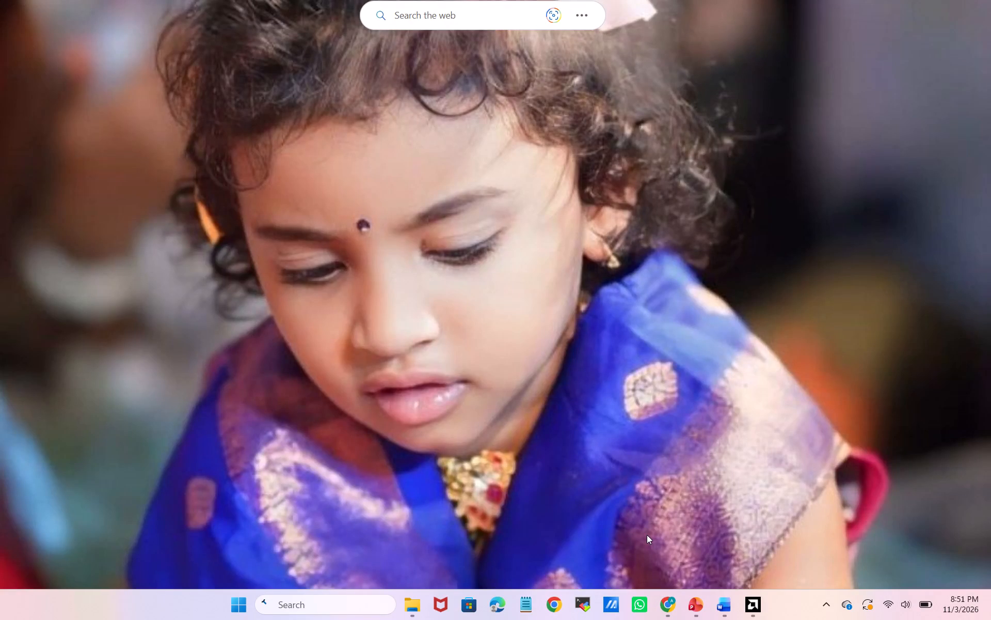
# Switch to the review presentation in PowerPoint and review slides 20 to 22 covering the processor stage diagrams.
pyautogui.click(703, 599)
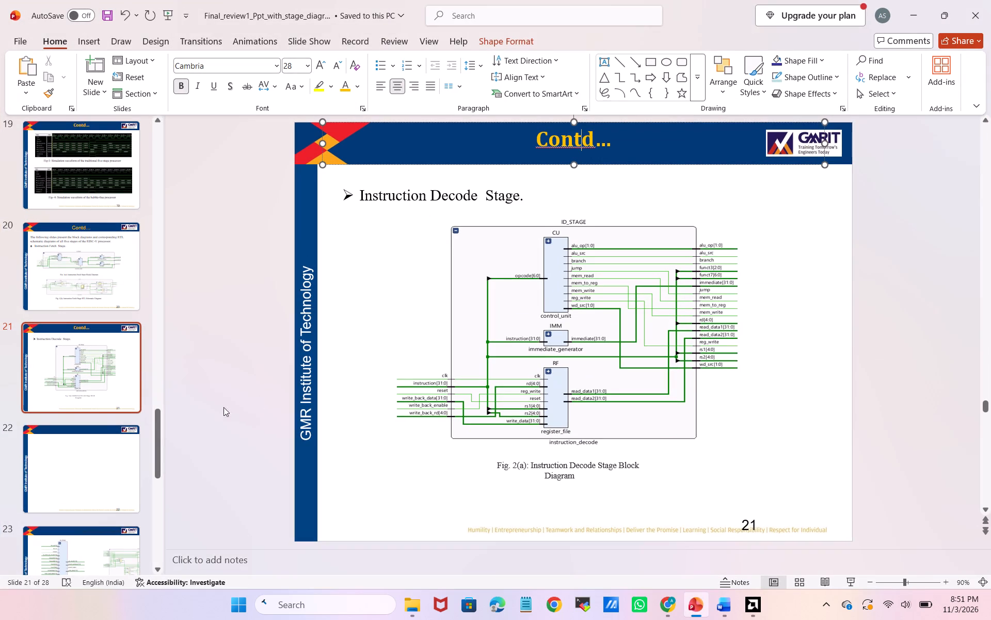
pyautogui.click(104, 291)
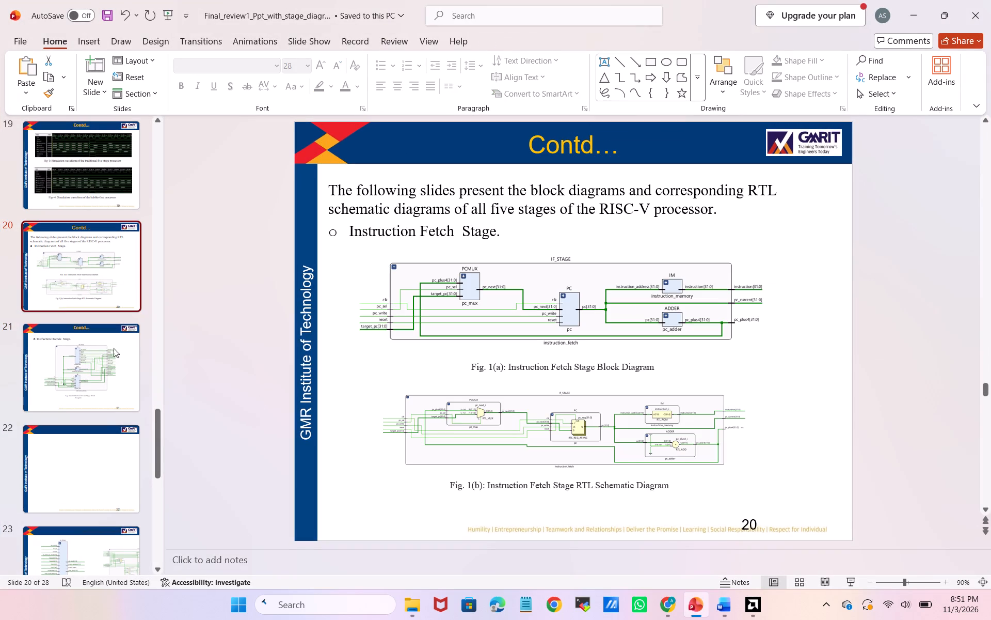
pyautogui.click(118, 374)
pyautogui.click(109, 462)
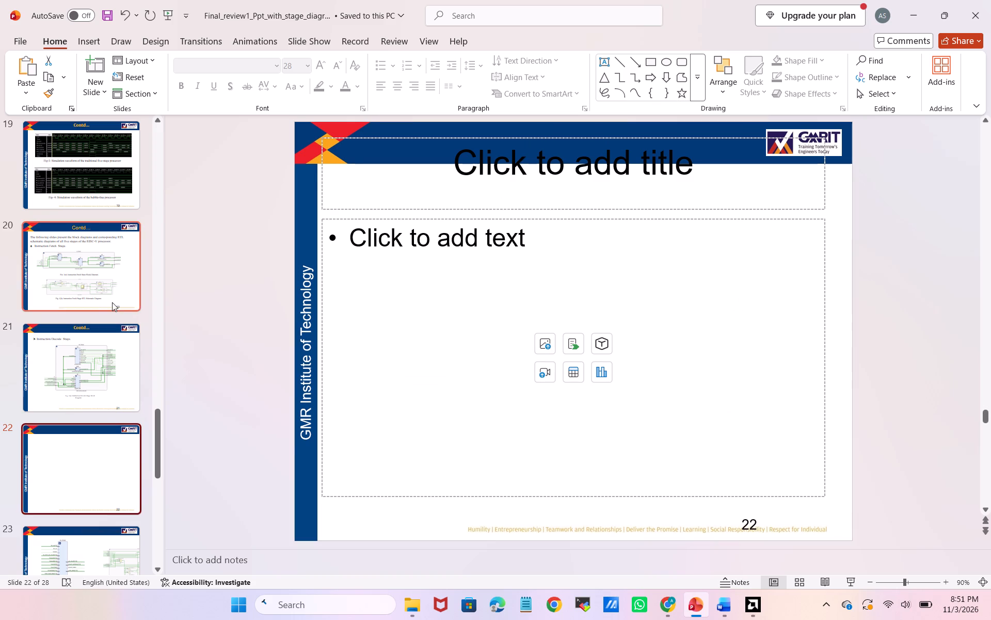
# Switch to Vivado and expand the CU, IMM and RF blocks inside ID_STAGE in the elaborated design schematic.
pyautogui.click(761, 603)
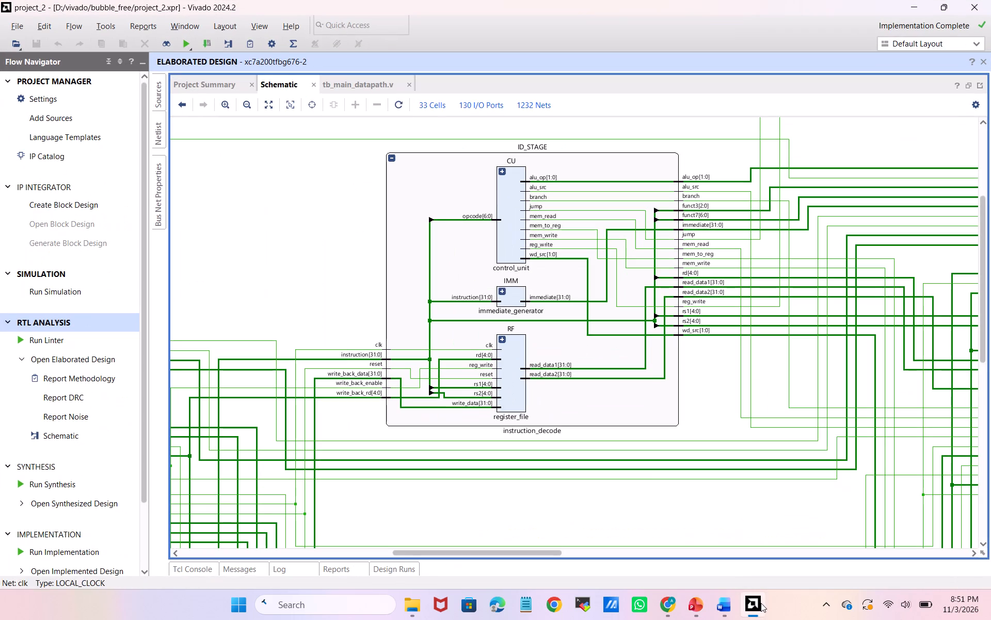
pyautogui.click(503, 173)
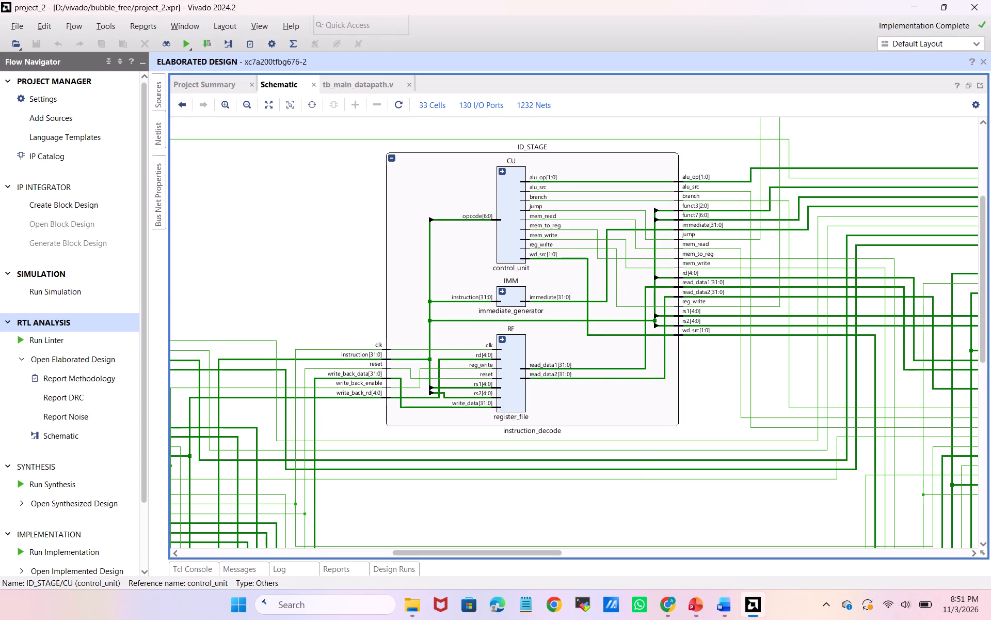
pyautogui.keyDown('ctrl'); pyautogui.scroll(-1, 503, 173); pyautogui.keyUp('ctrl')
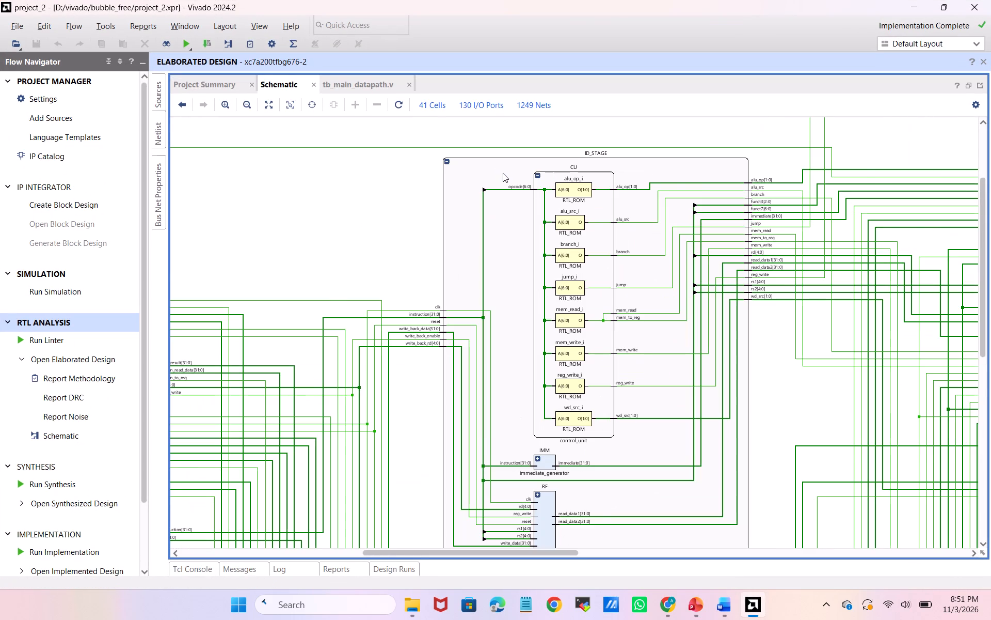
pyautogui.scroll(-1, 503, 173)
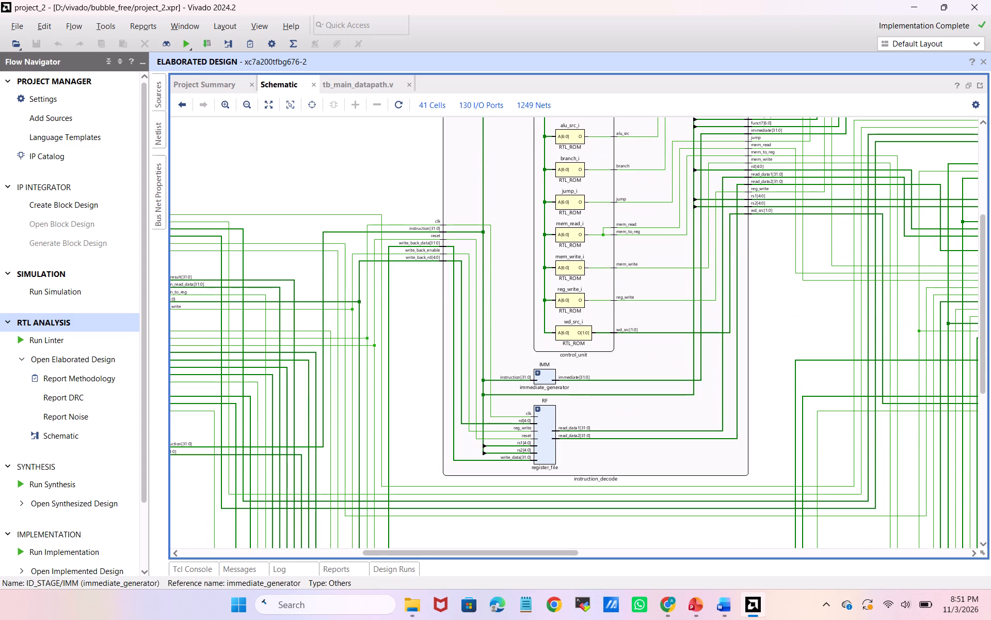
pyautogui.click(537, 372)
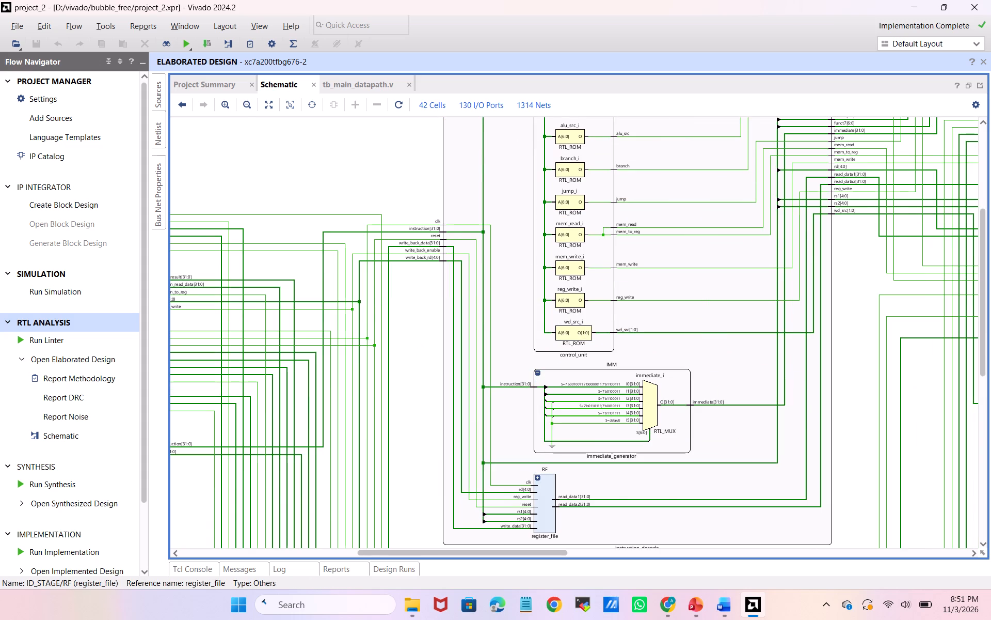
pyautogui.click(538, 479)
# Examine the overall extent of the expanded ID_STAGE schematic, from the control unit down to the end of the register file.
pyautogui.scroll(-1, 538, 479)
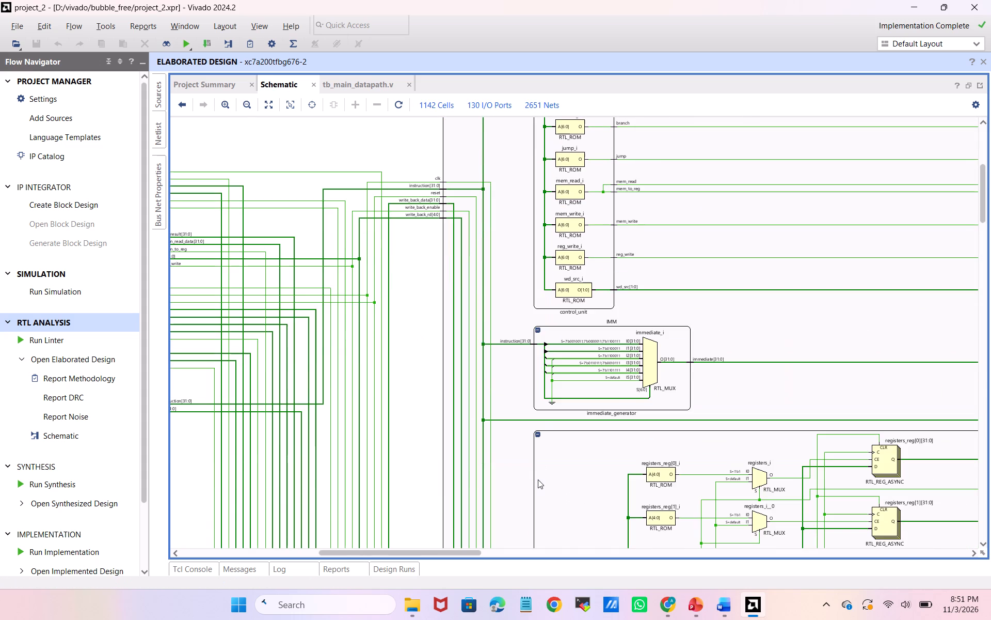
pyautogui.scroll(-1, 538, 479)
pyautogui.keyDown('ctrl'); pyautogui.scroll(-5, 538, 479); pyautogui.keyUp('ctrl')
pyautogui.scroll(-2, 538, 479)
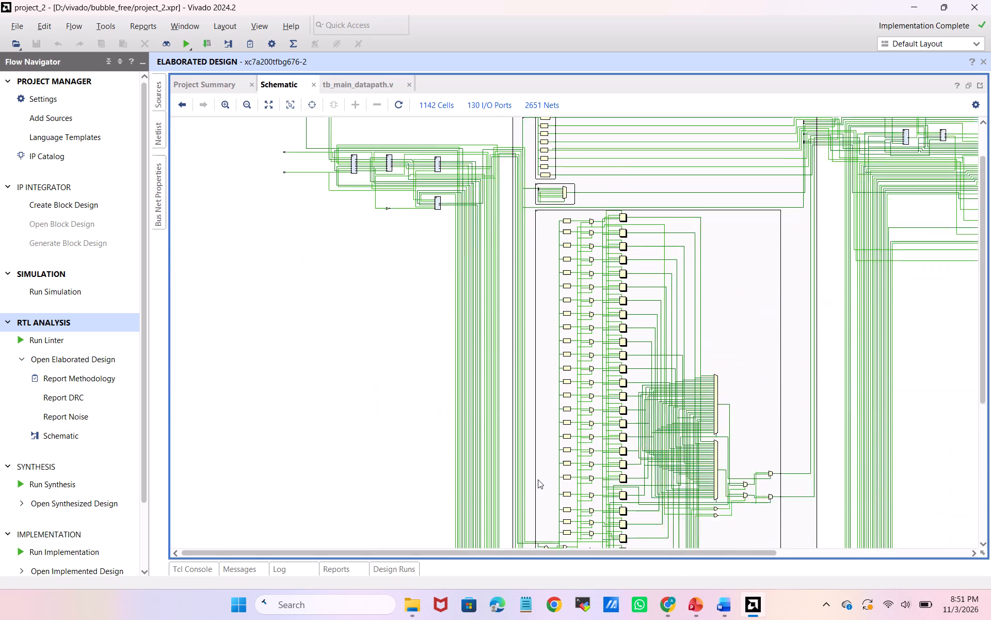
pyautogui.scroll(-3, 538, 479)
pyautogui.hscroll(-2, 538, 479)
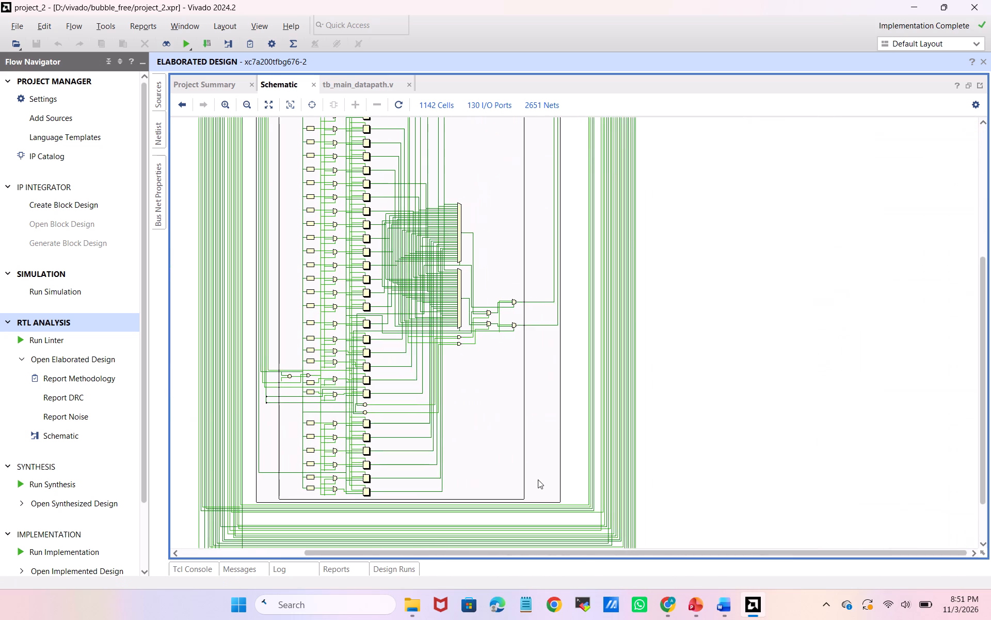
pyautogui.hscroll(-1, 538, 479)
pyautogui.scroll(4, 538, 479)
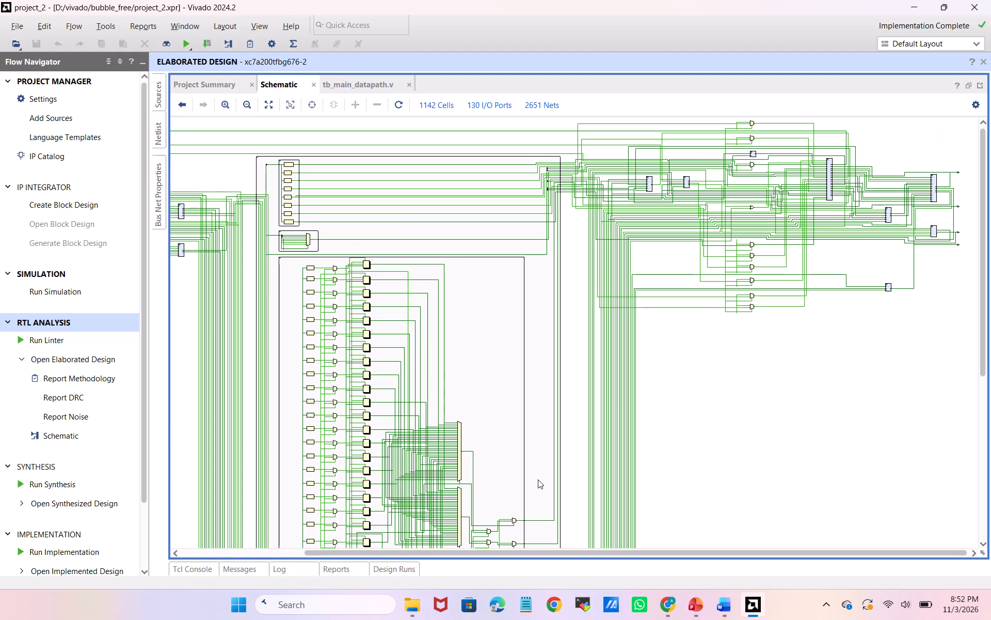
pyautogui.scroll(-1, 405, 380)
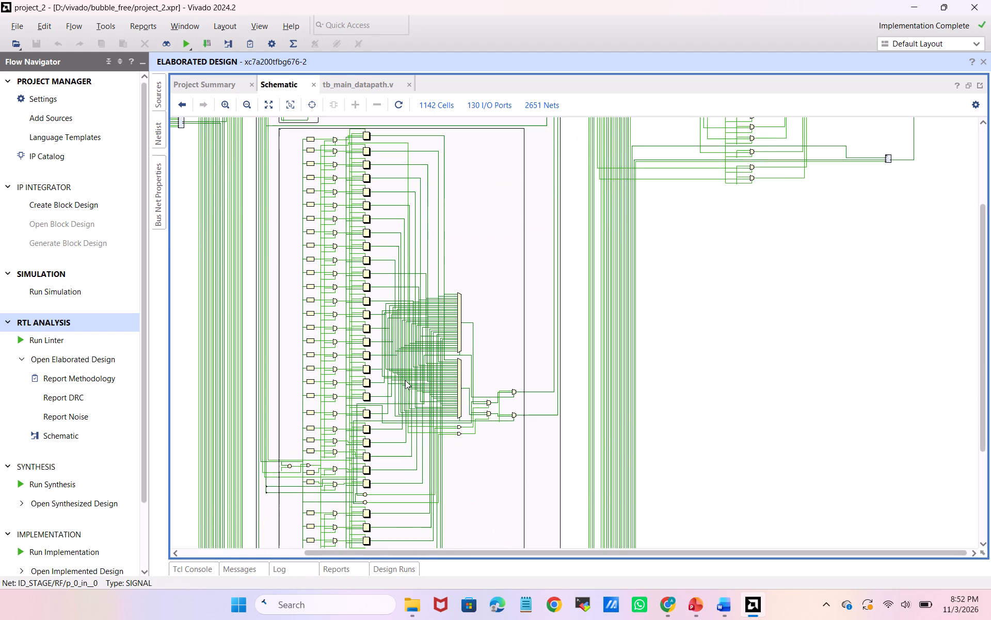
pyautogui.scroll(-1, 405, 380)
pyautogui.hscroll(1, 405, 380)
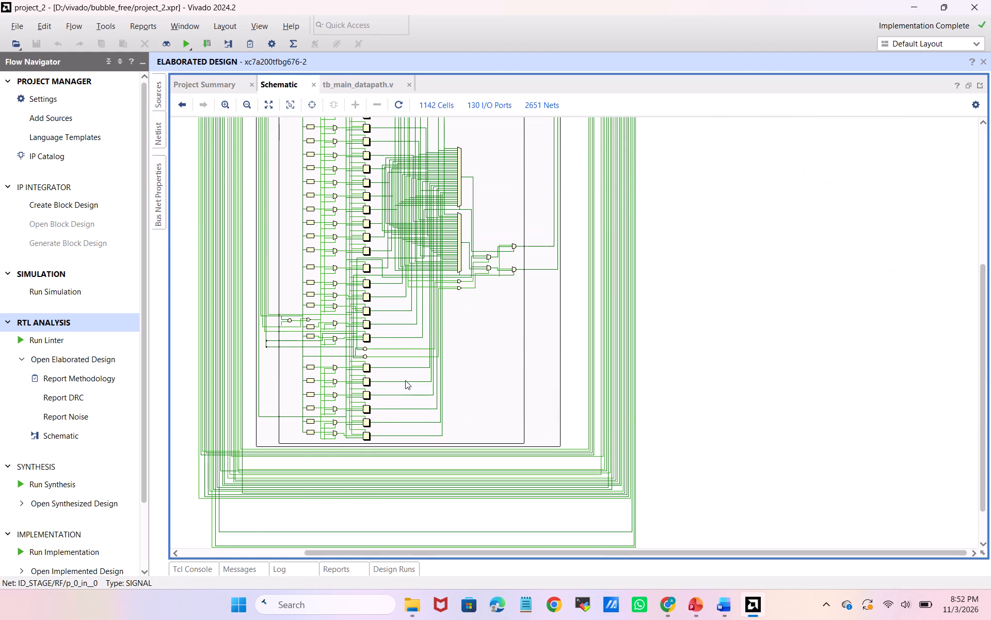
pyautogui.hscroll(1, 405, 380)
pyautogui.scroll(1, 405, 380)
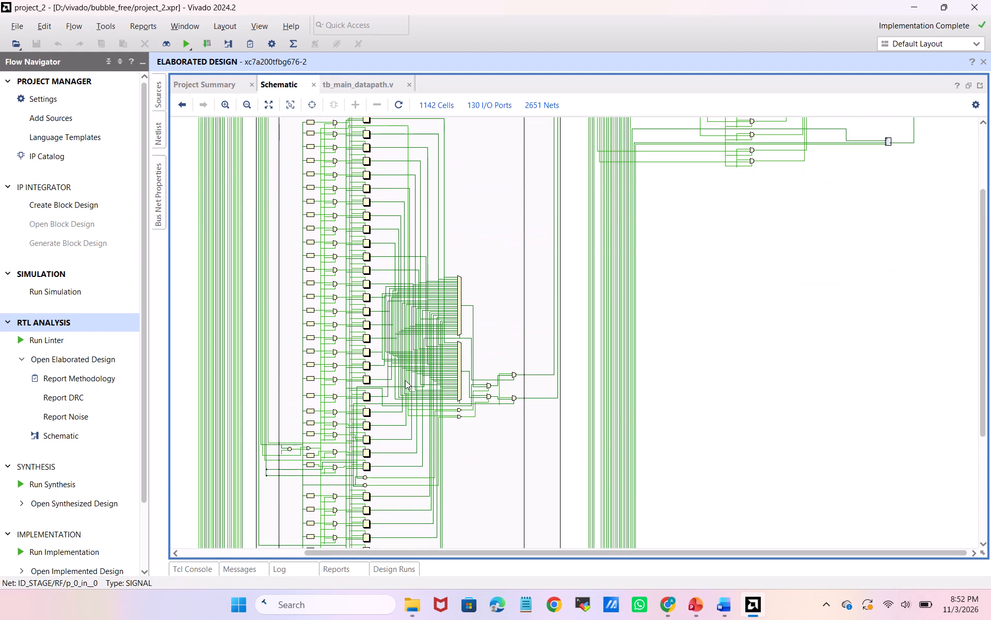
pyautogui.scroll(1, 405, 380)
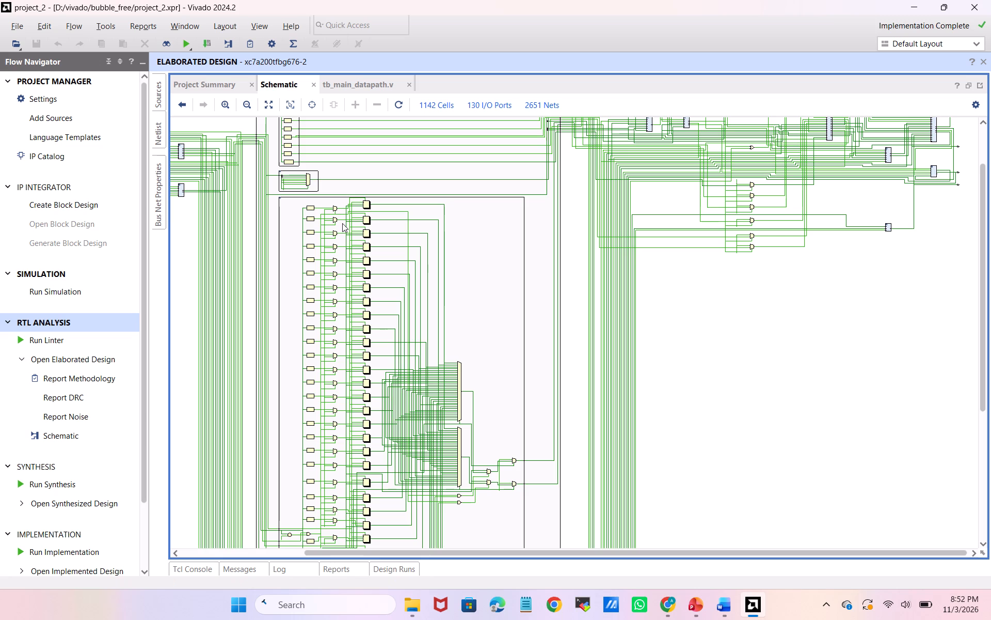
# Examine the register_file internals at closer zoom, including the register rows, multiplexers and read-data logic.
pyautogui.keyDown('ctrl'); pyautogui.scroll(4, 342, 223); pyautogui.keyUp('ctrl')
pyautogui.scroll(-1, 342, 223)
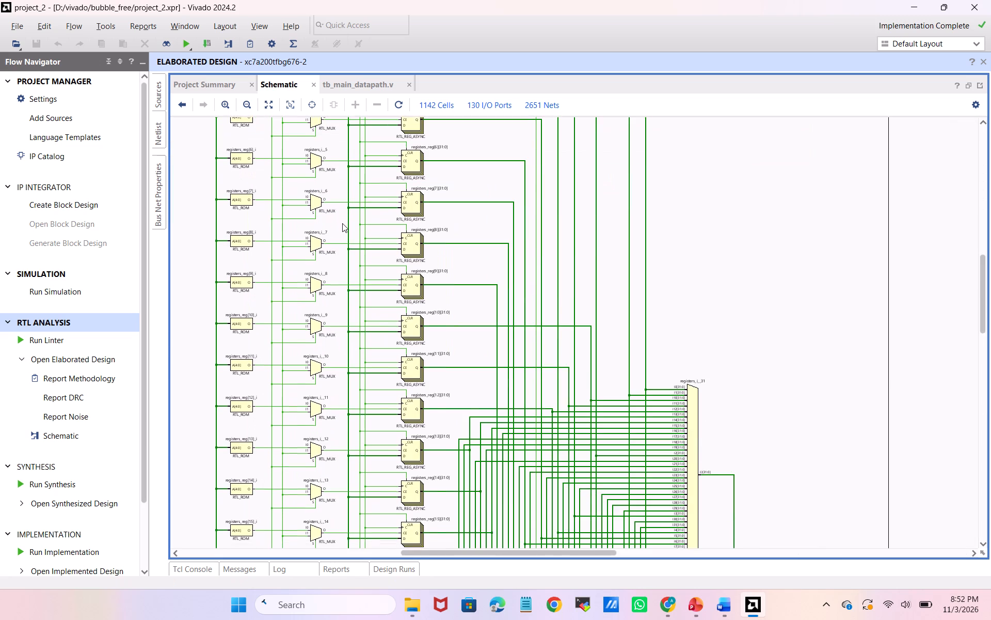
pyautogui.scroll(-3, 342, 223)
pyautogui.scroll(1, 342, 223)
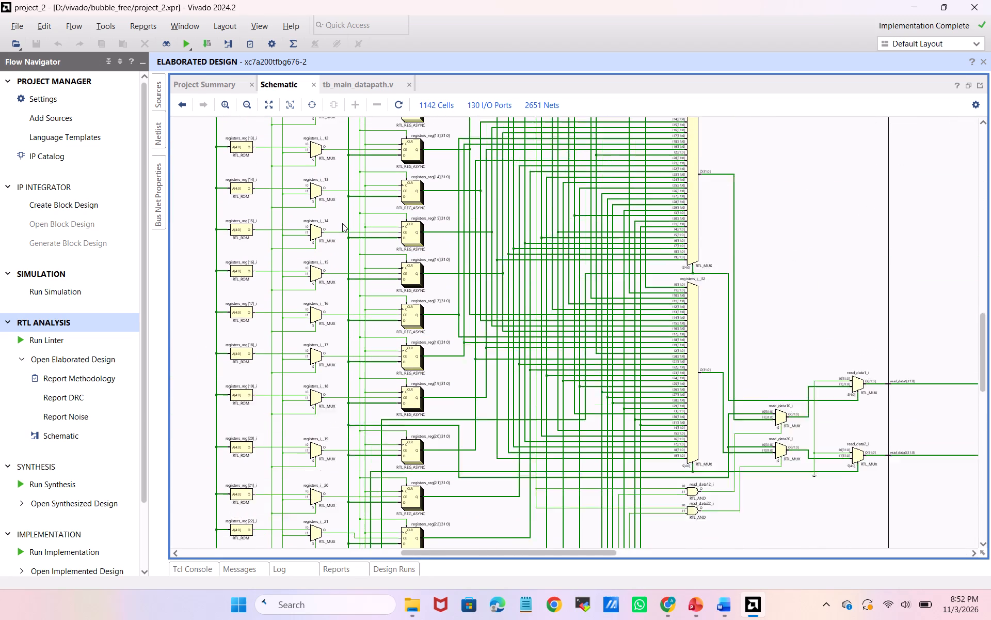
pyautogui.scroll(1, 342, 223)
pyautogui.scroll(-2, 342, 223)
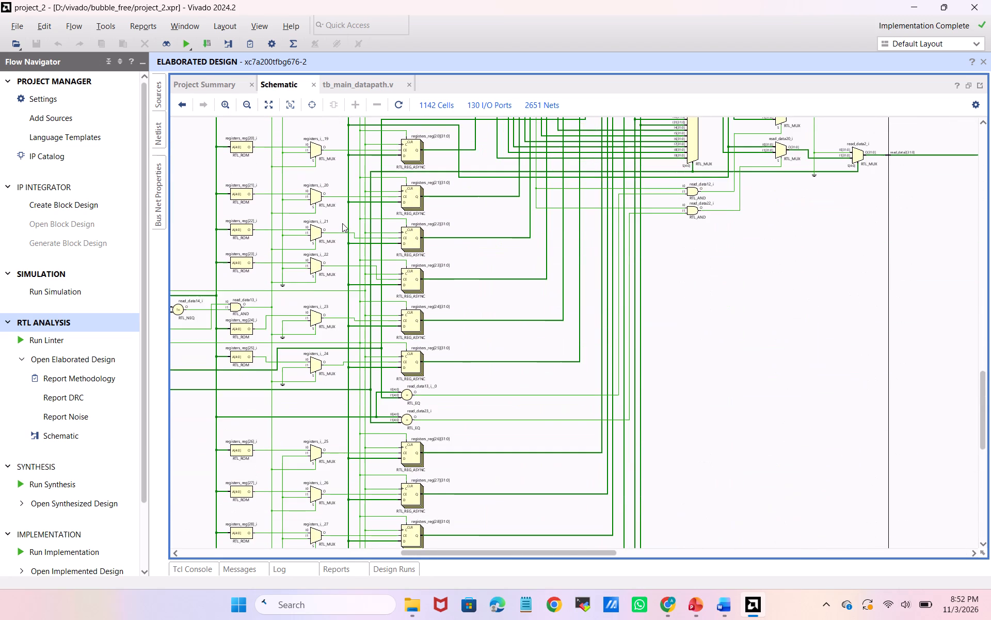
pyautogui.scroll(-1, 342, 223)
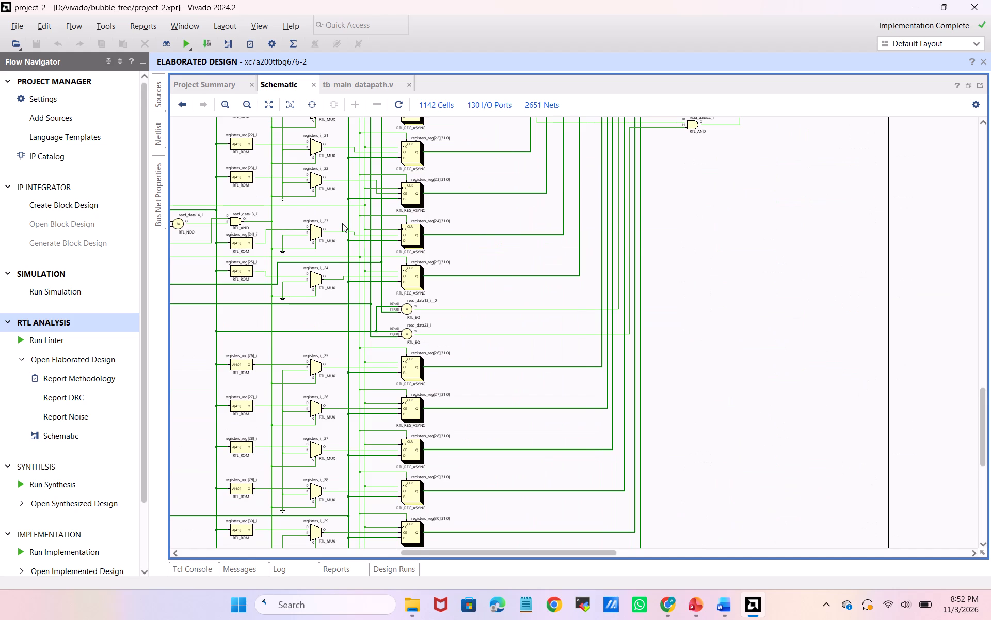
pyautogui.hscroll(1, 342, 223)
pyautogui.scroll(-2, 342, 223)
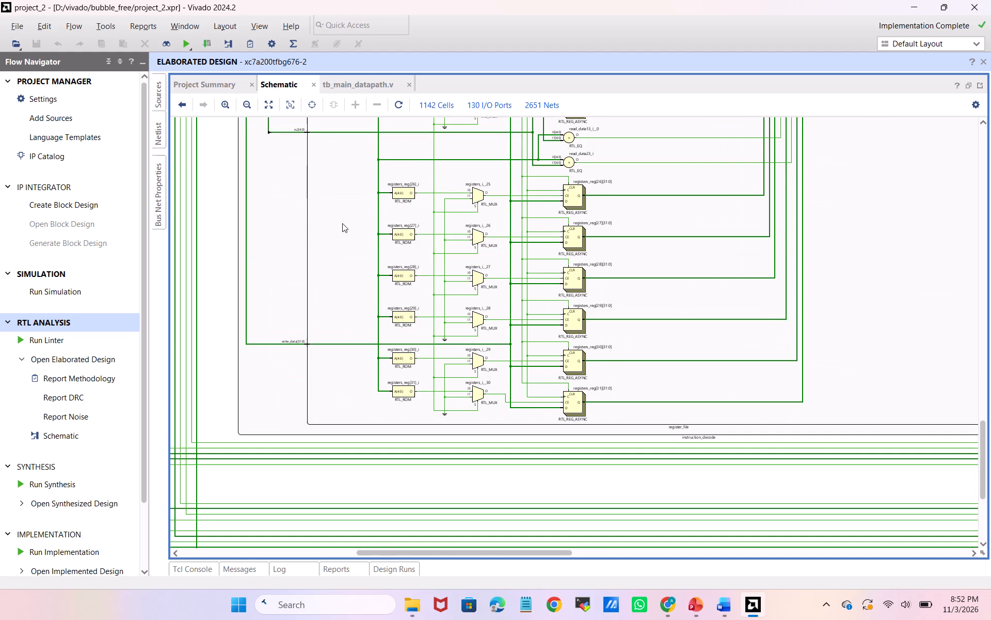
pyautogui.scroll(1, 342, 223)
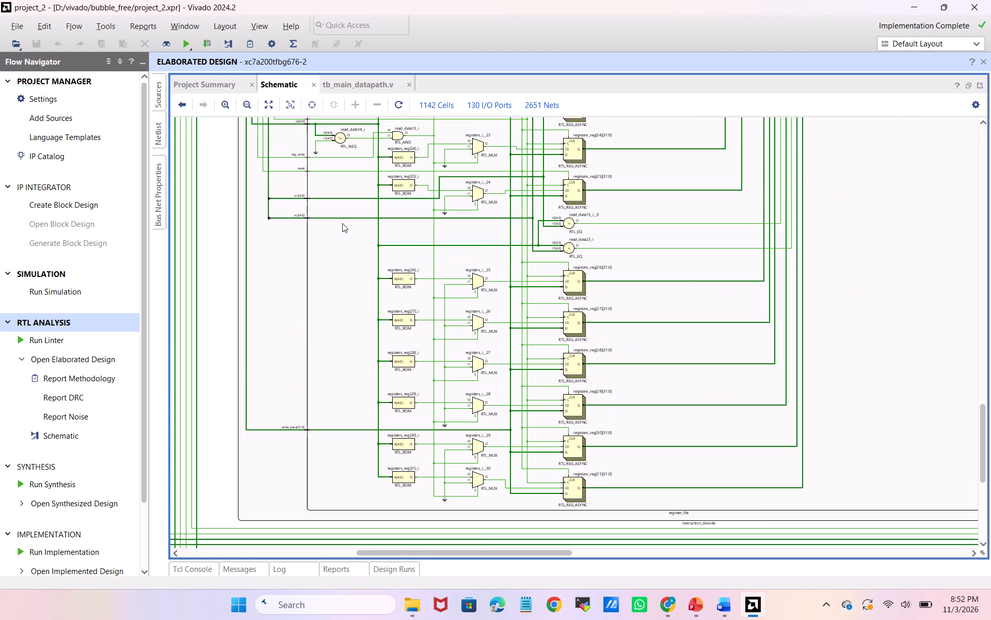
pyautogui.scroll(5, 342, 223)
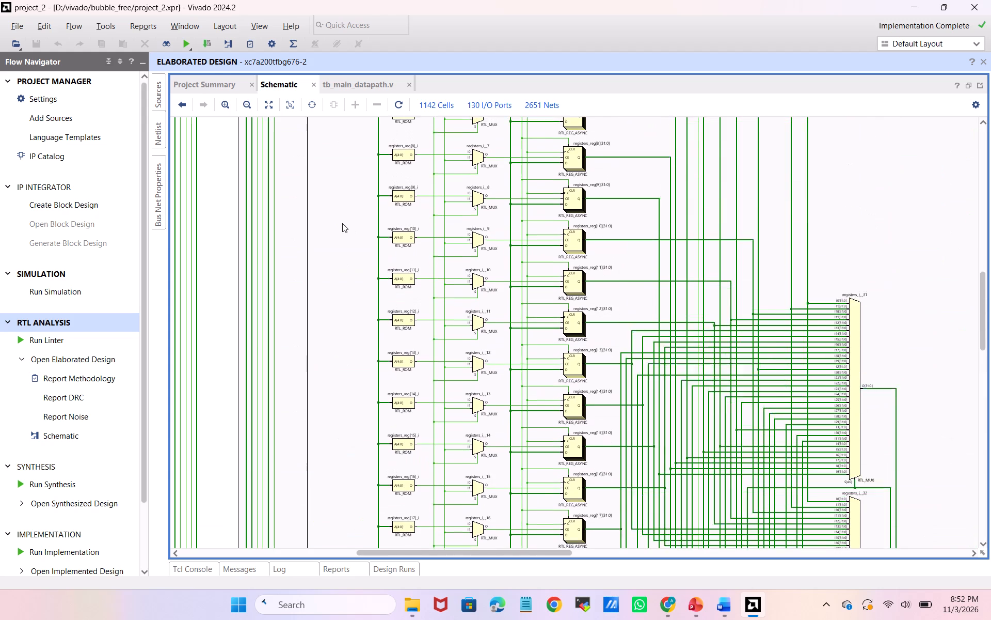
pyautogui.scroll(2, 342, 223)
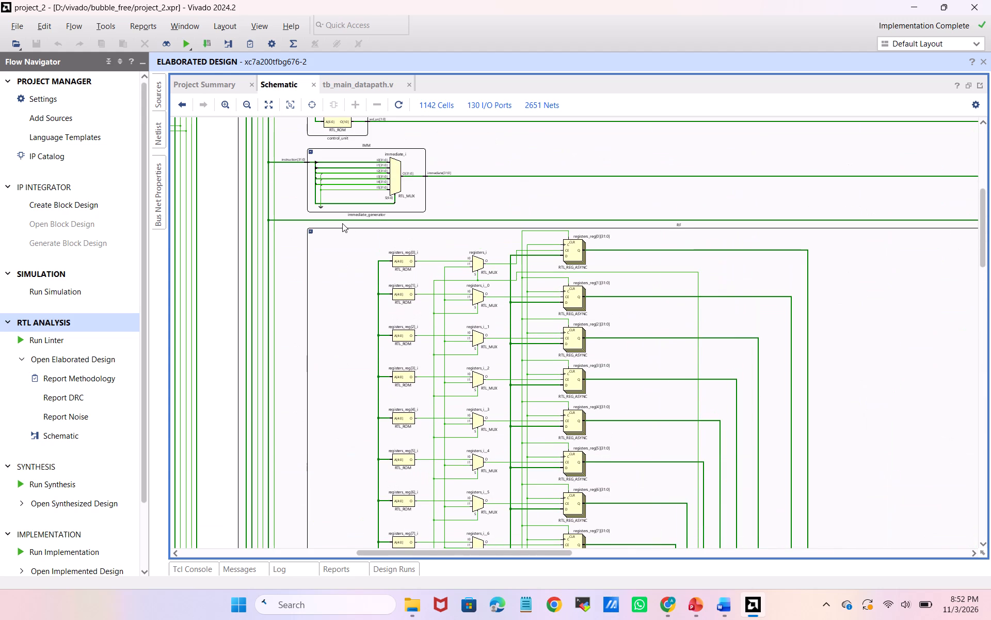
# Examine the full ID_STAGE again at readable zoom, from the last register row up to the control_unit and immediate_generator.
pyautogui.scroll(-1, 342, 223)
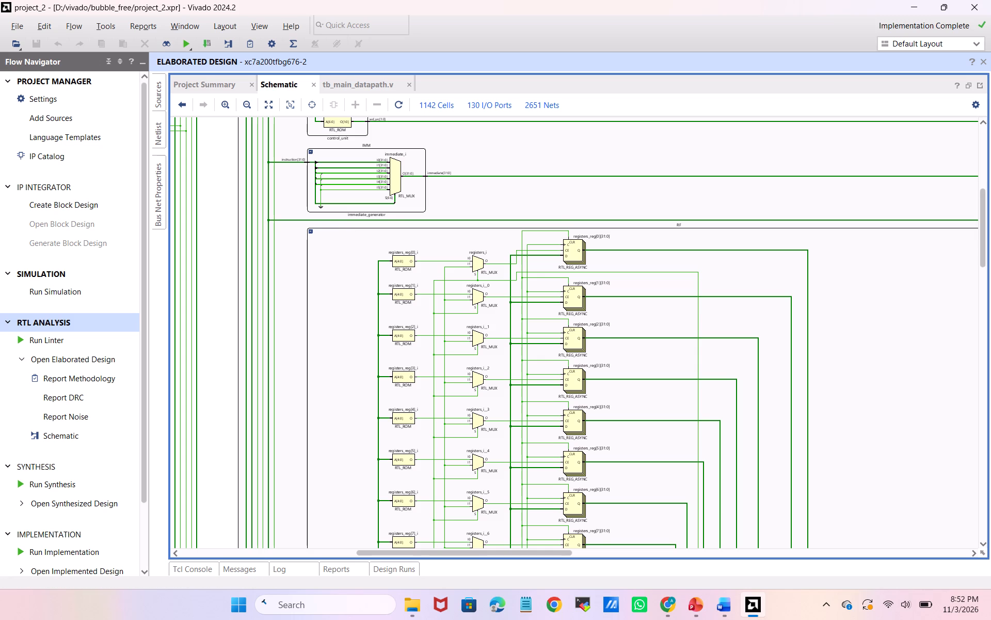
pyautogui.scroll(-4, 310, 231)
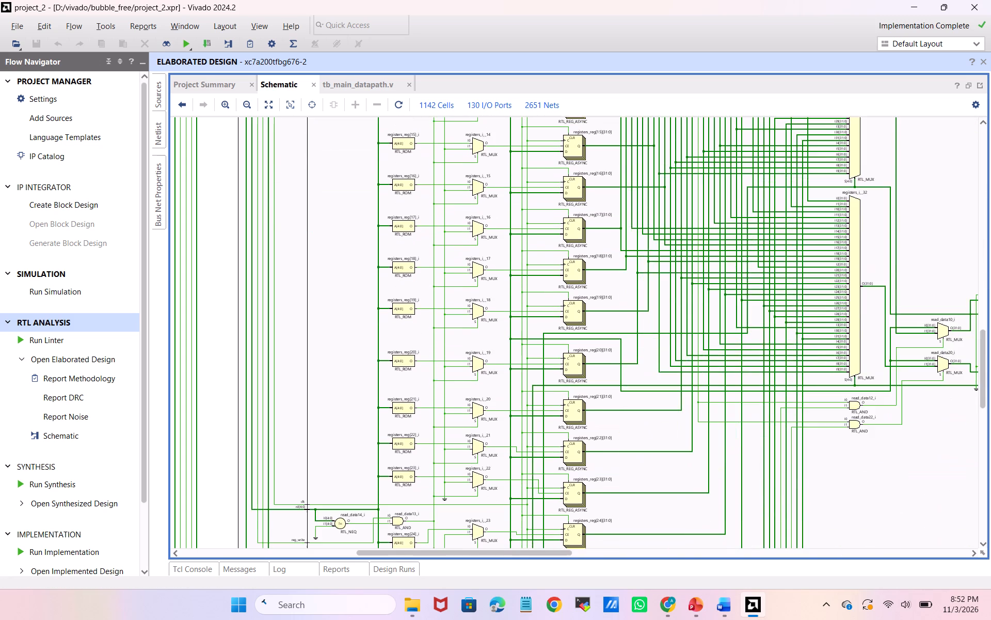
pyautogui.scroll(-3, 310, 231)
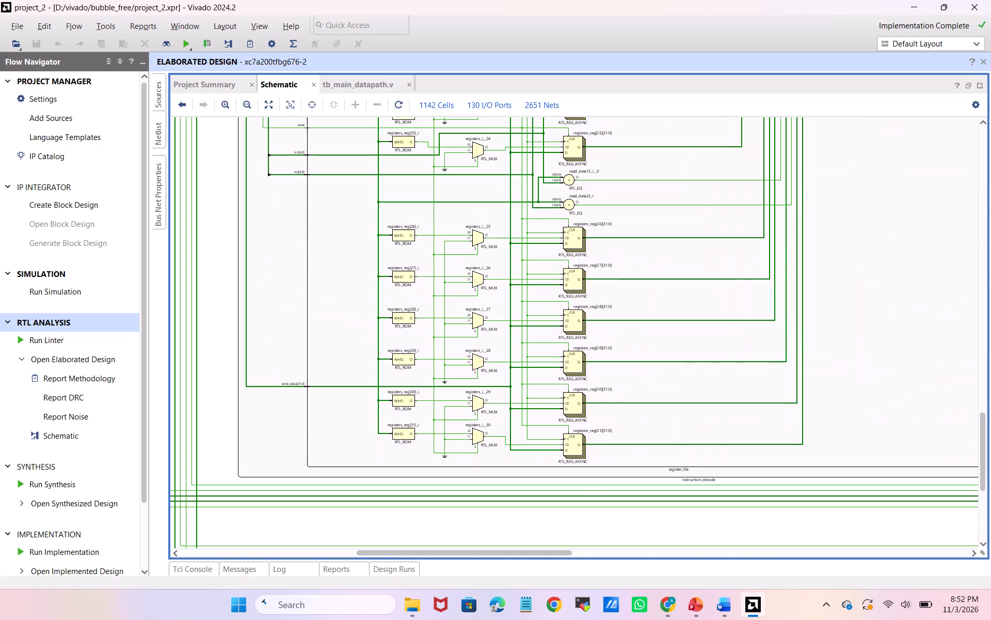
pyautogui.scroll(-1, 310, 231)
pyautogui.scroll(3, 310, 231)
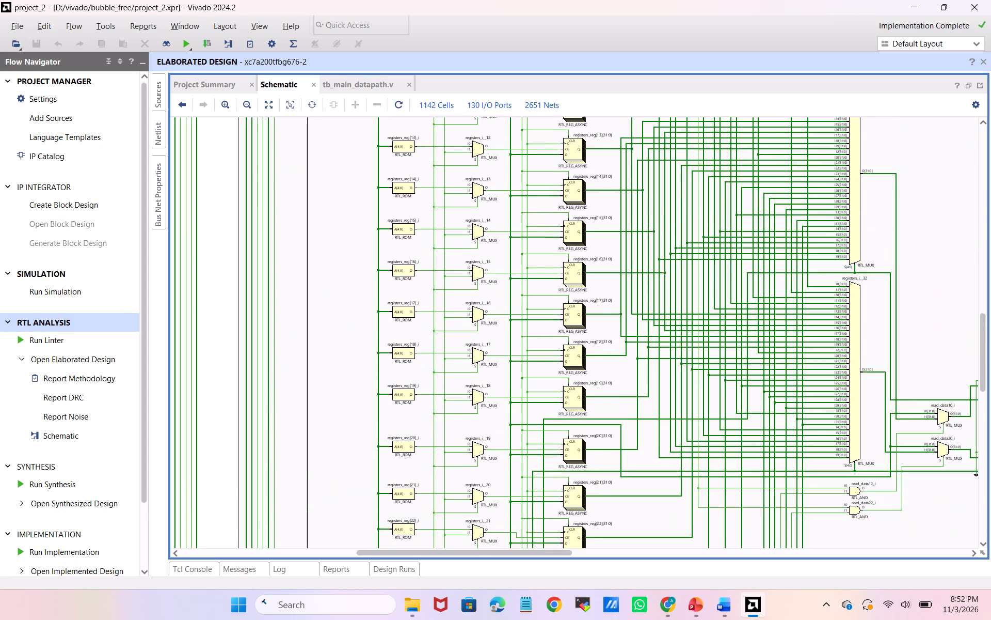
pyautogui.scroll(4, 310, 231)
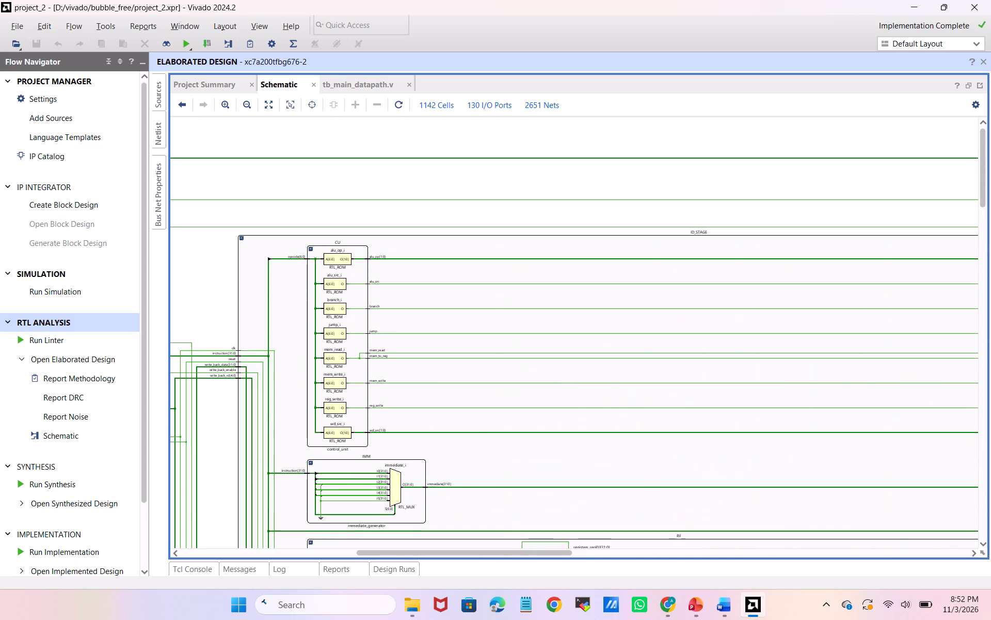
pyautogui.scroll(1, 310, 231)
pyautogui.scroll(-2, 310, 231)
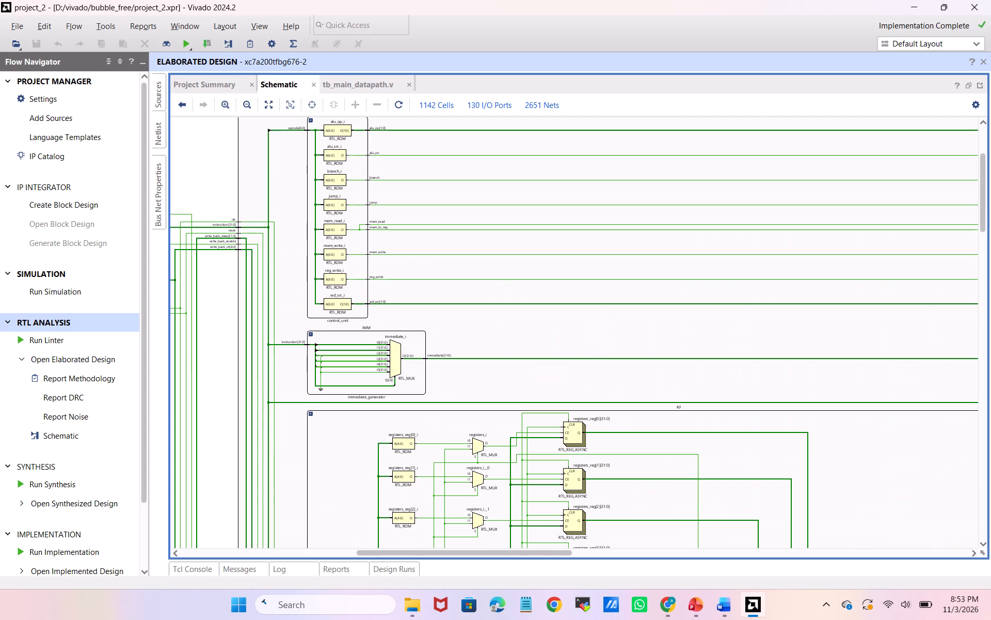
pyautogui.scroll(1, 310, 231)
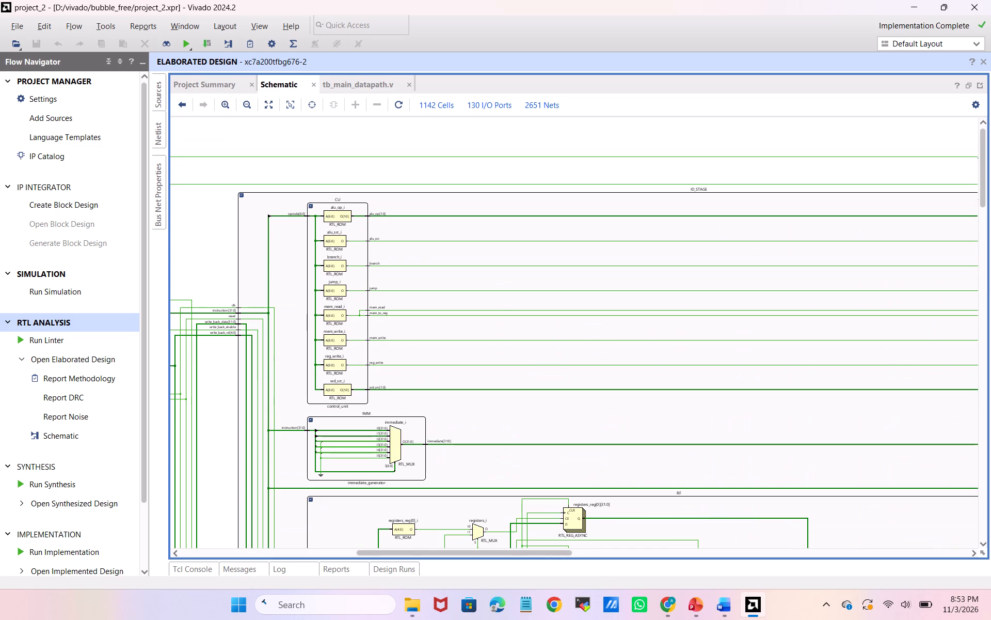
pyautogui.scroll(1, 310, 231)
pyautogui.scroll(-1, 310, 231)
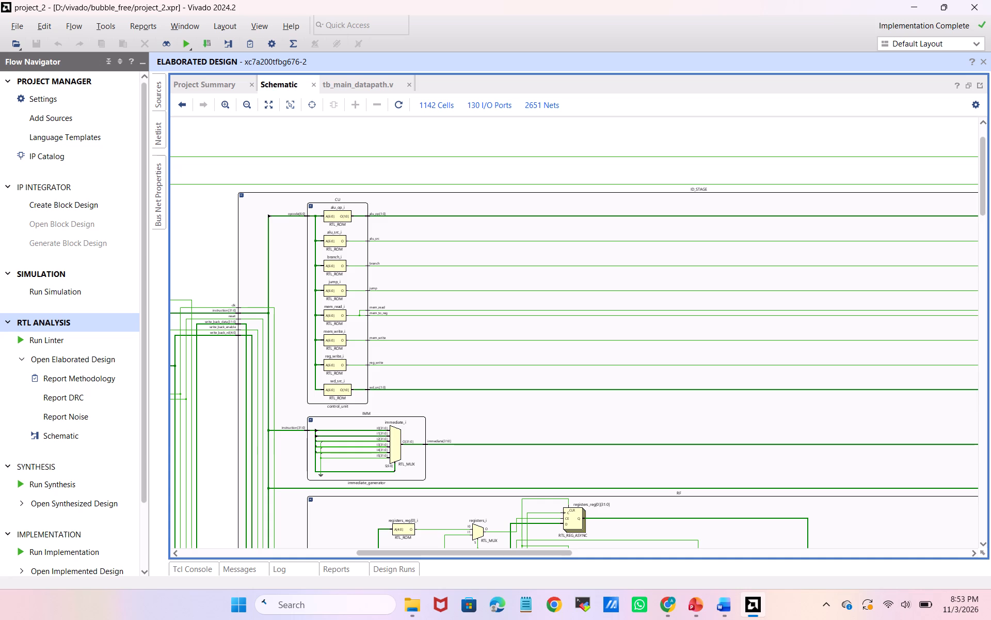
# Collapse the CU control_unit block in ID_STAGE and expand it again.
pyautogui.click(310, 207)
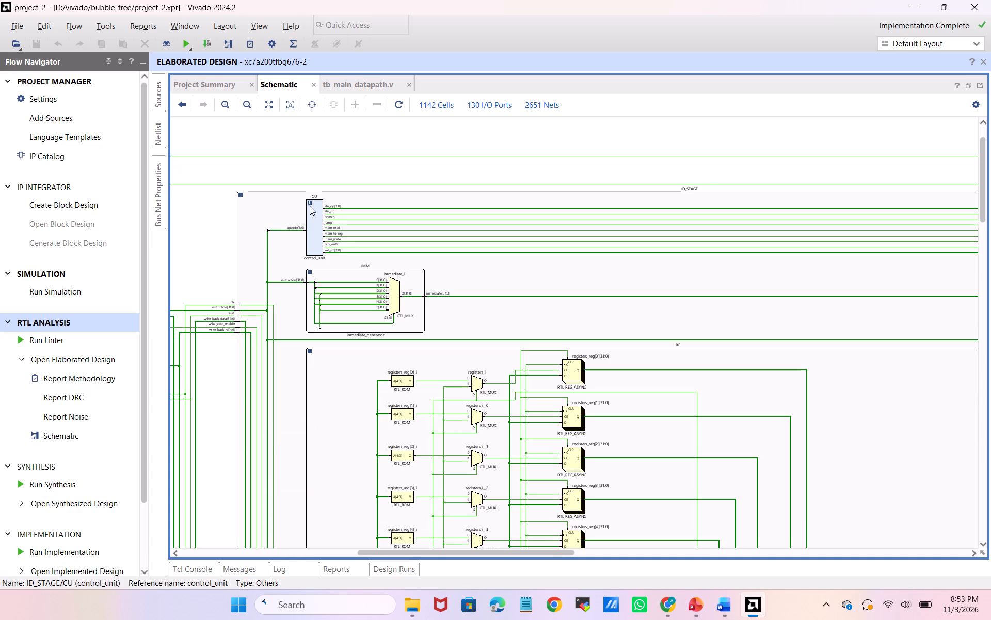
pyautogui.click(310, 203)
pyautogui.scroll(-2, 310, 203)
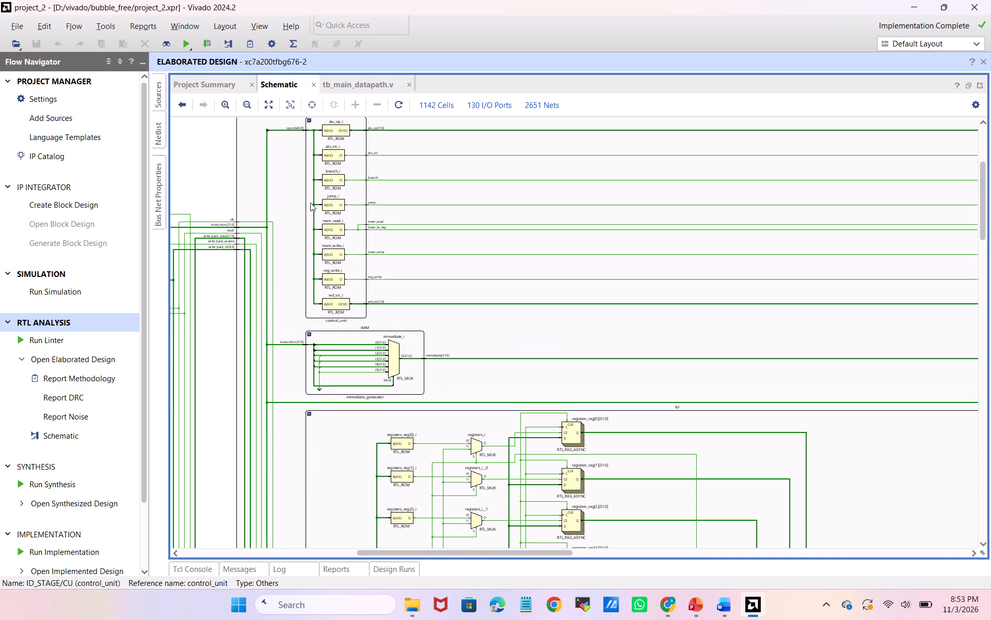
# Examine the ID_STAGE schematic from the control_unit and immediate_generator down through the register rows to the read multiplexers.
pyautogui.scroll(2, 310, 203)
pyautogui.scroll(-1, 310, 203)
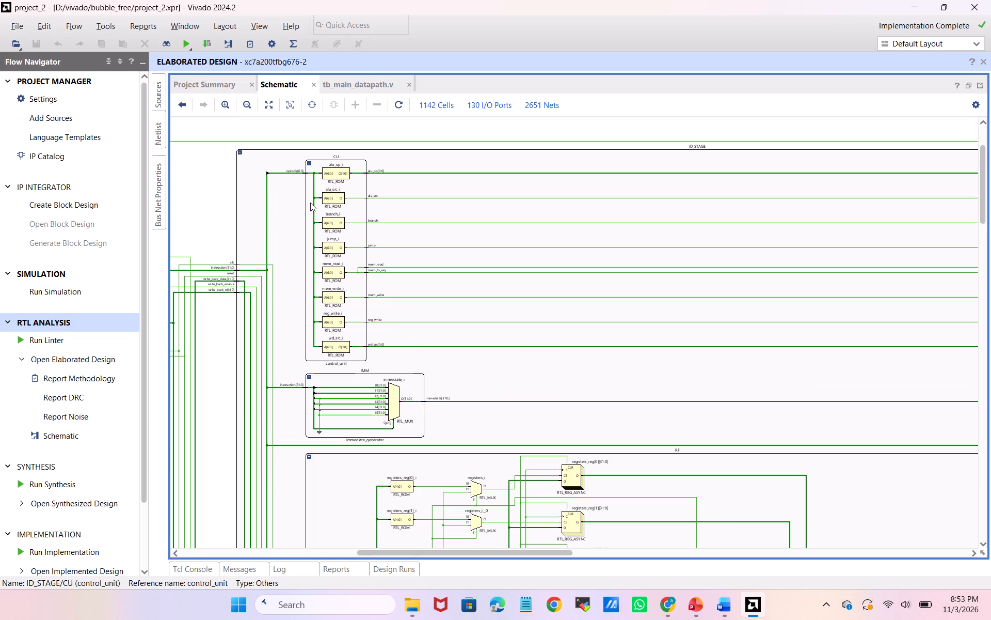
pyautogui.scroll(-4, 310, 203)
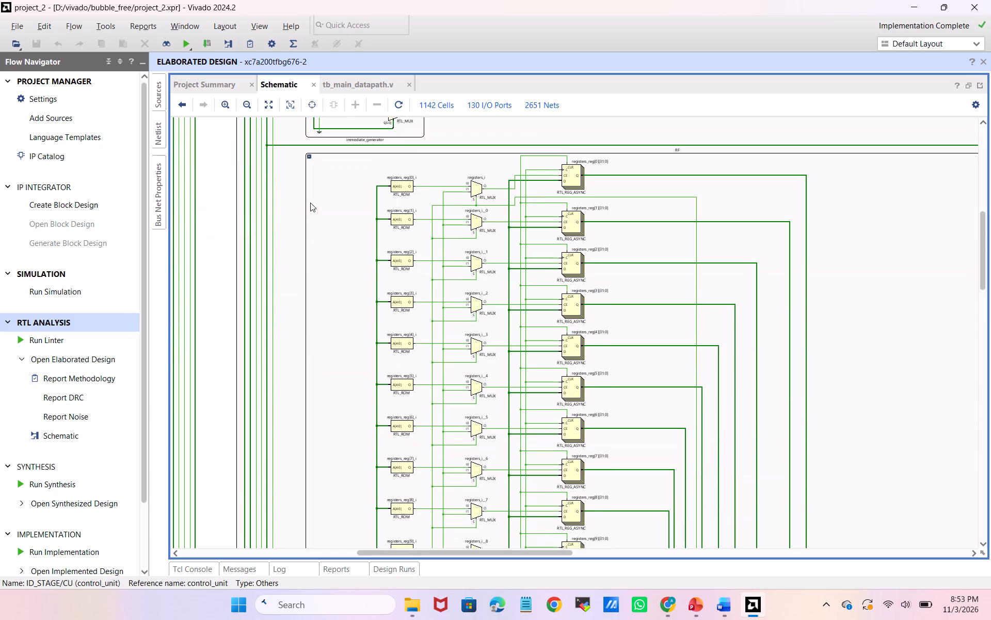
pyautogui.scroll(-3, 310, 203)
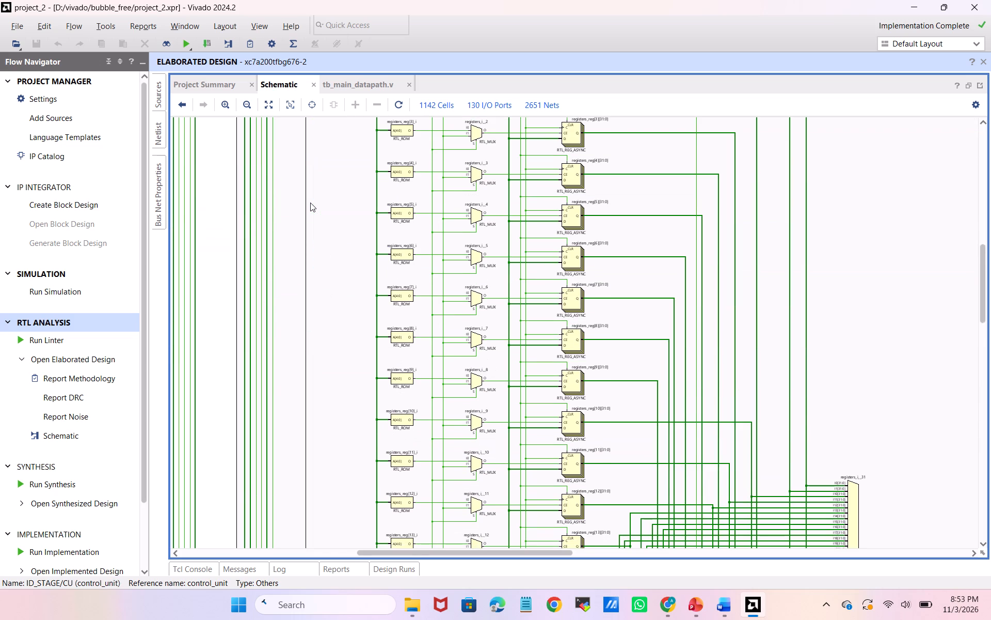
pyautogui.keyDown('ctrl'); pyautogui.scroll(-1, 310, 203); pyautogui.keyUp('ctrl')
pyautogui.scroll(2, 310, 203)
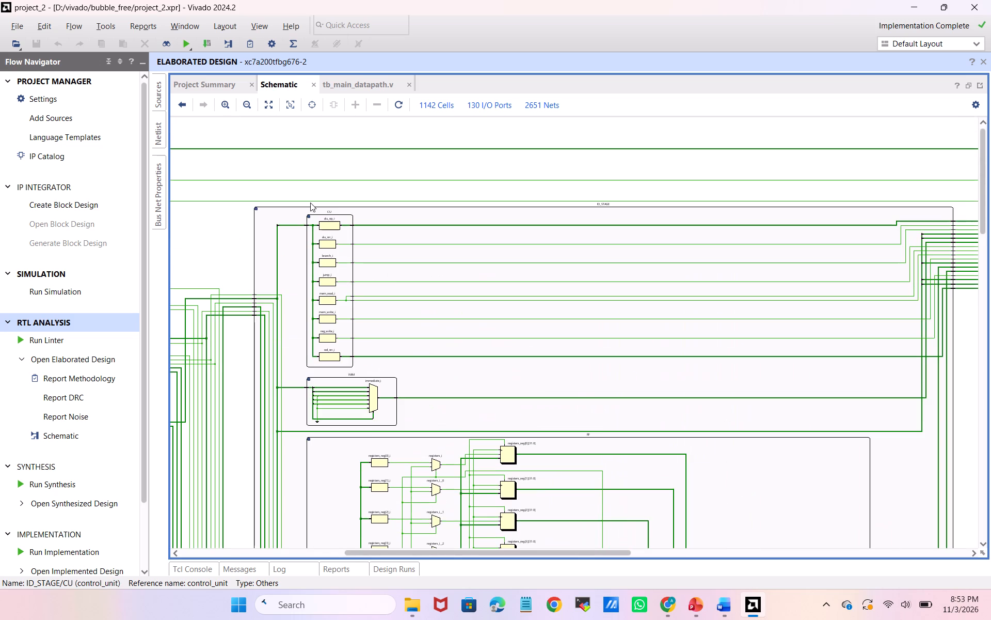
pyautogui.scroll(-4, 310, 203)
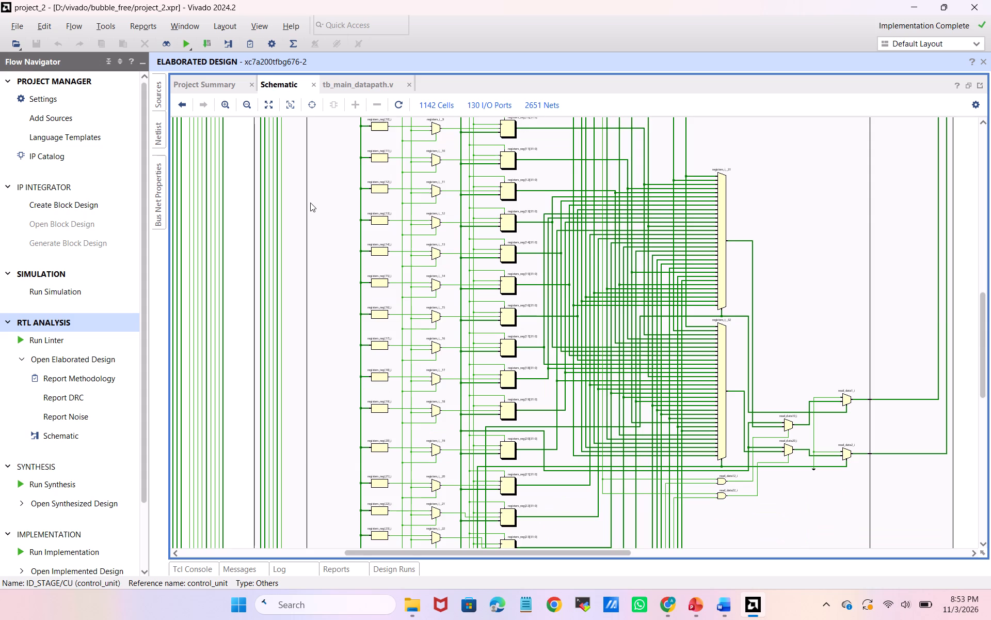
pyautogui.scroll(-2, 310, 203)
pyautogui.scroll(3, 310, 203)
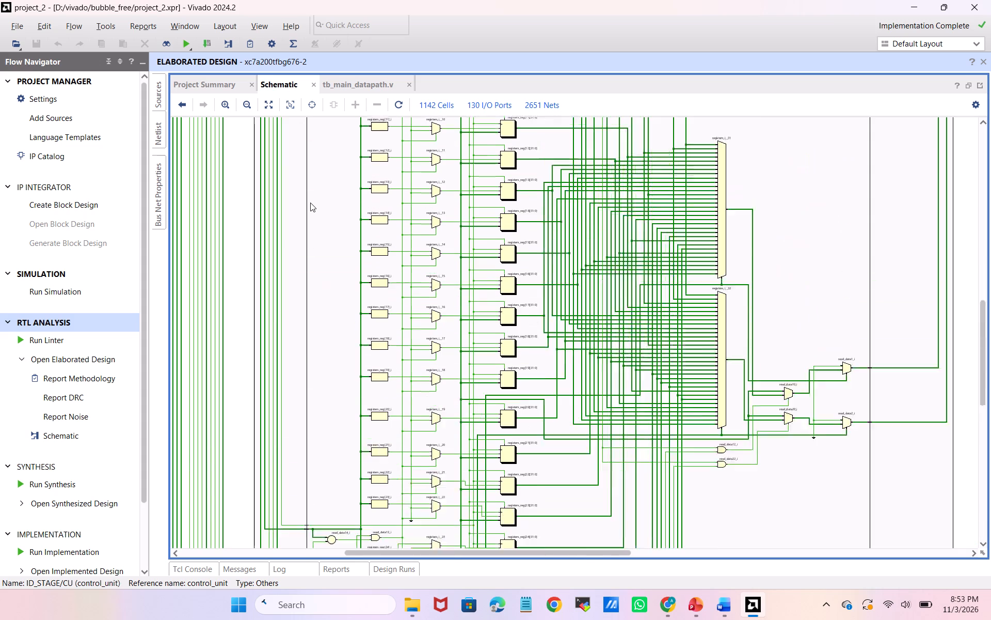
pyautogui.scroll(5, 310, 203)
# Examine the register_file rows and read-data logic again, along with the control_unit and immediate_generator above them.
pyautogui.hscroll(1, 310, 203)
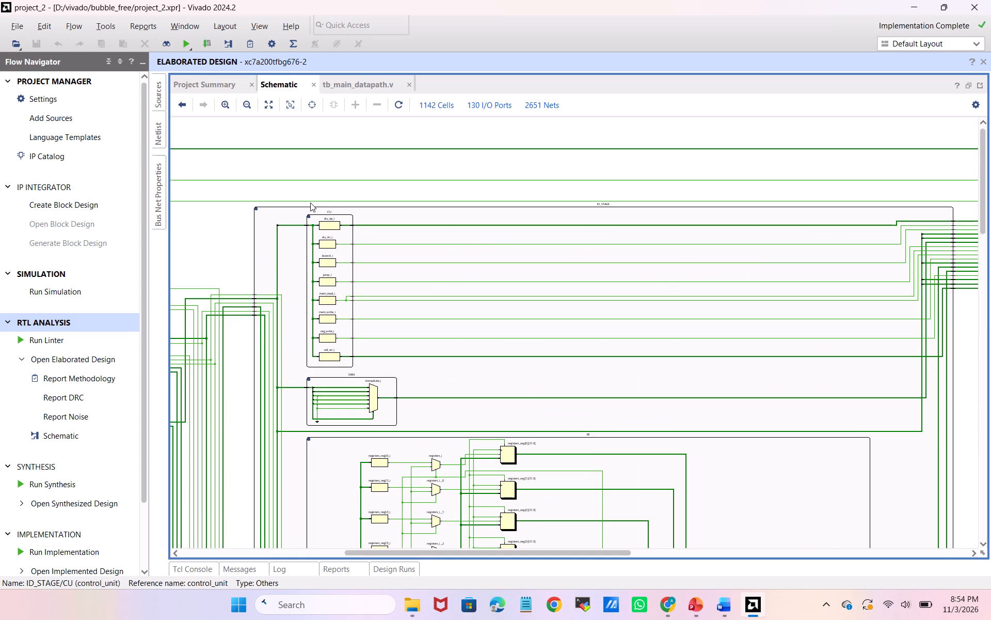
pyautogui.scroll(-3, 310, 203)
pyautogui.scroll(1, 307, 216)
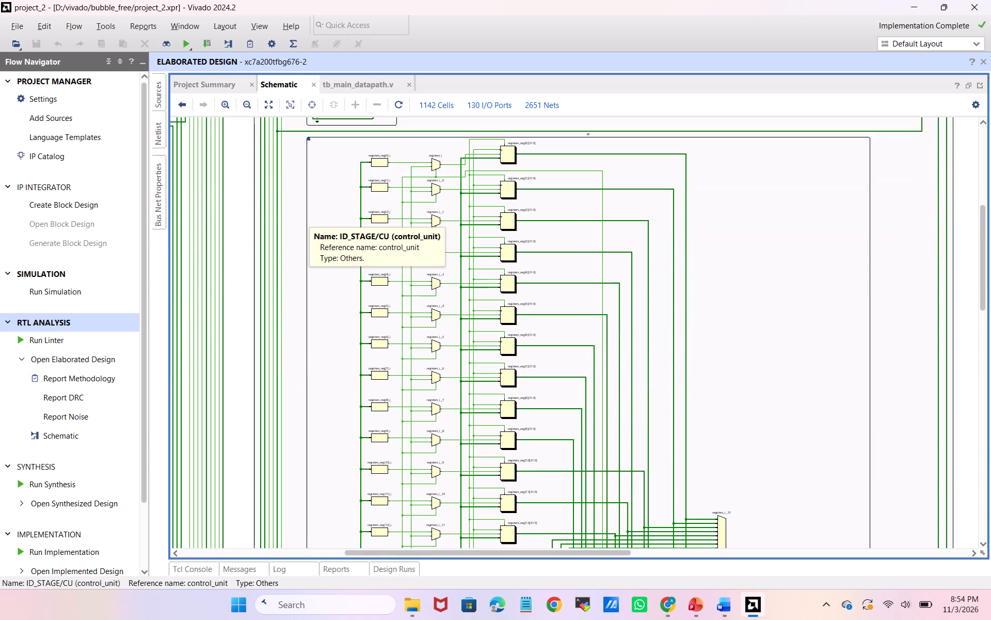
pyautogui.scroll(-2, 307, 216)
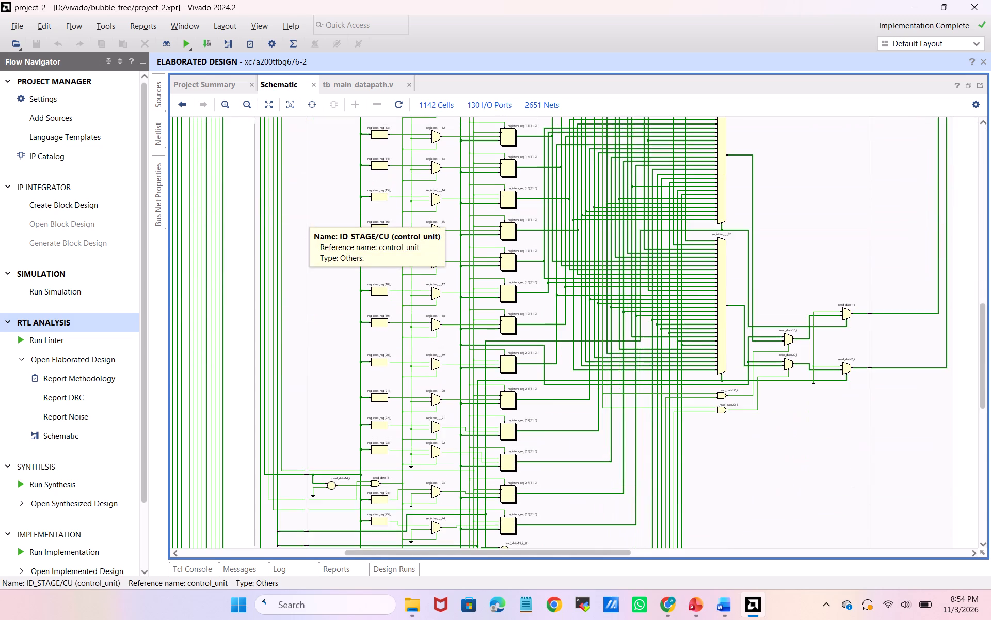
pyautogui.scroll(-1, 307, 216)
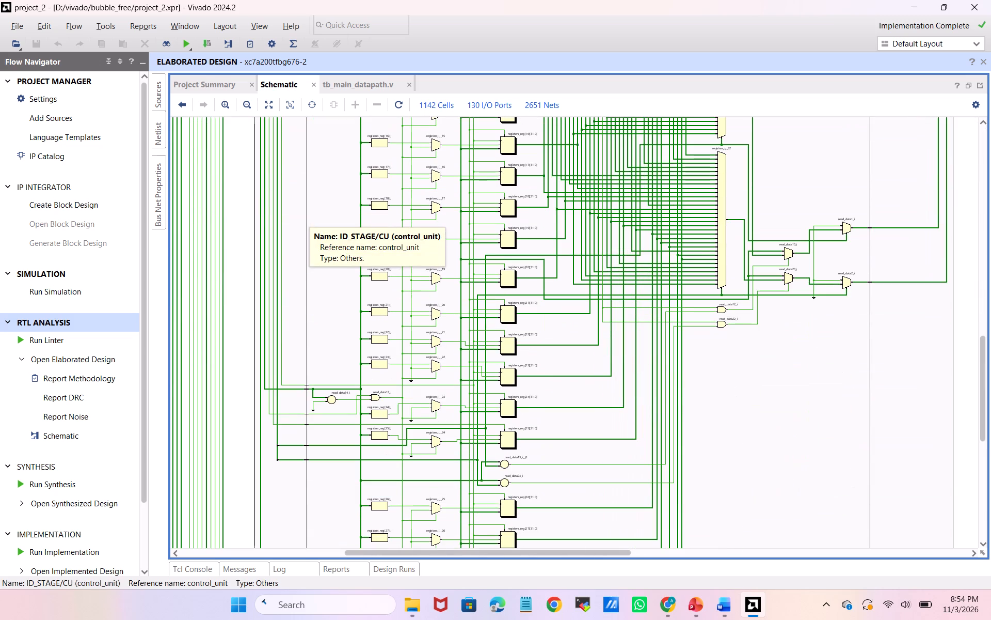
pyautogui.scroll(3, 307, 216)
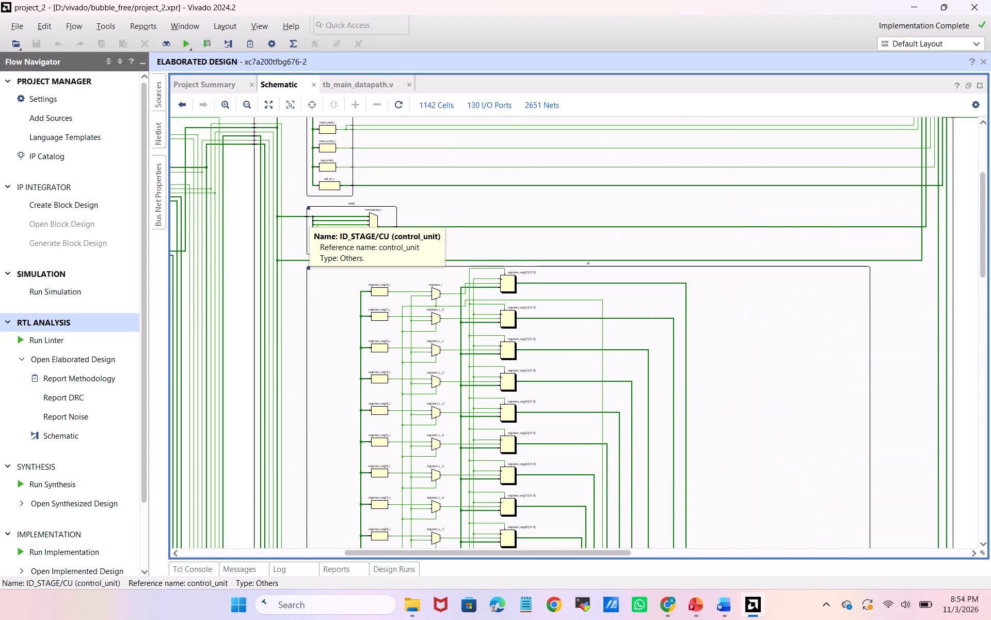
pyautogui.scroll(1, 309, 199)
pyautogui.scroll(-1, 309, 199)
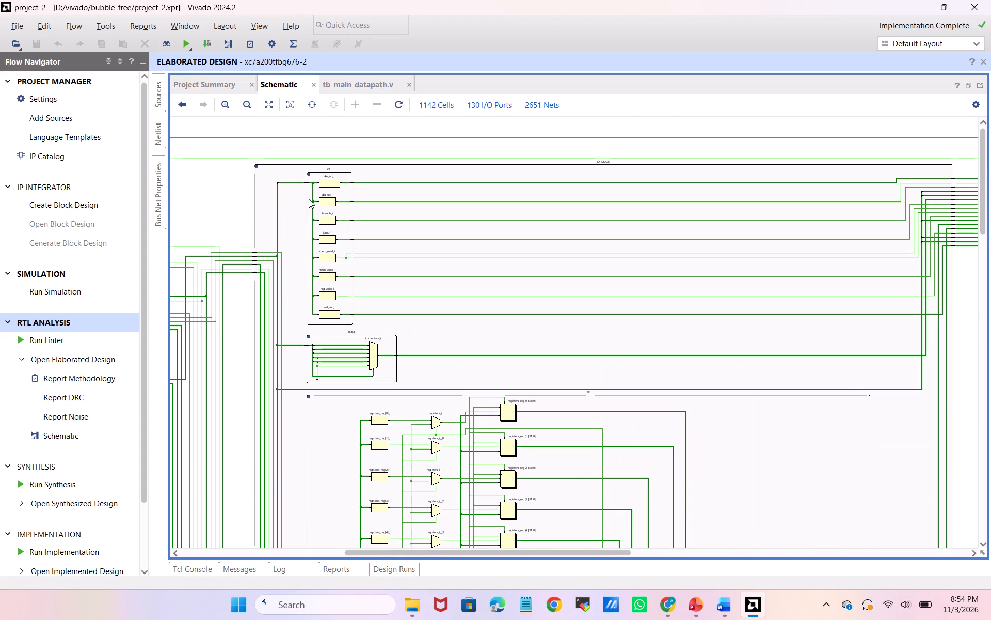
# Examine the whole ID_STAGE at reduced zoom, from the control_unit to the last register row and back up.
pyautogui.scroll(-1, 309, 199)
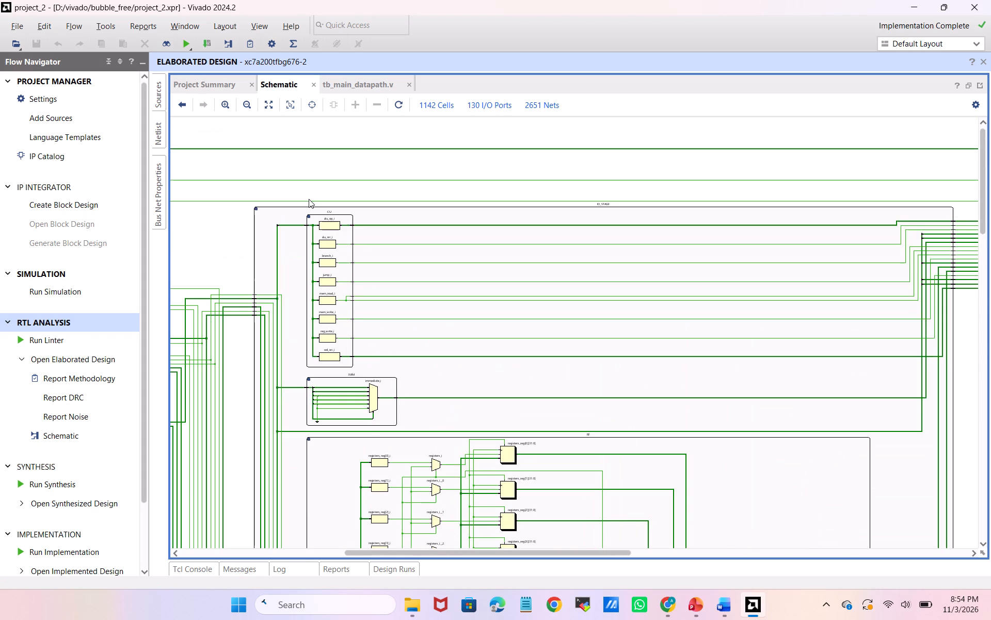
pyautogui.scroll(-3, 309, 199)
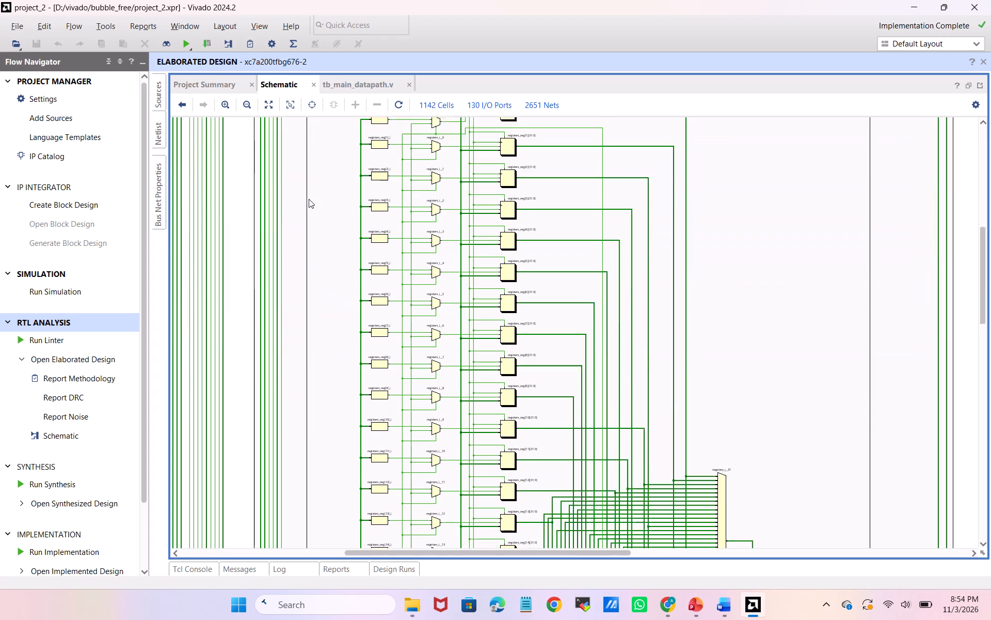
pyautogui.scroll(-4, 309, 199)
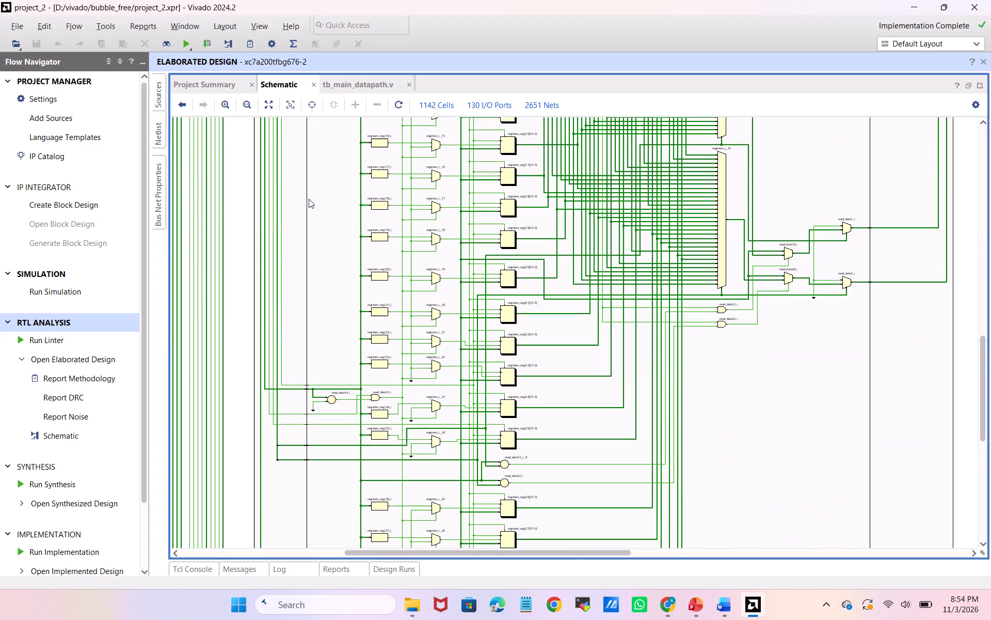
pyautogui.scroll(-2, 309, 199)
pyautogui.scroll(1, 309, 199)
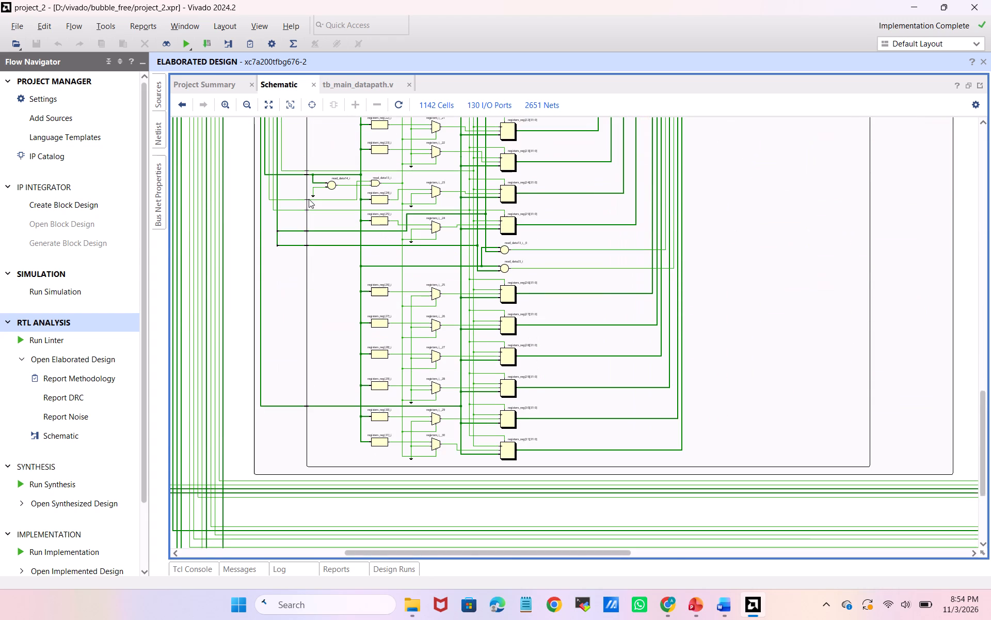
pyautogui.scroll(4, 309, 199)
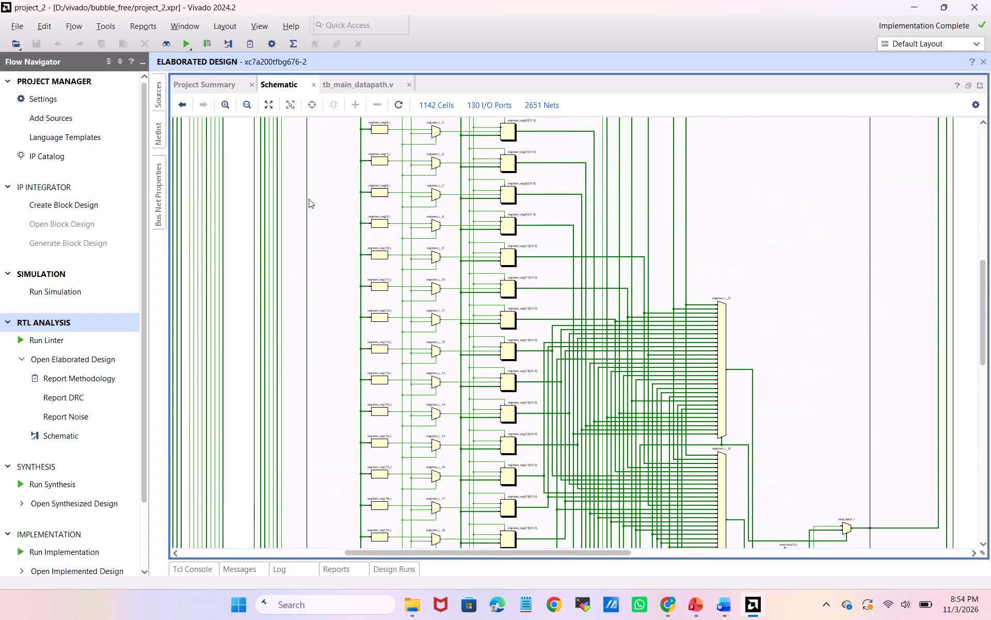
pyautogui.scroll(1, 309, 199)
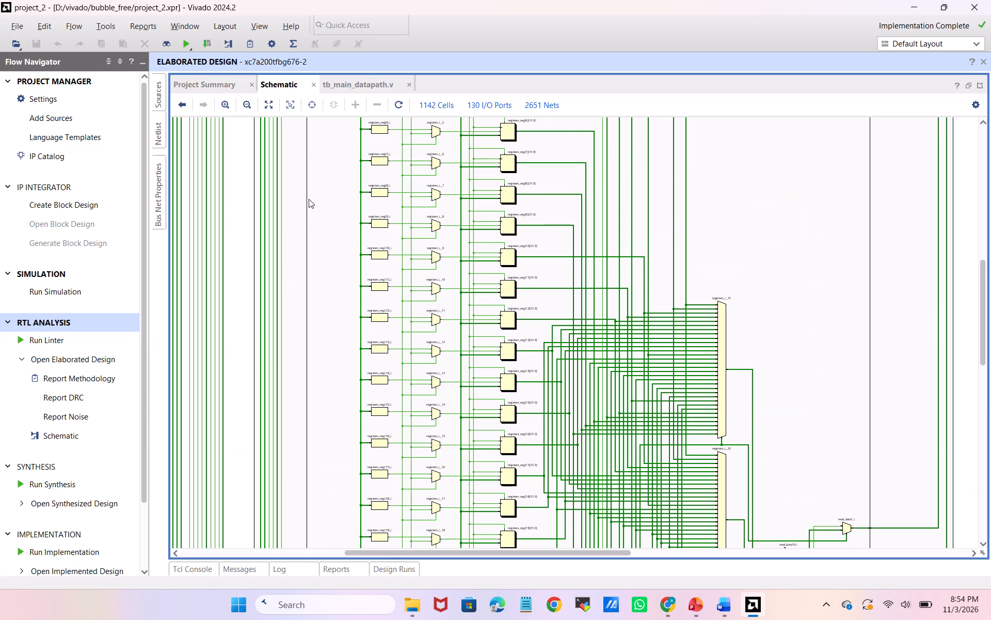
# Examine the register_file rows in ID_STAGE, from the first register under the immediate_generator down to the last rows and read-data multiplexers.
pyautogui.scroll(1, 309, 199)
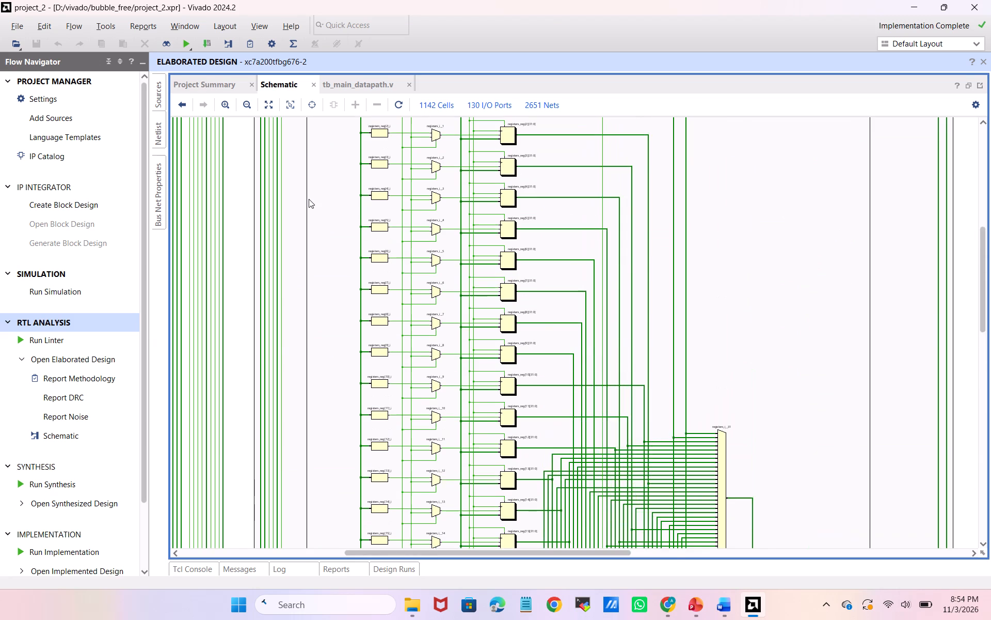
pyautogui.scroll(1, 309, 199)
pyautogui.scroll(-1, 309, 199)
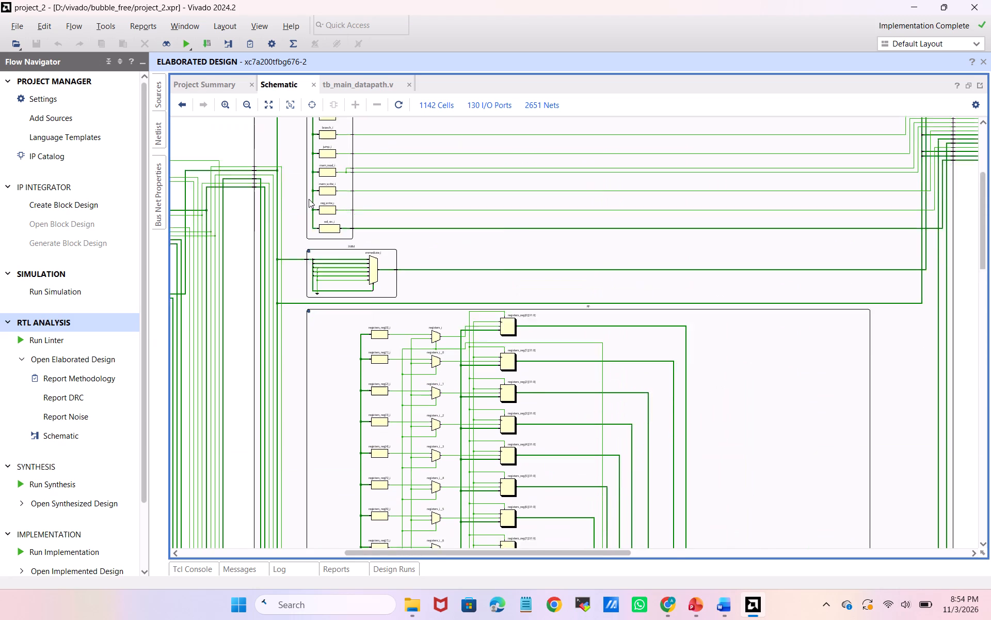
pyautogui.scroll(-2, 309, 199)
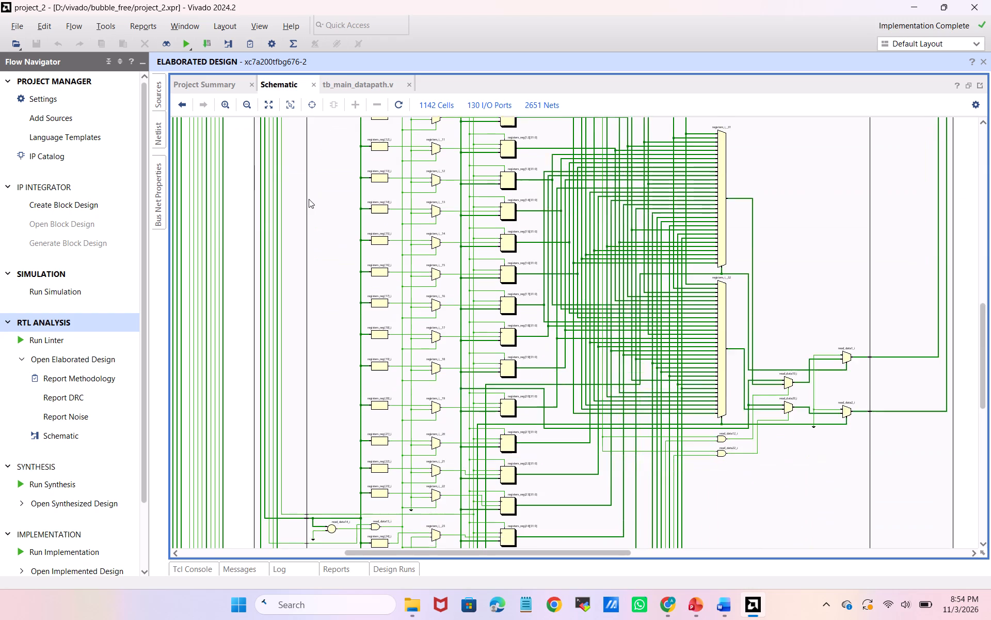
pyautogui.scroll(-1, 309, 199)
pyautogui.hscroll(1, 309, 199)
pyautogui.hscroll(-1, 309, 199)
pyautogui.hscroll(1, 309, 199)
pyautogui.hscroll(-1, 309, 199)
pyautogui.keyDown('ctrl'); pyautogui.scroll(-3, 309, 199); pyautogui.keyUp('ctrl')
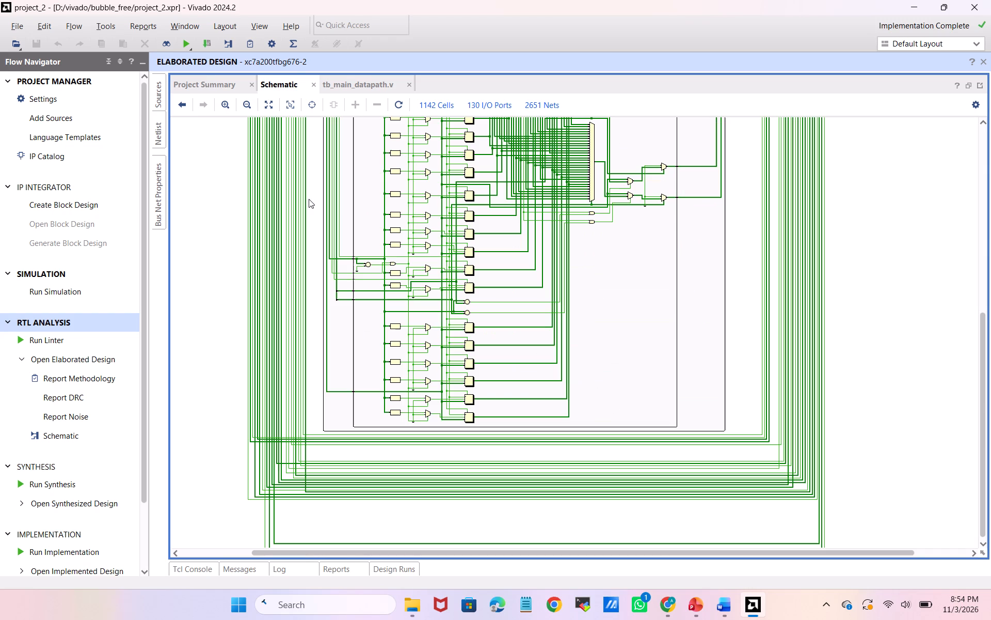
# Examine the whole ID_STAGE block at reduced zoom, including the write_data bus net and the wiring looping around the register file.
pyautogui.scroll(1, 309, 199)
pyautogui.hscroll(1, 309, 199)
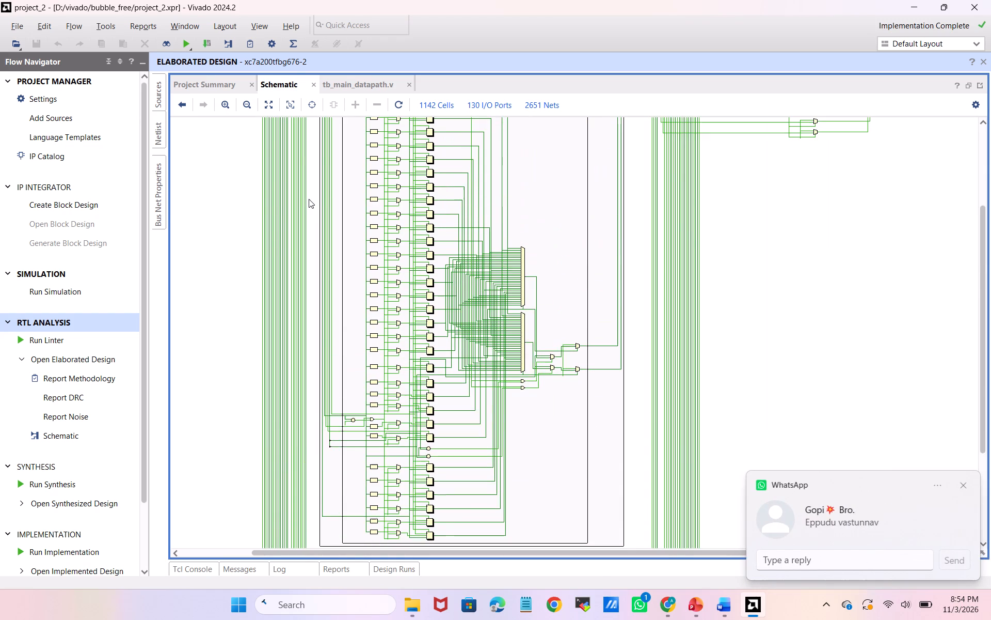
pyautogui.scroll(1, 309, 199)
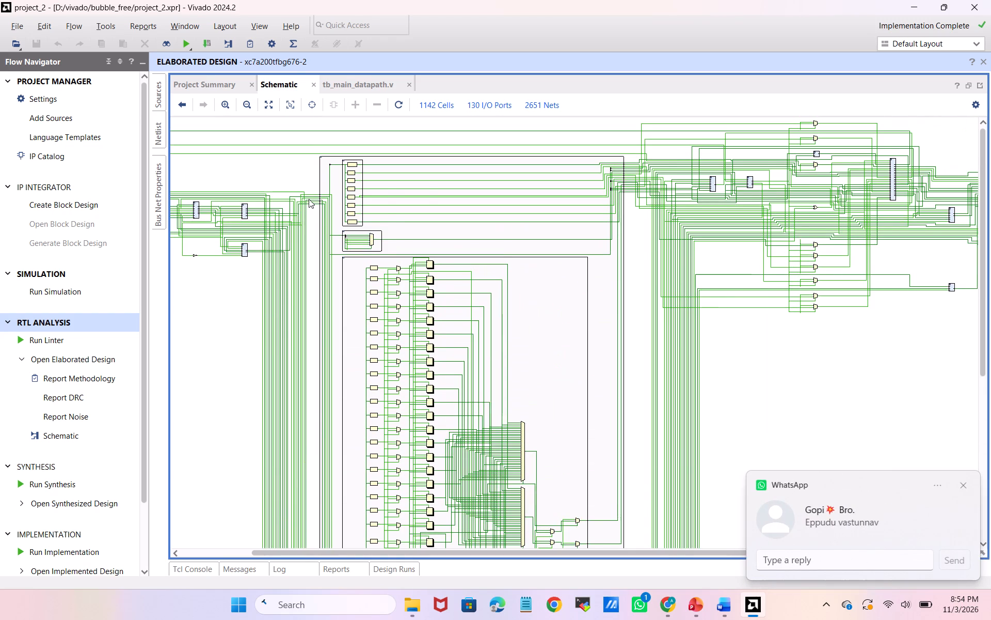
pyautogui.scroll(-2, 309, 199)
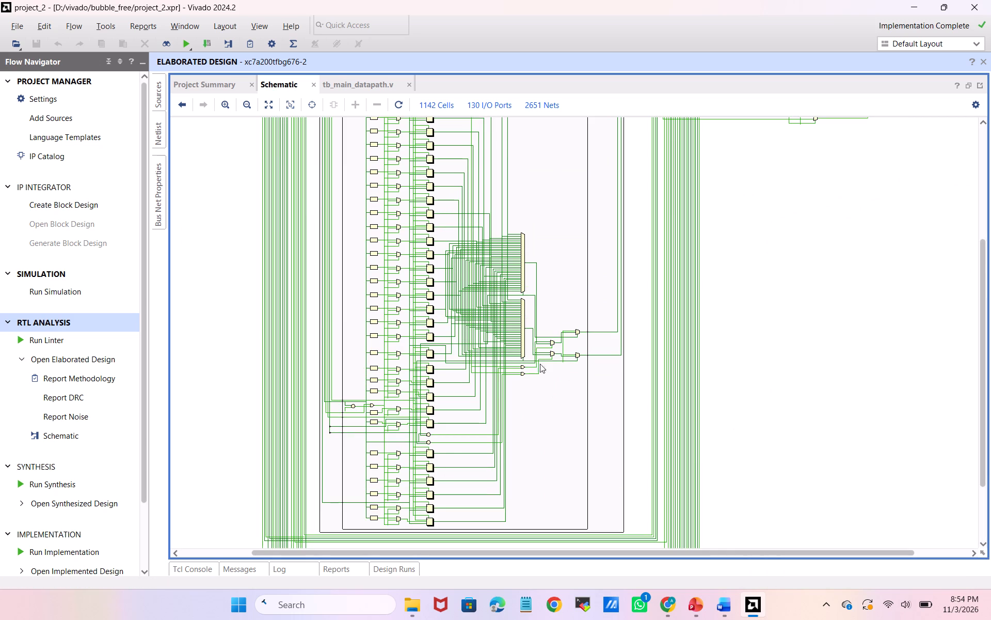
pyautogui.scroll(-1, 535, 363)
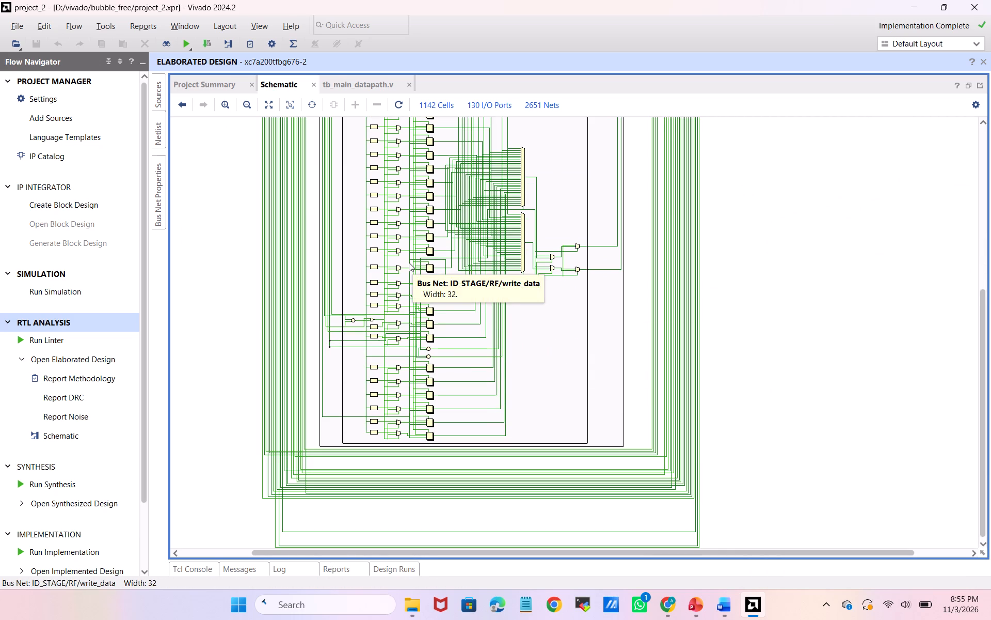
pyautogui.keyDown('ctrl'); pyautogui.scroll(-2, 409, 262); pyautogui.keyUp('ctrl')
pyautogui.scroll(1, 409, 262)
pyautogui.keyDown('ctrl'); pyautogui.scroll(-1, 409, 262); pyautogui.keyUp('ctrl')
pyautogui.keyDown('ctrl'); pyautogui.scroll(1, 409, 262); pyautogui.keyUp('ctrl')
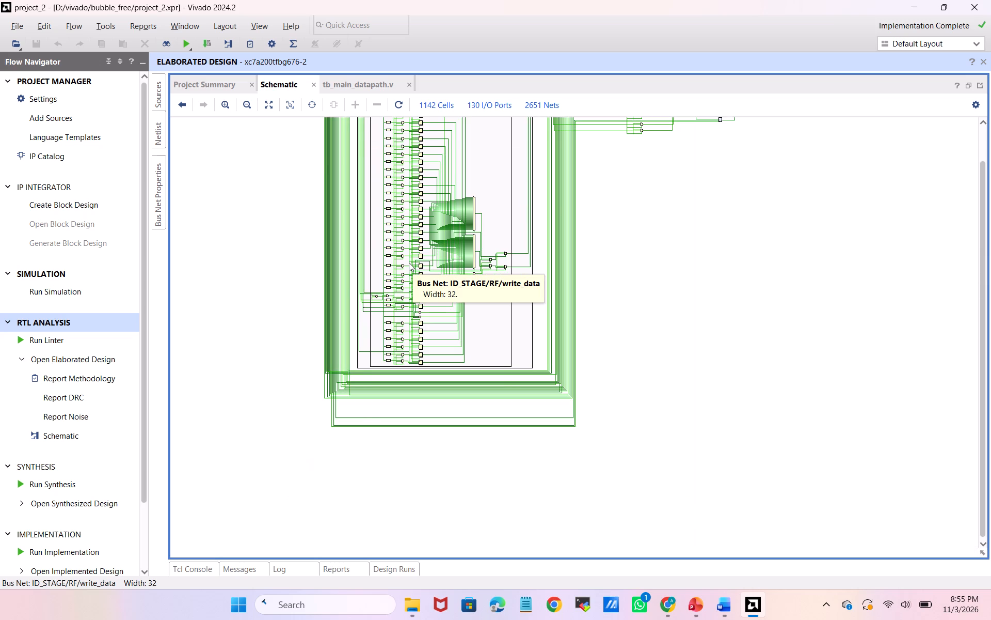
# Examine the full datapath schematic, the control_unit outputs, and the EX_MEM, memory, MEM_WB and IF_ID stage blocks with their connections.
pyautogui.scroll(1, 409, 262)
pyautogui.keyDown('ctrl'); pyautogui.scroll(2, 524, 229); pyautogui.keyUp('ctrl')
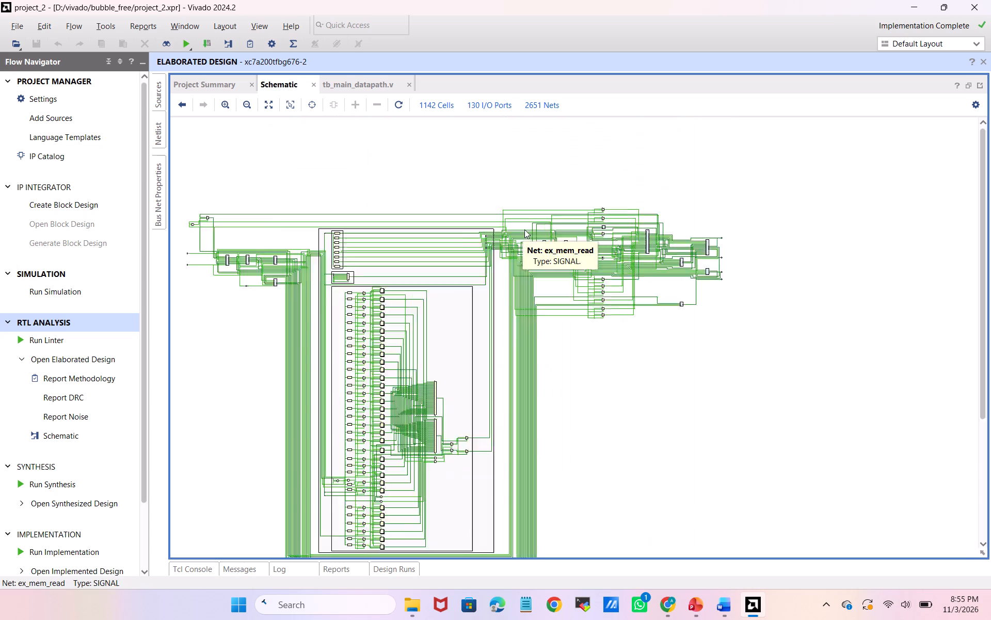
pyautogui.keyDown('ctrl'); pyautogui.scroll(5, 524, 229); pyautogui.keyUp('ctrl')
pyautogui.hscroll(4, 524, 229)
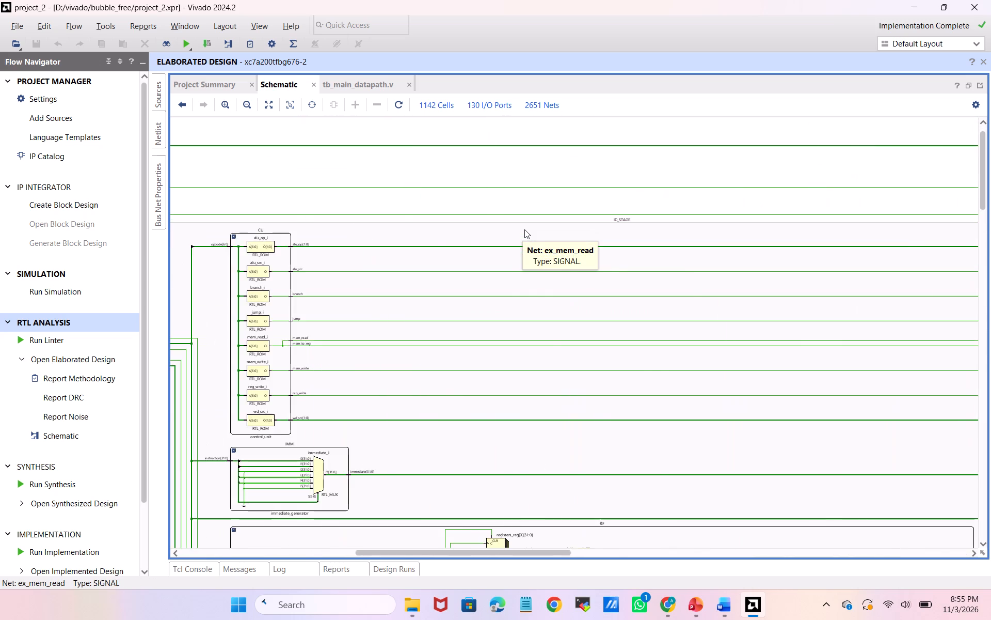
pyautogui.hscroll(2, 524, 229)
pyautogui.scroll(-1, 524, 229)
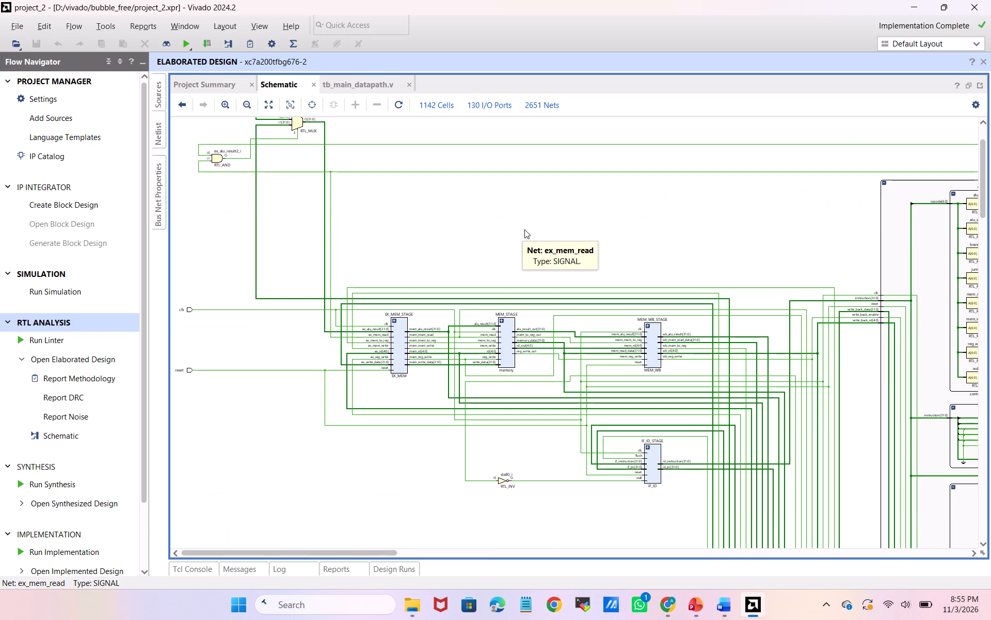
# Expand the EX_MEM_STAGE register block and the MEM_STAGE block down to the internals of its DM data_memory.
pyautogui.click(394, 319)
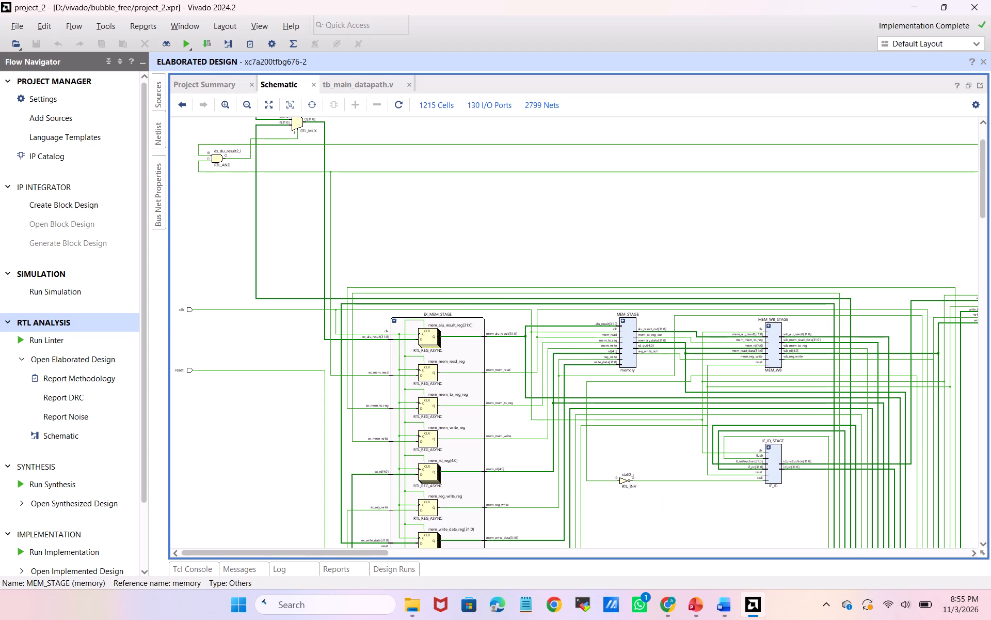
pyautogui.click(622, 319)
pyautogui.scroll(-1, 622, 319)
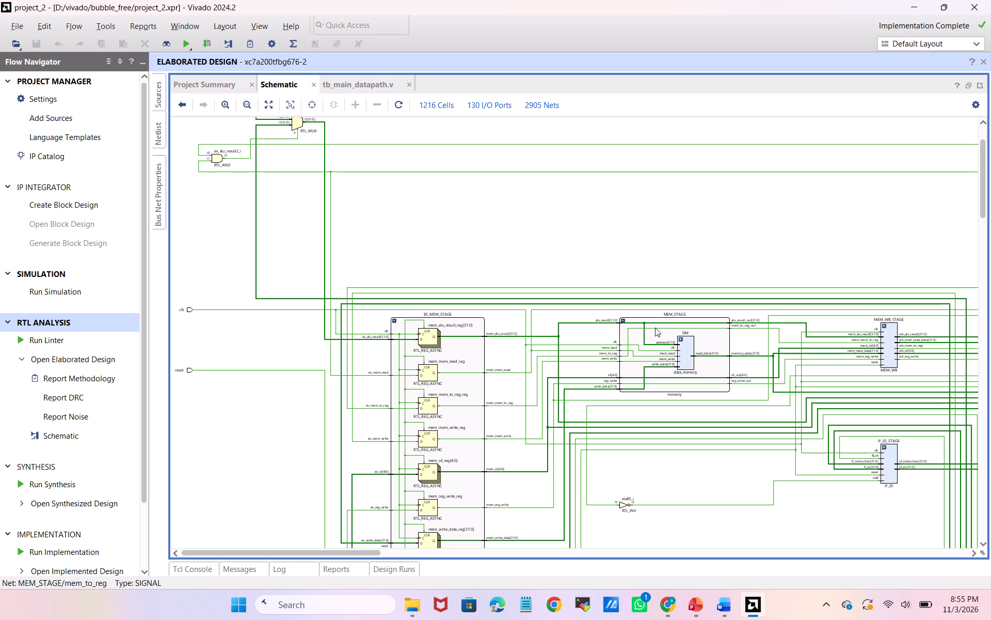
pyautogui.click(681, 340)
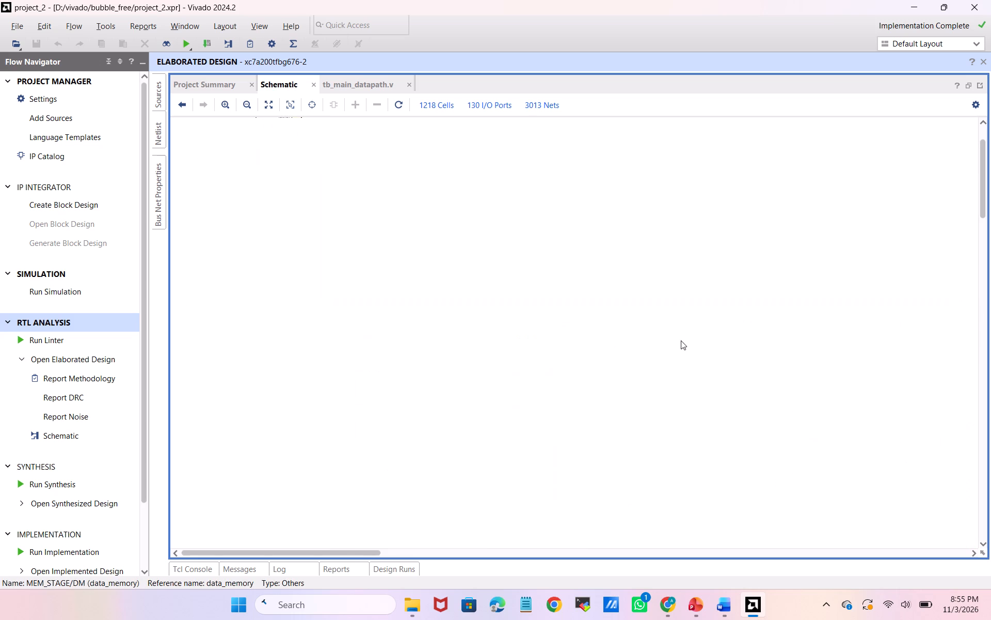
# Expand the MEM_WB_STAGE and IF_ID_STAGE pipeline register blocks to show their internal logic.
pyautogui.hscroll(-2, 681, 340)
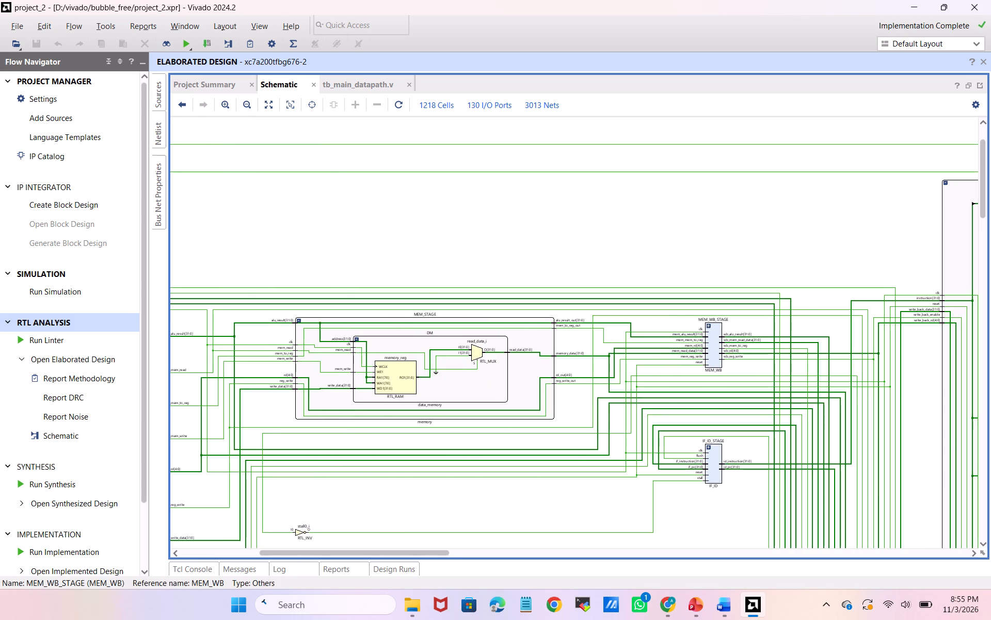
pyautogui.click(709, 326)
pyautogui.scroll(-2, 709, 326)
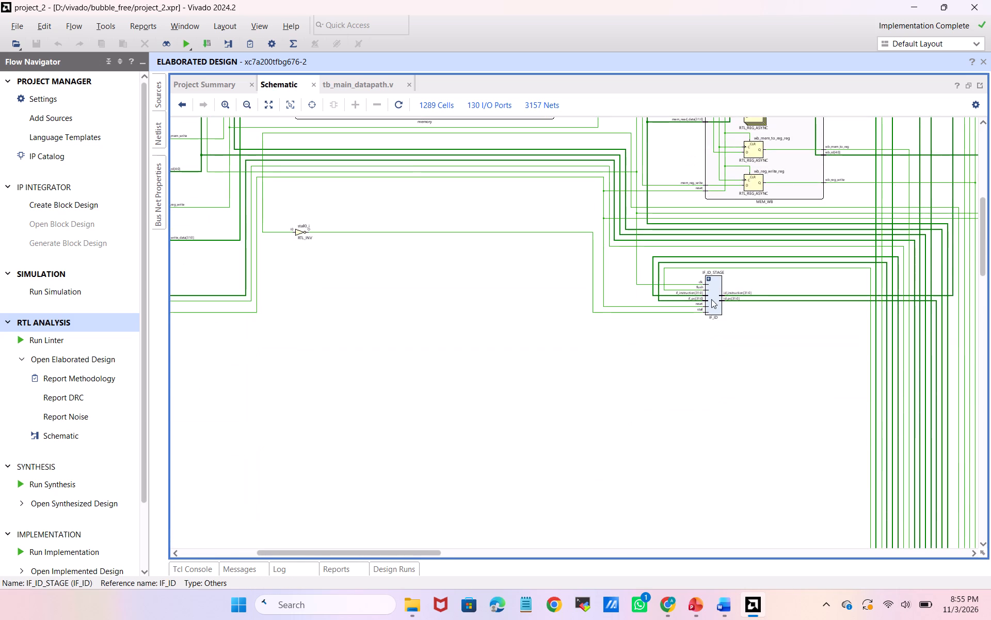
pyautogui.click(709, 281)
# Expand the HDU hazard_detection block and the neighbouring logic block between ID_STAGE and HDU.
pyautogui.hscroll(-1, 709, 281)
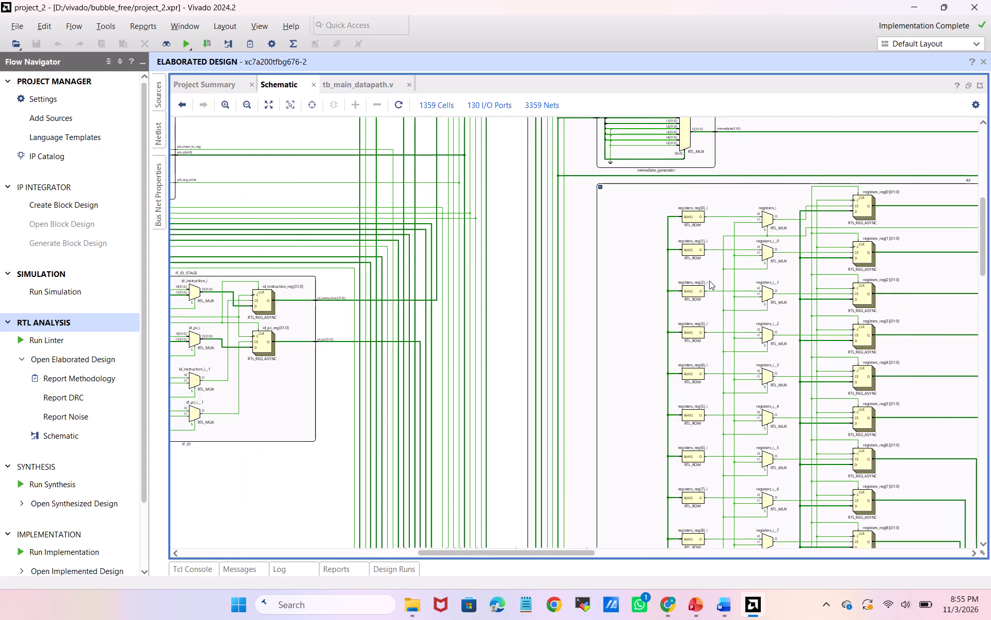
pyautogui.hscroll(-4, 709, 281)
pyautogui.keyDown('ctrl'); pyautogui.scroll(-2, 709, 281); pyautogui.keyUp('ctrl')
pyautogui.scroll(1, 709, 281)
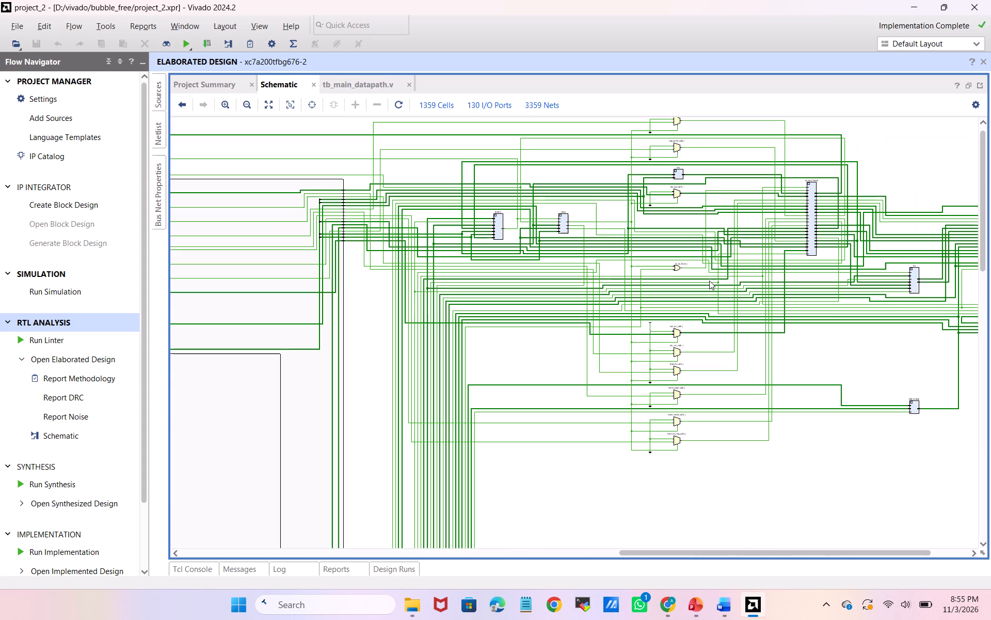
pyautogui.scroll(1, 709, 281)
pyautogui.click(494, 222)
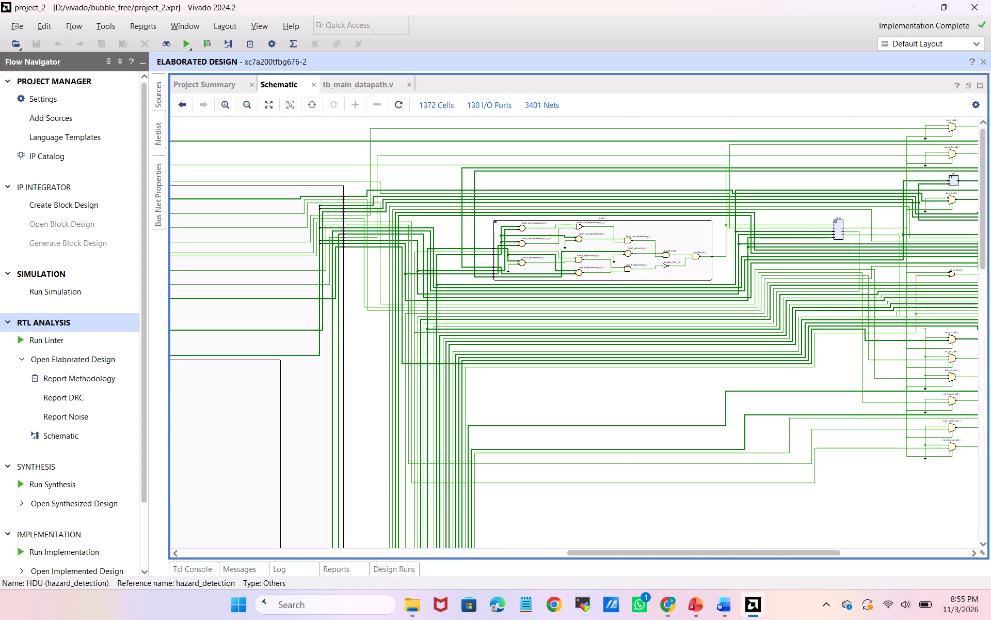
pyautogui.click(836, 222)
# Expand the small block among the multiplexers after HDU, and the ID_EX_STAGE pipeline register block.
pyautogui.hscroll(-3, 836, 222)
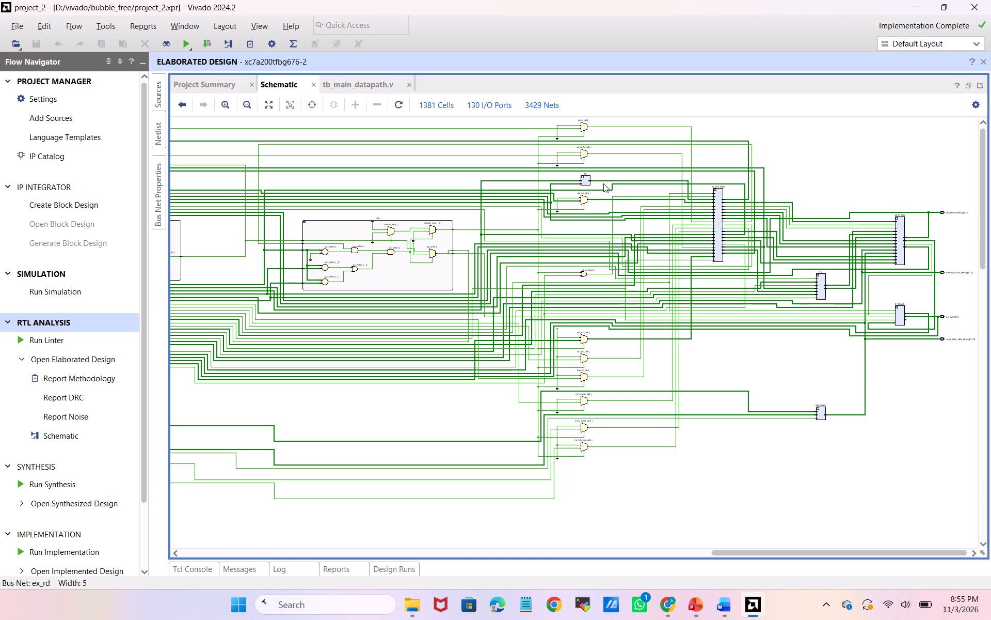
pyautogui.click(581, 177)
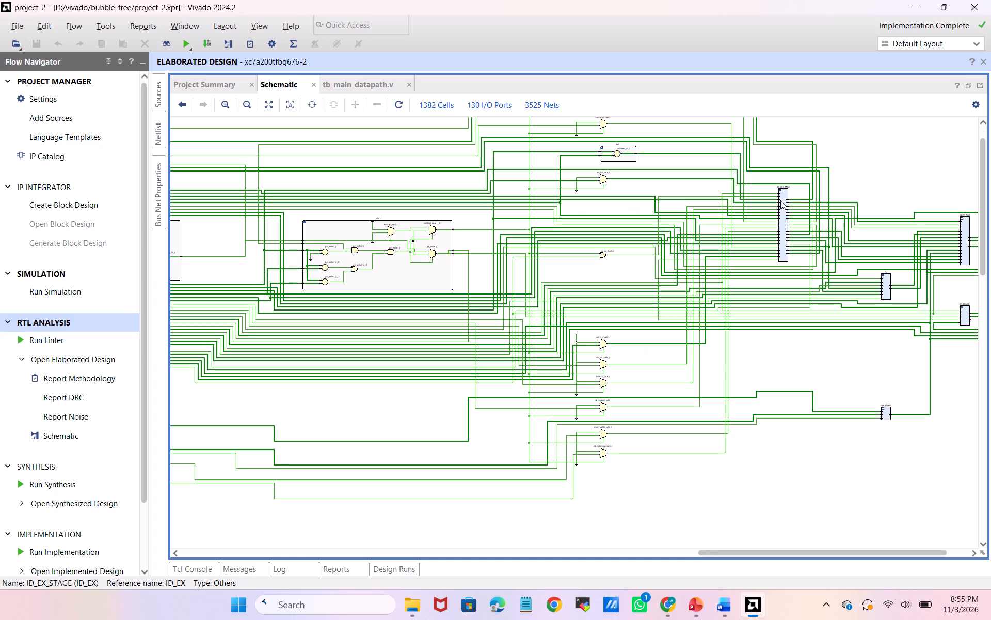
pyautogui.click(780, 192)
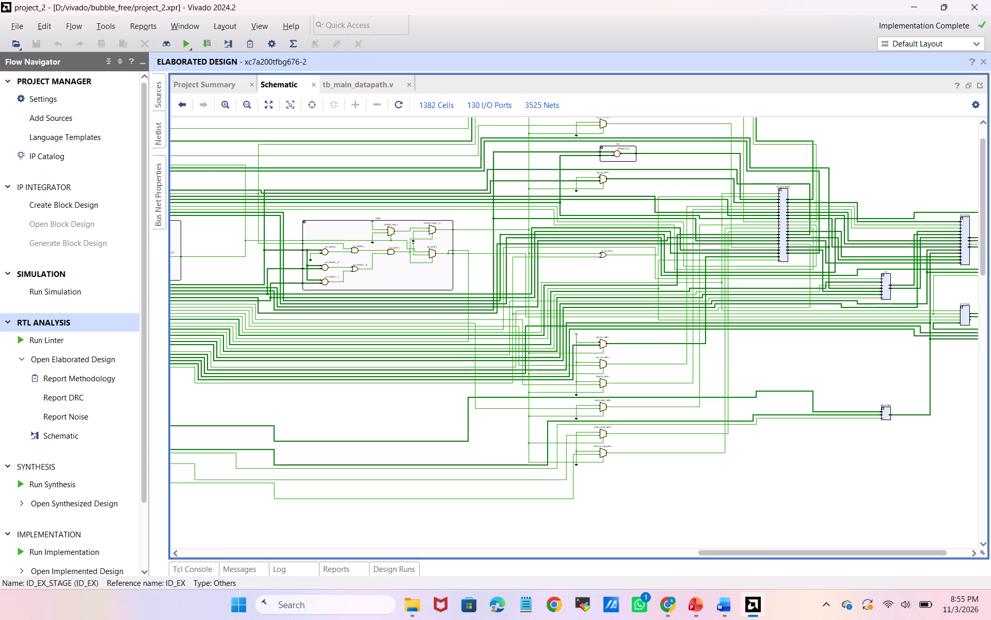
pyautogui.click(780, 190)
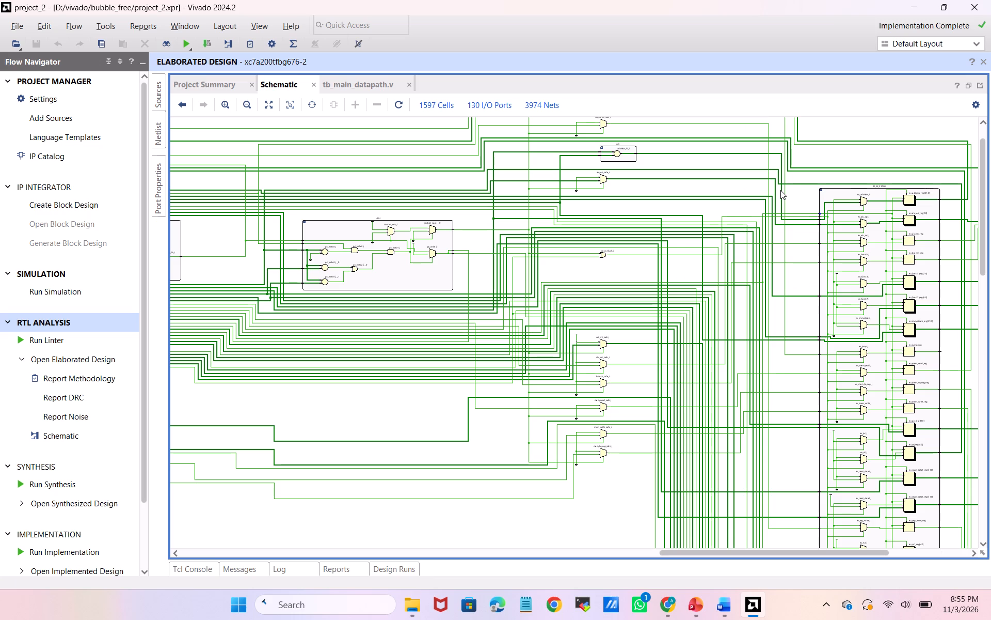
# Expand the FU forwarding_unit block and the WB_STAGE write_back block to show their internal logic.
pyautogui.hscroll(-1, 780, 190)
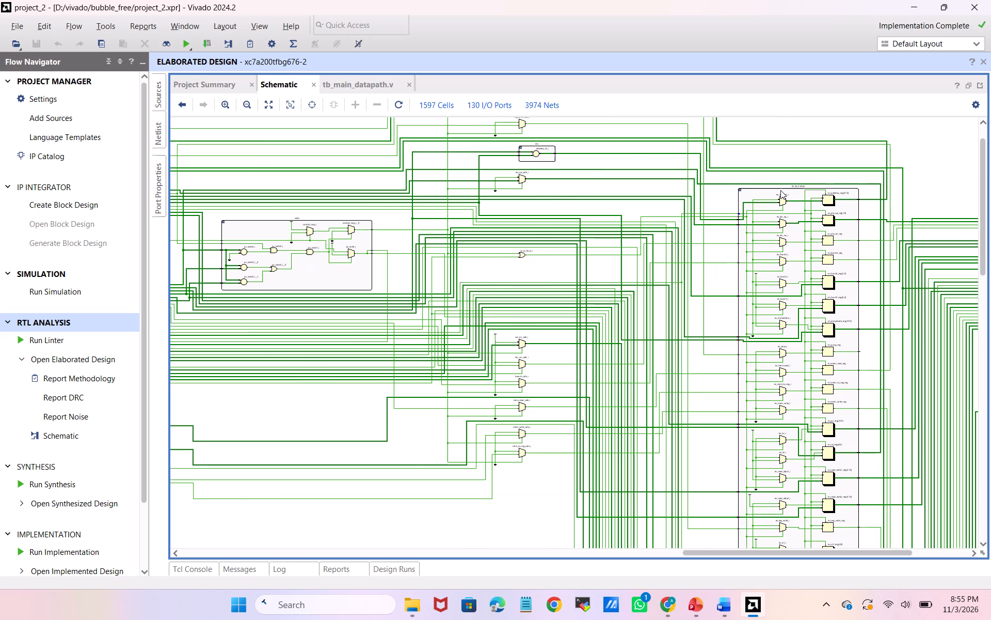
pyautogui.hscroll(-2, 780, 190)
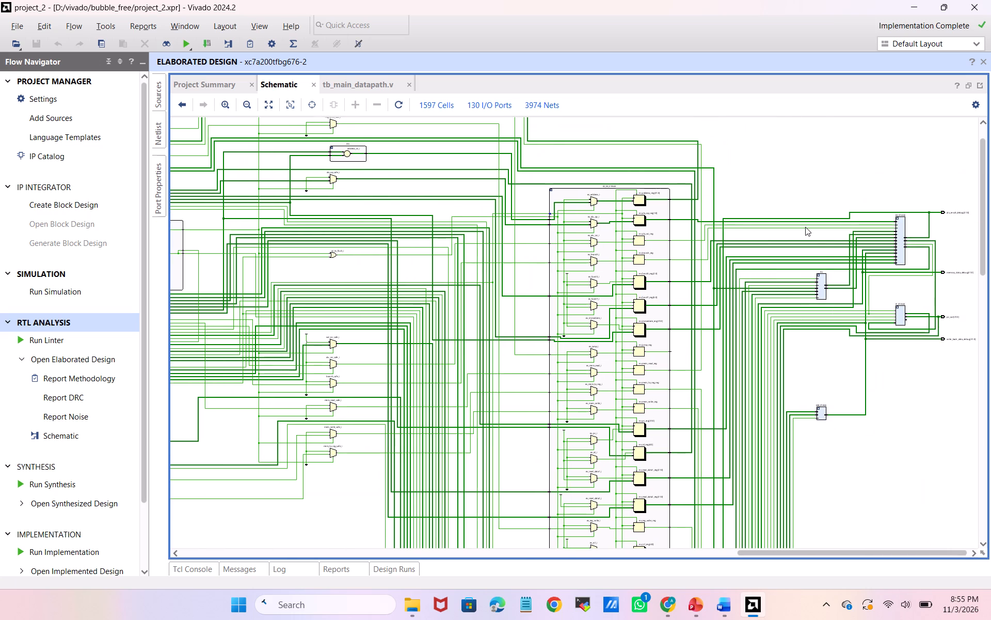
pyautogui.click(819, 275)
pyautogui.scroll(-1, 819, 275)
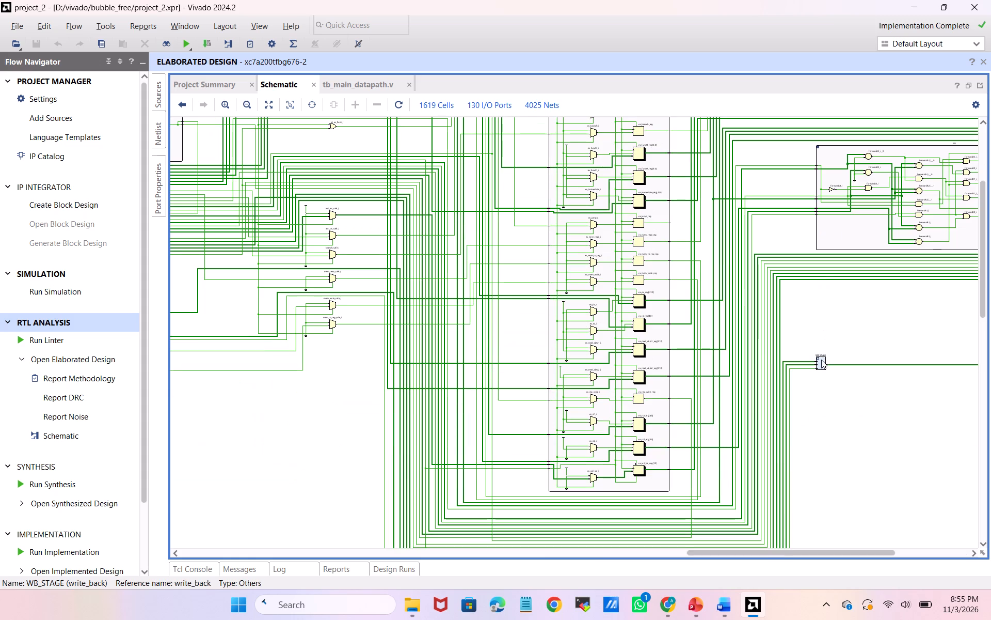
pyautogui.click(818, 358)
pyautogui.hscroll(-3, 818, 358)
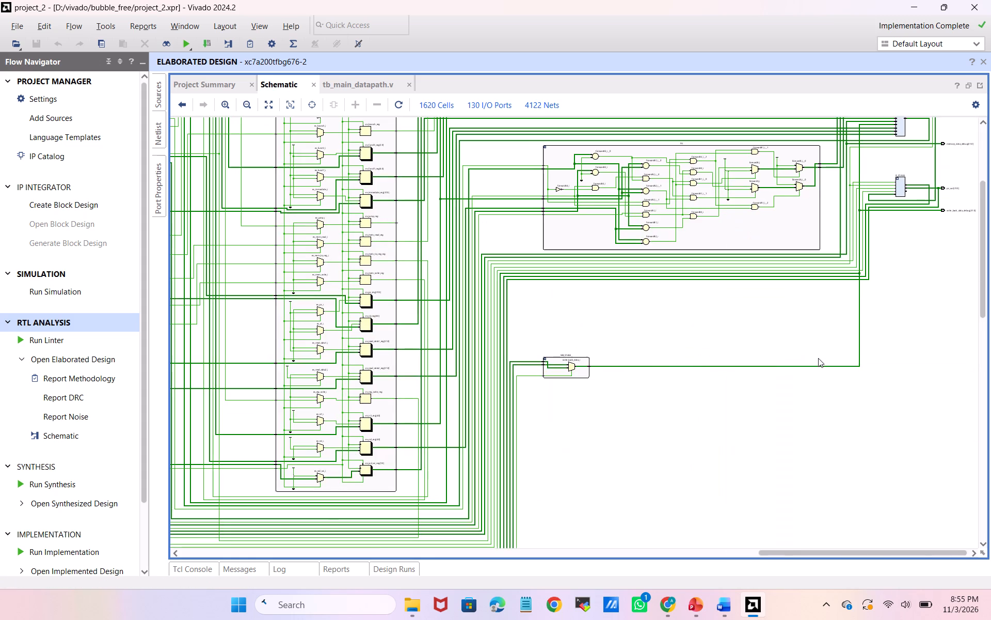
# Expand the IF_STAGE instruction_fetch block and the EX_STAGE execute block to show their internal logic.
pyautogui.click(898, 179)
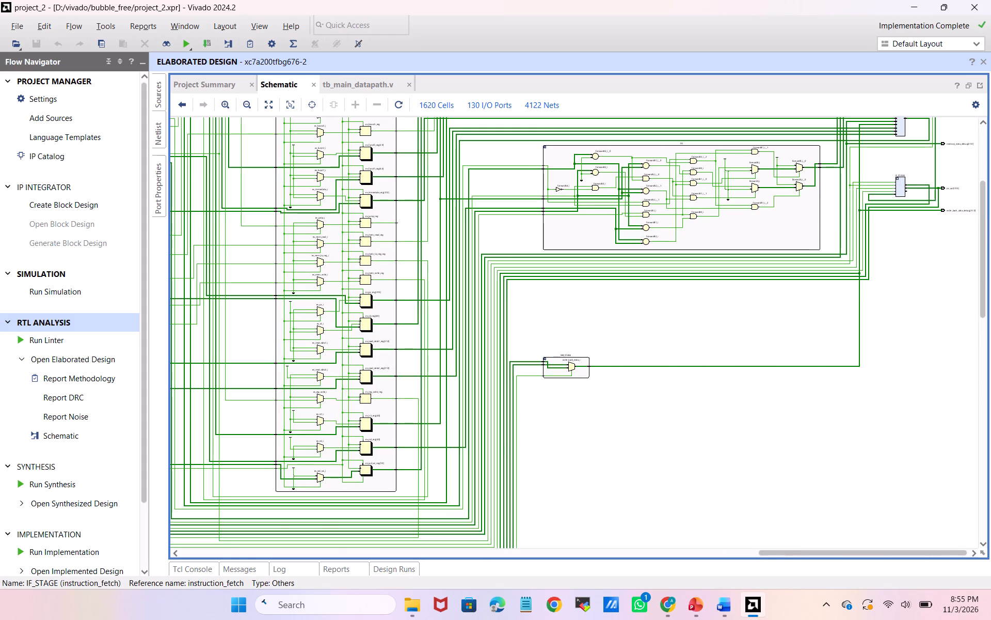
pyautogui.scroll(1, 898, 179)
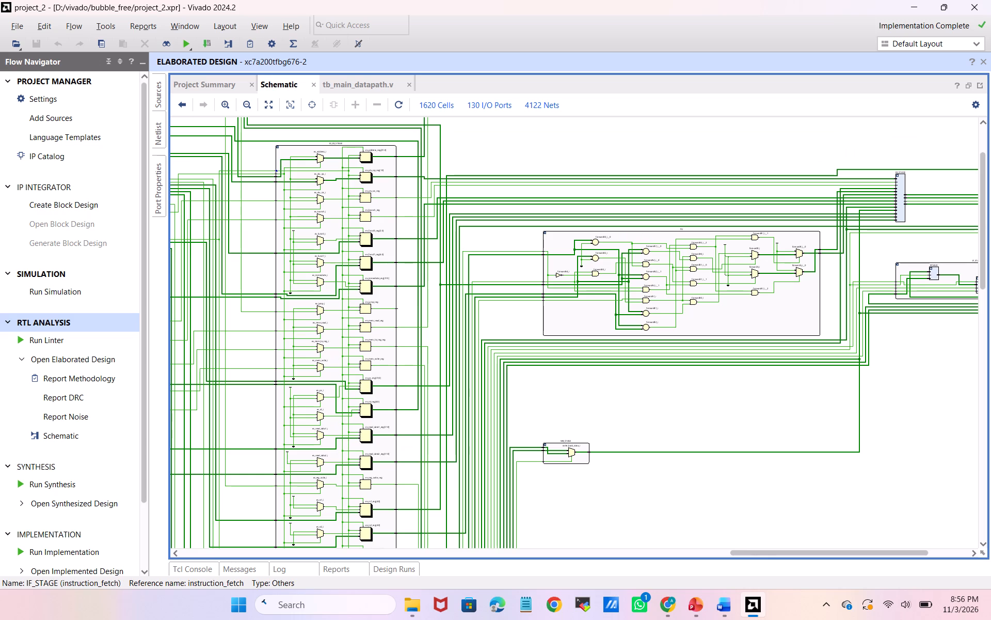
pyautogui.scroll(1, 898, 179)
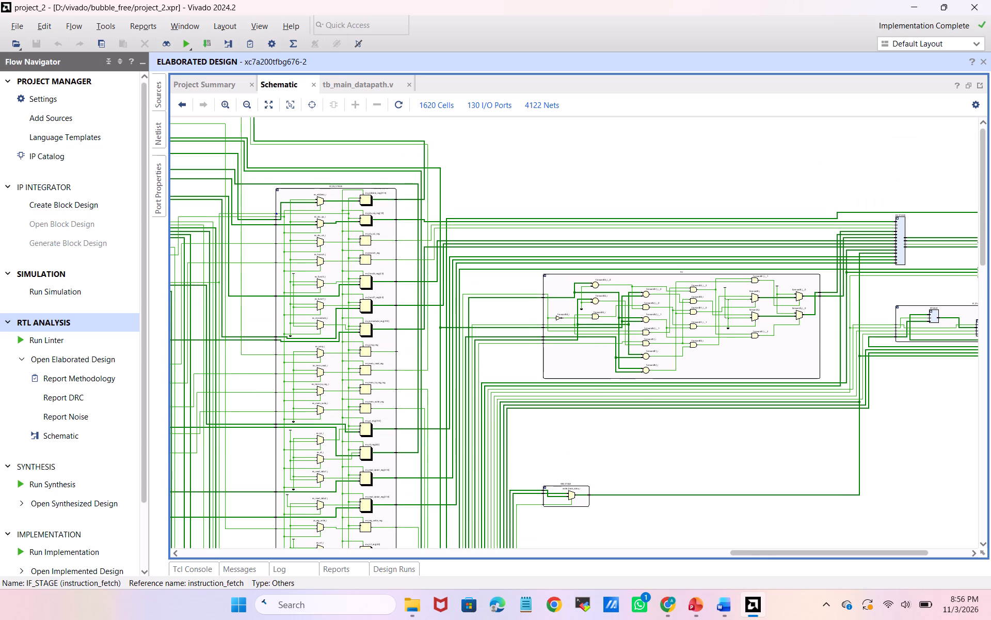
pyautogui.scroll(1, 898, 179)
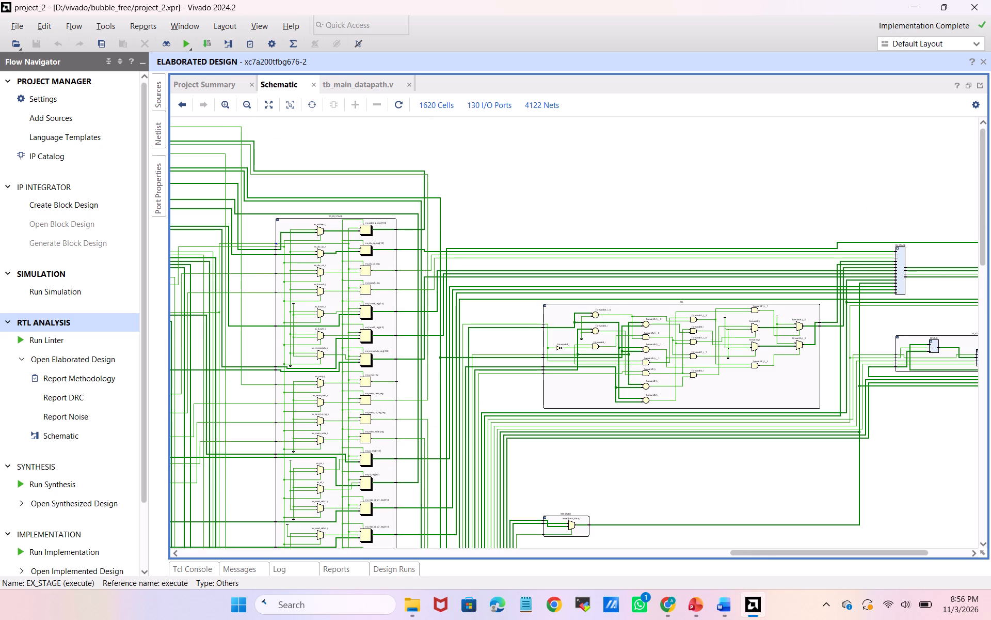
pyautogui.click(898, 248)
# Expand the PCMUX block inside IF_STAGE and the ALUCTRL alu_control block inside EX_STAGE.
pyautogui.scroll(-1, 924, 353)
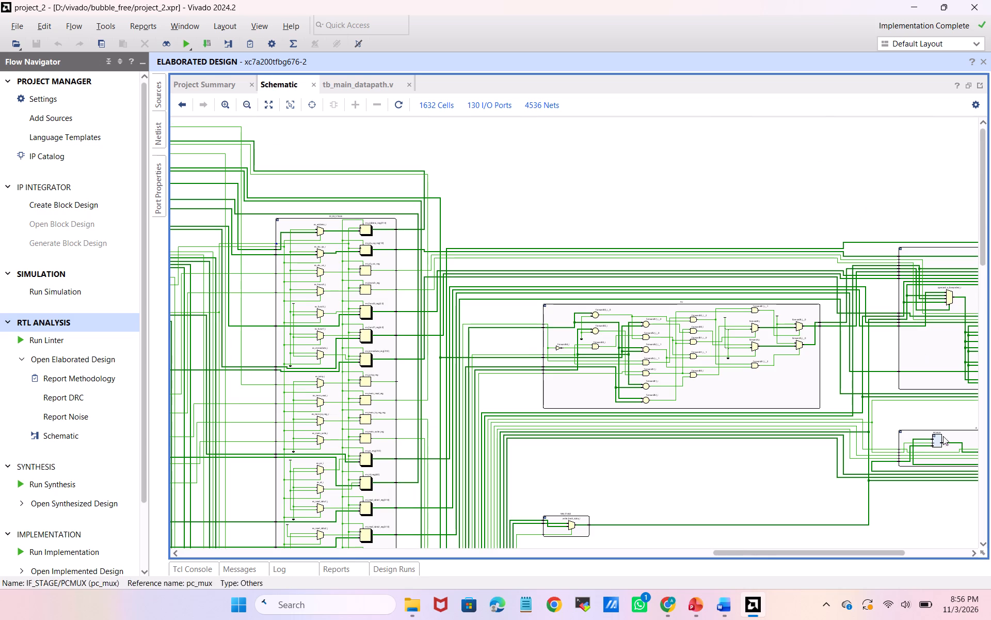
pyautogui.click(933, 436)
pyautogui.hscroll(-1, 933, 436)
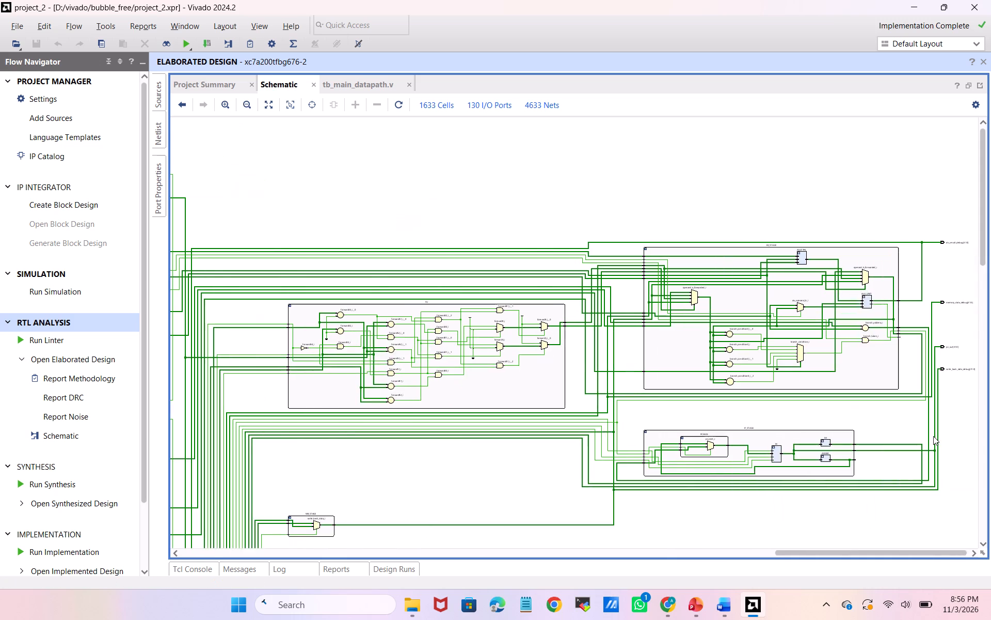
pyautogui.hscroll(-2, 933, 436)
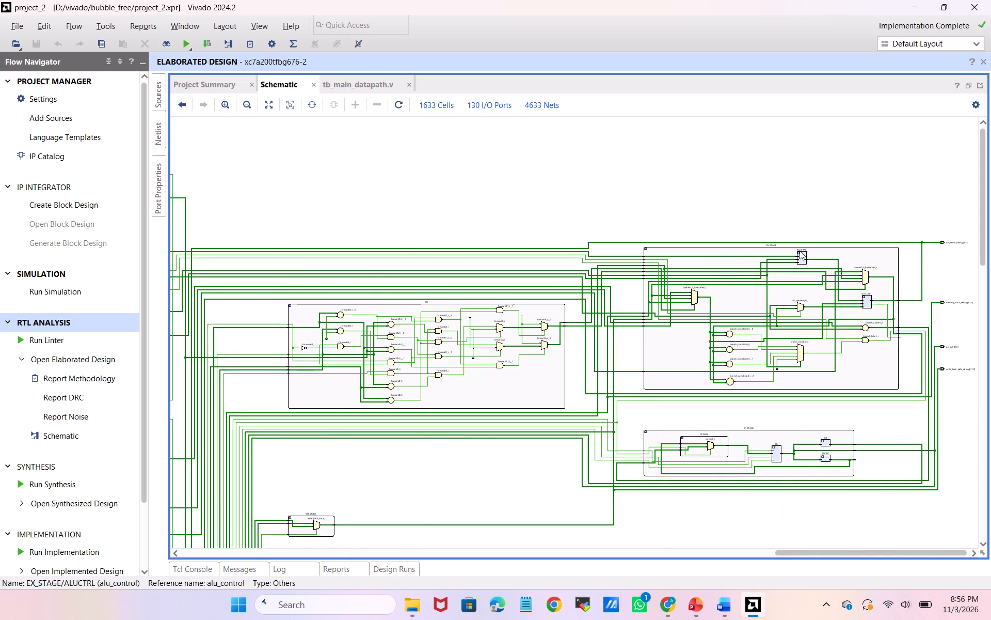
pyautogui.click(796, 251)
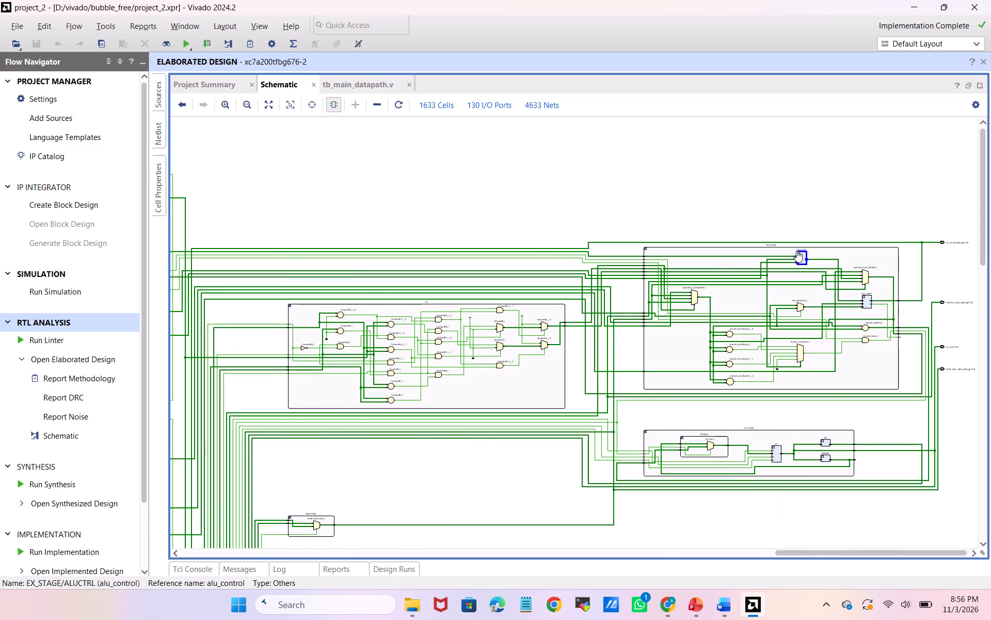
pyautogui.click(799, 253)
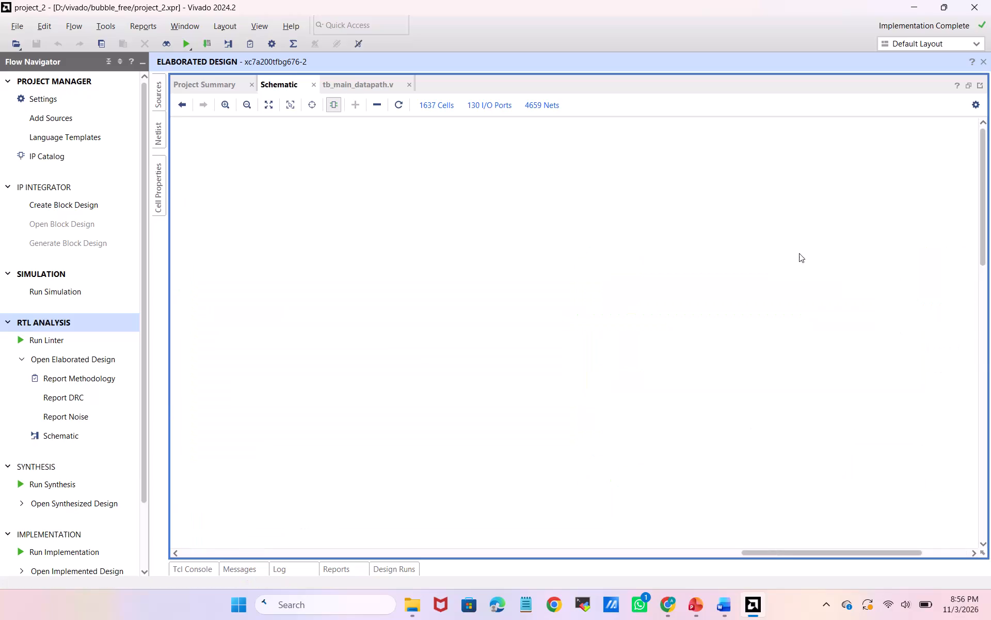
# Expand the PC, IM instruction memory and ADDER blocks inside IF_STAGE, and the ALU_UNIT block inside EX_STAGE.
pyautogui.scroll(-1, 887, 303)
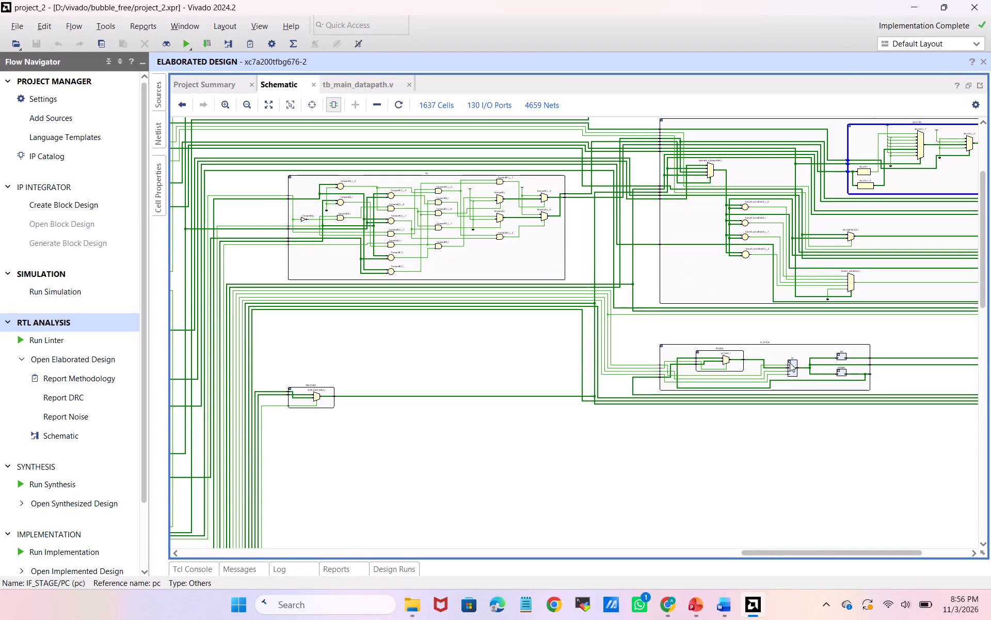
pyautogui.click(790, 362)
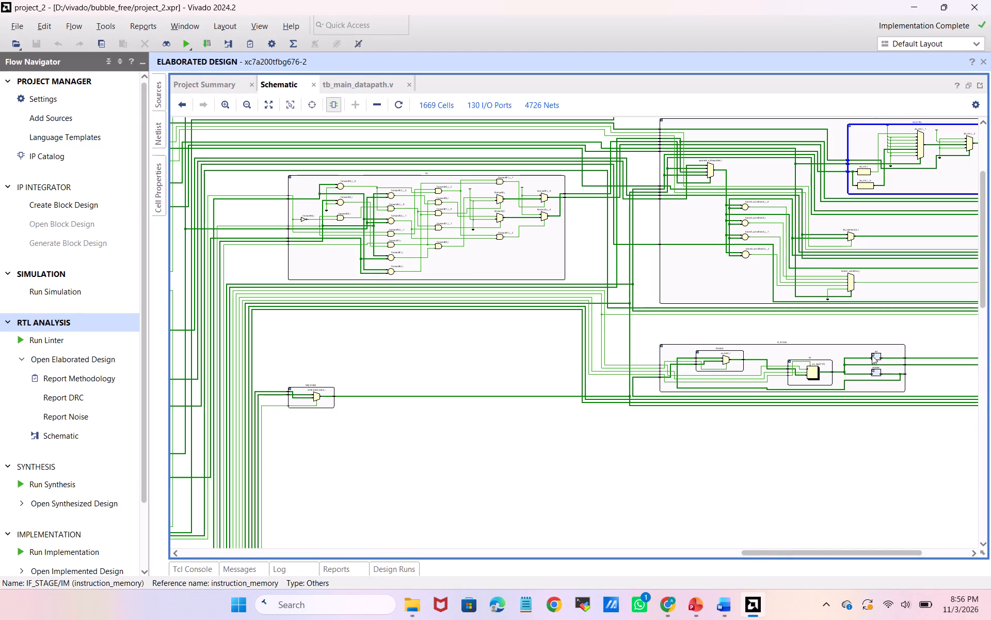
pyautogui.click(873, 355)
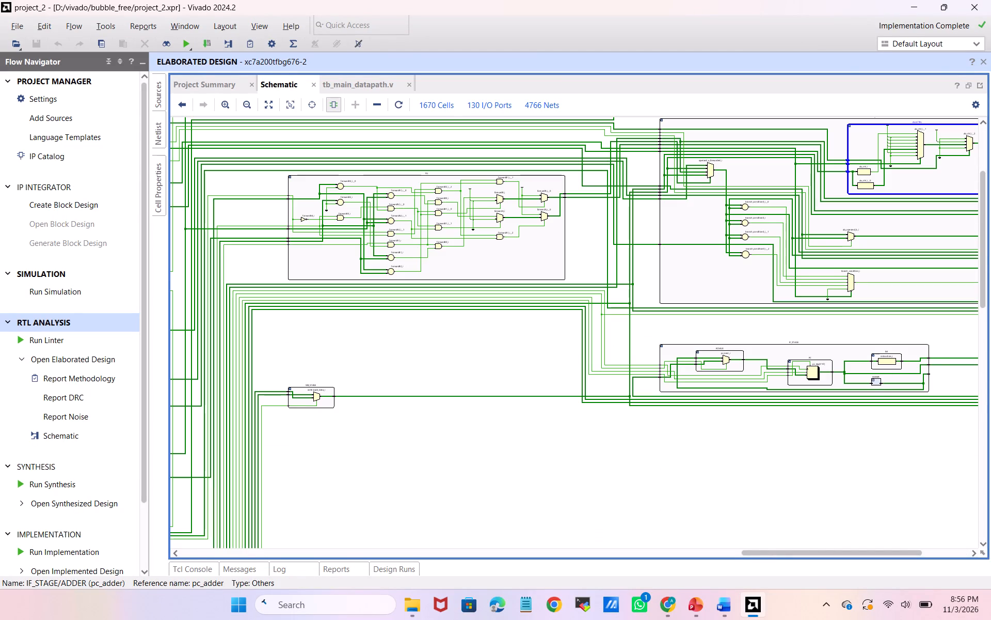
pyautogui.click(873, 379)
pyautogui.hscroll(-3, 873, 379)
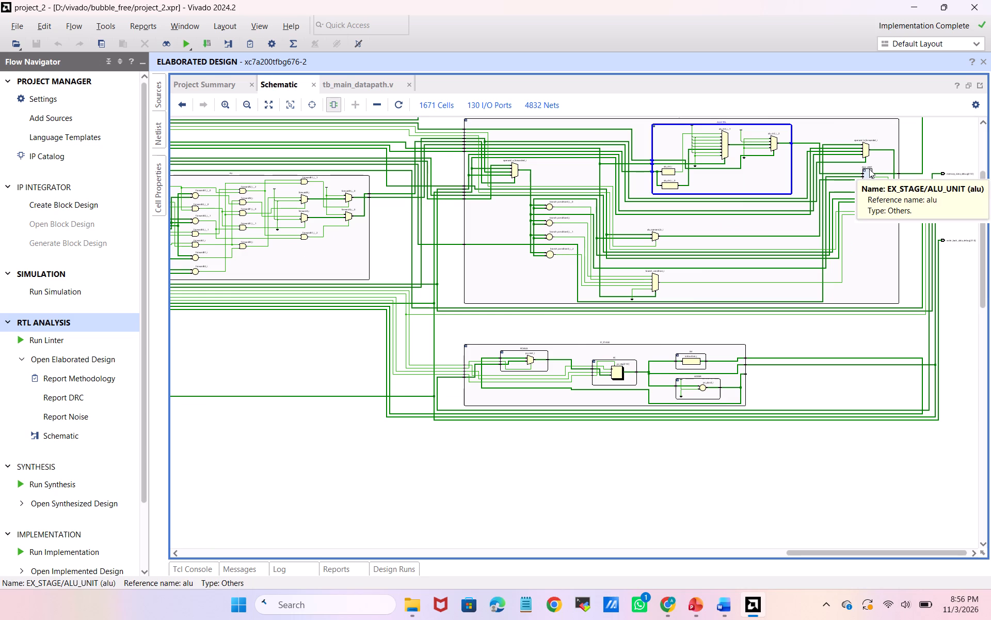
pyautogui.click(865, 171)
# Survey the fully expanded schematic, from the register file through the pipeline registers to EX_STAGE and IF_STAGE.
pyautogui.hscroll(-2, 865, 171)
pyautogui.keyDown('ctrl'); pyautogui.scroll(-2, 865, 171); pyautogui.keyUp('ctrl')
pyautogui.hscroll(2, 865, 171)
pyautogui.scroll(1, 865, 171)
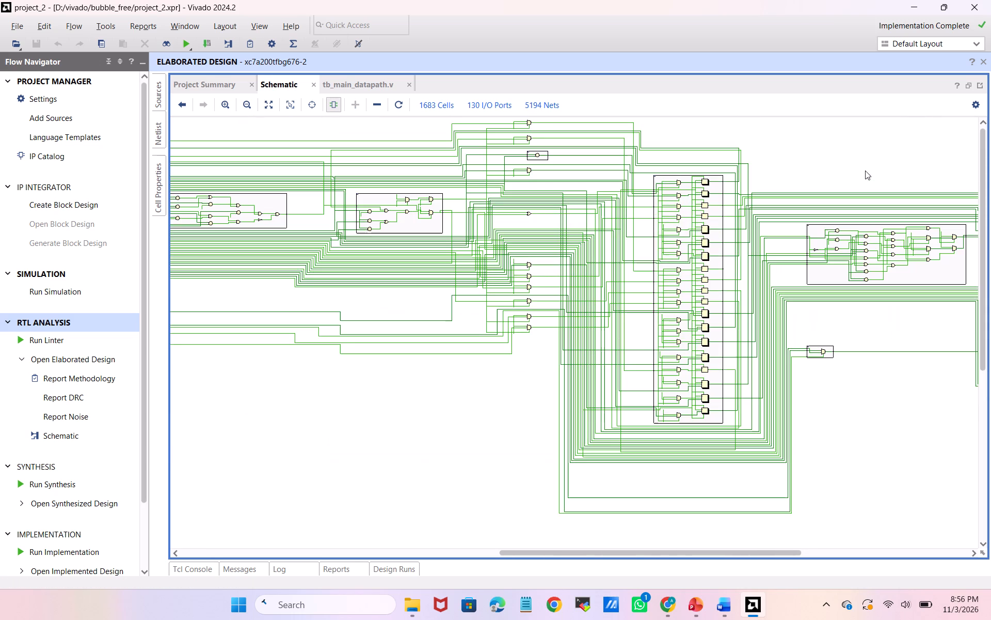
pyautogui.scroll(1, 865, 171)
pyautogui.hscroll(4, 865, 171)
pyautogui.scroll(-2, 865, 171)
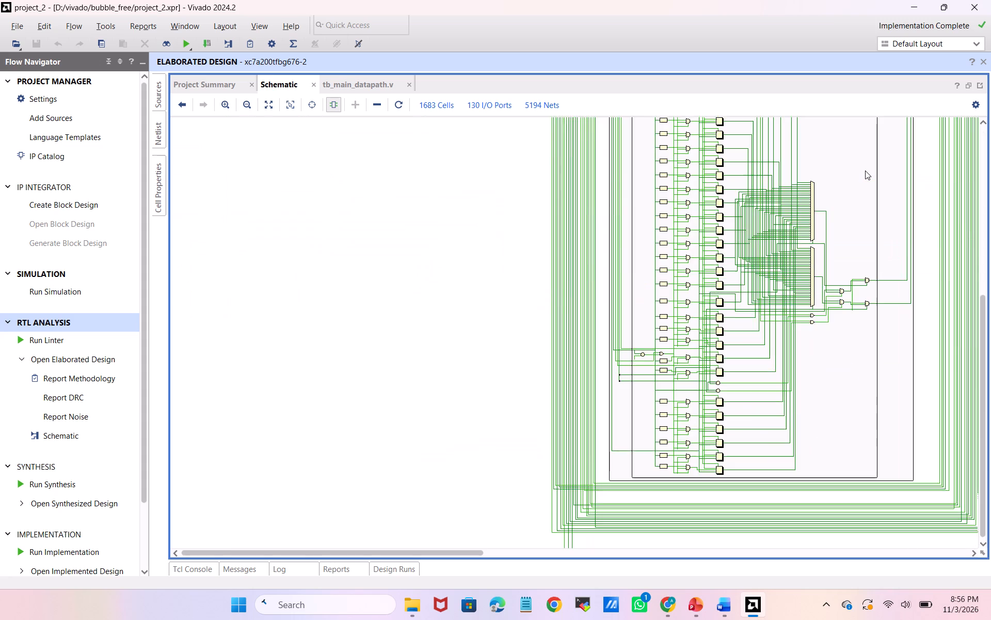
pyautogui.hscroll(-3, 865, 171)
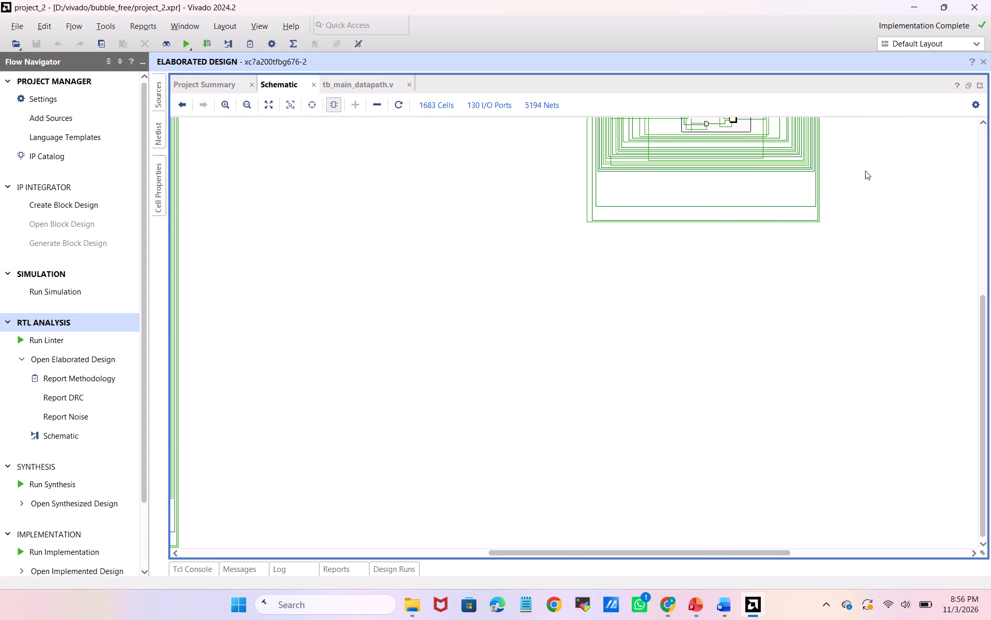
pyautogui.scroll(3, 865, 171)
pyautogui.hscroll(-4, 865, 171)
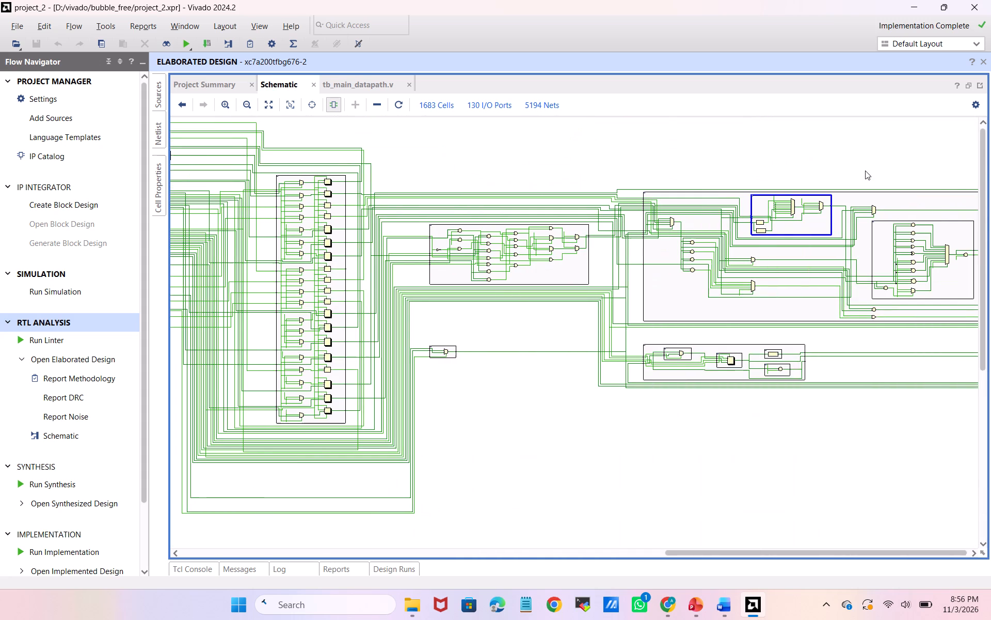
pyautogui.hscroll(1, 865, 171)
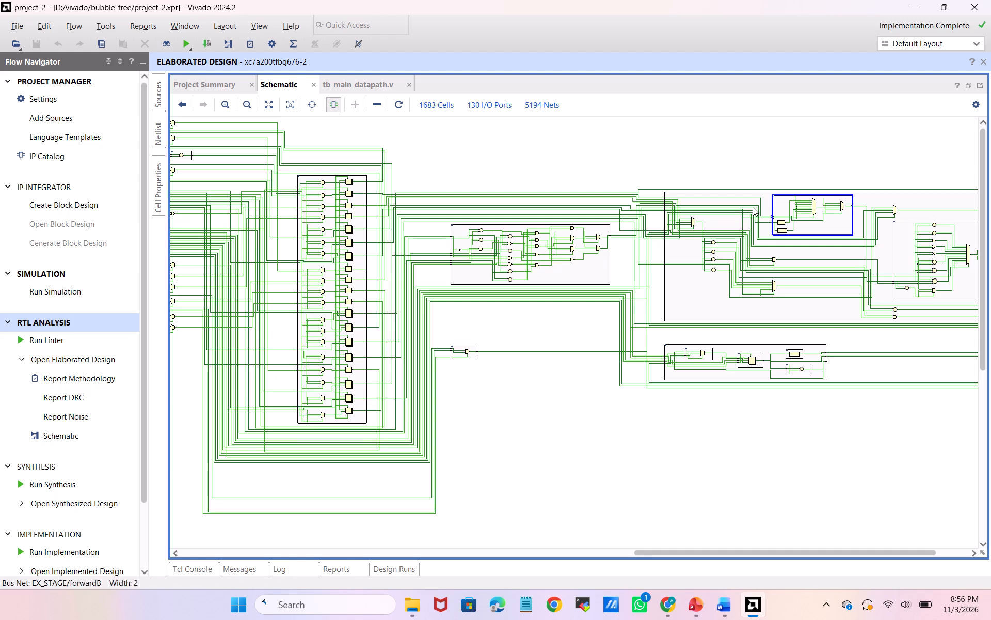
# Collapse the ALUCTRL block, its parent EX_STAGE block and the IF_STAGE block.
pyautogui.keyDown('ctrl'); pyautogui.scroll(4, 756, 205); pyautogui.keyUp('ctrl')
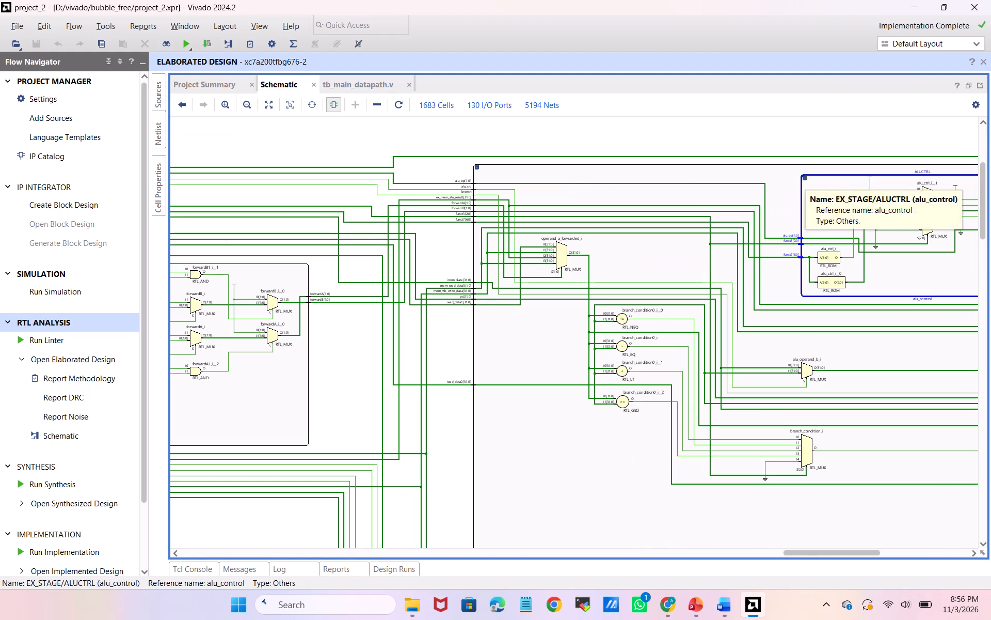
pyautogui.click(803, 179)
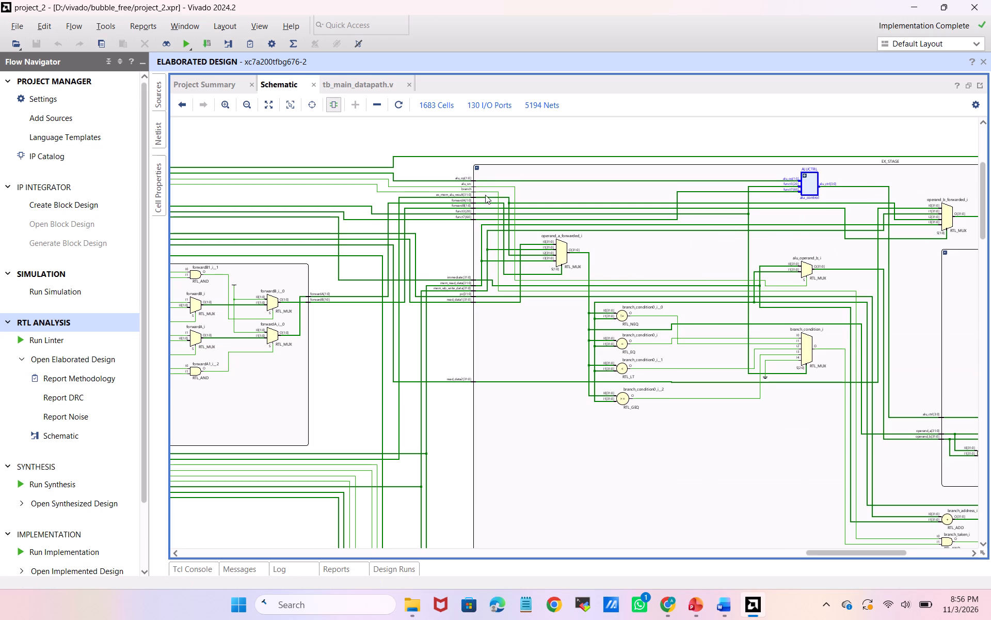
pyautogui.click(475, 169)
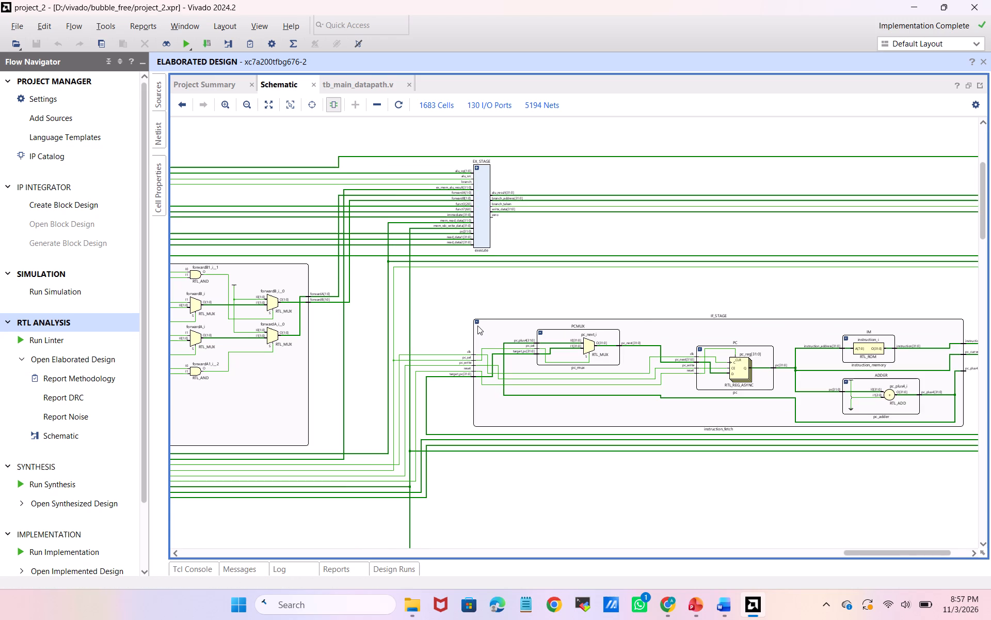
pyautogui.click(477, 322)
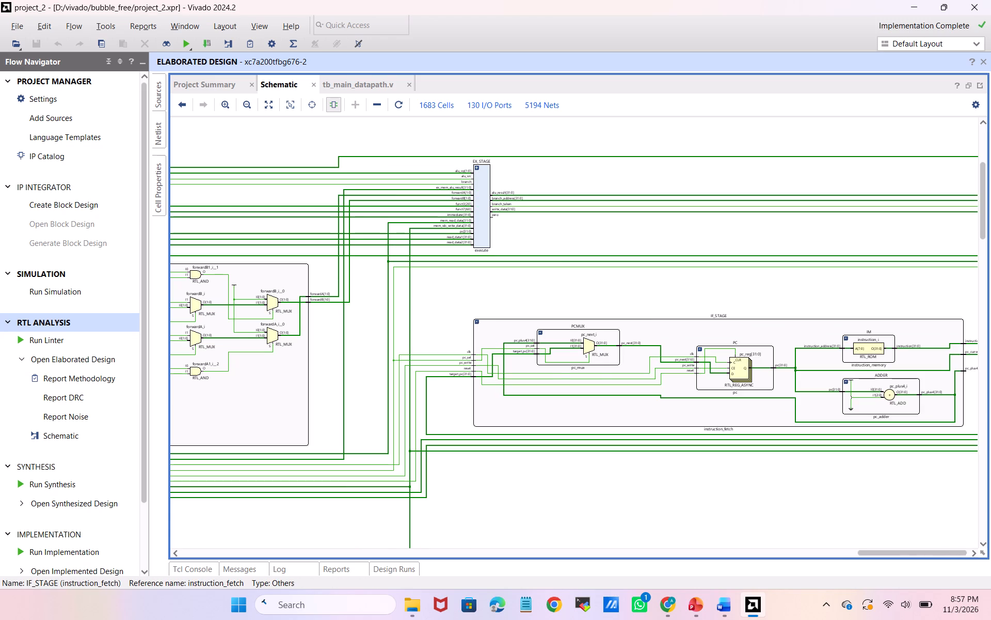
# Collapse the FU forwarding_unit block and the WB_STAGE write_back block.
pyautogui.hscroll(2, 477, 322)
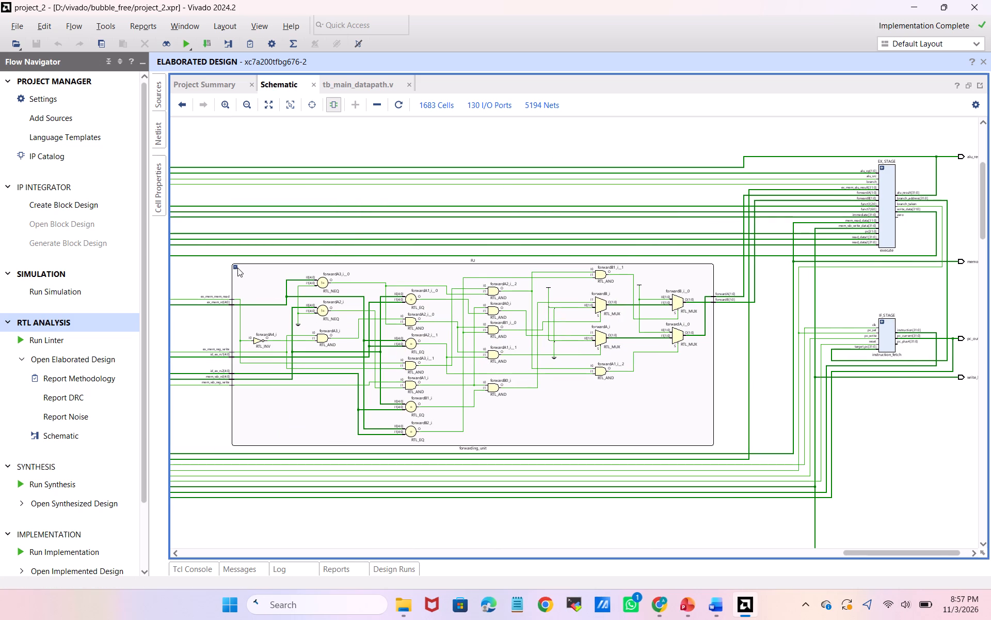
pyautogui.click(232, 268)
pyautogui.hscroll(1, 232, 268)
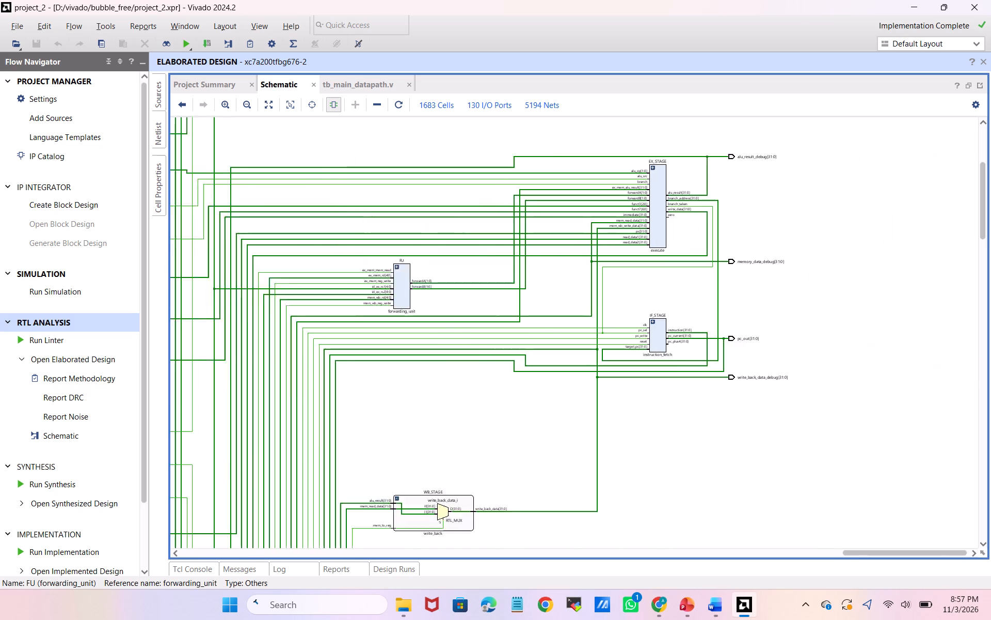
pyautogui.hscroll(1, 232, 268)
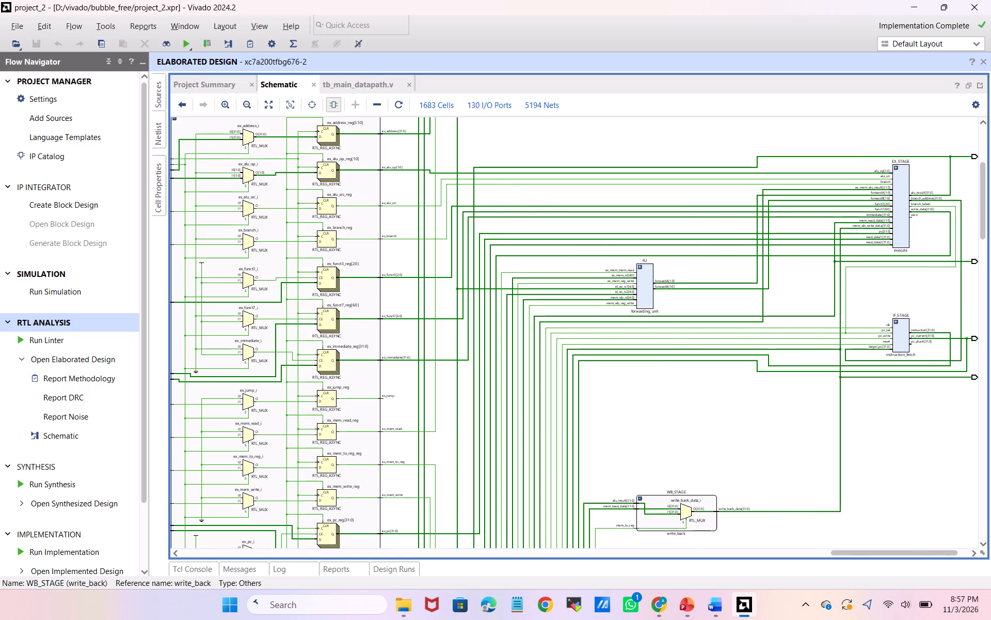
pyautogui.click(639, 495)
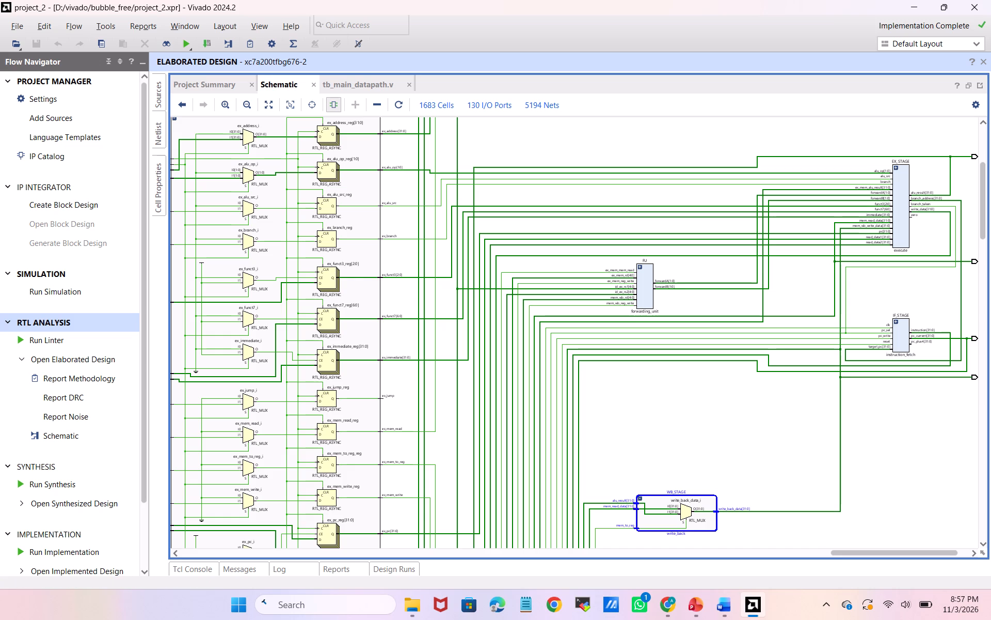
pyautogui.click(641, 500)
# Collapse the ID_EX_STAGE pipeline register block and the AG address_generator block among the multiplexers.
pyautogui.hscroll(1, 498, 418)
pyautogui.scroll(1, 498, 418)
pyautogui.click(414, 247)
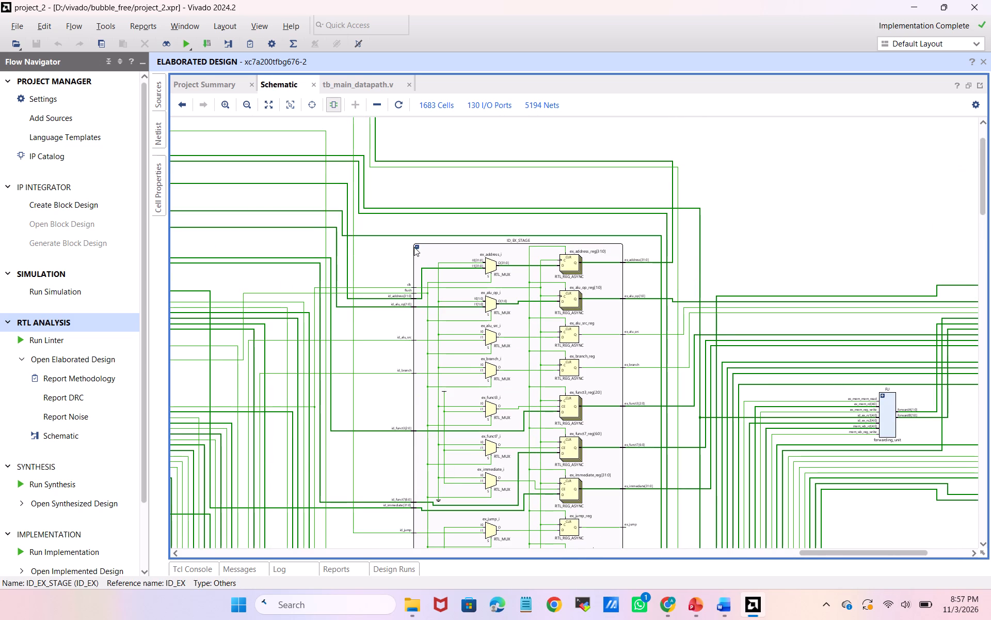
pyautogui.click(418, 246)
pyautogui.hscroll(1, 418, 246)
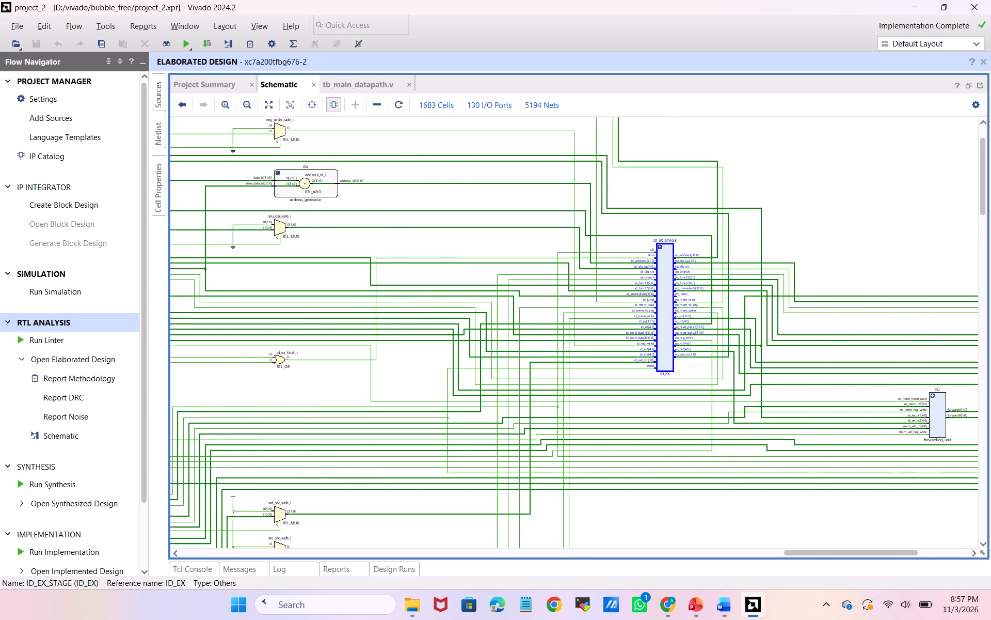
pyautogui.hscroll(1, 418, 246)
pyautogui.scroll(3, 418, 246)
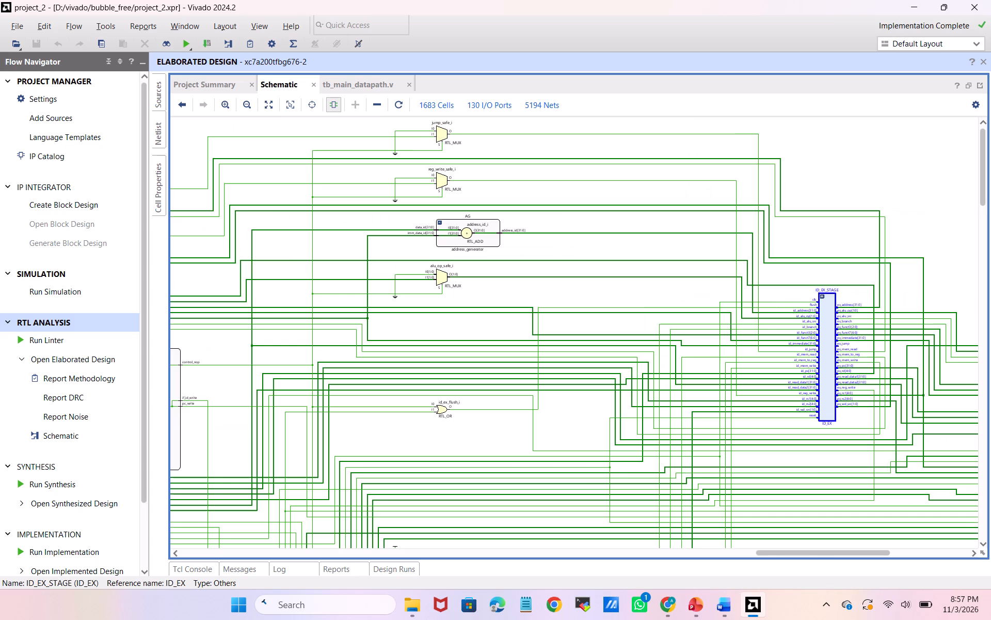
pyautogui.scroll(3, 421, 231)
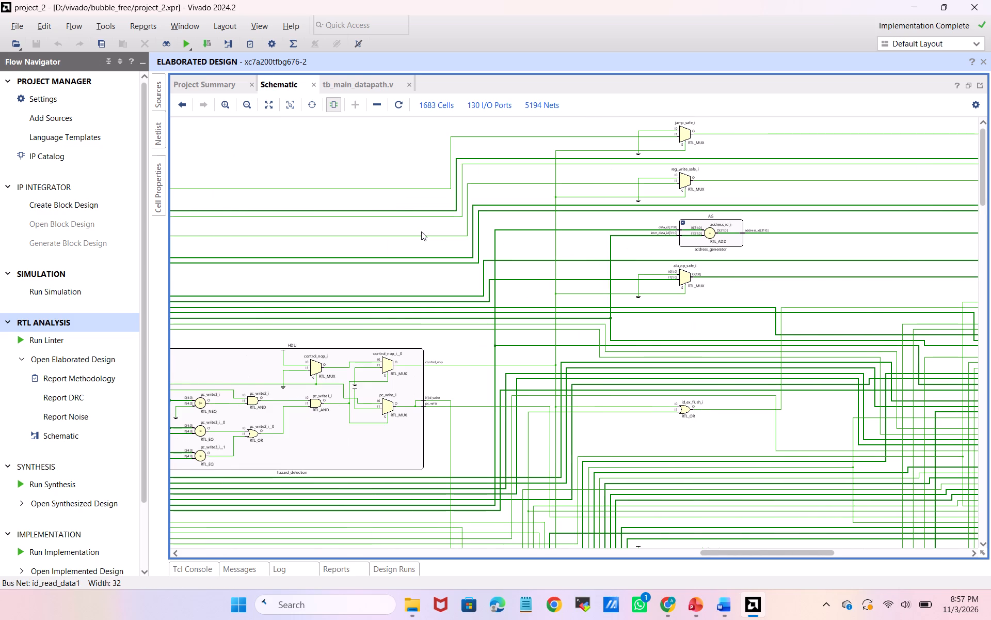
pyautogui.scroll(1, 421, 231)
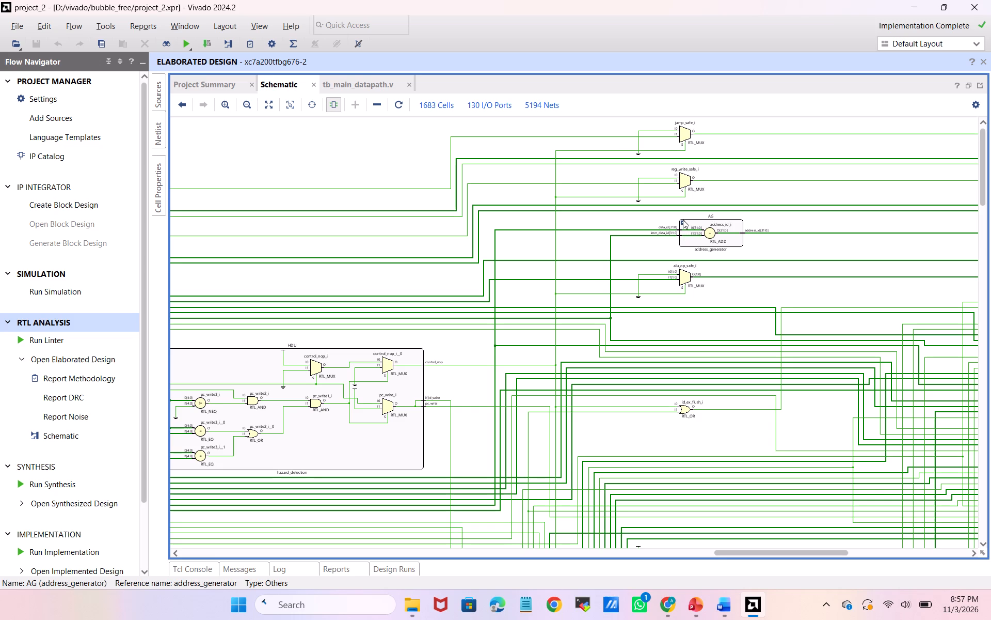
pyautogui.click(681, 223)
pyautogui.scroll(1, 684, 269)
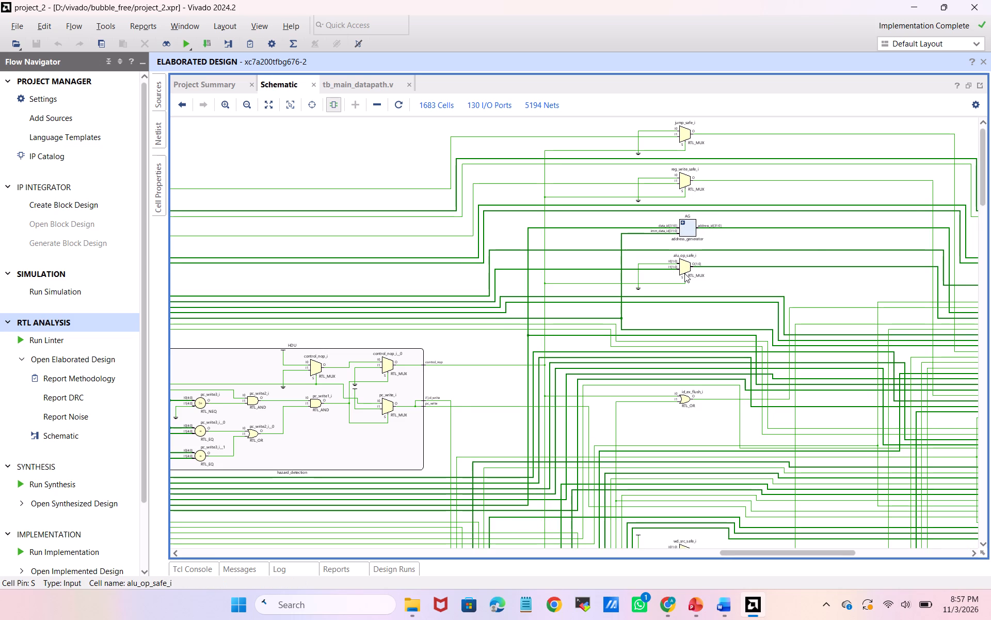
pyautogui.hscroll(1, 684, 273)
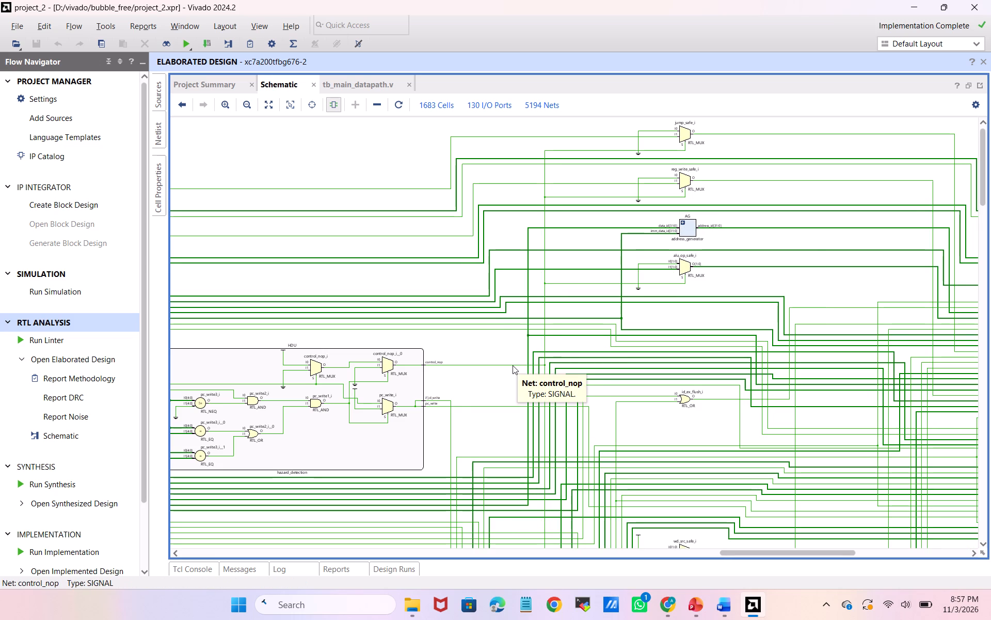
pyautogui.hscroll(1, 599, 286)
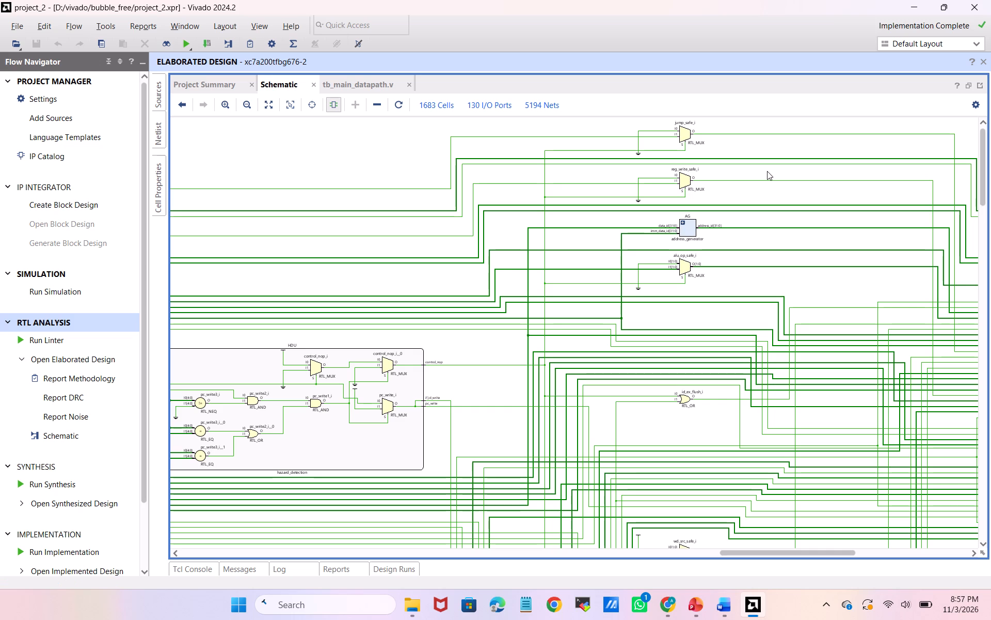
# Collapse the HDU hazard_detection block and the BMCU bubble_mitigation_control block.
pyautogui.scroll(1, 767, 171)
pyautogui.hscroll(1, 450, 297)
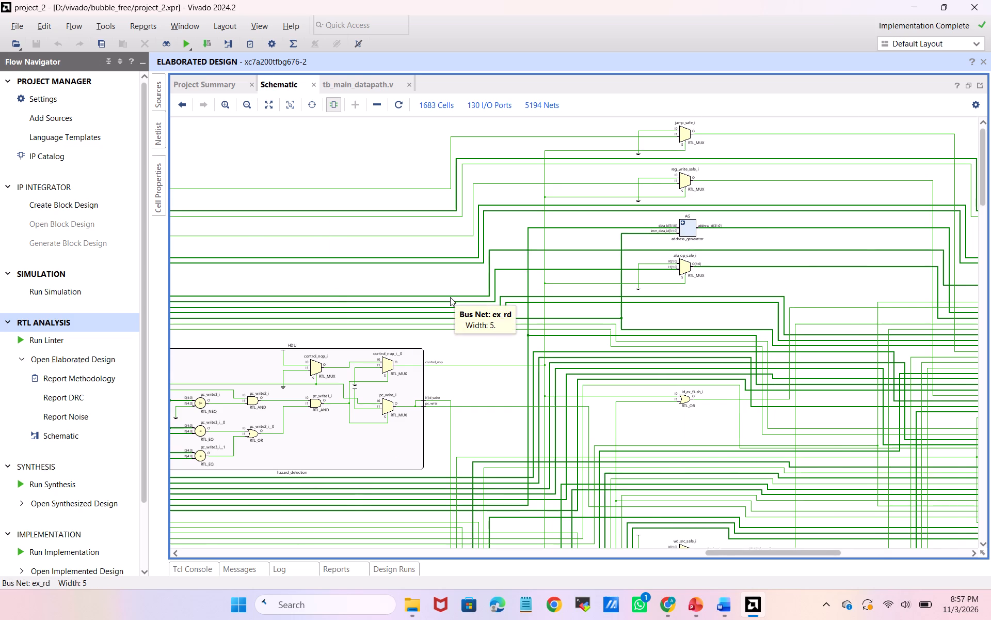
pyautogui.hscroll(1, 450, 297)
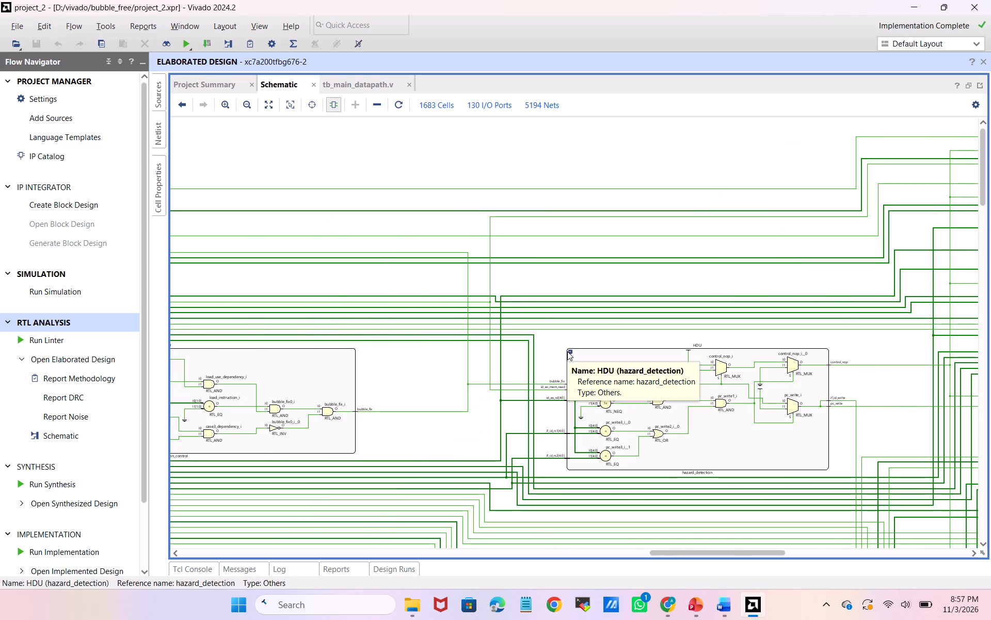
pyautogui.click(570, 351)
pyautogui.hscroll(1, 570, 351)
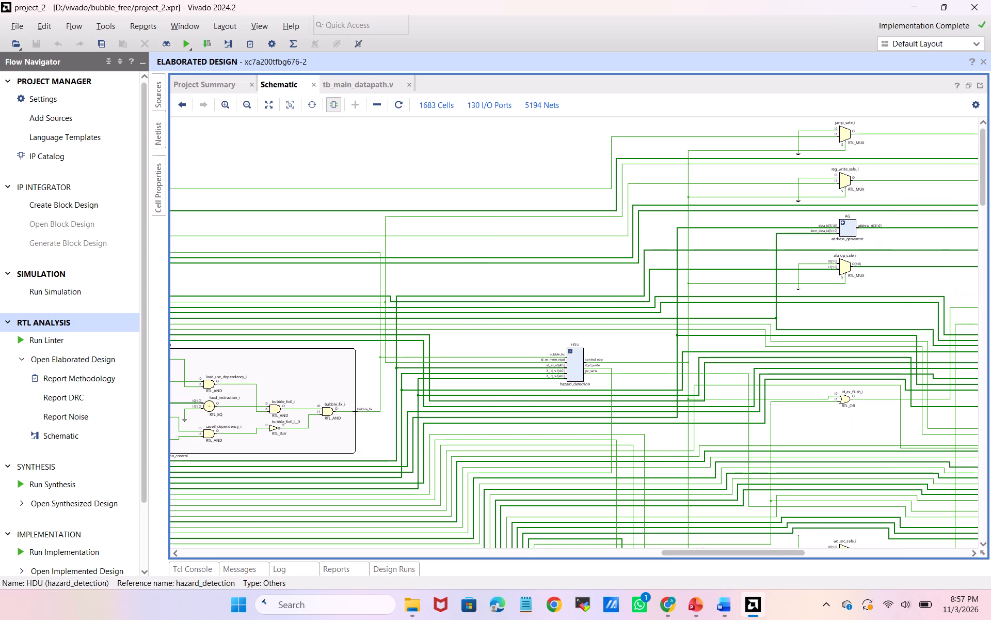
pyautogui.hscroll(2, 570, 351)
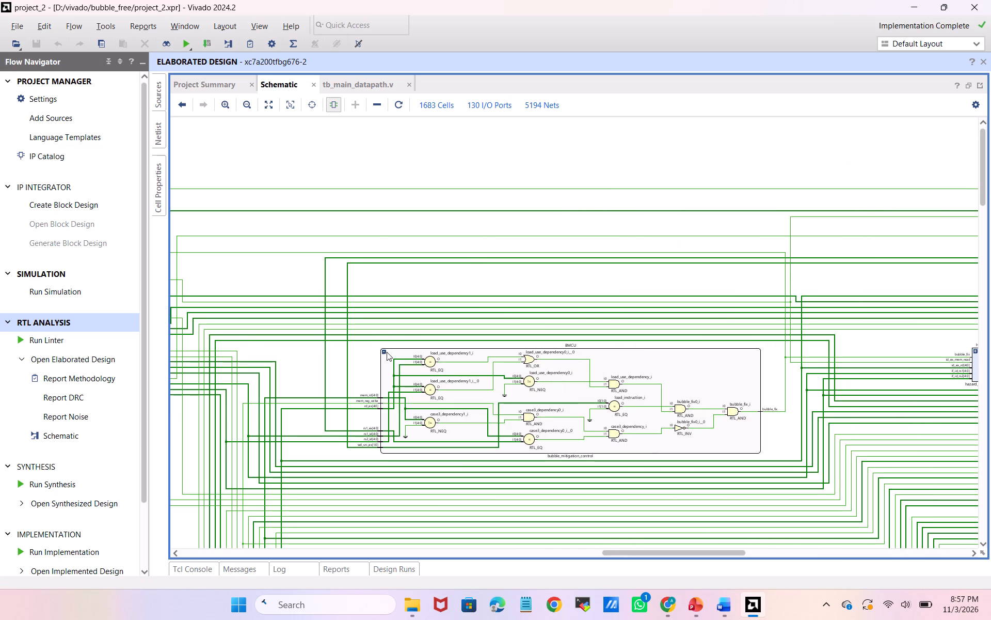
pyautogui.click(381, 352)
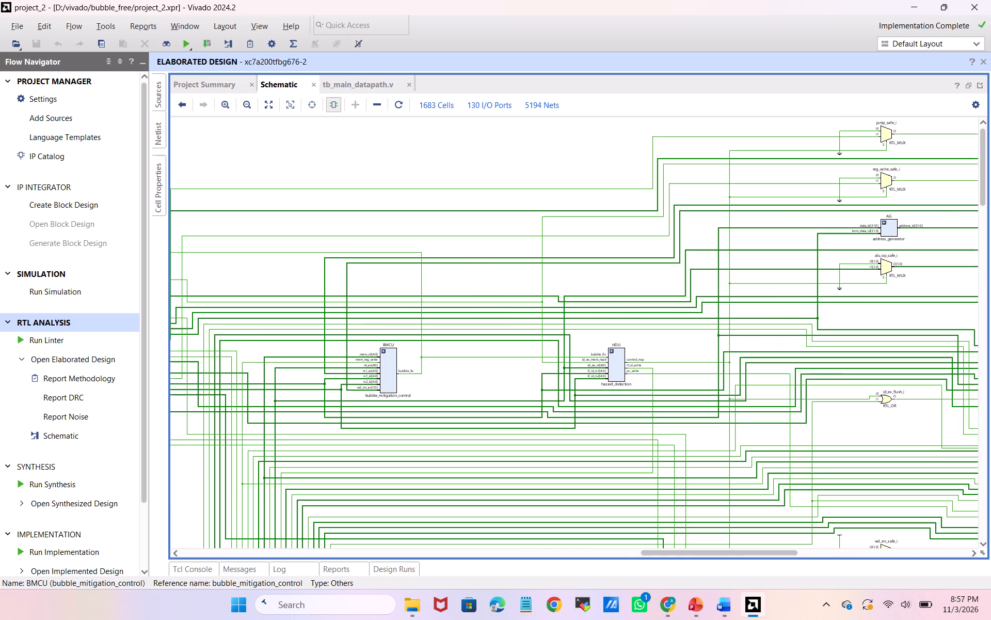
# Collapse the ID_STAGE instruction_decode block and the MEM_WB_STAGE pipeline register block.
pyautogui.hscroll(3, 381, 352)
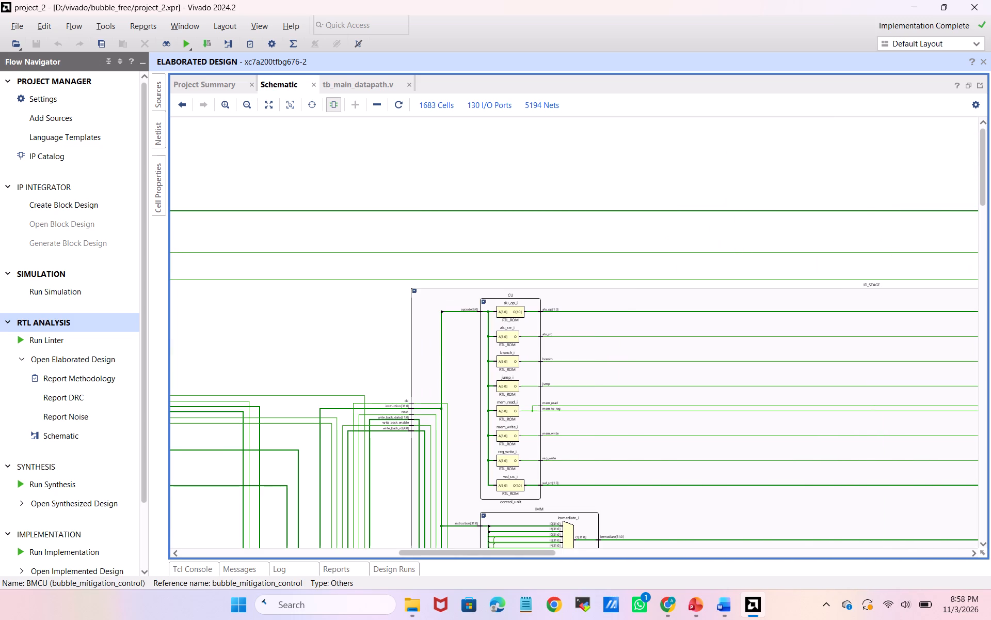
pyautogui.click(412, 290)
pyautogui.hscroll(1, 412, 290)
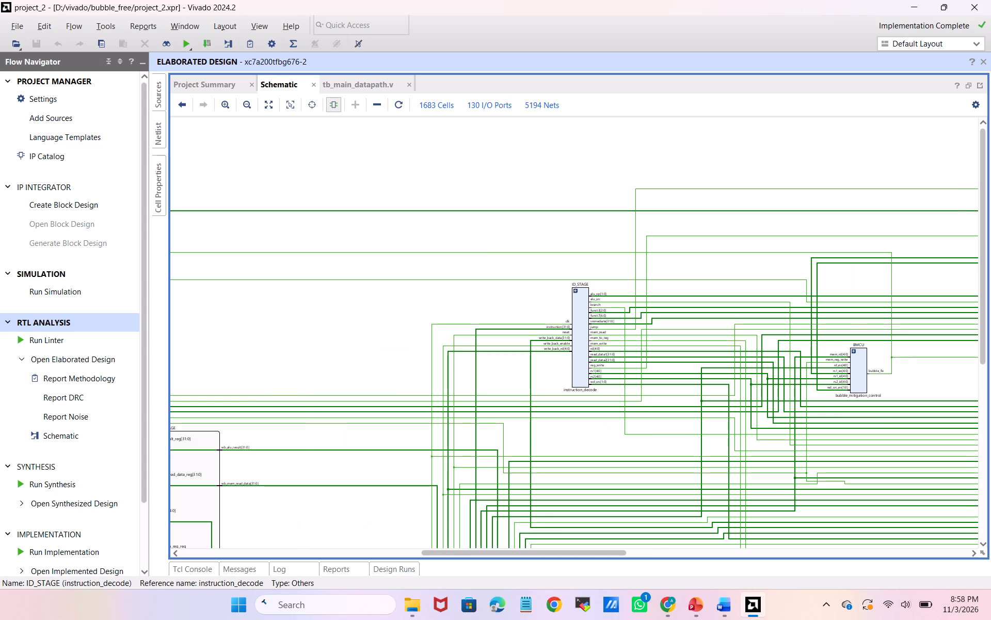
pyautogui.hscroll(1, 412, 290)
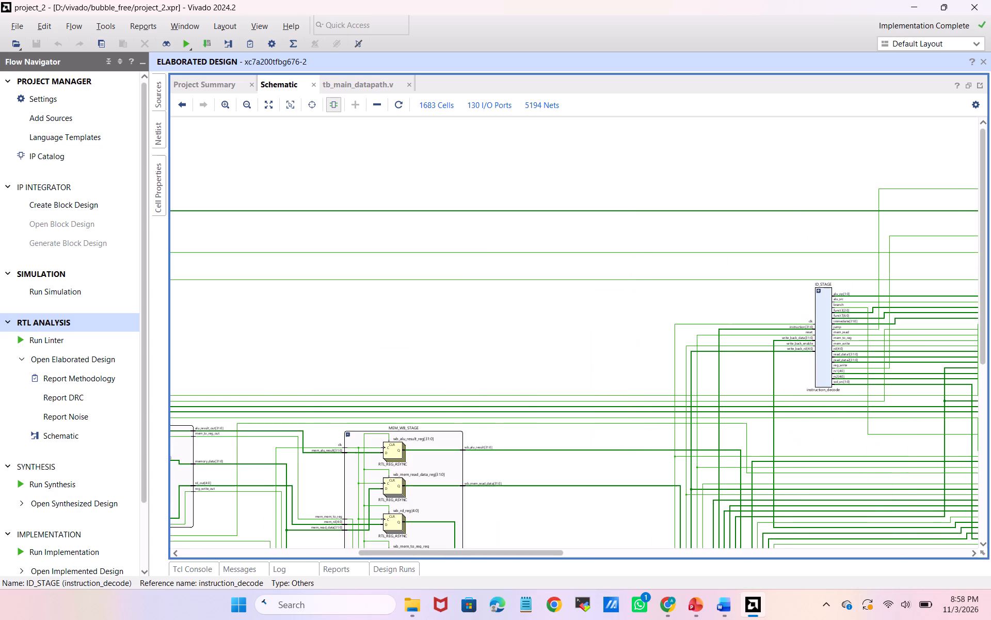
pyautogui.hscroll(2, 412, 290)
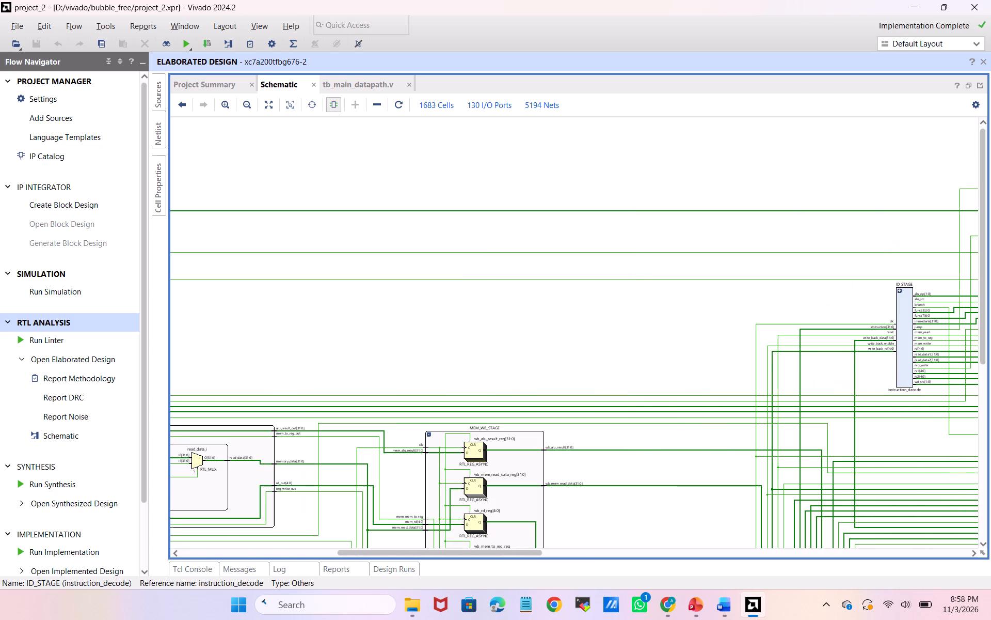
pyautogui.click(427, 435)
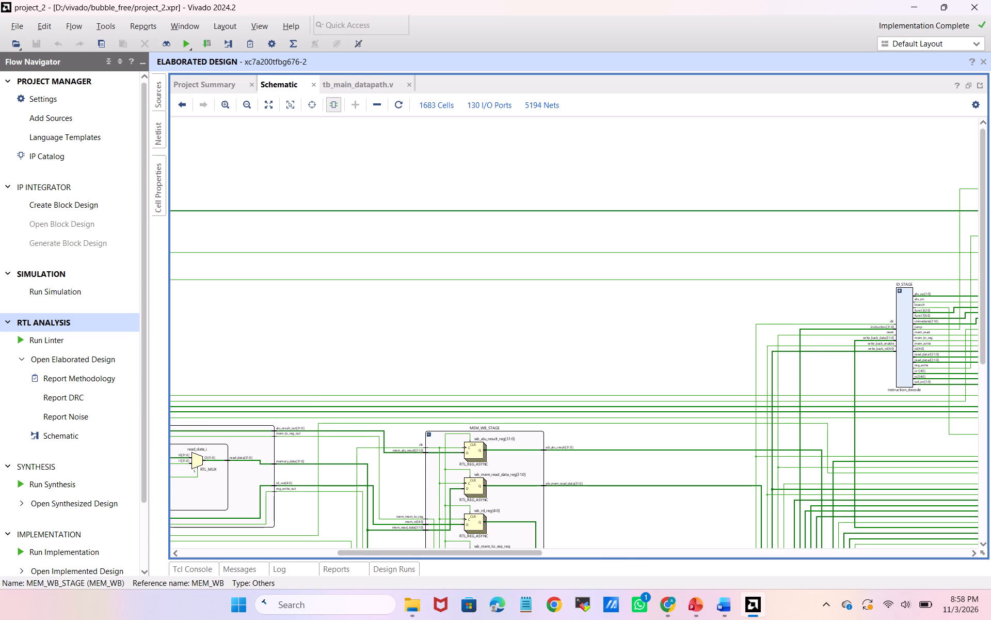
# Collapse the DM data_memory block and its parent MEM_STAGE memory block.
pyautogui.scroll(-1, 427, 435)
pyautogui.hscroll(1, 427, 435)
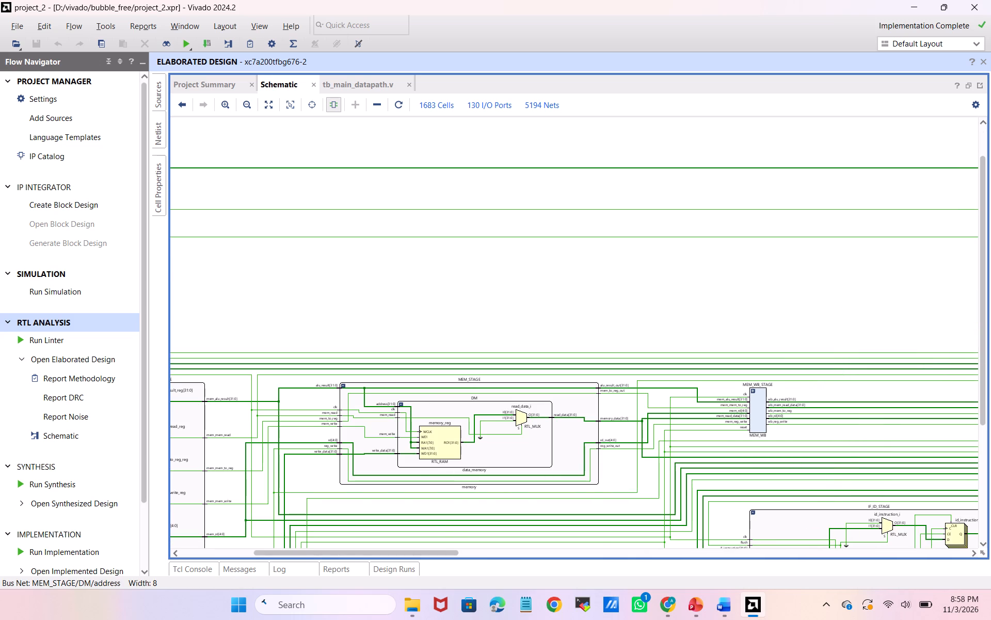
pyautogui.click(401, 405)
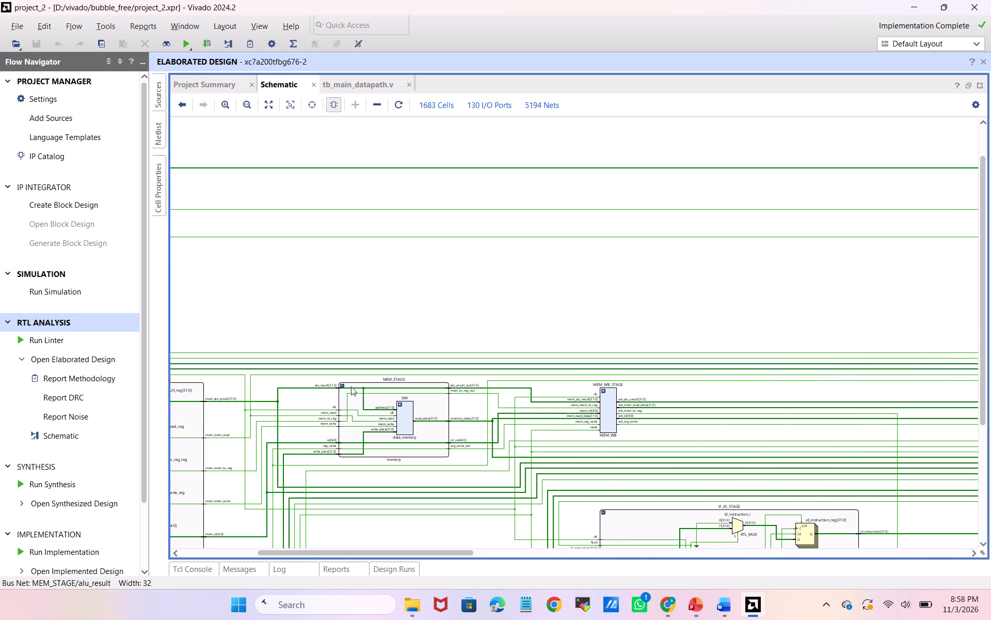
pyautogui.click(345, 386)
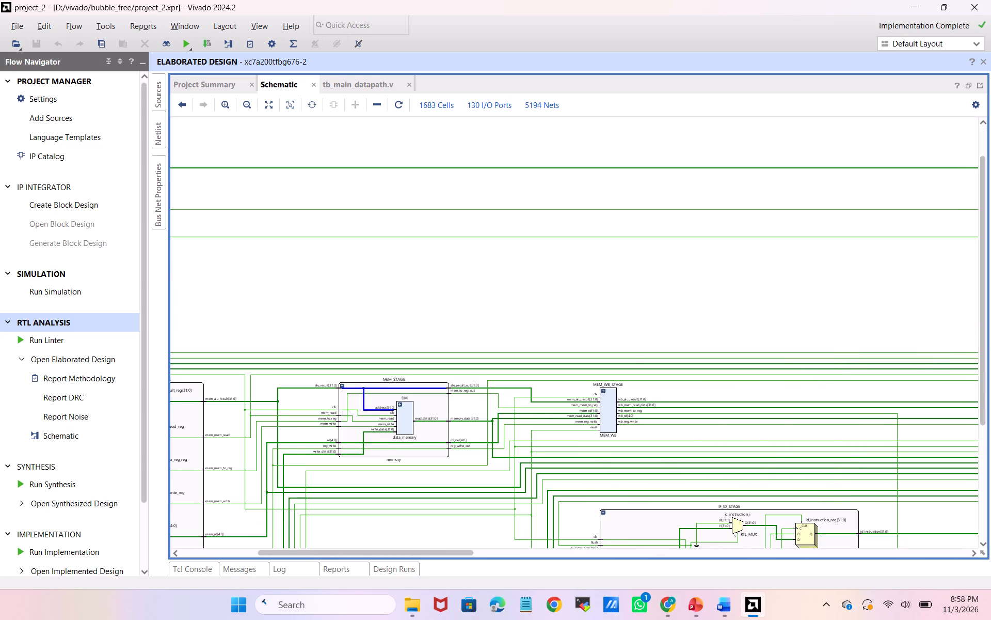
pyautogui.click(341, 385)
# Collapse the IF_ID_STAGE and EX_MEM_STAGE pipeline register blocks.
pyautogui.scroll(-2, 341, 385)
pyautogui.hscroll(1, 341, 385)
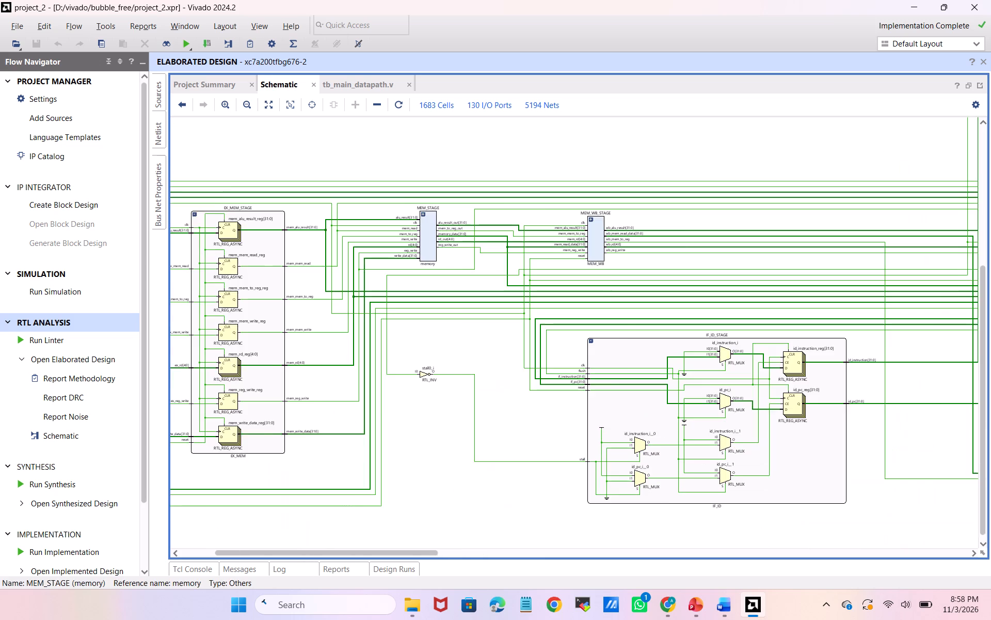
pyautogui.hscroll(1, 341, 385)
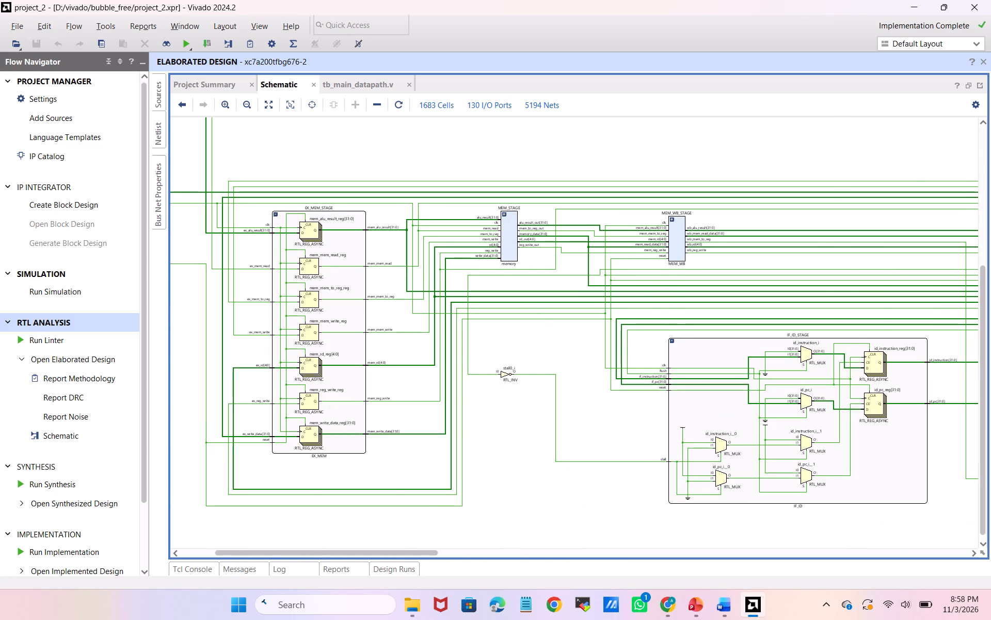
pyautogui.click(671, 340)
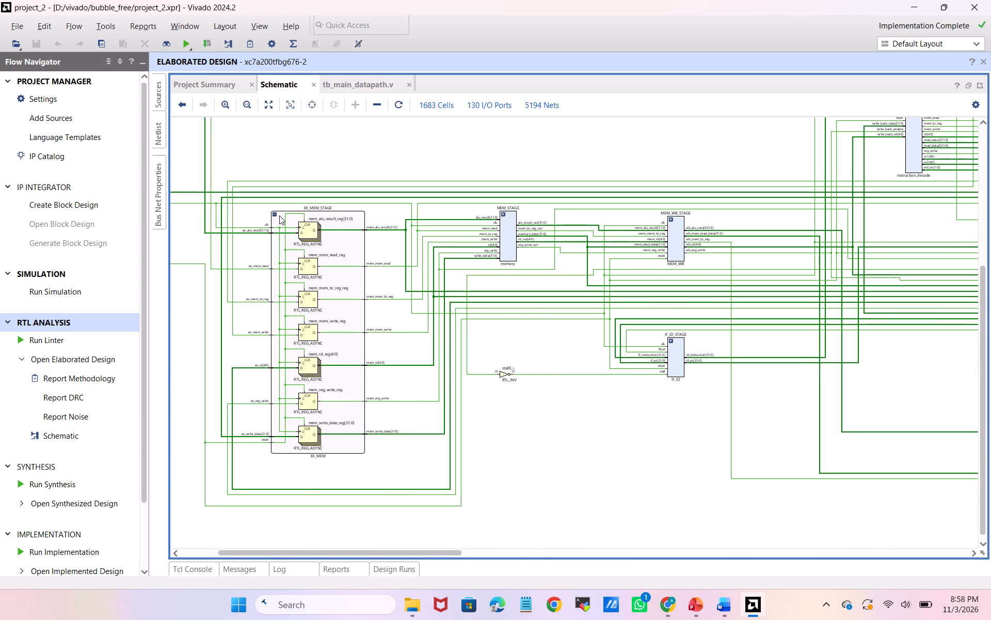
pyautogui.click(273, 212)
# Survey the collapsed schematic from the clk and reset inputs and EX_MEM_STAGE across to ID_EX_STAGE and the forwarding unit.
pyautogui.hscroll(1, 273, 212)
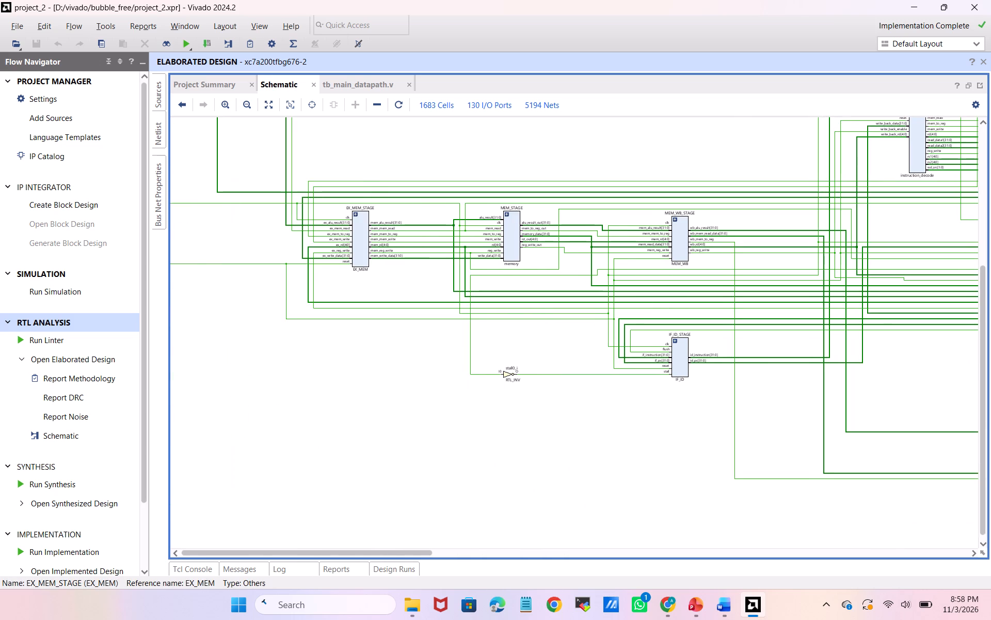
pyautogui.hscroll(1, 273, 212)
pyautogui.scroll(2, 273, 212)
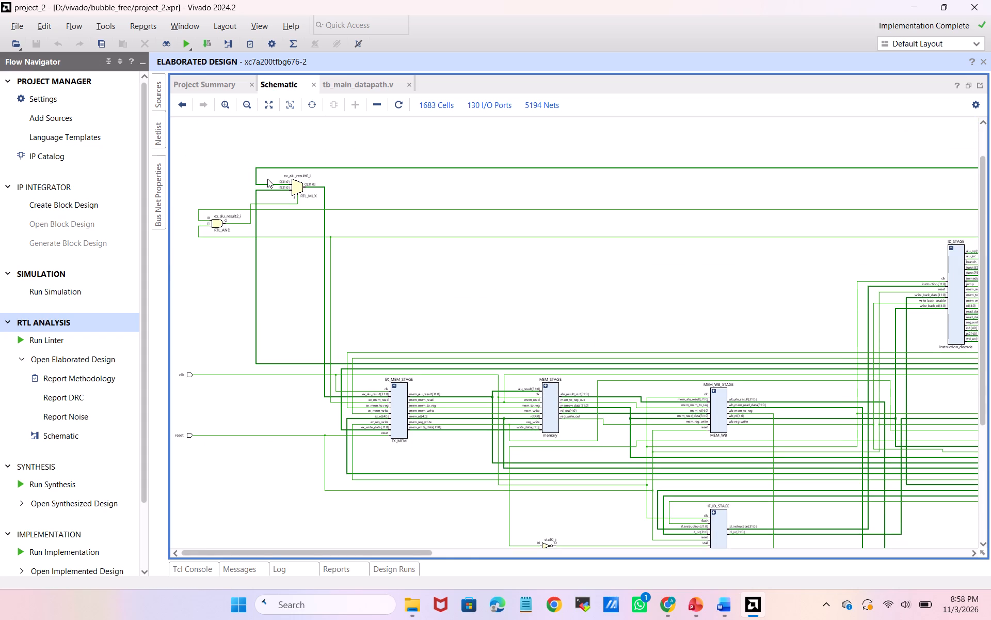
pyautogui.hscroll(2, 289, 198)
pyautogui.hscroll(-3, 290, 237)
pyautogui.scroll(-1, 290, 237)
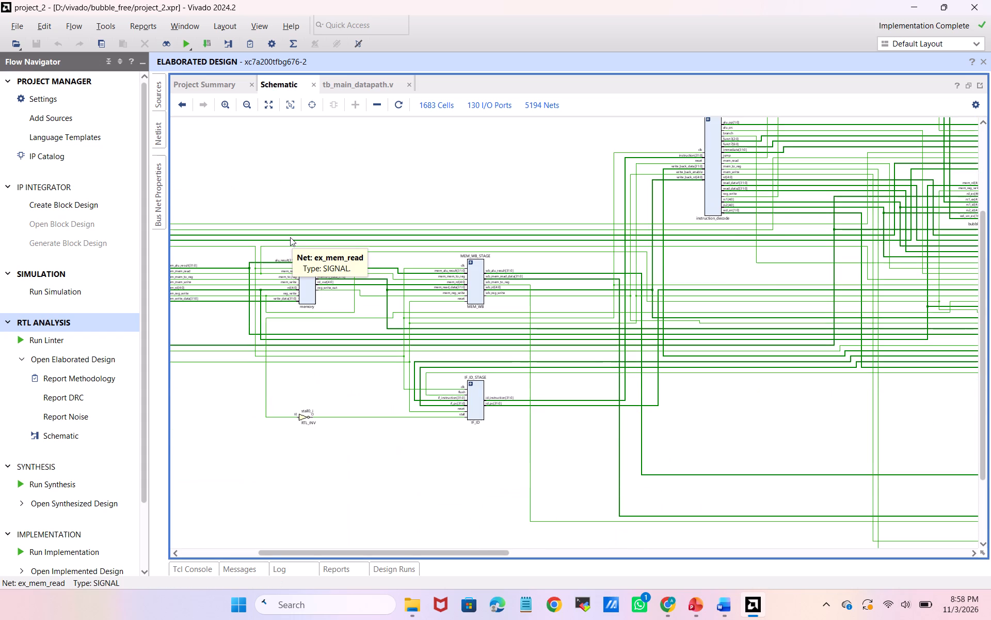
pyautogui.hscroll(-2, 558, 270)
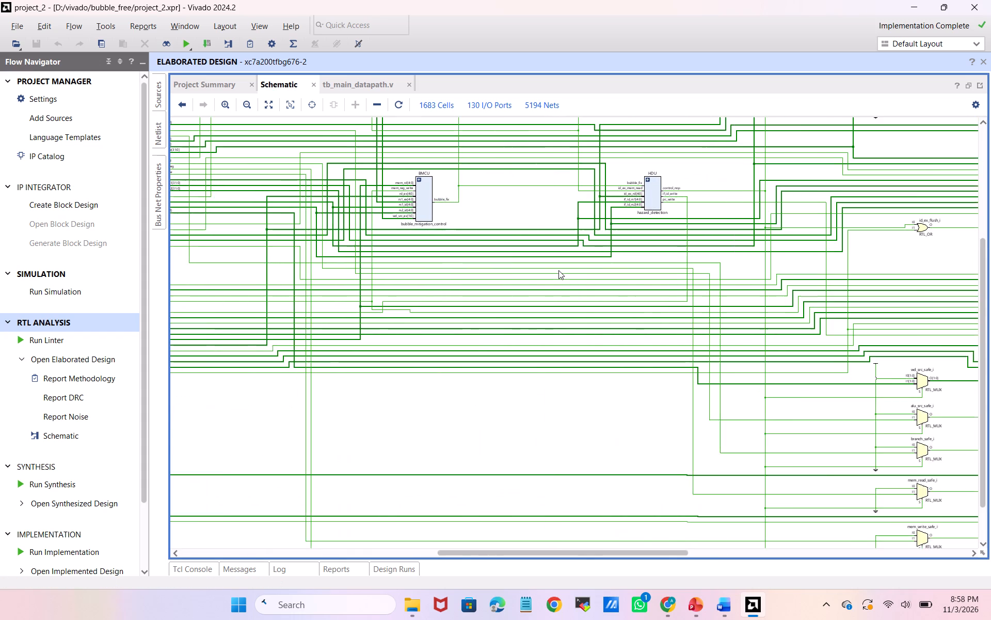
pyautogui.hscroll(-2, 558, 270)
pyautogui.scroll(-2, 558, 270)
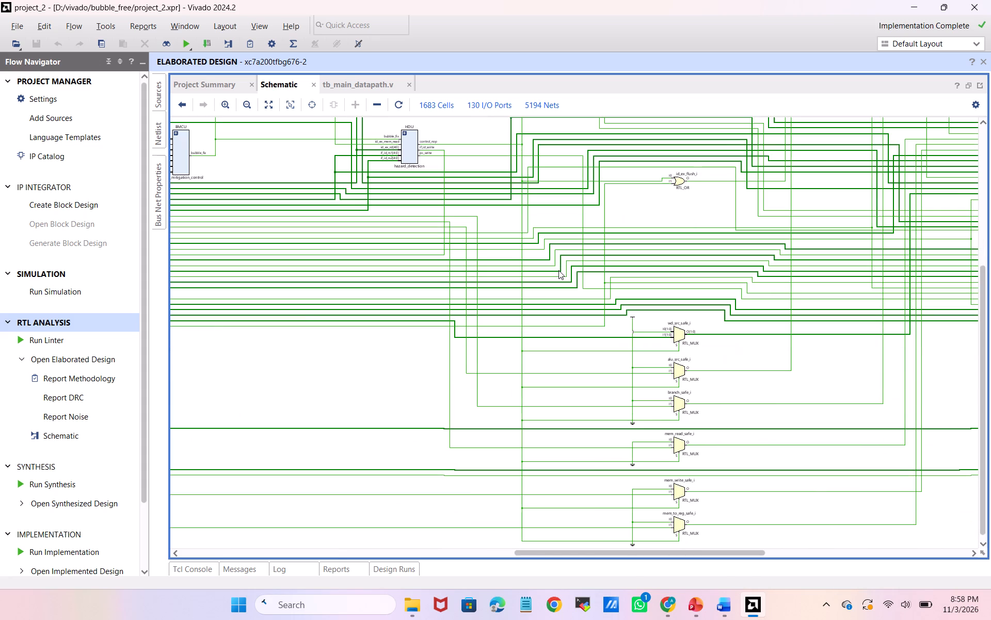
pyautogui.scroll(-1, 558, 270)
pyautogui.hscroll(-2, 558, 270)
pyautogui.scroll(1, 558, 270)
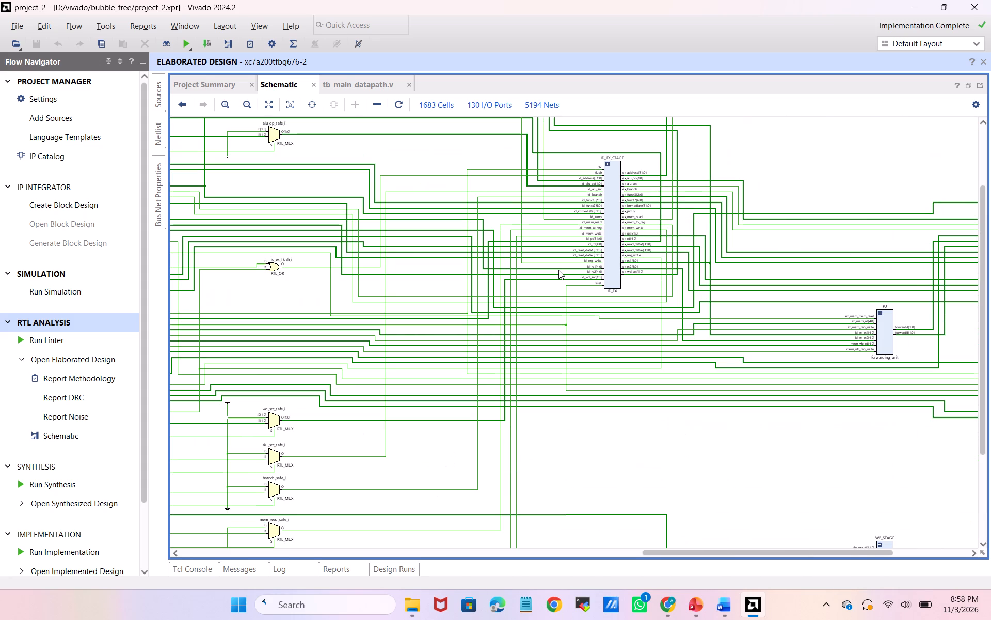
pyautogui.hscroll(1, 558, 270)
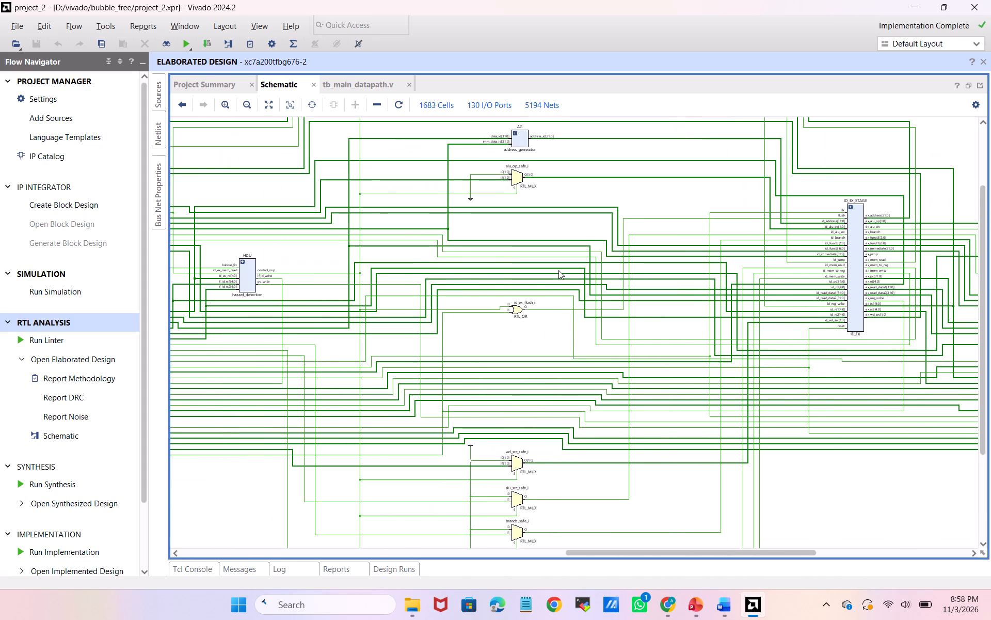
pyautogui.hscroll(1, 558, 270)
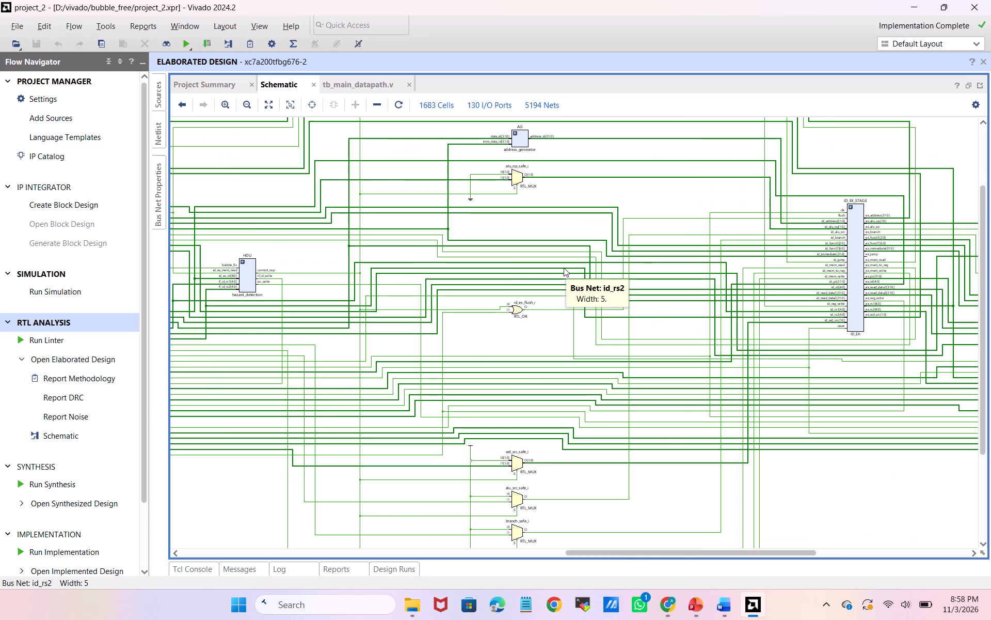
# Switch to the blockd_diagrams document in Word and look over the ID_EX_STAGE block diagram on its last page.
pyautogui.click(729, 609)
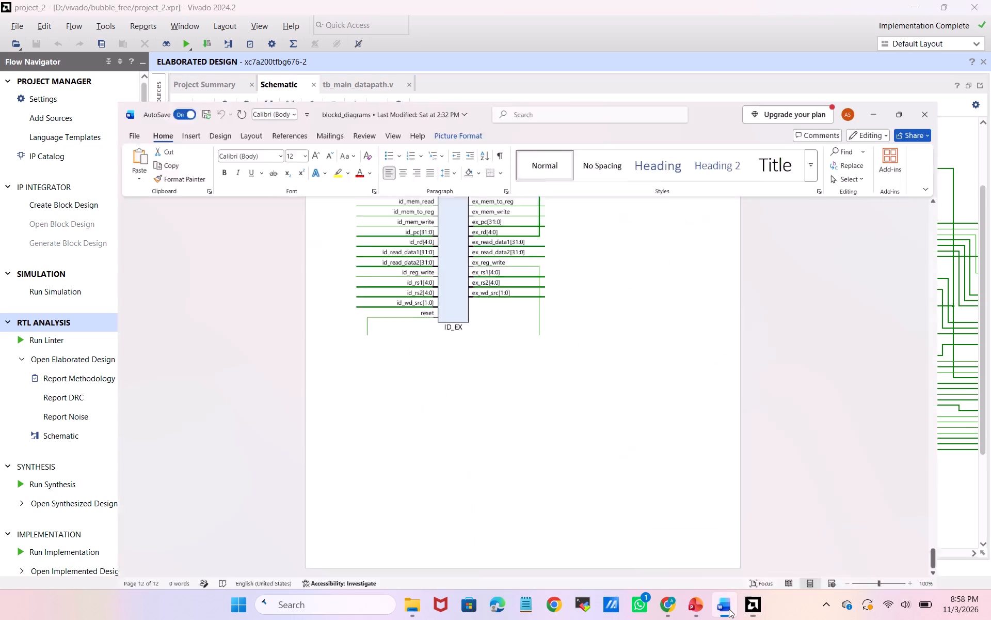
pyautogui.scroll(2, 425, 352)
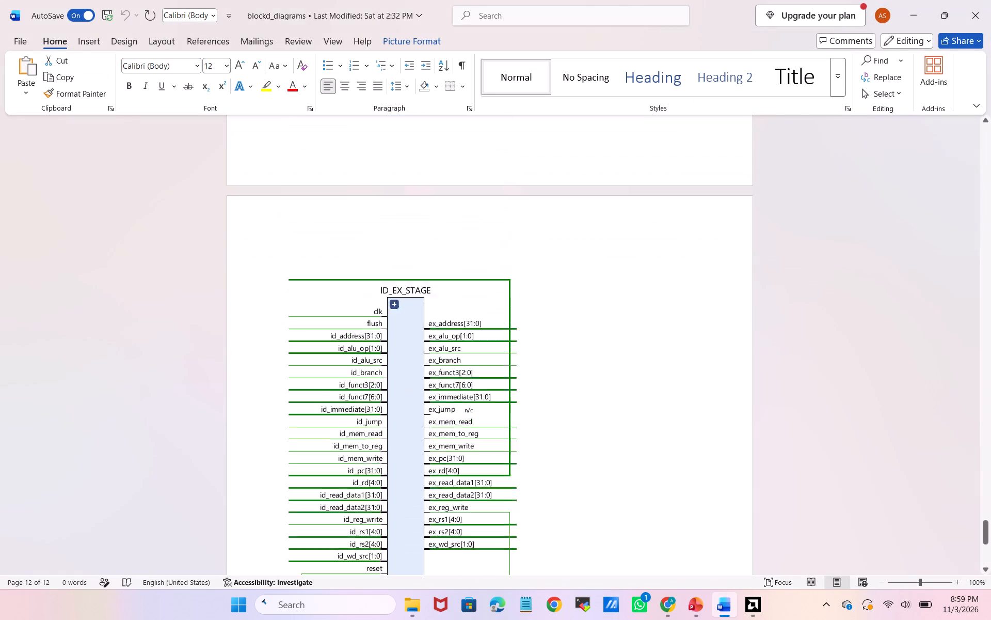
pyautogui.scroll(1, 425, 352)
pyautogui.click(702, 586)
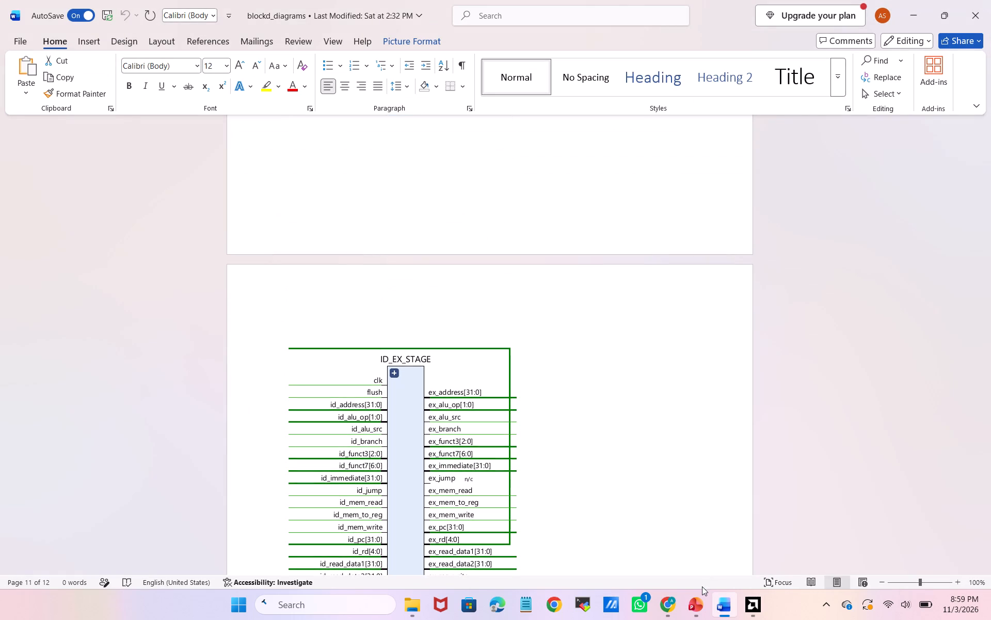
# Switch to the Final_review1 presentation in PowerPoint and copy the "Contd…" title text from slide 21, Instruction Decode Stage.
pyautogui.click(700, 599)
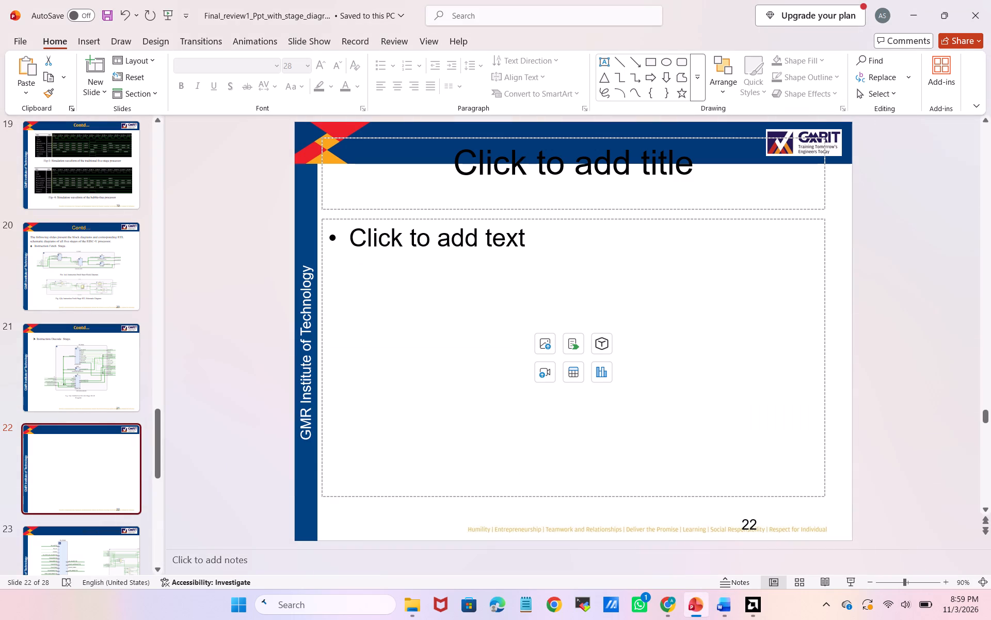
pyautogui.click(42, 345)
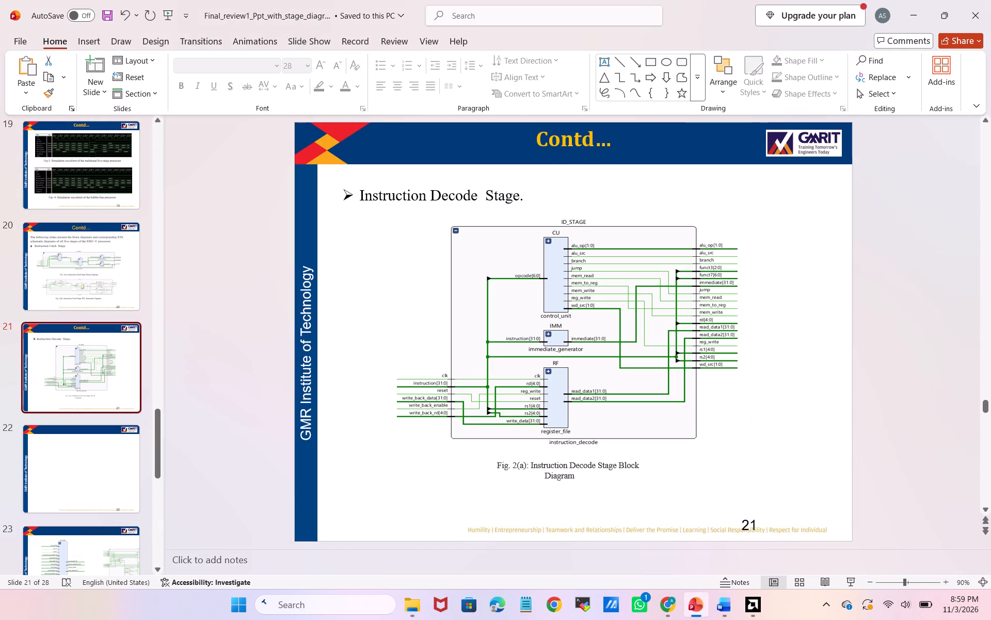
pyautogui.click(599, 136)
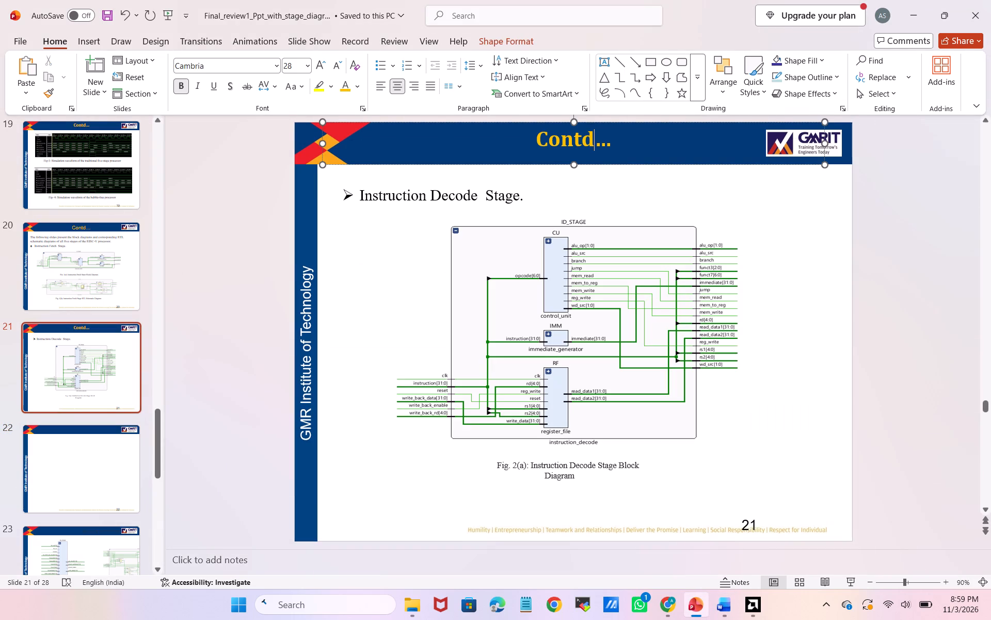
pyautogui.moveTo(626, 146); pyautogui.dragTo(541, 146)
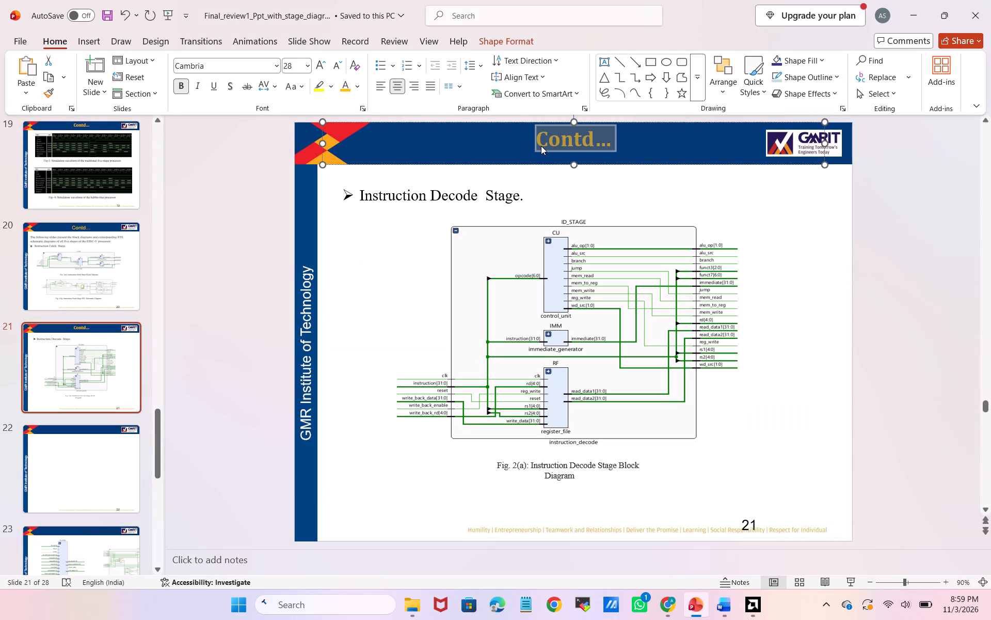
pyautogui.hotkey('ctrl', 'c')
# Insert a new blank slide directly after slide 21, the Instruction Decode Stage block diagram.
pyautogui.click(127, 366)
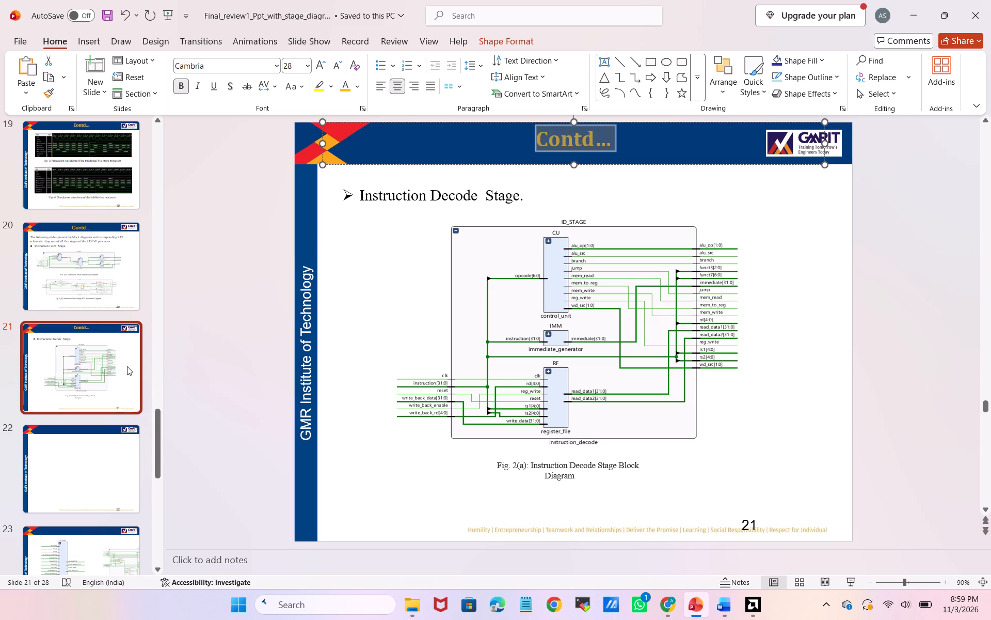
pyautogui.press('Return')
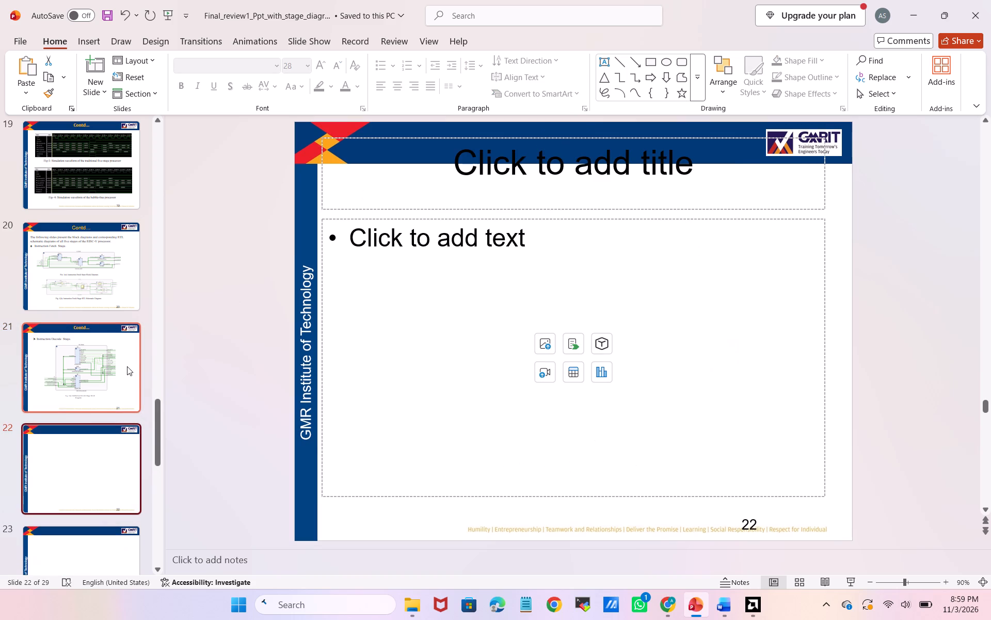
# Copy slide 21, Instruction Decode Stage, and paste the duplicate after the blank slide 22.
pyautogui.click(100, 366)
pyautogui.hotkey('ctrl', 'c')
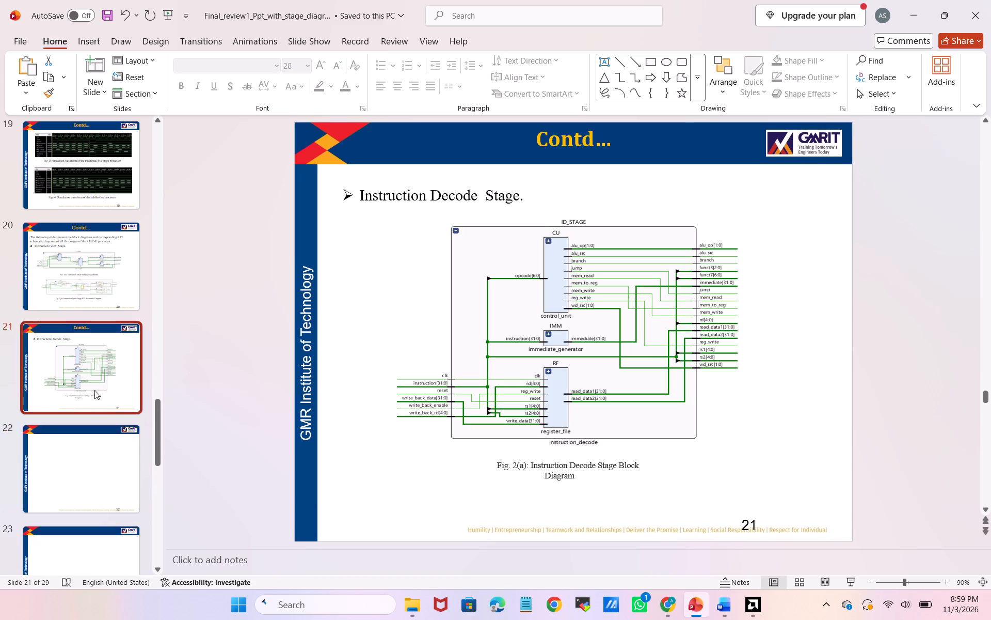
pyautogui.click(101, 469)
pyautogui.hotkey('ctrl', 'v')
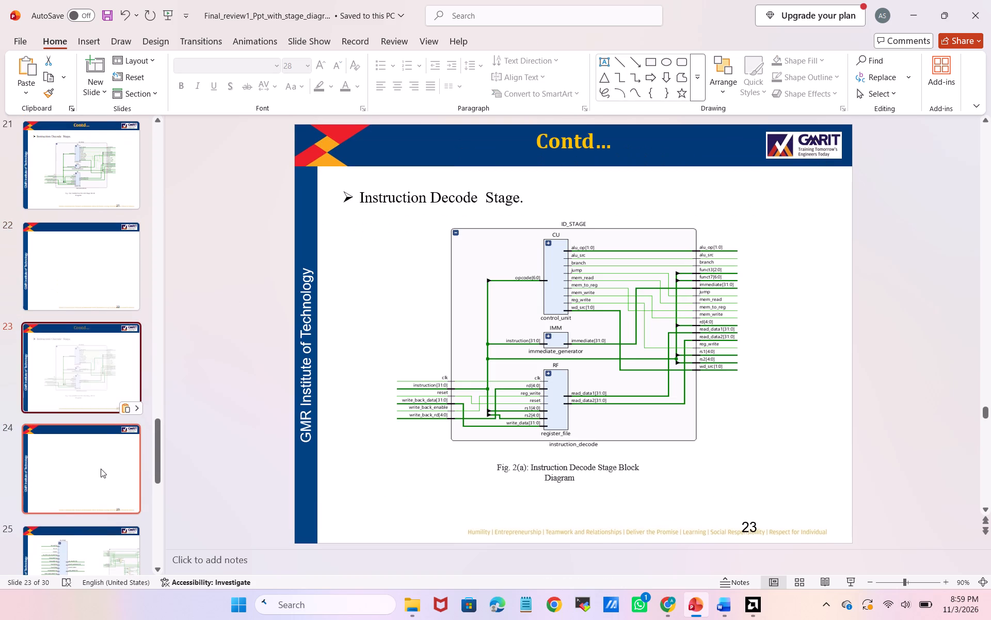
# Delete the blank slides directly before and after the duplicated Instruction Decode Stage slide.
pyautogui.click(84, 274)
pyautogui.press('Delete')
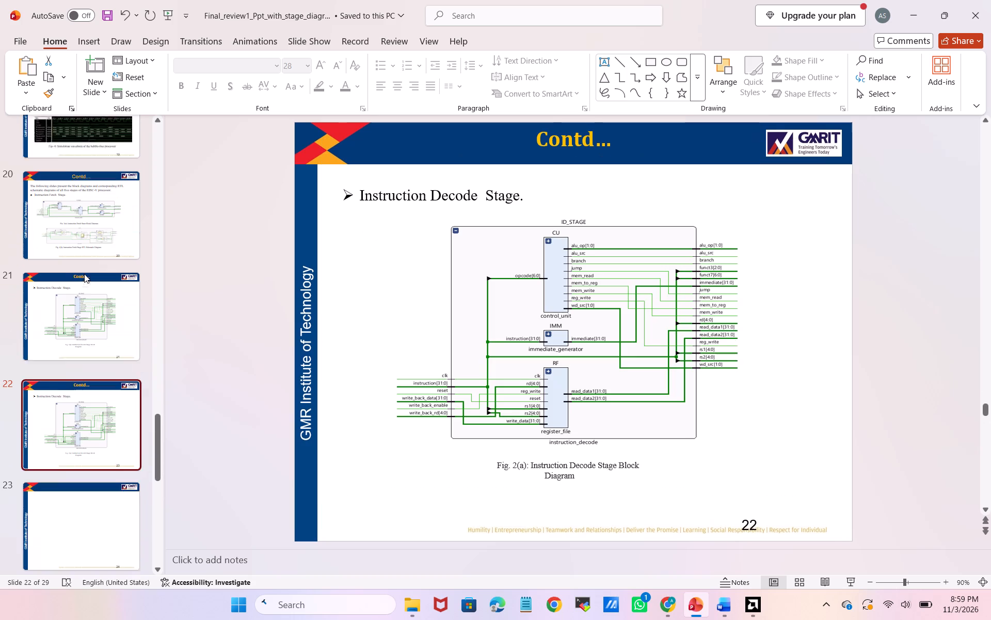
pyautogui.click(102, 458)
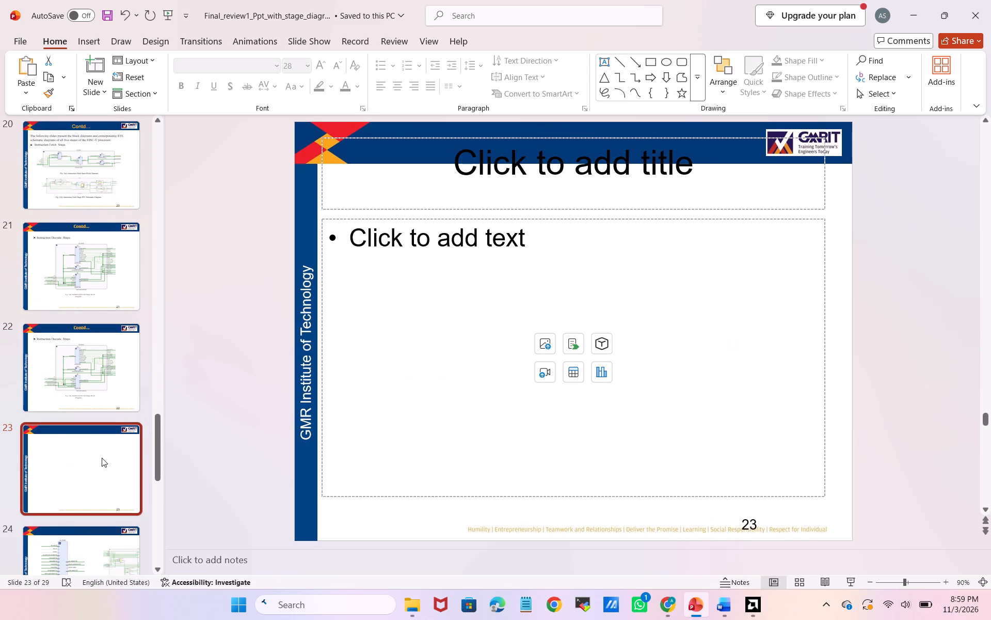
pyautogui.press('Delete')
pyautogui.click(103, 384)
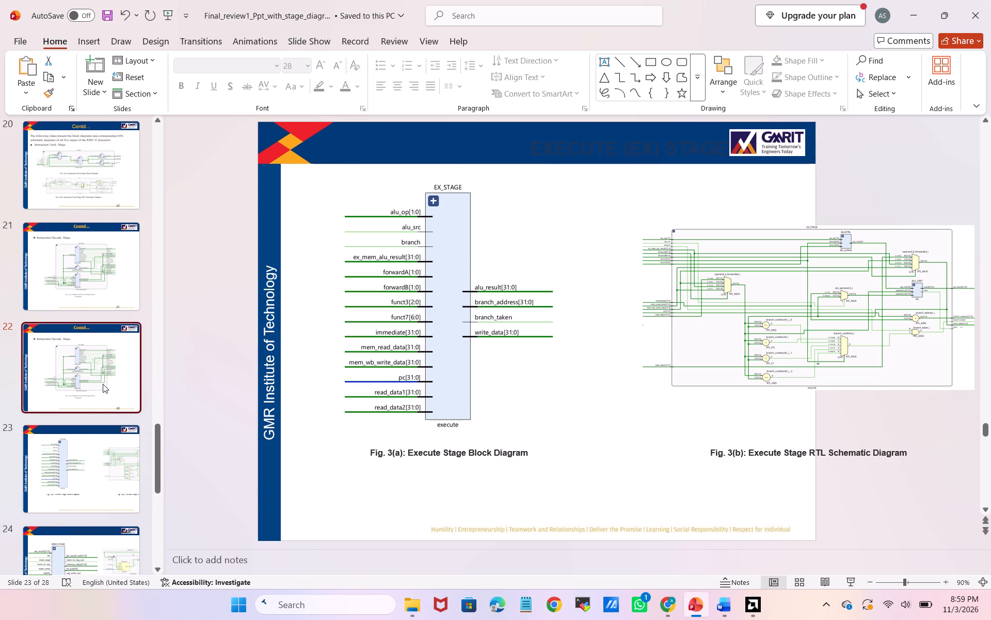
pyautogui.click(506, 321)
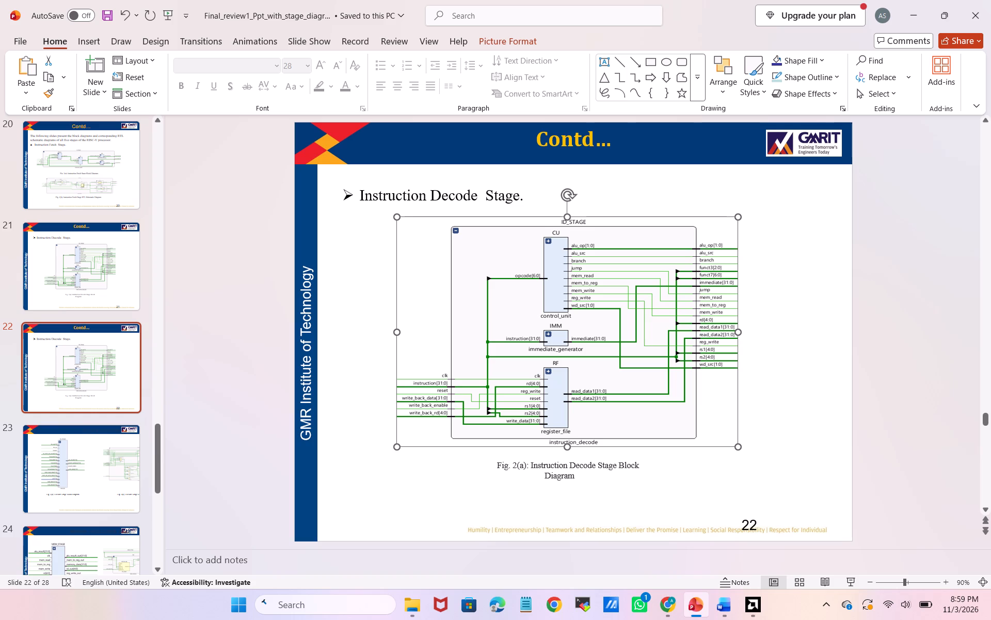
pyautogui.click(572, 492)
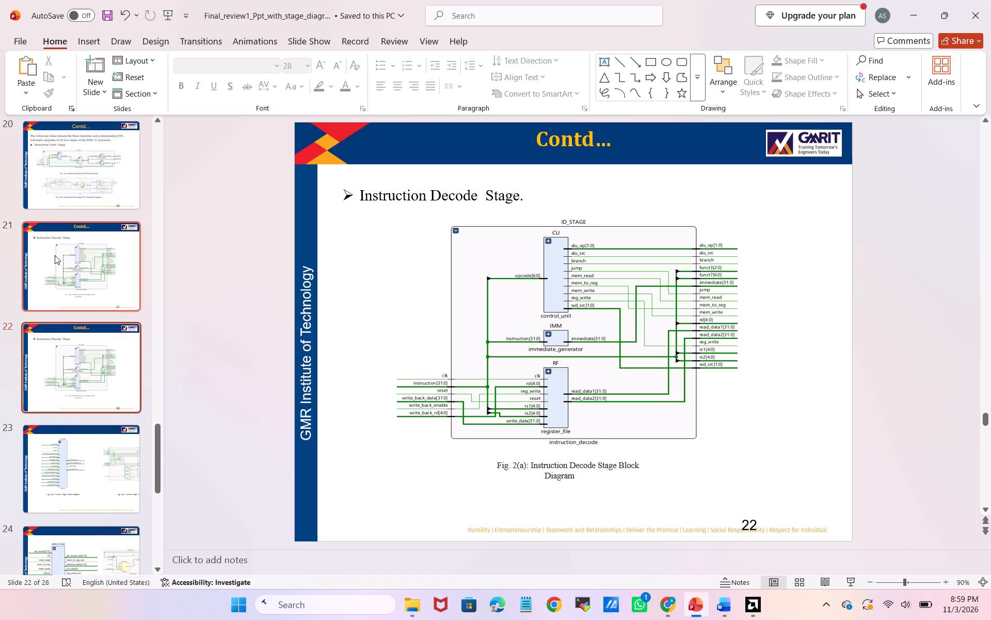
# Insert several spaces before "Diagram" in slide 21's Fig. 2(a) caption and apply centre alignment to the caption.
pyautogui.click(55, 255)
pyautogui.click(555, 473)
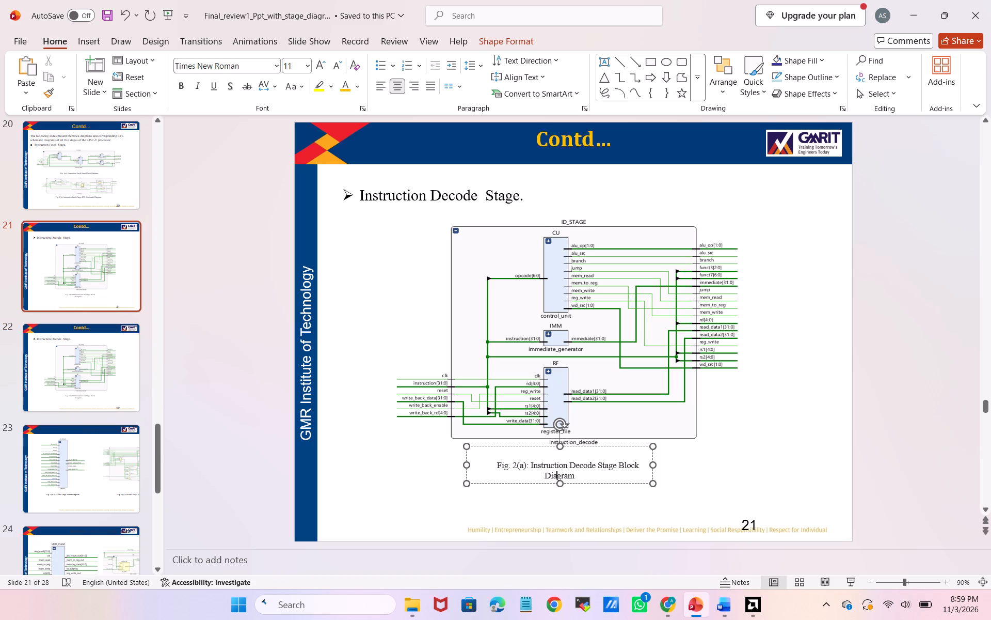
pyautogui.click(544, 475)
pyautogui.press('space')
pyautogui.press('space')
pyautogui.press('space')
pyautogui.press('space')
pyautogui.press('space')
pyautogui.press('space')
pyautogui.press('space')
pyautogui.press('space')
pyautogui.press('space')
pyautogui.press('space')
pyautogui.moveTo(579, 474); pyautogui.dragTo(494, 467)
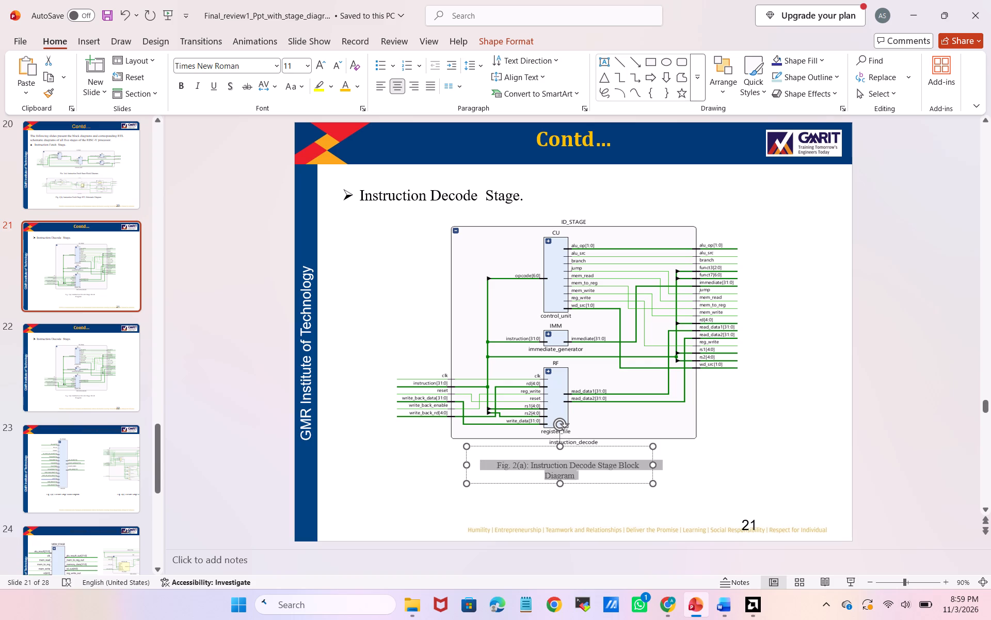
pyautogui.moveTo(494, 467); pyautogui.dragTo(491, 467)
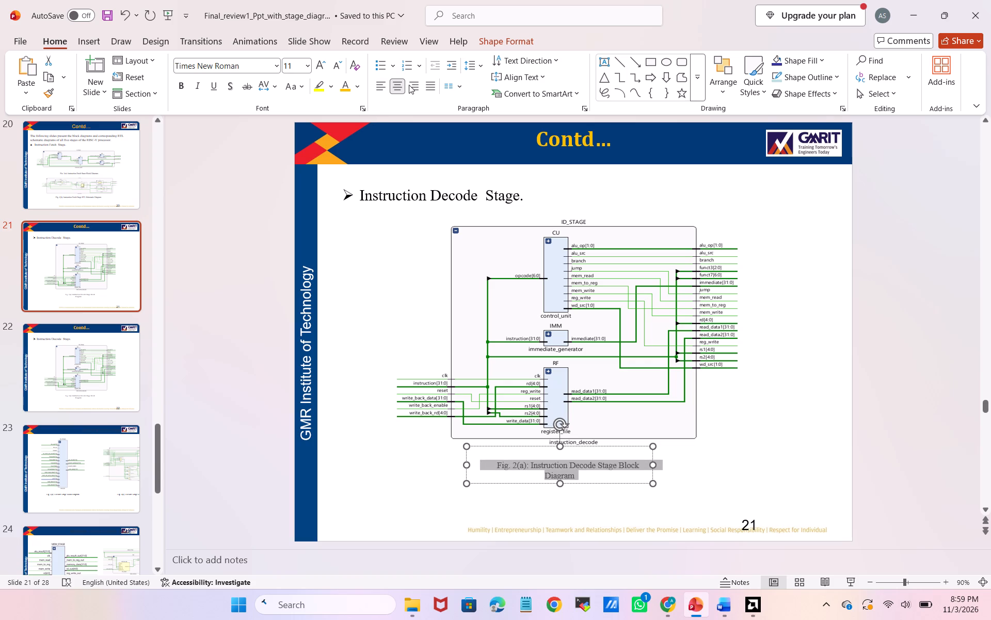
pyautogui.click(397, 87)
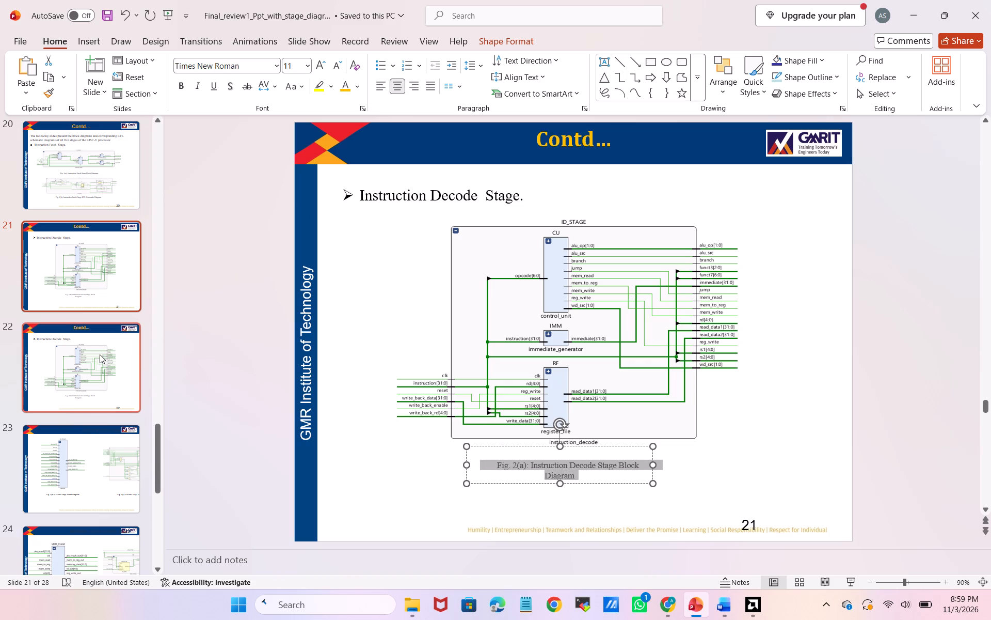
# Delete the ID_STAGE block diagram picture from the duplicated slide 22.
pyautogui.click(100, 354)
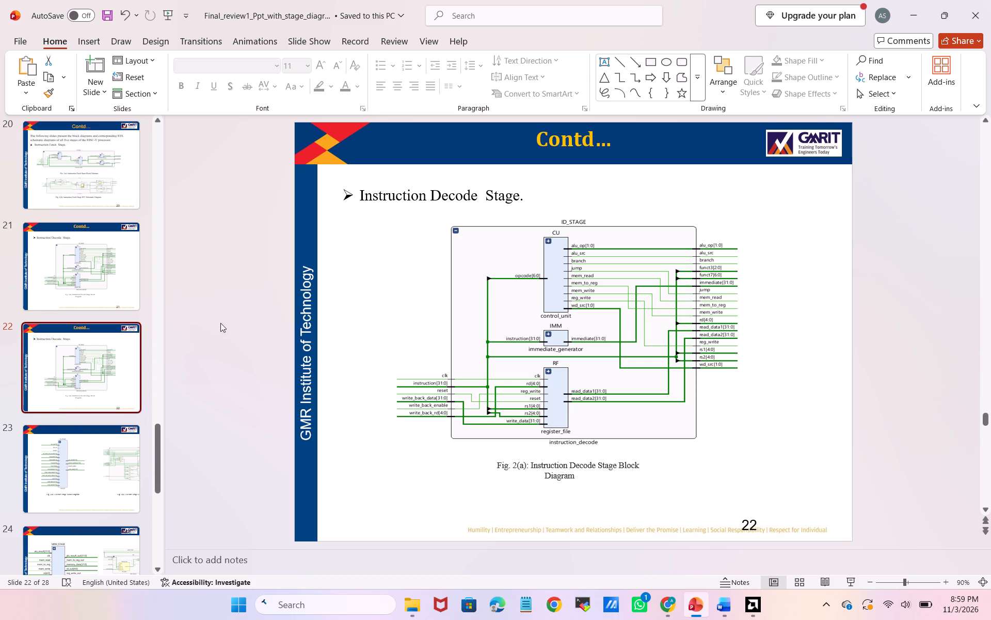
pyautogui.click(115, 279)
pyautogui.press('Down')
pyautogui.click(627, 343)
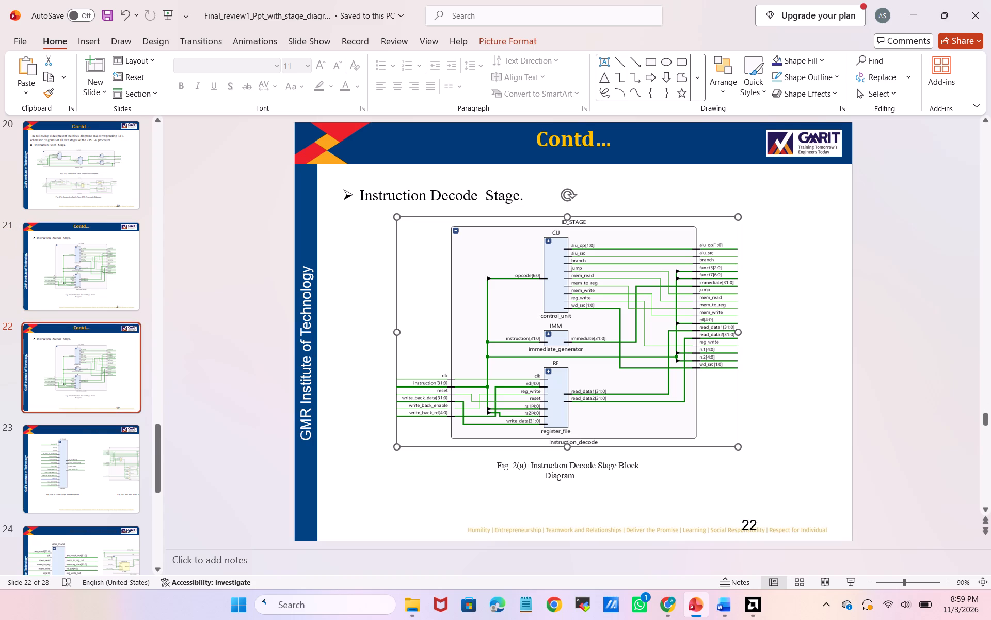
pyautogui.press('Delete')
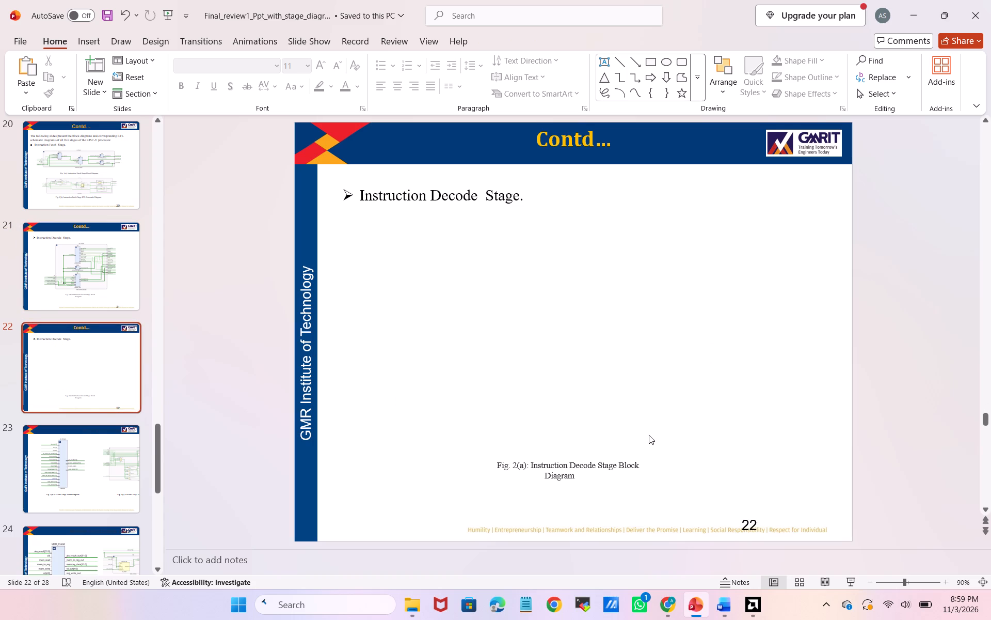
# Remove "Instruction Decode" from the bullet heading on slide 22, keeping only "Stage.".
pyautogui.click(521, 200)
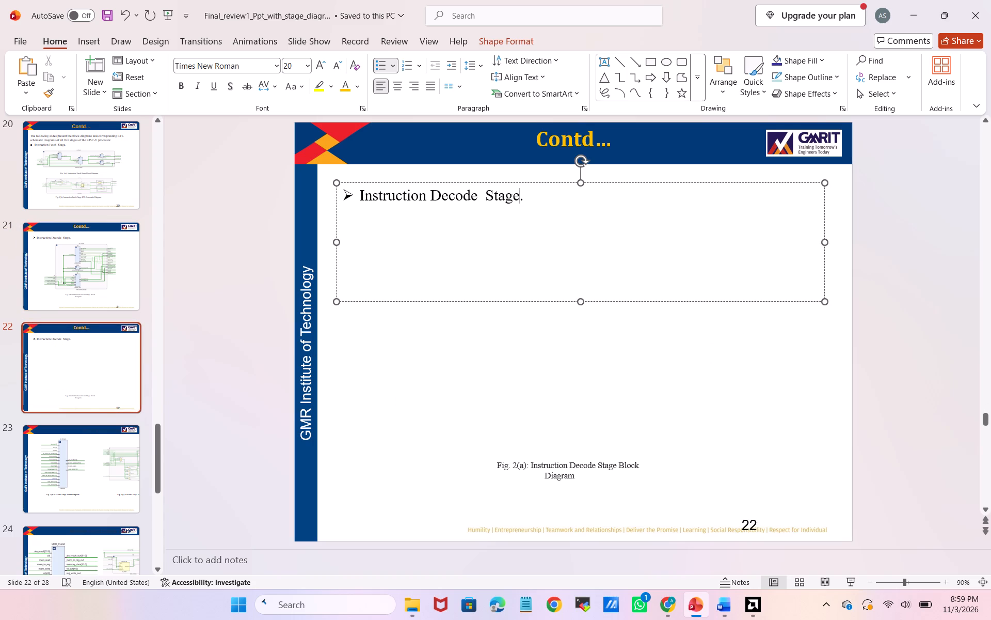
pyautogui.press('Left')
pyautogui.press('Left')
pyautogui.press('Left')
pyautogui.press('Left')
pyautogui.press('Left')
pyautogui.press('BackSpace')
pyautogui.press('BackSpace')
pyautogui.press('BackSpace')
pyautogui.press('BackSpace')
pyautogui.press('BackSpace')
pyautogui.press('BackSpace')
pyautogui.press('BackSpace')
pyautogui.press('BackSpace')
pyautogui.press('BackSpace')
pyautogui.press('BackSpace')
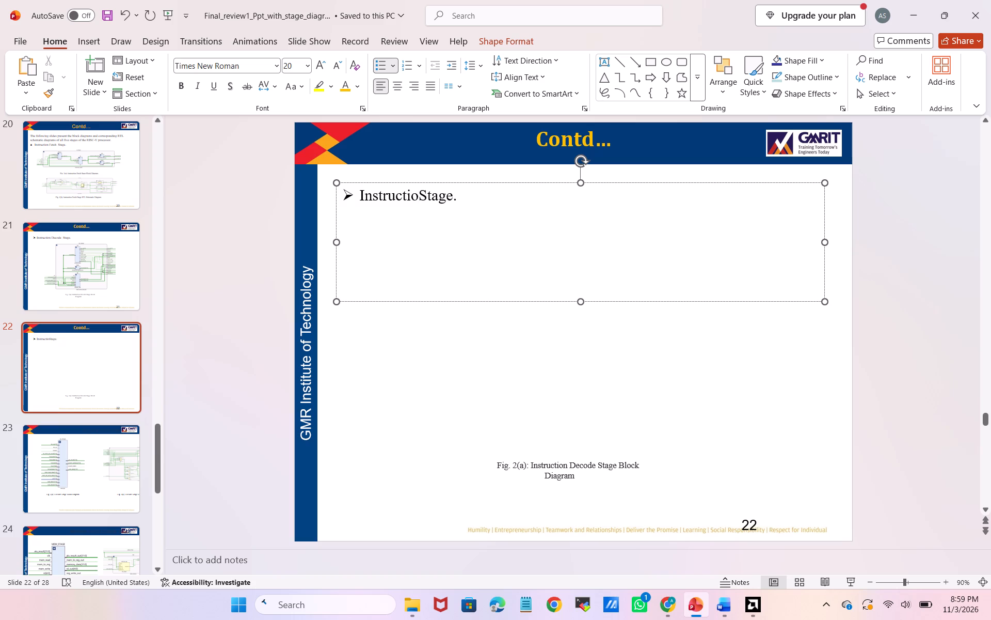
pyautogui.press('BackSpace')
pyautogui.press('BackSpace')
pyautogui.press('BackSpace')
pyautogui.press('BackSpace')
pyautogui.press('BackSpace')
pyautogui.press('BackSpace')
pyautogui.press('BackSpace')
pyautogui.press('BackSpace')
pyautogui.press('BackSpace')
pyautogui.press('BackSpace')
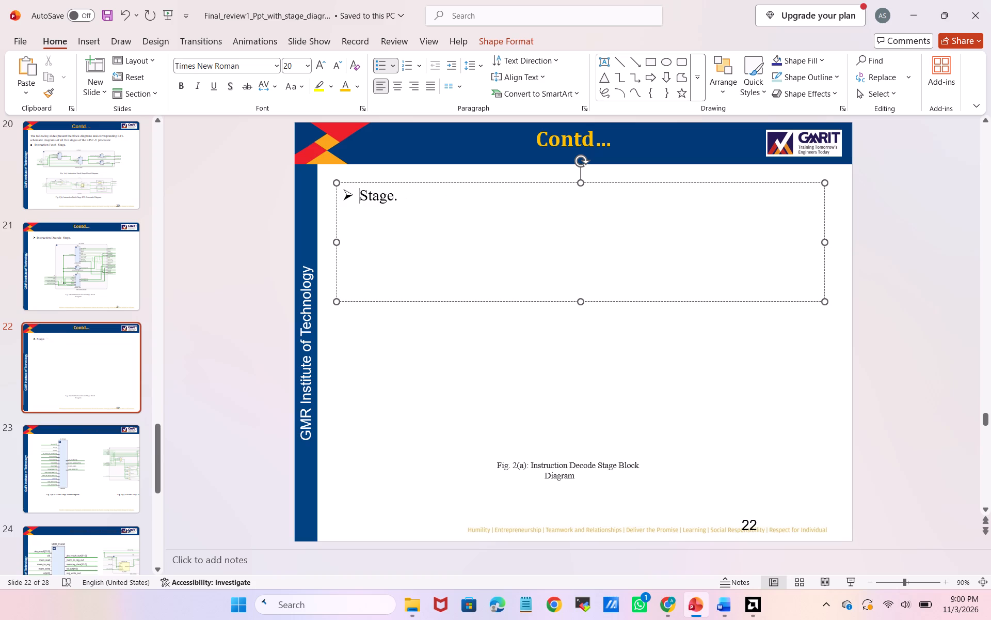
# Copy "Execute" from the pipeline list on slide 14 into slide 22's bullet heading and drop the period, making it "Execute Stage".
pyautogui.scroll(4, 113, 190)
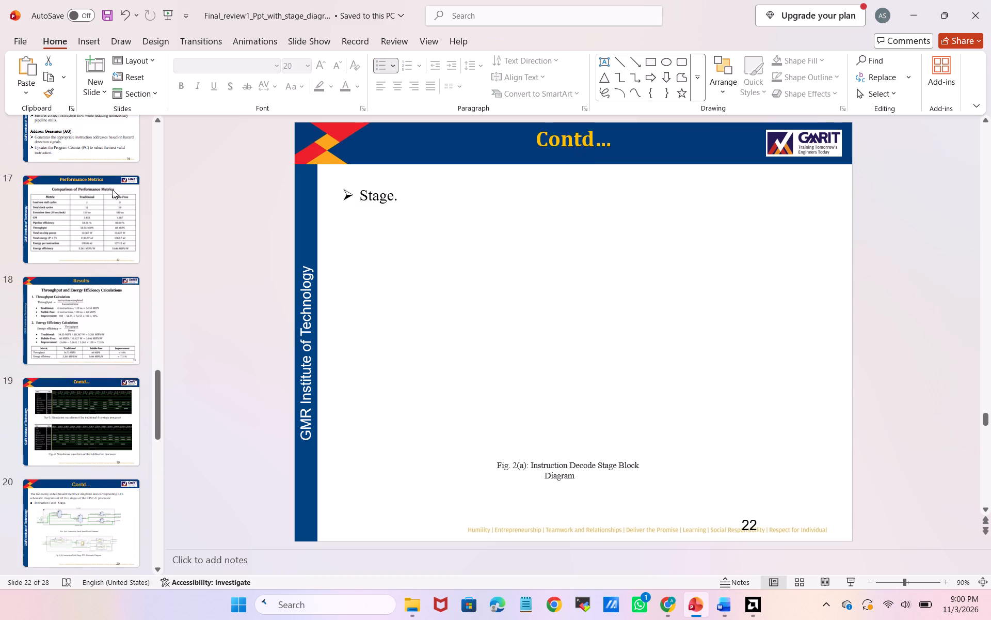
pyautogui.scroll(1, 113, 190)
pyautogui.click(89, 255)
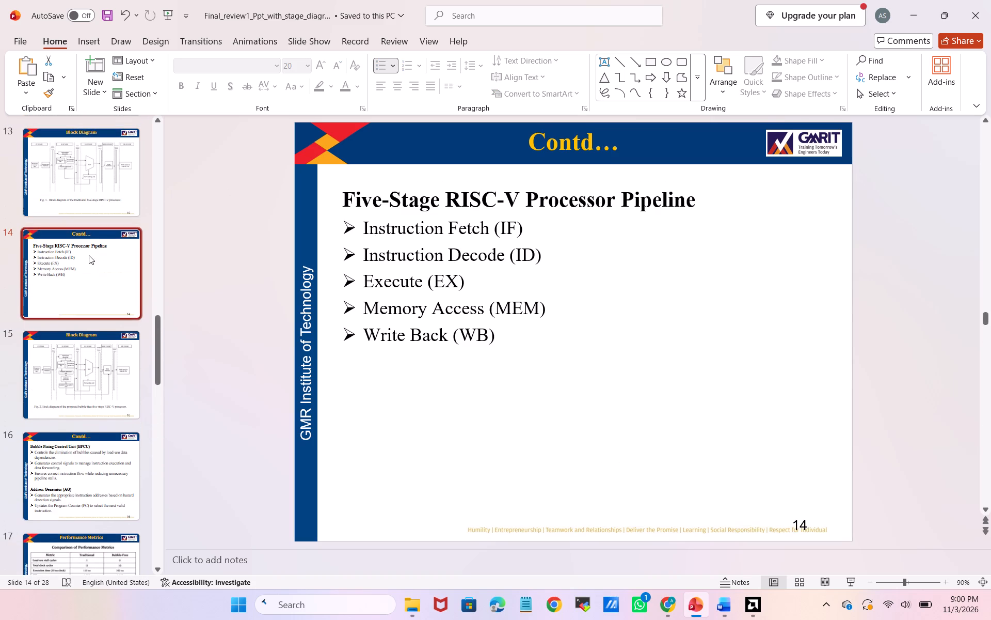
pyautogui.moveTo(426, 286); pyautogui.dragTo(375, 283)
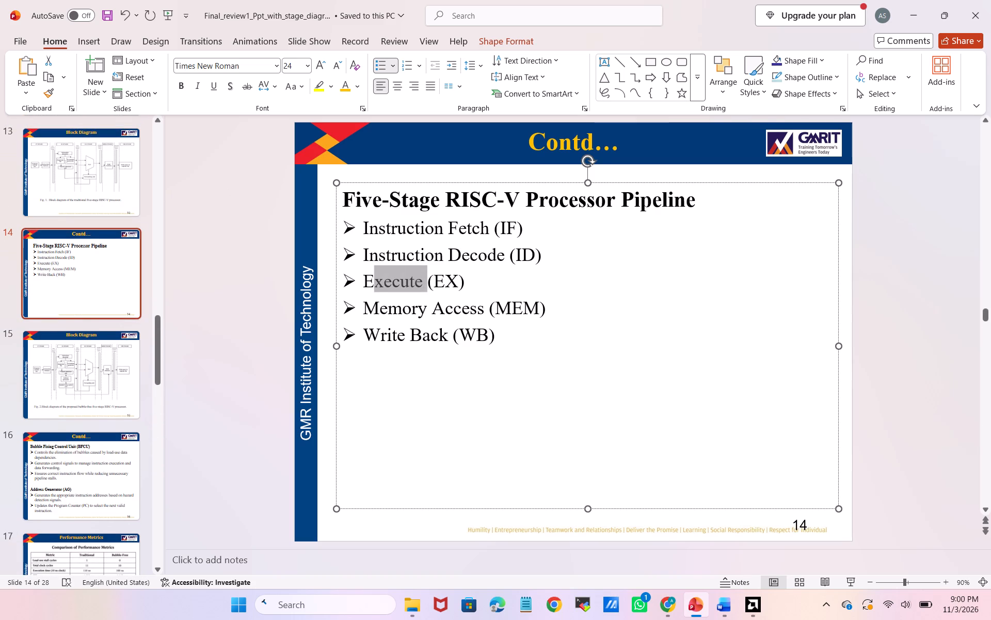
pyautogui.moveTo(375, 283); pyautogui.dragTo(366, 283)
pyautogui.hotkey('ctrl', 'c')
pyautogui.scroll(-2, 84, 427)
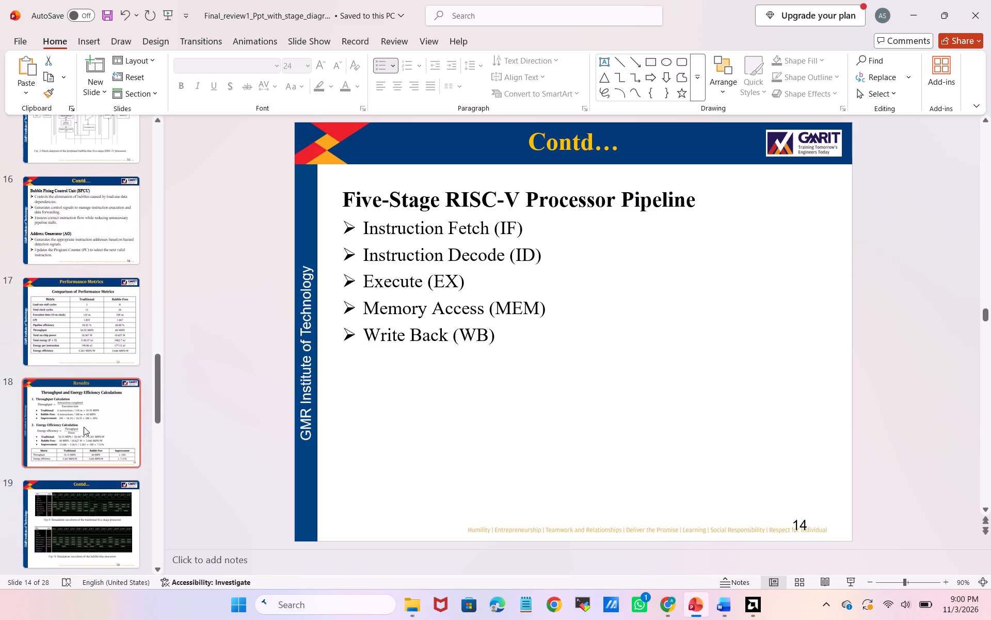
pyautogui.scroll(-1, 84, 427)
pyautogui.click(108, 518)
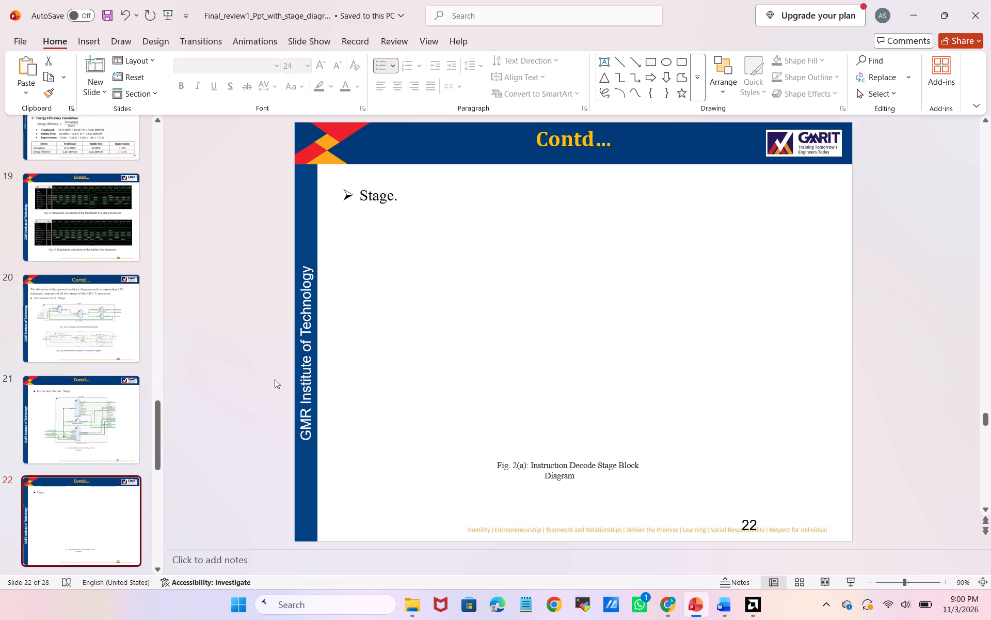
pyautogui.click(361, 196)
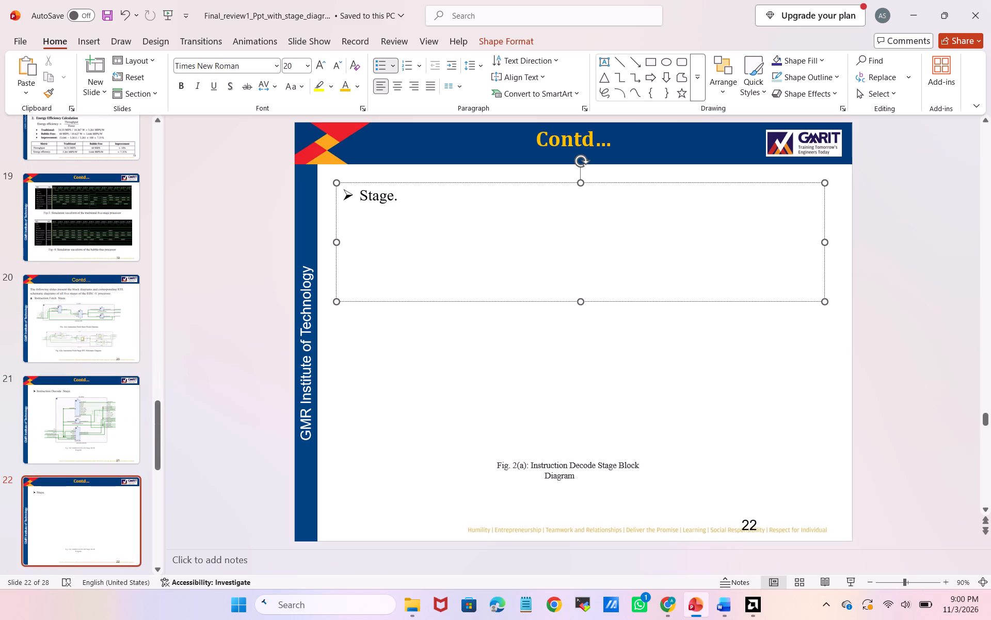
pyautogui.hotkey('ctrl', 'v')
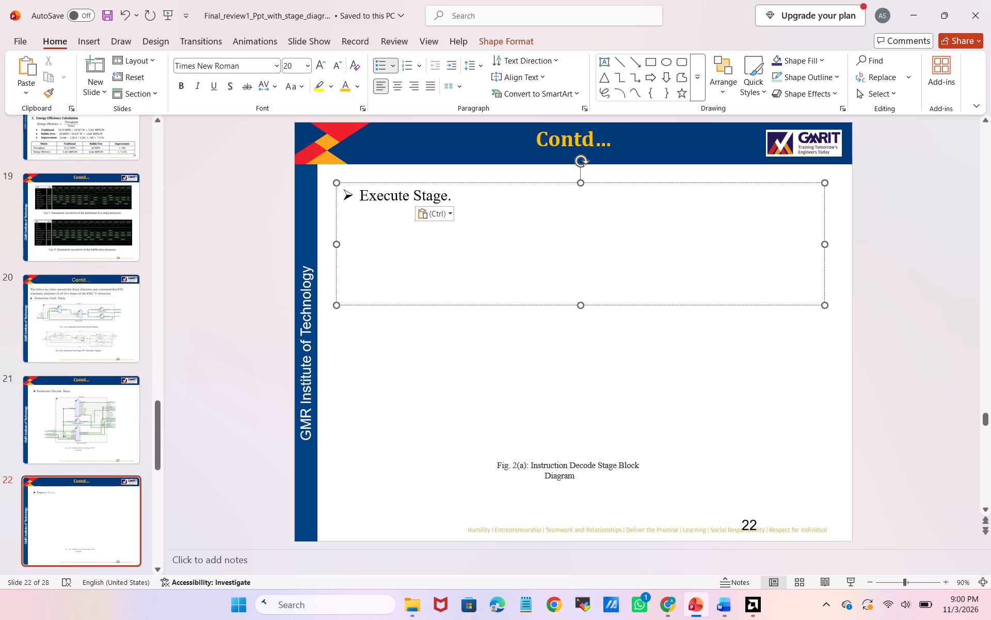
pyautogui.click(453, 196)
pyautogui.press('BackSpace')
# Make the "Instruction Fetch Stage." bullet heading on slide 20 bold.
pyautogui.click(90, 306)
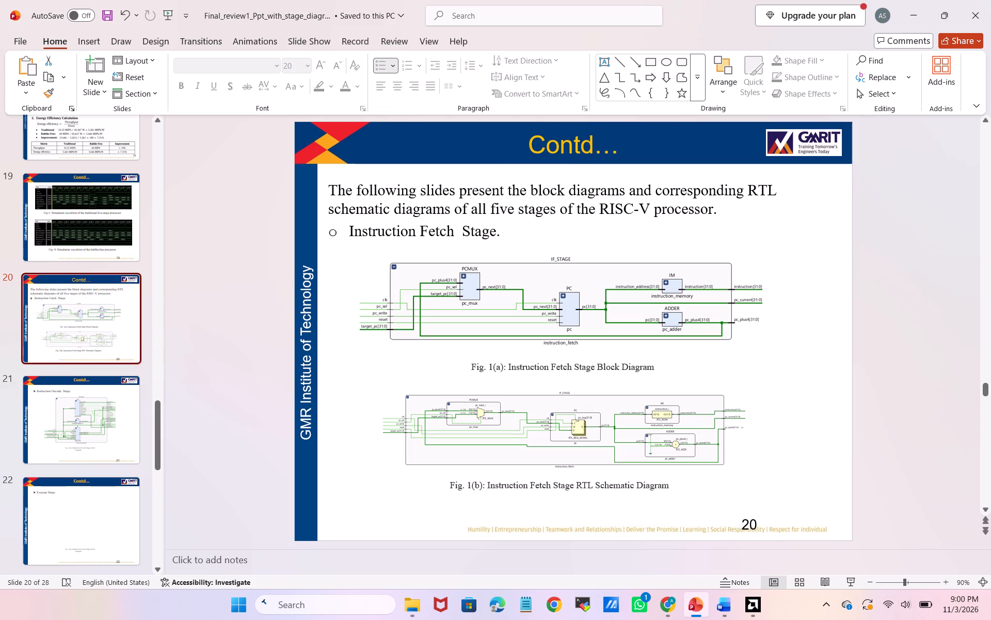
pyautogui.moveTo(504, 232); pyautogui.dragTo(379, 239)
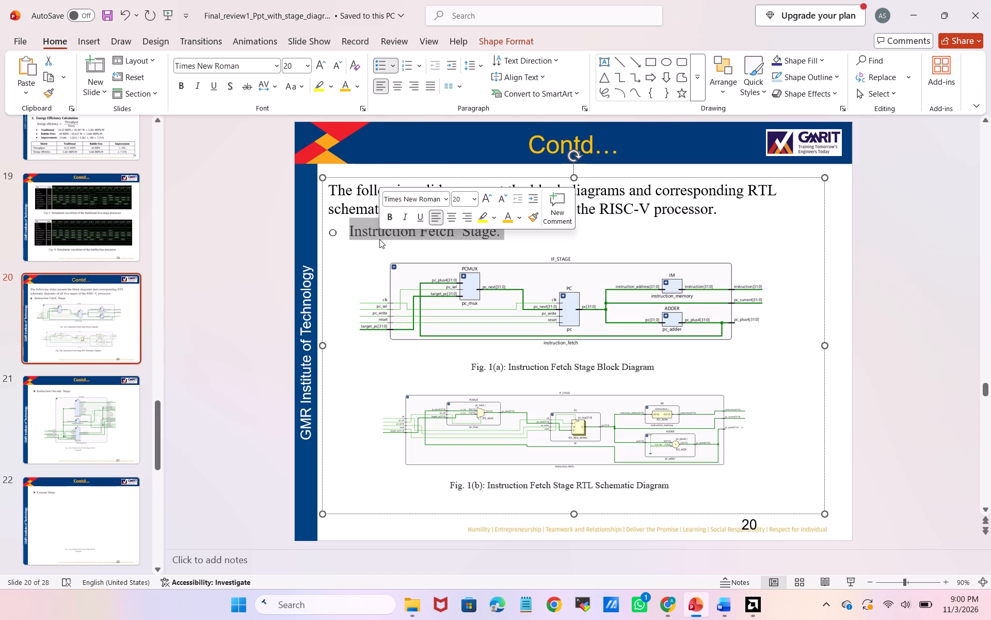
pyautogui.click(390, 215)
pyautogui.click(360, 259)
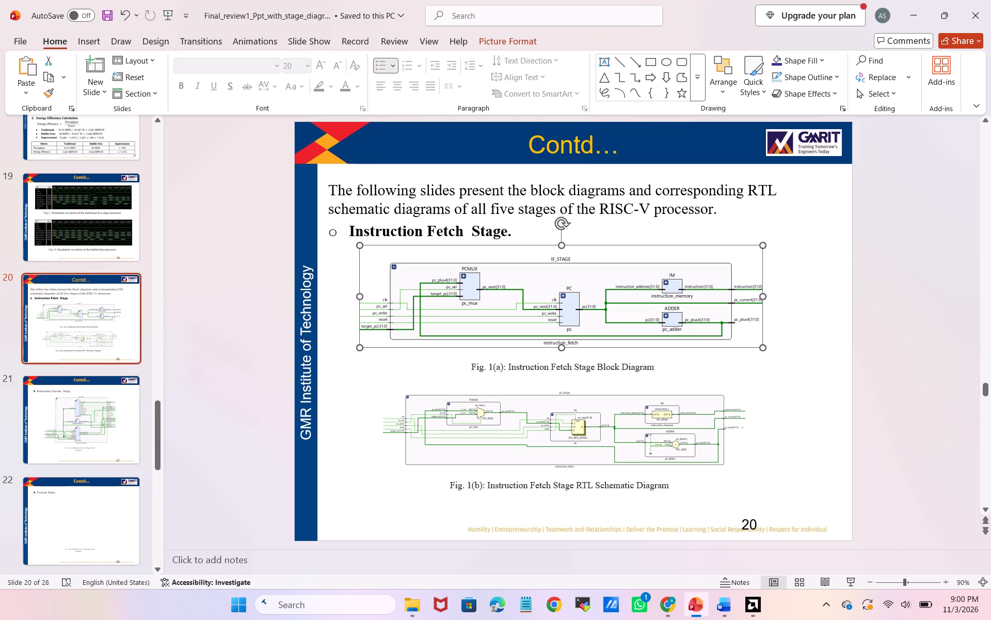
# Give the "Instruction Decode Stage." heading on slide 21 a hollow round bullet and make its text bold.
pyautogui.click(112, 426)
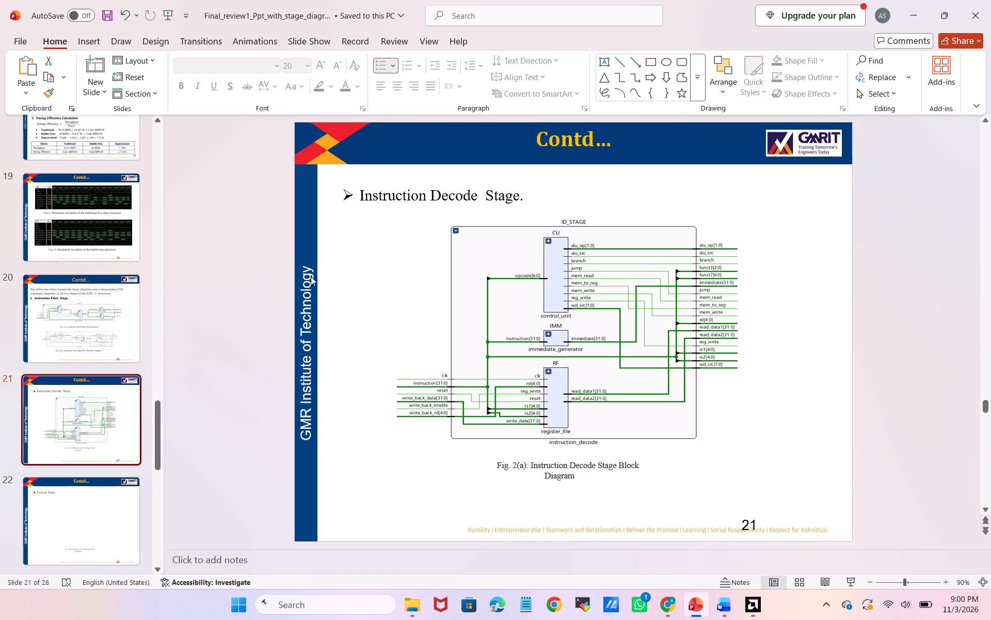
pyautogui.click(359, 199)
pyautogui.press('BackSpace')
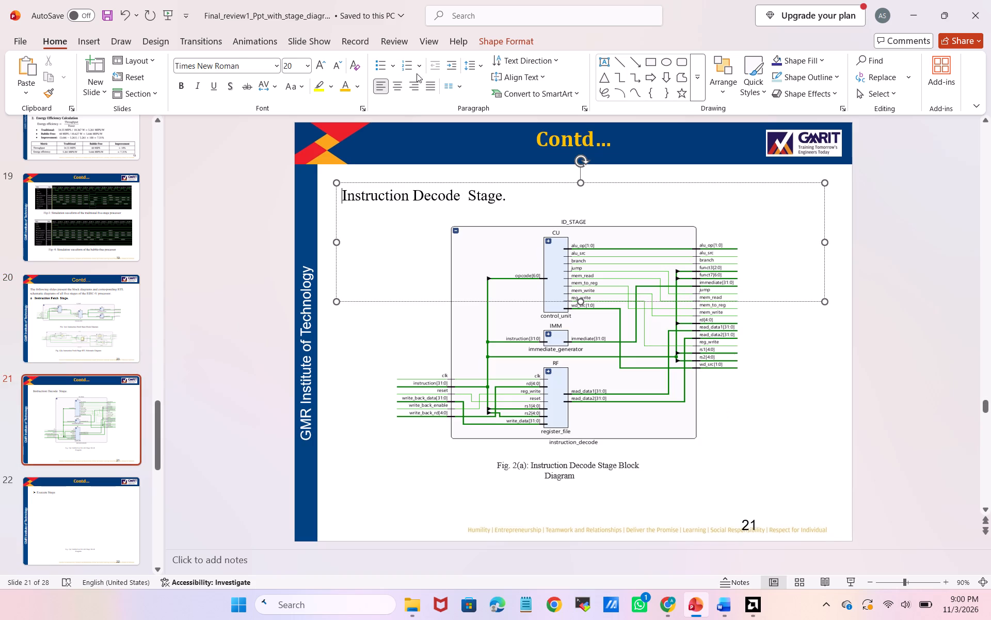
pyautogui.click(397, 65)
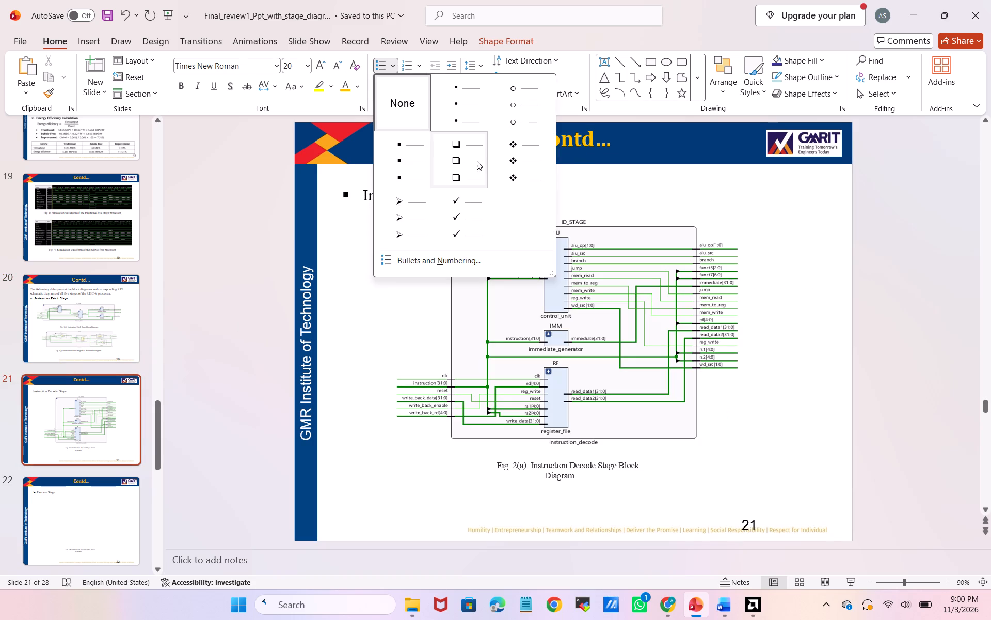
pyautogui.click(524, 117)
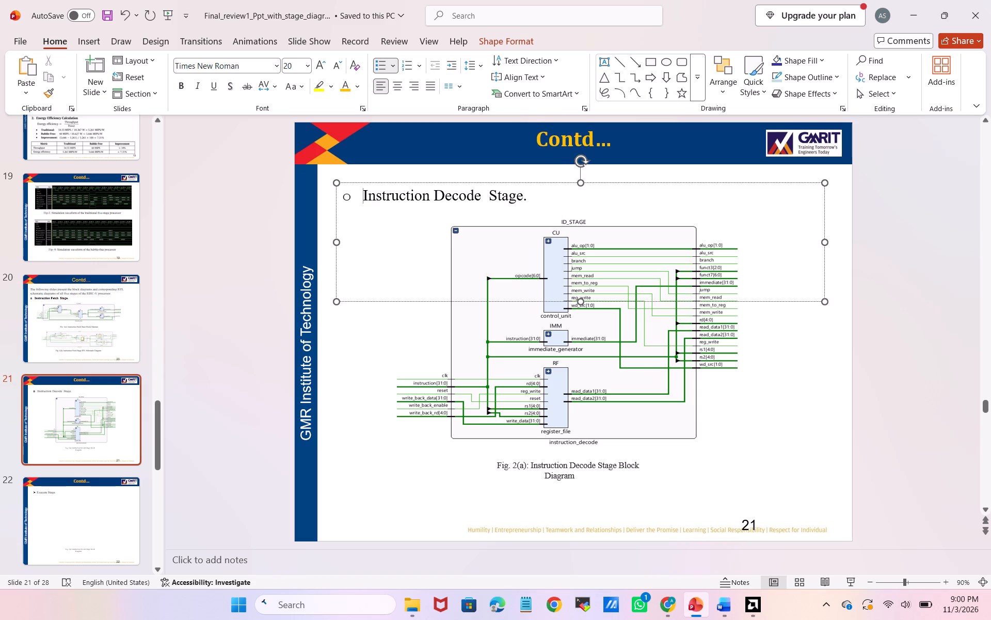
pyautogui.moveTo(528, 198); pyautogui.dragTo(381, 209)
pyautogui.click(390, 188)
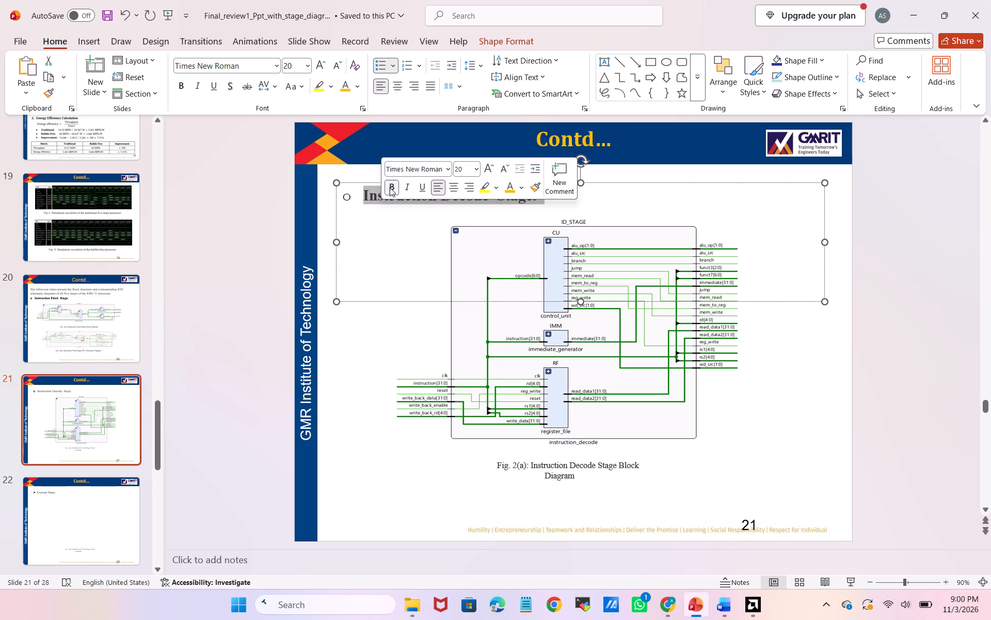
pyautogui.click(385, 259)
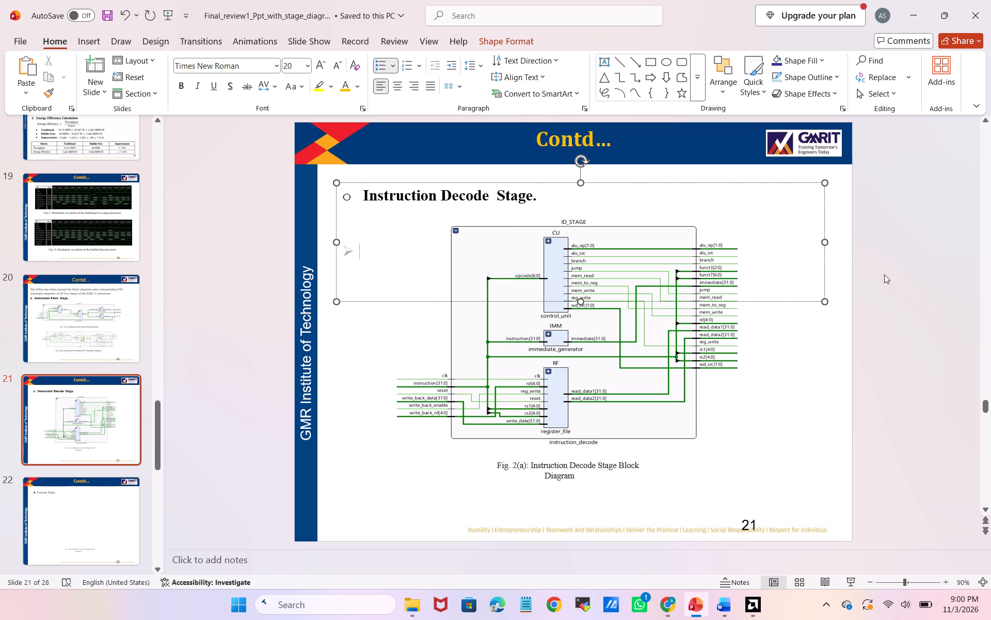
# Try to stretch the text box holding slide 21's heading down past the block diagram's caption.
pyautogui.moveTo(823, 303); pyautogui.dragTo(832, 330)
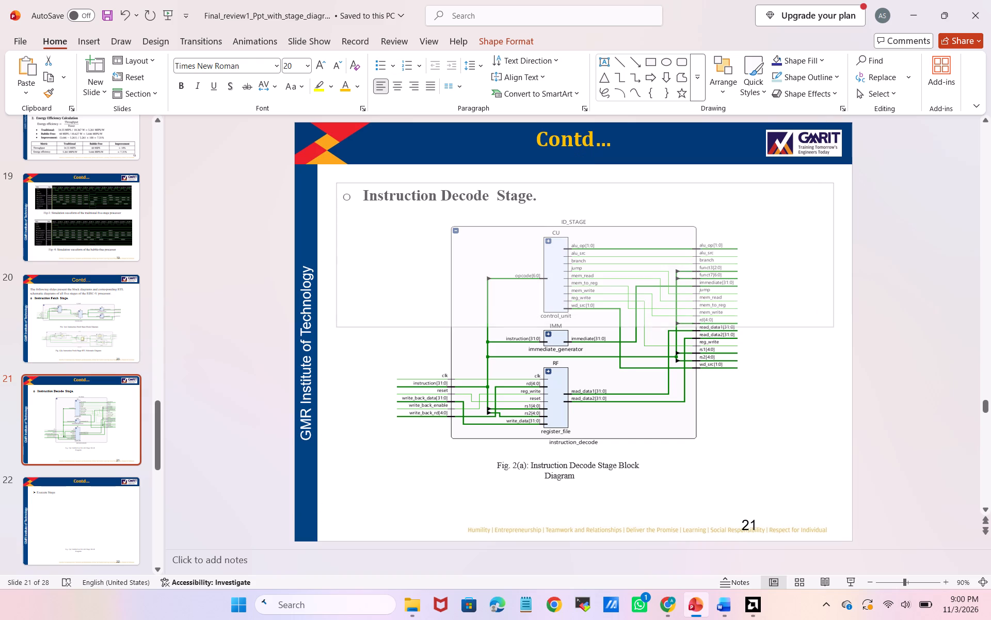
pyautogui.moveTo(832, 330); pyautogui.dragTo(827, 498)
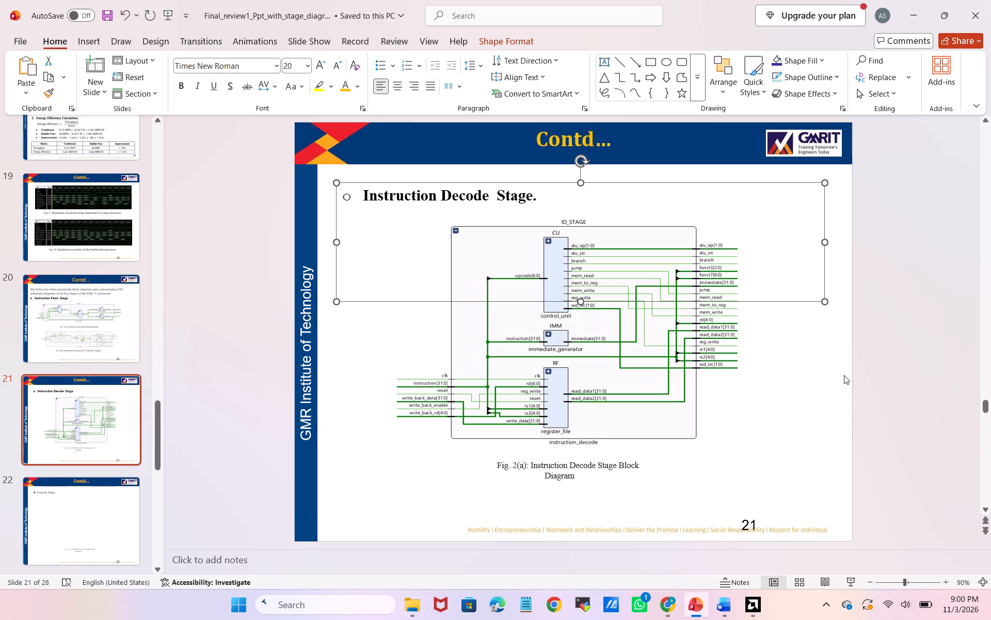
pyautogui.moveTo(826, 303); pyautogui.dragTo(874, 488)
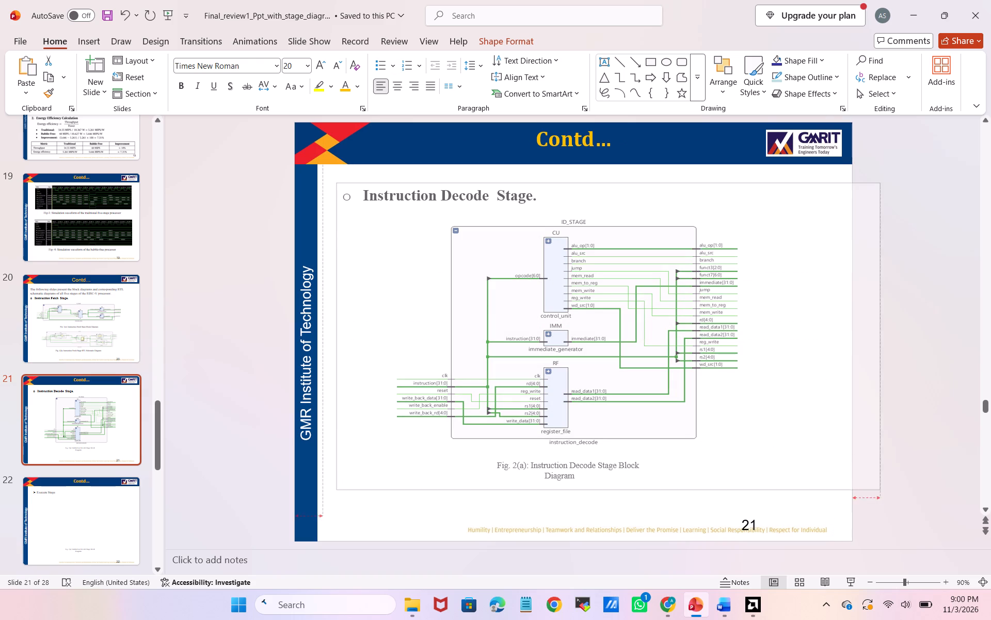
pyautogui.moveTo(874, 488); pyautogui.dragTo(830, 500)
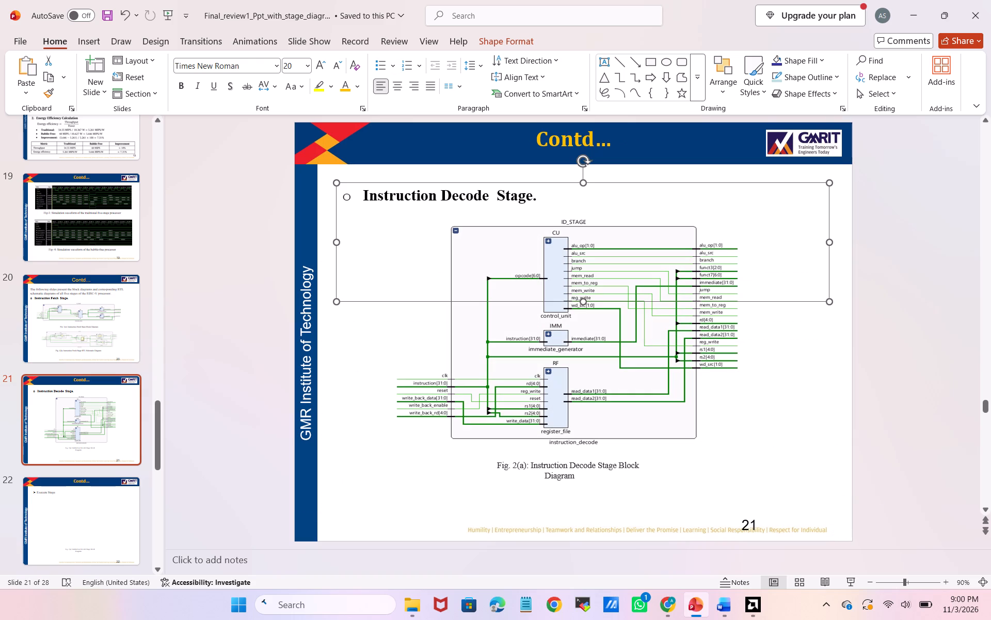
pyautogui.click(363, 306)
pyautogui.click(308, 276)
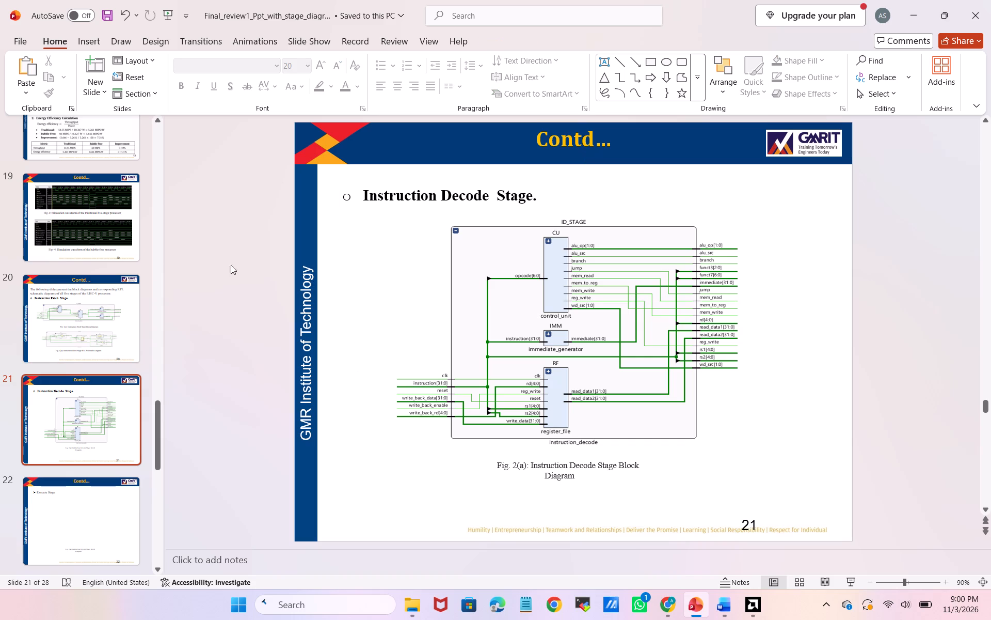
# Make the "Execute Stage" heading on slide 22 bold and change its arrow bullet to a hollow round one.
pyautogui.click(115, 319)
pyautogui.press('Down')
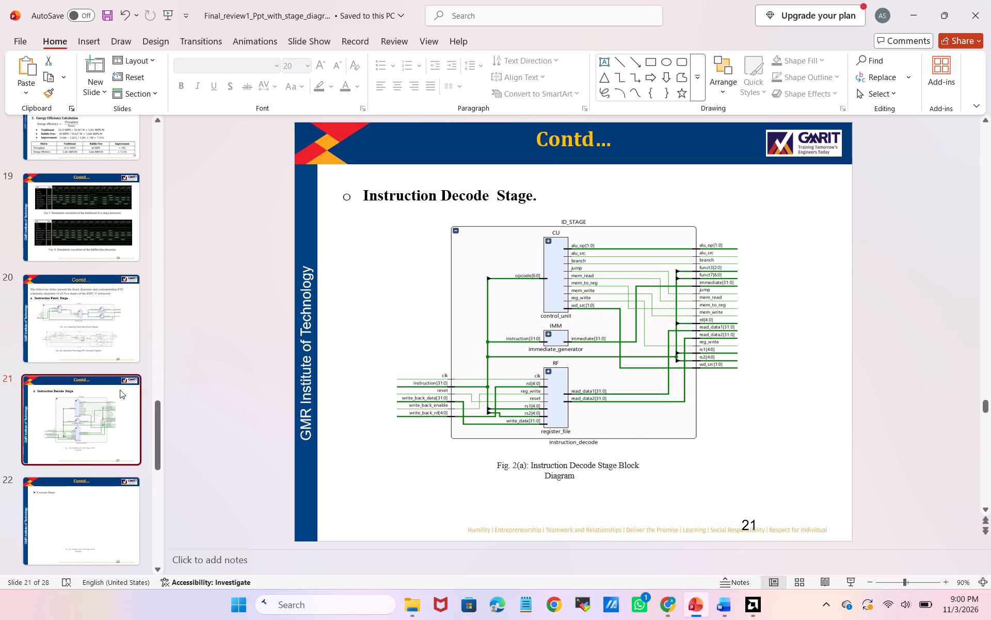
pyautogui.click(95, 510)
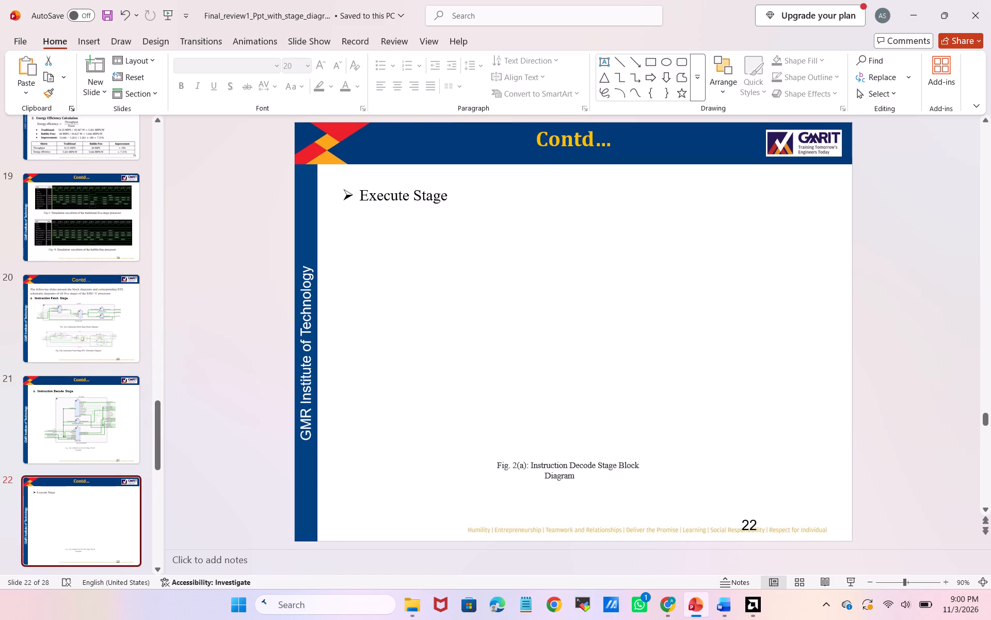
pyautogui.click(443, 206)
pyautogui.moveTo(446, 200); pyautogui.dragTo(379, 203)
pyautogui.click(386, 182)
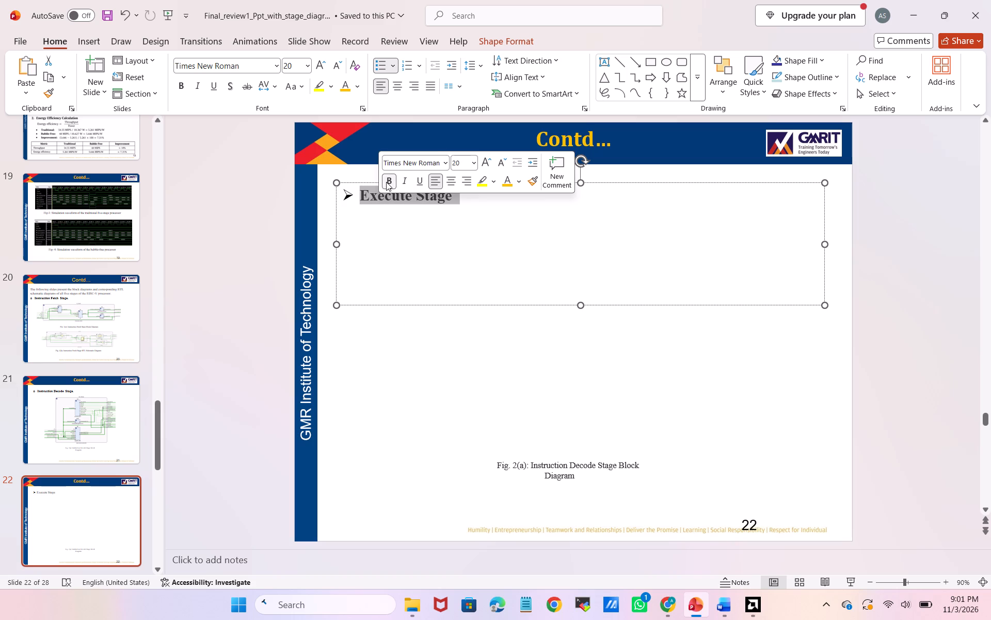
pyautogui.click(357, 194)
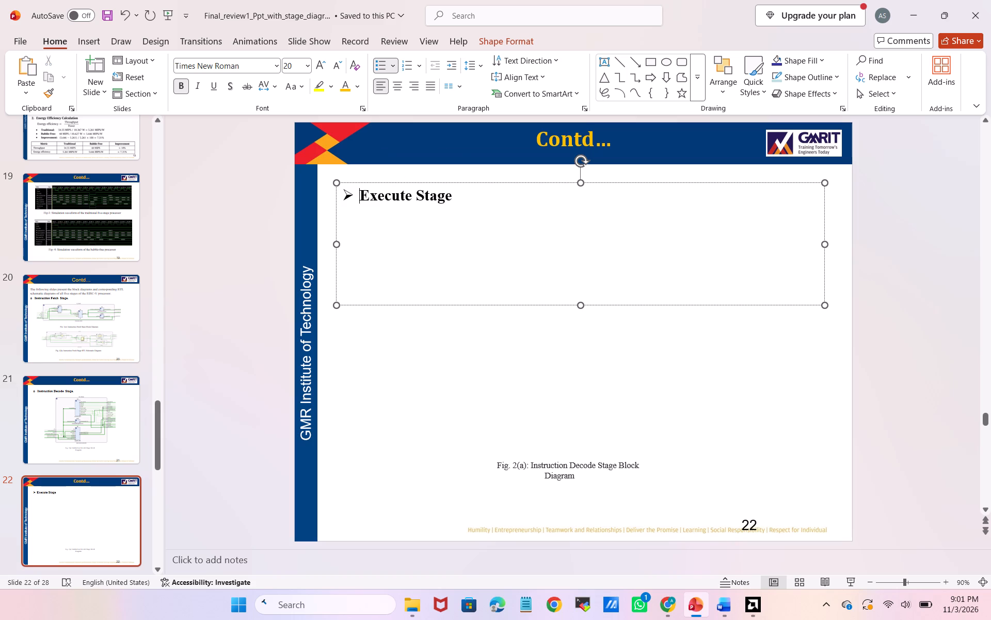
pyautogui.press('BackSpace')
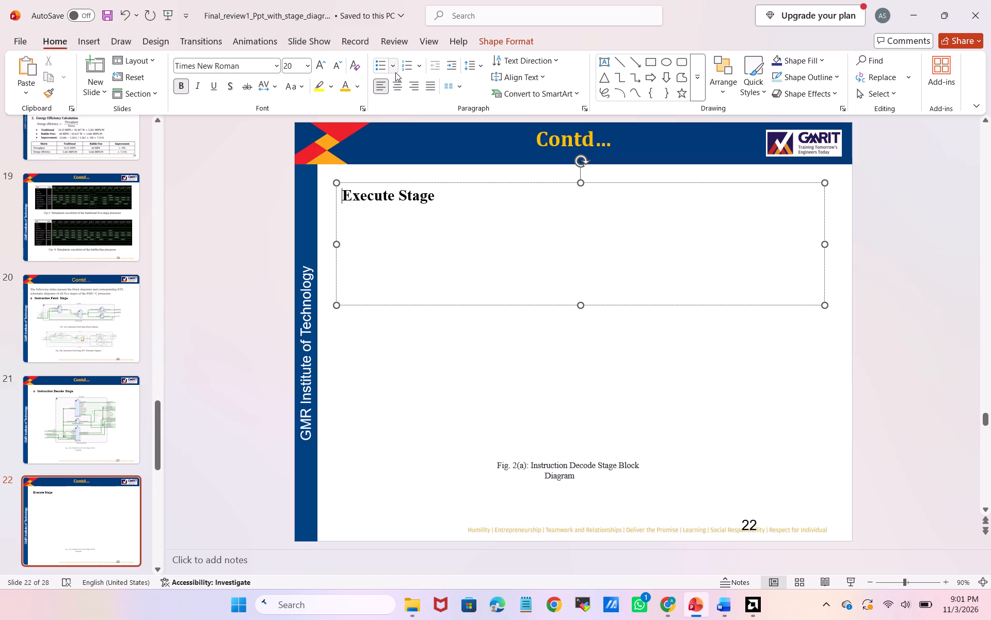
pyautogui.click(394, 71)
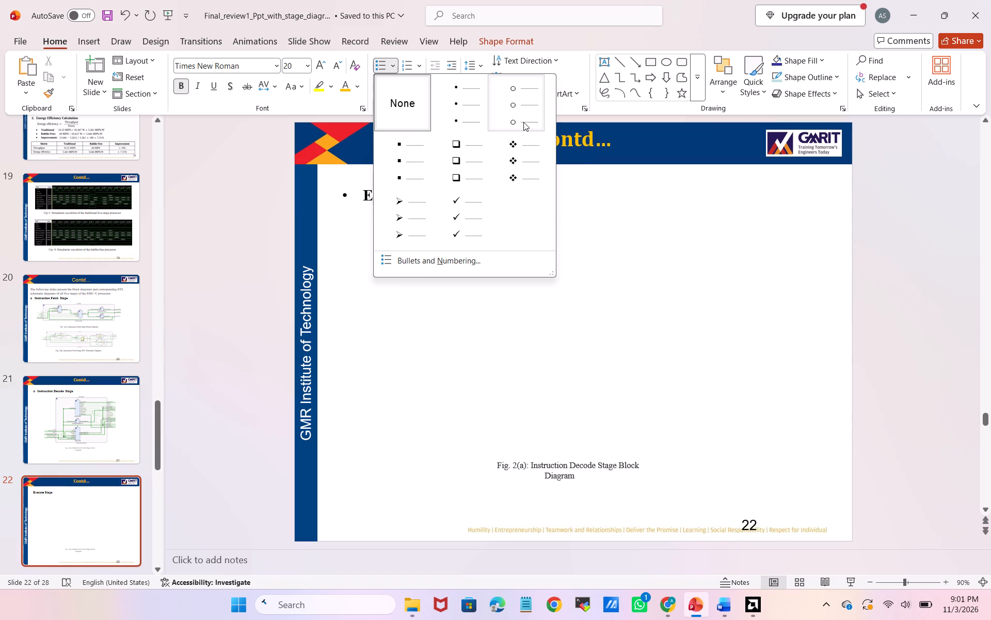
pyautogui.click(526, 122)
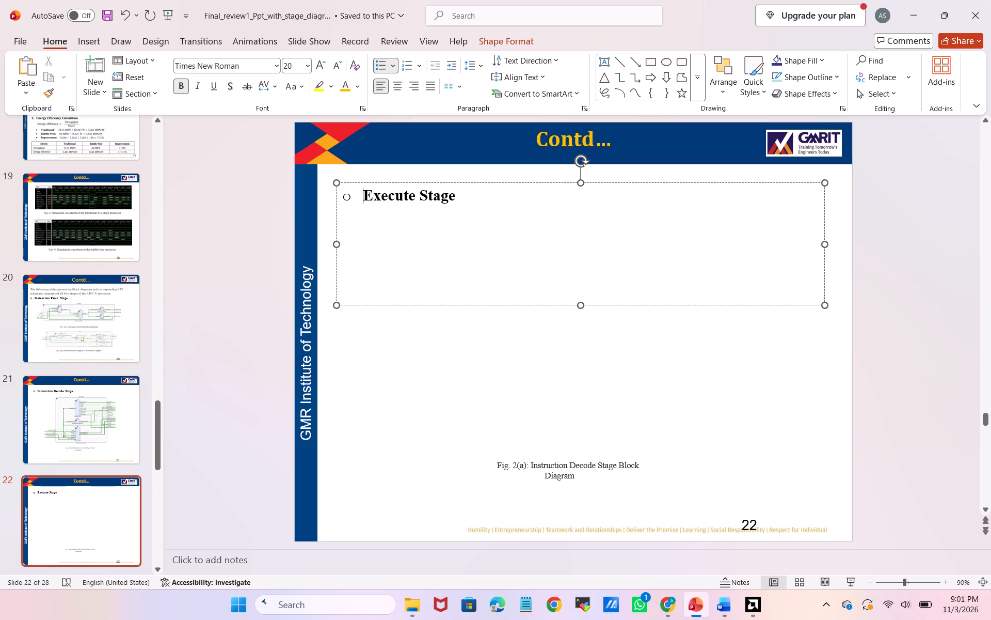
# Try to stretch the "Execute Stage" text box on slide 22 below the figure caption, making it slightly narrower.
pyautogui.moveTo(825, 307); pyautogui.dragTo(794, 468)
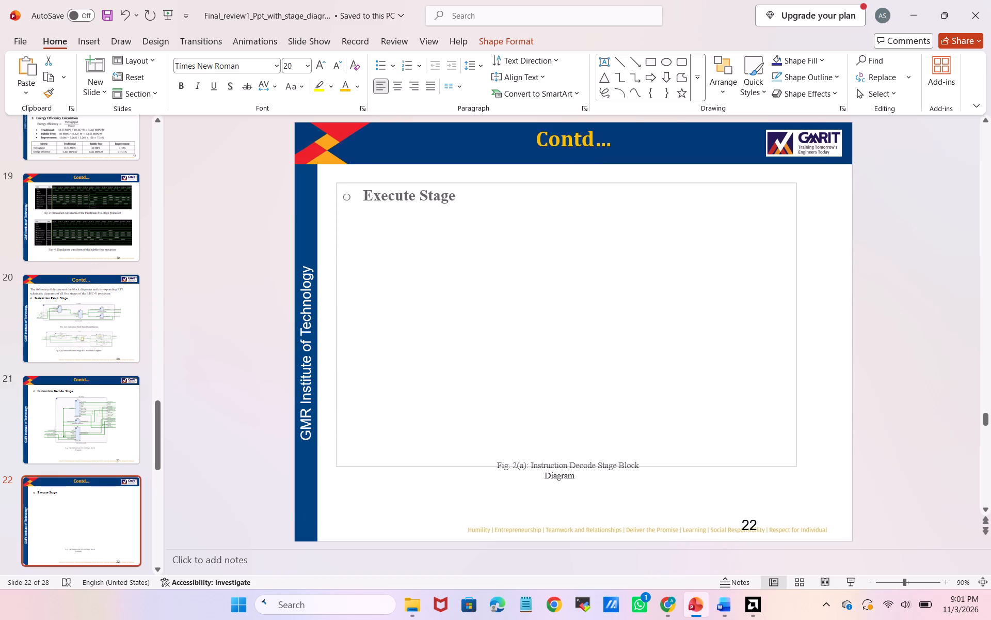
pyautogui.moveTo(794, 468); pyautogui.dragTo(786, 495)
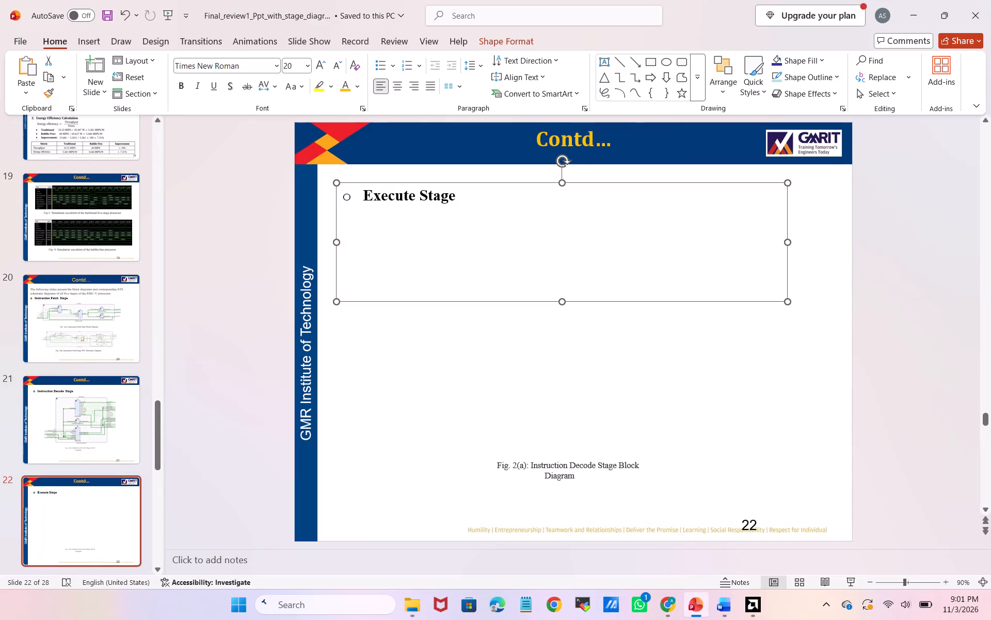
# Delete the leftover "Fig. 2(a): Instruction Decode Stage Block Diagram" caption and its text box from slide 22.
pyautogui.click(606, 475)
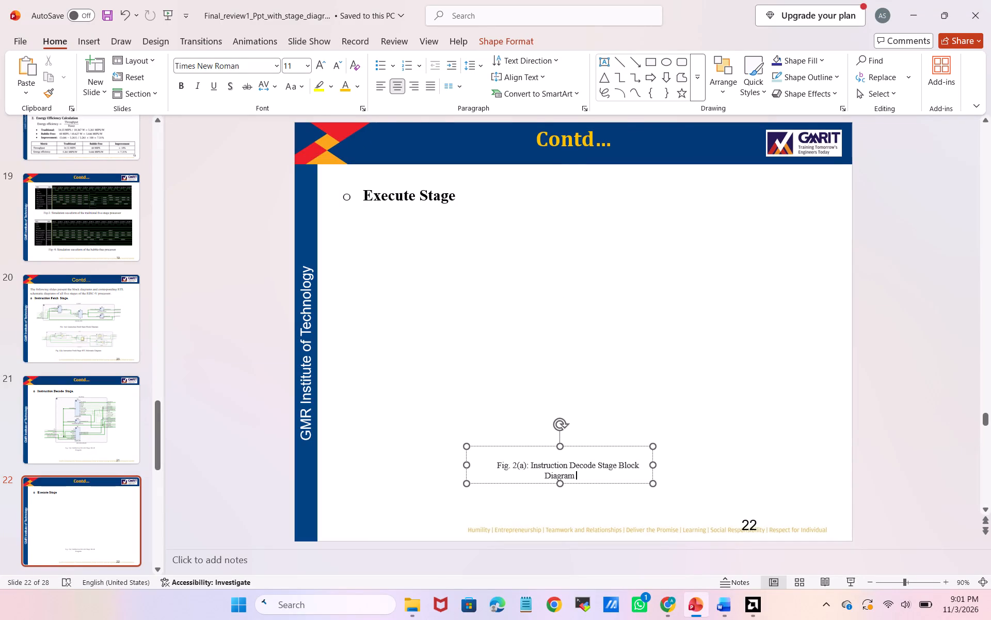
pyautogui.moveTo(494, 467); pyautogui.dragTo(627, 482)
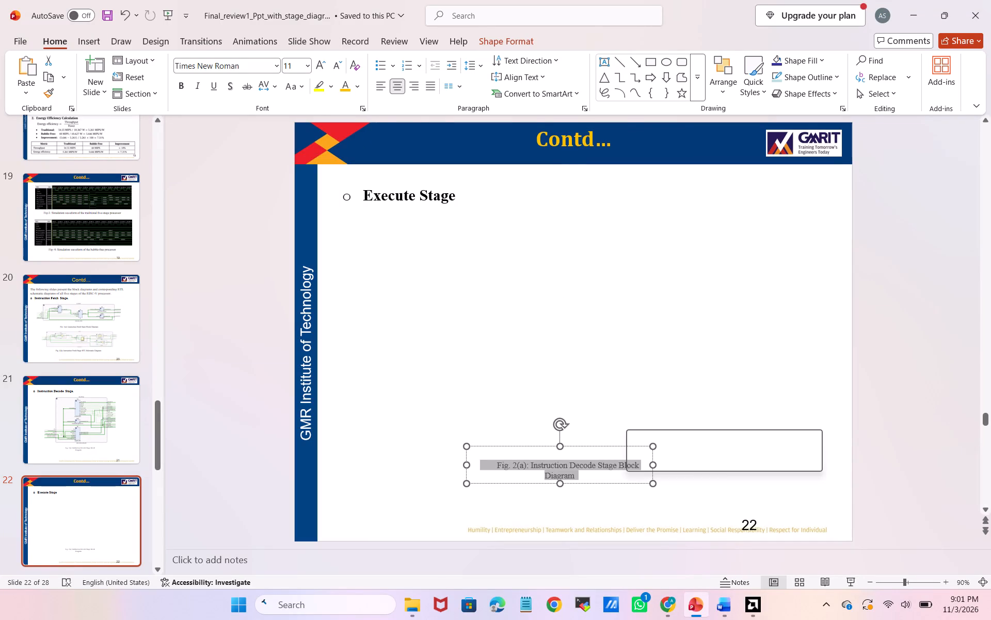
pyautogui.press('BackSpace')
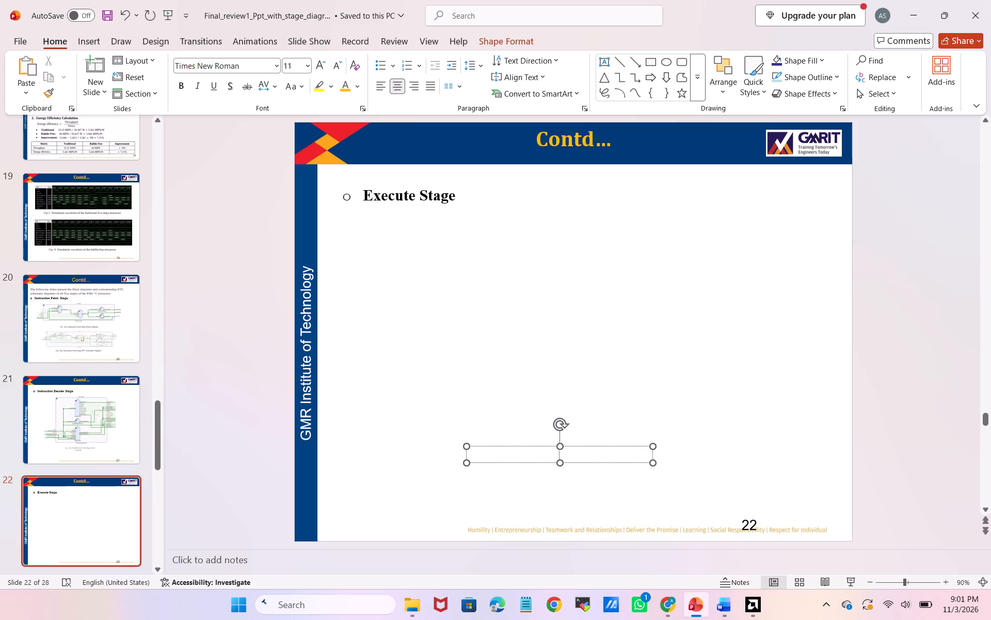
pyautogui.press('Delete')
pyautogui.press('Delete')
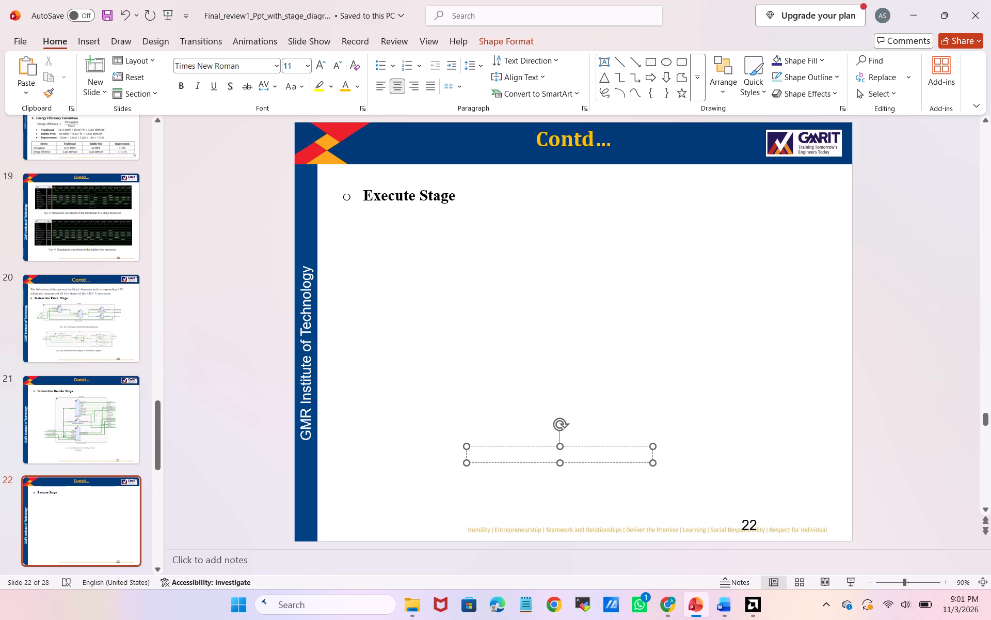
pyautogui.click(466, 447)
pyautogui.press('Delete')
pyautogui.click(475, 311)
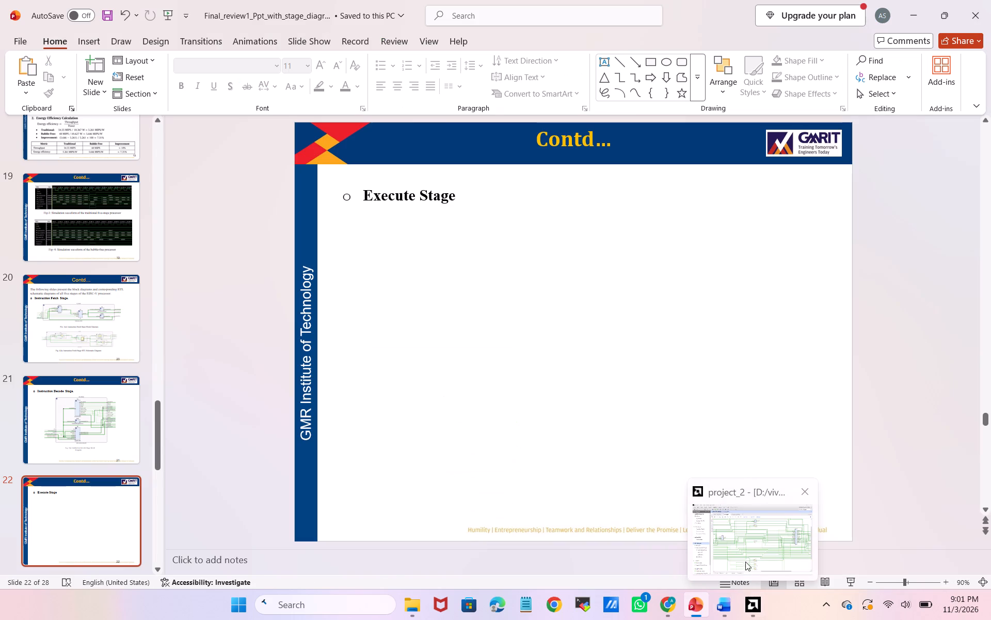
# Switch to Vivado, find the EX_STAGE block in the elaborated design's schematic and expand it.
pyautogui.click(752, 548)
pyautogui.scroll(-1, 792, 307)
pyautogui.hscroll(2, 424, 226)
pyautogui.scroll(1, 424, 226)
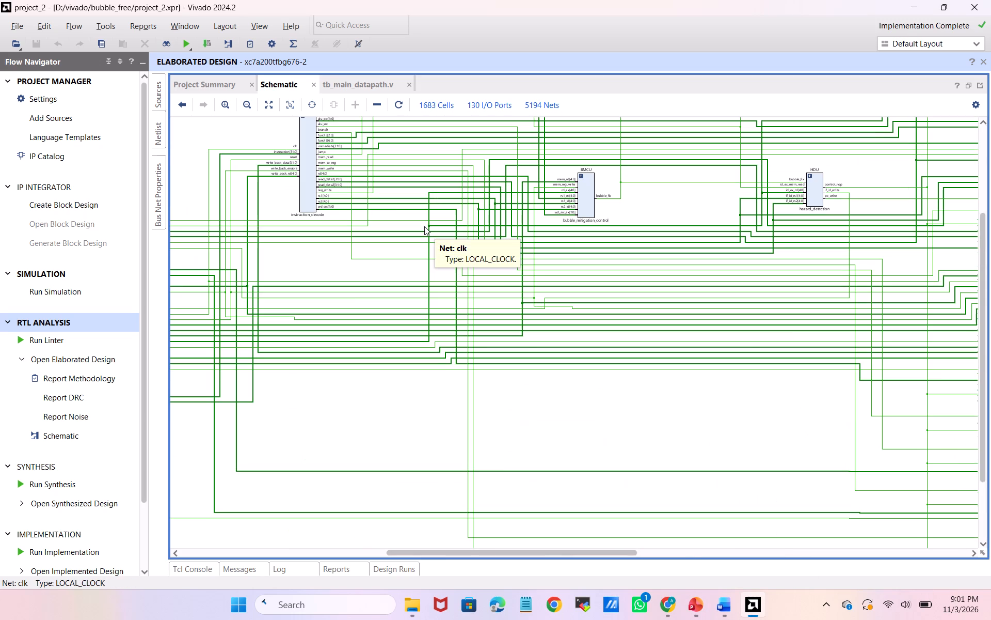
pyautogui.scroll(2, 424, 226)
pyautogui.hscroll(1, 424, 226)
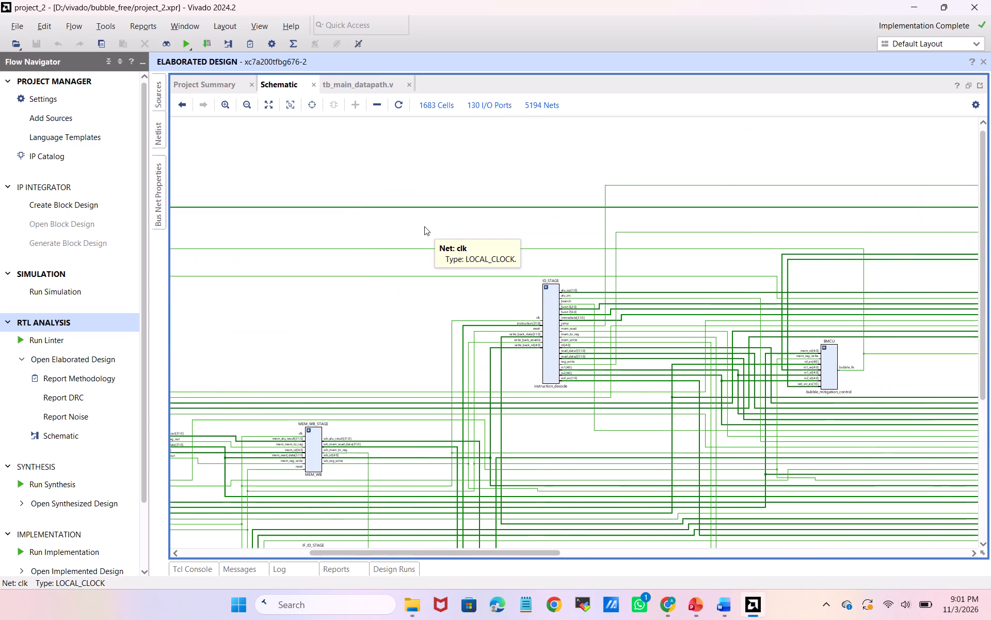
pyautogui.scroll(-1, 424, 226)
pyautogui.hscroll(1, 424, 226)
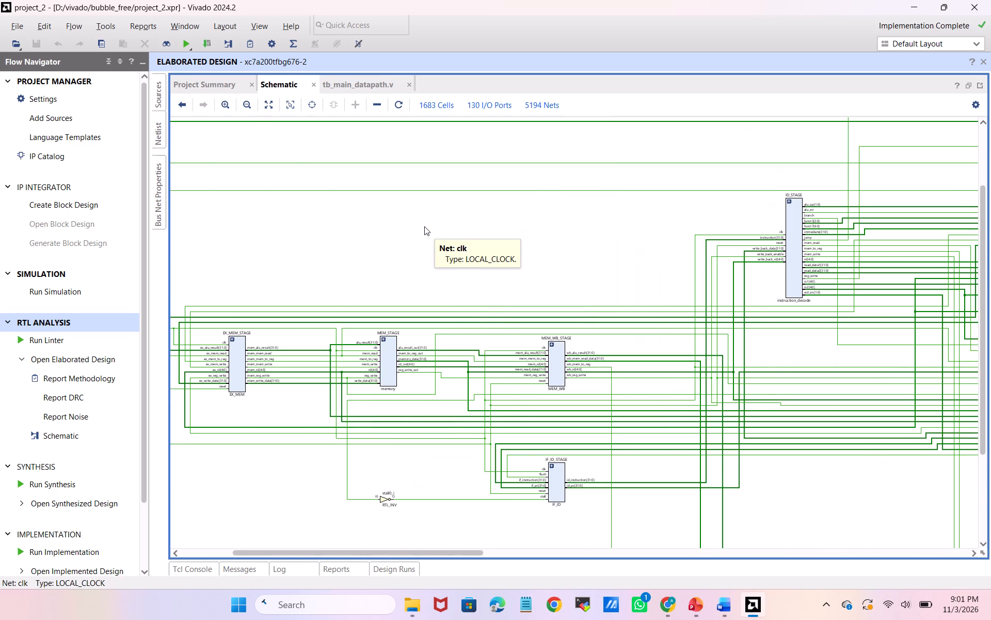
pyautogui.hscroll(1, 424, 226)
pyautogui.hscroll(-13, 424, 226)
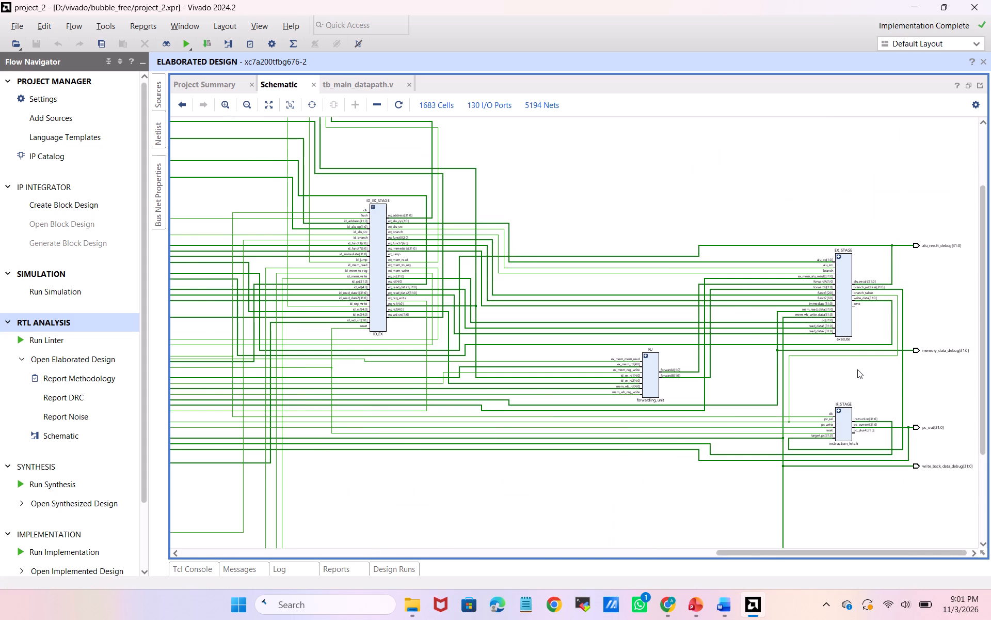
pyautogui.click(838, 258)
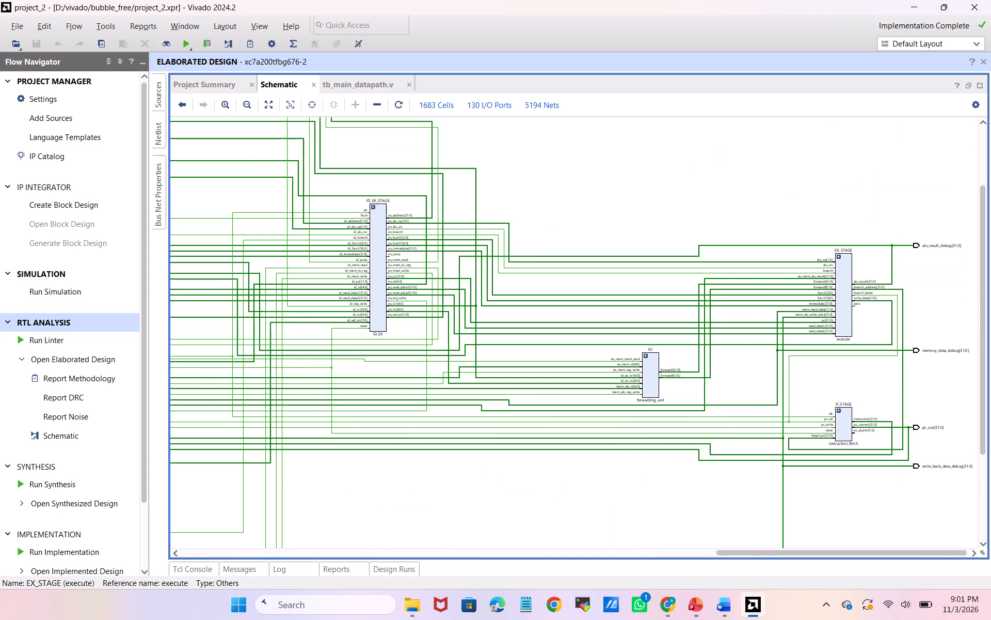
# Examine the internal logic of the expanded EX_STAGE block, from its input ports across to the ALU_UNIT and outputs.
pyautogui.hscroll(-1, 838, 258)
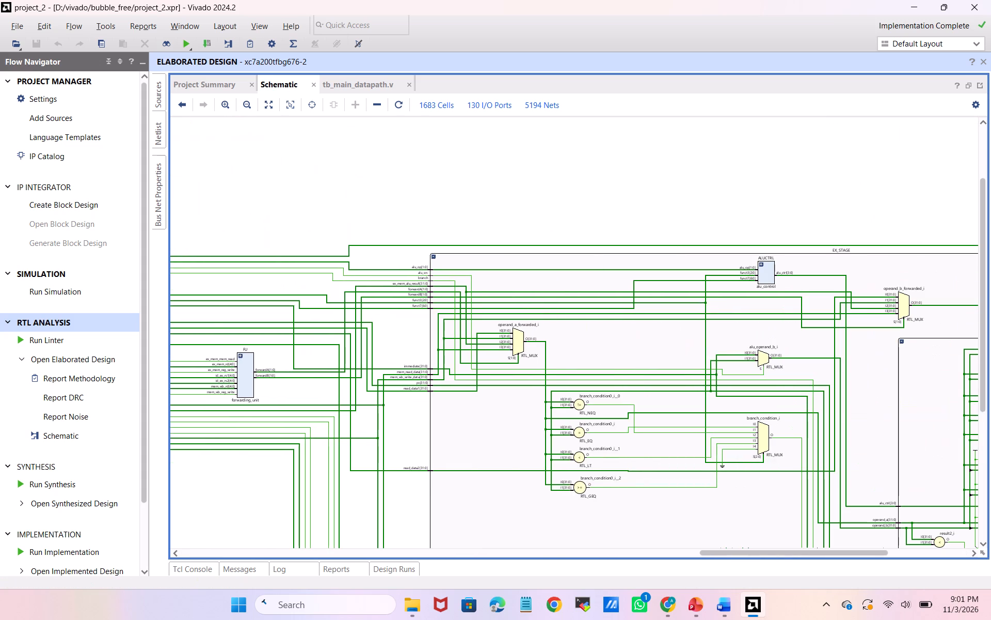
pyautogui.hscroll(-1, 838, 258)
pyautogui.scroll(-1, 838, 258)
pyautogui.hscroll(-1, 838, 258)
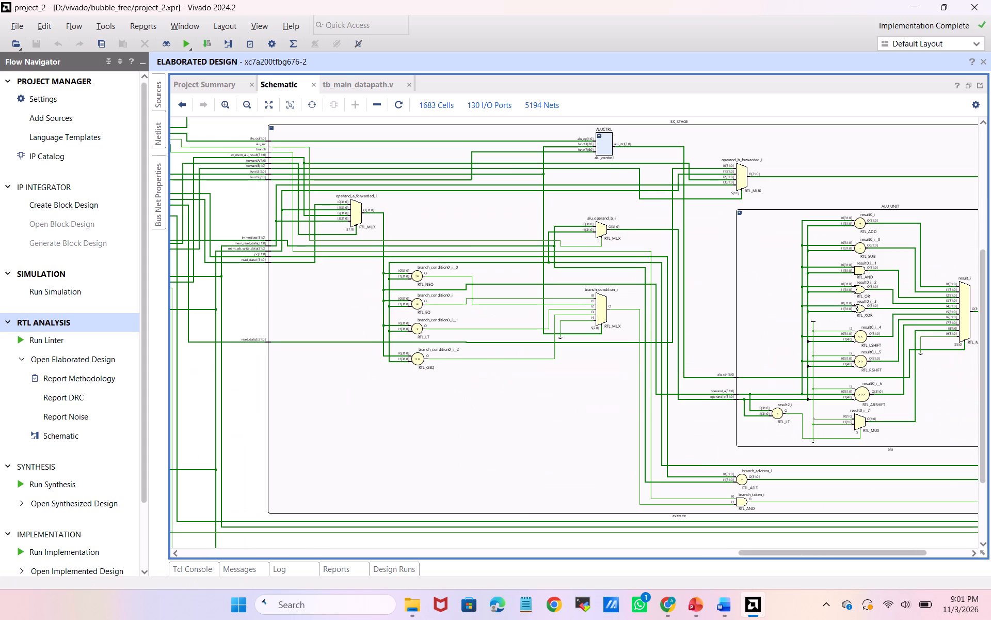
pyautogui.hscroll(-1, 838, 258)
pyautogui.hscroll(1, 838, 258)
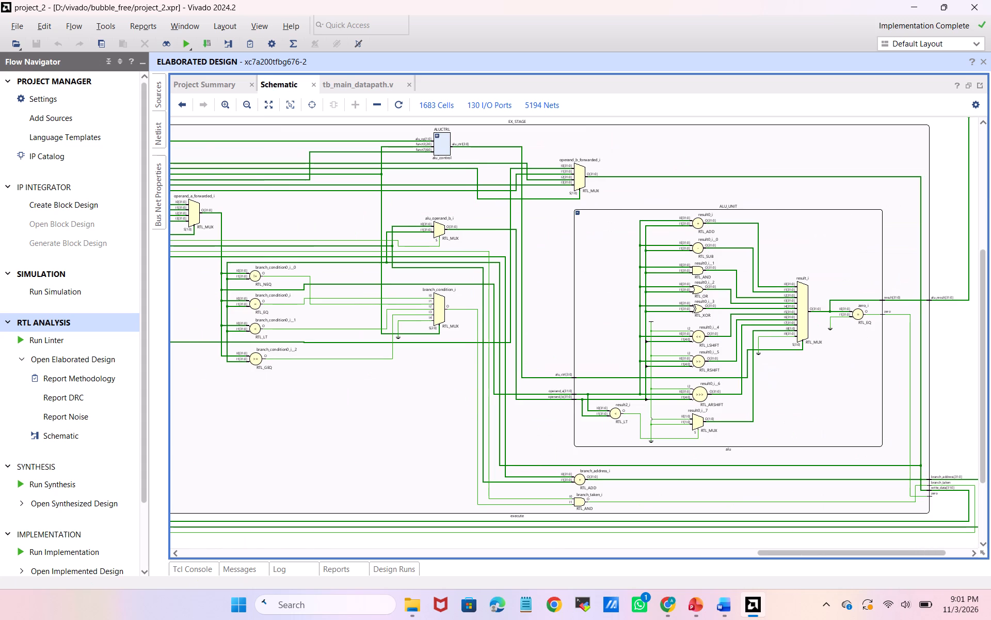
pyautogui.hscroll(2, 838, 258)
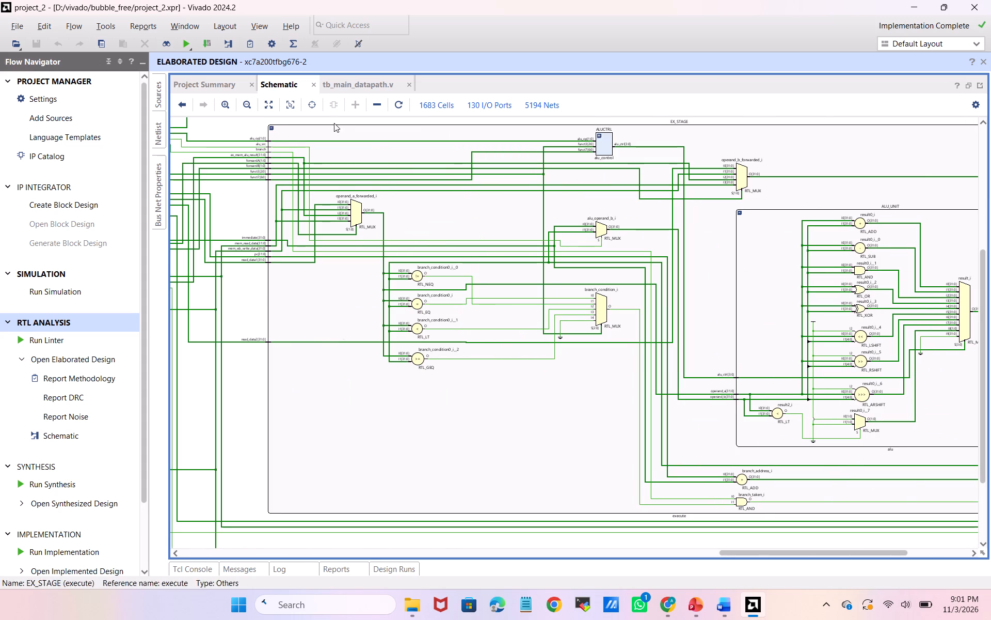
# Collapse the expanded EX_STAGE block in the schematic.
pyautogui.click(271, 129)
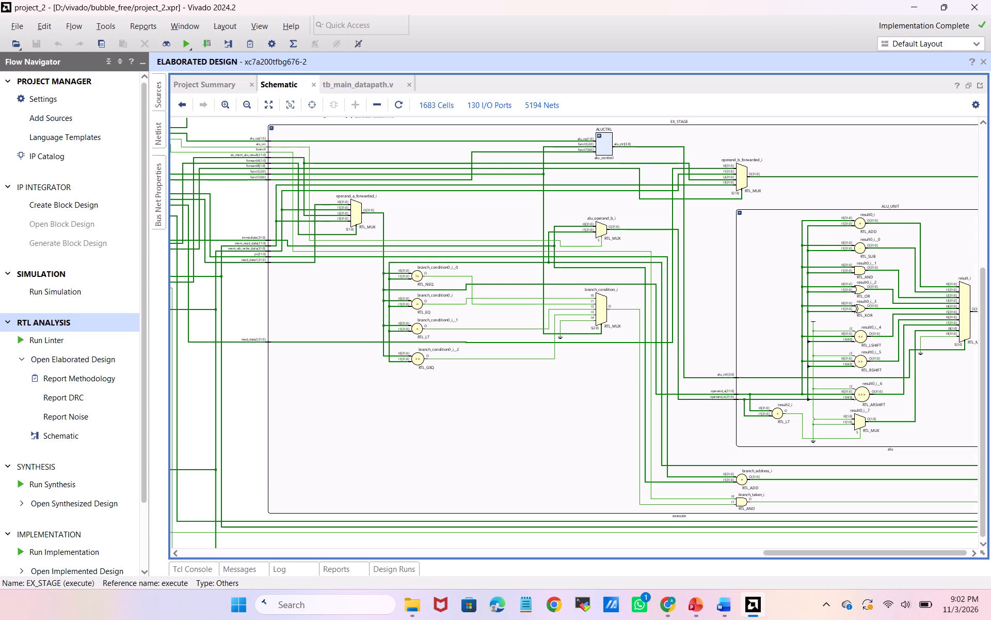
# Capture a screenshot of the collapsed EX_STAGE block, including all its port names and the "execute" label.
pyautogui.scroll(3, 221, 210)
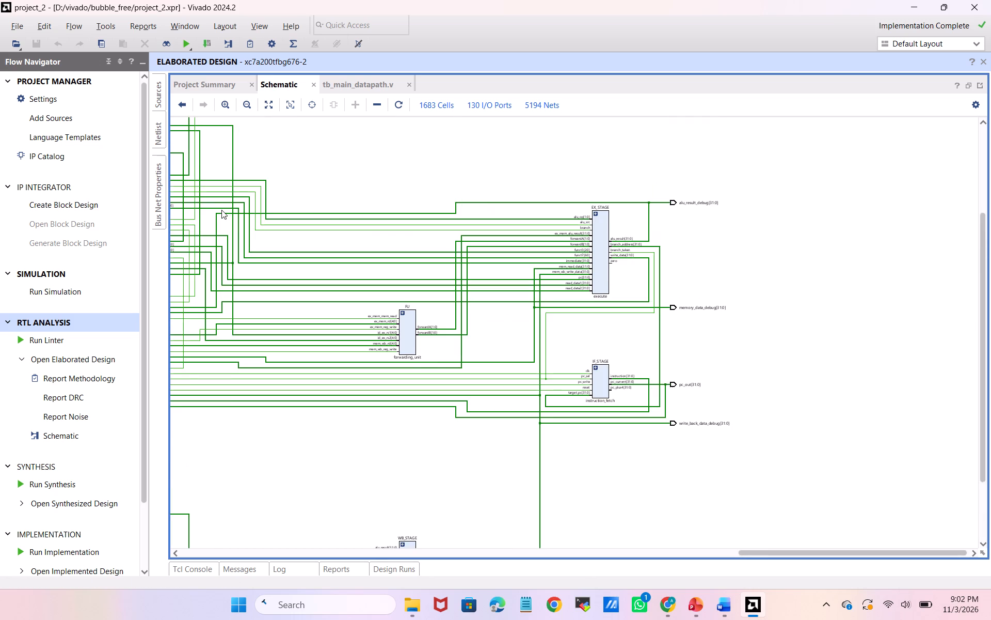
pyautogui.scroll(1, 221, 210)
pyautogui.keyDown('ctrl'); pyautogui.scroll(1, 523, 251); pyautogui.keyUp('ctrl')
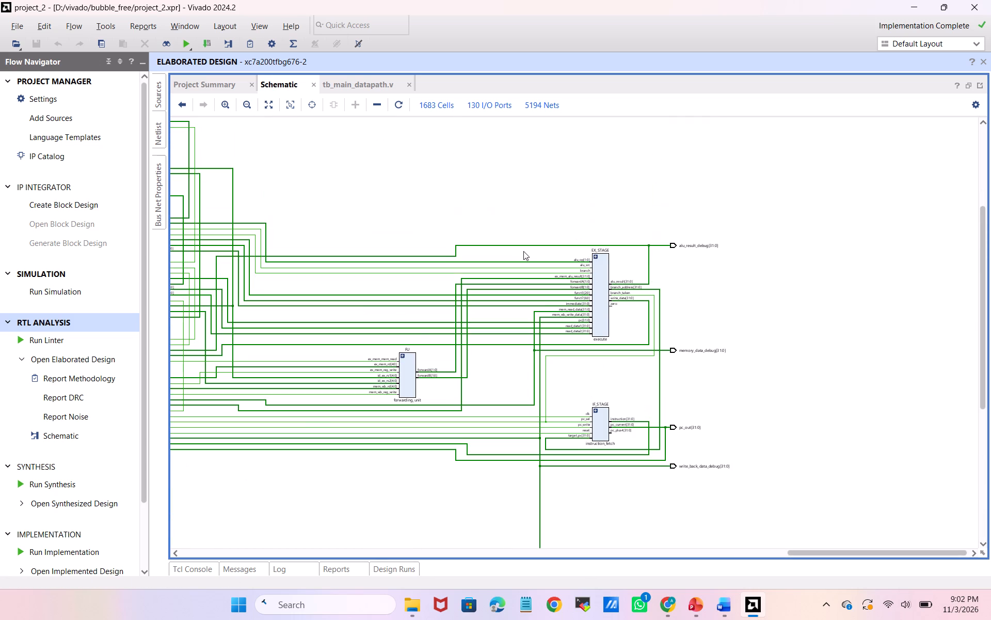
pyautogui.keyDown('ctrl'); pyautogui.scroll(2, 523, 251); pyautogui.keyUp('ctrl')
pyautogui.scroll(-1, 523, 251)
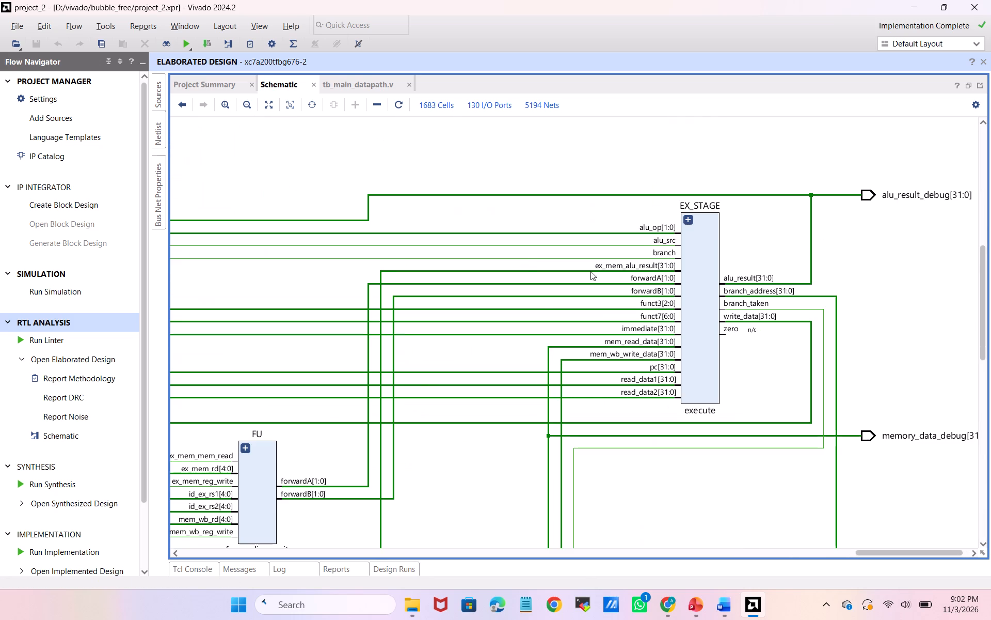
pyautogui.scroll(-1, 696, 288)
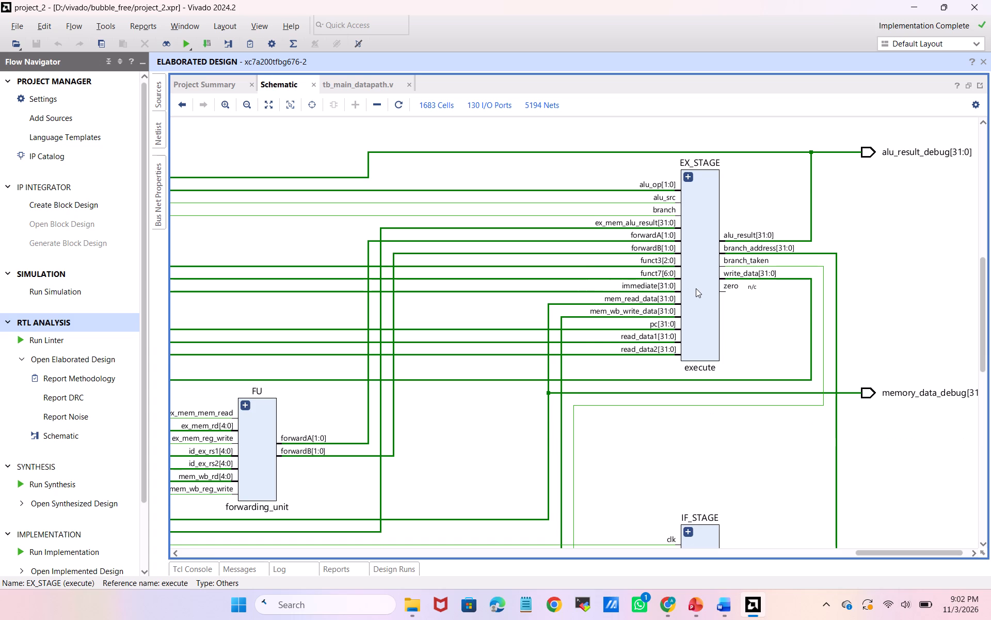
pyautogui.keyDown('ctrl'); pyautogui.scroll(2, 708, 244); pyautogui.keyUp('ctrl')
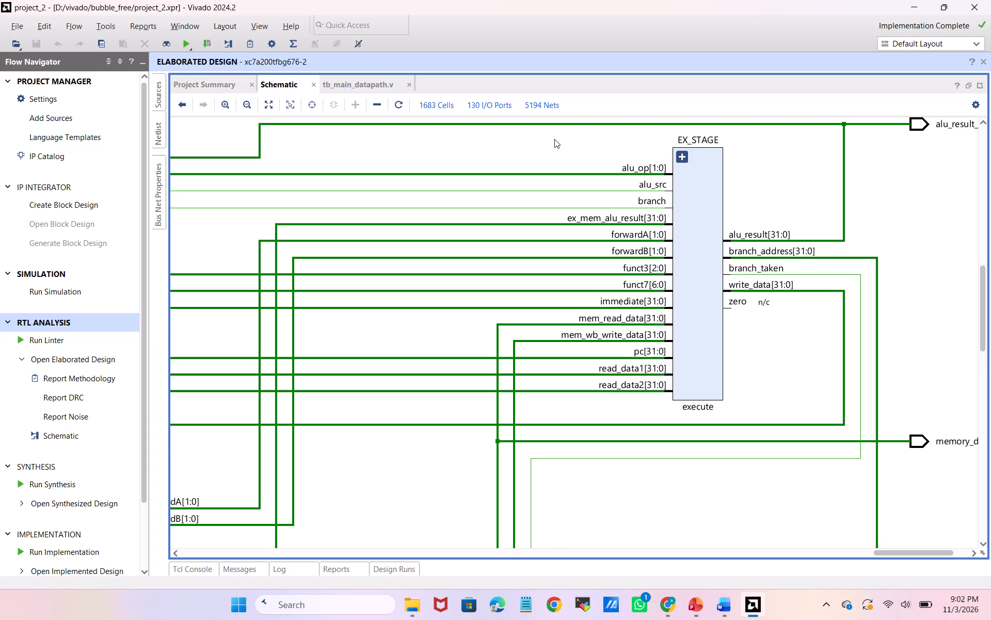
pyautogui.press('Print')
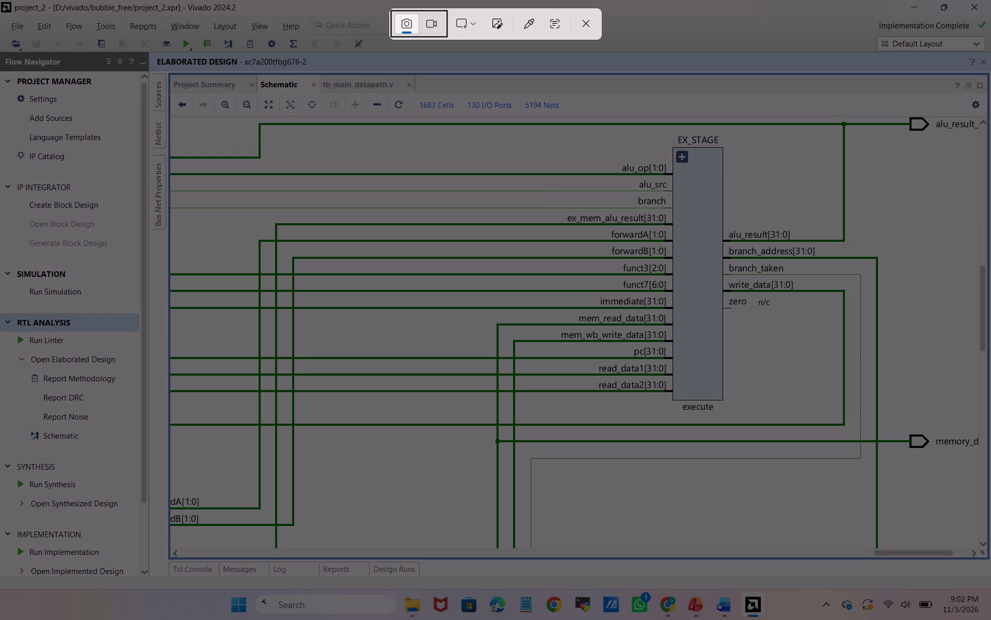
pyautogui.moveTo(548, 127); pyautogui.dragTo(786, 366)
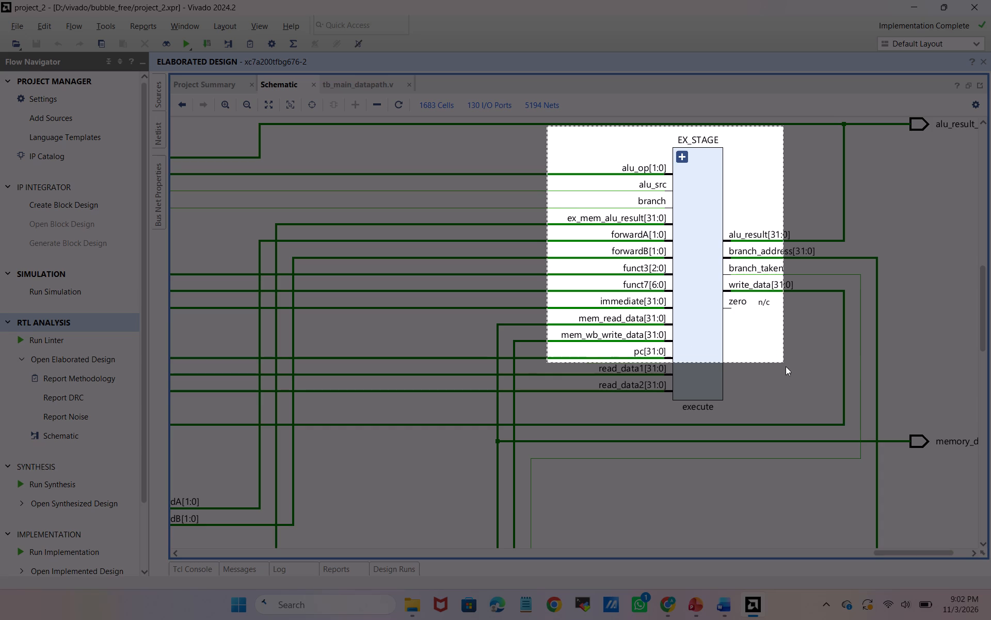
pyautogui.moveTo(786, 366); pyautogui.dragTo(834, 410)
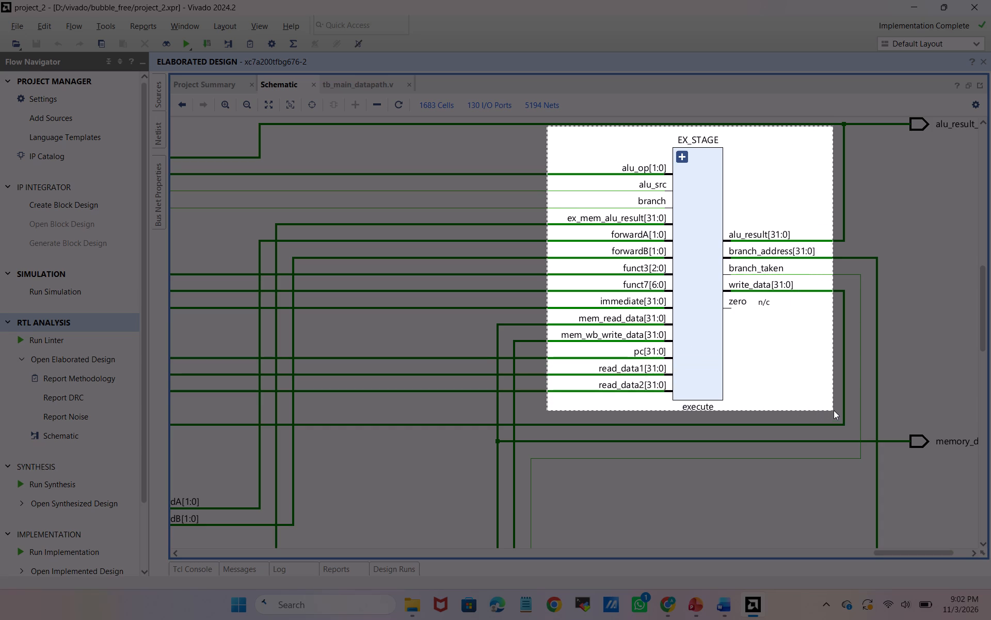
pyautogui.moveTo(834, 410); pyautogui.dragTo(823, 417)
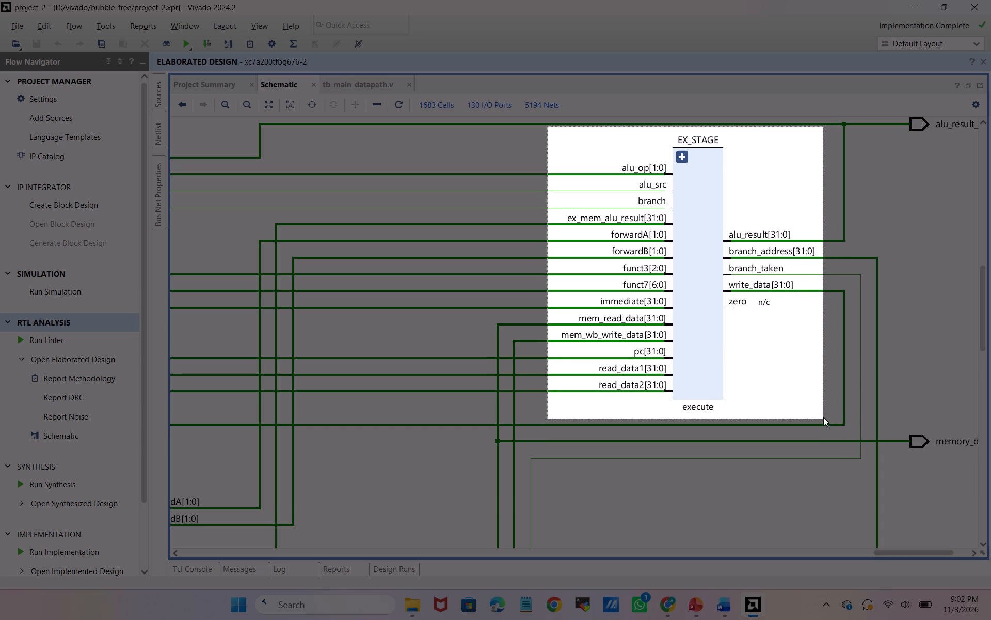
pyautogui.moveTo(823, 417); pyautogui.dragTo(825, 416)
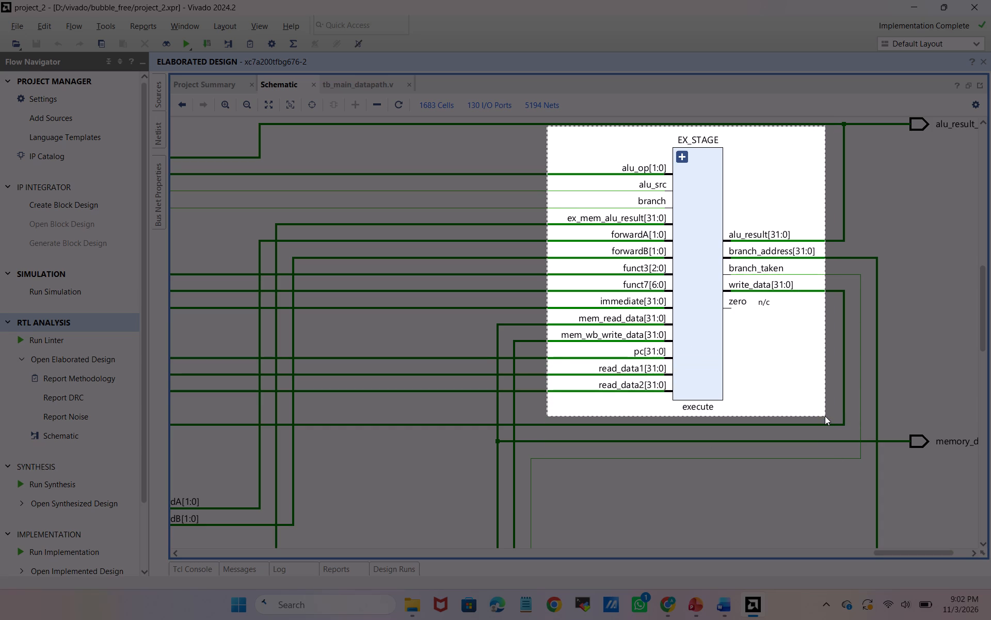
pyautogui.moveTo(825, 416); pyautogui.dragTo(825, 412)
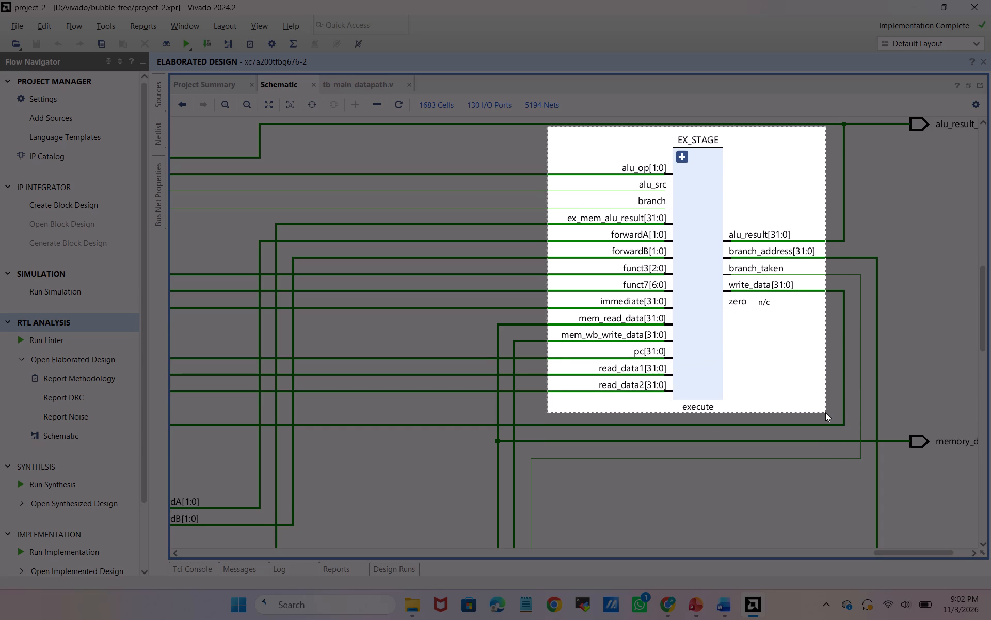
pyautogui.moveTo(825, 412); pyautogui.dragTo(825, 415)
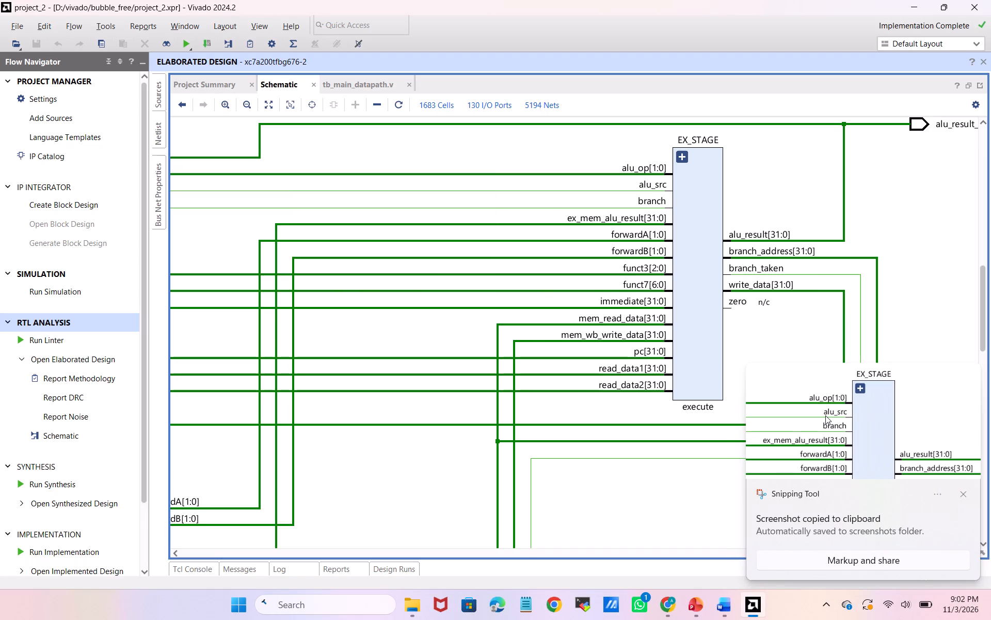
# Switch to PowerPoint and paste the EX_STAGE screenshot onto slide 22.
pyautogui.click(696, 601)
pyautogui.click(549, 297)
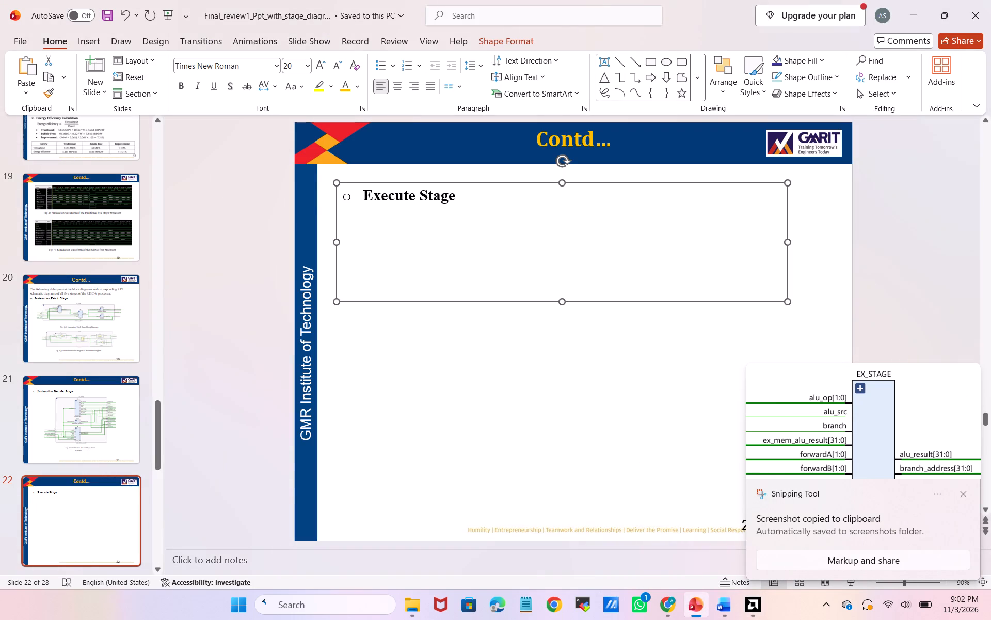
pyautogui.moveTo(564, 298); pyautogui.dragTo(676, 500)
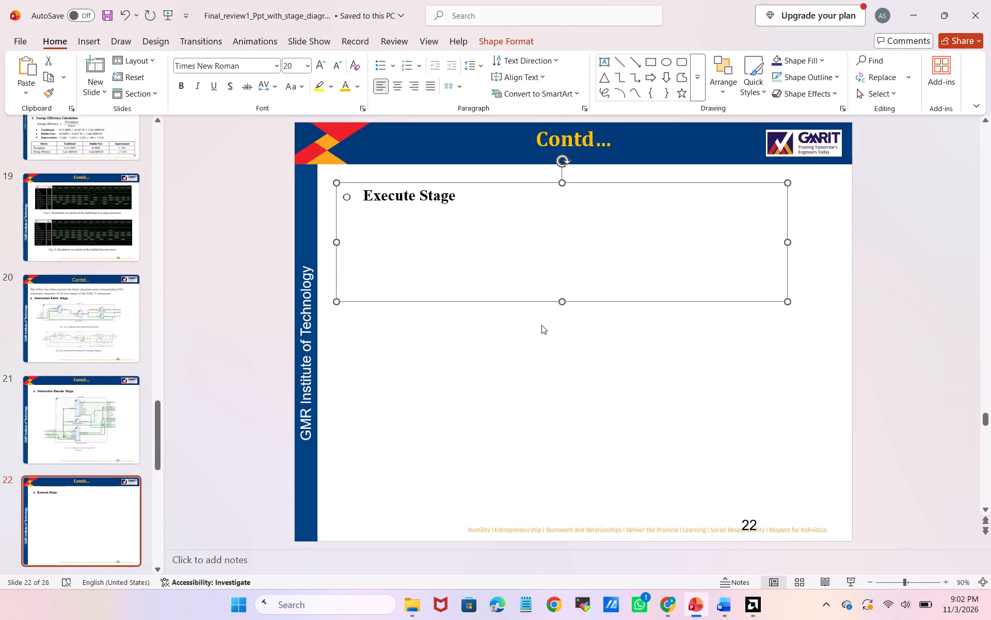
pyautogui.click(475, 253)
pyautogui.hotkey('ctrl', 'v')
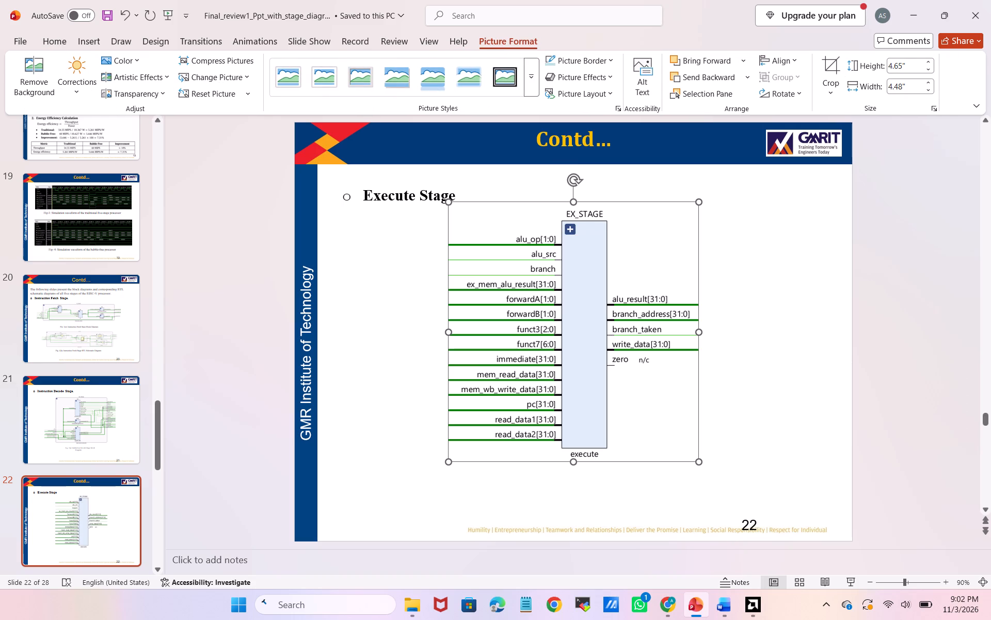
# Resize the EX_STAGE picture to about 4.09" high, move it below the "Execute Stage" heading and widen it slightly on its left side.
pyautogui.moveTo(699, 459); pyautogui.dragTo(623, 321)
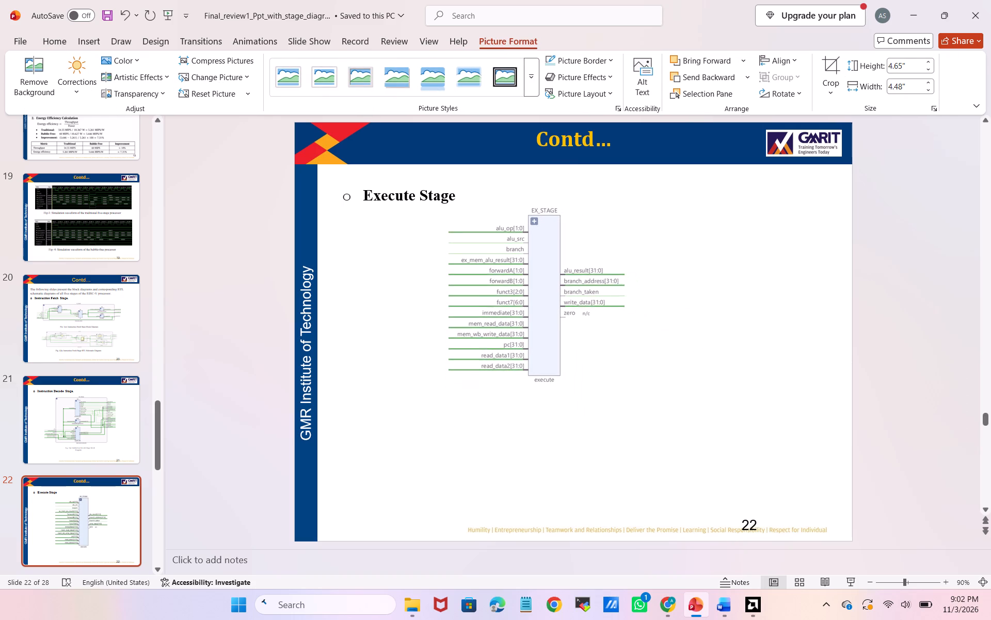
pyautogui.moveTo(623, 321); pyautogui.dragTo(623, 320)
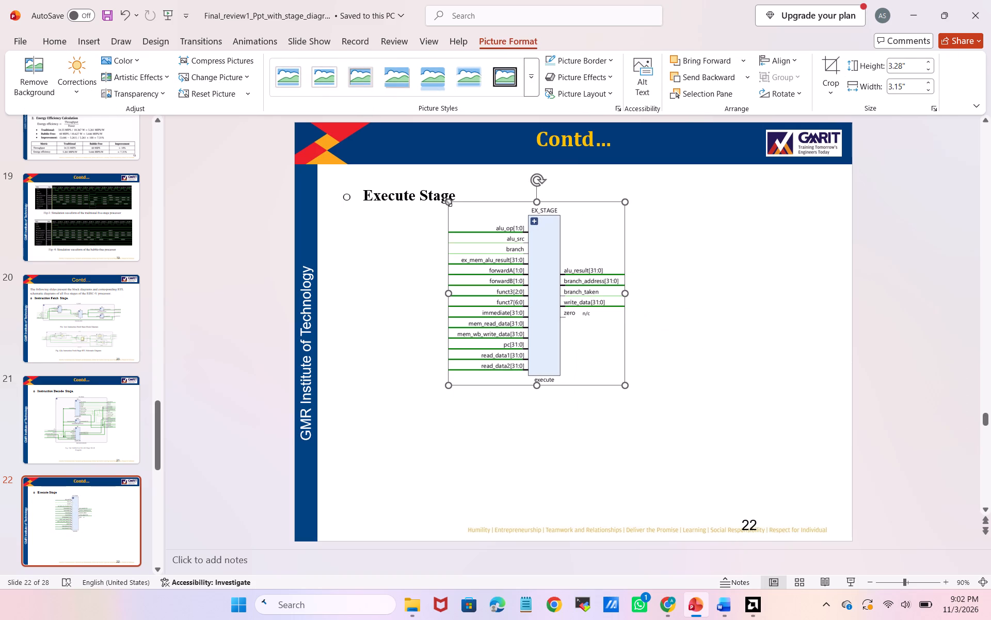
pyautogui.moveTo(447, 202); pyautogui.dragTo(461, 236)
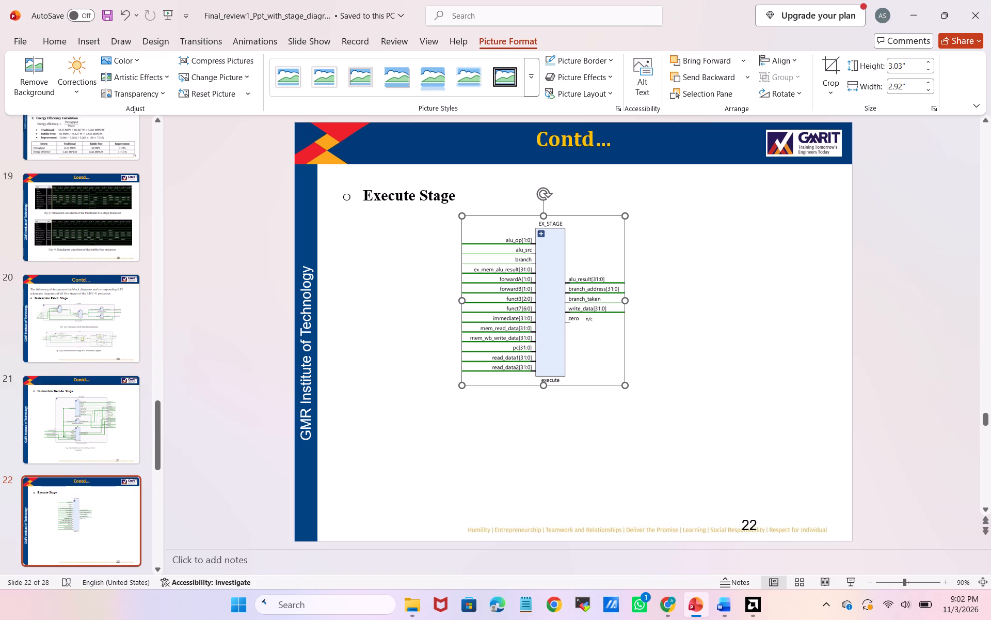
pyautogui.moveTo(624, 383); pyautogui.dragTo(697, 427)
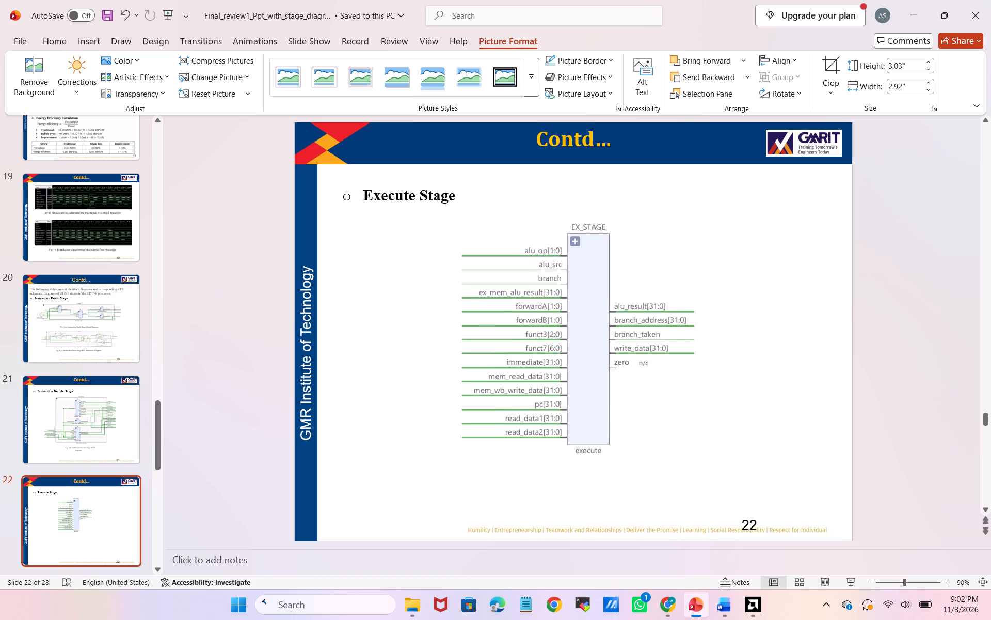
pyautogui.moveTo(697, 427); pyautogui.dragTo(704, 433)
pyautogui.moveTo(583, 215); pyautogui.dragTo(584, 240)
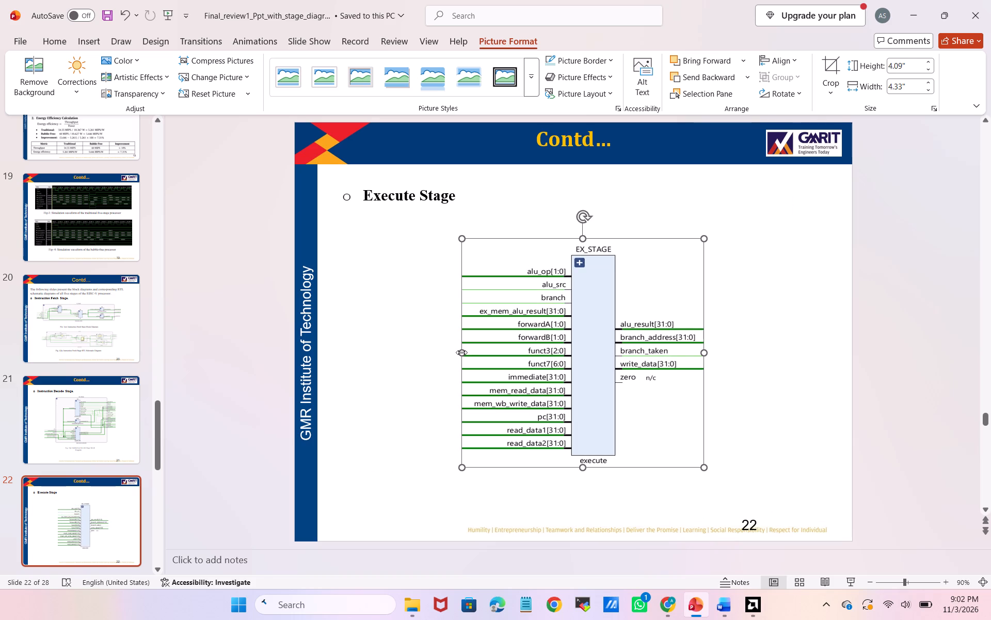
pyautogui.moveTo(461, 352); pyautogui.dragTo(429, 357)
pyautogui.click(728, 302)
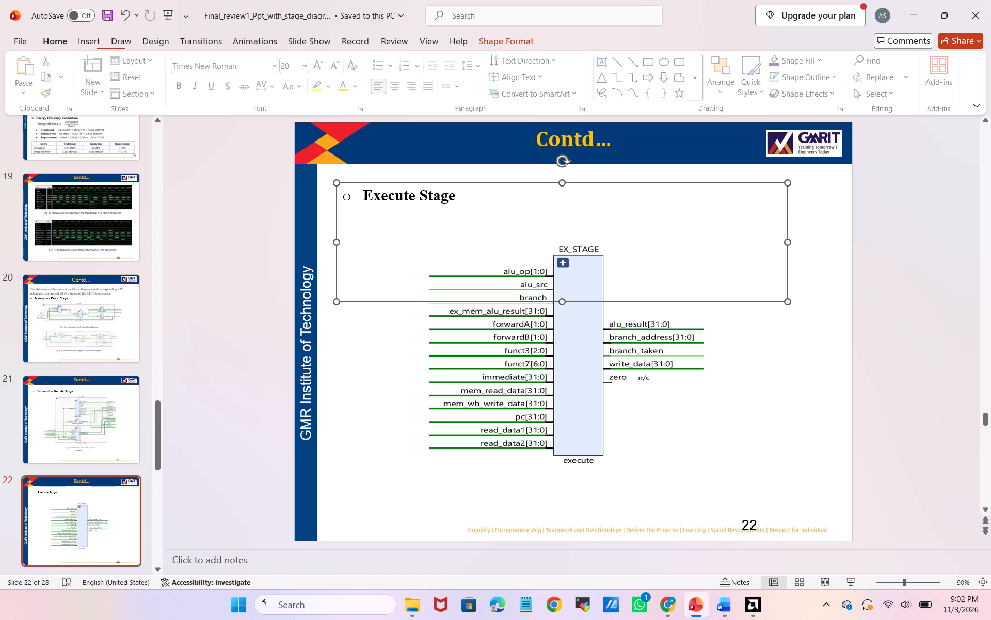
pyautogui.click(765, 355)
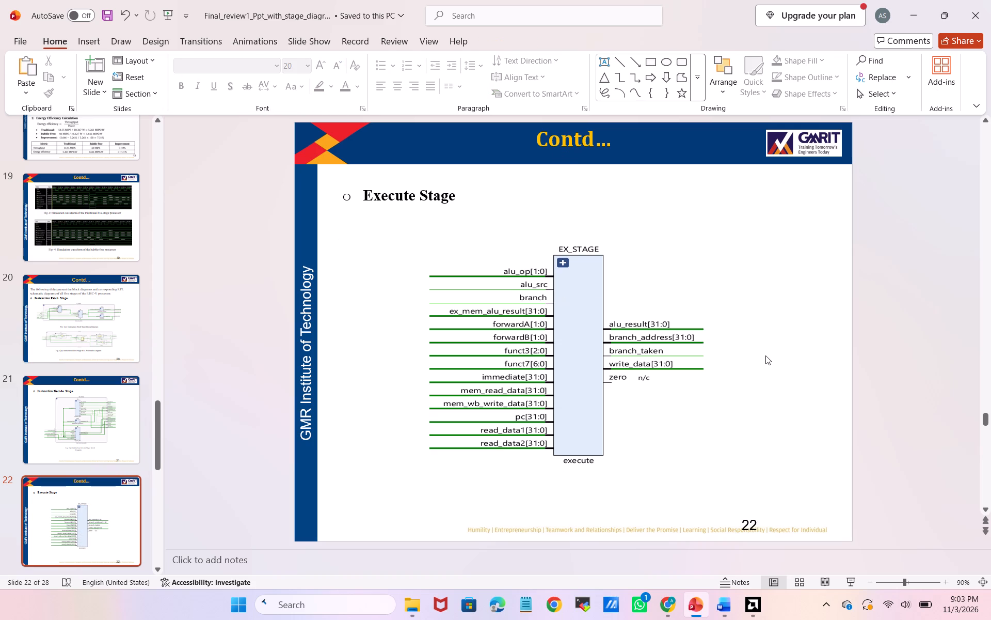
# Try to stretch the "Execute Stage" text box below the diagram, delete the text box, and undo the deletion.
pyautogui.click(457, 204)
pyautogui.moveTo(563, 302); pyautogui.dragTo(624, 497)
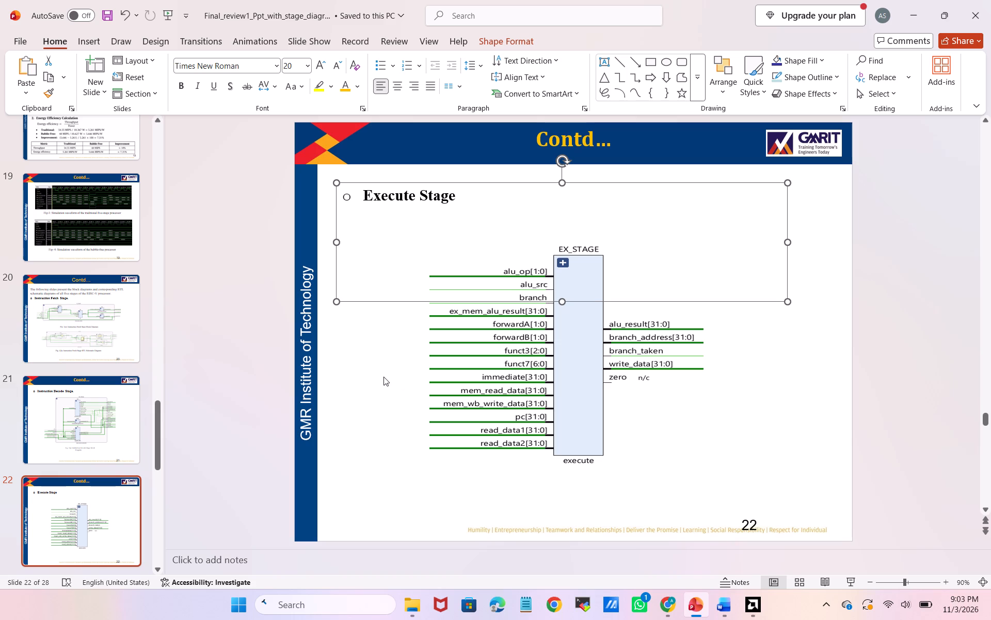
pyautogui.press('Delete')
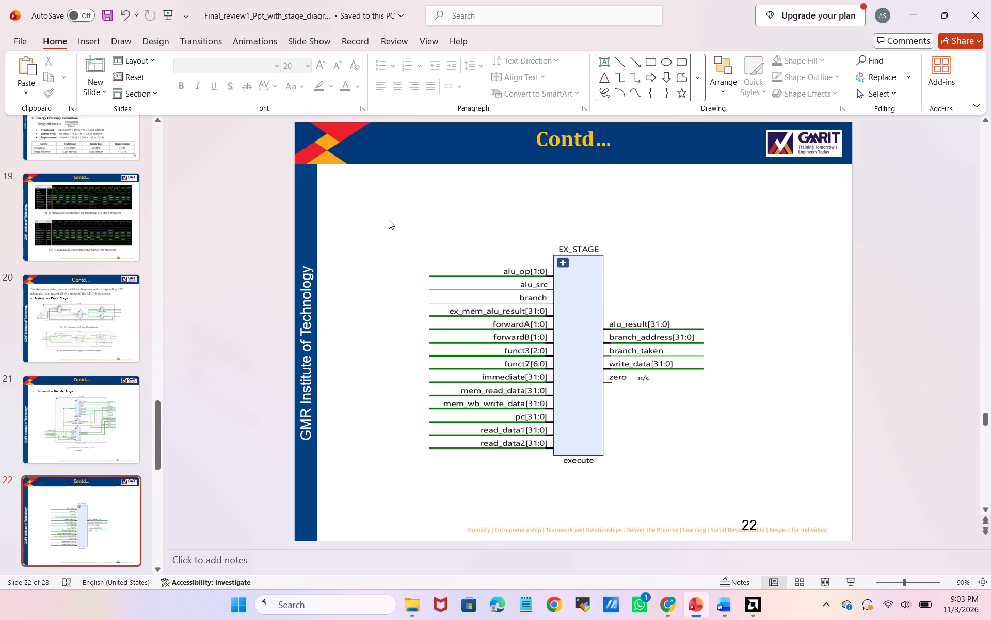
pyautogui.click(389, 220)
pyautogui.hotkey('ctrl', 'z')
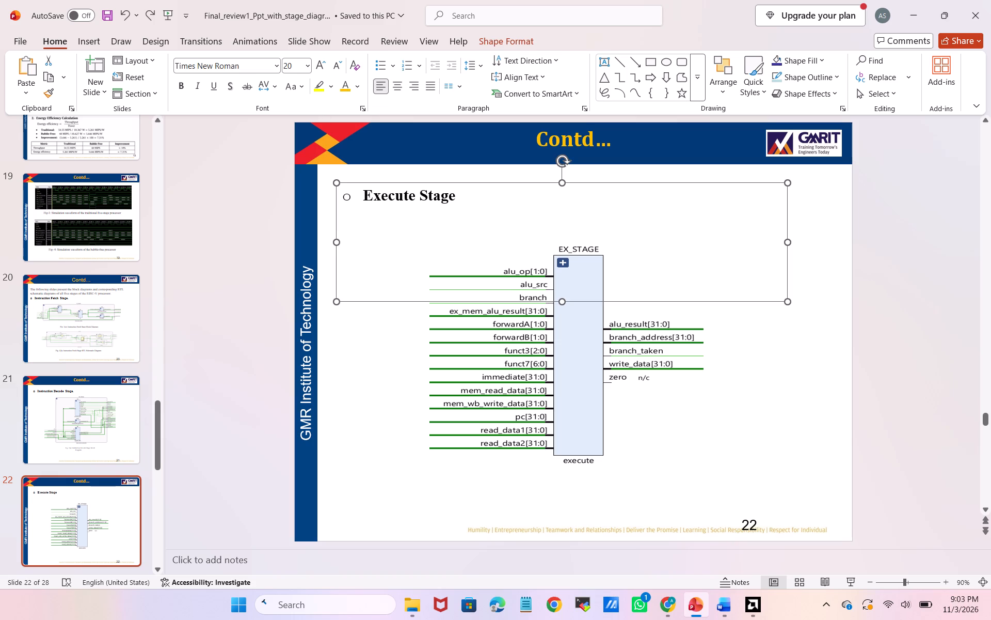
# Make the "Execute Stage" text box on slide 22 slightly narrower from its right edge.
pyautogui.moveTo(787, 301); pyautogui.dragTo(746, 215)
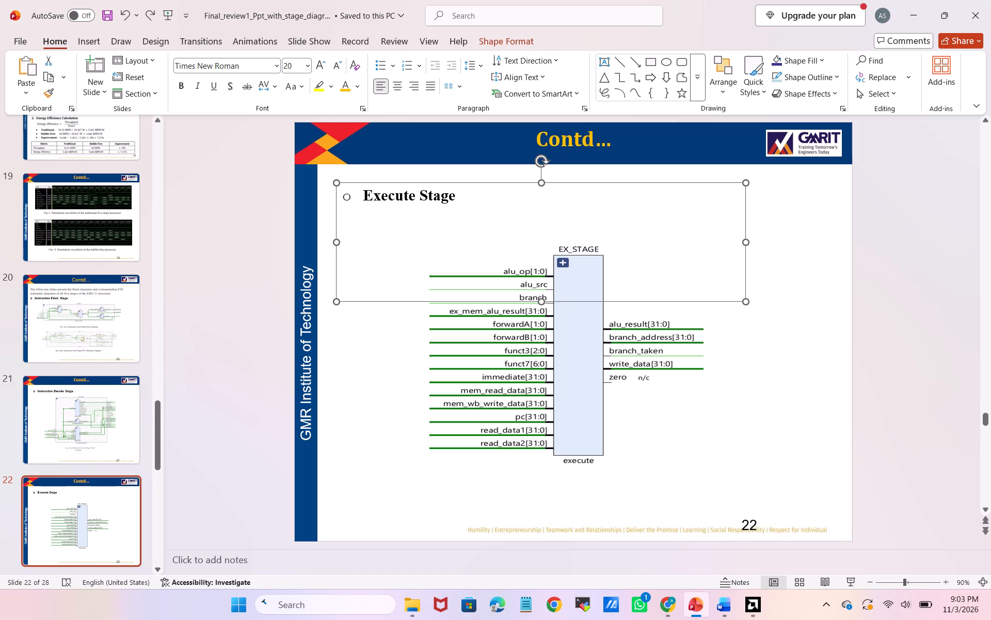
pyautogui.click(809, 328)
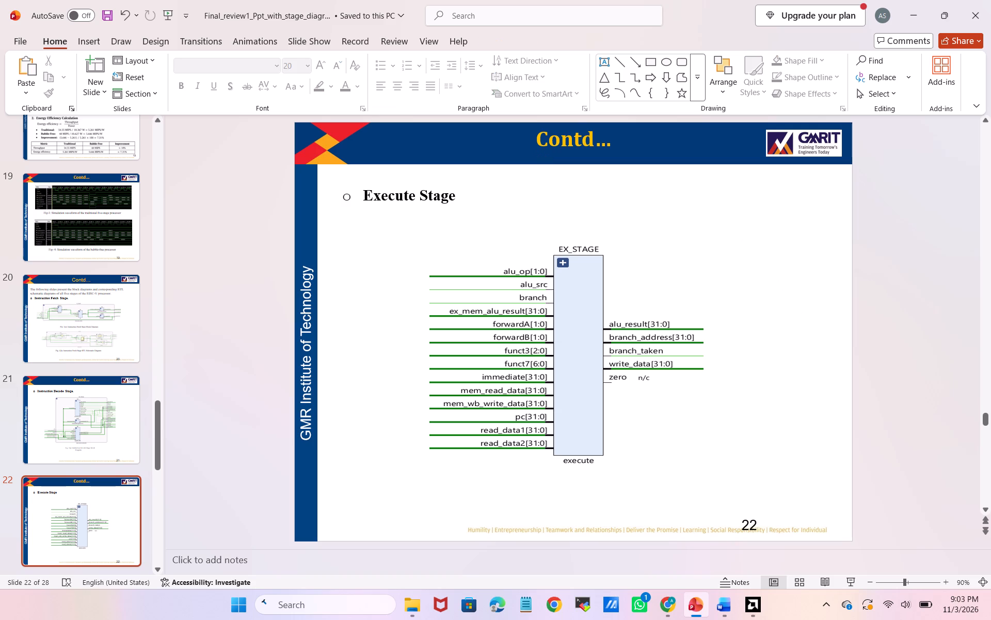
# Enlarge the ID_STAGE diagram on slide 21 slightly from its upper-left corner.
pyautogui.click(83, 323)
pyautogui.press('Down')
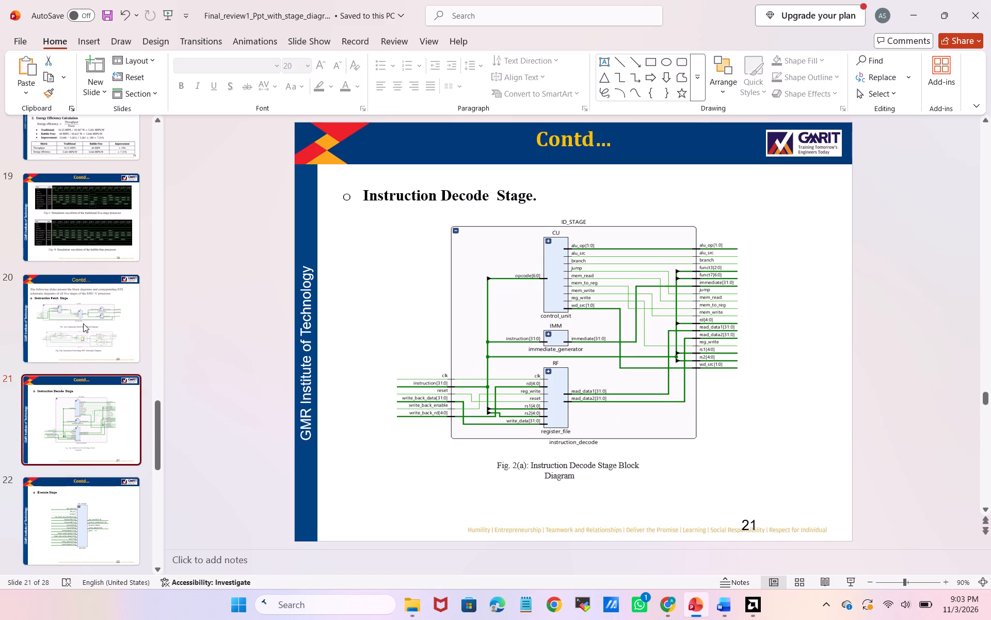
pyautogui.click(496, 302)
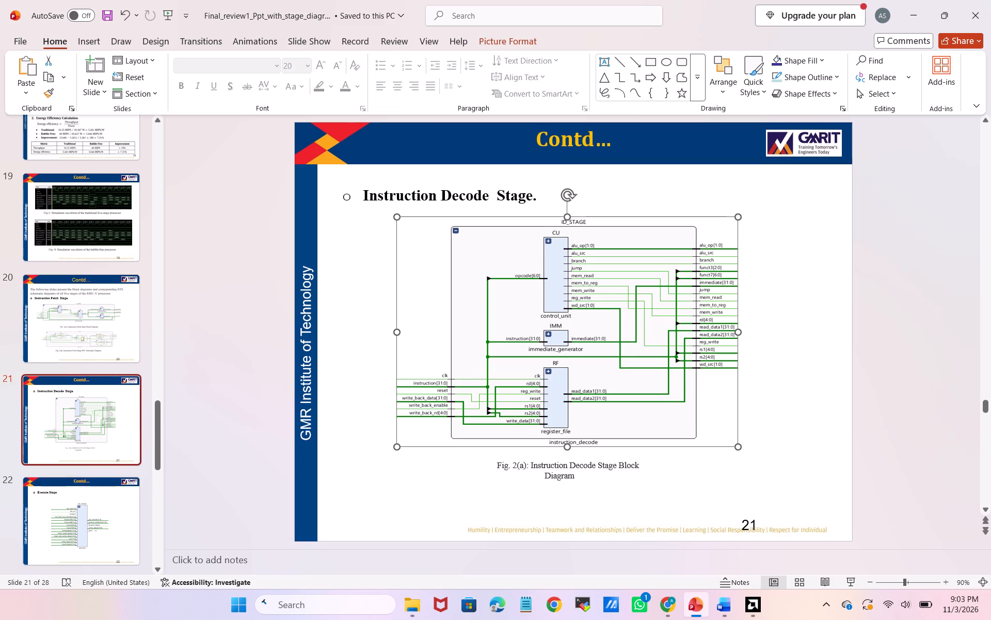
pyautogui.moveTo(396, 216); pyautogui.dragTo(385, 214)
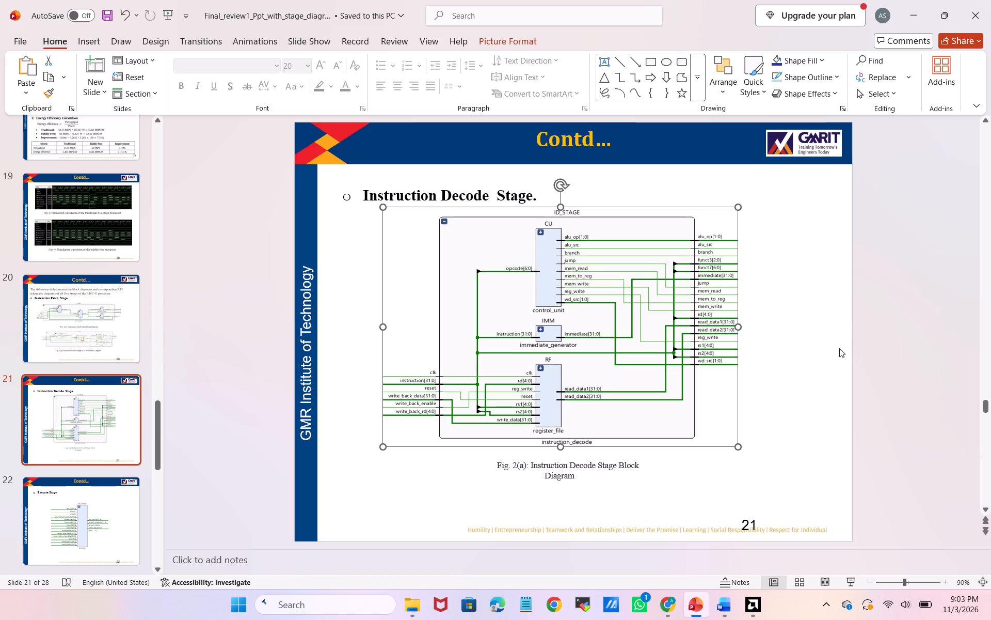
pyautogui.click(839, 348)
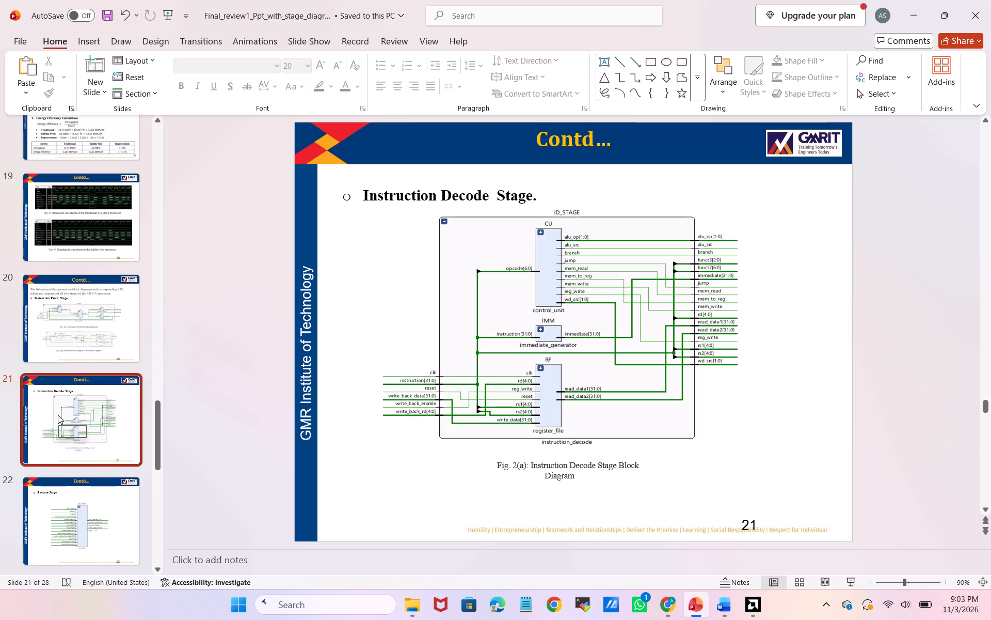
# Delete the old Execute, Write Back and Memory Access stage slides that sit between slide 22 and the Conclusion slide.
pyautogui.click(100, 318)
pyautogui.press('Down')
pyautogui.press('Down')
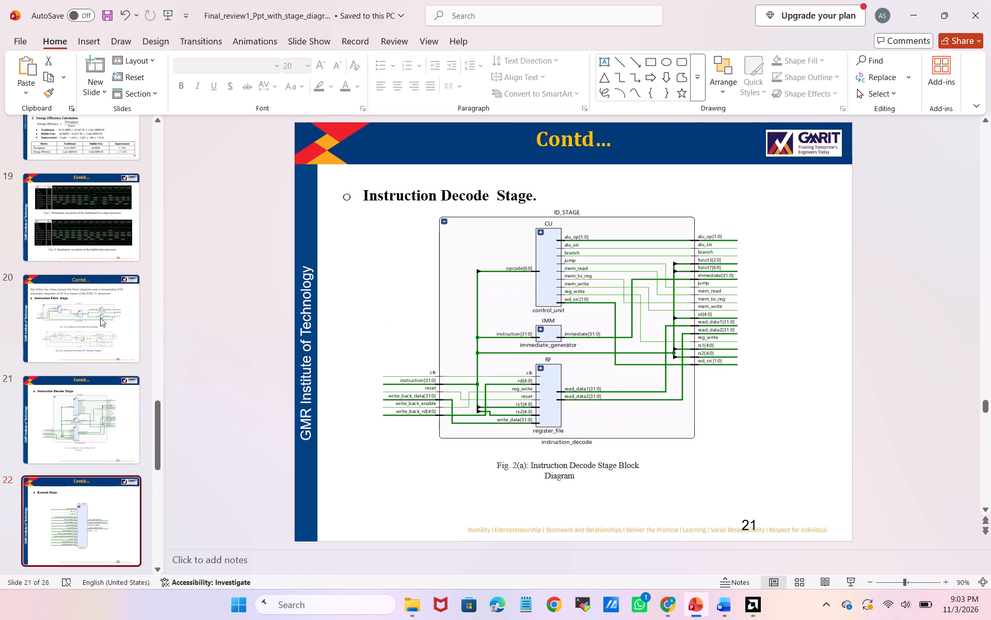
pyautogui.press('Down')
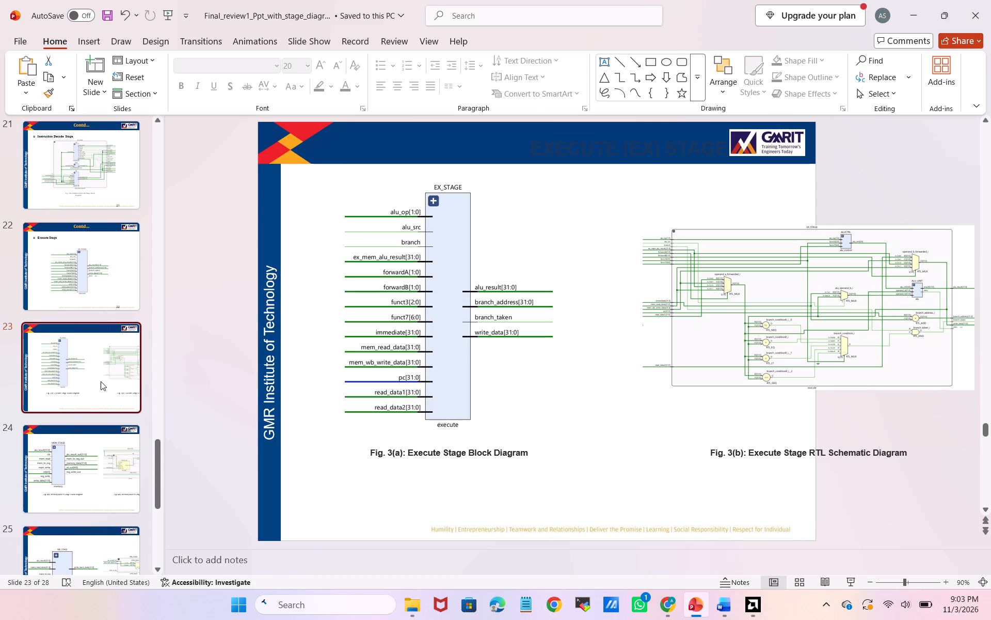
pyautogui.click(94, 380)
pyautogui.press('Delete')
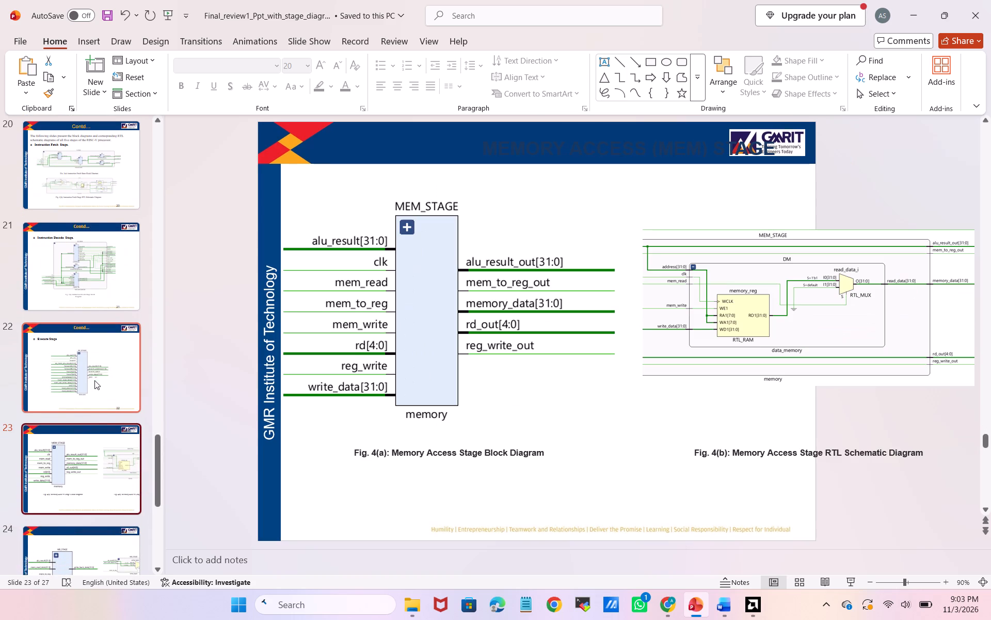
pyautogui.scroll(-1, 94, 380)
pyautogui.click(94, 380)
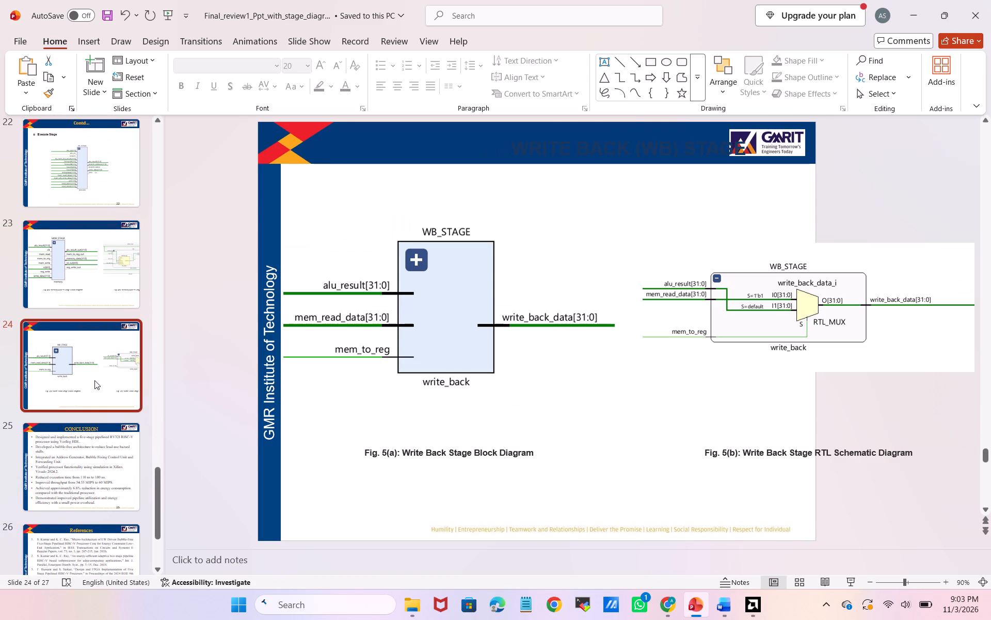
pyautogui.press('Delete')
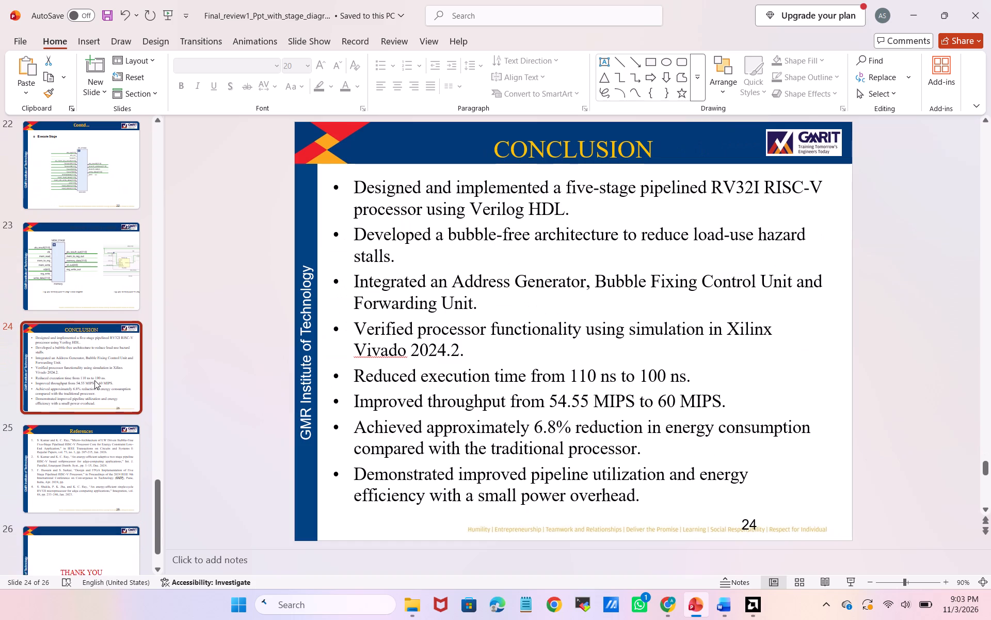
pyautogui.click(92, 295)
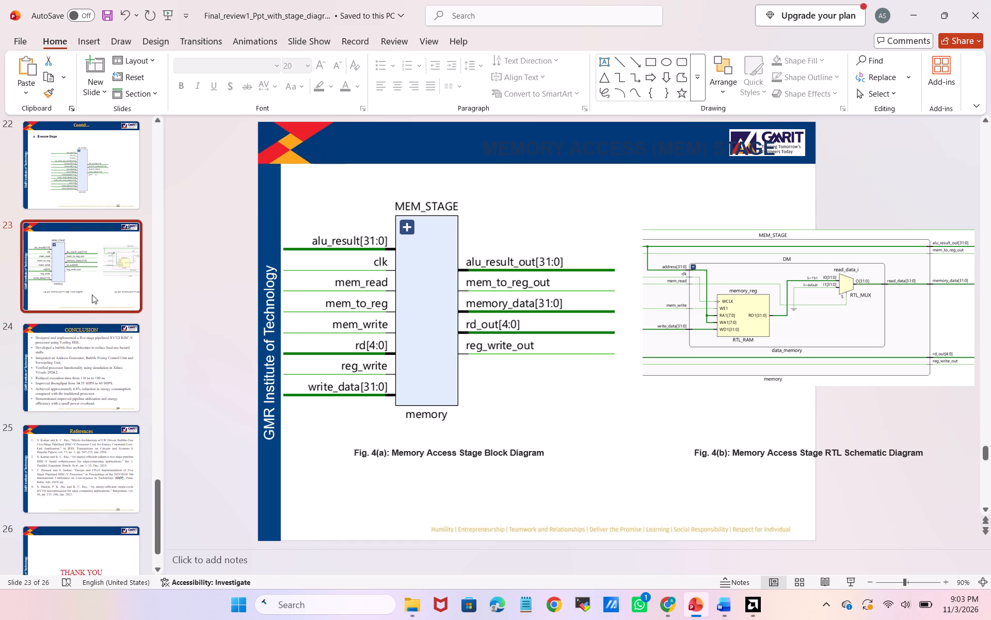
pyautogui.press('Delete')
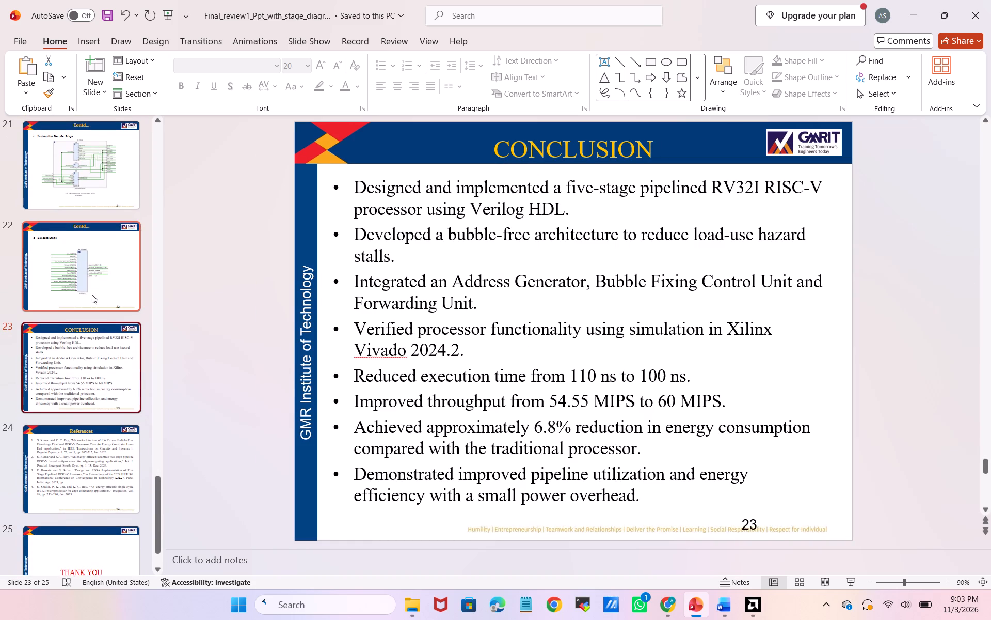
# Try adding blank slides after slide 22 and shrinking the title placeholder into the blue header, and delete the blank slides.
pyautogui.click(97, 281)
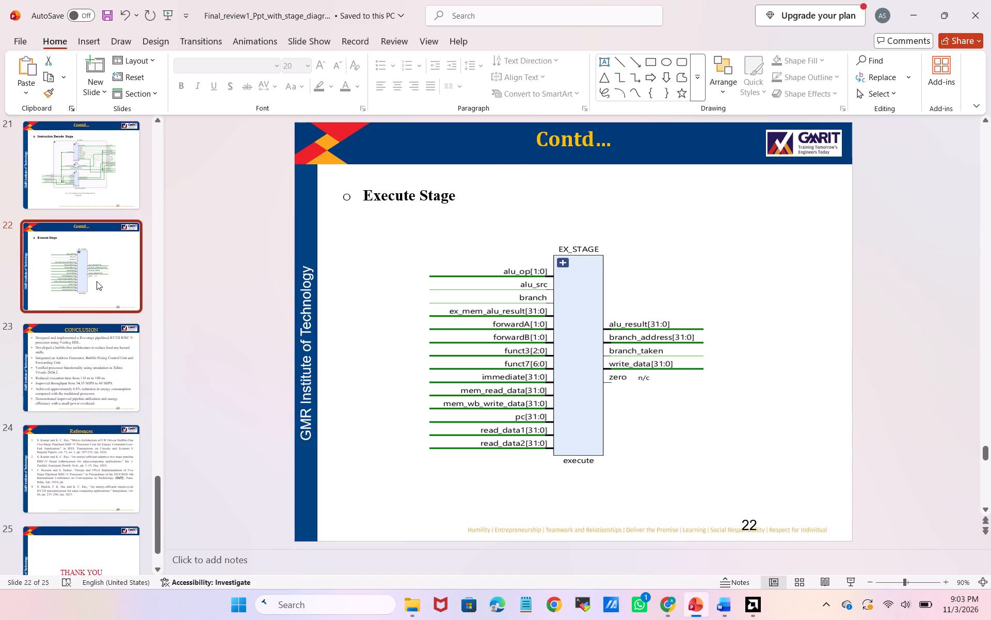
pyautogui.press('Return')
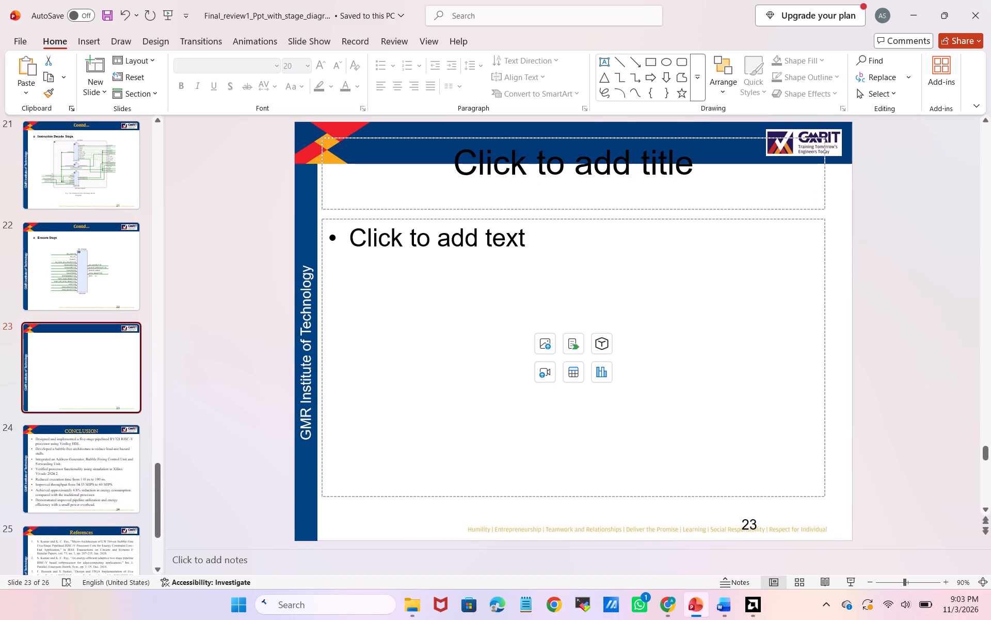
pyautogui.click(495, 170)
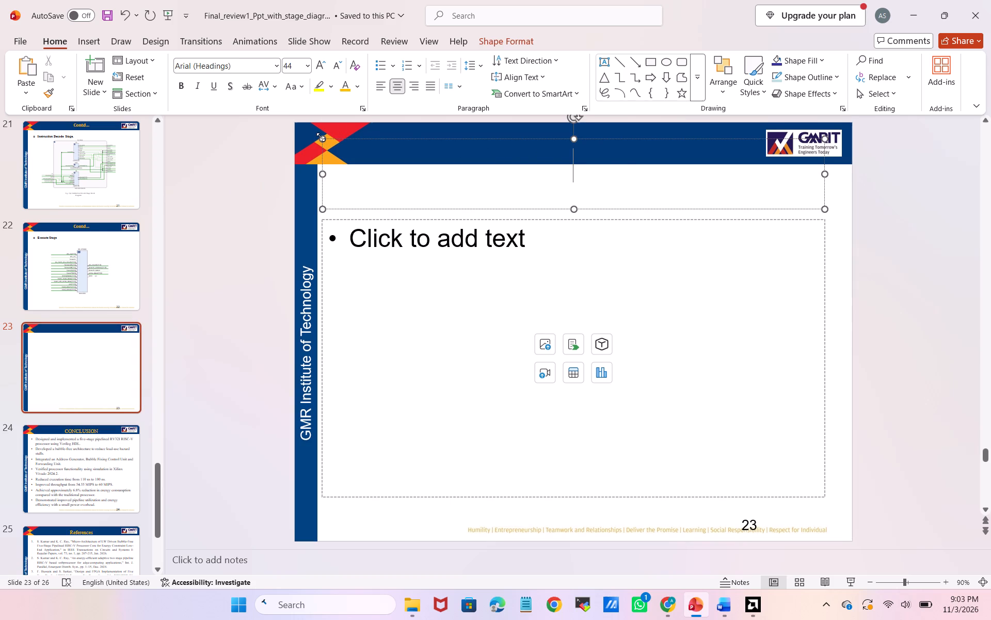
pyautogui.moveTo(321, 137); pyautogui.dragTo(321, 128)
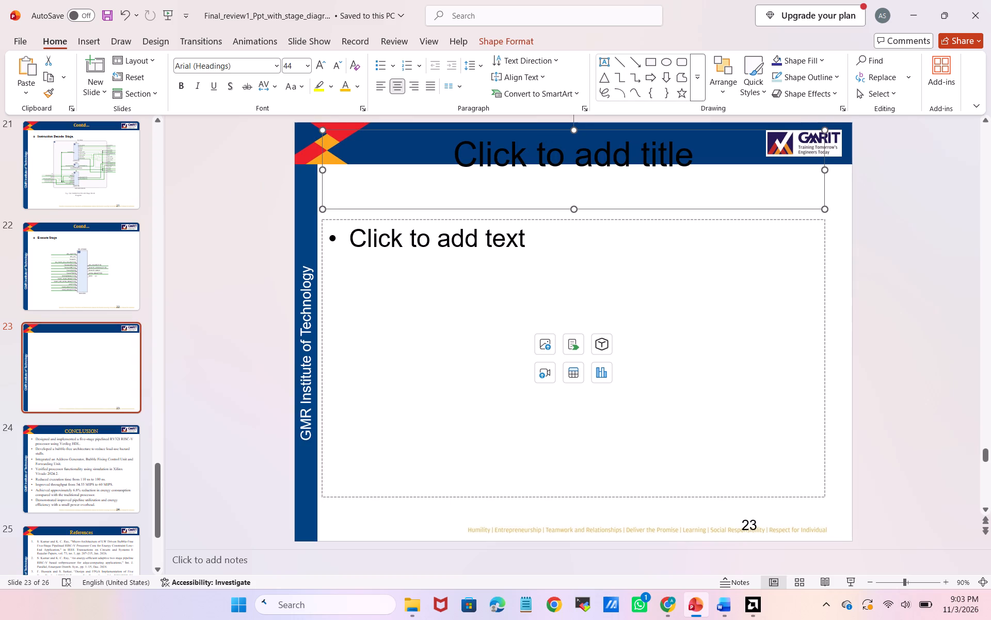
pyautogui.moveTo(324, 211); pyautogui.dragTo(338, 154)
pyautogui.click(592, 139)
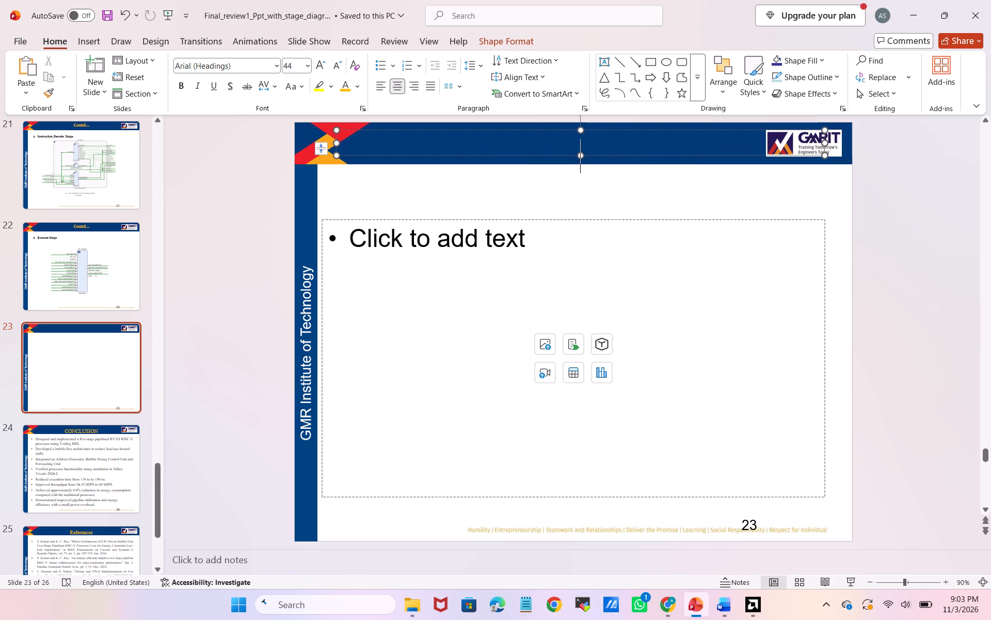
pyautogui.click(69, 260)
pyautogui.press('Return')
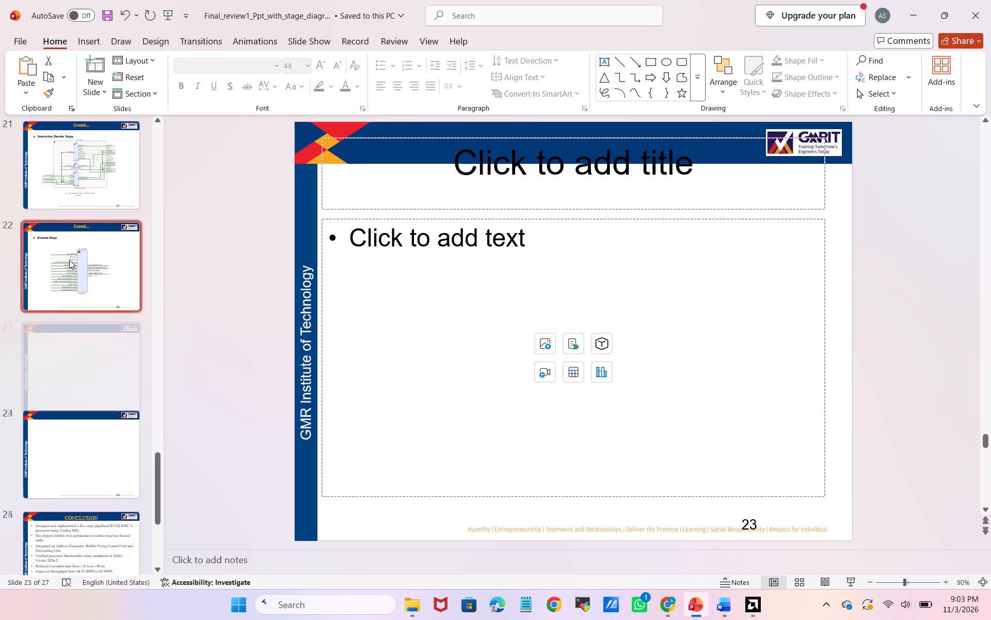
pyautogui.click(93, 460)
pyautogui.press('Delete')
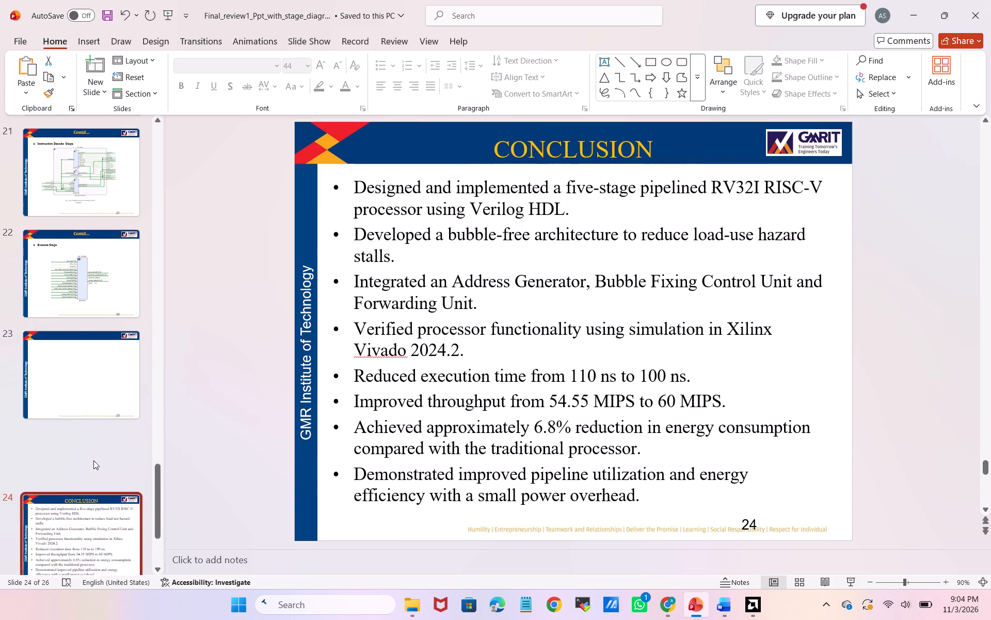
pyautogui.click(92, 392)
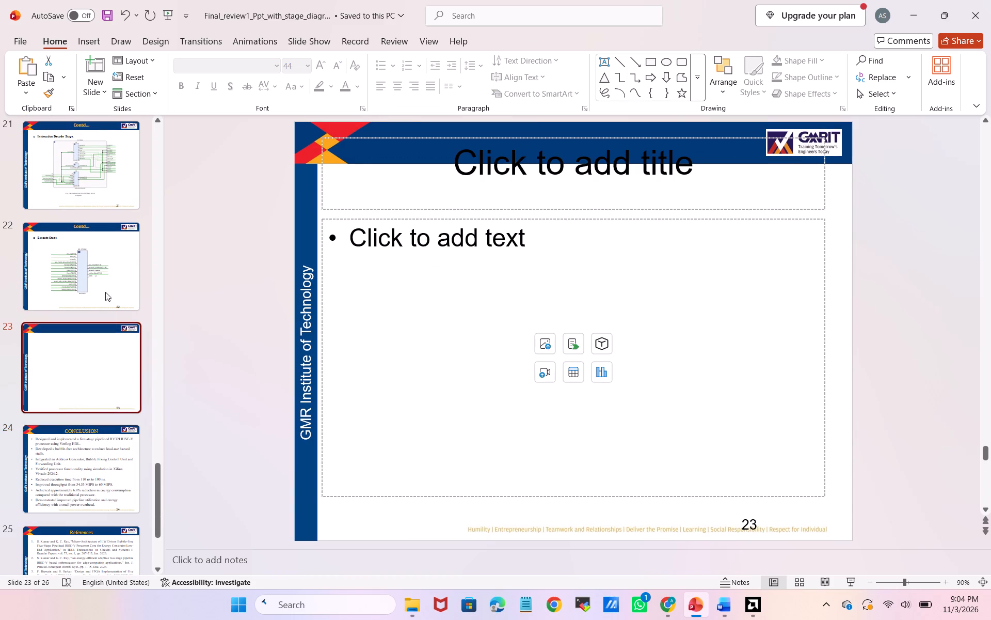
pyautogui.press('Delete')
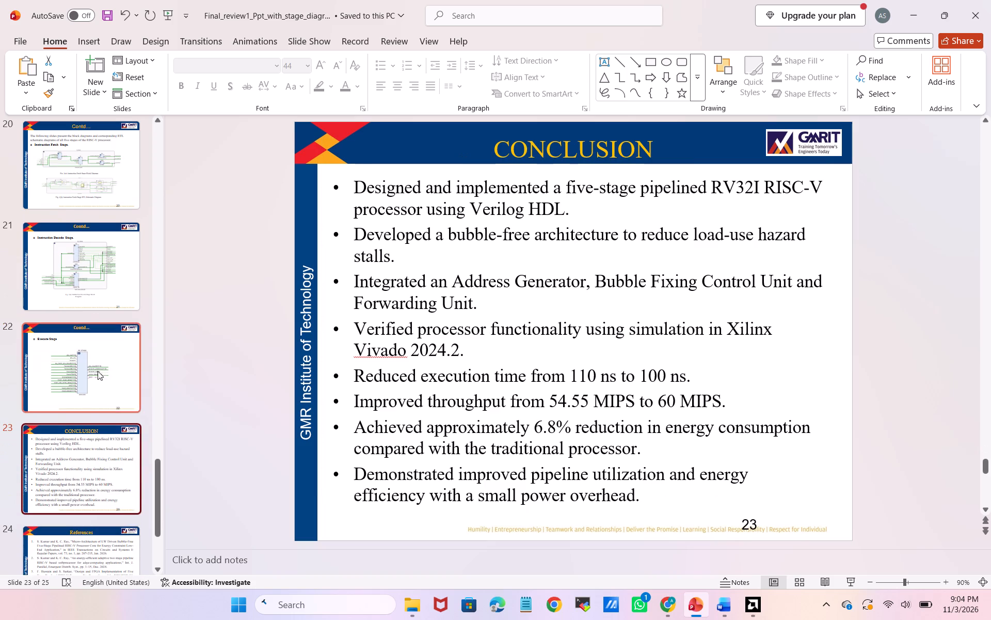
# Copy the Execute Stage slide 22 and paste the duplicate directly after it as slide 23.
pyautogui.click(93, 366)
pyautogui.hotkey('ctrl', 'c')
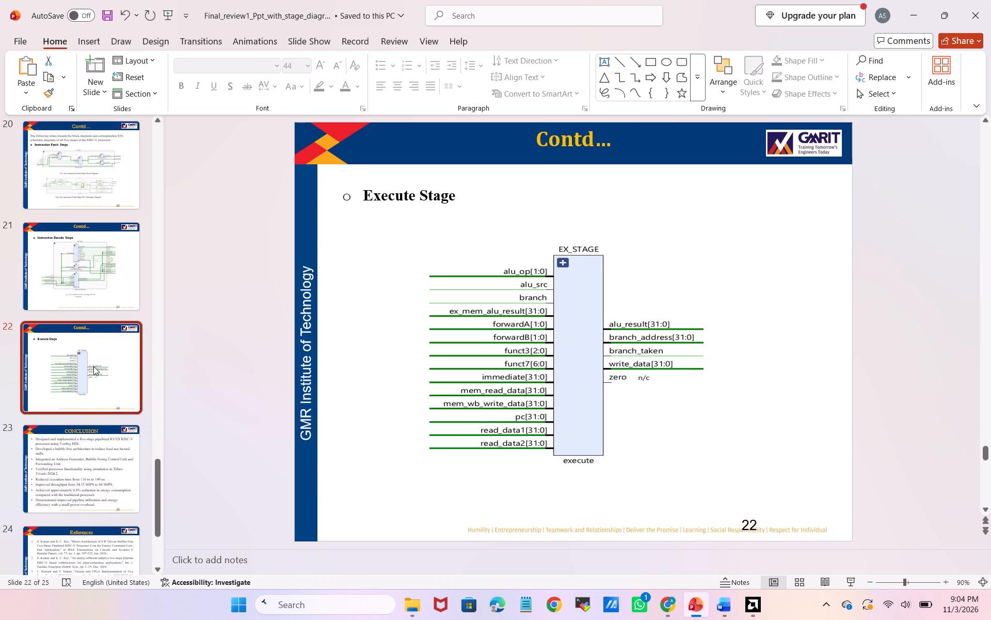
pyautogui.click(85, 394)
pyautogui.hotkey('ctrl', 'v')
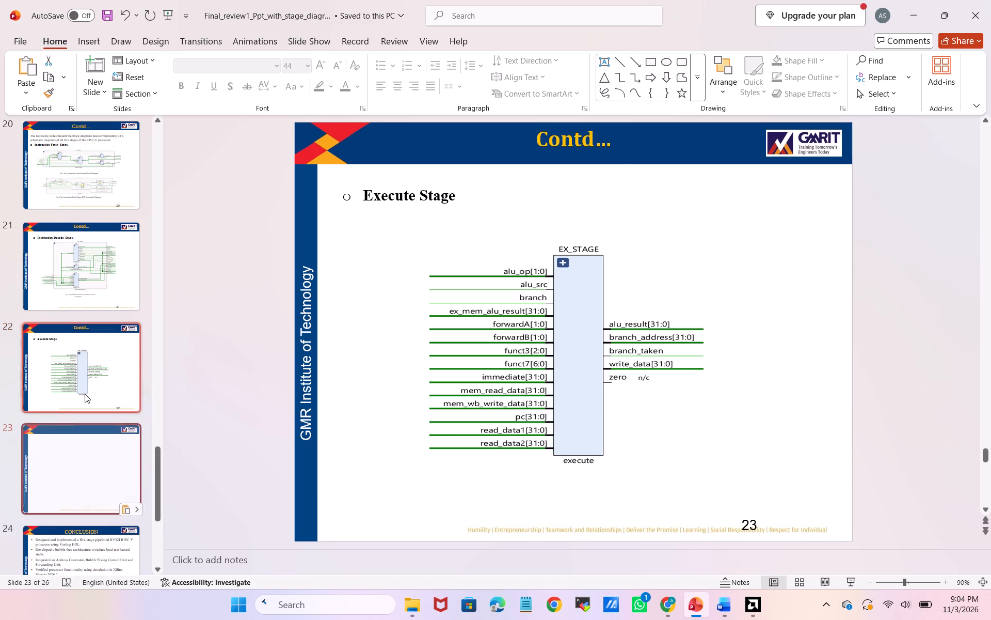
pyautogui.click(91, 467)
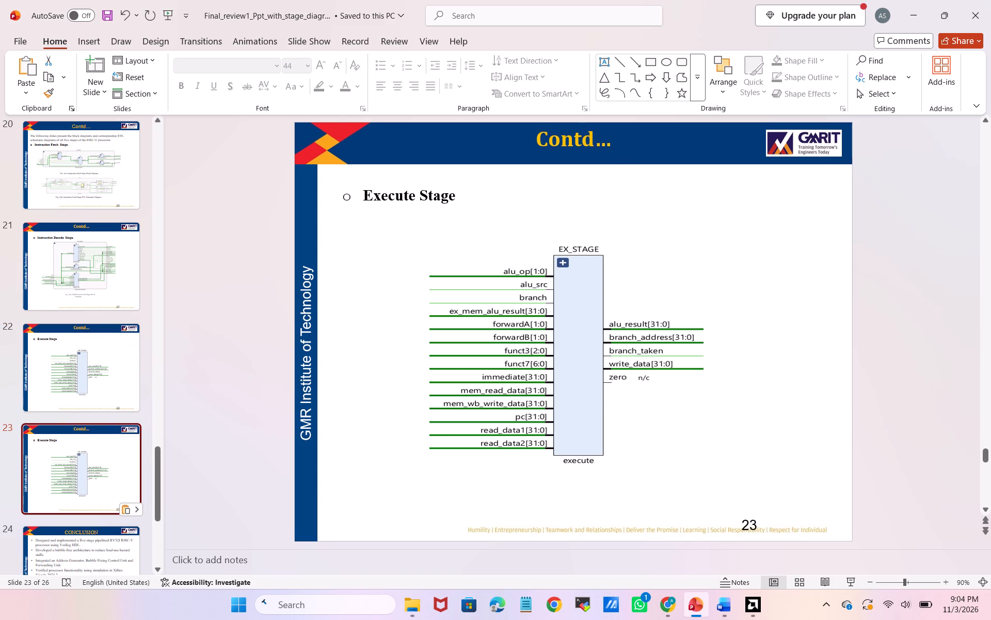
pyautogui.click(606, 140)
pyautogui.click(477, 194)
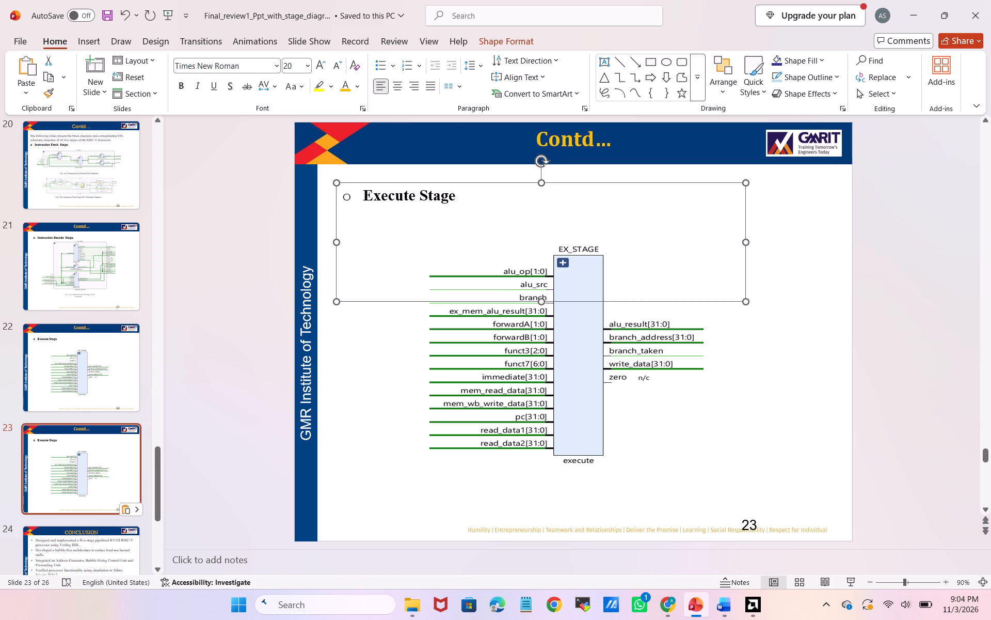
# Insert an empty one-line caption text box below the EX_STAGE diagram on slide 22, slightly wider than the diagram.
pyautogui.click(91, 349)
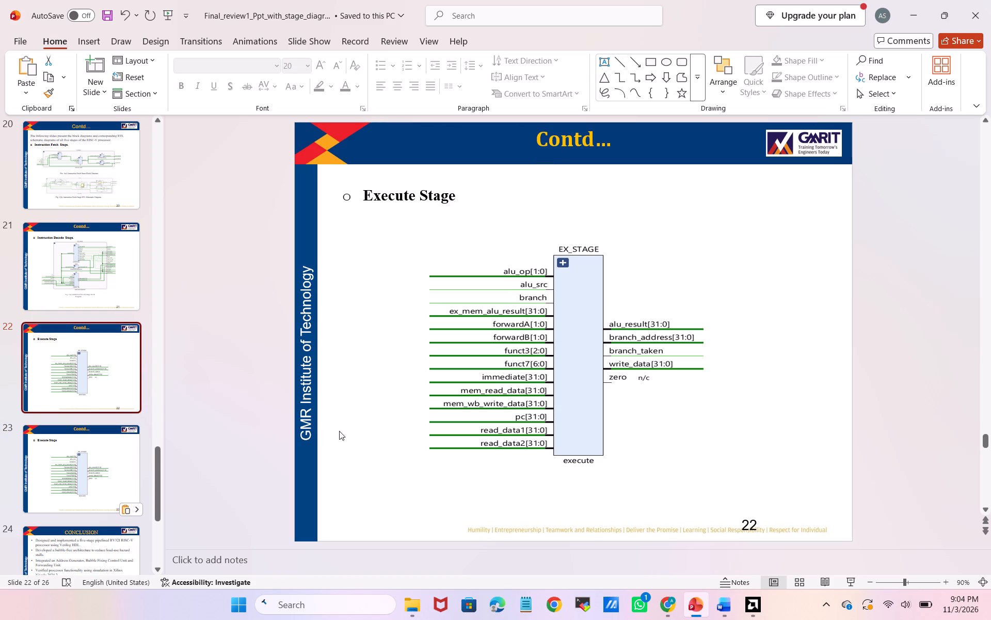
pyautogui.click(566, 487)
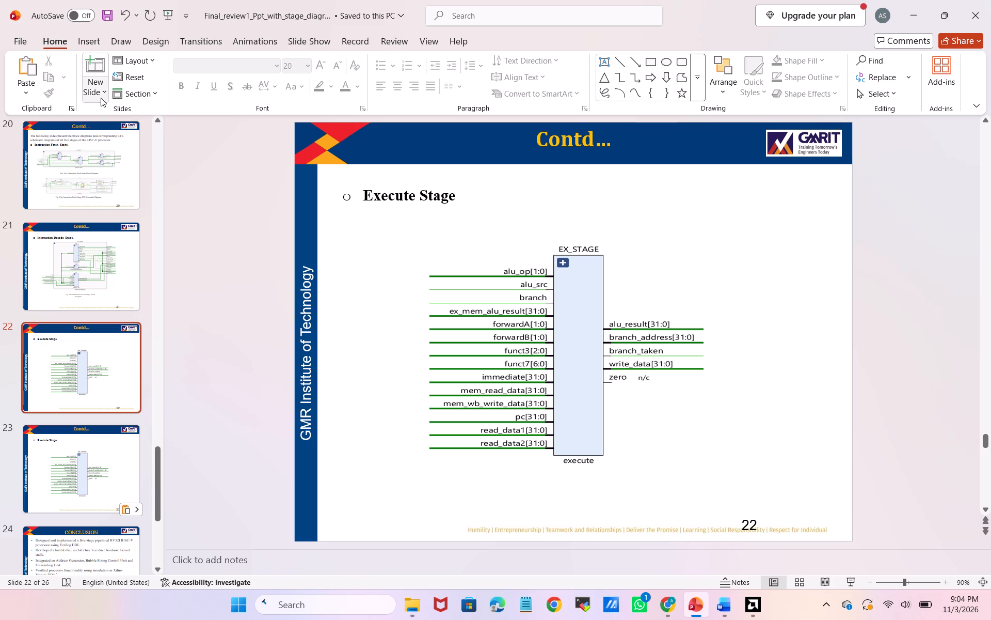
pyautogui.click(90, 43)
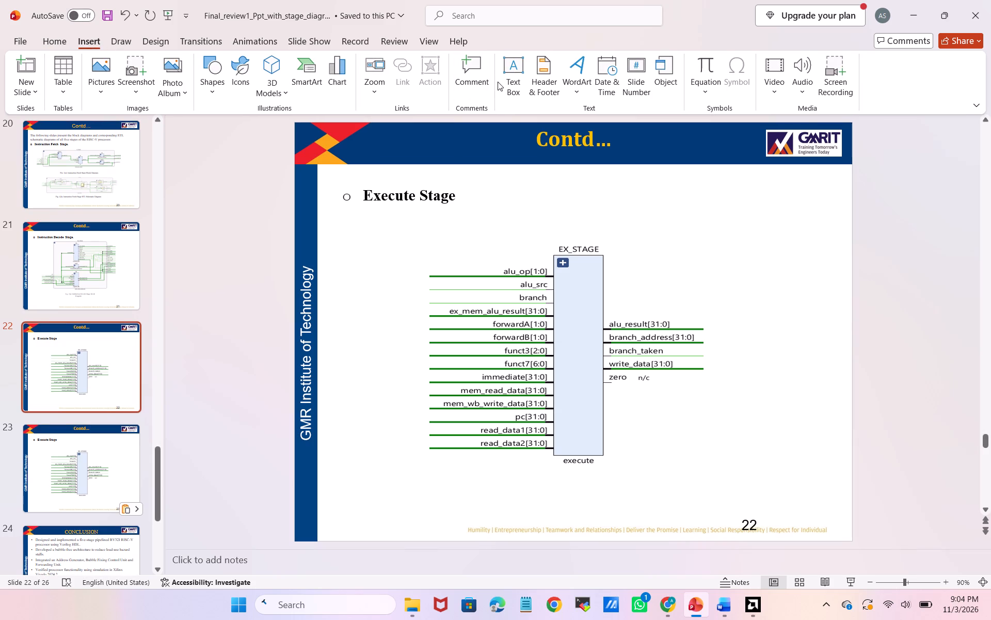
pyautogui.click(508, 69)
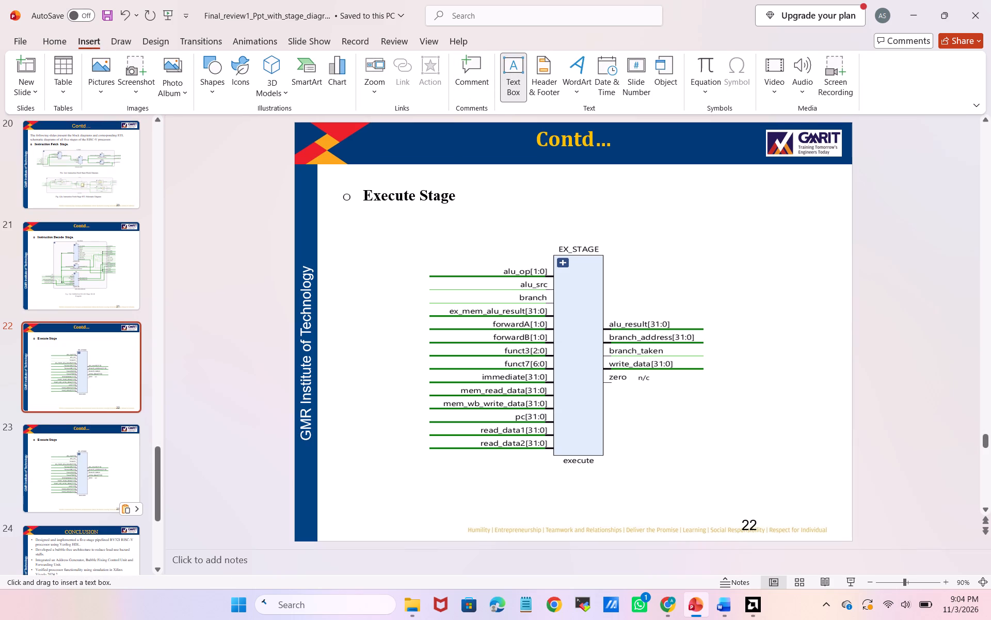
pyautogui.moveTo(423, 484); pyautogui.dragTo(740, 501)
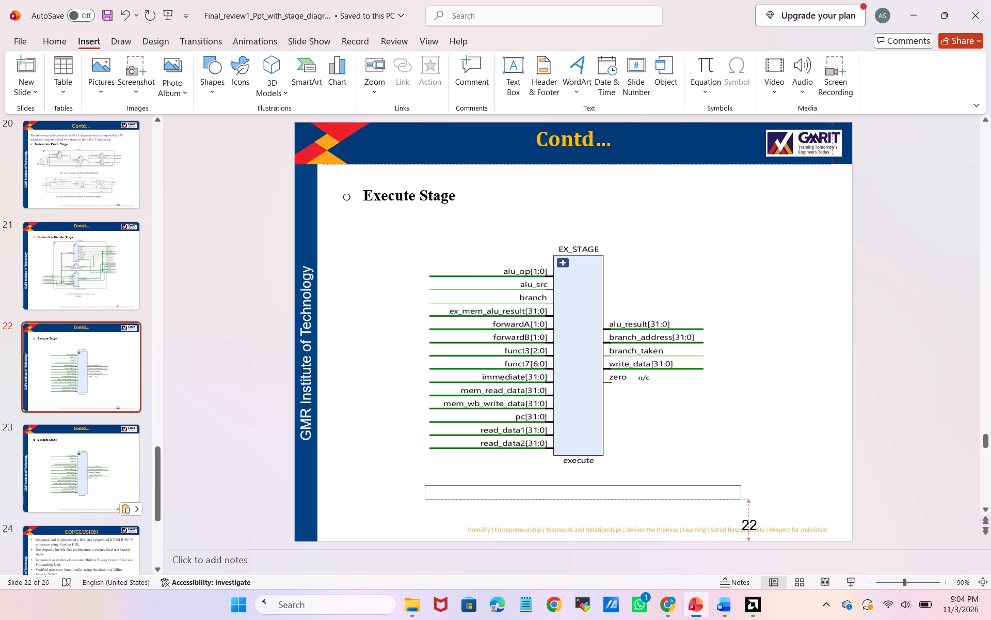
pyautogui.moveTo(740, 501); pyautogui.dragTo(748, 505)
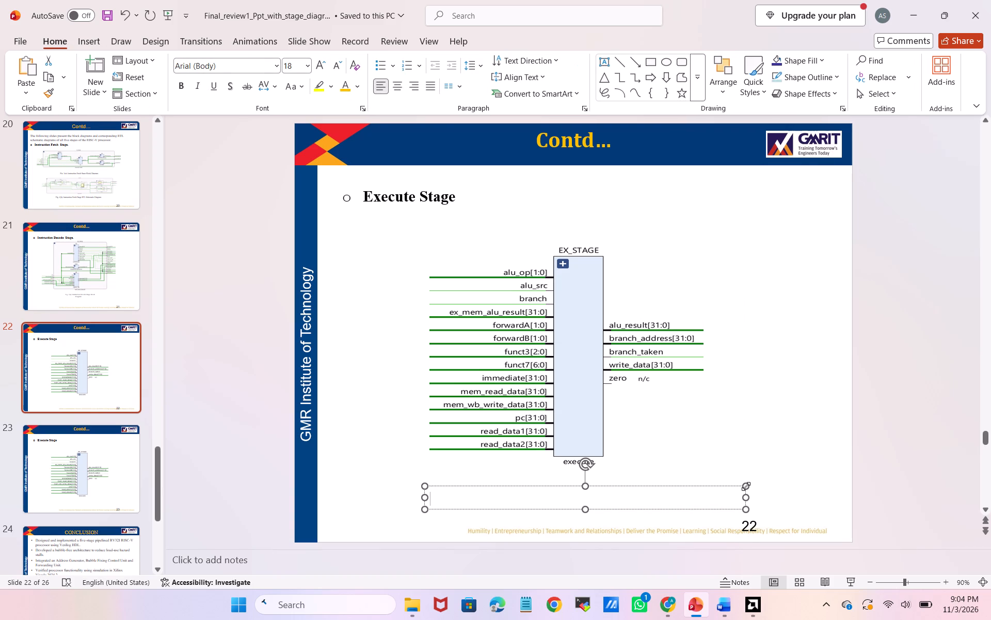
pyautogui.moveTo(746, 486); pyautogui.dragTo(748, 474)
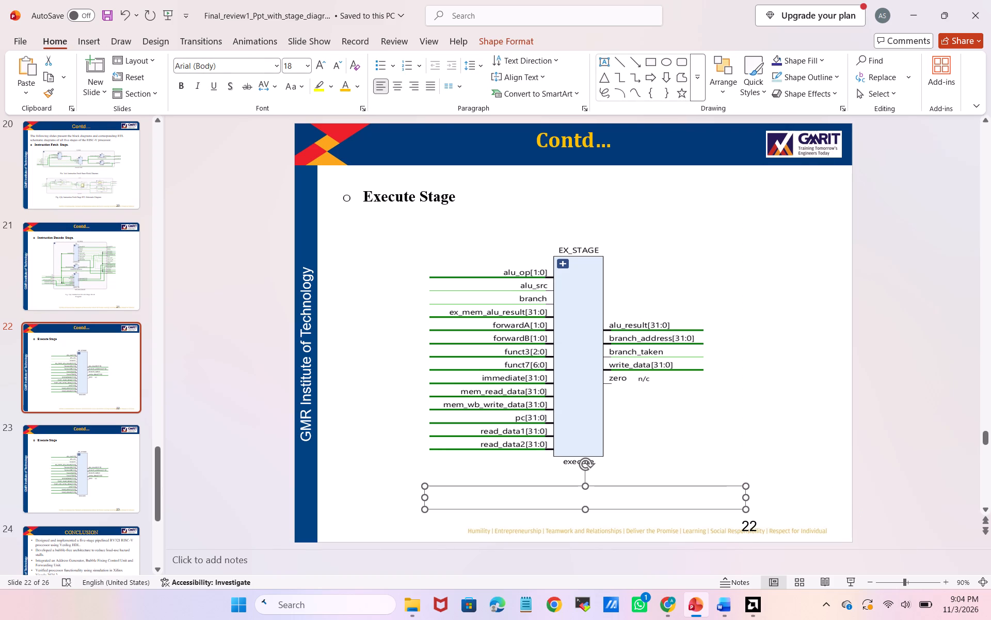
pyautogui.click(569, 492)
pyautogui.click(556, 498)
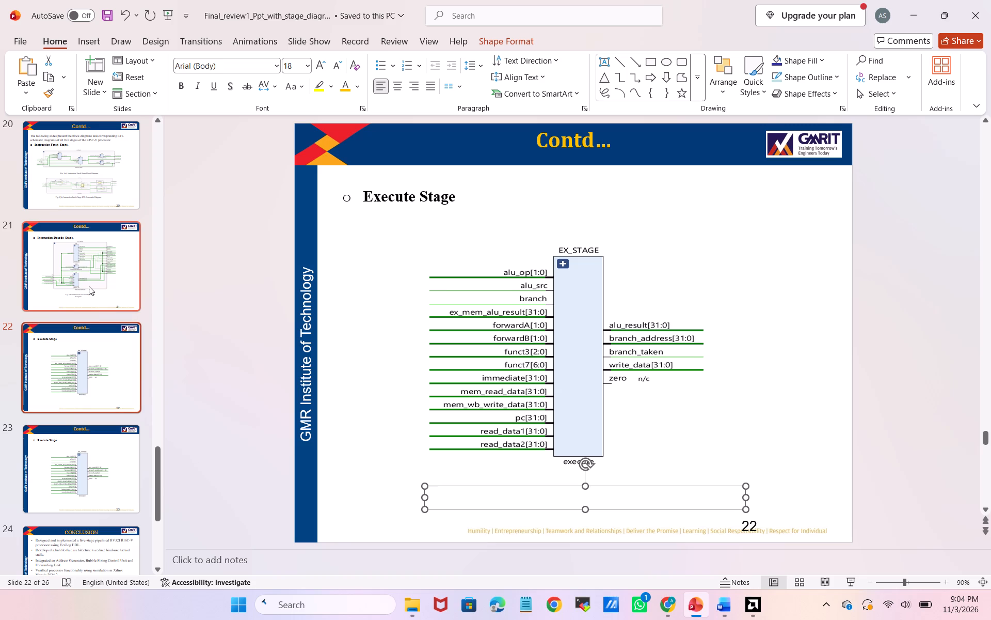
# Copy the caption text "Instruction Fetch Stage Block Diagram" from slide 20 and return to the Execute Stage slide 22.
pyautogui.doubleClick(85, 198)
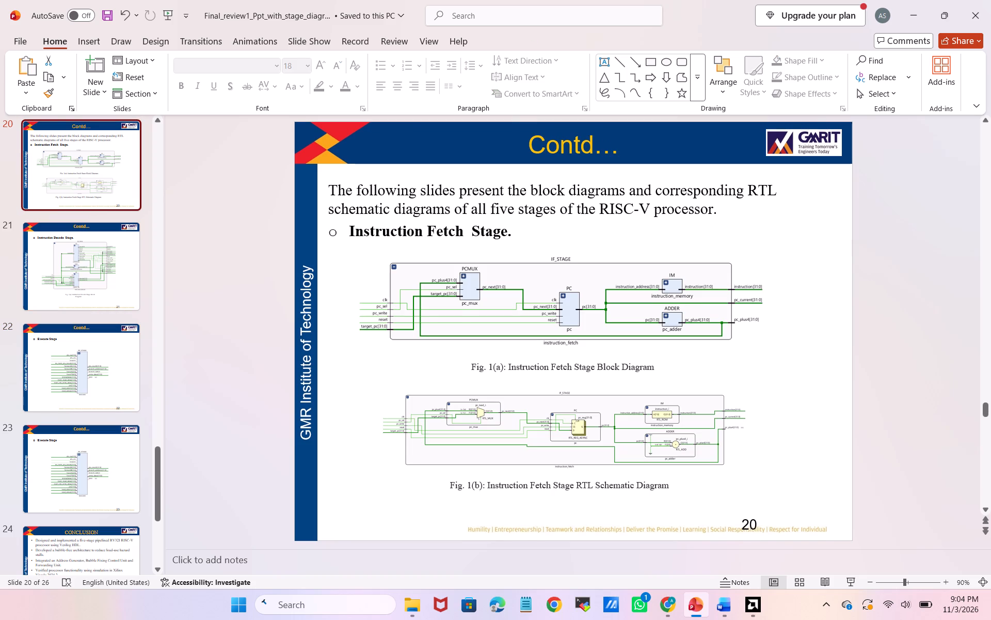
pyautogui.moveTo(656, 365); pyautogui.dragTo(526, 376)
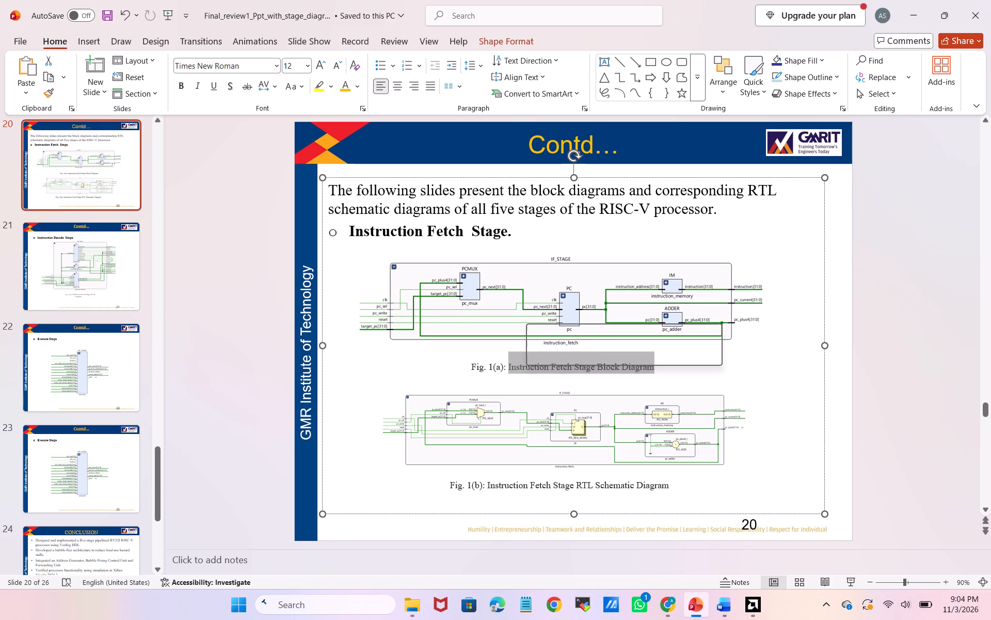
pyautogui.hotkey('ctrl', 'c')
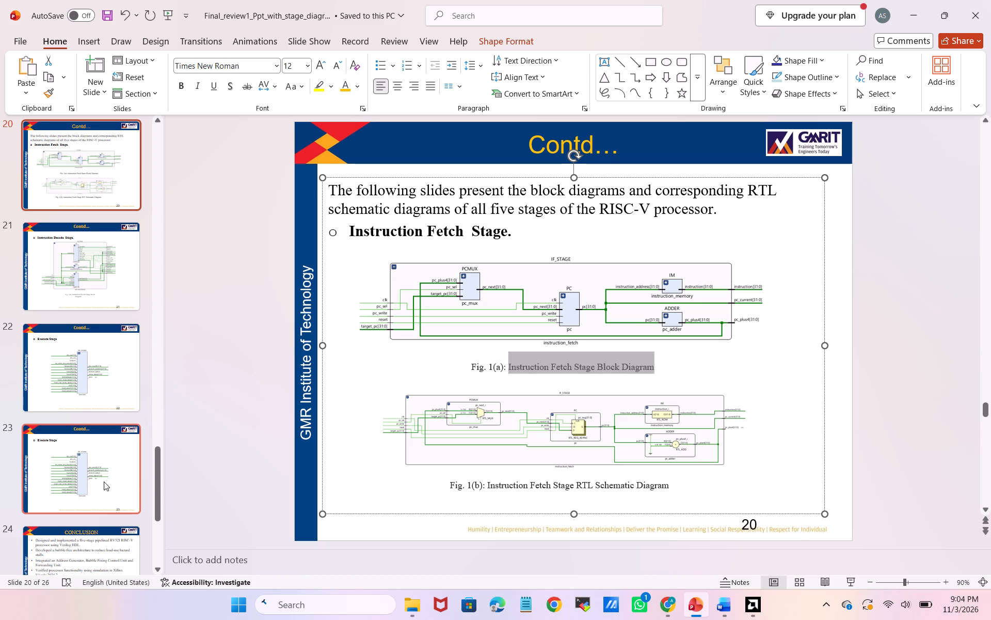
pyautogui.click(104, 482)
pyautogui.click(82, 366)
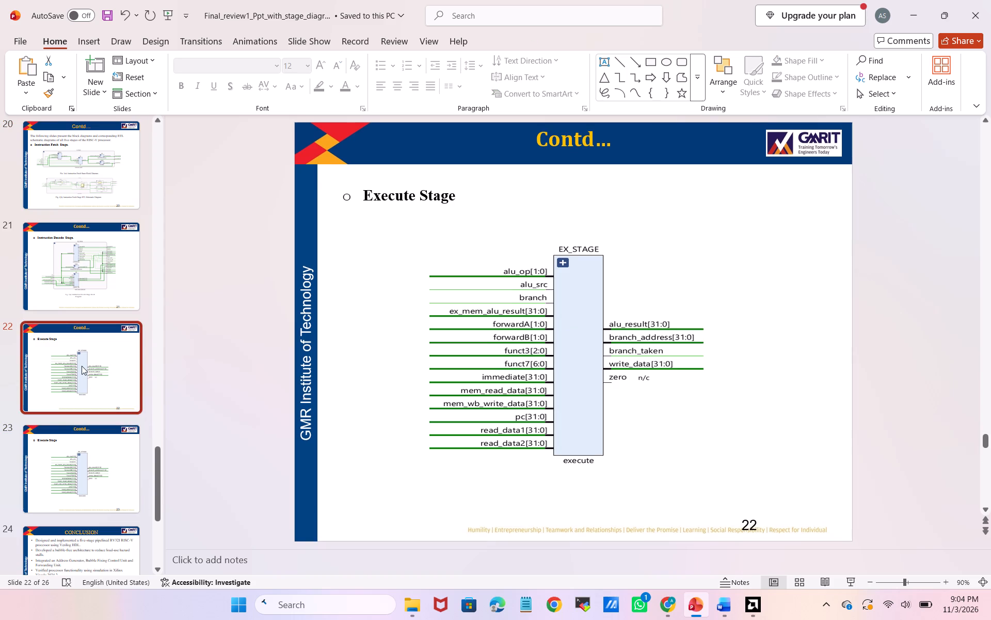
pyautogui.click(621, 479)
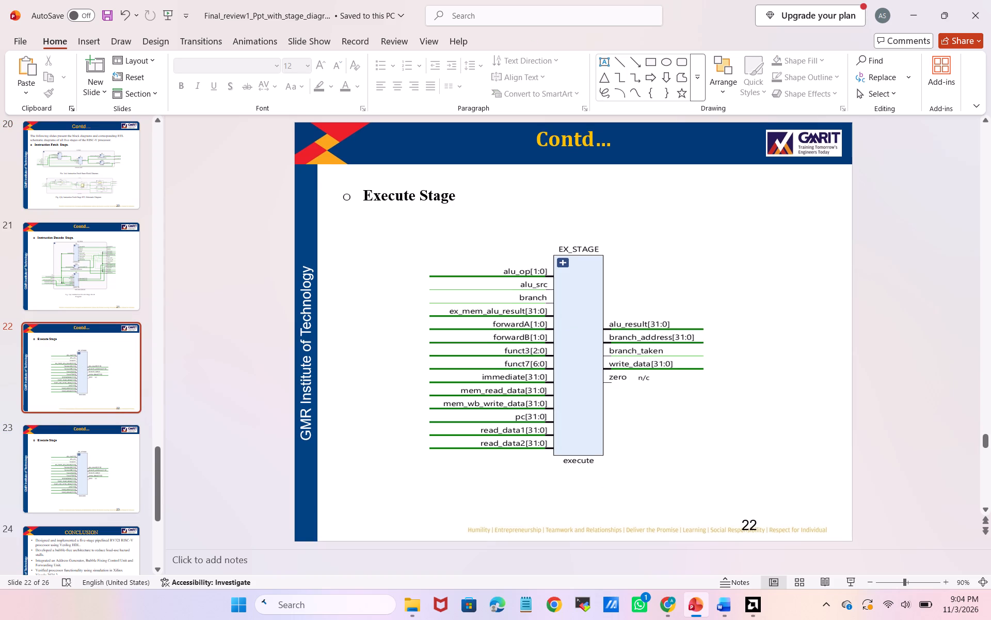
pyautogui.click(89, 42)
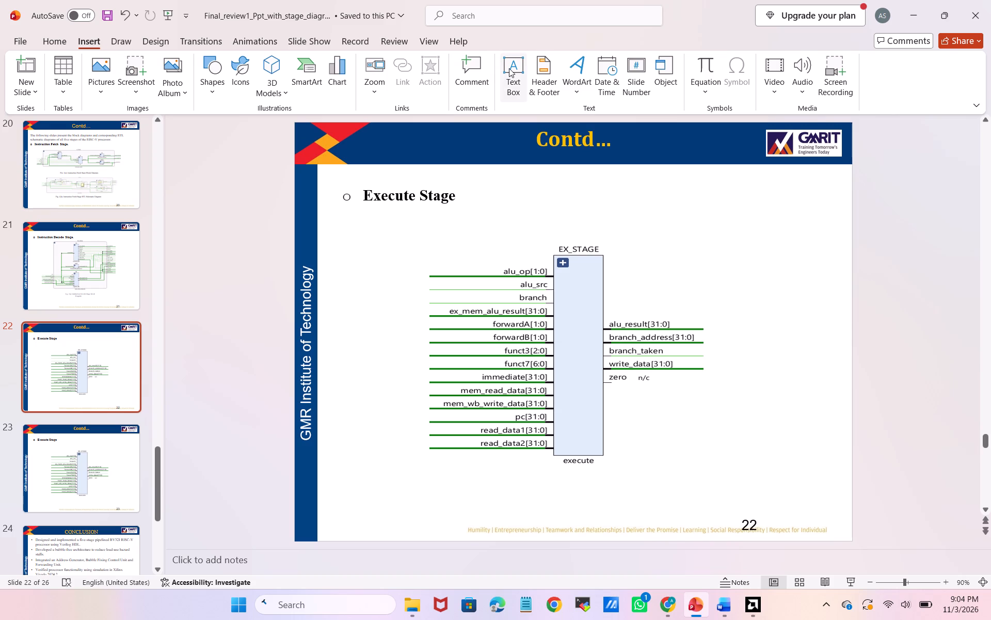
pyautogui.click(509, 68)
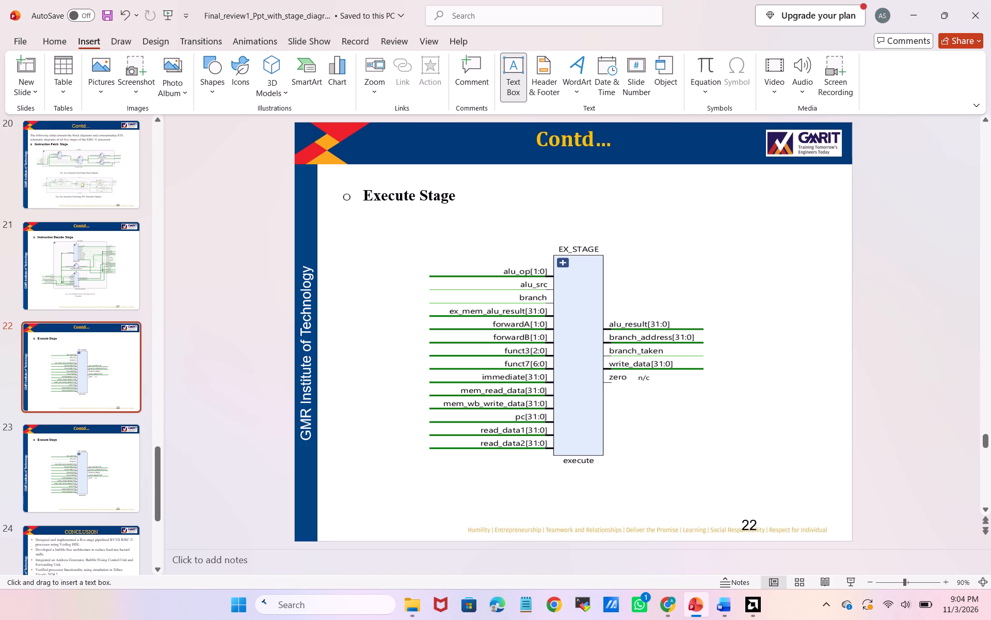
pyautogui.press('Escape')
# Move the EX_STAGE diagram on slide 22 up and slightly left to make room for a caption below it.
pyautogui.moveTo(579, 355); pyautogui.dragTo(566, 340)
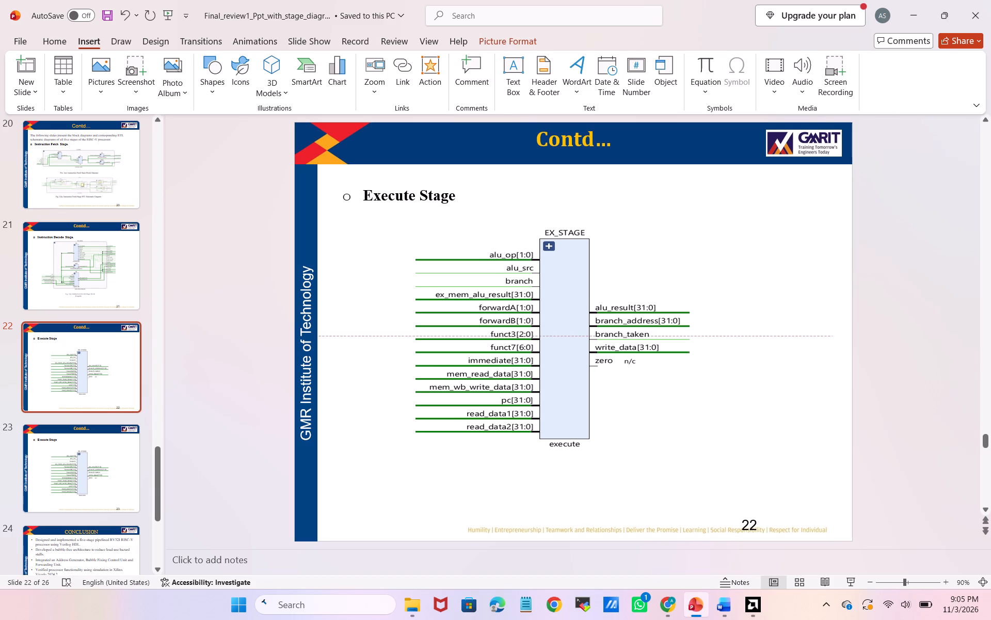
pyautogui.moveTo(566, 340); pyautogui.dragTo(568, 333)
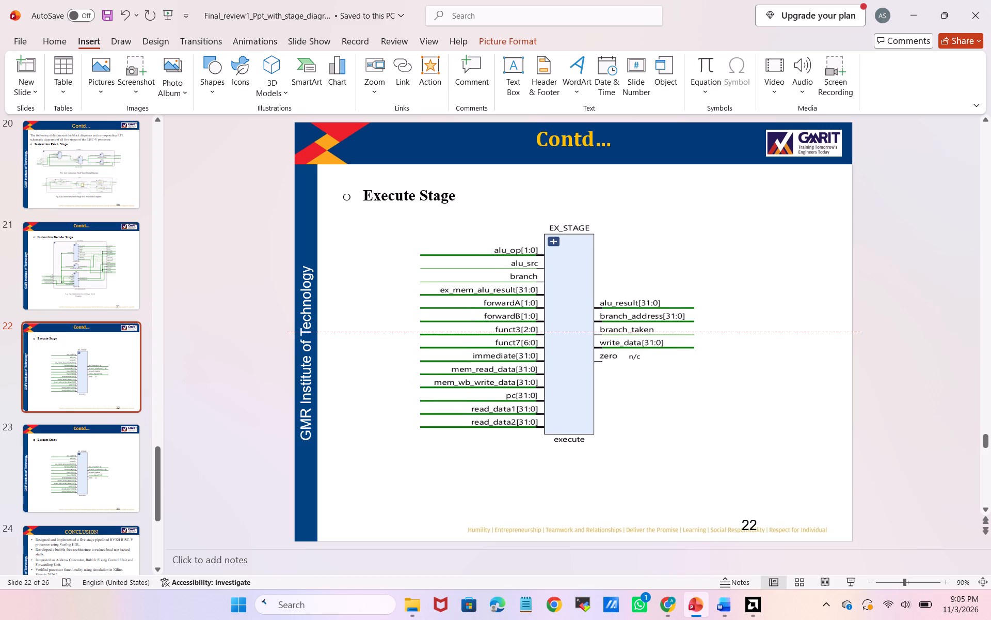
pyautogui.moveTo(568, 333); pyautogui.dragTo(569, 334)
pyautogui.click(744, 408)
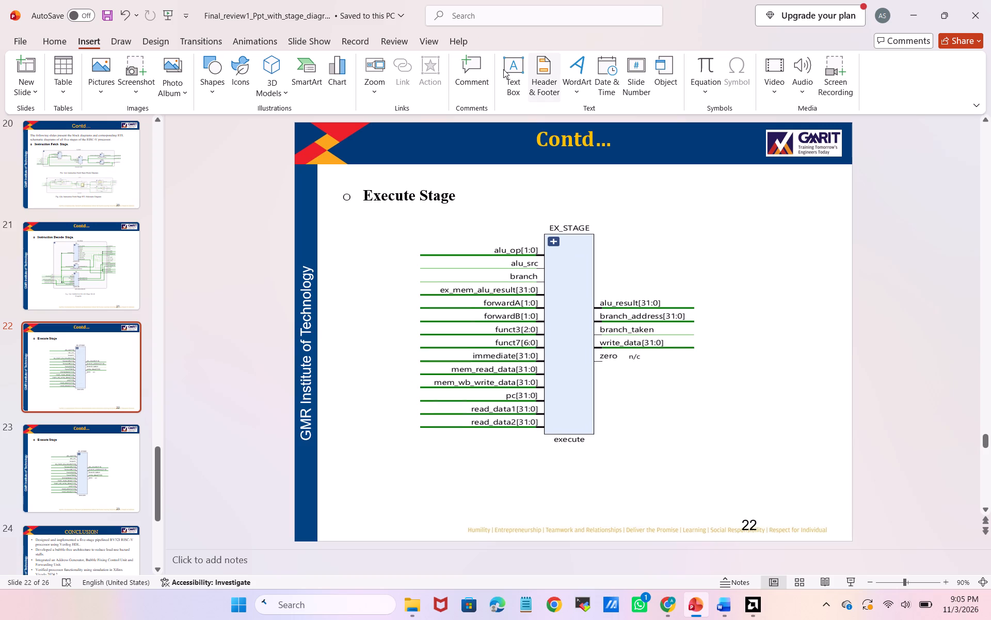
# Add a text box below the EX_STAGE diagram, paste the copied caption into it, and line up its left edge with the diagram.
pyautogui.click(503, 69)
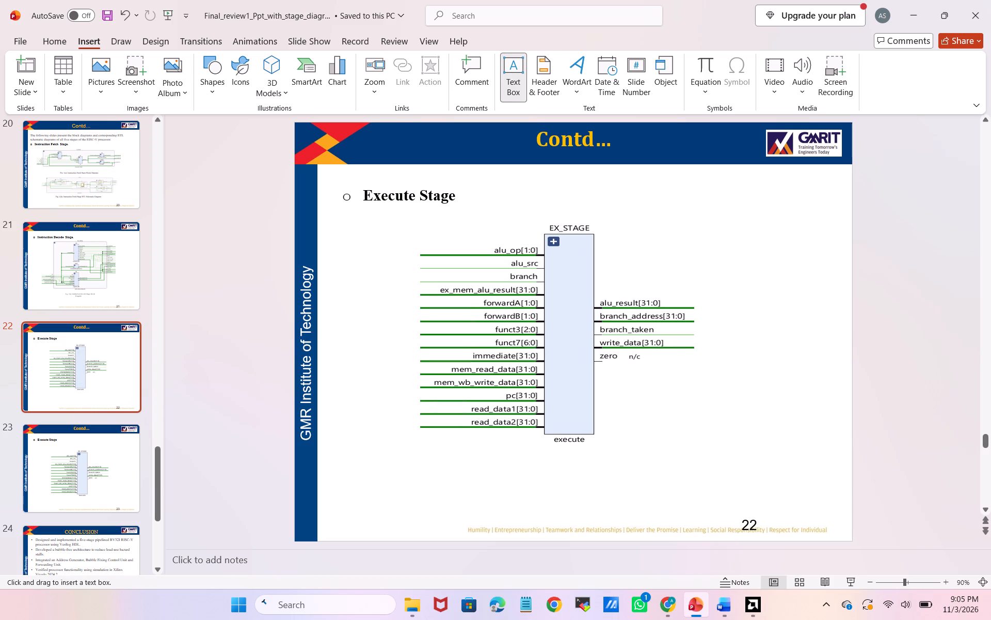
pyautogui.moveTo(399, 474); pyautogui.dragTo(696, 498)
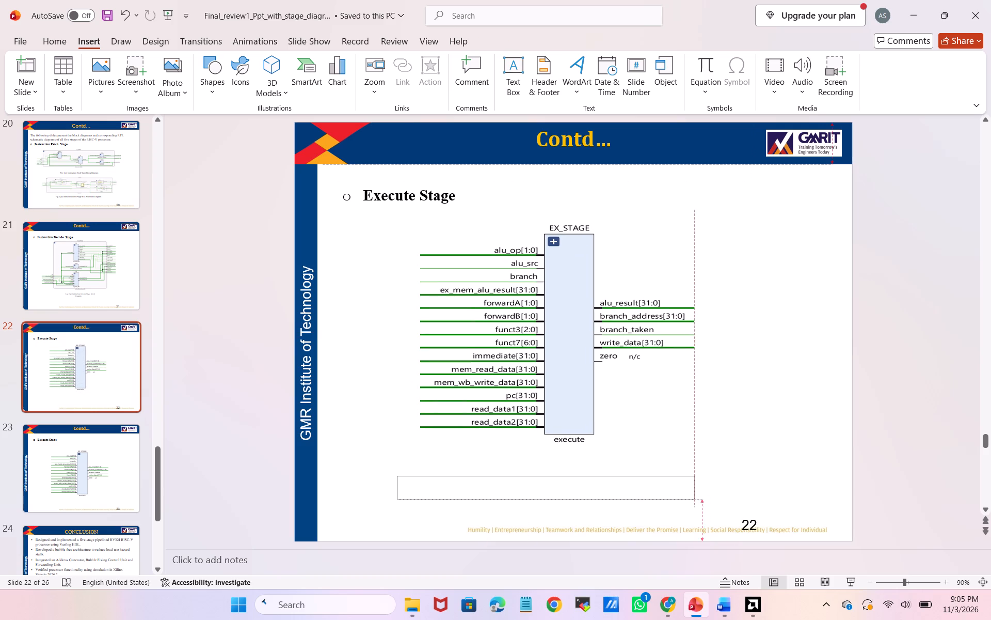
pyautogui.moveTo(696, 498); pyautogui.dragTo(736, 492)
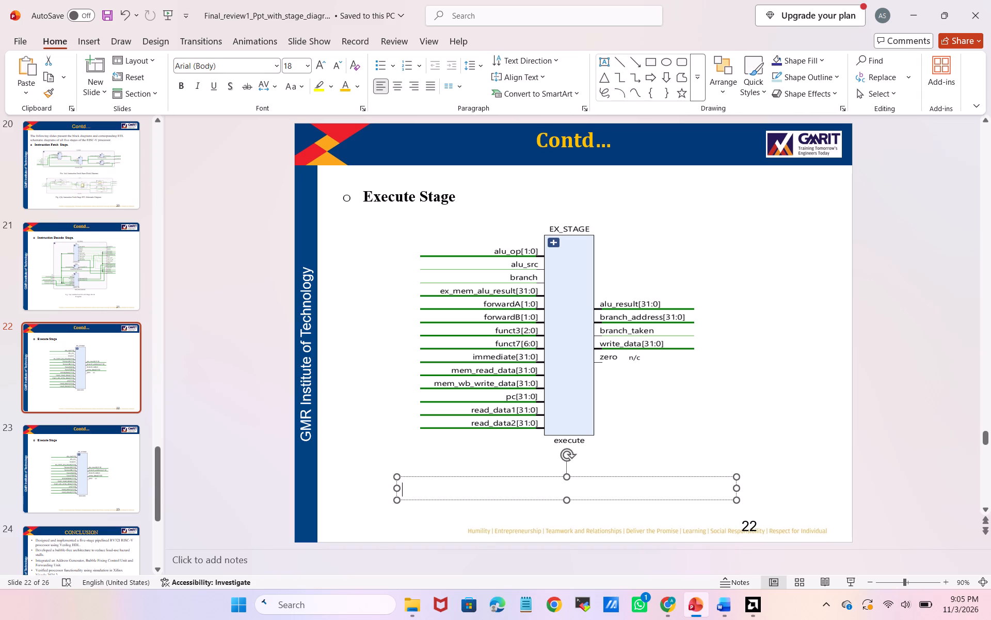
pyautogui.hotkey('ctrl', 'v')
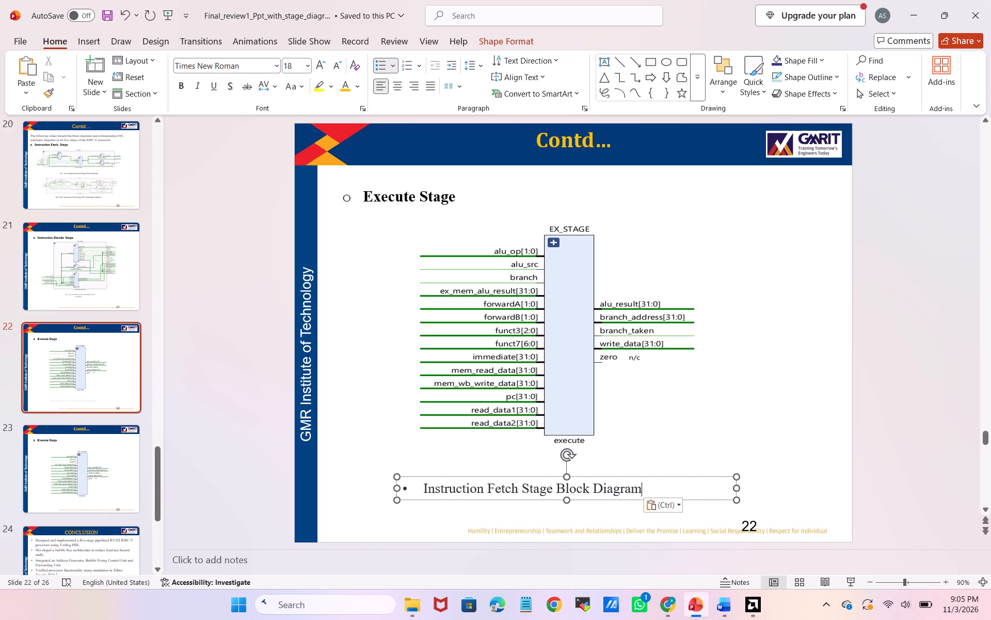
pyautogui.moveTo(647, 487); pyautogui.dragTo(639, 473)
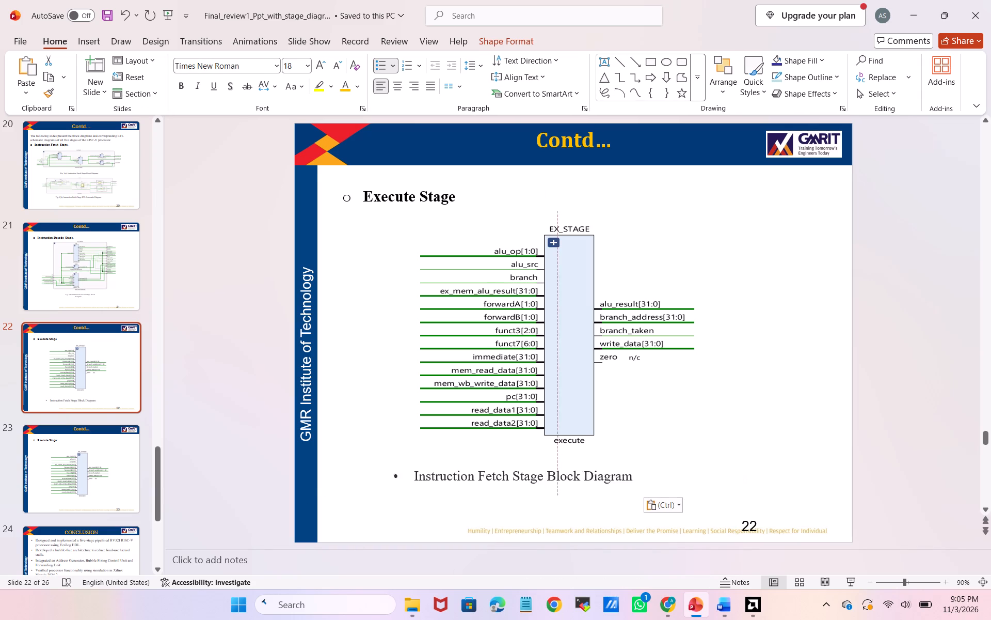
pyautogui.moveTo(639, 473); pyautogui.dragTo(670, 471)
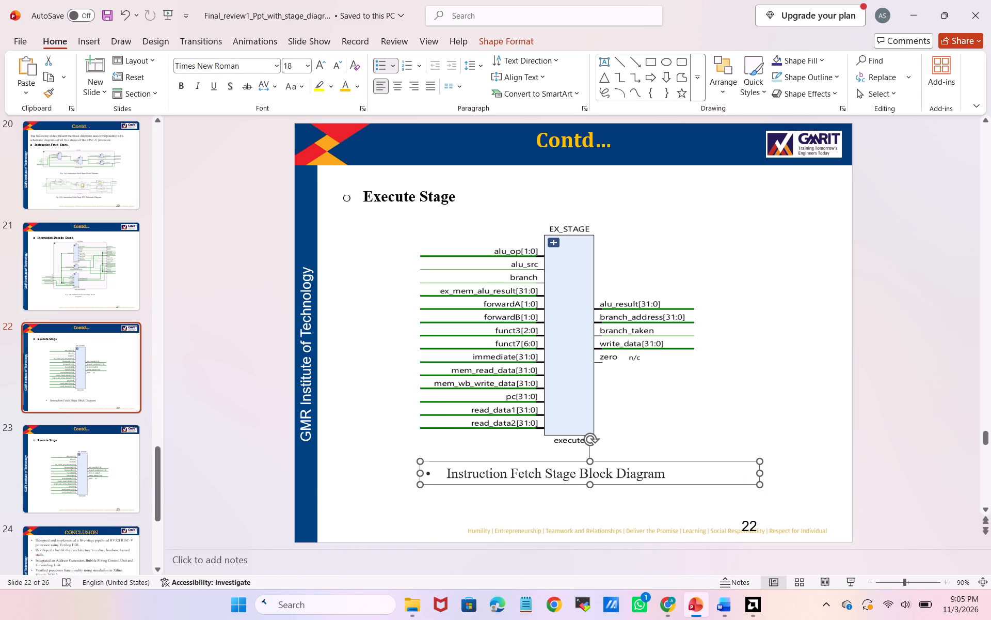
# Format the whole pasted caption on slide 22 as bold with a font size of 12.
pyautogui.moveTo(447, 473); pyautogui.dragTo(601, 468)
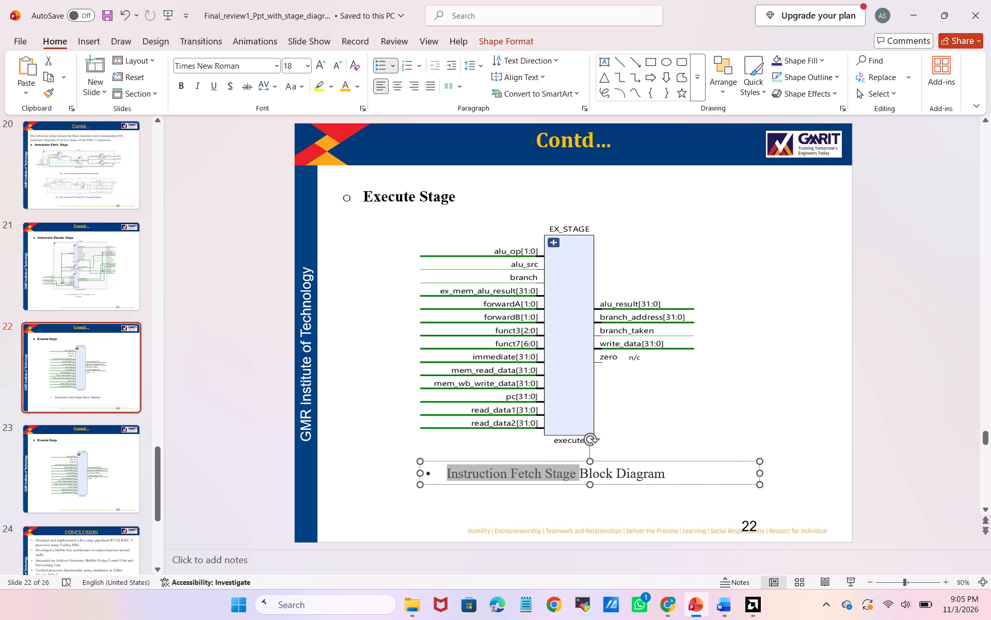
pyautogui.moveTo(601, 468); pyautogui.dragTo(687, 455)
pyautogui.click(699, 433)
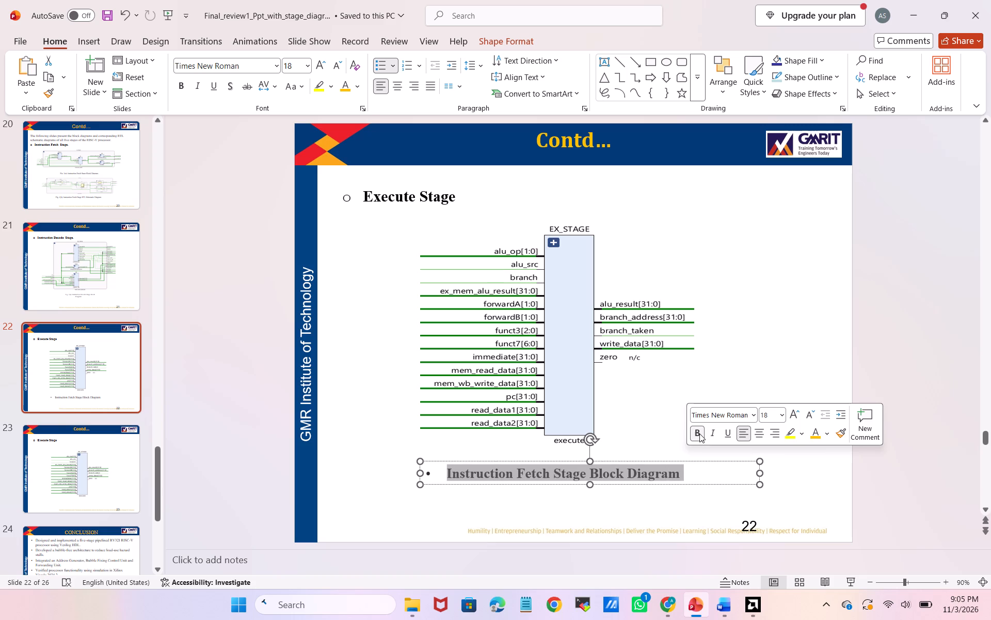
pyautogui.click(781, 407)
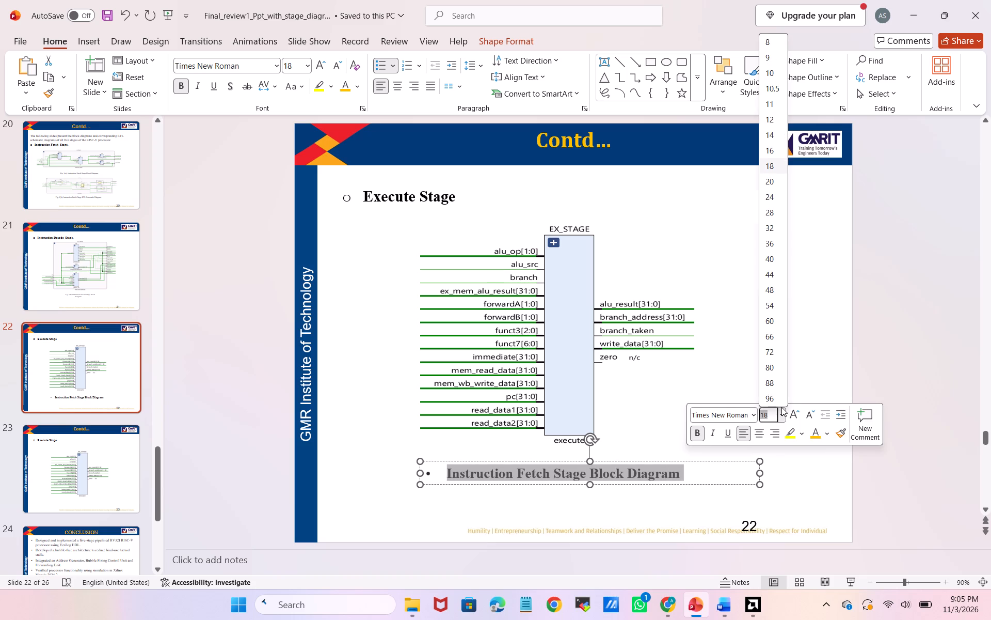
pyautogui.click(770, 121)
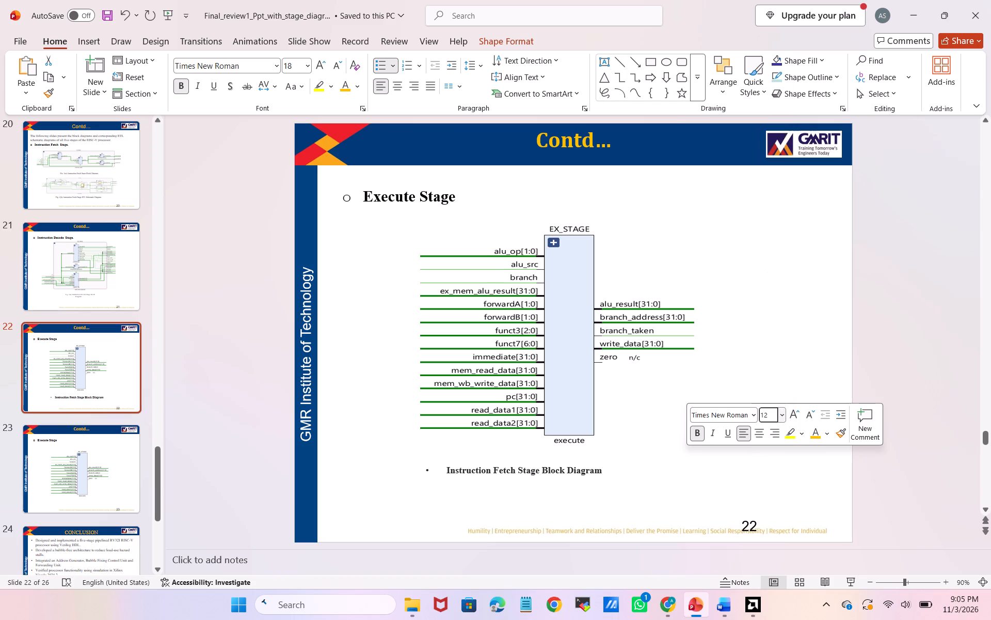
# Remove the bullet and its indent from the caption below the EX_STAGE diagram.
pyautogui.click(448, 473)
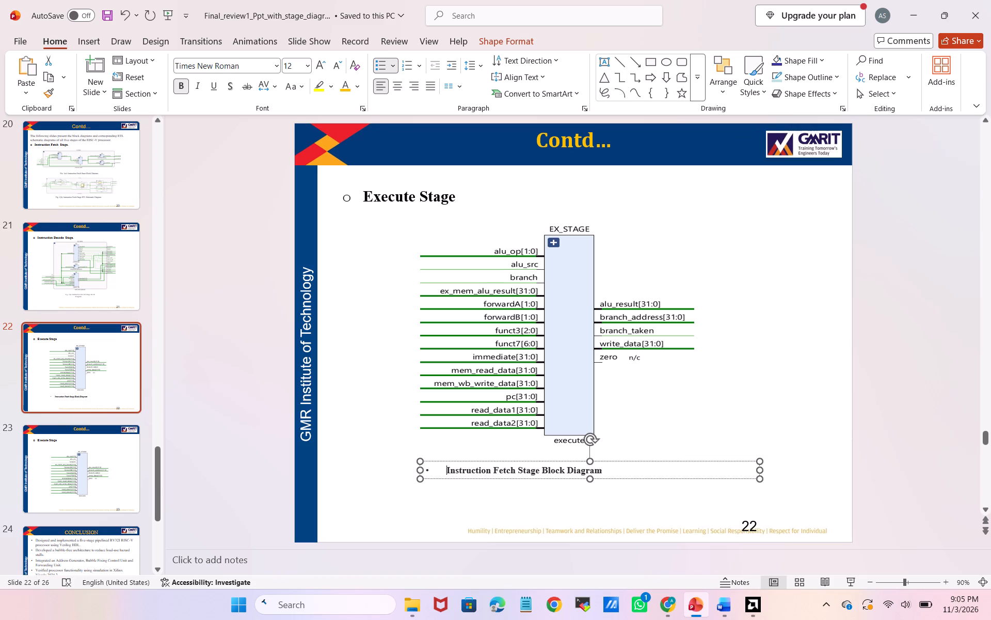
pyautogui.press('space')
pyautogui.press('space')
pyautogui.press('space')
pyautogui.press('space')
pyautogui.press('space')
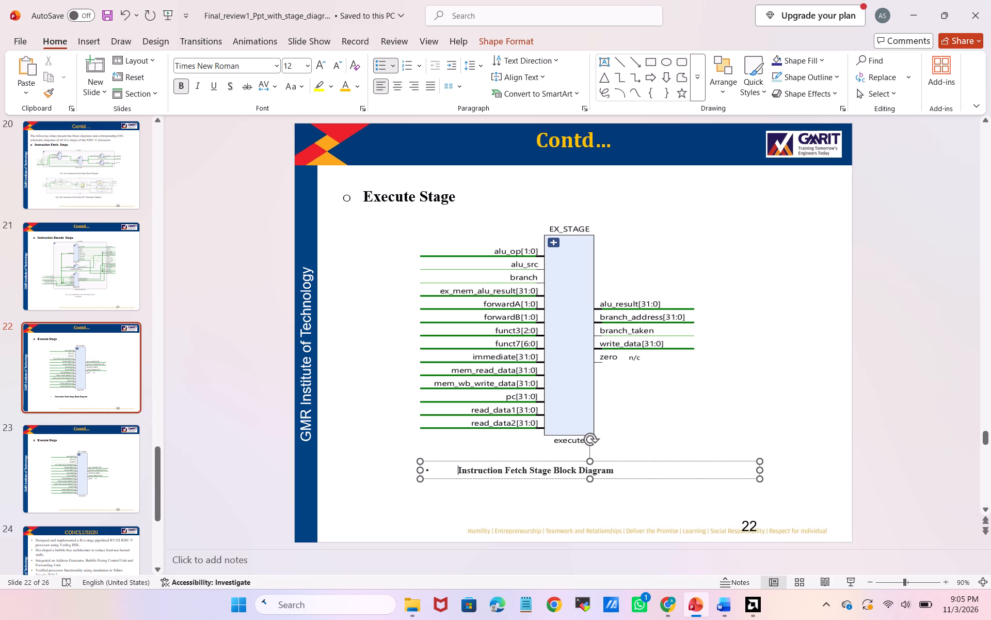
pyautogui.press('space')
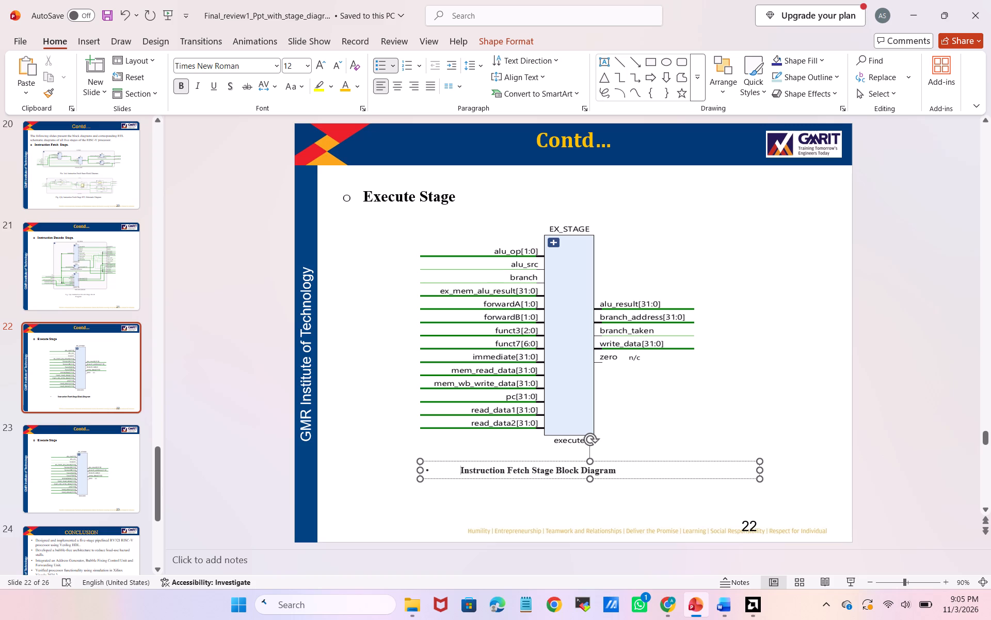
pyautogui.press('BackSpace')
pyautogui.press('BackSpace')
pyautogui.press('BackSpace')
pyautogui.press('BackSpace')
pyautogui.press('BackSpace')
pyautogui.press('BackSpace')
pyautogui.press('BackSpace')
pyautogui.press('BackSpace')
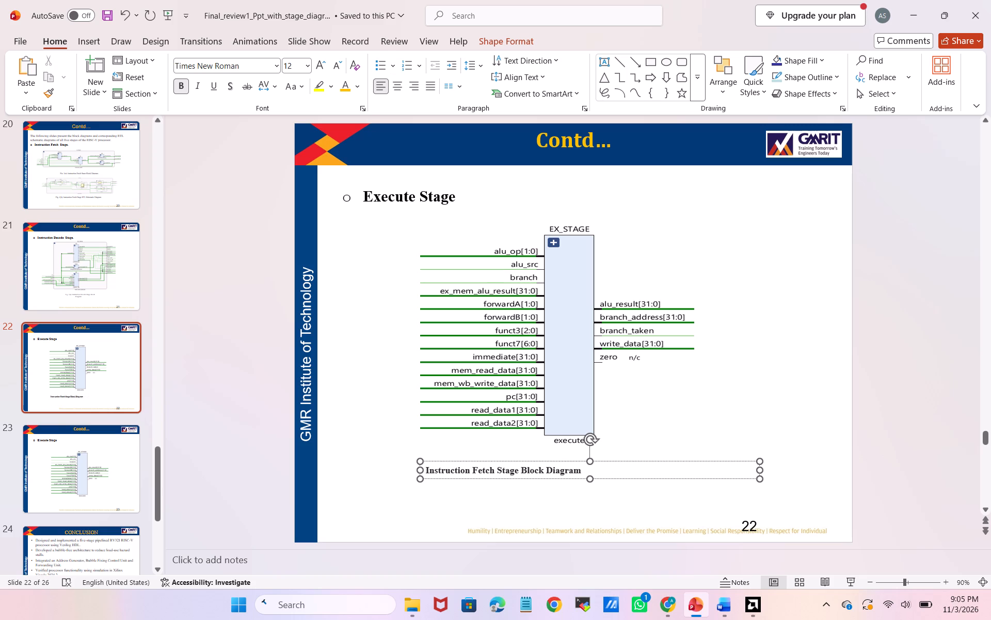
# Shift the caption text toward the middle of the EX_STAGE diagram with 16 leading spaces.
pyautogui.press('space')
pyautogui.press('space')
pyautogui.press('space')
pyautogui.press('space')
pyautogui.press('space')
pyautogui.press('space')
pyautogui.press('space')
pyautogui.press('space')
pyautogui.press('space')
pyautogui.press('space')
pyautogui.press('space')
pyautogui.press('space')
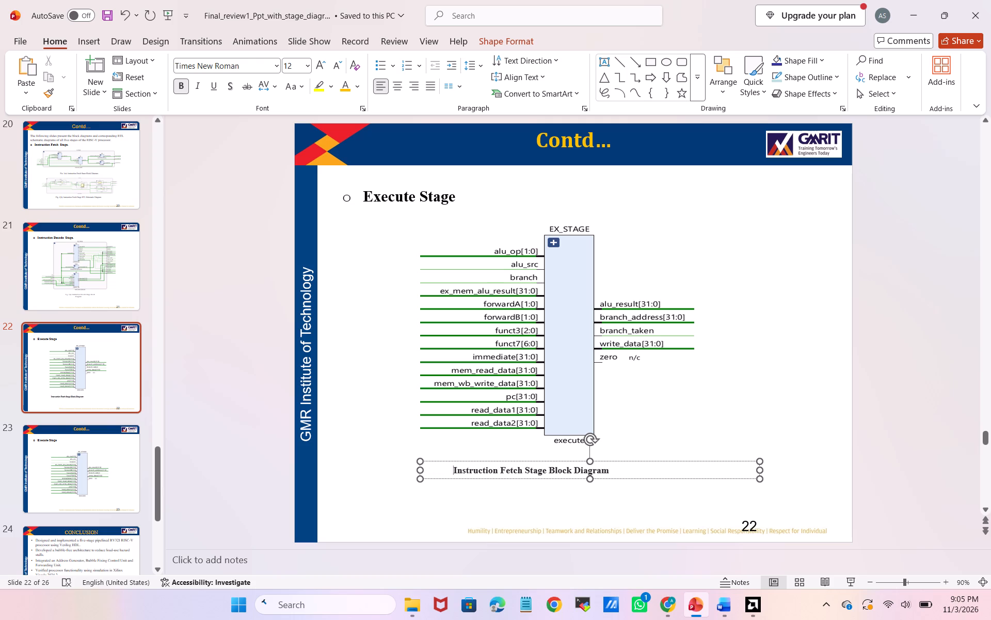
pyautogui.press('space')
pyautogui.press('space')
pyautogui.press('space')
pyautogui.press('space')
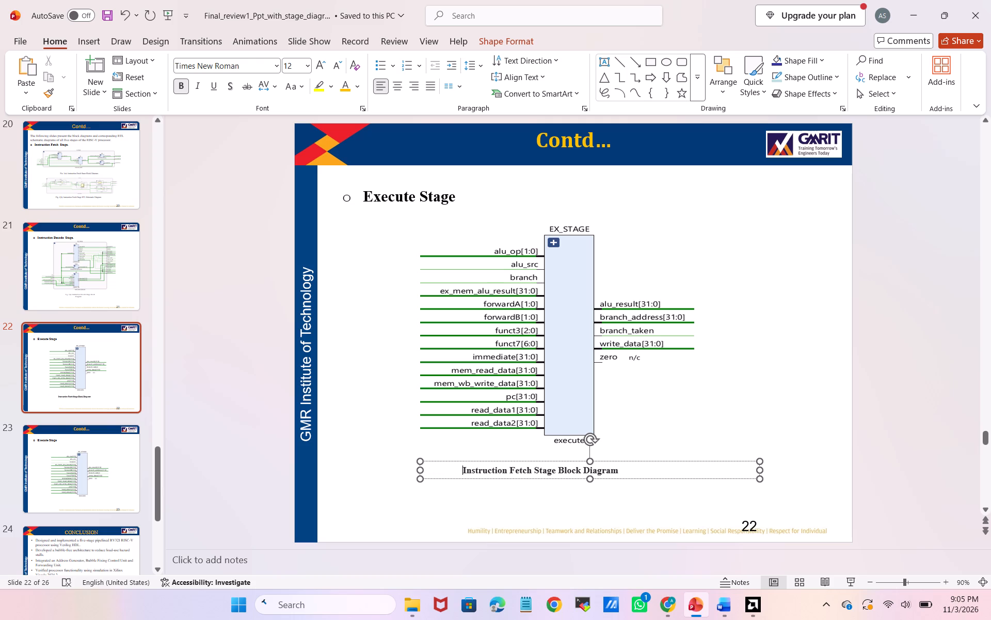
# Remove the bold formatting from the caption text "Instruction Fetch Stage Block Diagram" on slide 22.
pyautogui.click(622, 469)
pyautogui.moveTo(463, 468); pyautogui.dragTo(635, 484)
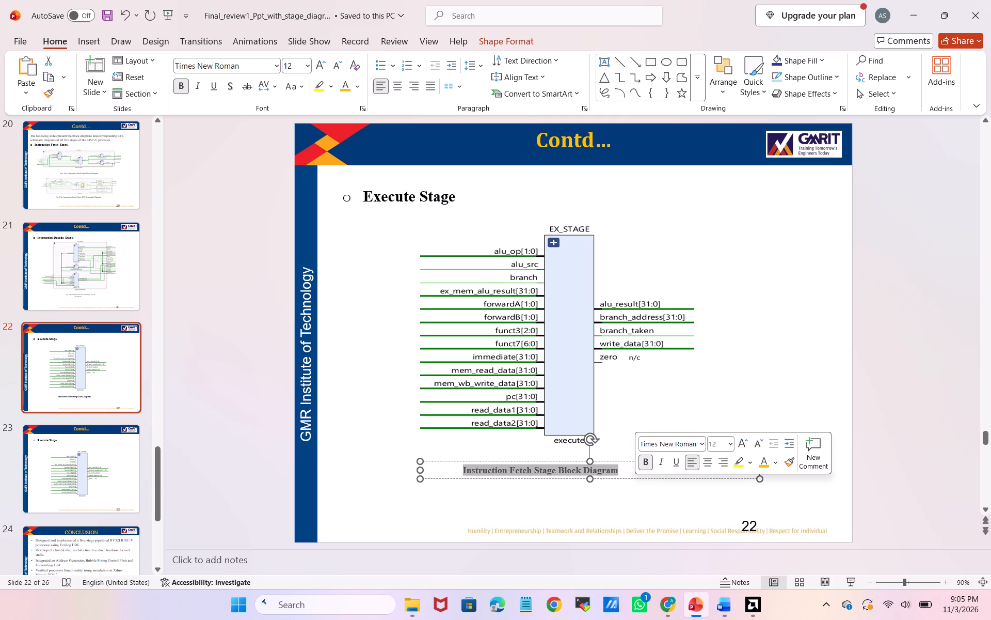
pyautogui.click(646, 462)
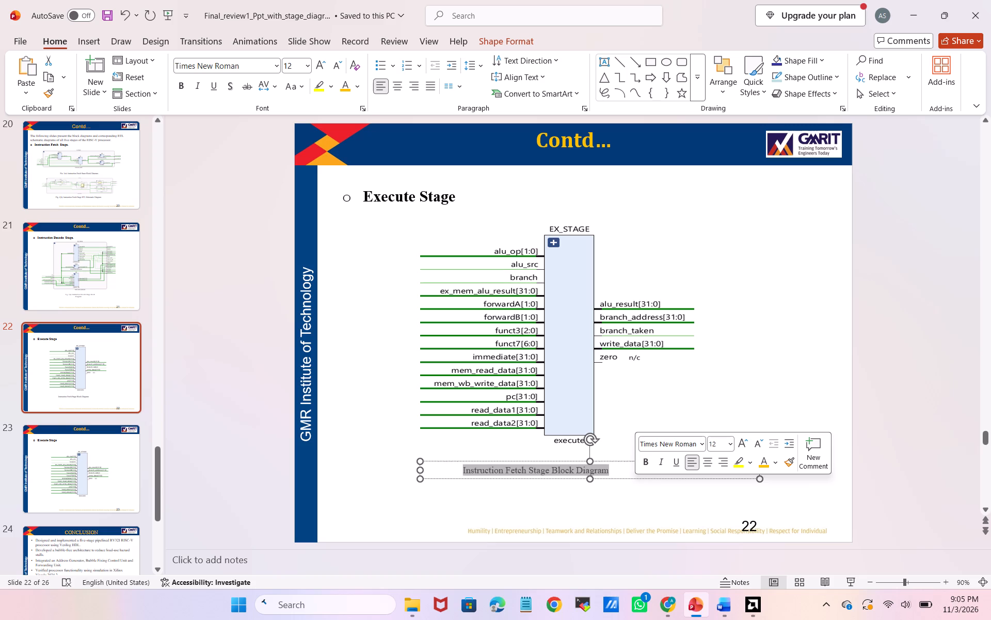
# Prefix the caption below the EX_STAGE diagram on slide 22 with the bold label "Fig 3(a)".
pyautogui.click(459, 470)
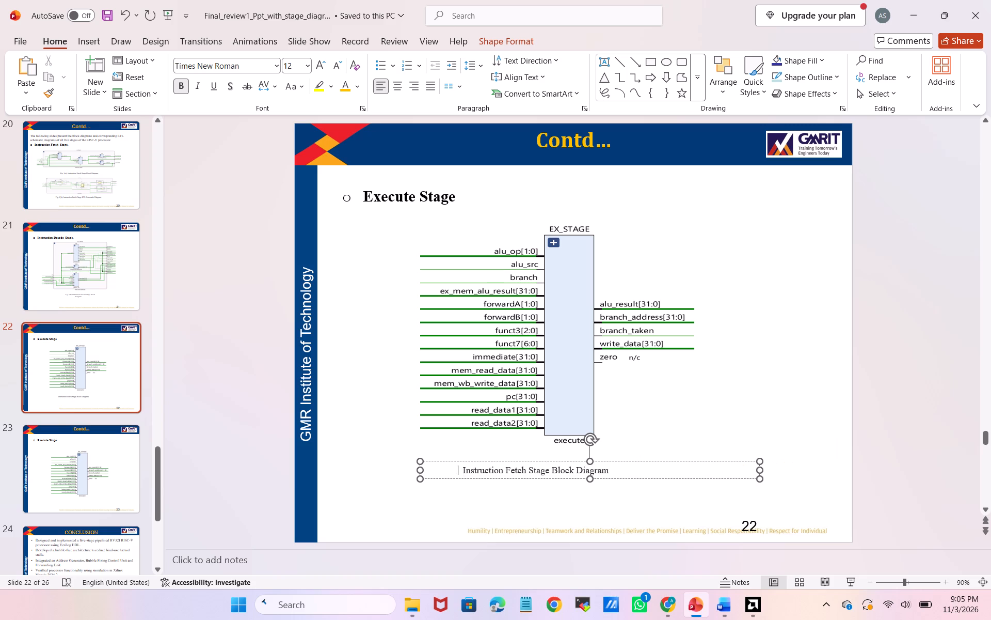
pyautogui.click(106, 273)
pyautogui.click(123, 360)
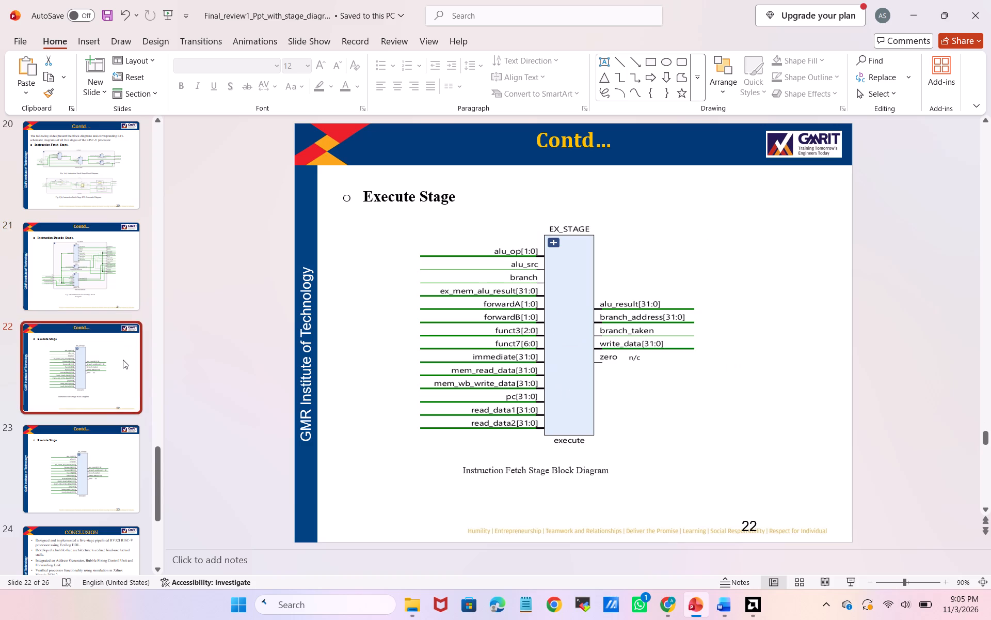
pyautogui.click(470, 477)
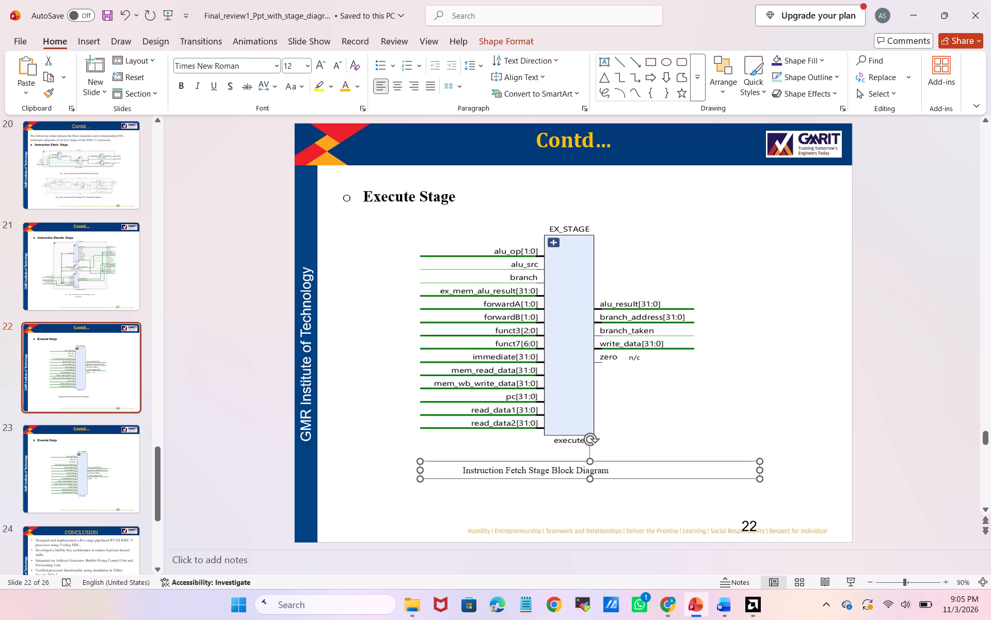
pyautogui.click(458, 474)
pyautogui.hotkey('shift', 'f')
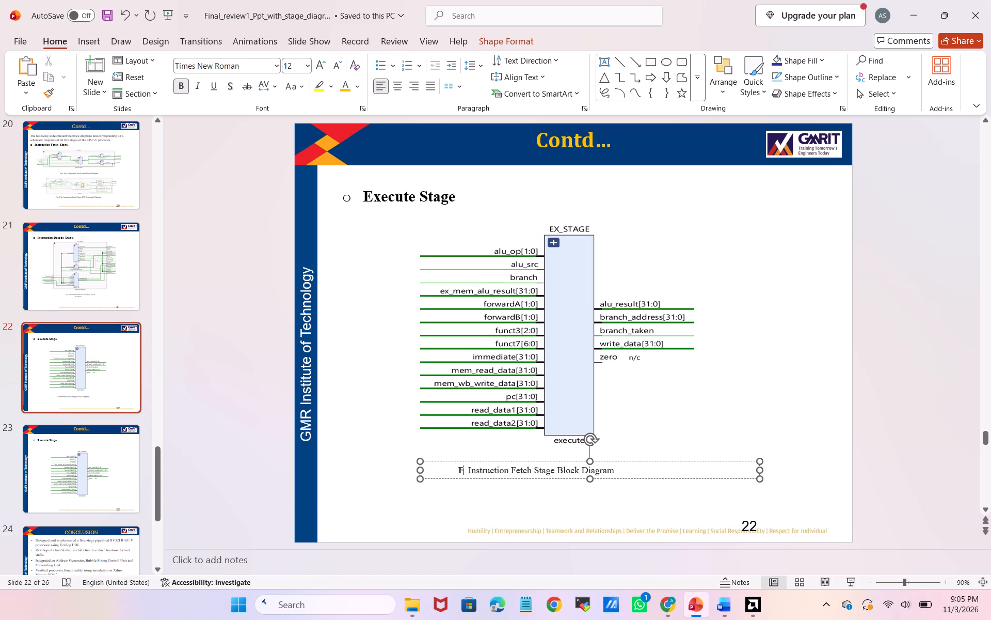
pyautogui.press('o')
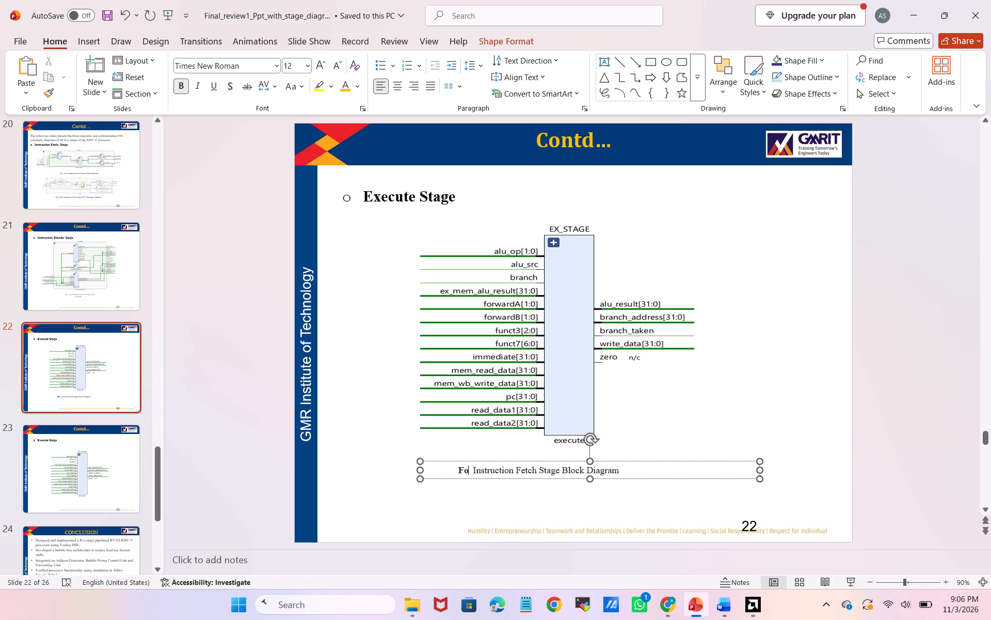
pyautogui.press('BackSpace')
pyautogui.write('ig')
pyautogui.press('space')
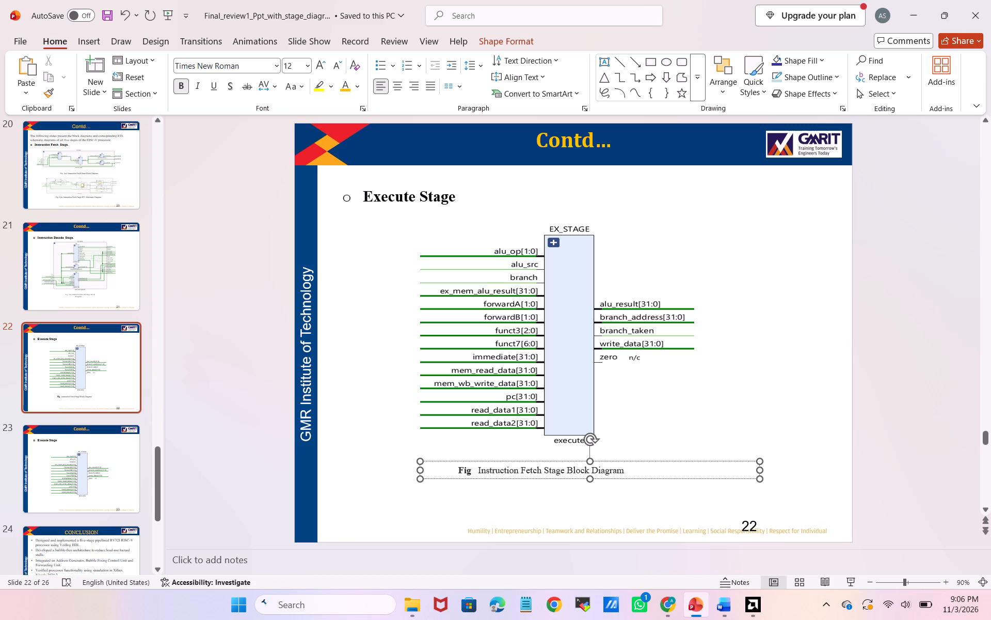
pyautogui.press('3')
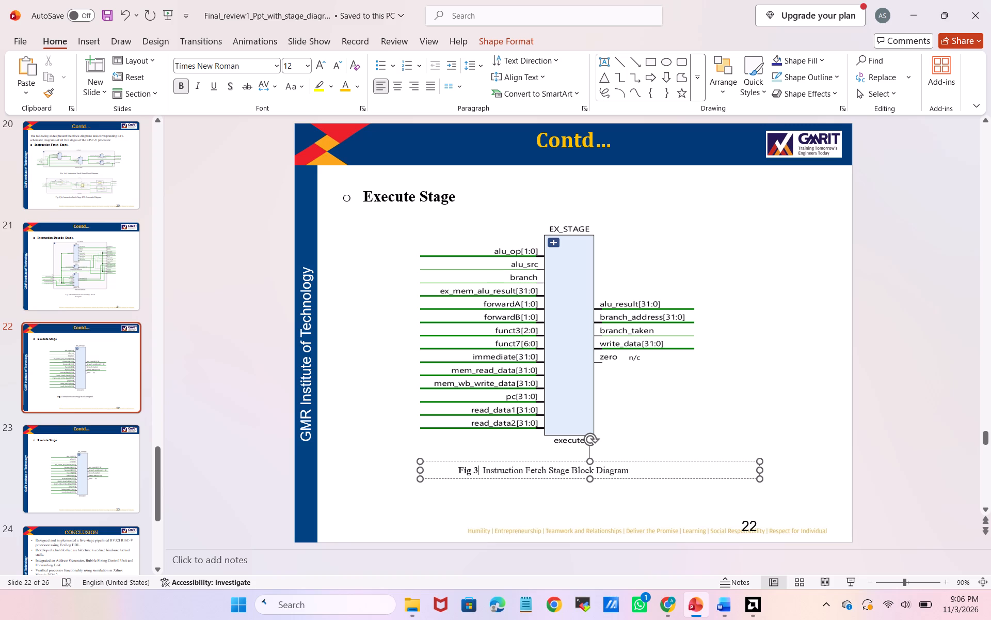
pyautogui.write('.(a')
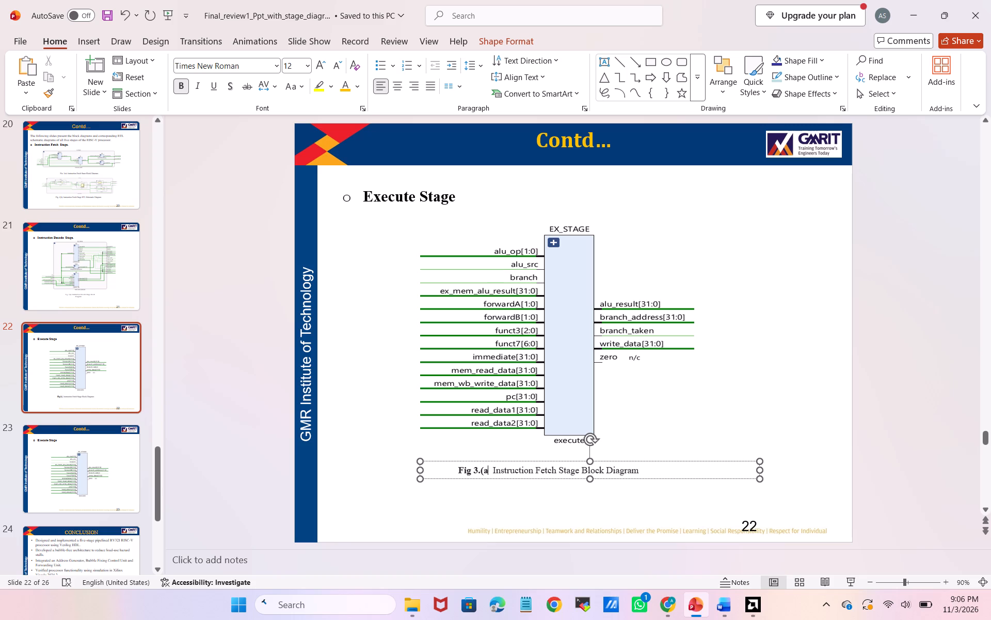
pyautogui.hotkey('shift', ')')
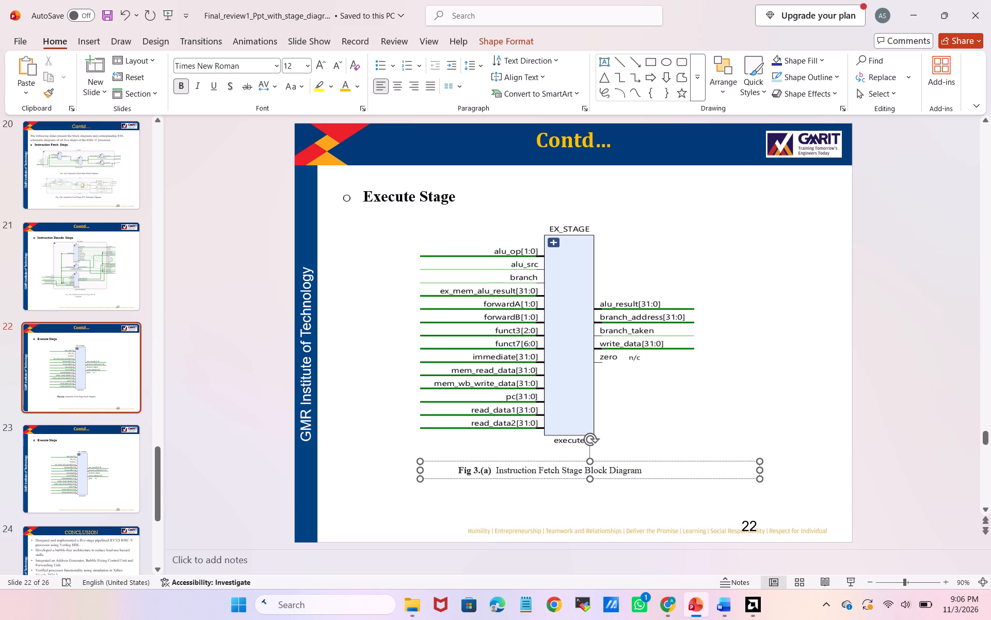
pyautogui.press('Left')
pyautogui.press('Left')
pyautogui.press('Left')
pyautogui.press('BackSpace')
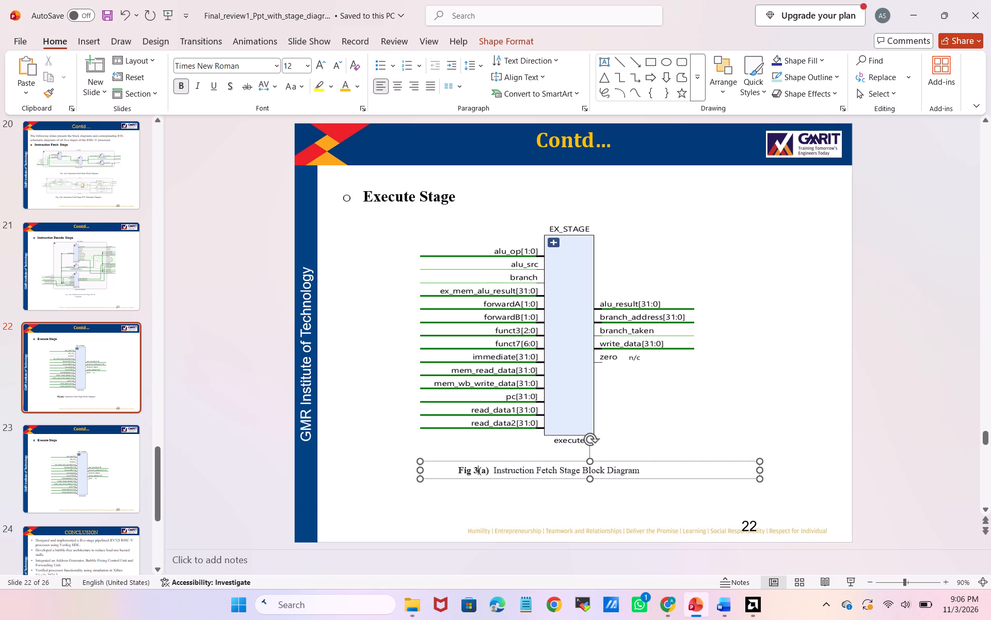
# Renumber the Instruction Fetch Stage Block Diagram caption on slide 20 as "Fig. 1:".
pyautogui.click(119, 386)
pyautogui.click(103, 303)
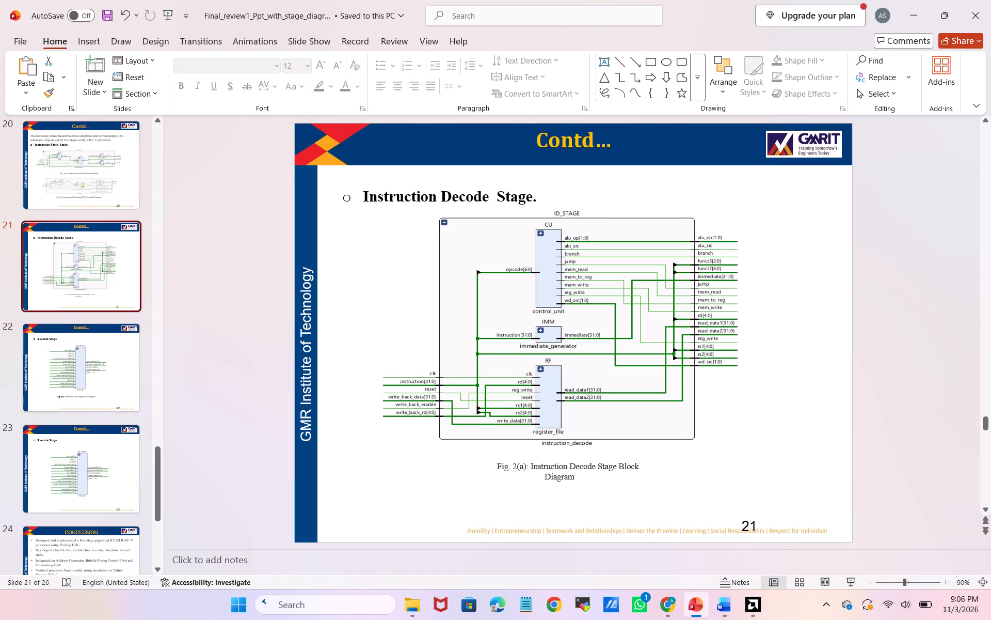
pyautogui.click(63, 165)
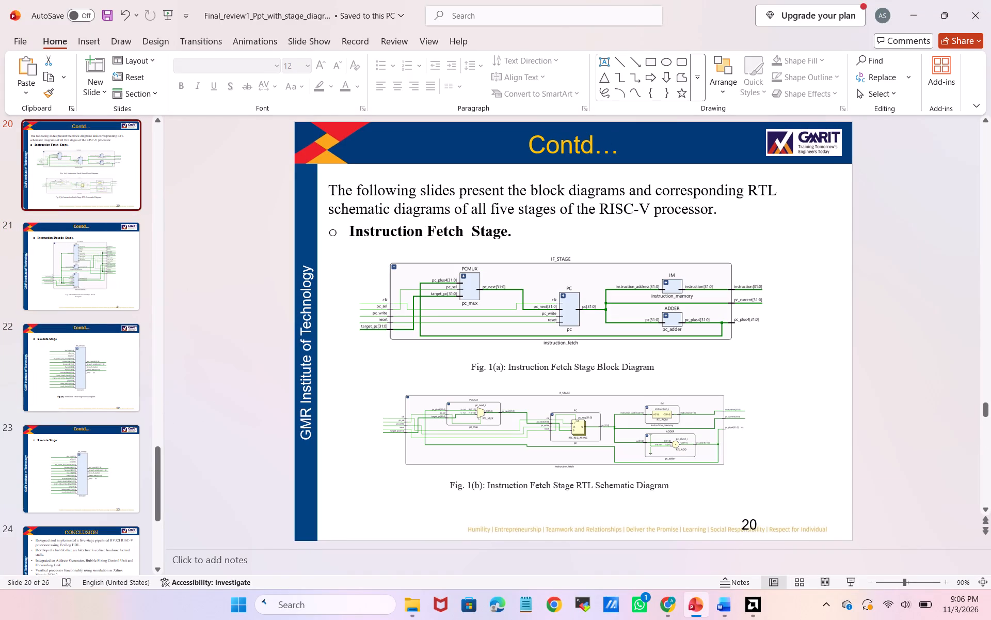
pyautogui.click(505, 368)
pyautogui.press('Left')
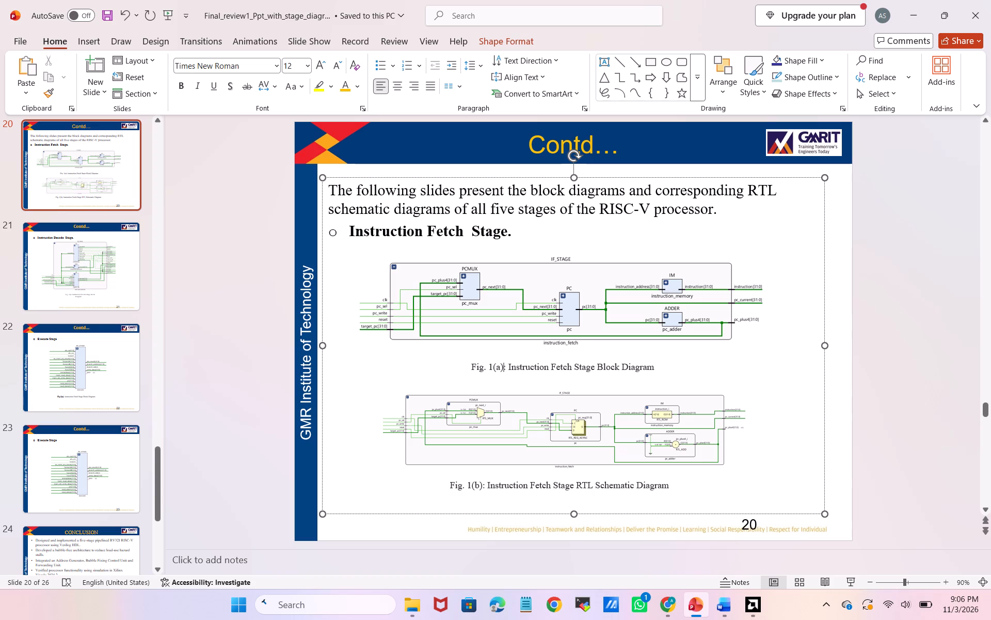
pyautogui.press('BackSpace')
pyautogui.press('BackSpace')
pyautogui.press('BackSpace')
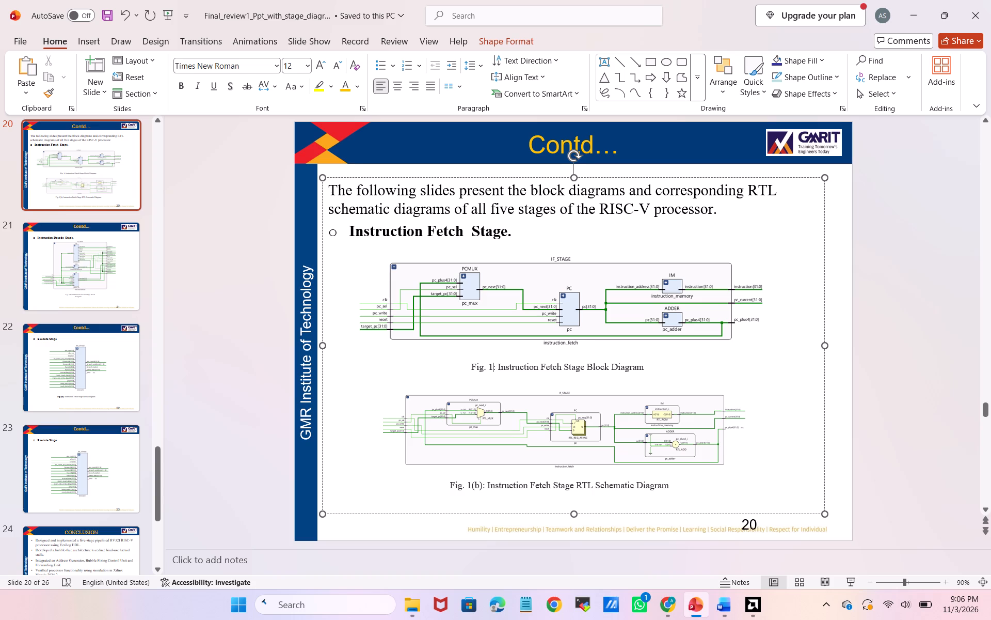
# Renumber the Instruction Fetch Stage RTL Schematic Diagram caption on slide 20 as "Fig. 2:".
pyautogui.click(481, 489)
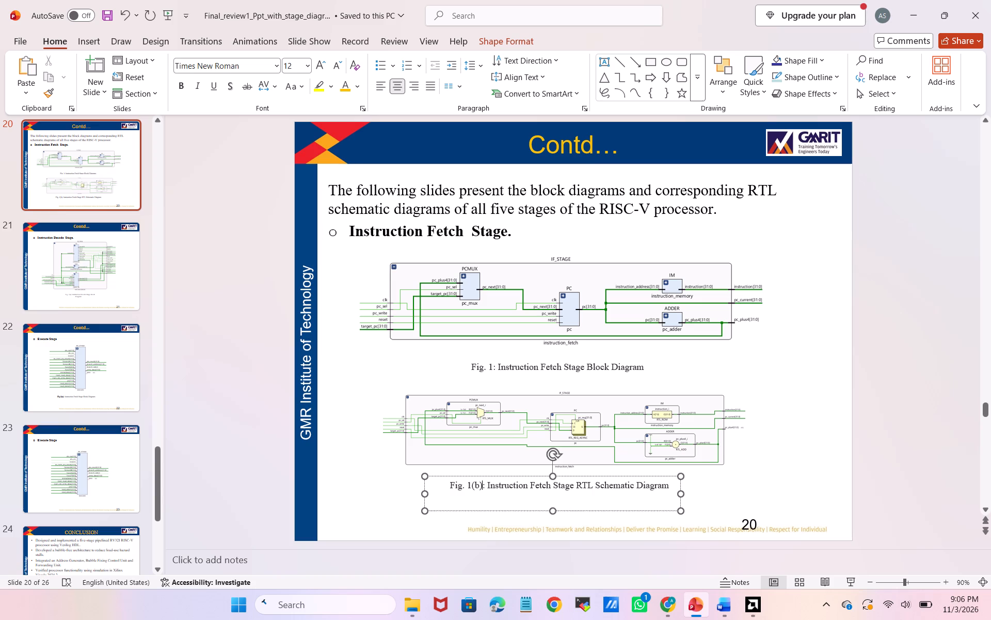
pyautogui.press('BackSpace')
pyautogui.press('BackSpace')
pyautogui.press('BackSpace')
pyautogui.press('BackSpace')
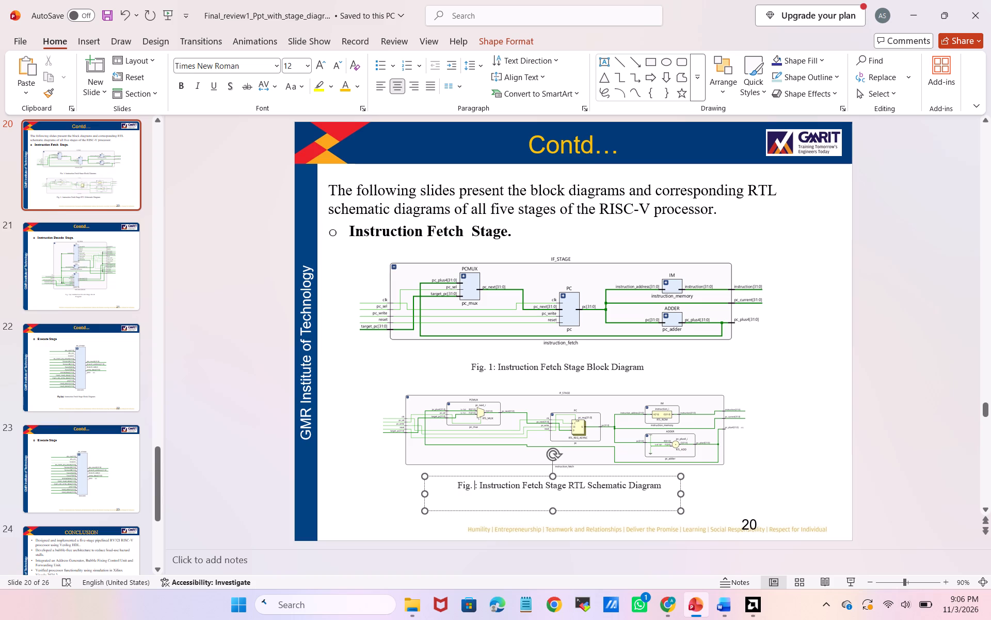
pyautogui.press('2')
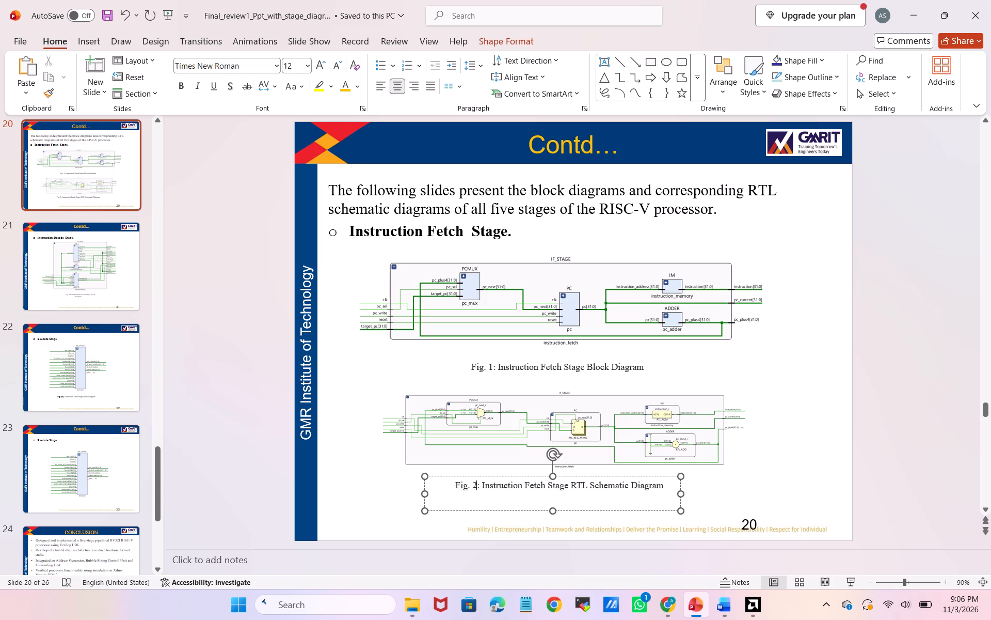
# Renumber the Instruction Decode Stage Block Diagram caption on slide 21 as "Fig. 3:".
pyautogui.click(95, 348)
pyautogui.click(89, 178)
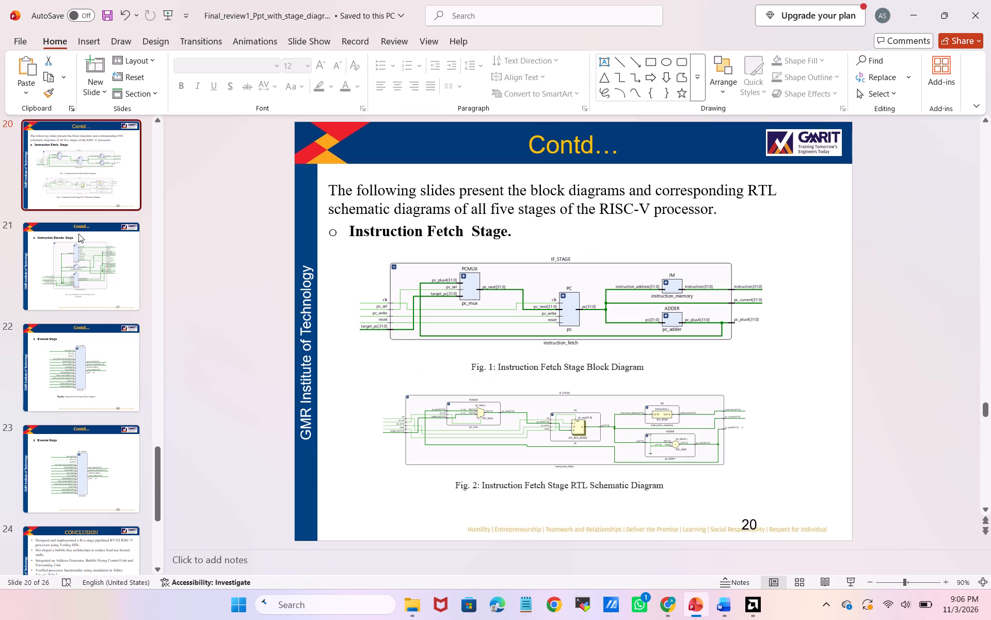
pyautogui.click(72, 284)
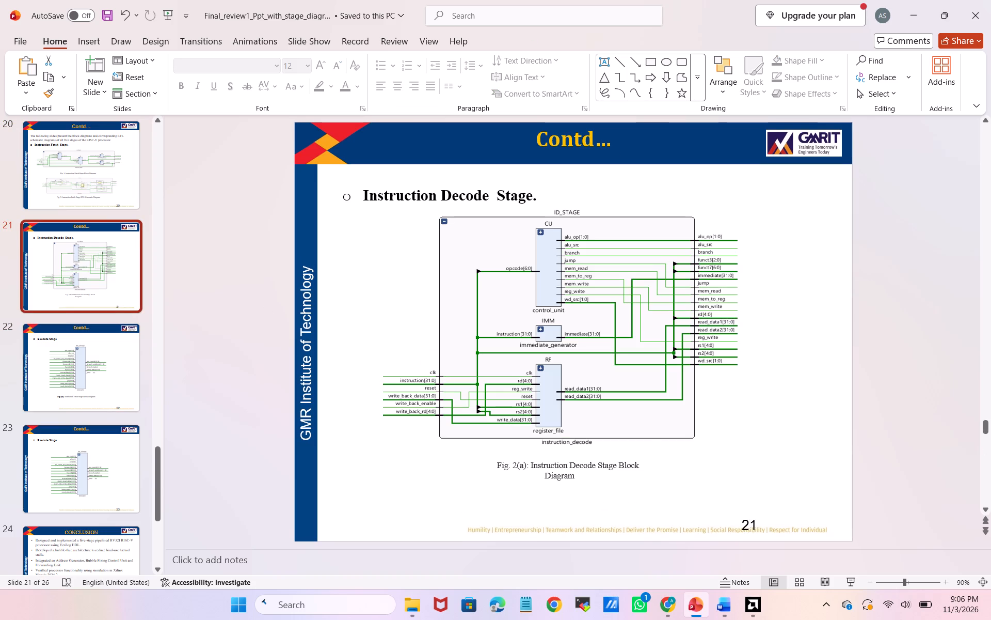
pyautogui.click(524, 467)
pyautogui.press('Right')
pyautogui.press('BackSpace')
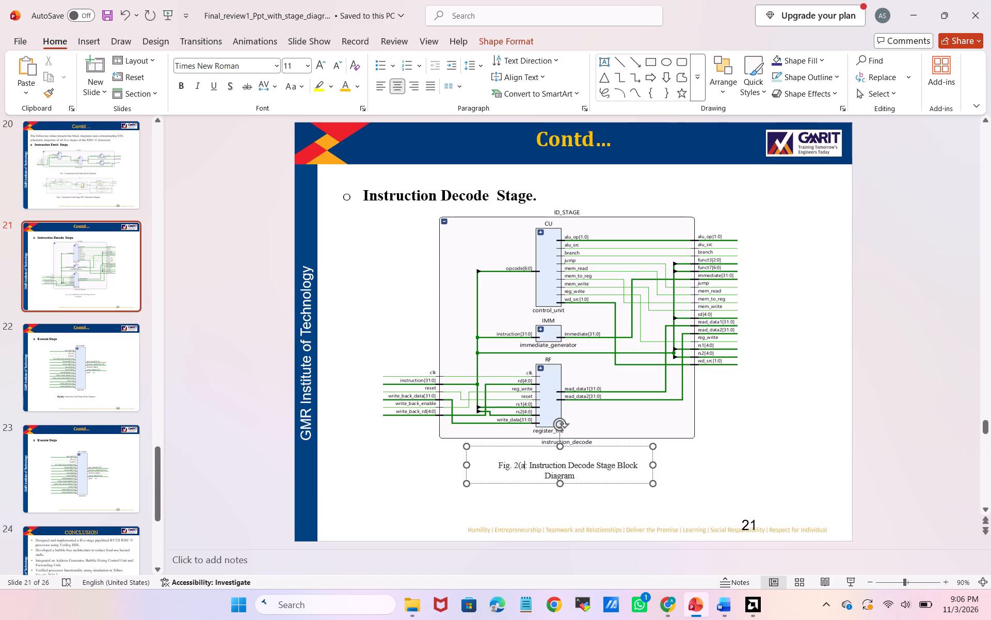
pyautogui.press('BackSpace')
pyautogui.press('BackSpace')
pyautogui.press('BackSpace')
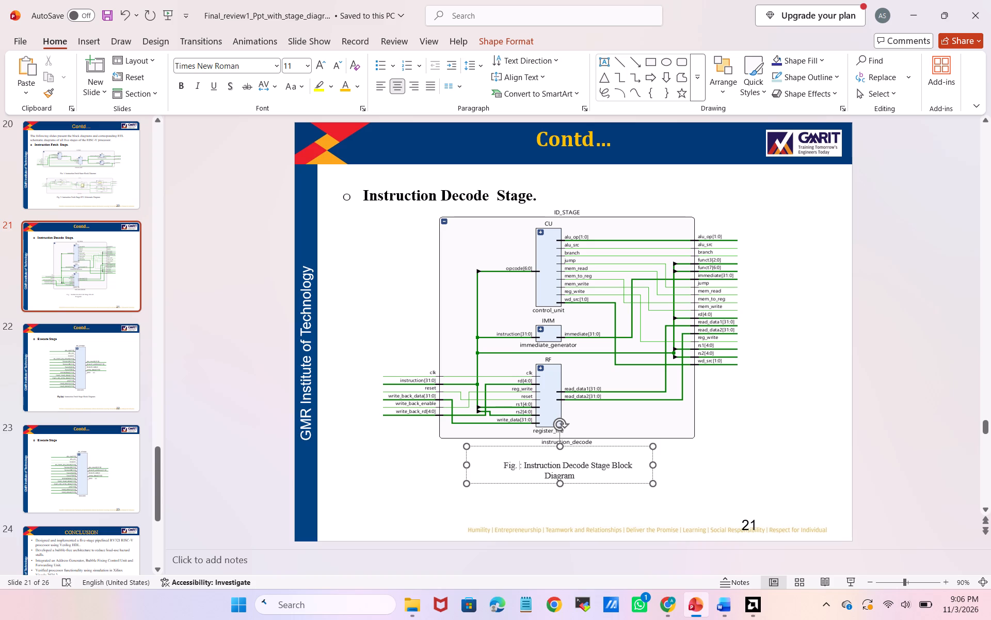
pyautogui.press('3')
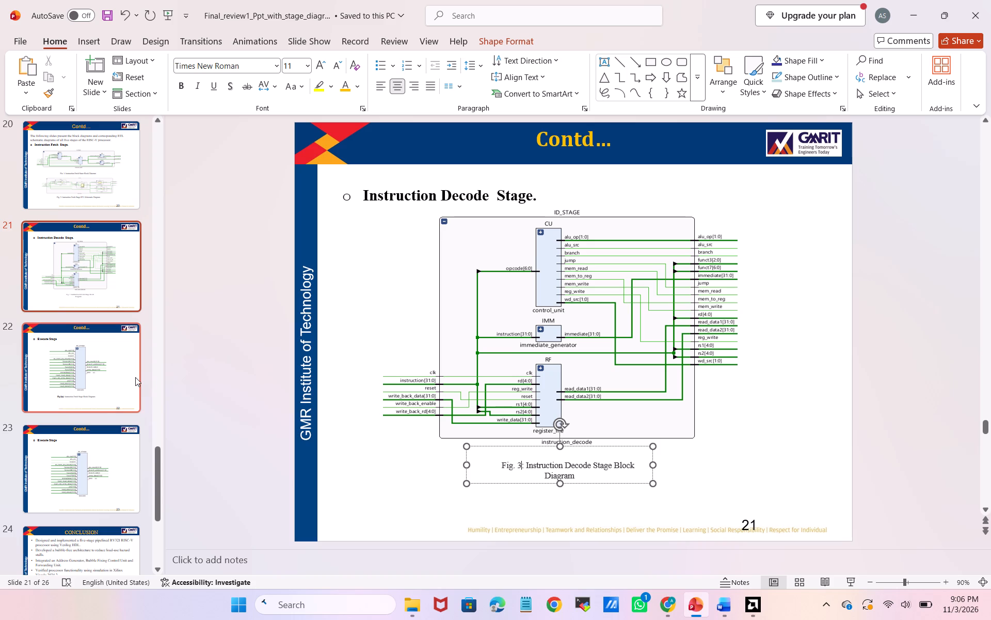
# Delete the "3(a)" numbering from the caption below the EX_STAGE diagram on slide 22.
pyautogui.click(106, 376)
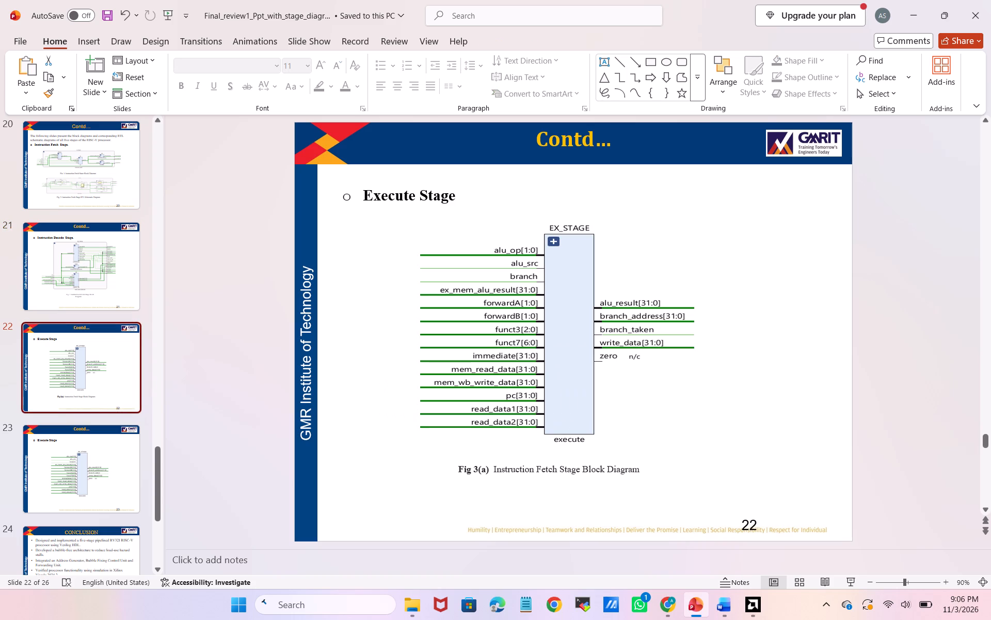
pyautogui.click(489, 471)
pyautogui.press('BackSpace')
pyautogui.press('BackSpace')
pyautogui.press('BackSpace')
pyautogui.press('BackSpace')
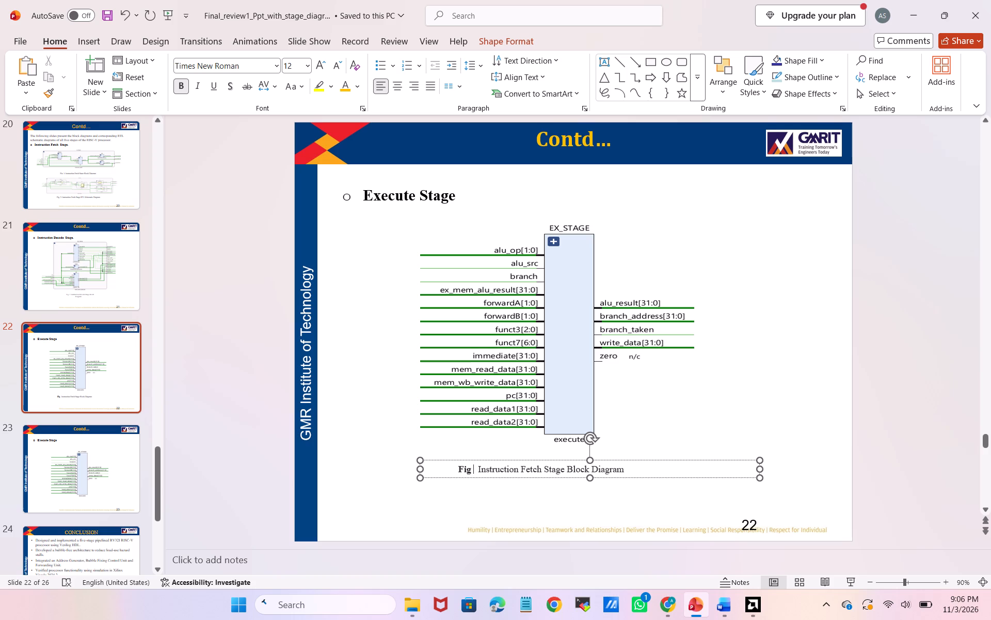
# Delete the "Fig" label with its leading spaces from the slide 22 caption and re-indent the remaining text with spaces toward the diagram's middle.
pyautogui.click(106, 270)
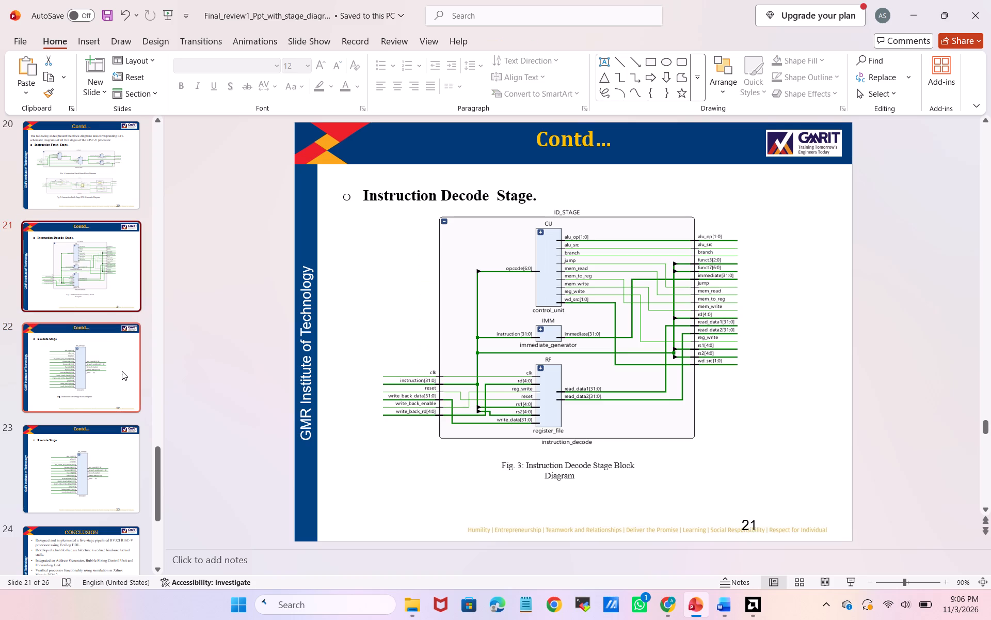
pyautogui.click(109, 365)
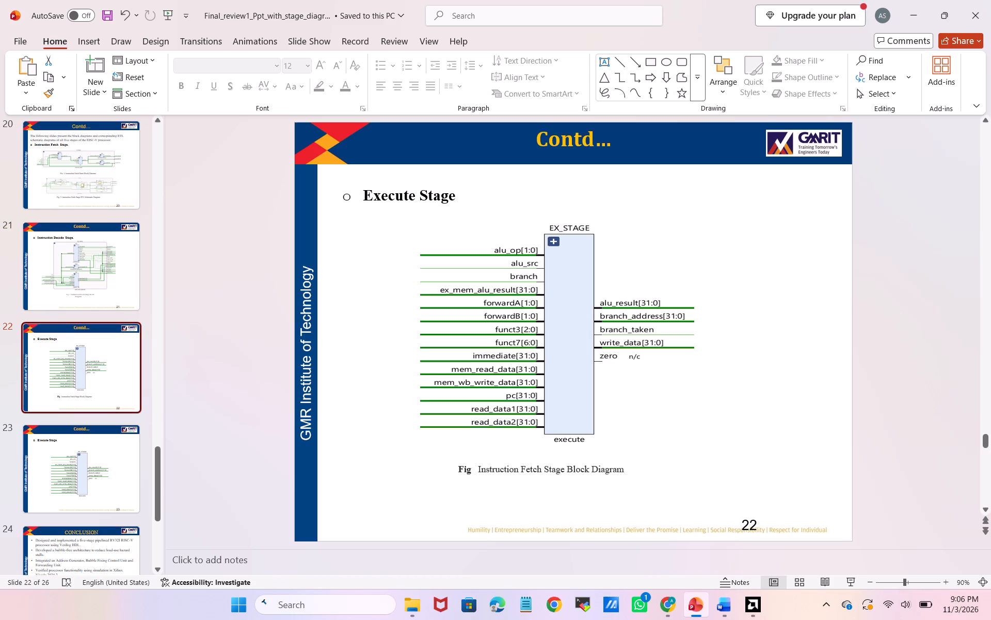
pyautogui.click(472, 470)
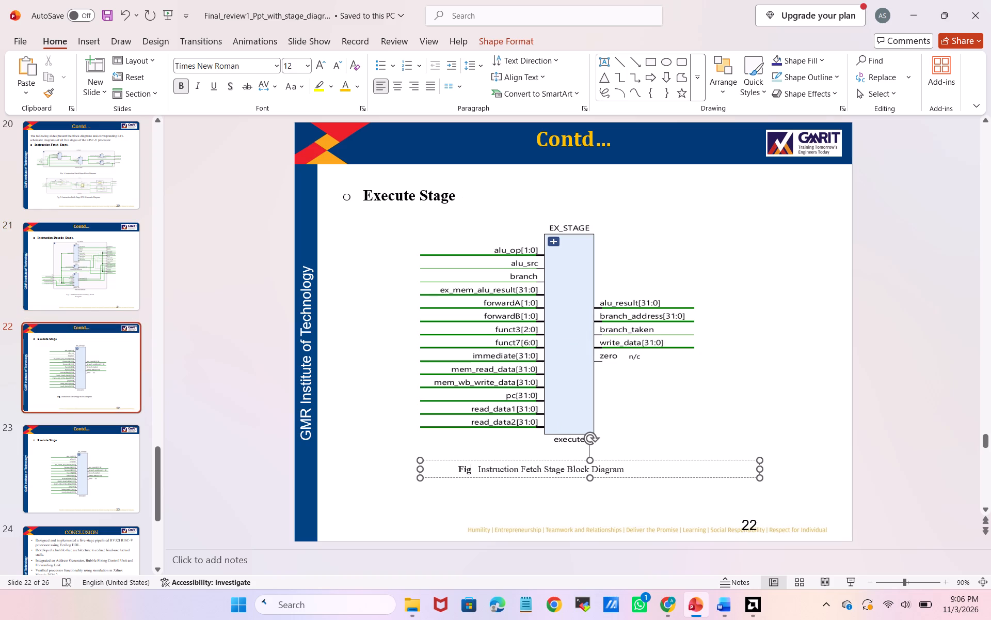
pyautogui.moveTo(472, 470); pyautogui.dragTo(452, 470)
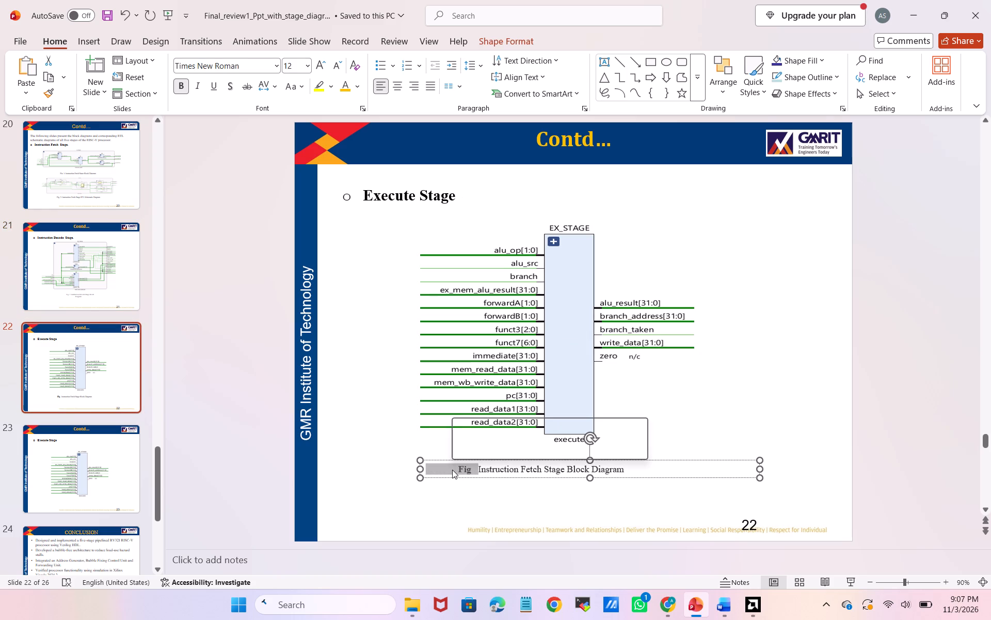
pyautogui.press('BackSpace')
pyautogui.press('space')
pyautogui.press('space')
pyautogui.press('space')
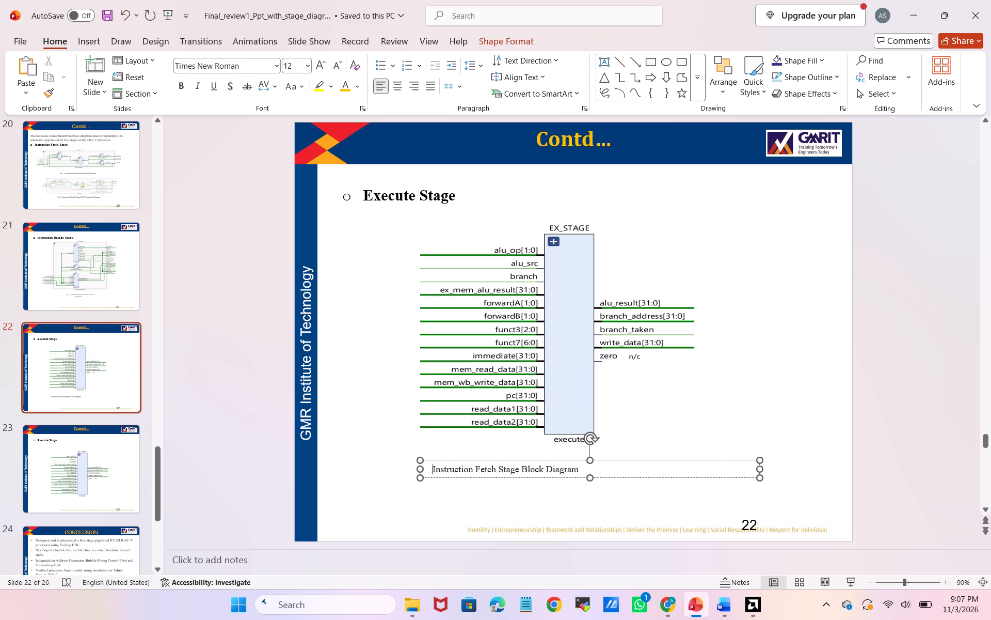
pyautogui.press('space')
pyautogui.press('space')
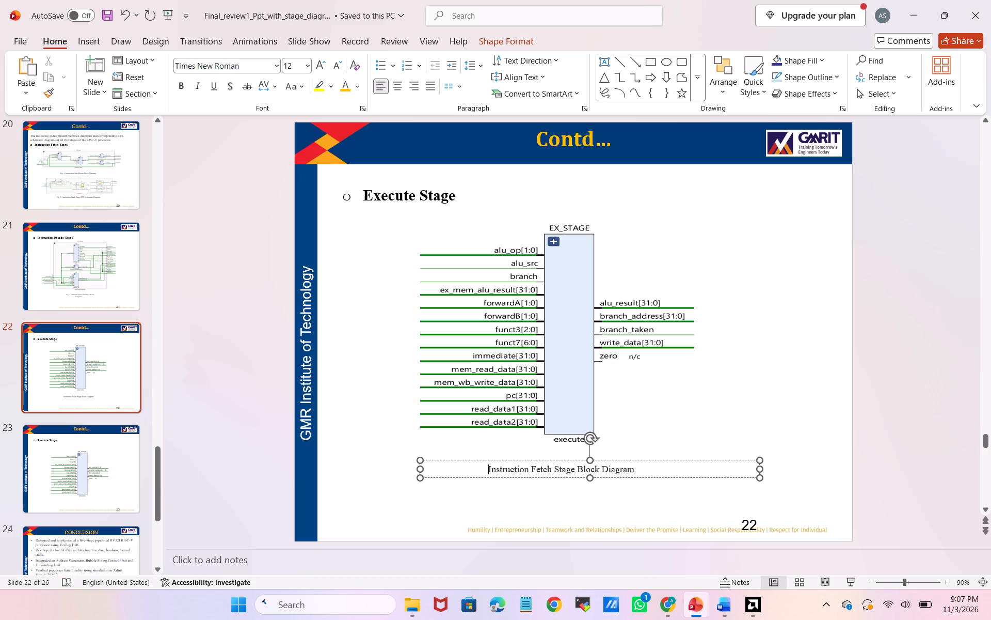
pyautogui.click(389, 402)
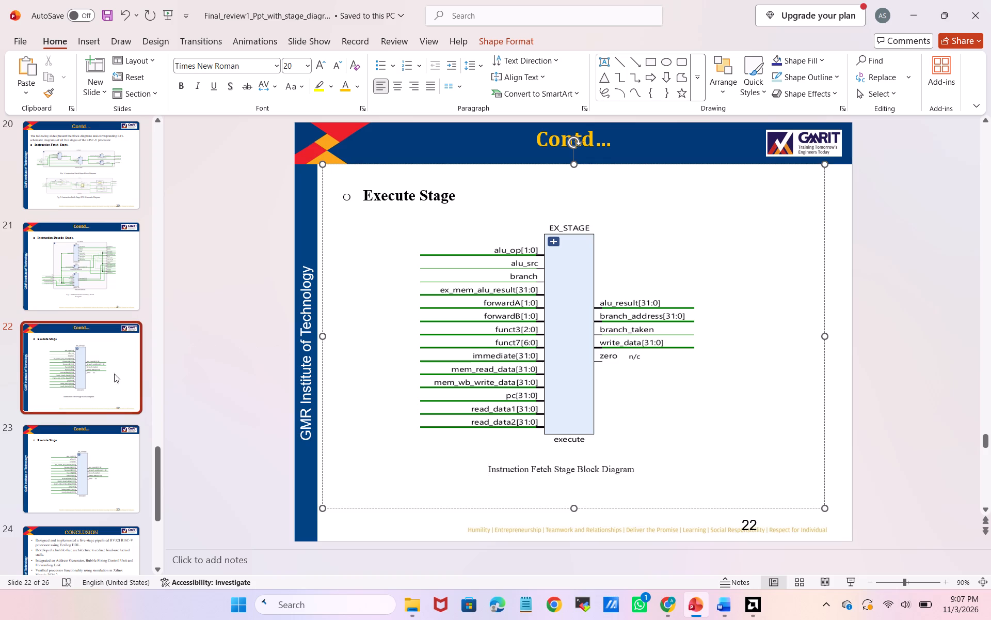
# Delete the "Fig. 3:" numbering from the Instruction Decode Stage Block Diagram caption on slide 21.
pyautogui.click(89, 390)
pyautogui.click(78, 263)
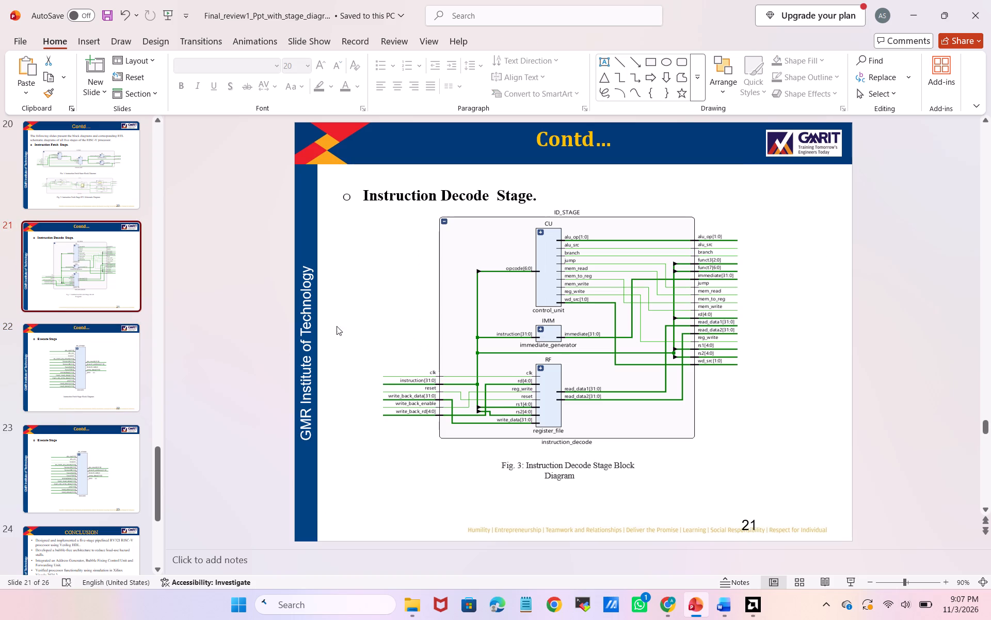
pyautogui.click(523, 466)
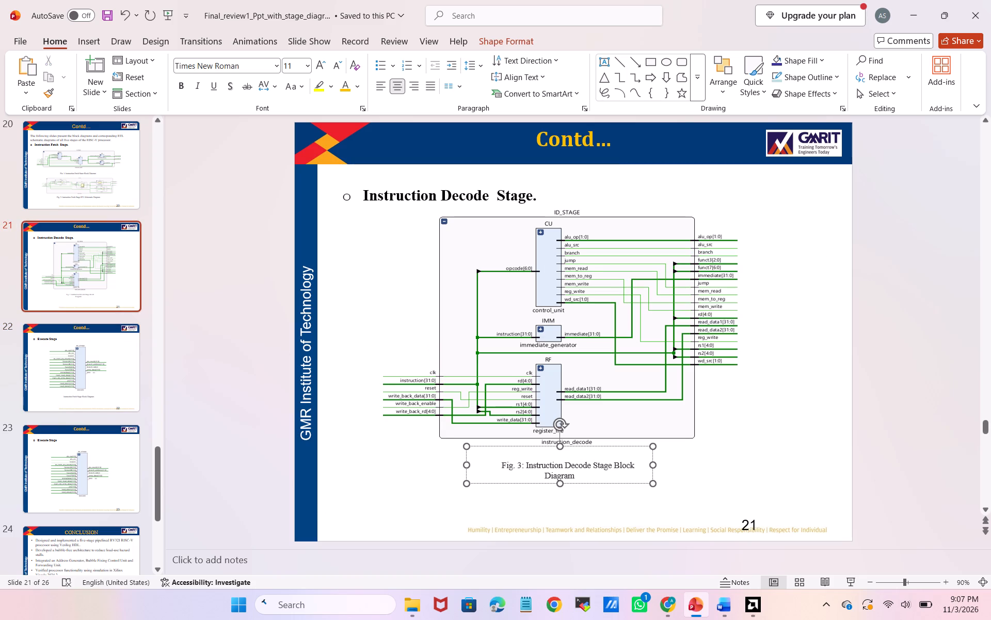
pyautogui.click(525, 465)
pyautogui.press('BackSpace')
pyautogui.press('BackSpace')
pyautogui.press('BackSpace')
pyautogui.press('BackSpace')
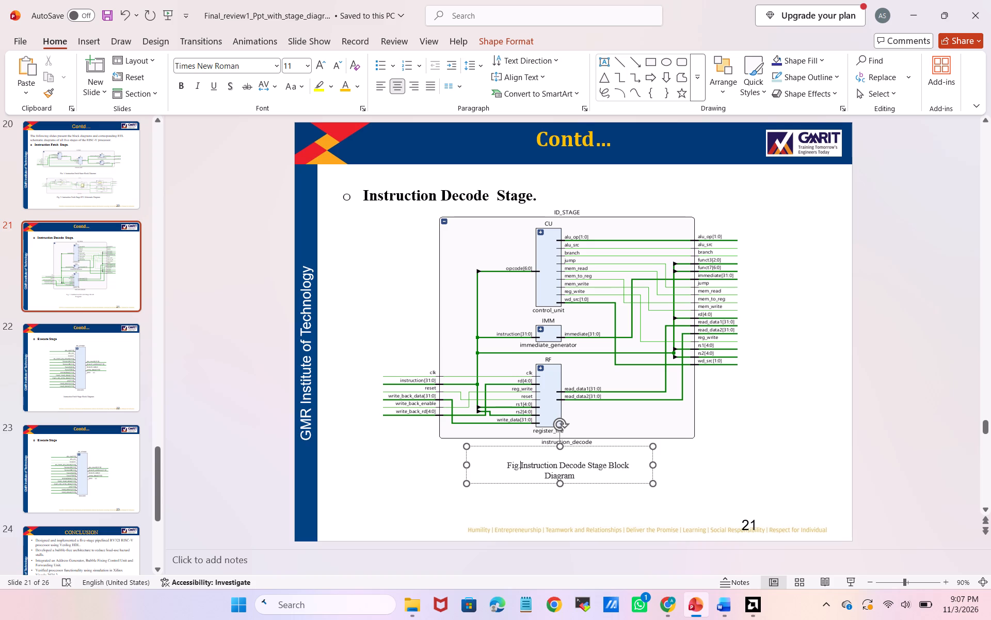
pyautogui.press('BackSpace')
pyautogui.press('BackSpace')
pyautogui.press('BackSpace')
pyautogui.press('BackSpace')
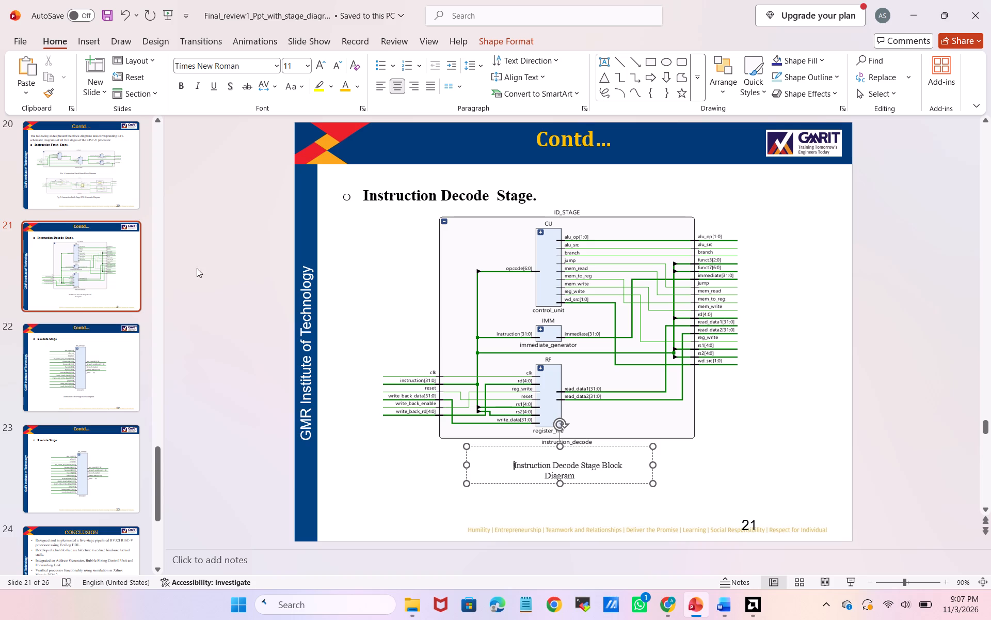
# Delete the "Fig. 1:" numbering from the Instruction Fetch Stage Block Diagram caption on slide 20.
pyautogui.click(86, 163)
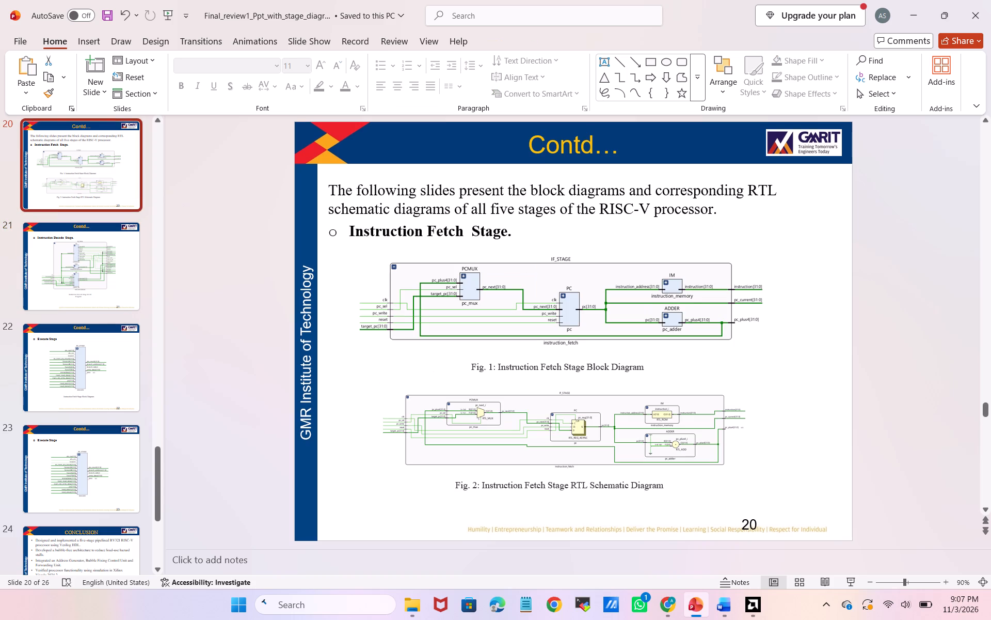
pyautogui.click(496, 366)
pyautogui.press('BackSpace')
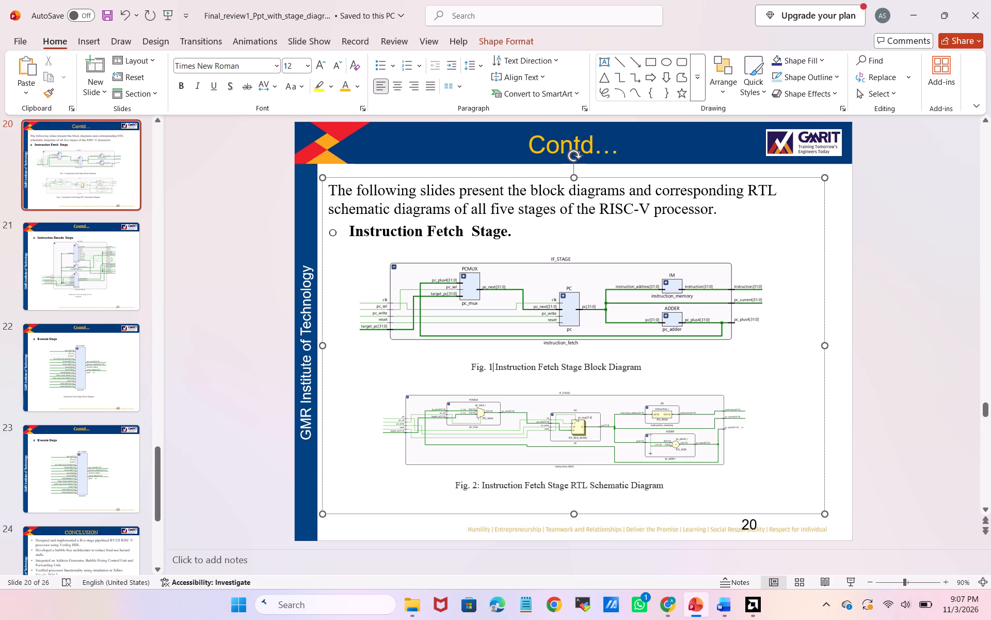
pyautogui.press('BackSpace')
pyautogui.press('BackSpace')
pyautogui.press('BackSpace')
pyautogui.press('BackSpace')
pyautogui.press('BackSpace')
pyautogui.press('BackSpace')
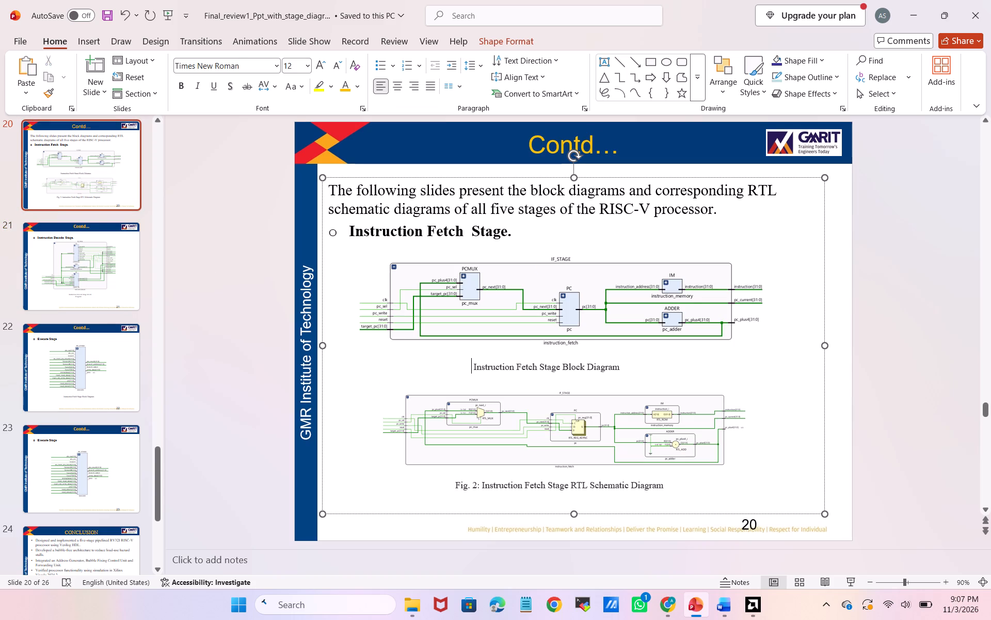
# Delete the "Fig. 2:" numbering from the Instruction Fetch Stage RTL Schematic Diagram caption on slide 20.
pyautogui.moveTo(481, 486); pyautogui.dragTo(460, 486)
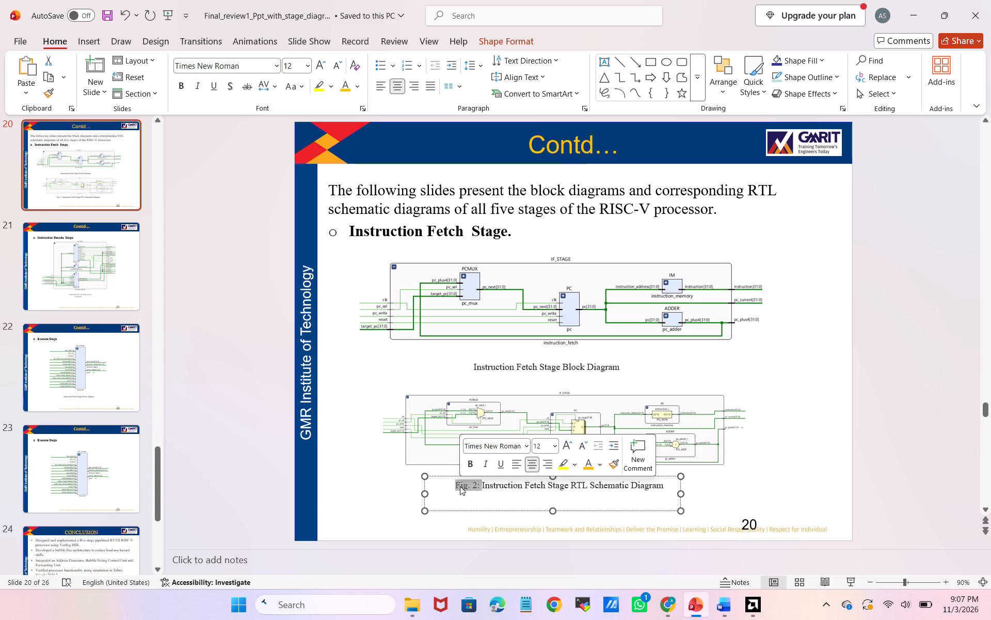
pyautogui.press('BackSpace')
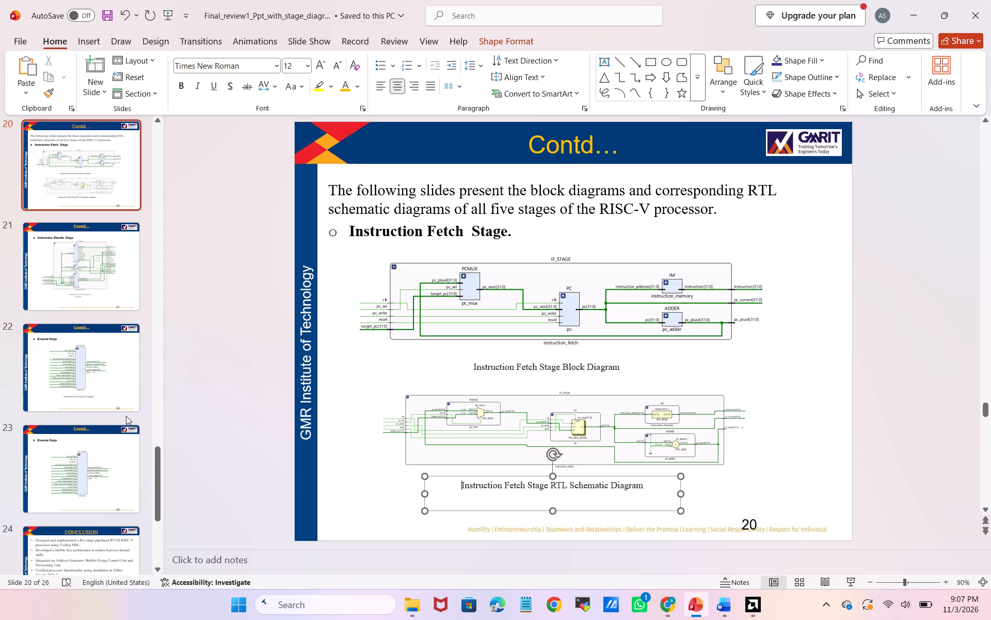
pyautogui.click(503, 361)
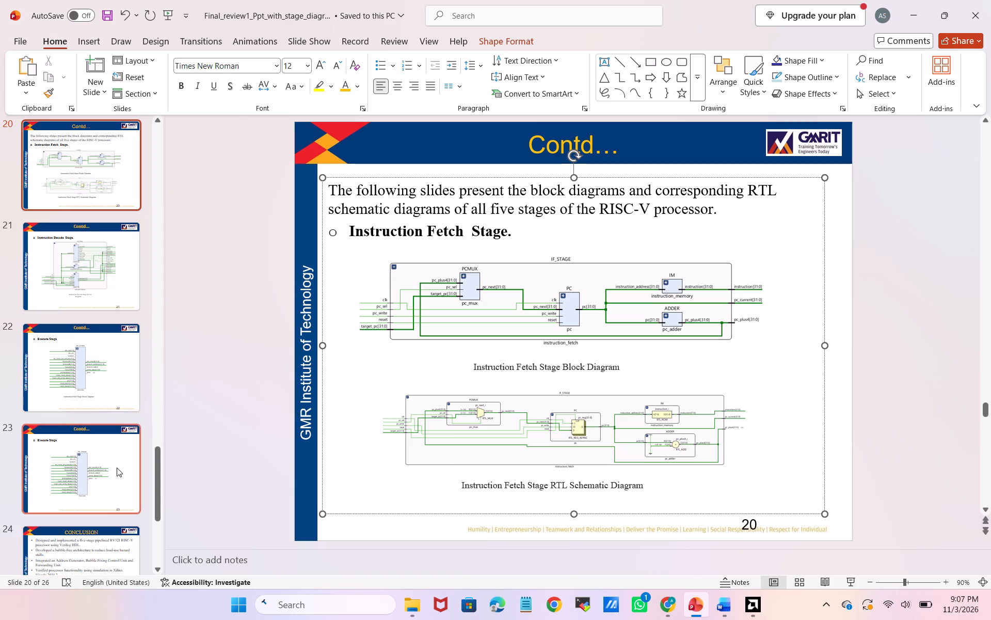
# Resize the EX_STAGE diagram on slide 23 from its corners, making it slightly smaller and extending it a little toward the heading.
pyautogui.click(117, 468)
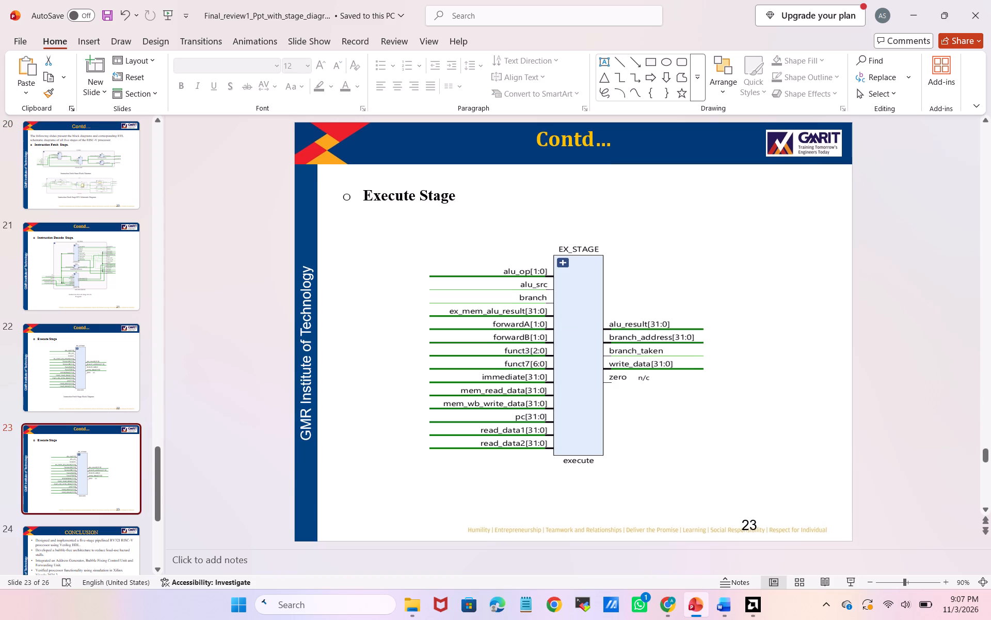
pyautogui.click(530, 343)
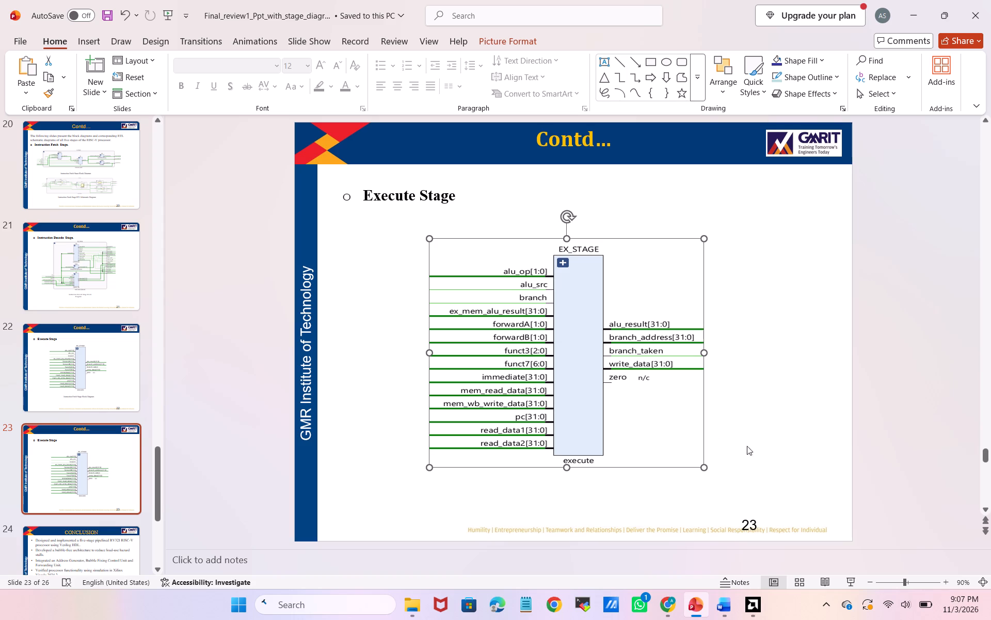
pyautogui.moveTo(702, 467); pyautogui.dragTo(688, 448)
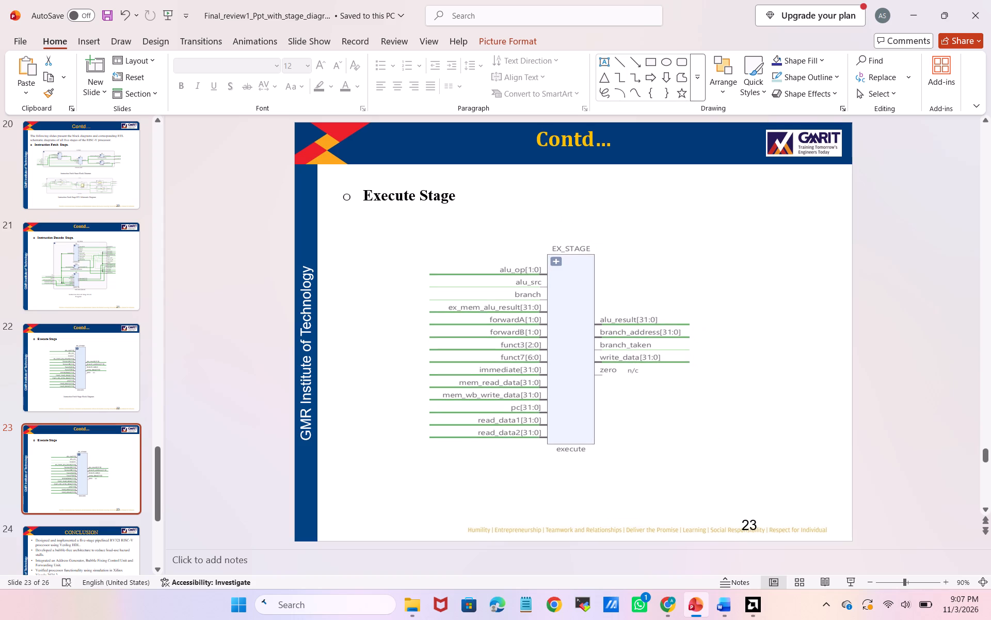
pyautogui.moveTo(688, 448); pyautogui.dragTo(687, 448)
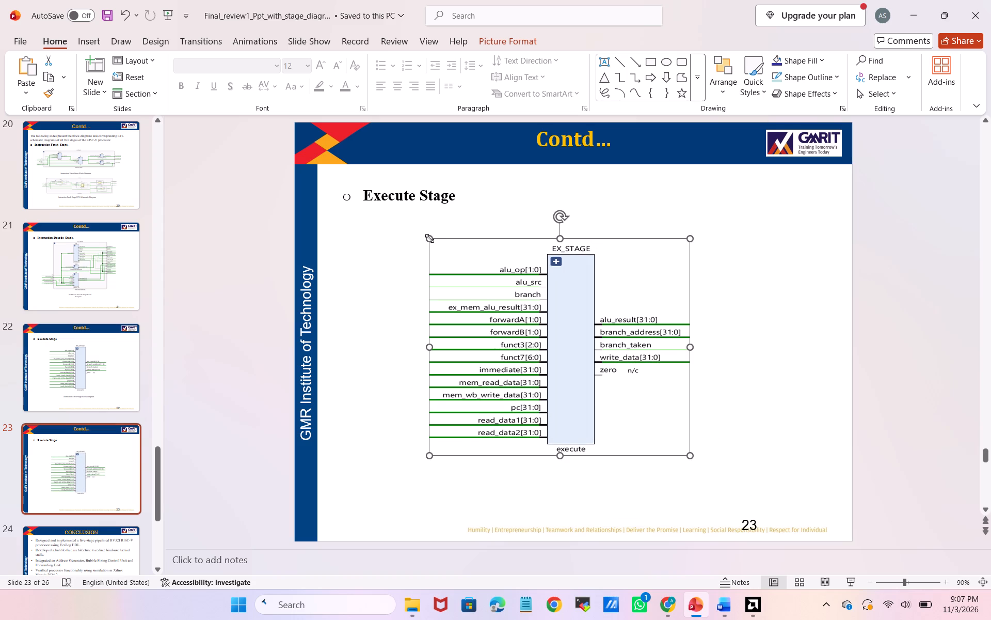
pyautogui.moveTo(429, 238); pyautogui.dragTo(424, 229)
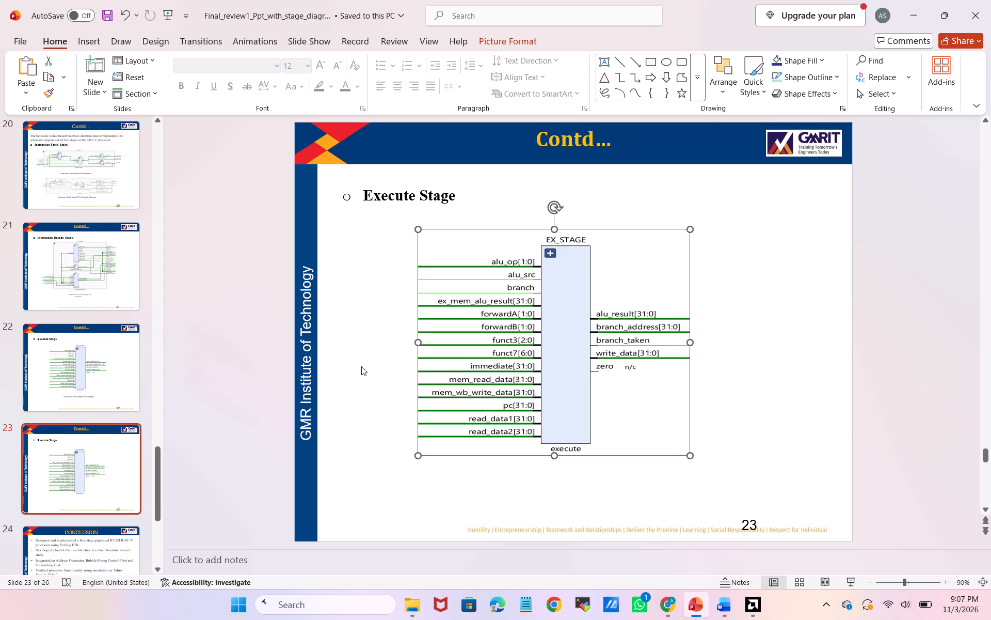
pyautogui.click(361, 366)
# Compare the Execute Stage diagram layouts on slides 22 and 23.
pyautogui.click(111, 444)
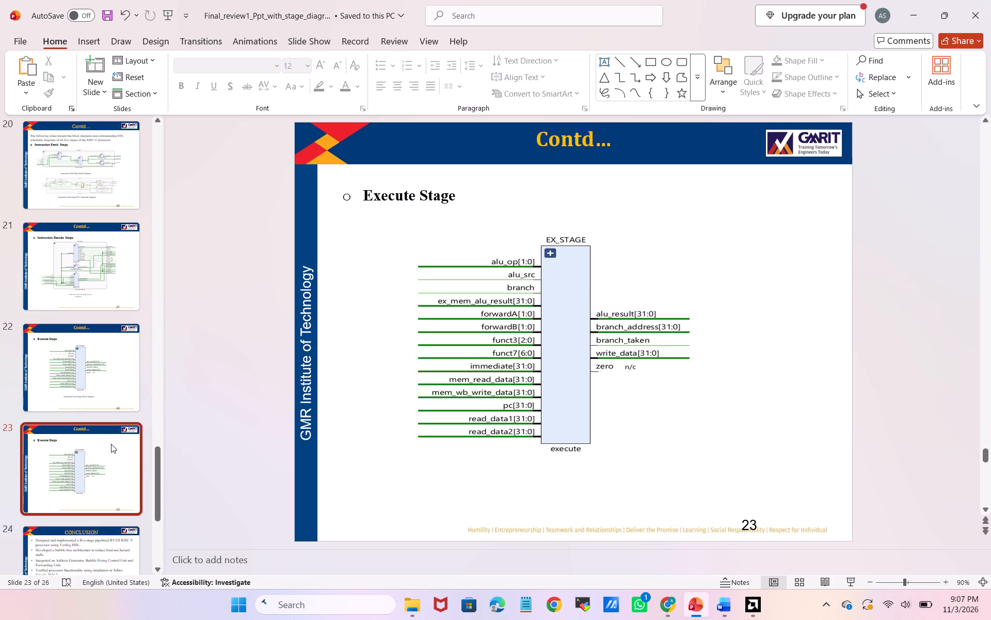
pyautogui.click(93, 351)
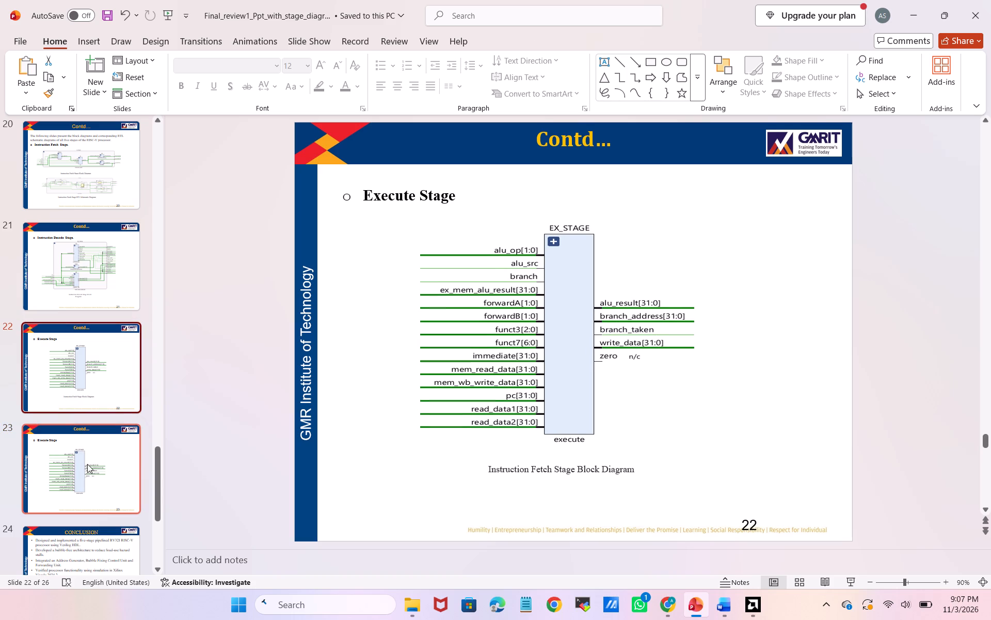
pyautogui.click(87, 464)
pyautogui.click(581, 321)
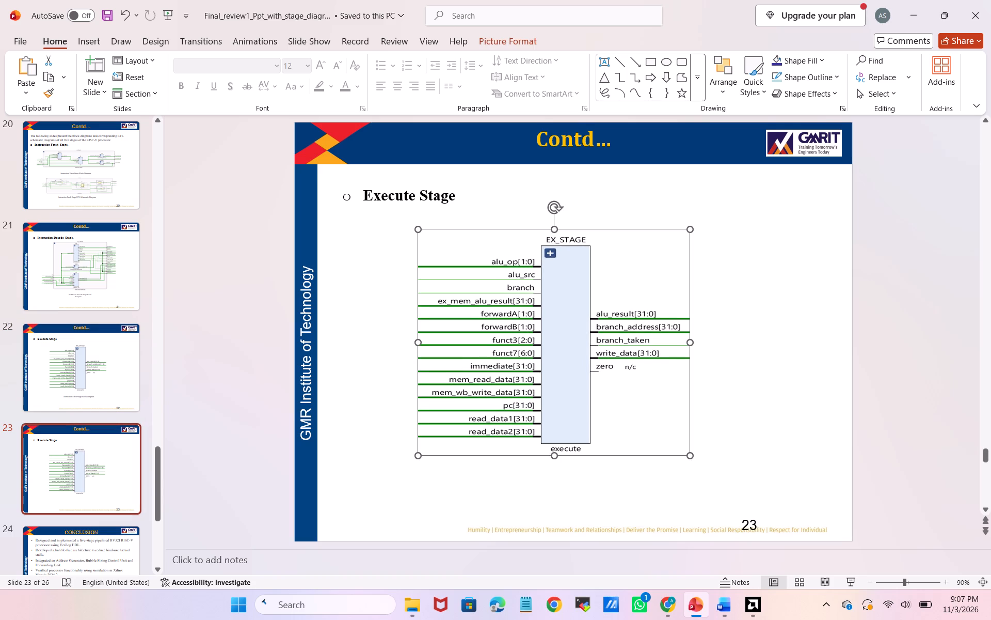
pyautogui.click(101, 357)
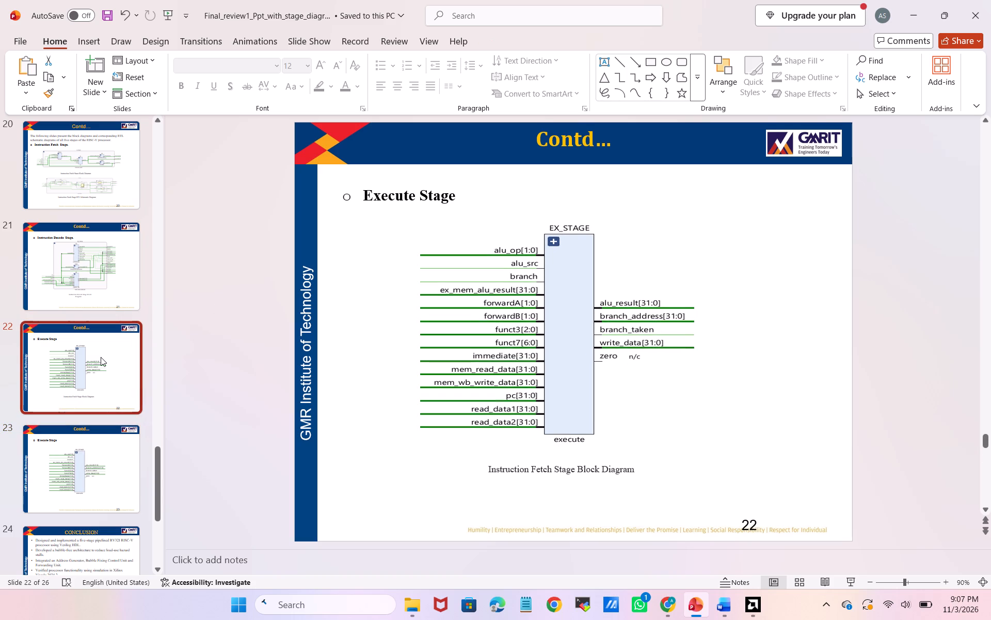
pyautogui.click(59, 263)
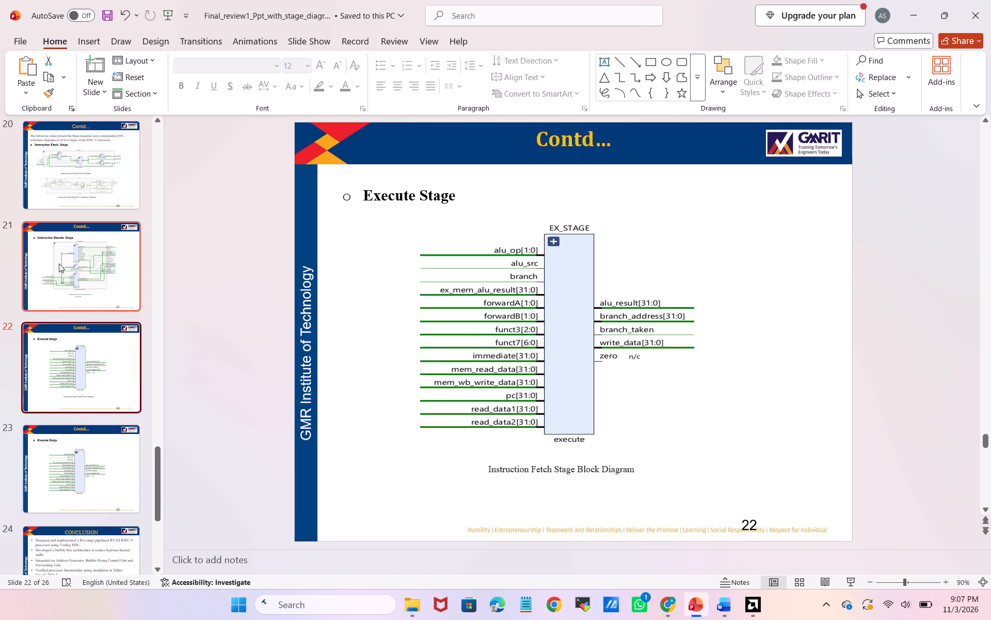
pyautogui.click(107, 364)
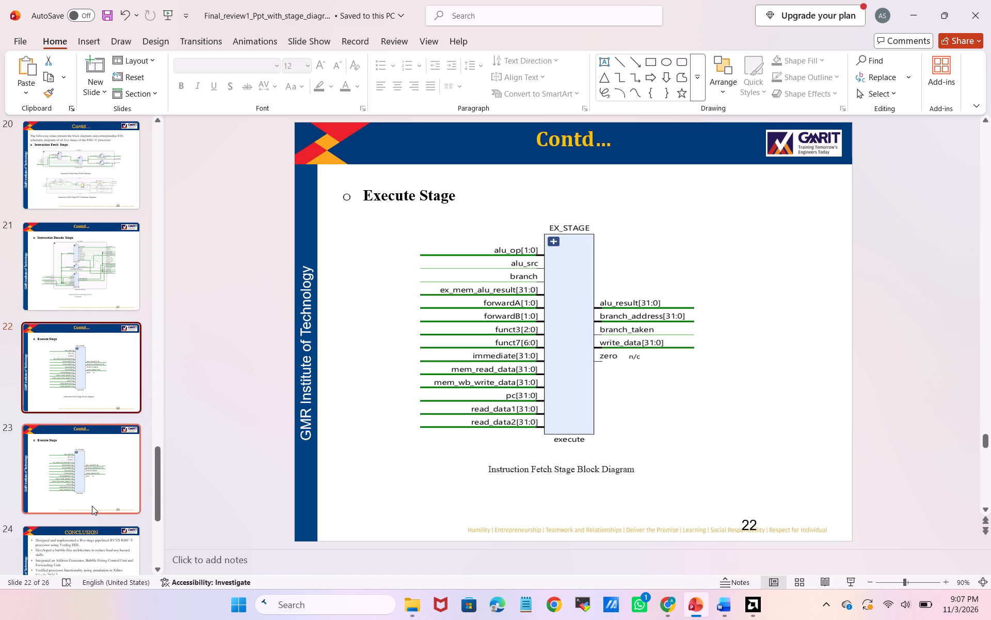
# Delete the EX_STAGE diagram from slide 23, keeping the Execute Stage heading.
pyautogui.click(92, 506)
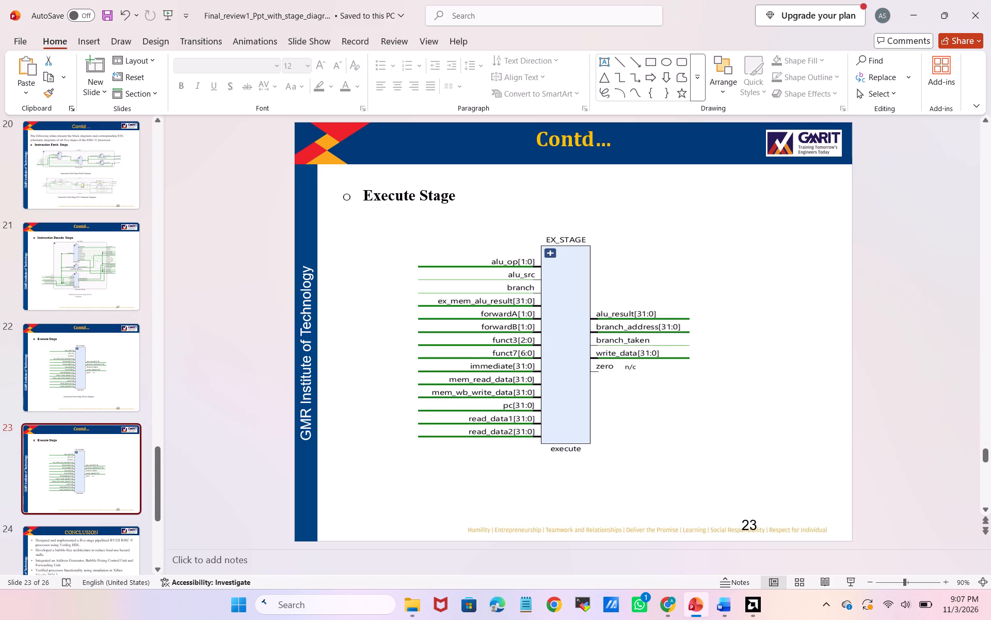
pyautogui.click(547, 324)
pyautogui.press('Delete')
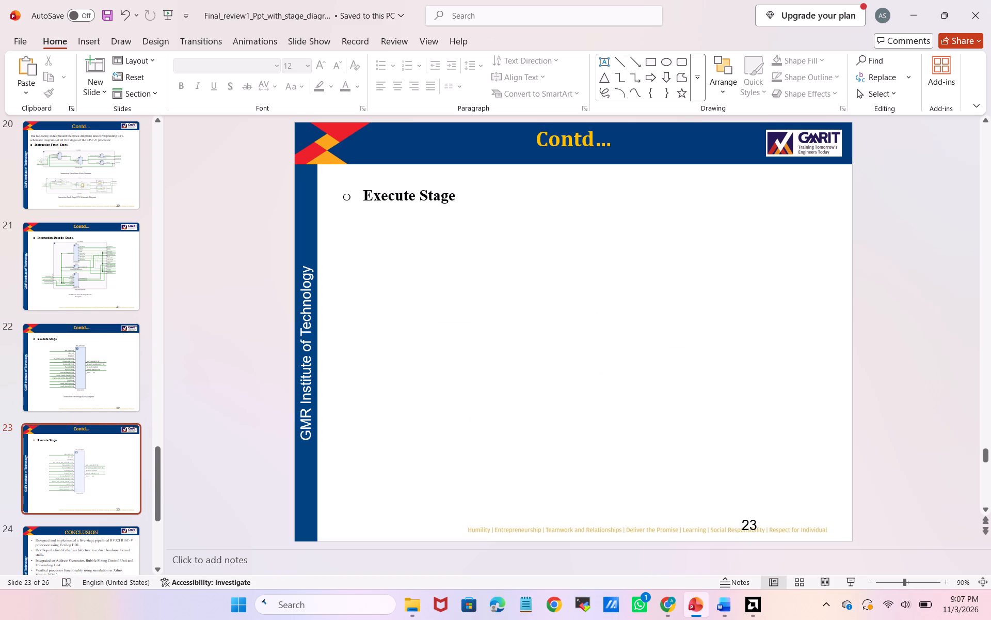
# Switch to Vivado, locate the ID_STAGE instruction_decode block in the elaborated schematic, and expand it.
pyautogui.click(747, 601)
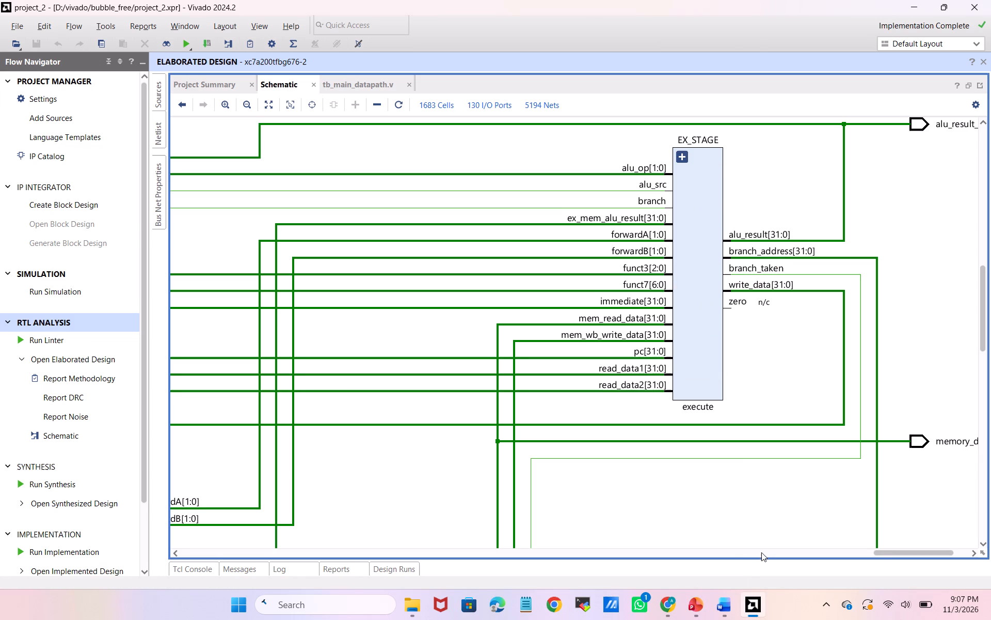
pyautogui.click(696, 591)
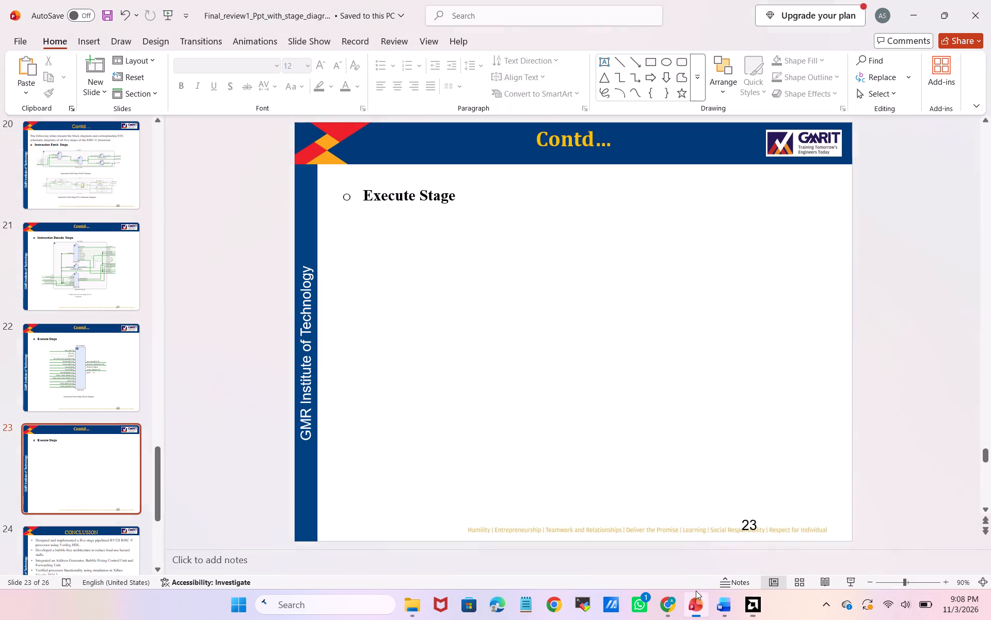
pyautogui.click(36, 252)
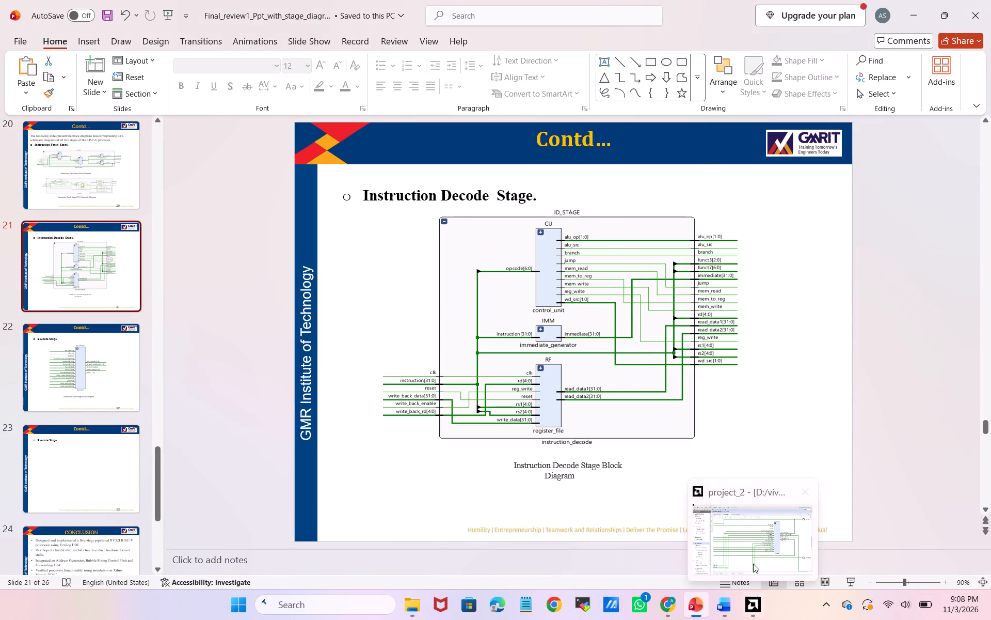
pyautogui.click(753, 551)
pyautogui.keyDown('ctrl'); pyautogui.scroll(-3, 625, 443); pyautogui.keyUp('ctrl')
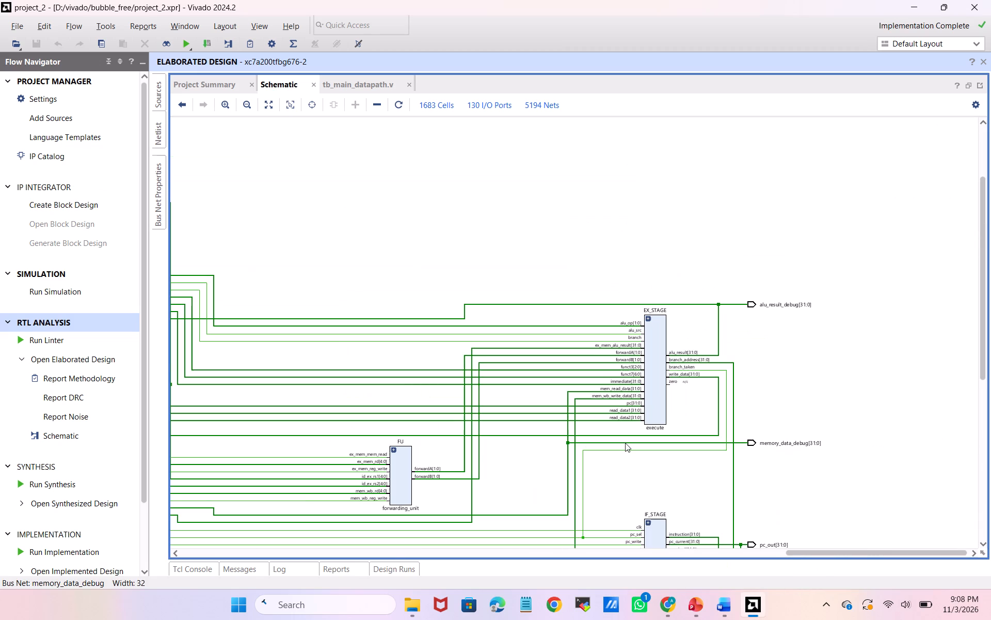
pyautogui.scroll(-3, 625, 443)
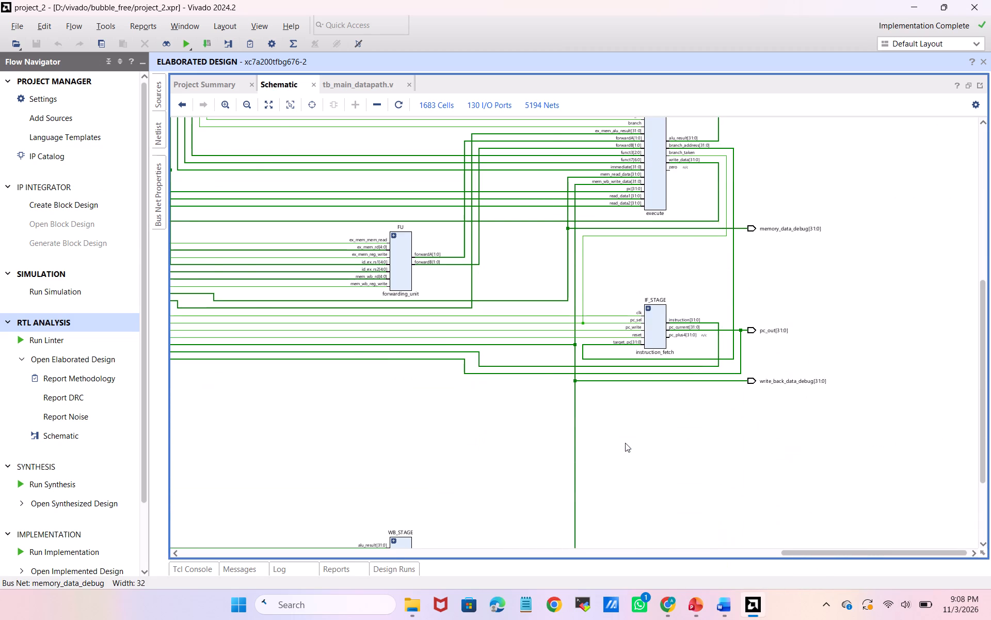
pyautogui.hscroll(2, 338, 478)
pyautogui.scroll(2, 338, 478)
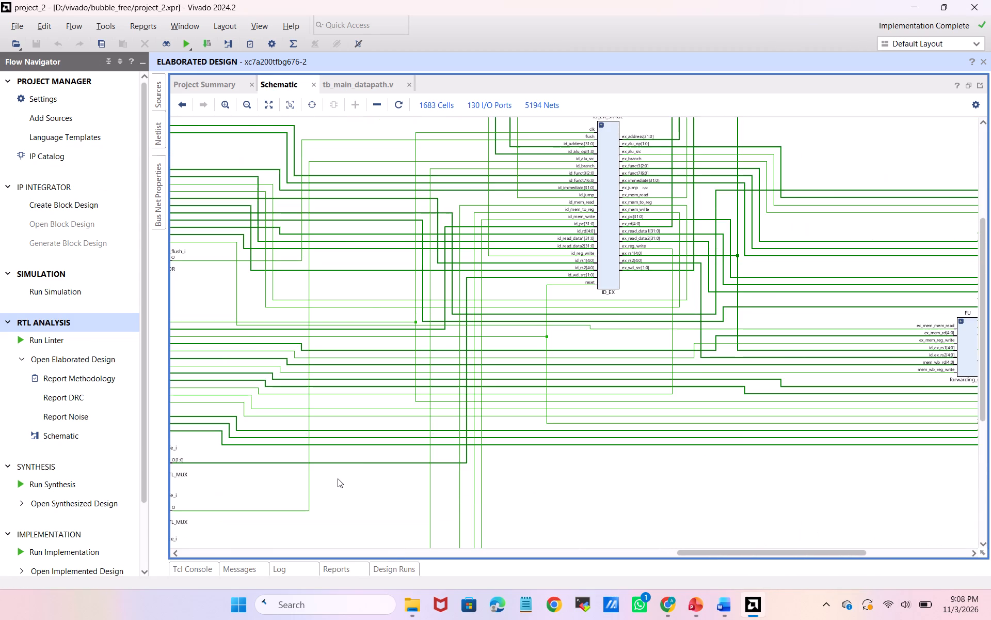
pyautogui.scroll(1, 338, 478)
pyautogui.hscroll(1, 356, 304)
pyautogui.scroll(-1, 356, 304)
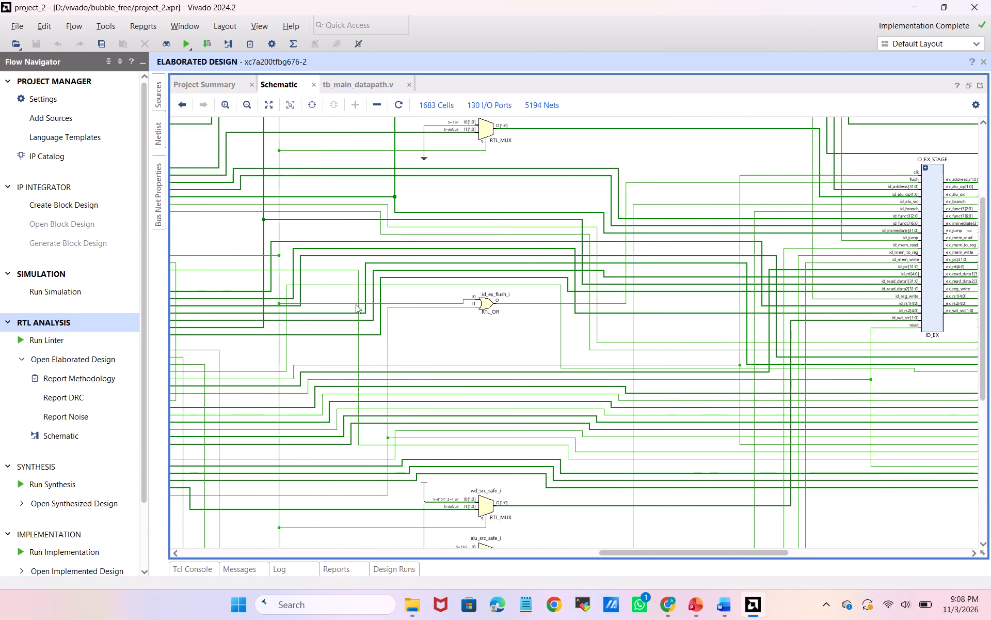
pyautogui.scroll(-2, 356, 304)
pyautogui.hscroll(1, 356, 304)
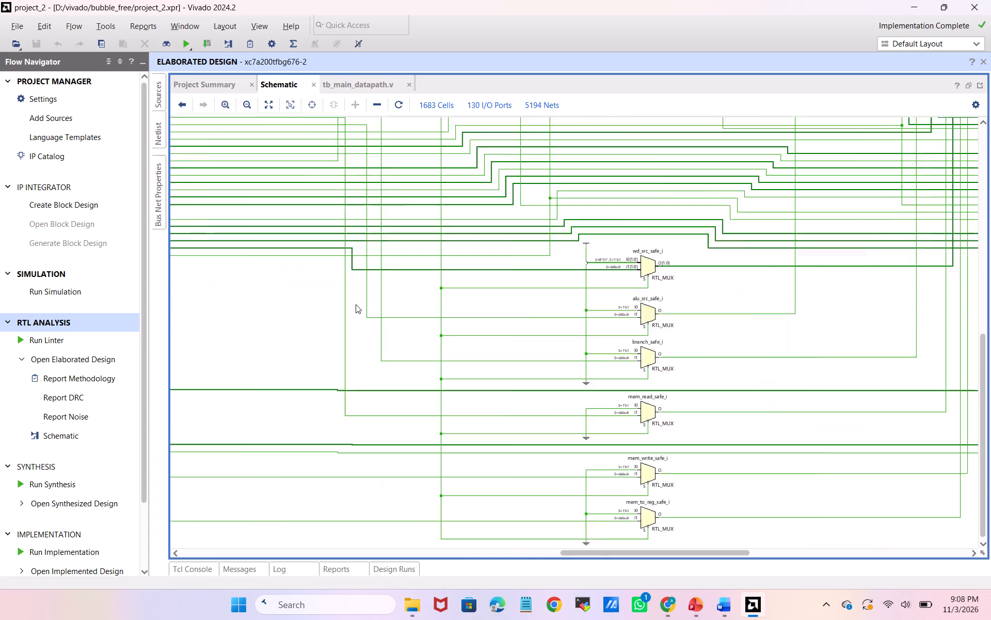
pyautogui.hscroll(1, 356, 304)
pyautogui.scroll(2, 356, 304)
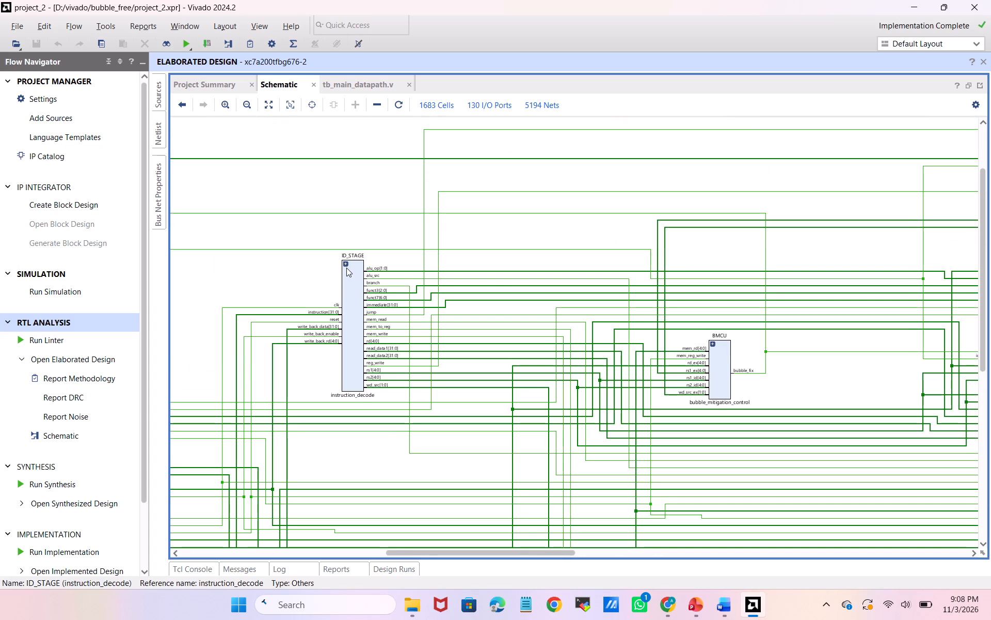
pyautogui.click(344, 266)
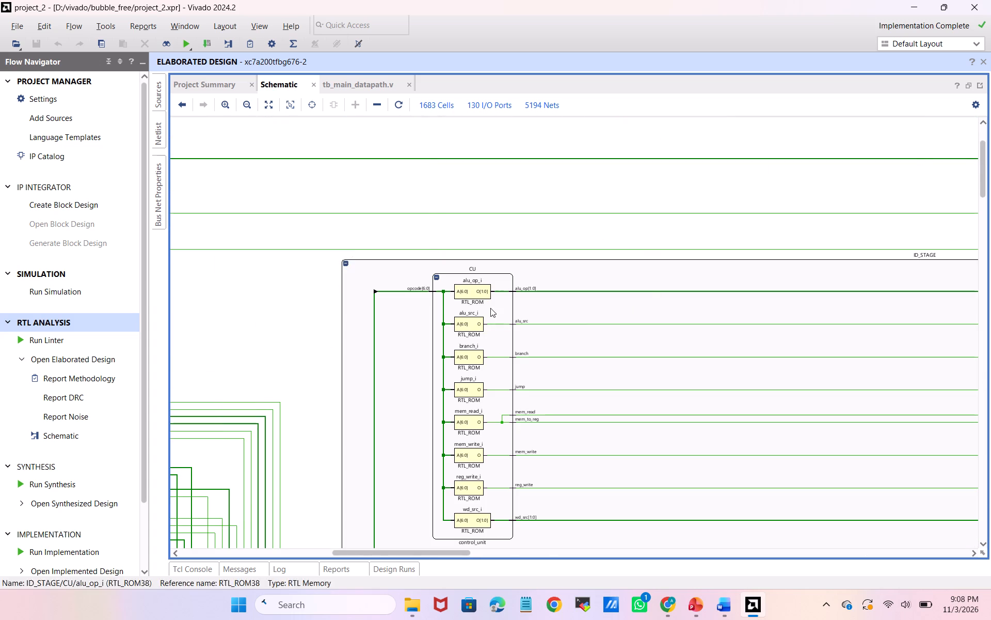
# Examine the expanded ID_STAGE block, covering its control unit, immediate generator and register file and its extent in the full schematic.
pyautogui.scroll(-3, 500, 318)
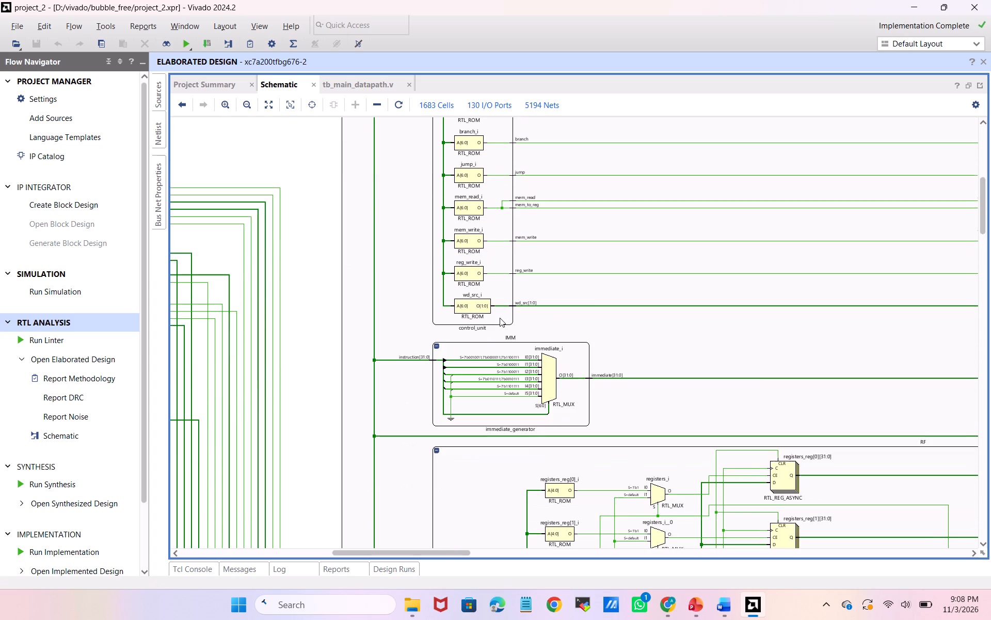
pyautogui.scroll(-1, 500, 318)
pyautogui.hscroll(-1, 500, 318)
pyautogui.scroll(-1, 500, 318)
pyautogui.hscroll(-1, 500, 318)
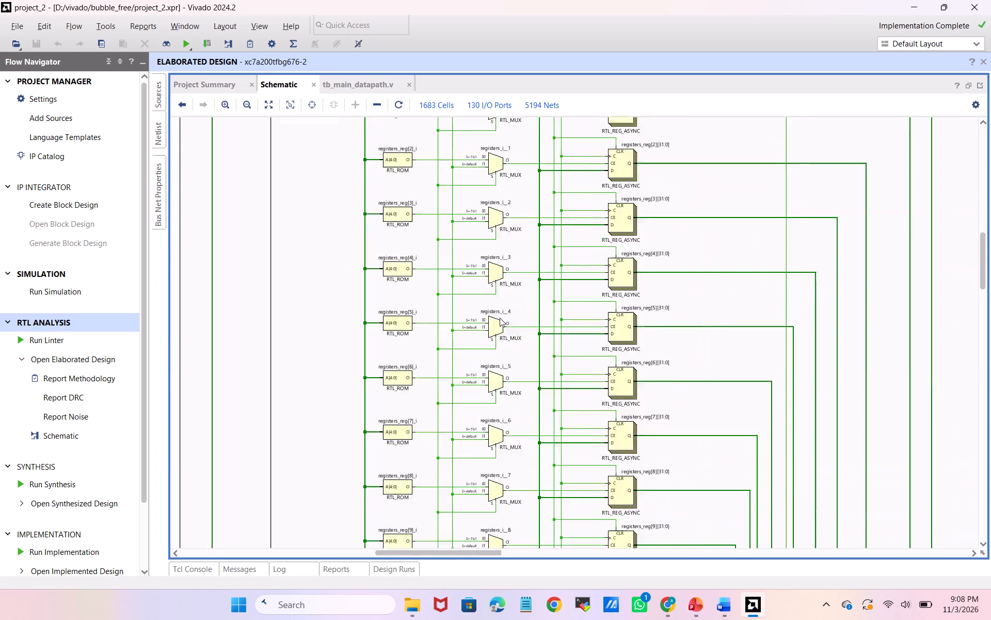
pyautogui.hscroll(-1, 500, 318)
pyautogui.scroll(-2, 500, 318)
pyautogui.keyDown('ctrl'); pyautogui.scroll(-3, 500, 318); pyautogui.keyUp('ctrl')
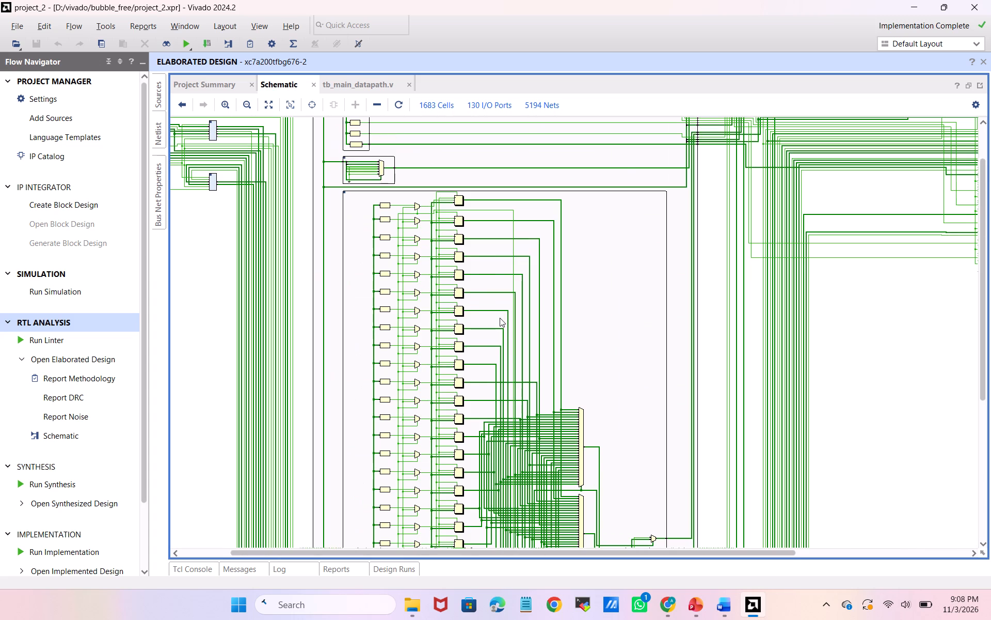
pyautogui.keyDown('ctrl'); pyautogui.scroll(-2, 500, 318); pyautogui.keyUp('ctrl')
pyautogui.scroll(-1, 500, 318)
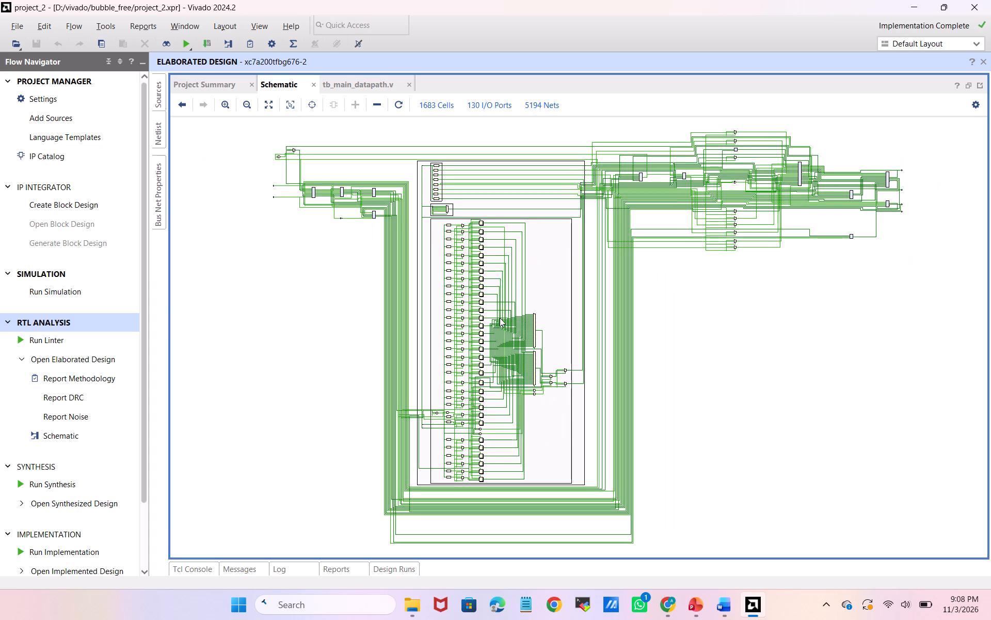
pyautogui.keyDown('ctrl'); pyautogui.scroll(3, 500, 318); pyautogui.keyUp('ctrl')
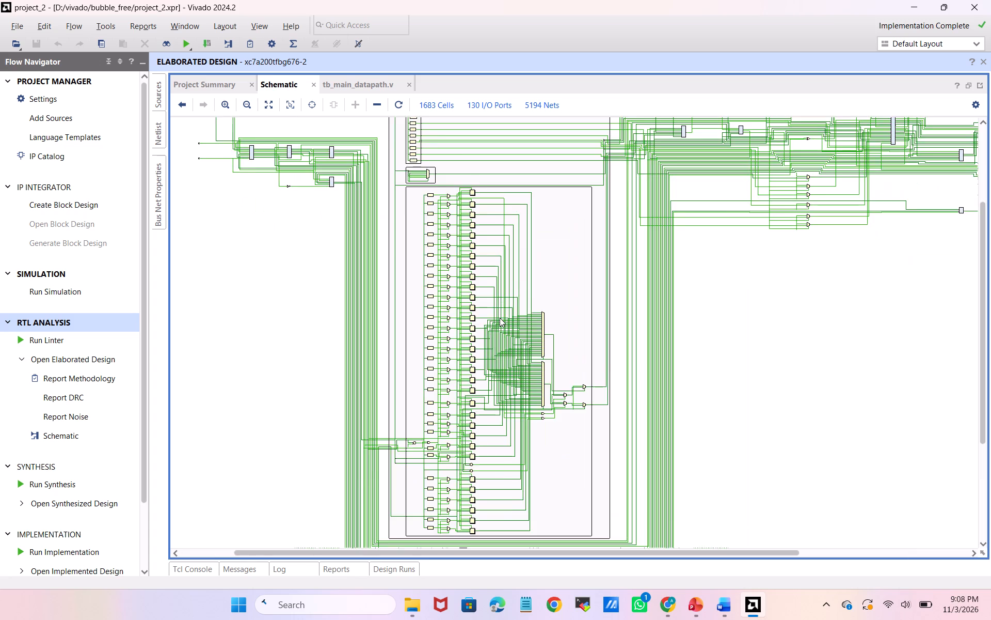
pyautogui.scroll(2, 476, 295)
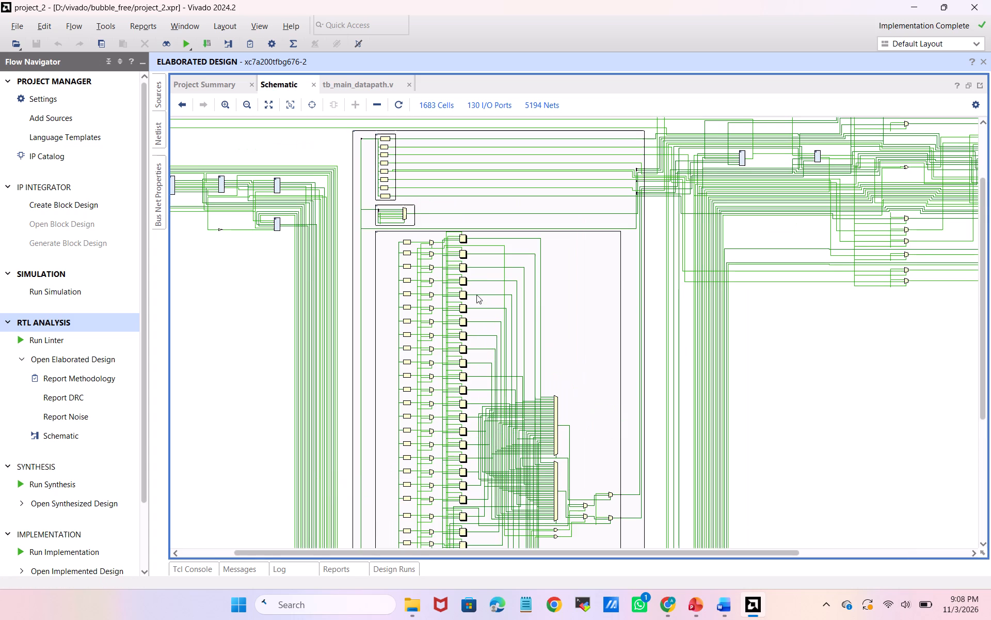
pyautogui.hscroll(-8, 832, 345)
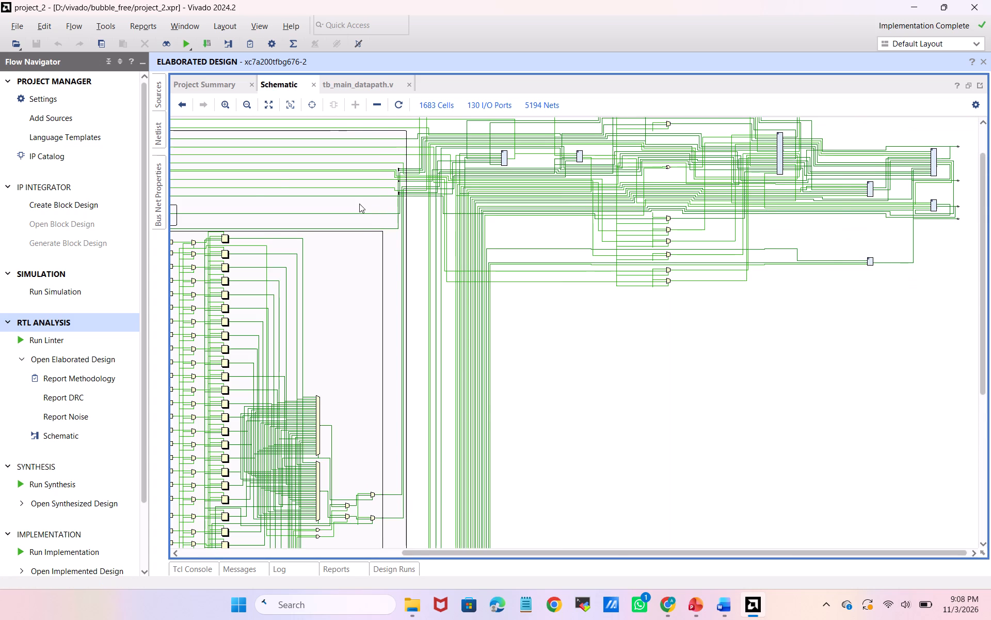
# Collapse the ID_STAGE instruction_decode block in the elaborated schematic.
pyautogui.hscroll(4, 359, 204)
pyautogui.scroll(1, 359, 204)
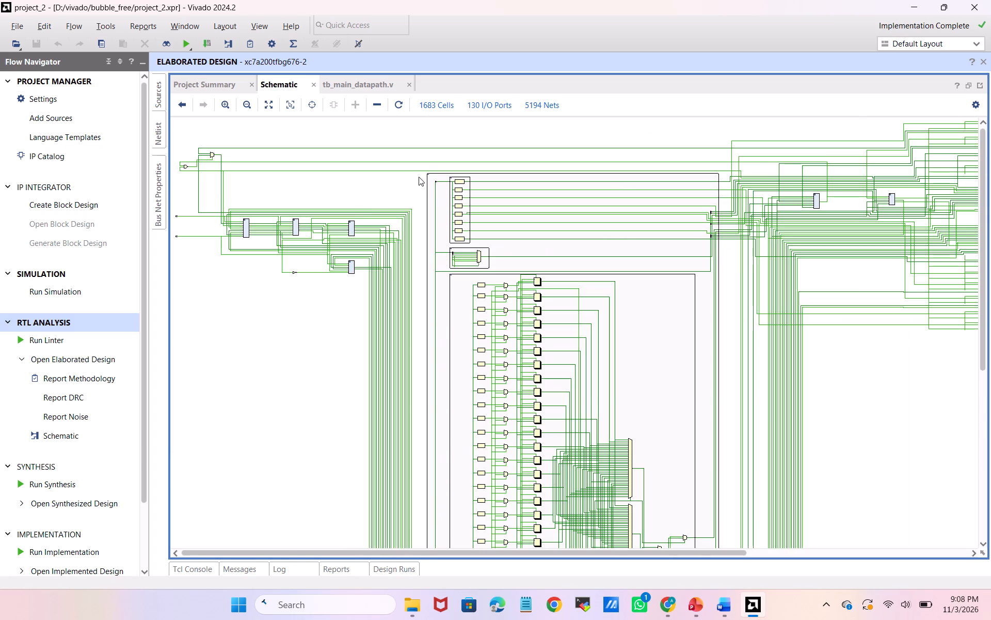
pyautogui.click(429, 173)
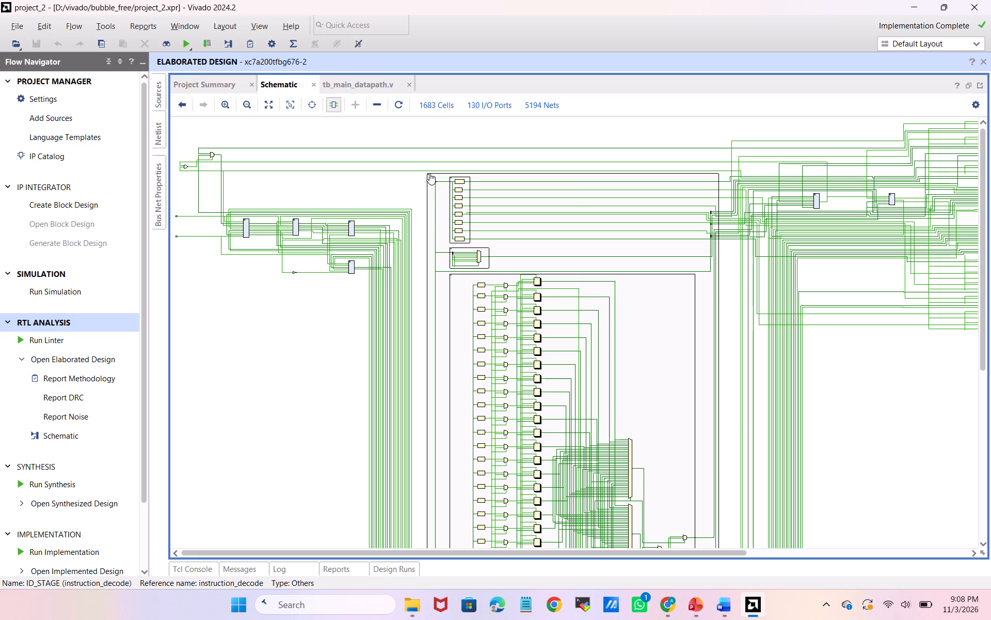
pyautogui.click(427, 174)
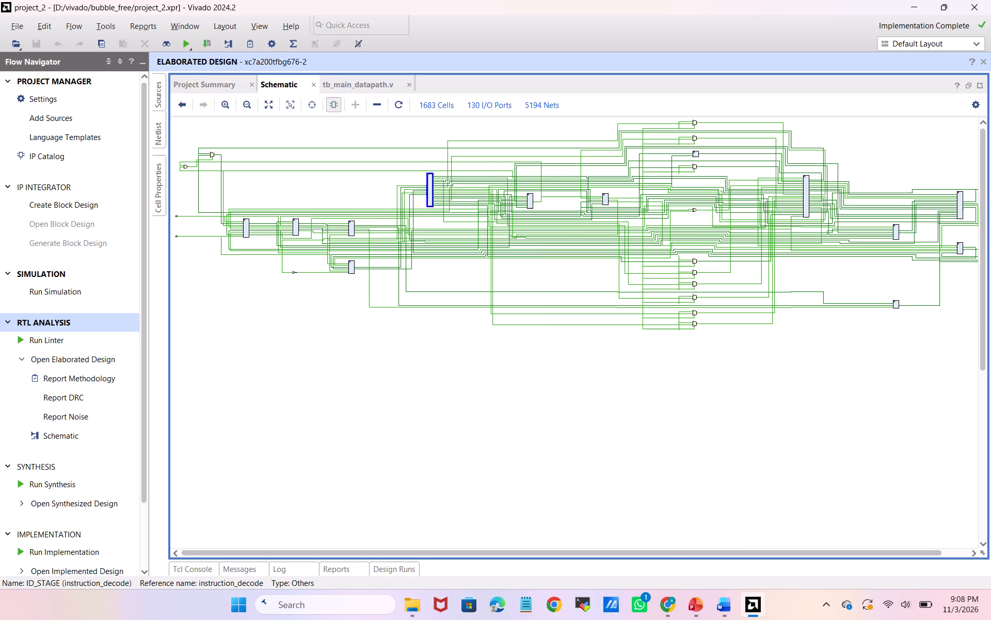
# Locate the EX_STAGE execute block near the schematic's output ports and expand it.
pyautogui.hscroll(-4, 898, 133)
pyautogui.keyDown('ctrl'); pyautogui.scroll(2, 898, 133); pyautogui.keyUp('ctrl')
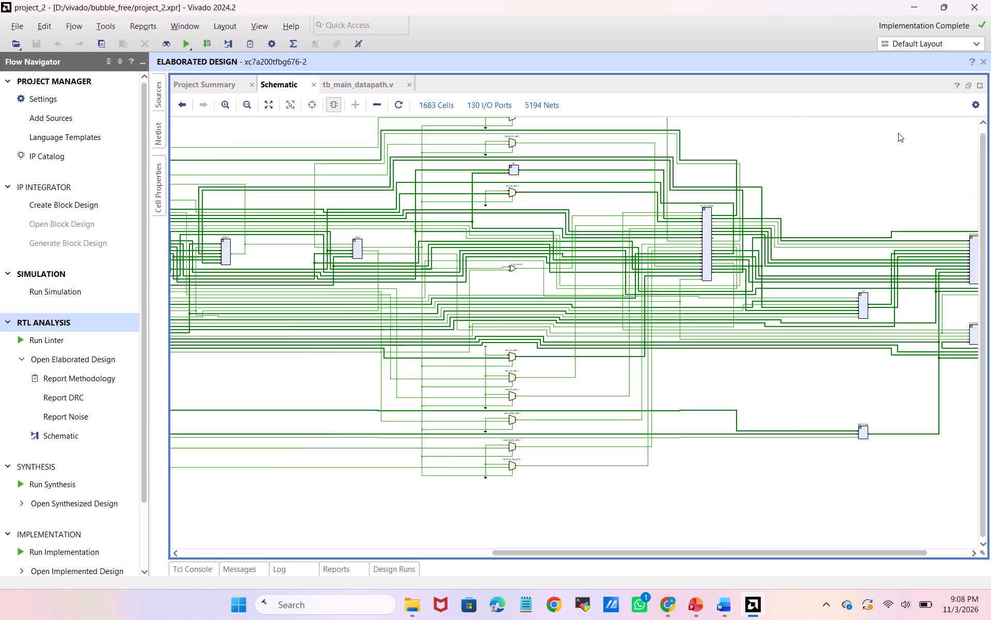
pyautogui.keyDown('ctrl'); pyautogui.scroll(6, 898, 133); pyautogui.keyUp('ctrl')
pyautogui.scroll(-1, 652, 268)
pyautogui.keyDown('ctrl'); pyautogui.scroll(-2, 652, 268); pyautogui.keyUp('ctrl')
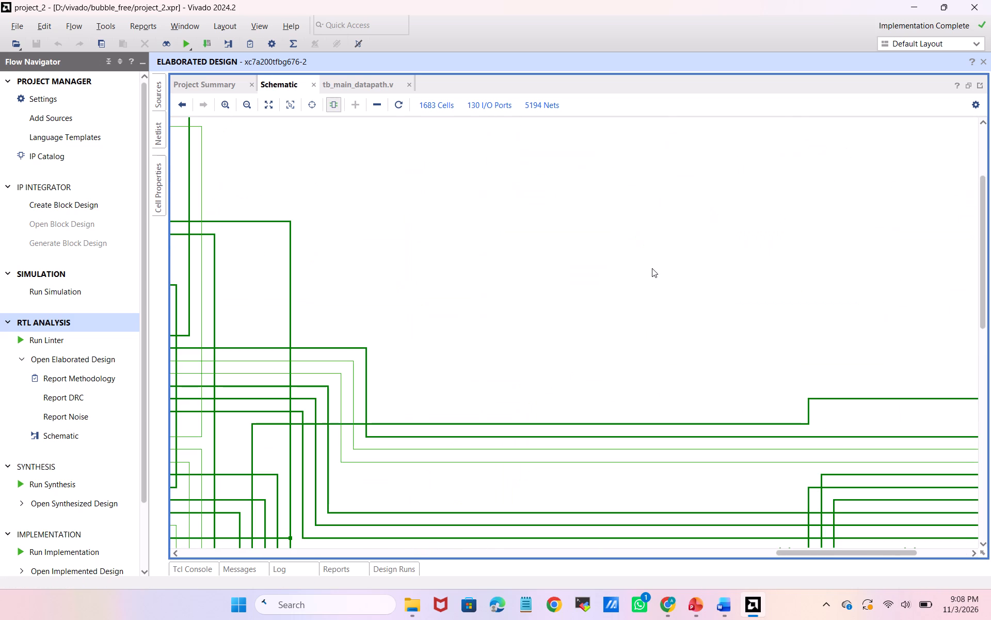
pyautogui.keyDown('ctrl'); pyautogui.scroll(-2, 652, 268); pyautogui.keyUp('ctrl')
pyautogui.hscroll(-1, 652, 268)
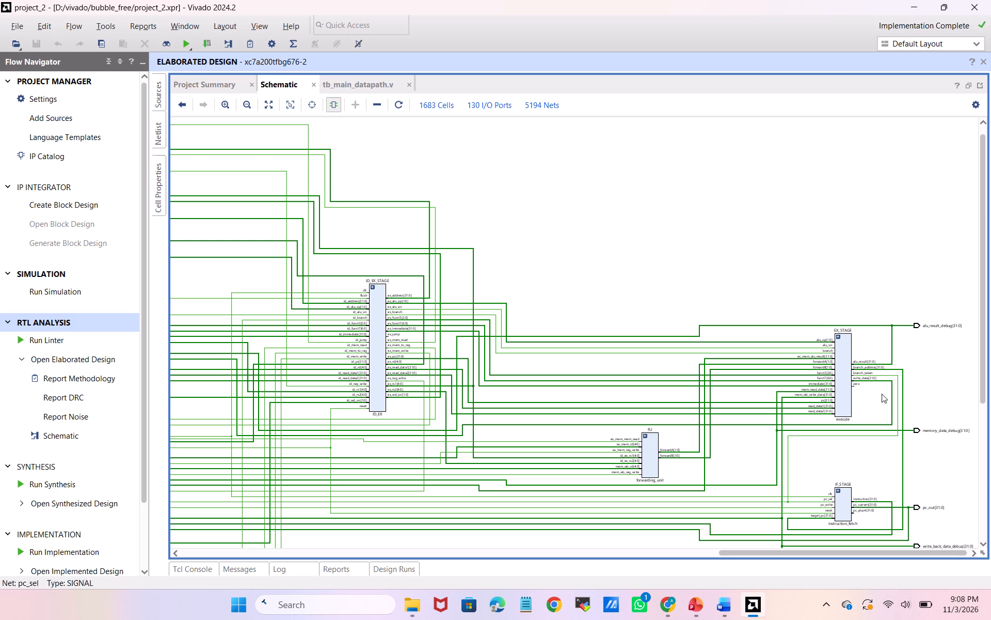
pyautogui.keyDown('ctrl'); pyautogui.scroll(3, 861, 406); pyautogui.keyUp('ctrl')
pyautogui.hscroll(-1, 851, 418)
pyautogui.click(732, 278)
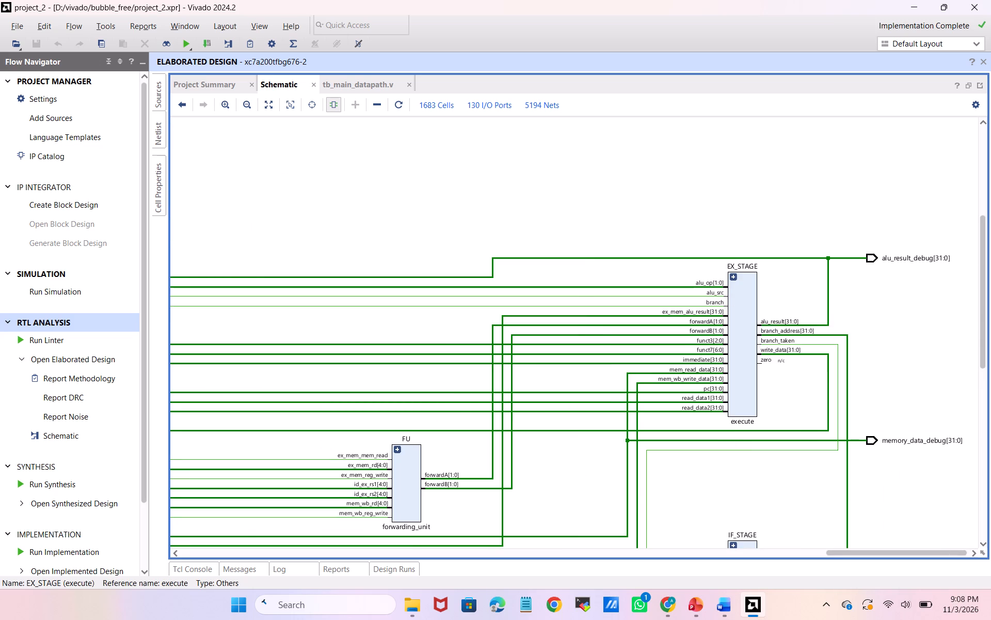
# Examine the internal logic of the expanded EX_STAGE block, including the ALU control, forwarding multiplexers and ALU unit.
pyautogui.hscroll(-2, 732, 278)
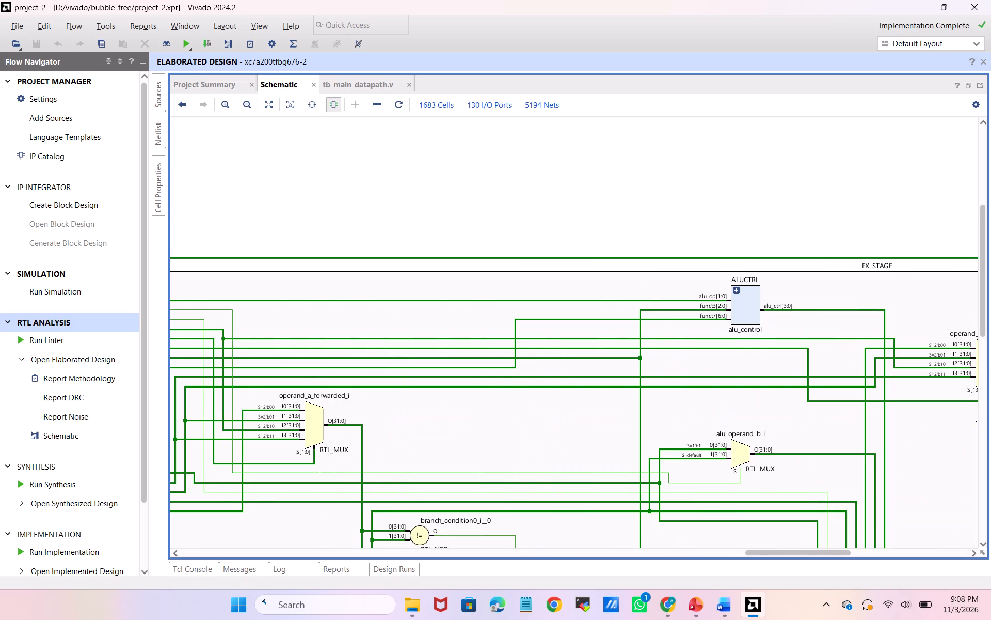
pyautogui.scroll(-1, 732, 278)
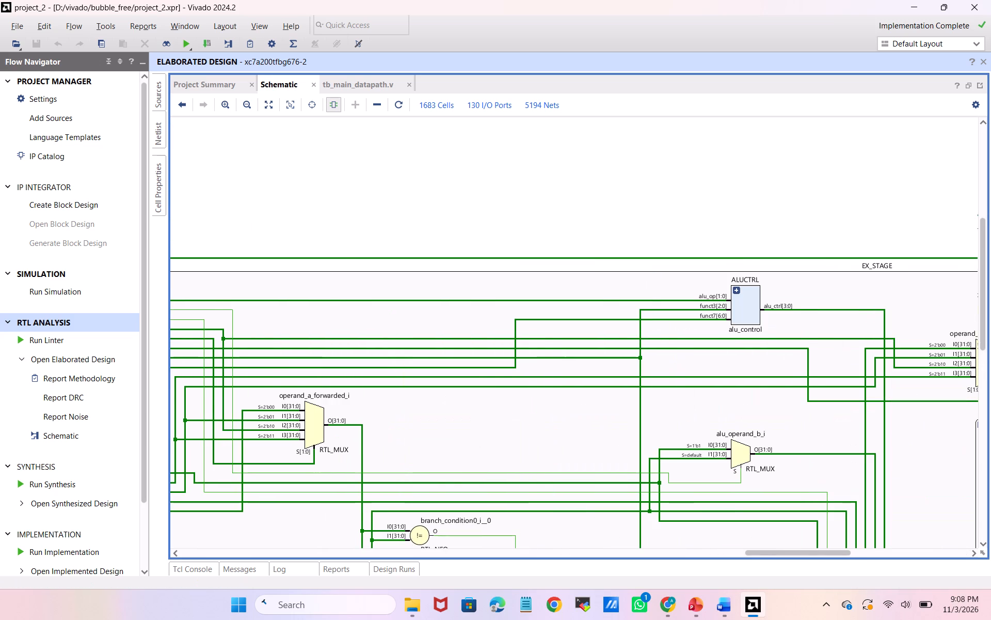
pyautogui.scroll(-1, 732, 278)
pyautogui.hscroll(-1, 732, 278)
pyautogui.scroll(-1, 732, 278)
pyautogui.keyDown('ctrl'); pyautogui.scroll(-2, 732, 278); pyautogui.keyUp('ctrl')
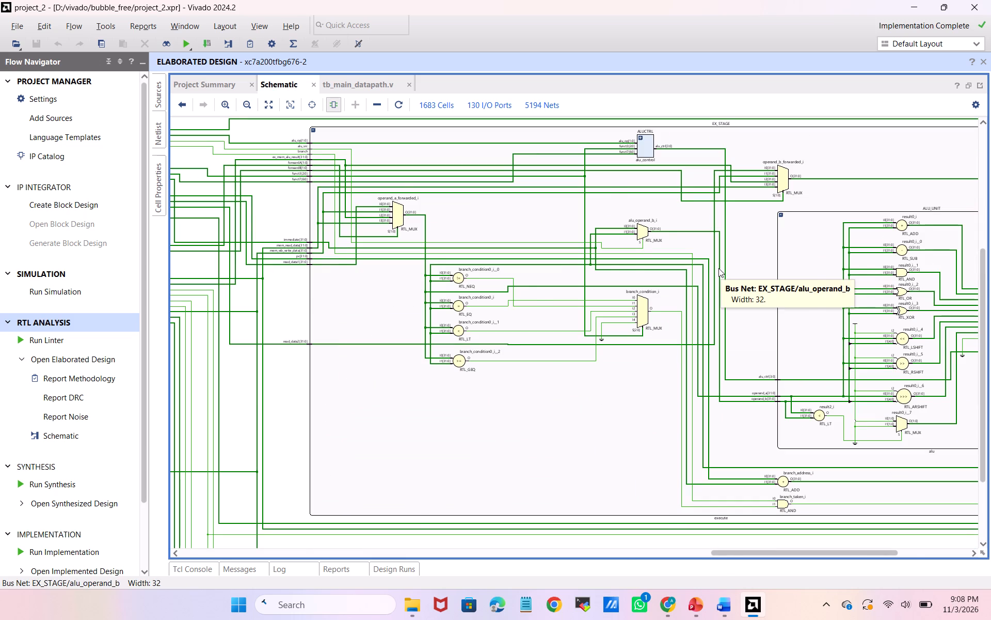
pyautogui.keyDown('ctrl'); pyautogui.scroll(-4, 718, 268); pyautogui.keyUp('ctrl')
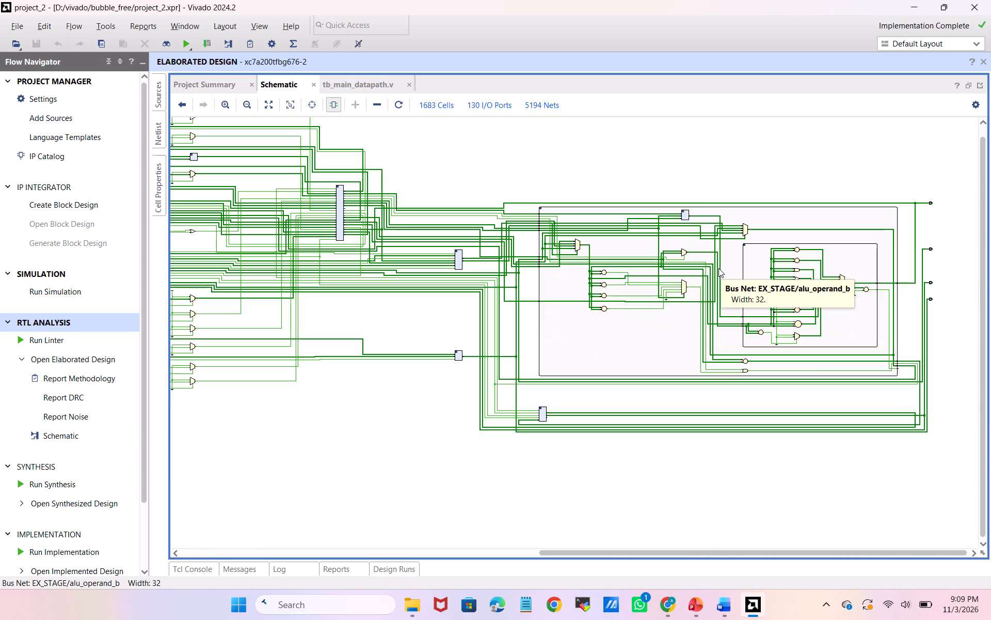
# Clear the selection and survey the schematic from the ID_STAGE area across to the whole expanded EX_STAGE block.
pyautogui.click(707, 139)
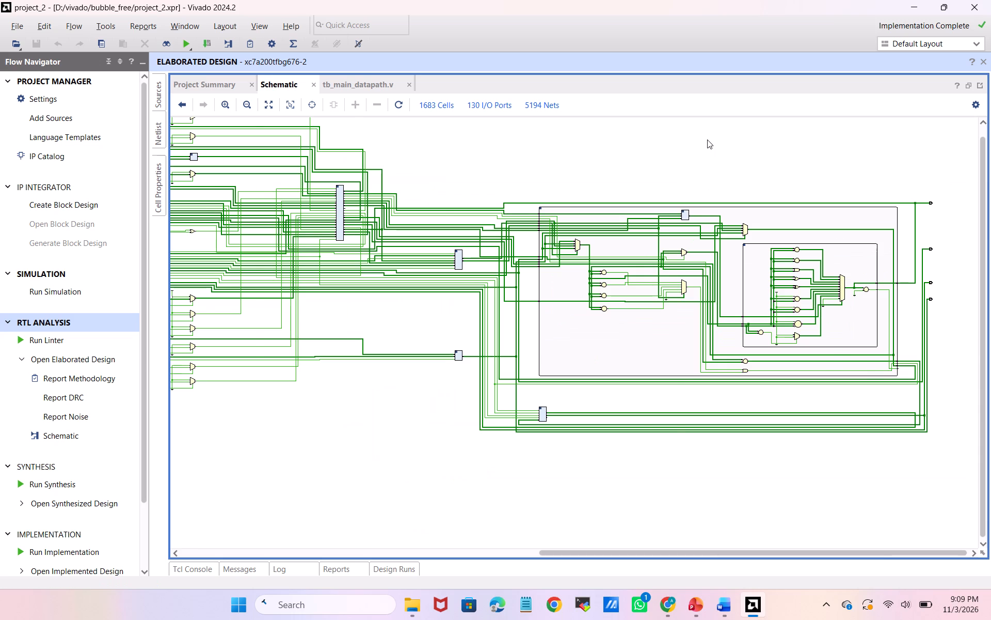
pyautogui.hscroll(1, 707, 139)
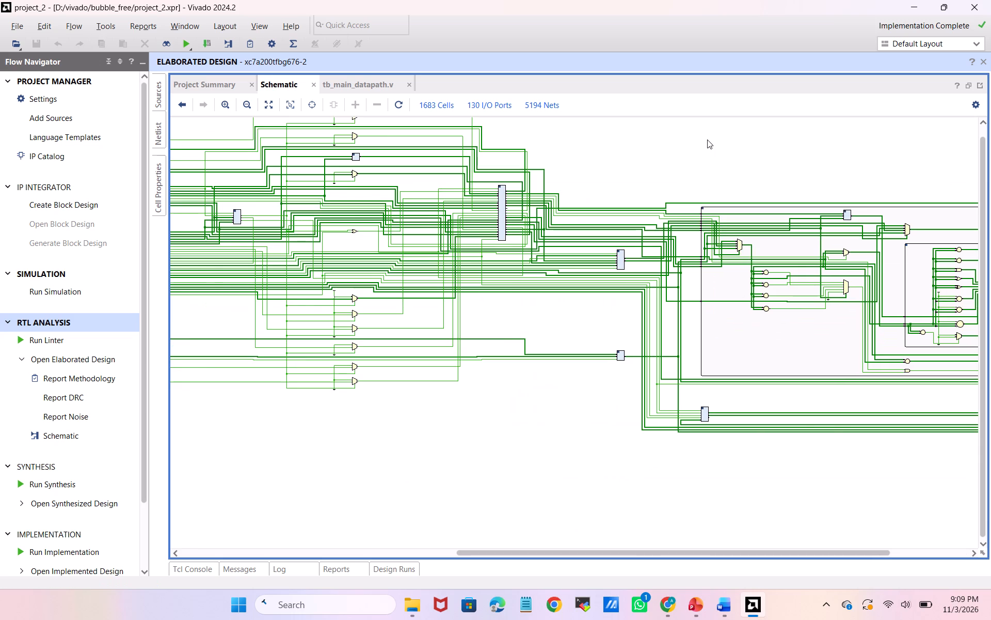
pyautogui.scroll(1, 707, 139)
pyautogui.hscroll(1, 707, 139)
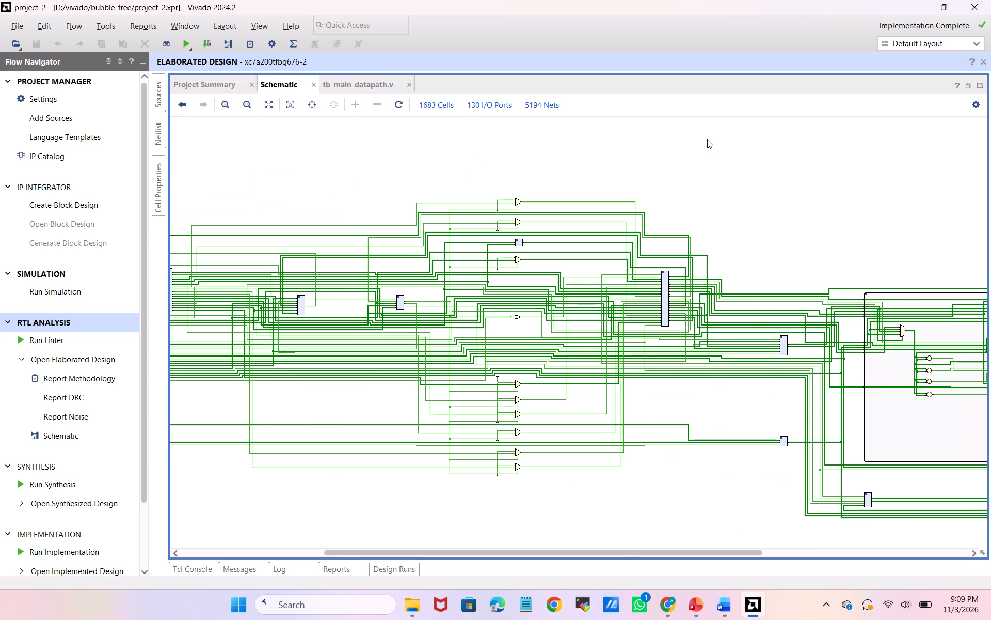
pyautogui.hscroll(1, 707, 139)
pyautogui.hscroll(-1, 404, 178)
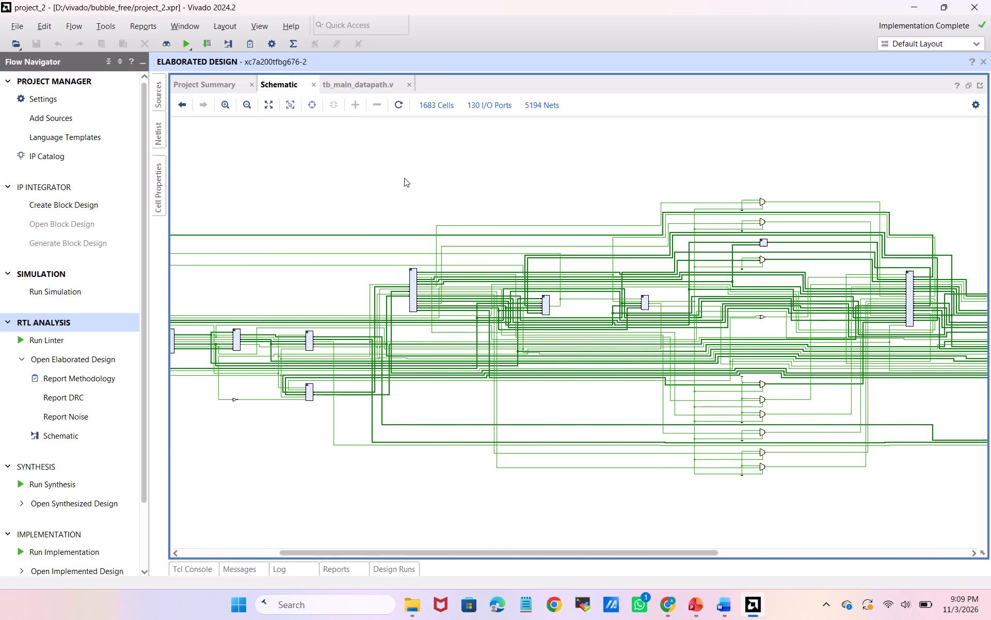
pyautogui.hscroll(-1, 404, 178)
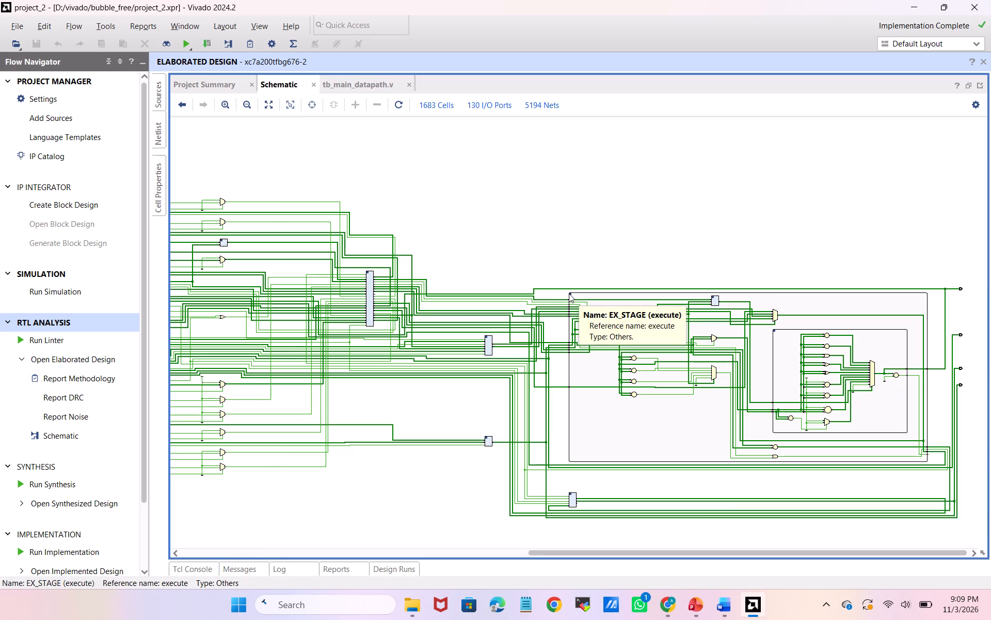
pyautogui.scroll(2, 714, 411)
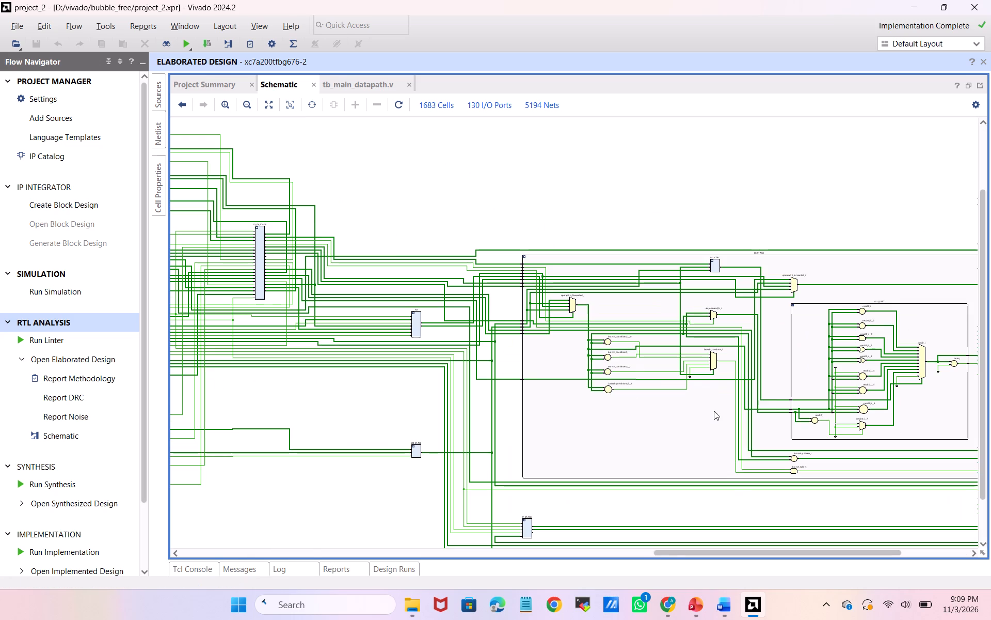
pyautogui.hscroll(-1, 714, 411)
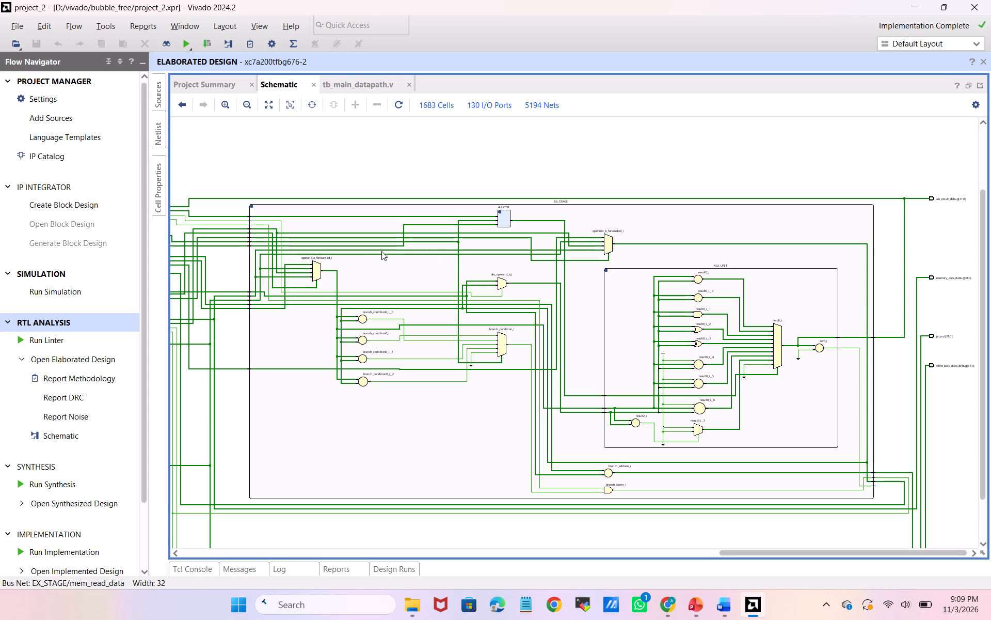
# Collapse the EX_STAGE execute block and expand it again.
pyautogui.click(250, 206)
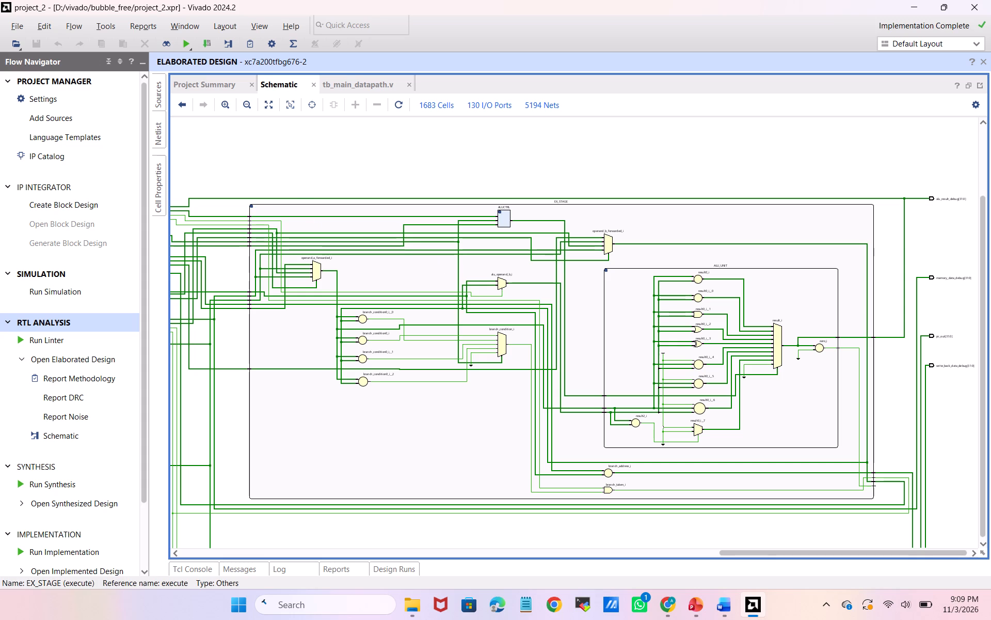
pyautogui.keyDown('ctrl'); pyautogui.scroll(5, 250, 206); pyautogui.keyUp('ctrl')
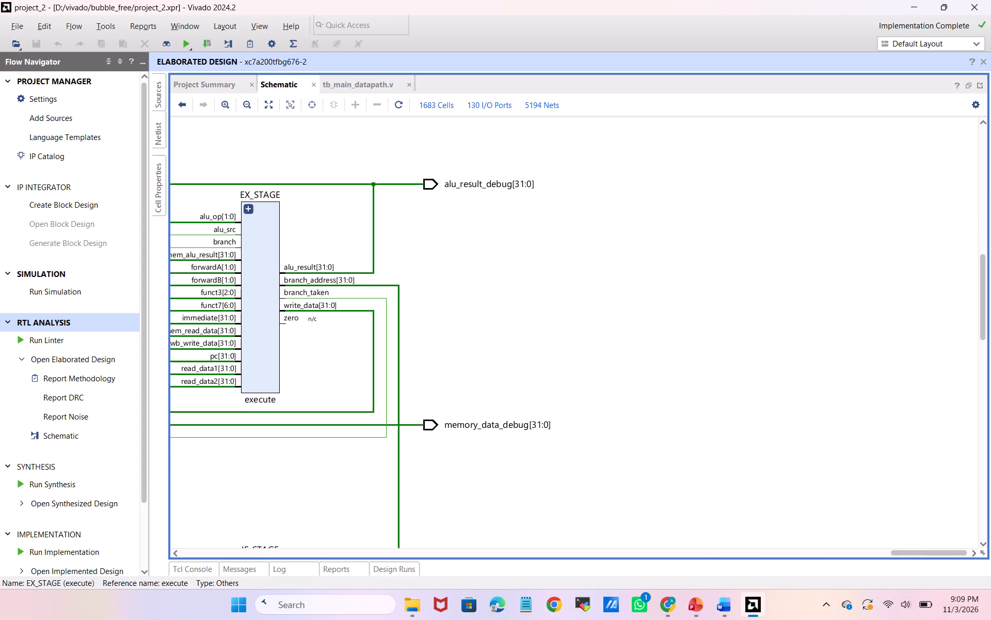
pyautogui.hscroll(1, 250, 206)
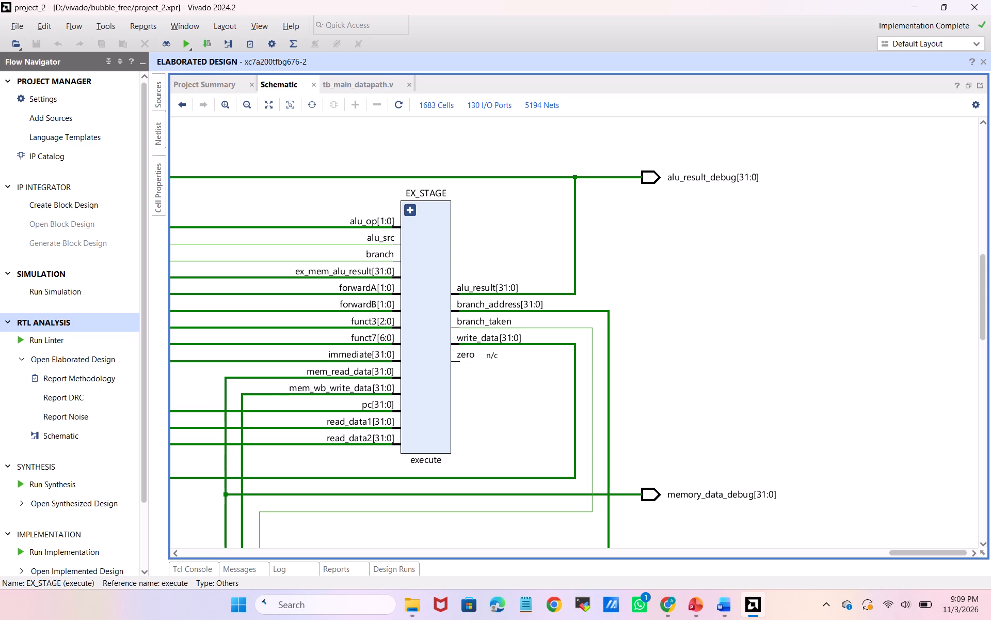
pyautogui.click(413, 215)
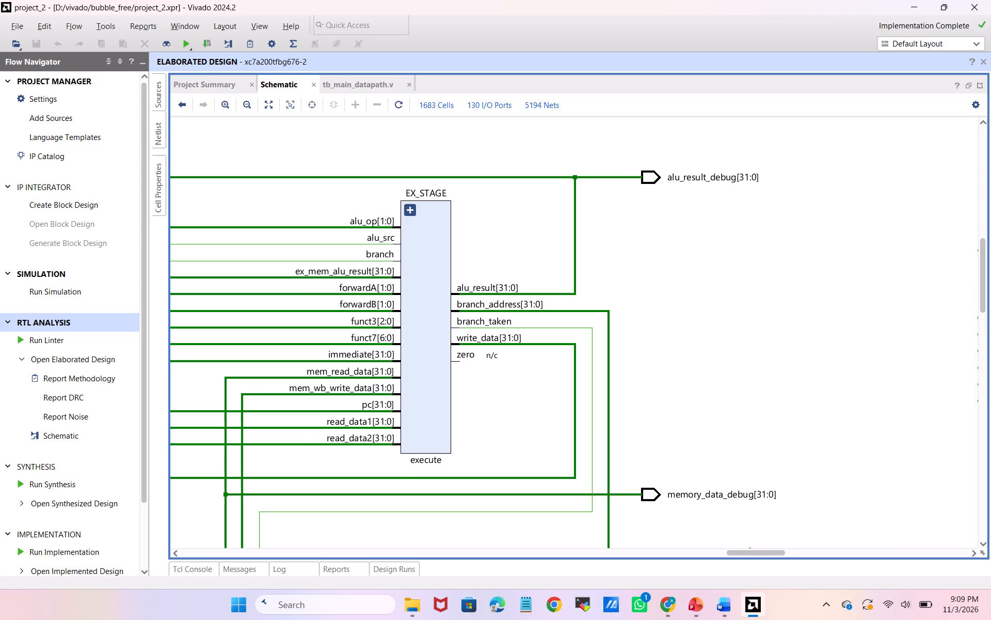
# Examine the re-expanded EX_STAGE block from its input ports through the branch comparators and ALU_UNIT to the output ports.
pyautogui.keyDown('ctrl'); pyautogui.scroll(-4, 413, 214); pyautogui.keyUp('ctrl')
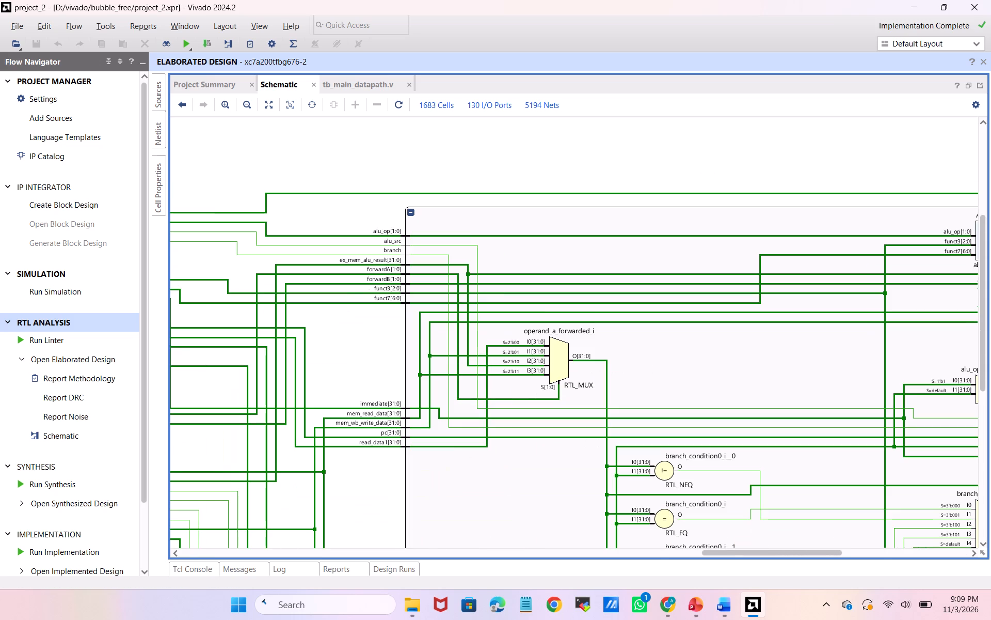
pyautogui.hscroll(-2, 413, 214)
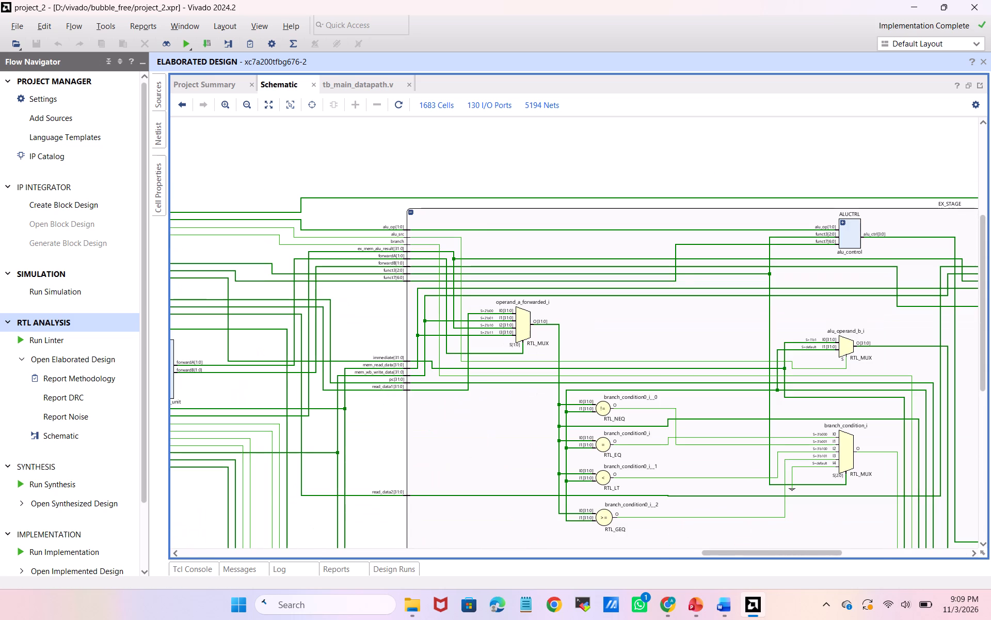
pyautogui.hscroll(-1, 698, 266)
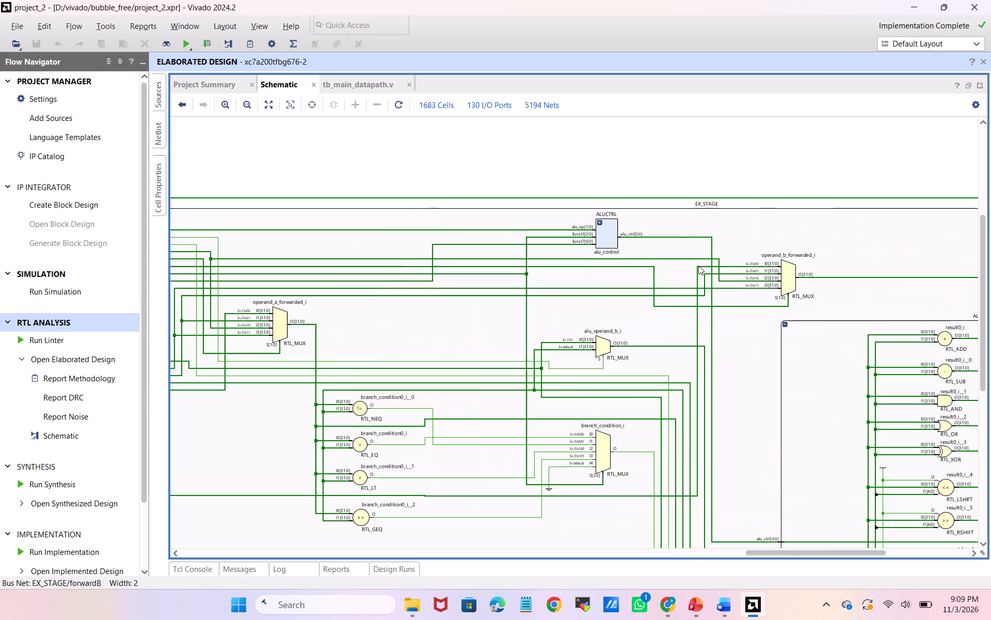
pyautogui.scroll(-1, 698, 266)
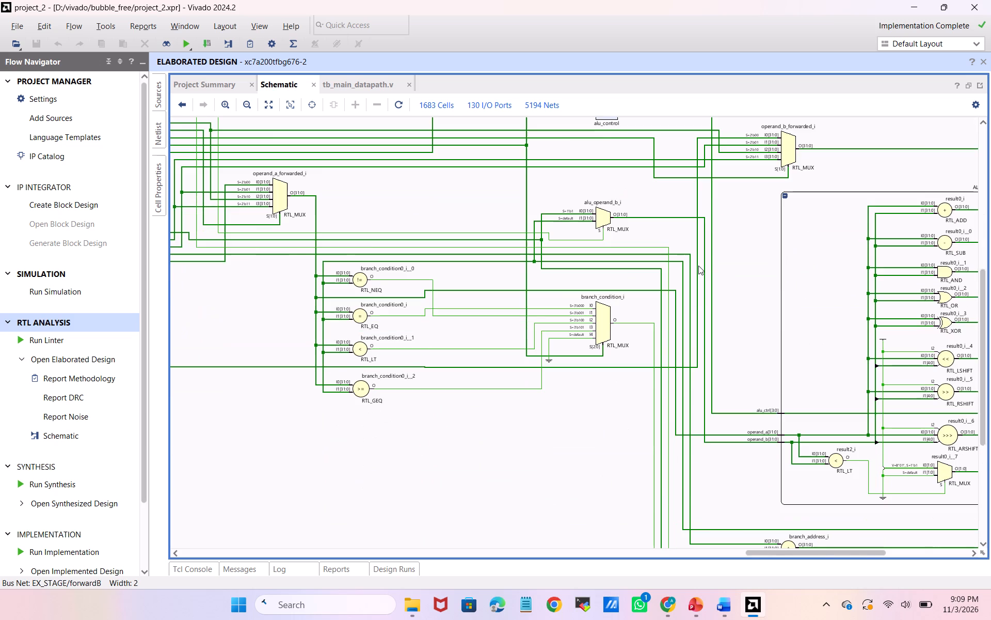
pyautogui.scroll(-1, 698, 266)
pyautogui.hscroll(-1, 698, 266)
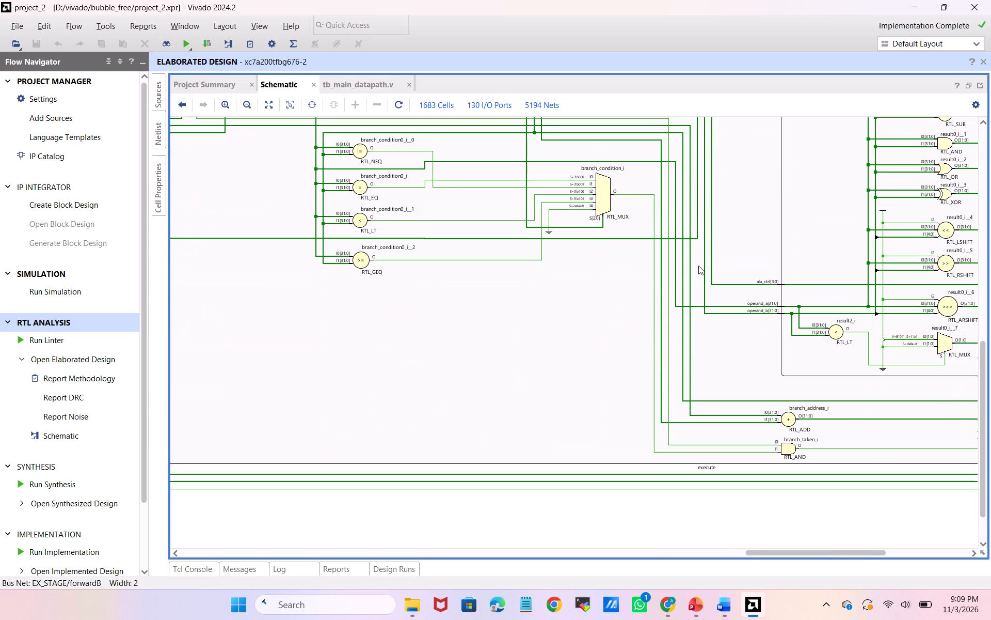
pyautogui.hscroll(-1, 698, 266)
pyautogui.keyDown('ctrl'); pyautogui.scroll(-2, 698, 266); pyautogui.keyUp('ctrl')
pyautogui.scroll(1, 764, 217)
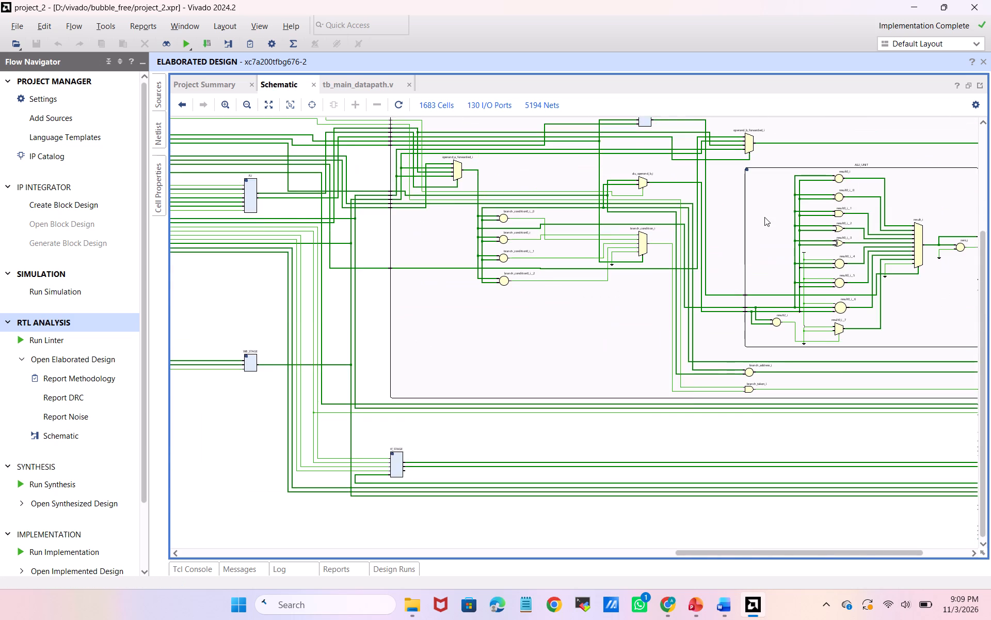
pyautogui.scroll(1, 764, 217)
pyautogui.hscroll(-1, 764, 217)
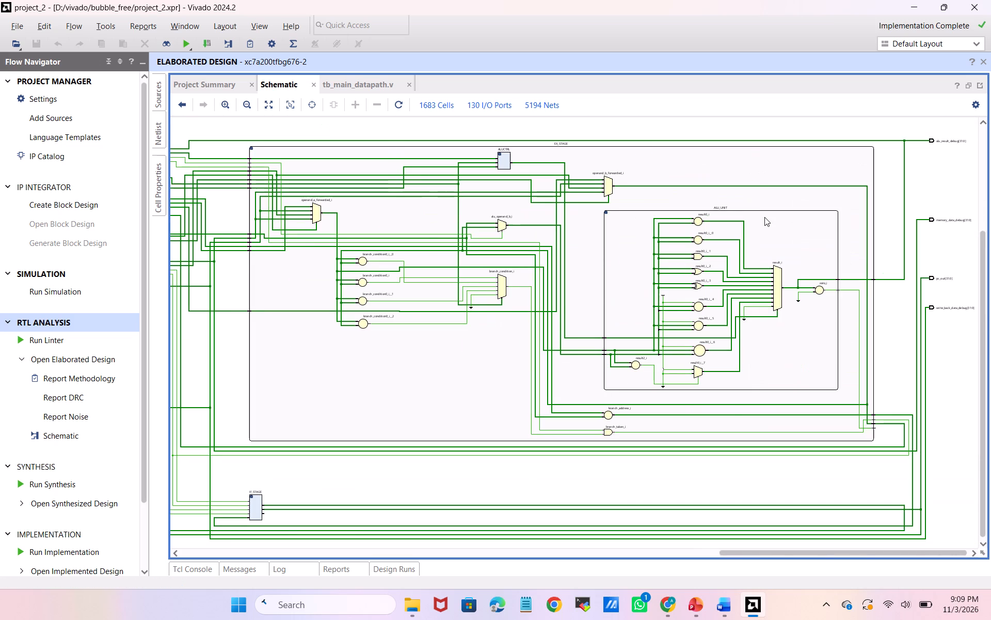
pyautogui.hscroll(-1, 764, 217)
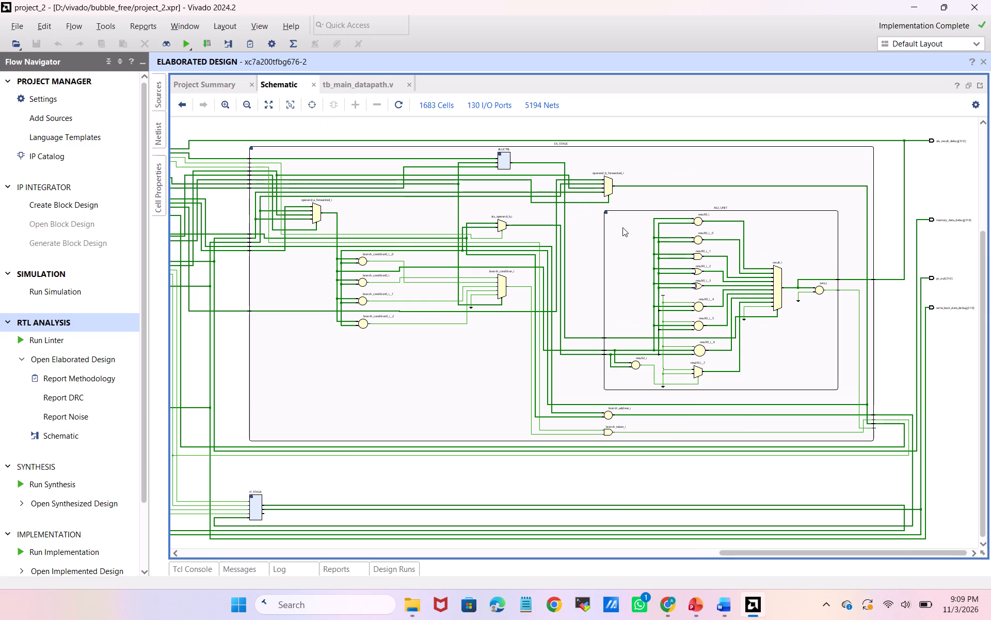
# Inspect EX_STAGE at different magnifications to find a framing that keeps the whole block and its labels readable.
pyautogui.keyDown('ctrl'); pyautogui.scroll(2, 622, 227); pyautogui.keyUp('ctrl')
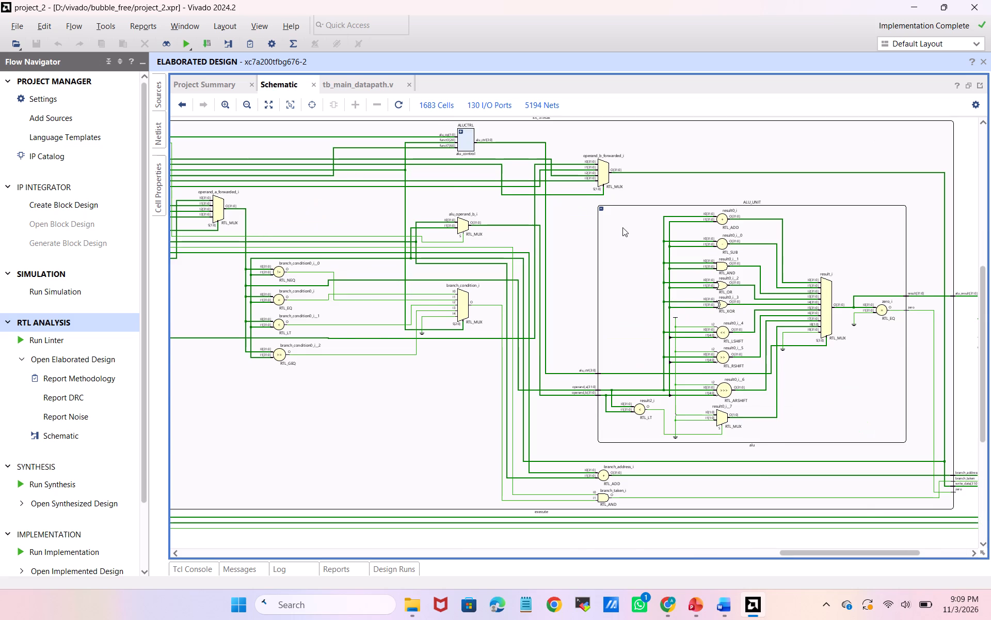
pyautogui.keyDown('ctrl'); pyautogui.scroll(-3, 622, 227); pyautogui.keyUp('ctrl')
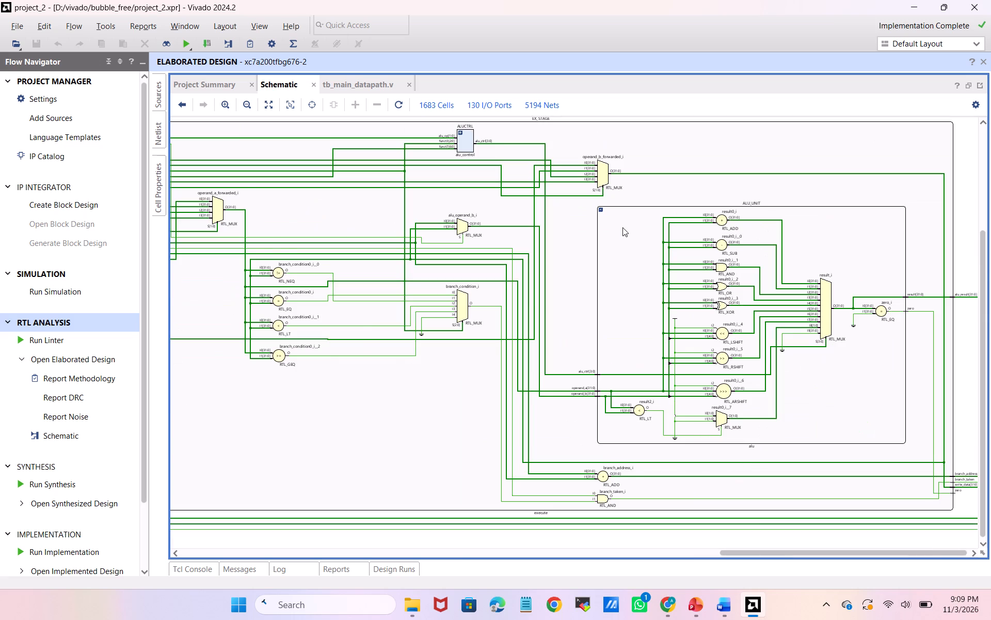
pyautogui.scroll(1, 622, 227)
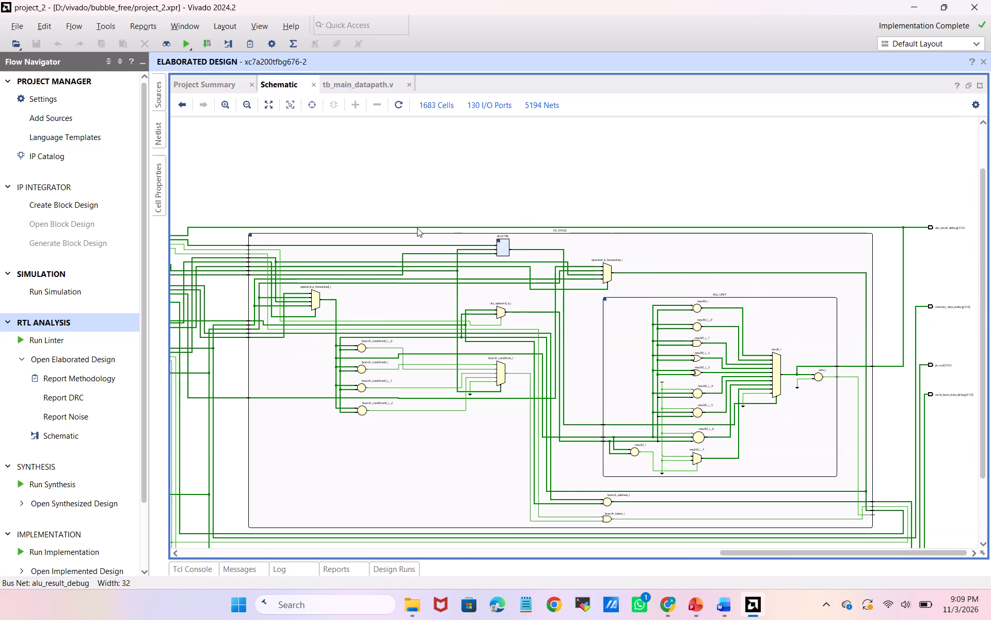
pyautogui.scroll(-3, 446, 306)
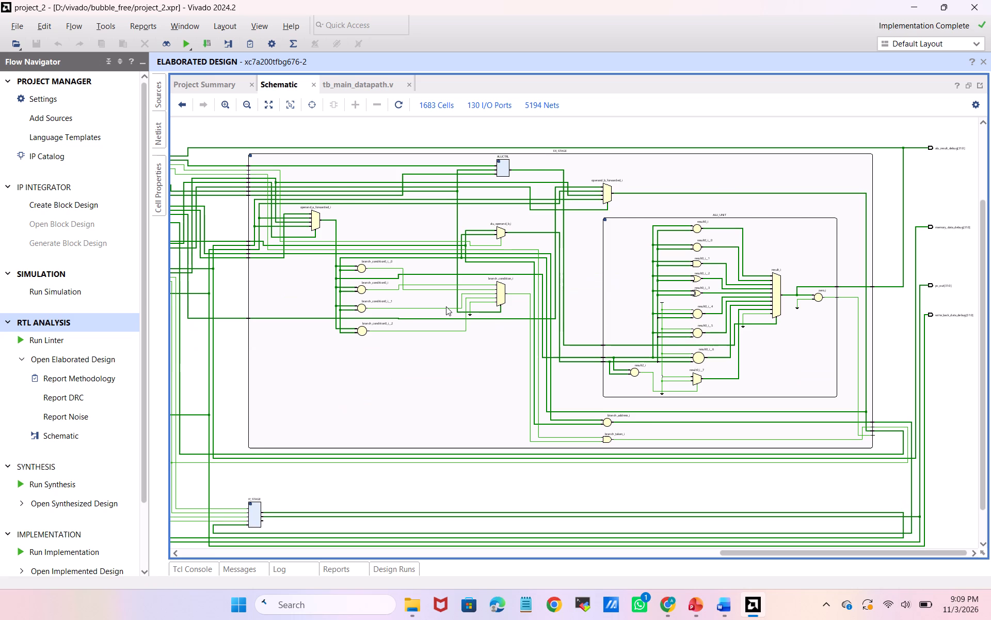
pyautogui.keyDown('ctrl'); pyautogui.scroll(2, 485, 350); pyautogui.keyUp('ctrl')
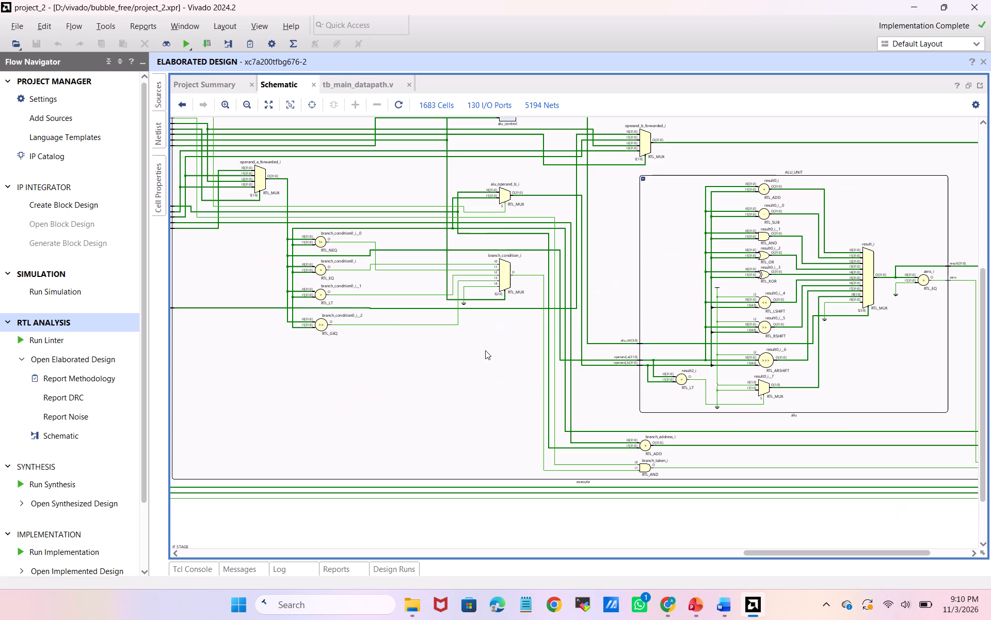
pyautogui.scroll(1, 485, 350)
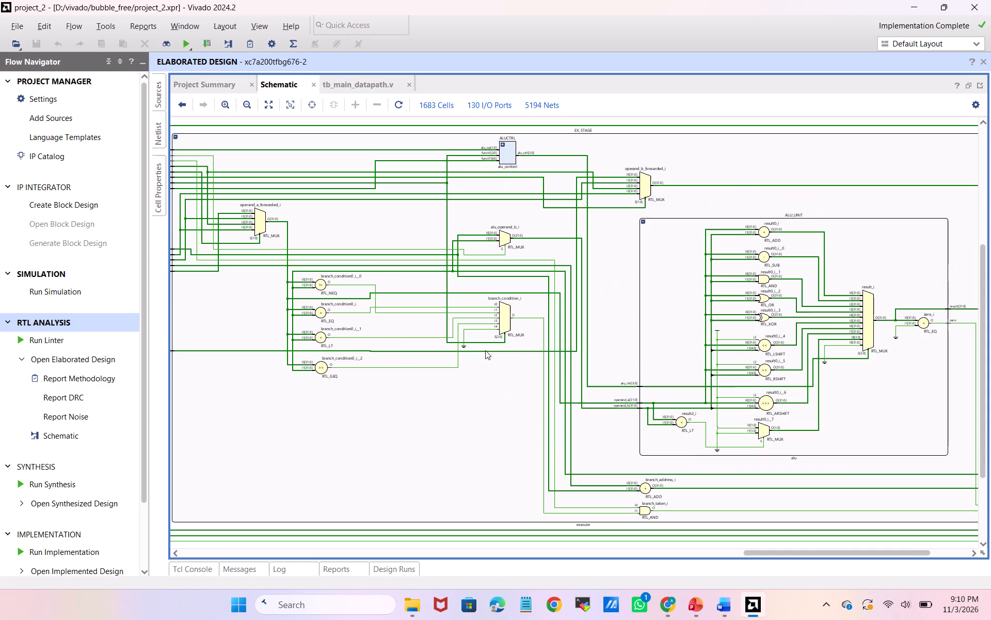
pyautogui.scroll(1, 485, 350)
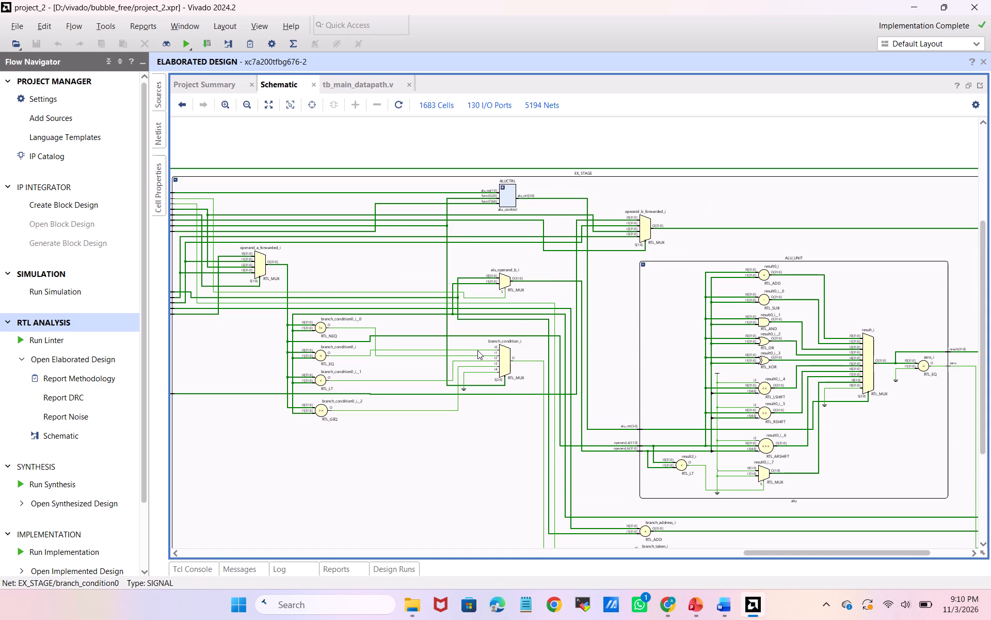
pyautogui.keyDown('ctrl'); pyautogui.scroll(-3, 477, 350); pyautogui.keyUp('ctrl')
pyautogui.keyDown('ctrl'); pyautogui.scroll(1, 477, 350); pyautogui.keyUp('ctrl')
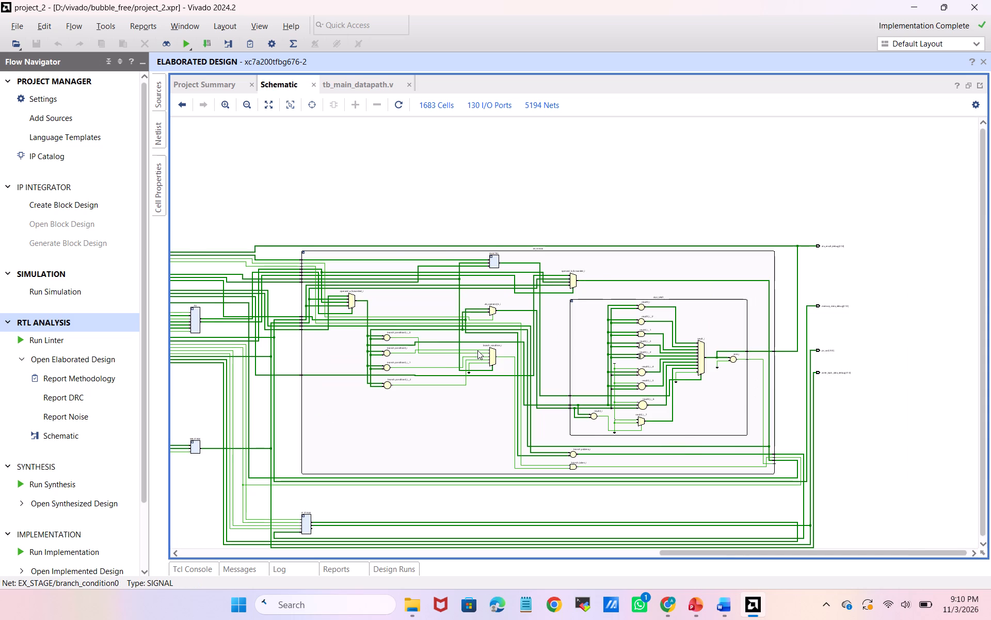
pyautogui.keyDown('ctrl'); pyautogui.scroll(1, 477, 350); pyautogui.keyUp('ctrl')
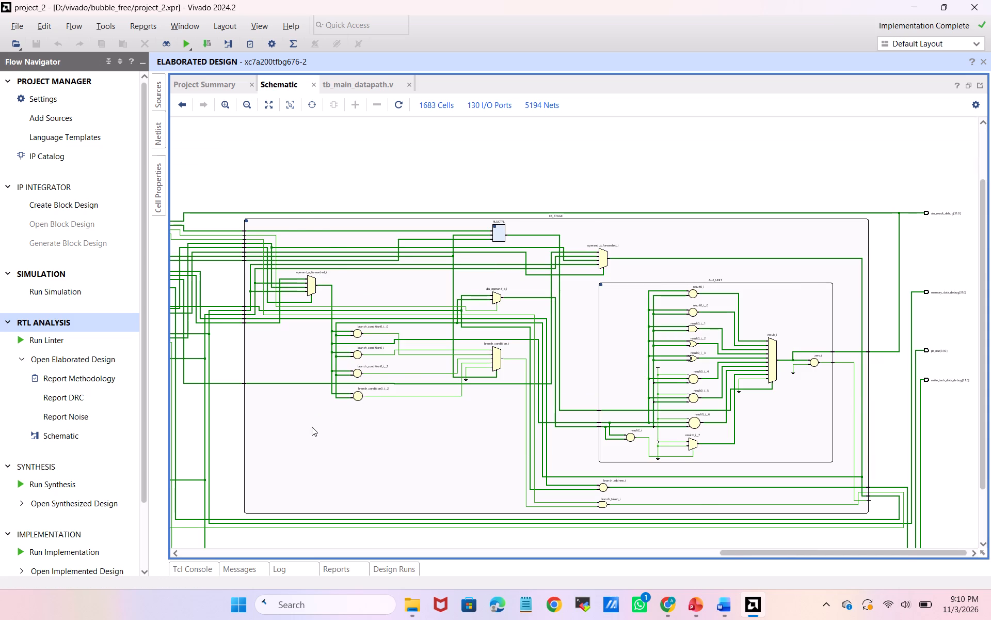
pyautogui.keyDown('ctrl'); pyautogui.scroll(2, 312, 427); pyautogui.keyUp('ctrl')
pyautogui.keyDown('ctrl'); pyautogui.scroll(-2, 312, 427); pyautogui.keyUp('ctrl')
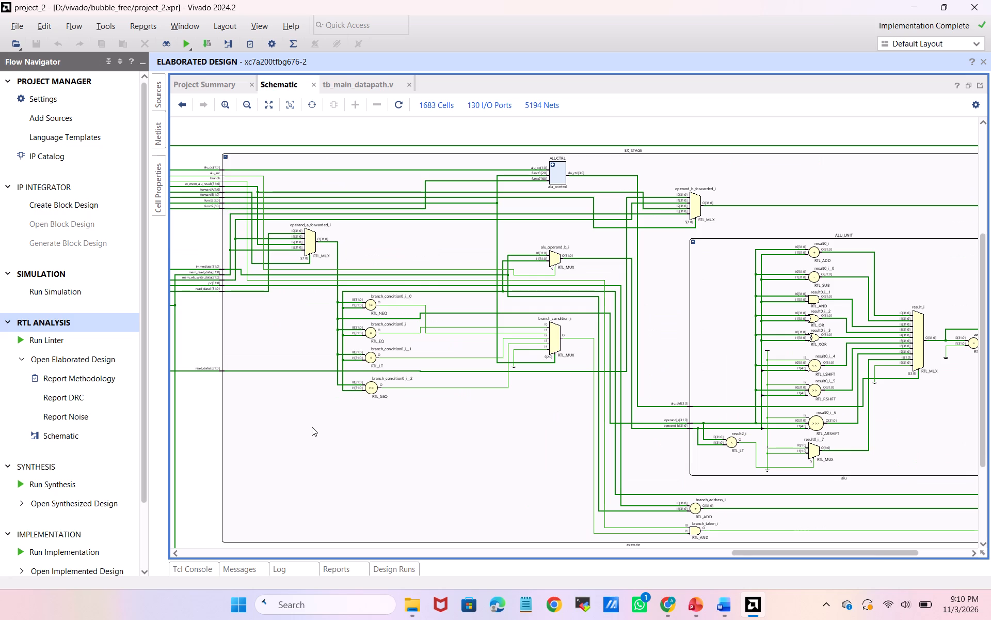
pyautogui.hscroll(-2, 312, 427)
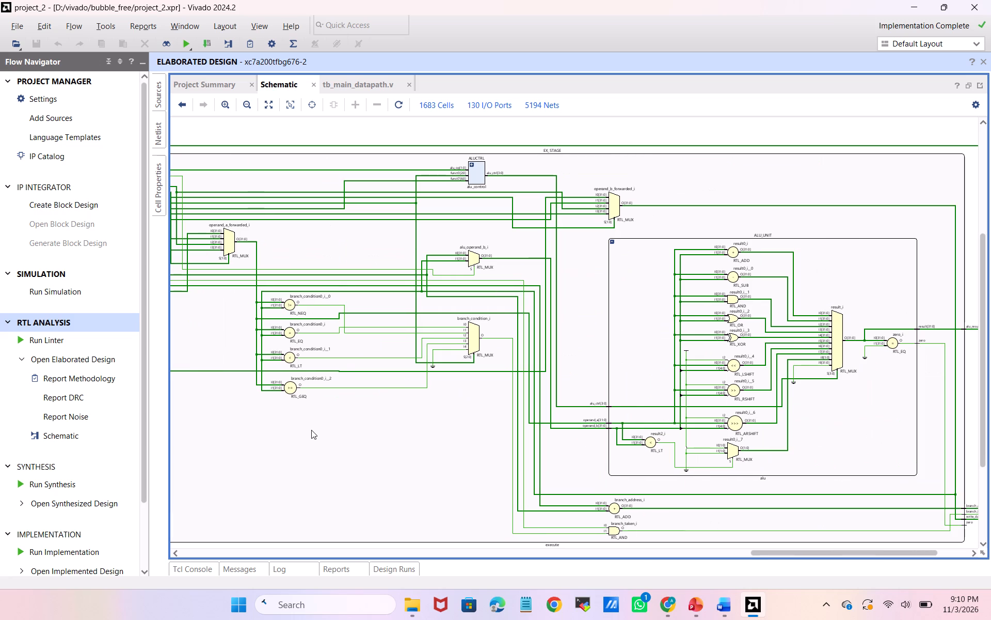
pyautogui.hscroll(3, 311, 430)
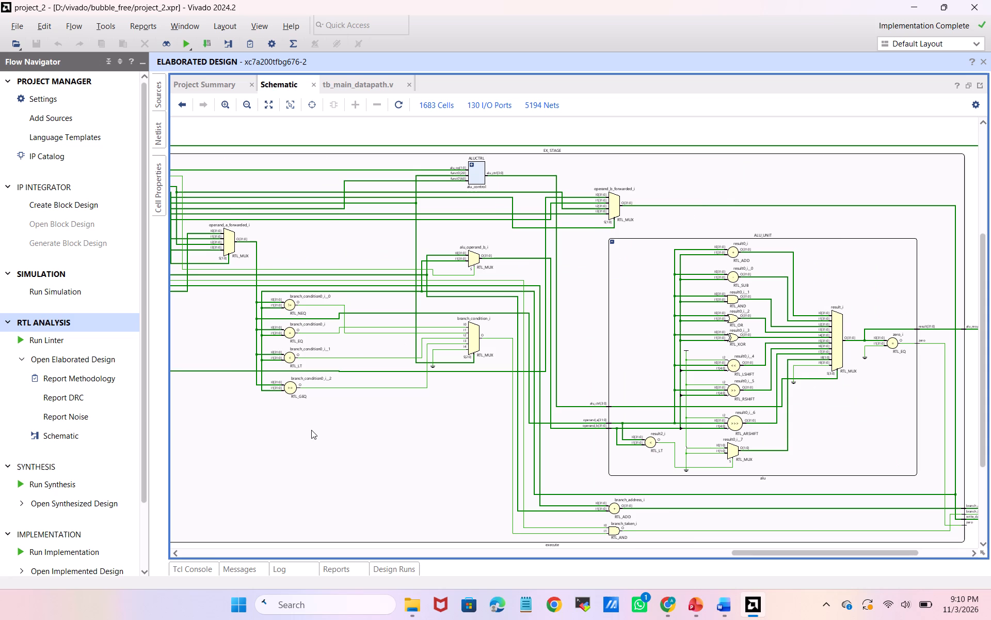
pyautogui.hscroll(1, 311, 430)
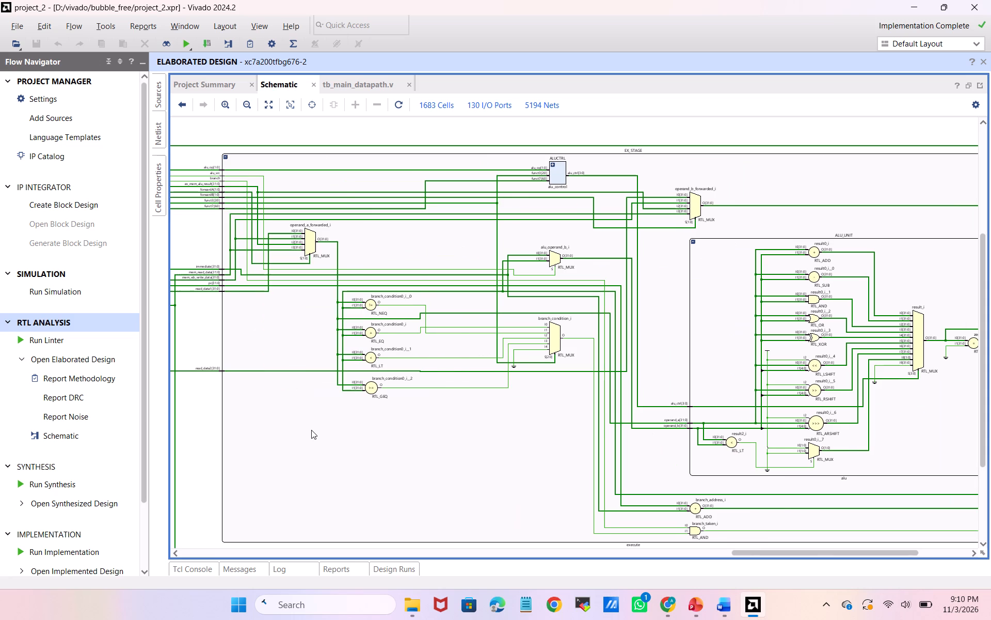
pyautogui.hscroll(-1, 311, 430)
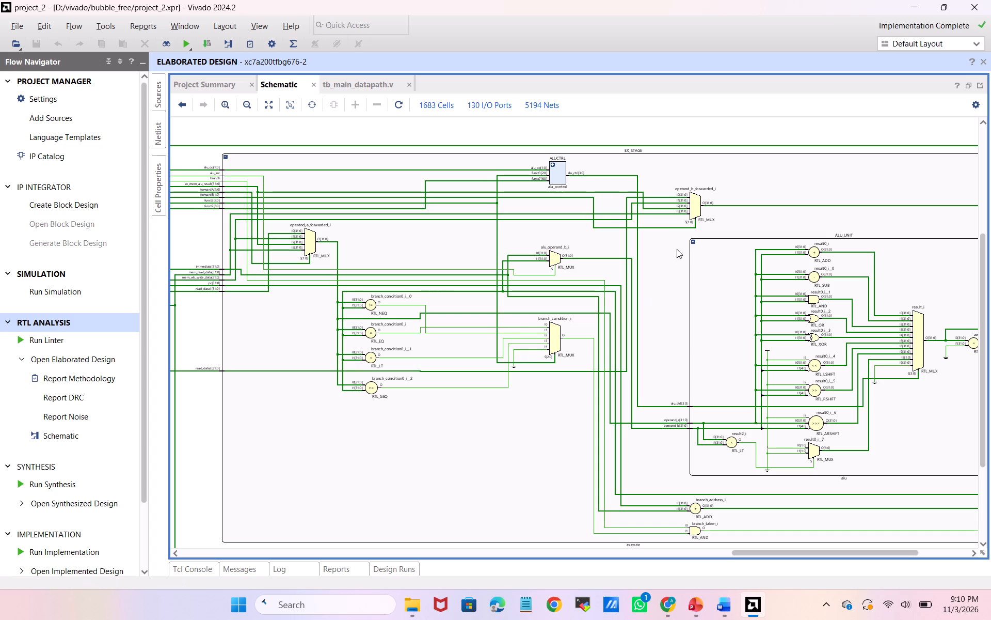
# Collapse the ALU_UNIT block inside the expanded EX_STAGE.
pyautogui.click(693, 243)
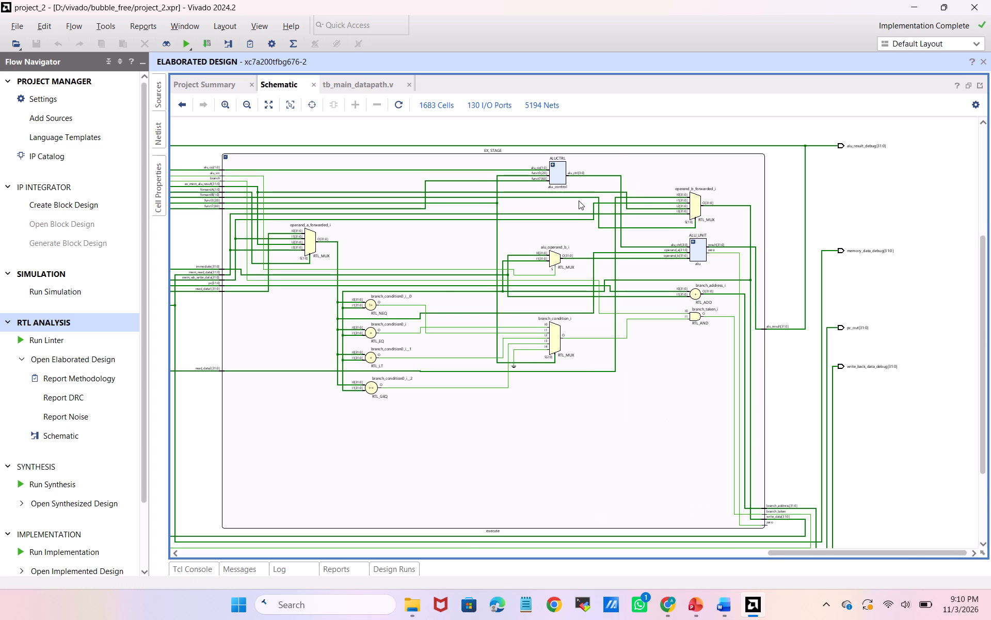
# Capture a screen snip of the enlarged EX_STAGE schematic, from its input port labels to the ALU_UNIT and branch logic.
pyautogui.scroll(1, 579, 200)
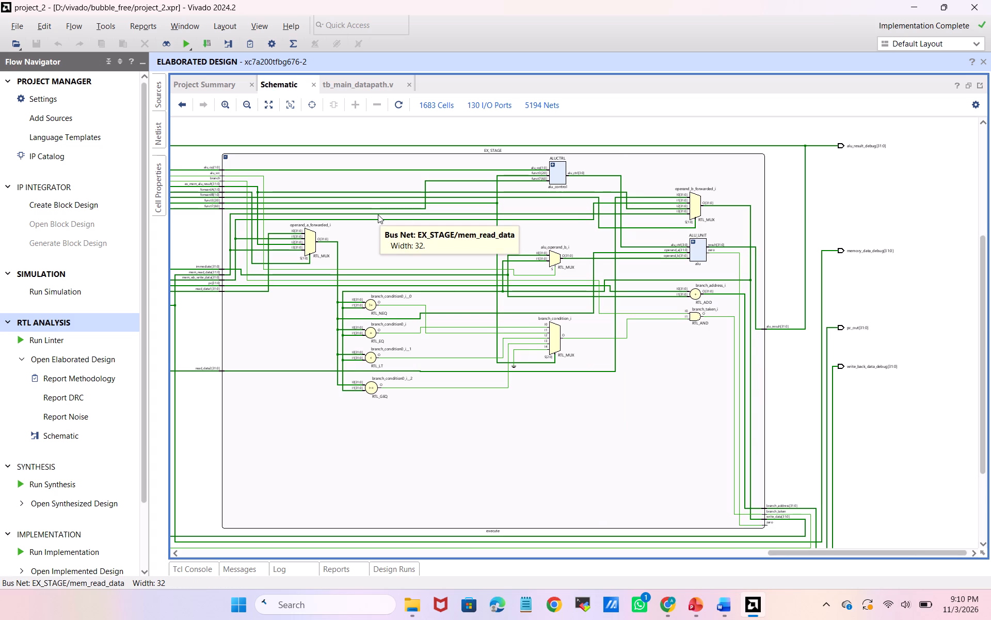
pyautogui.keyDown('ctrl'); pyautogui.scroll(2, 378, 214); pyautogui.keyUp('ctrl')
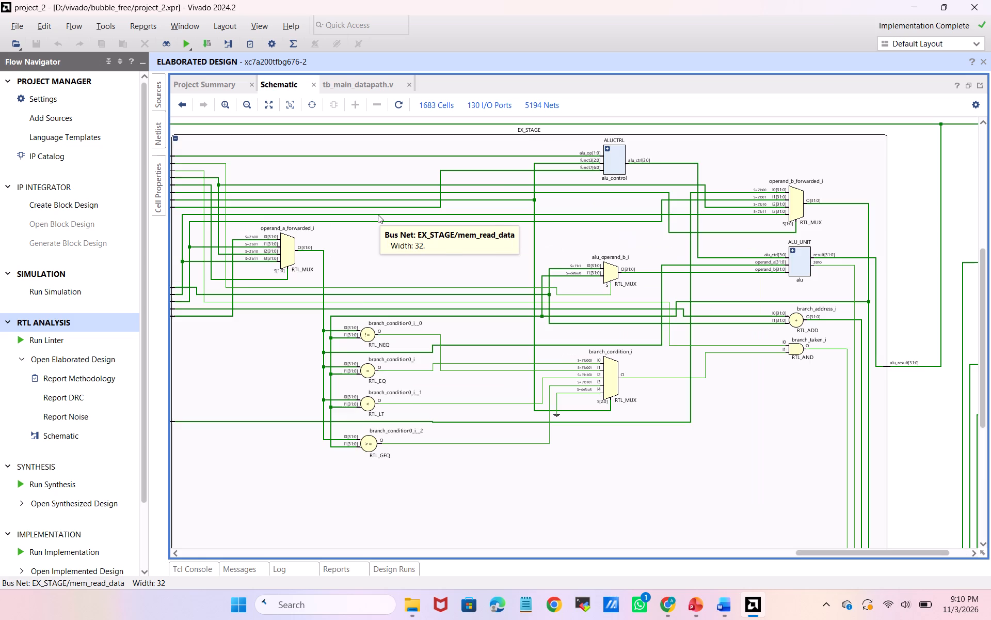
pyautogui.hscroll(1, 378, 214)
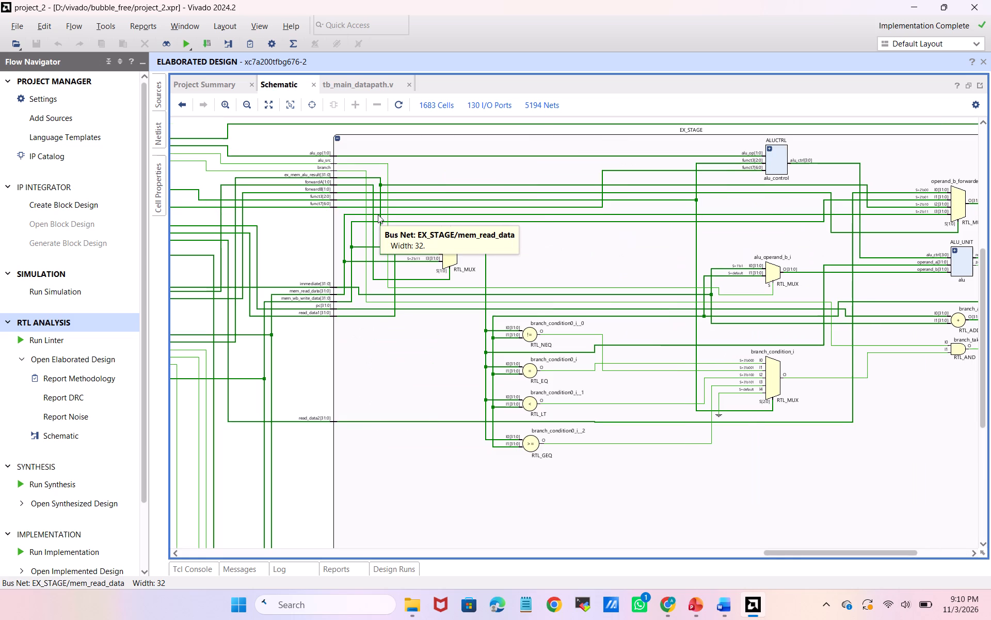
pyautogui.hscroll(-1, 378, 214)
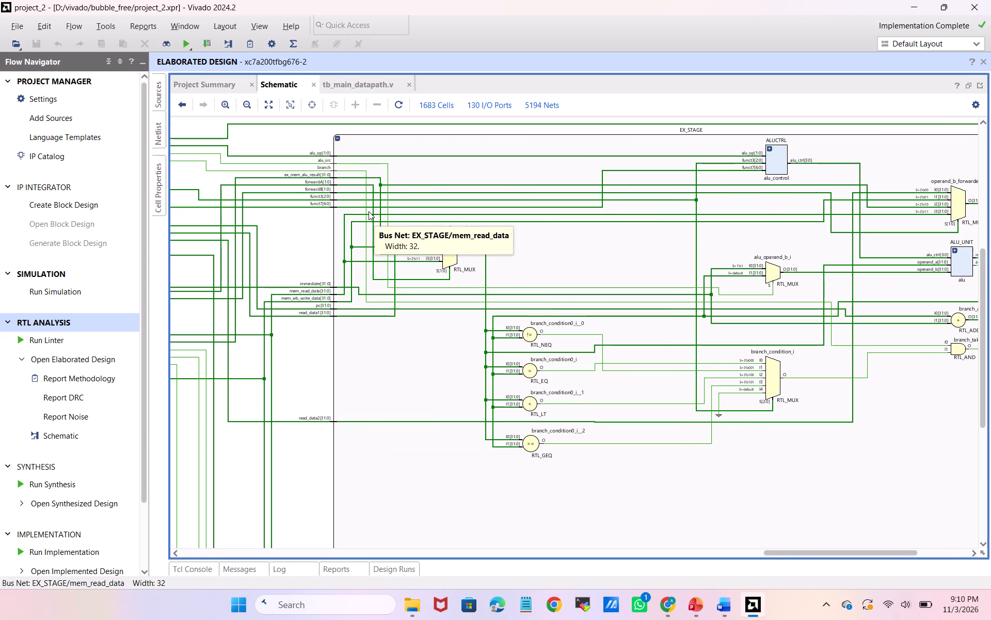
pyautogui.hscroll(-1, 369, 211)
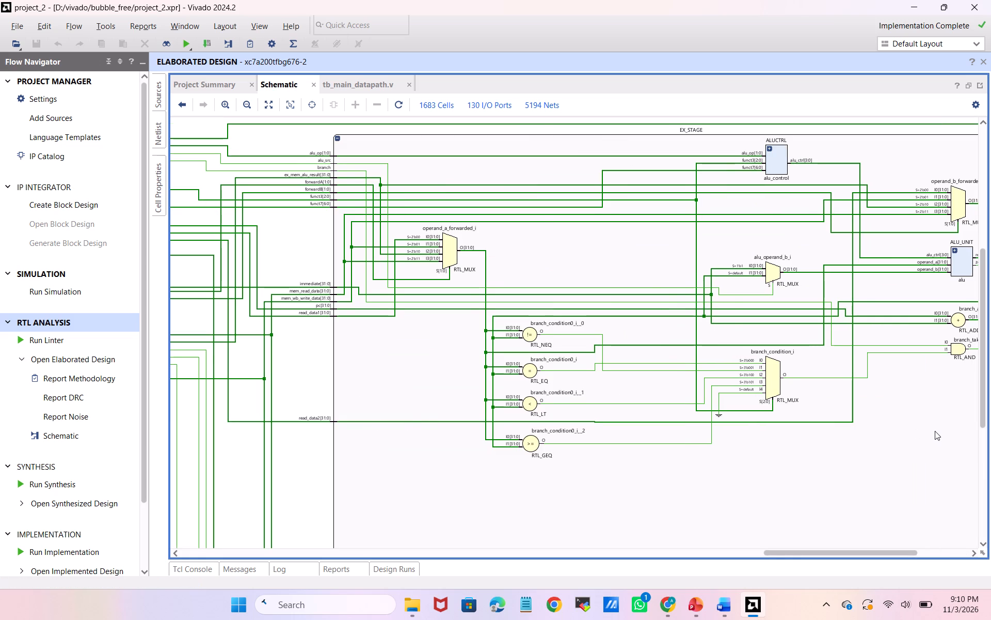
pyautogui.scroll(1, 935, 431)
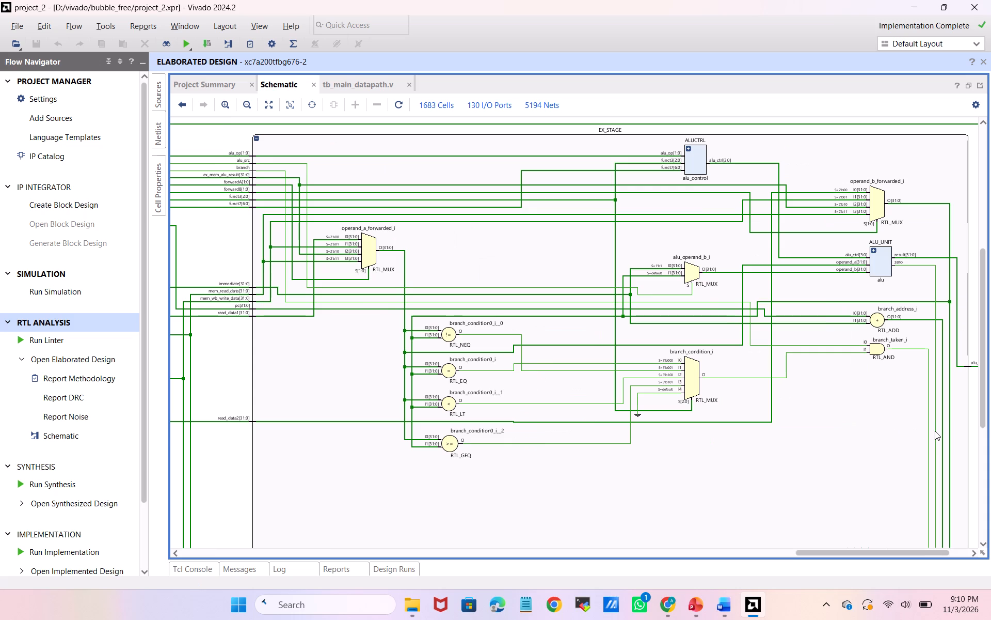
pyautogui.hscroll(1, 935, 431)
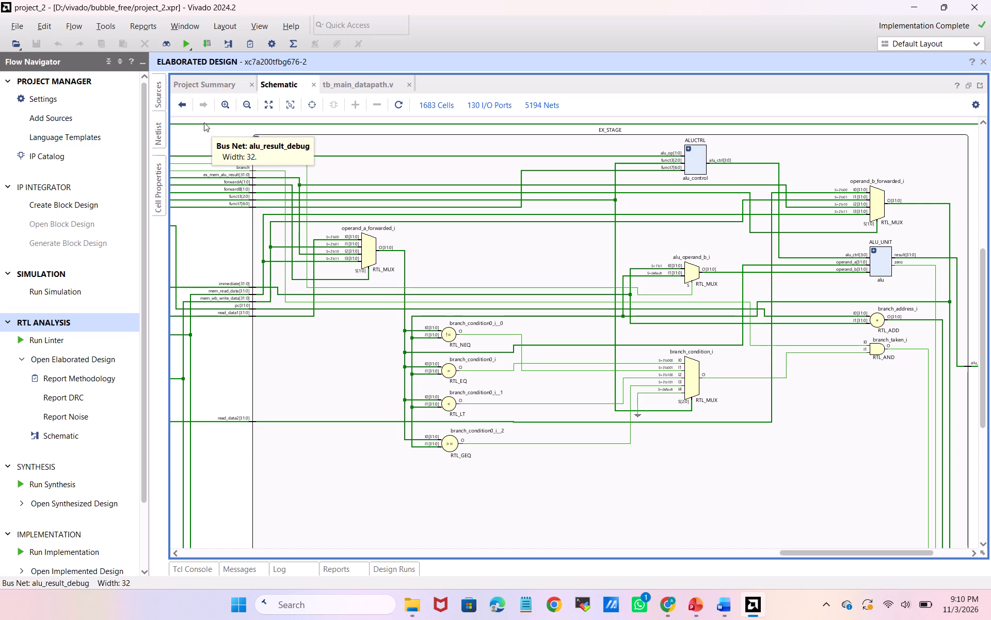
pyautogui.press('Print')
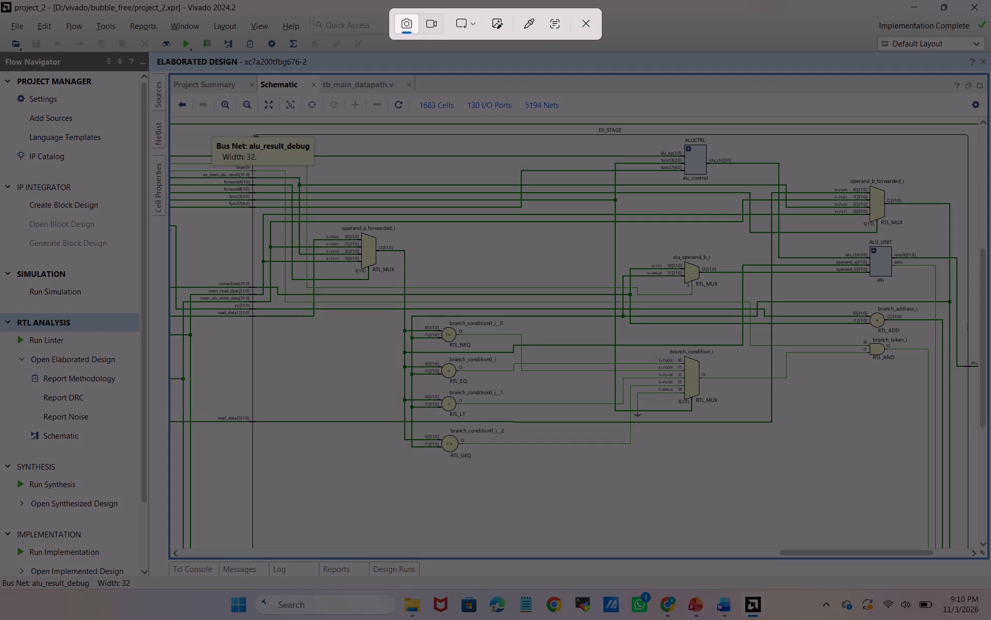
pyautogui.moveTo(195, 122); pyautogui.dragTo(929, 464)
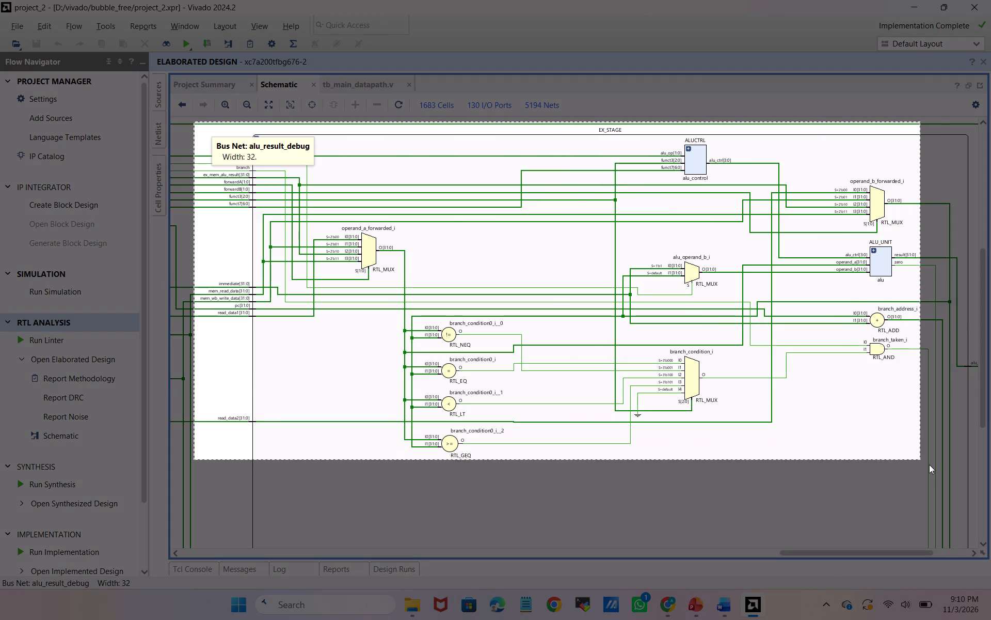
pyautogui.moveTo(929, 464); pyautogui.dragTo(930, 469)
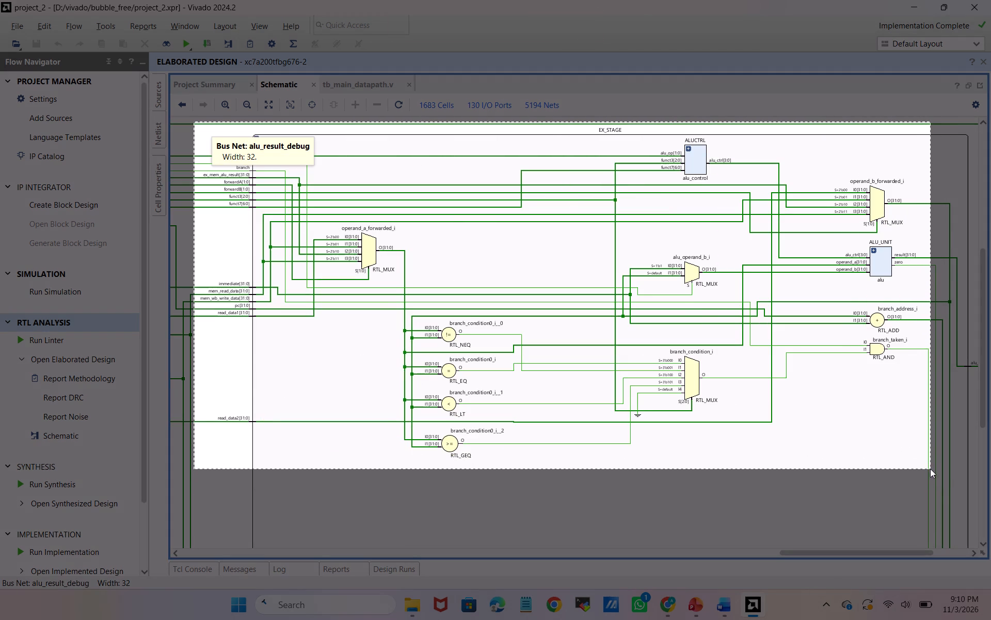
pyautogui.moveTo(930, 469); pyautogui.dragTo(931, 468)
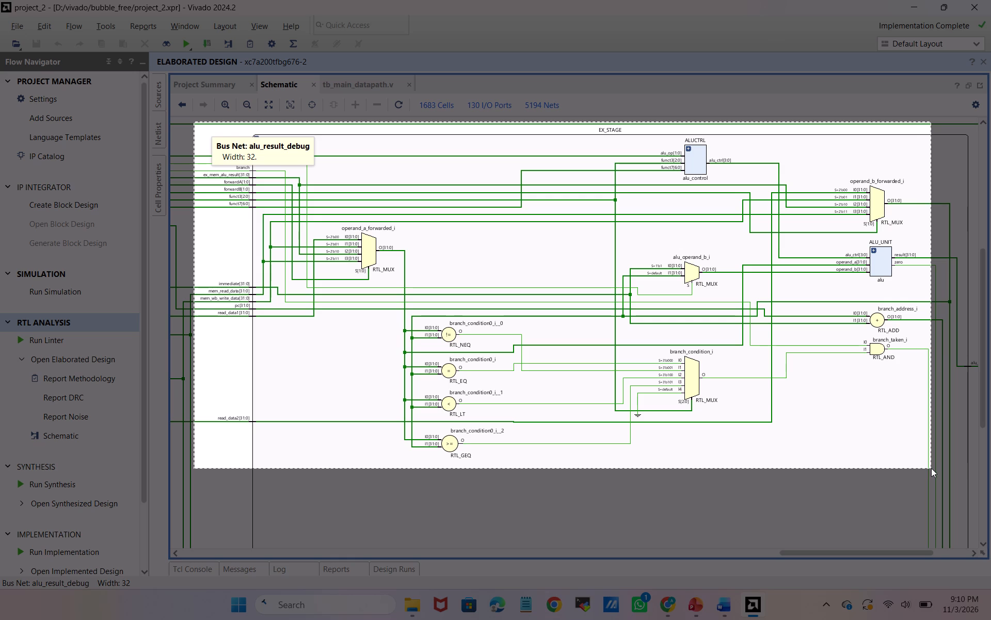
pyautogui.moveTo(931, 468); pyautogui.dragTo(932, 468)
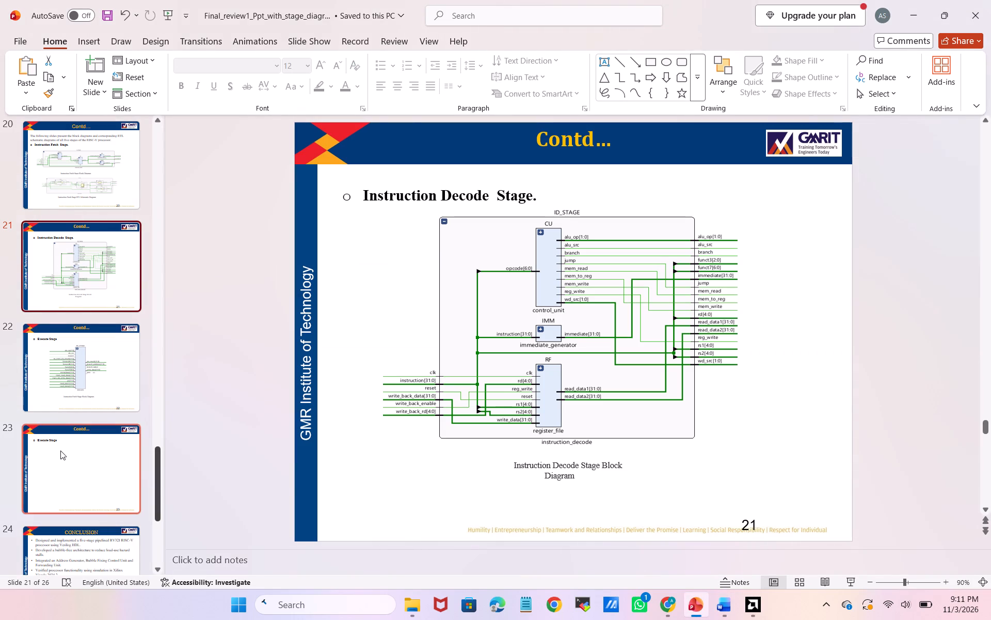
pyautogui.click(60, 451)
pyautogui.click(528, 308)
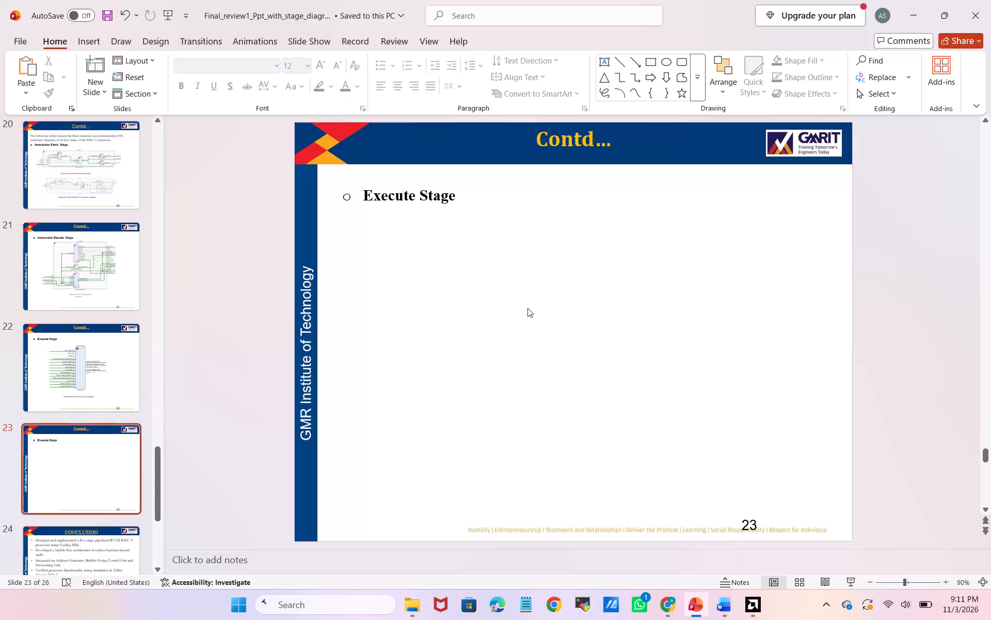
pyautogui.hotkey('ctrl', 'v')
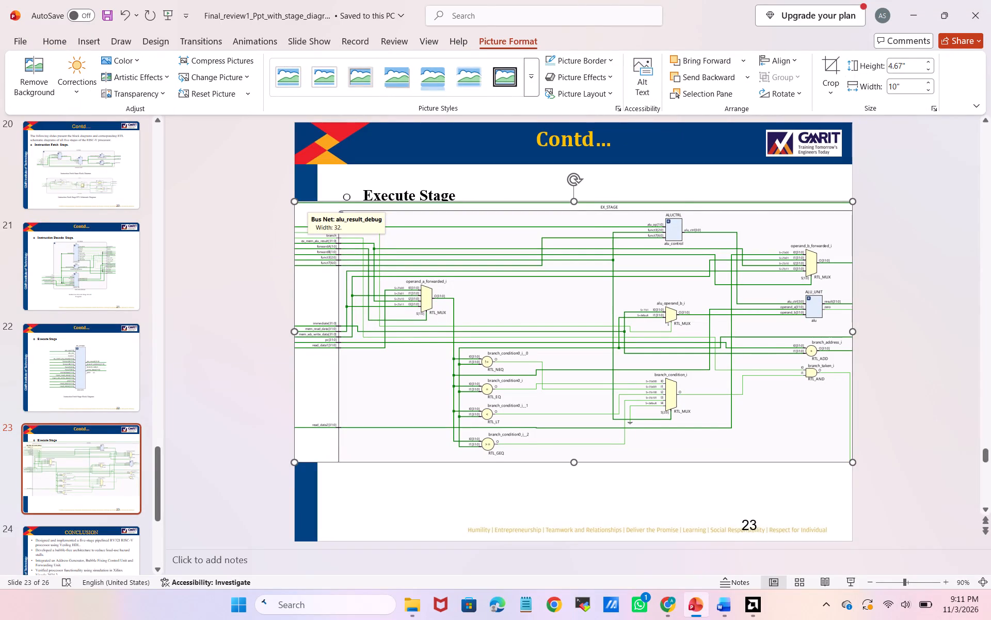
# Scale the pasted schematic down to about 7.29" by 3.41" and place it just below the Execute Stage heading.
pyautogui.moveTo(294, 203); pyautogui.dragTo(429, 247)
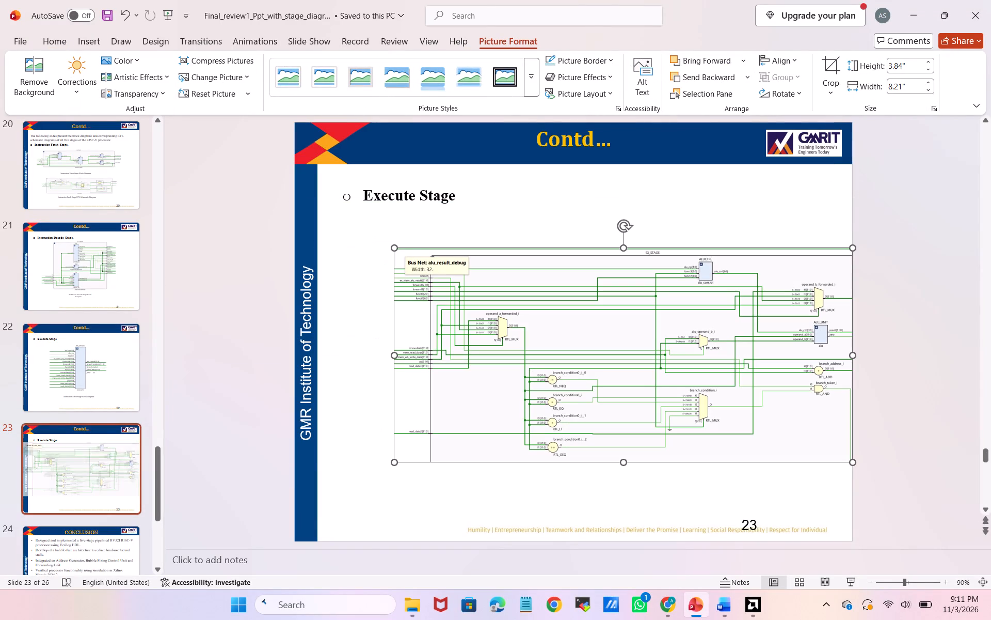
pyautogui.moveTo(850, 247); pyautogui.dragTo(802, 249)
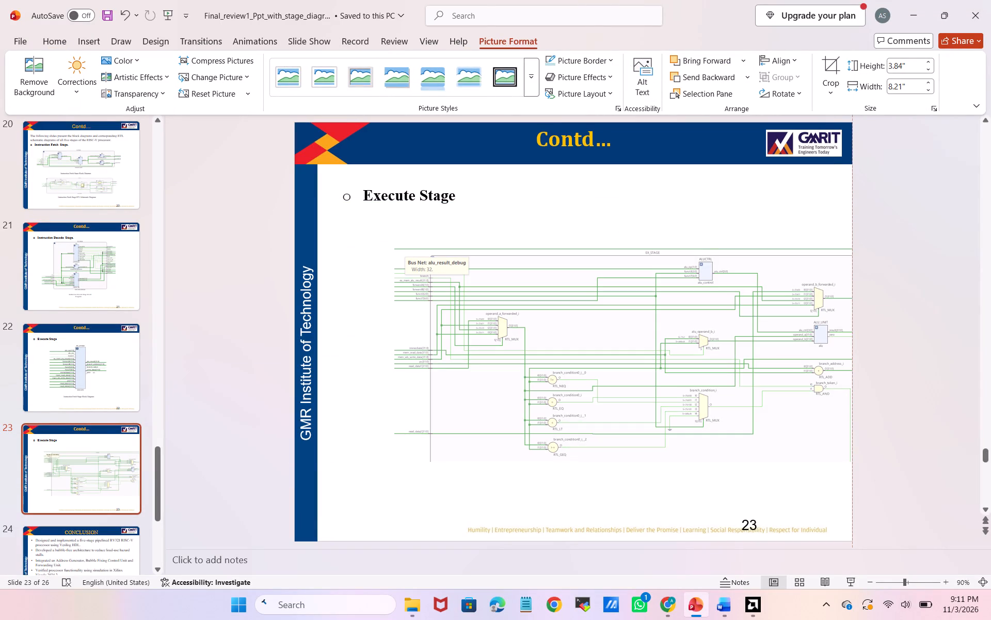
pyautogui.moveTo(802, 249); pyautogui.dragTo(800, 283)
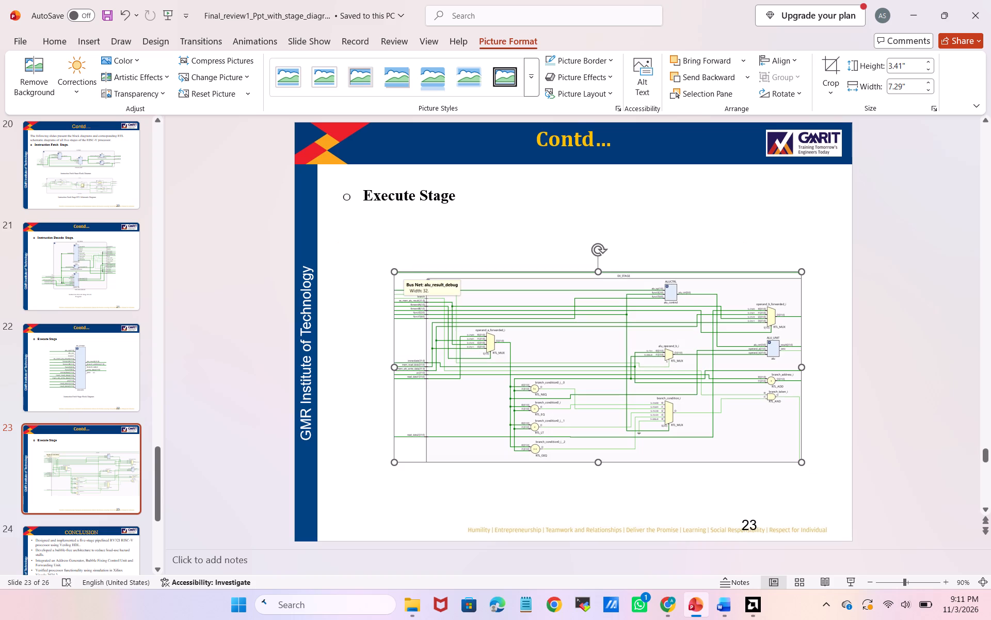
pyautogui.click(636, 332)
pyautogui.moveTo(605, 330); pyautogui.dragTo(563, 304)
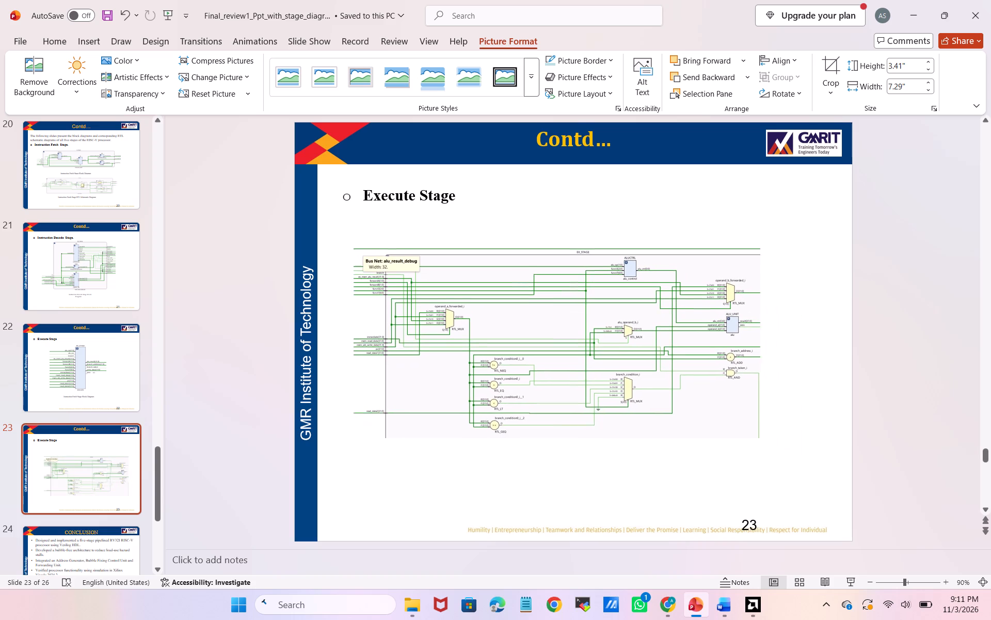
pyautogui.moveTo(563, 304); pyautogui.dragTo(589, 285)
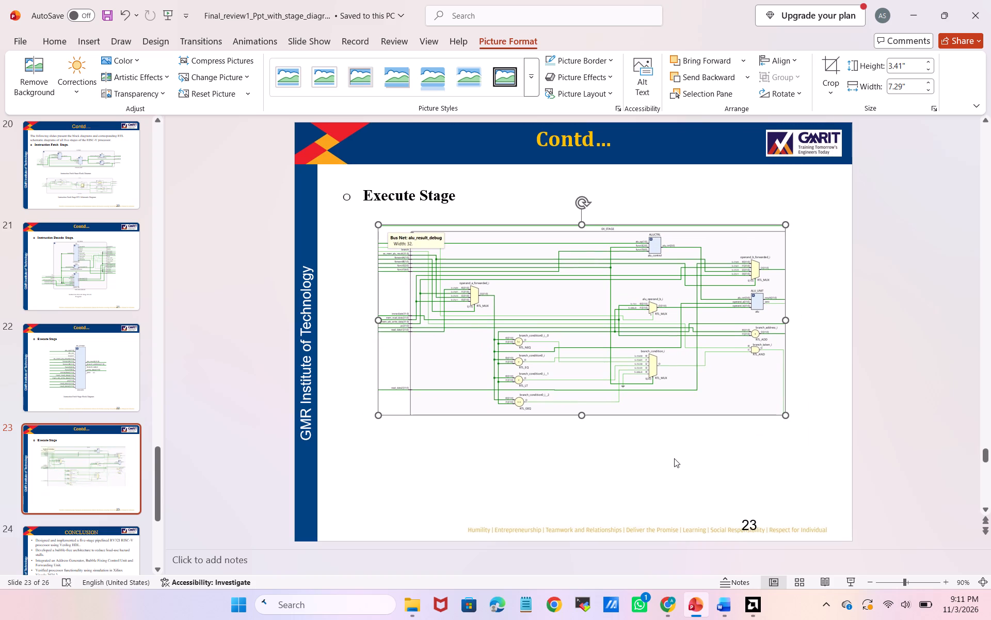
# Stretch the schematic picture to about 4" high and 7.92" wide, keeping it inside the slide's white area.
pyautogui.moveTo(582, 413); pyautogui.dragTo(588, 431)
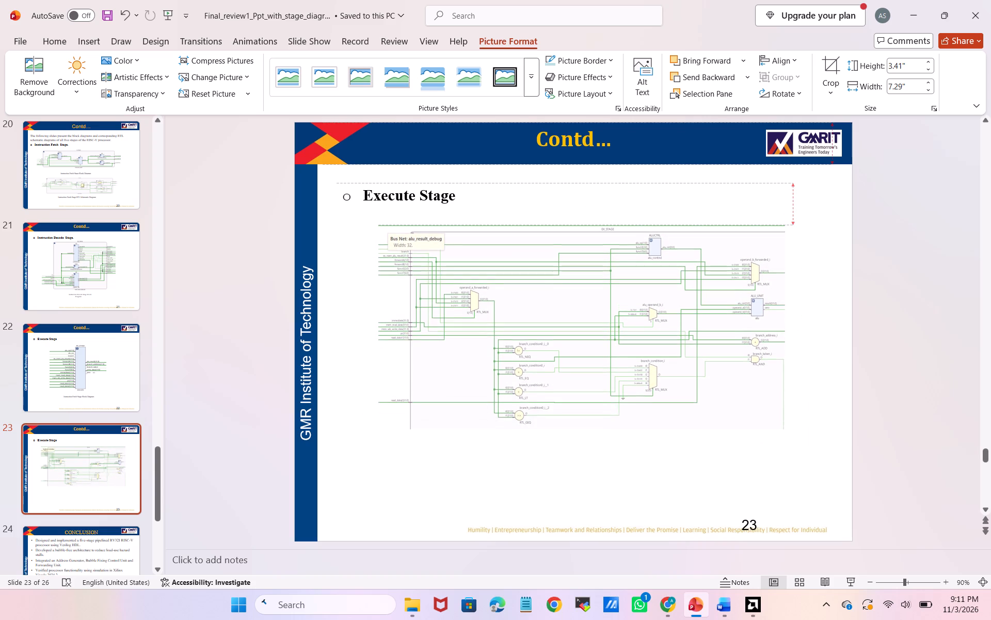
pyautogui.moveTo(588, 431); pyautogui.dragTo(596, 446)
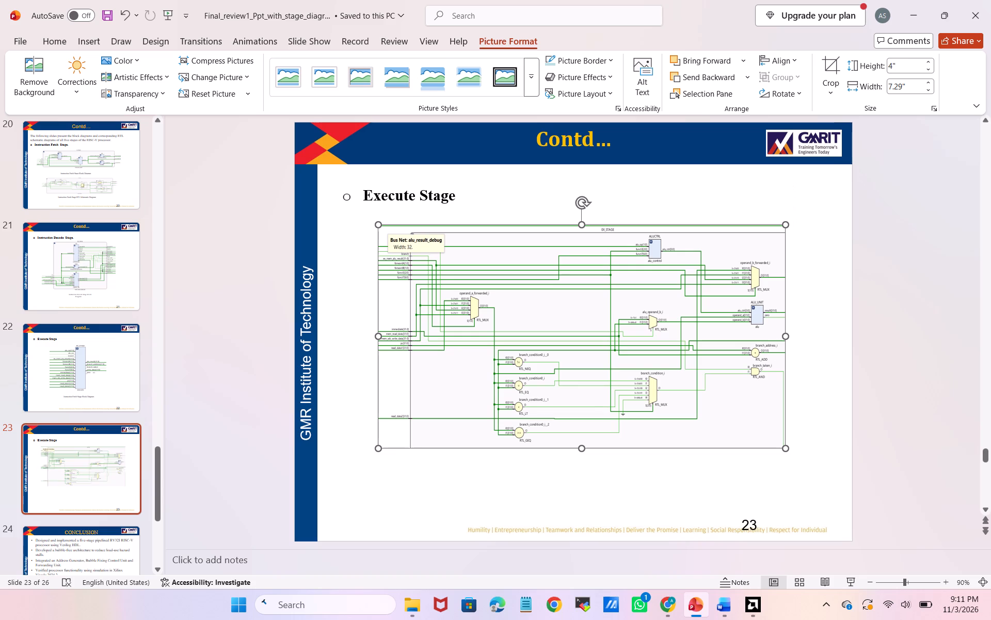
pyautogui.moveTo(378, 337); pyautogui.dragTo(362, 336)
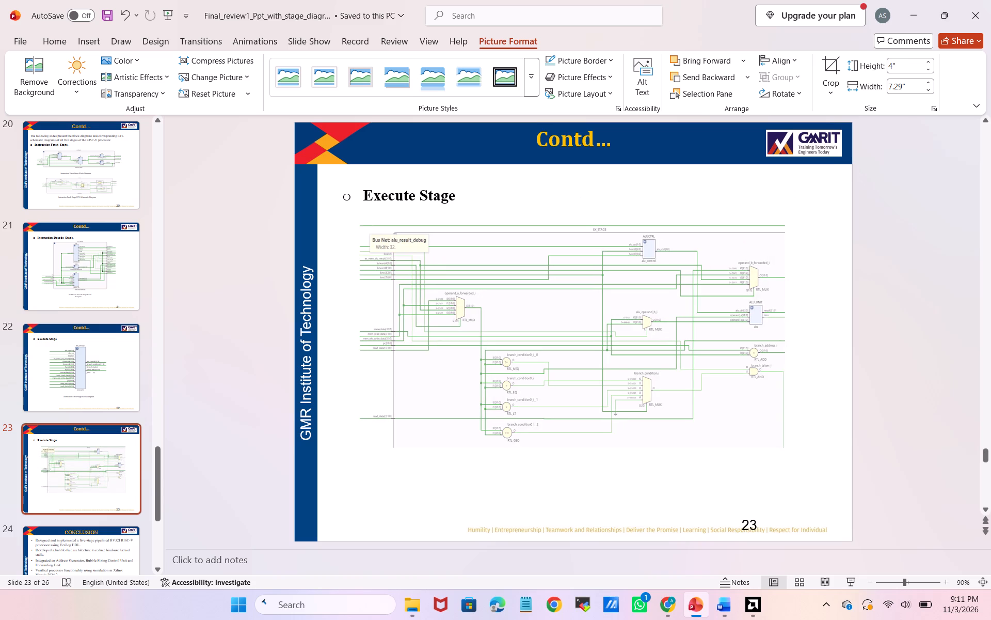
pyautogui.moveTo(362, 336); pyautogui.dragTo(358, 334)
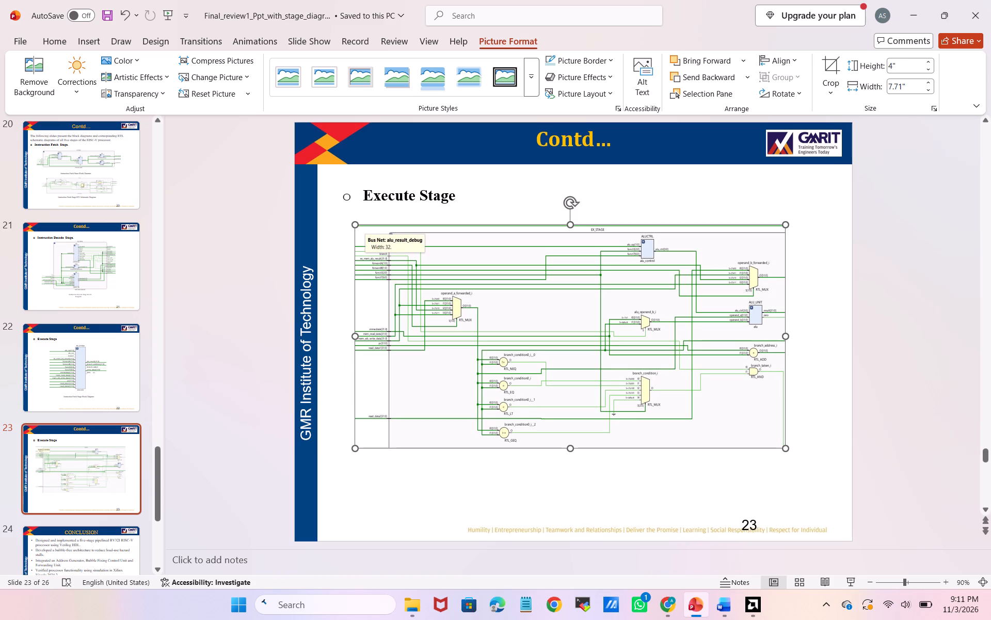
pyautogui.click(571, 225)
pyautogui.moveTo(787, 337); pyautogui.dragTo(796, 334)
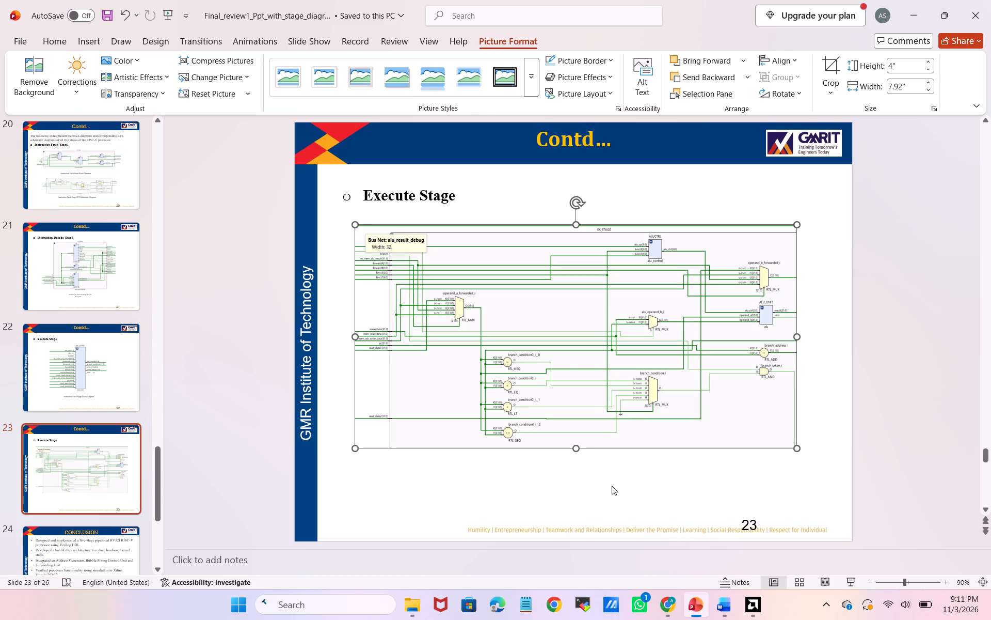
pyautogui.click(612, 486)
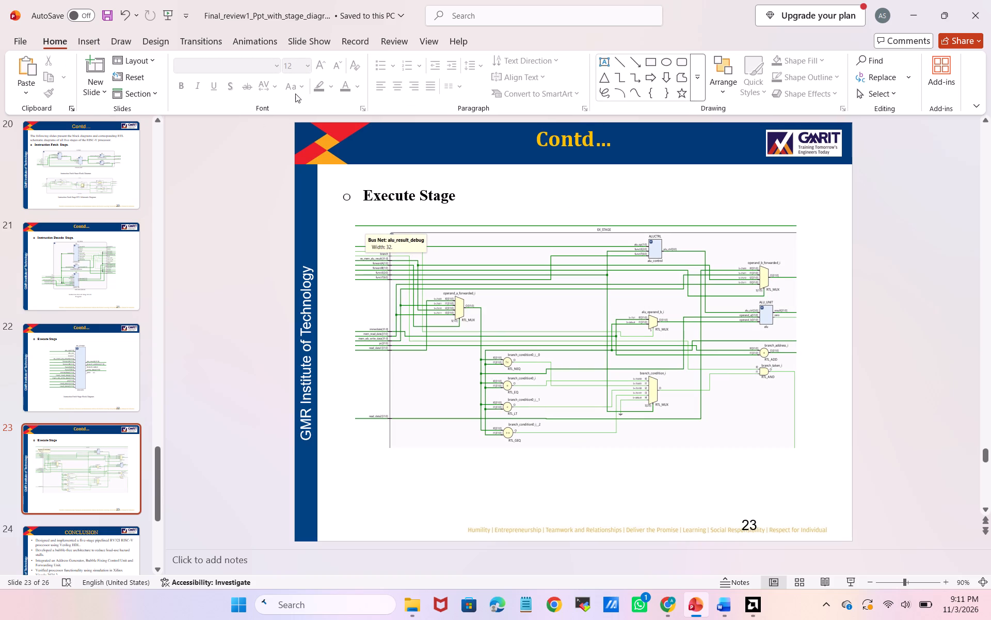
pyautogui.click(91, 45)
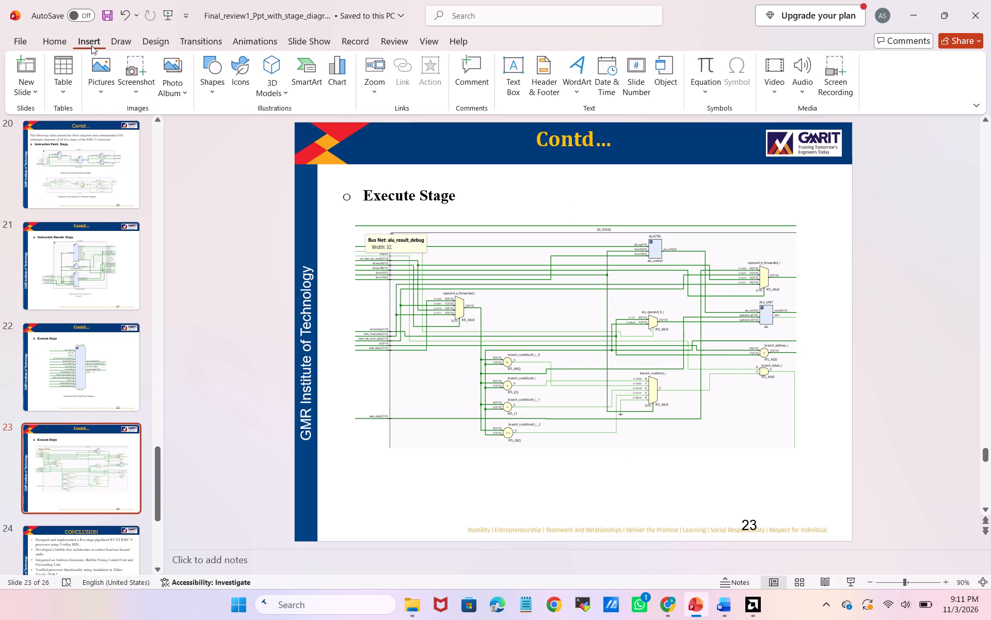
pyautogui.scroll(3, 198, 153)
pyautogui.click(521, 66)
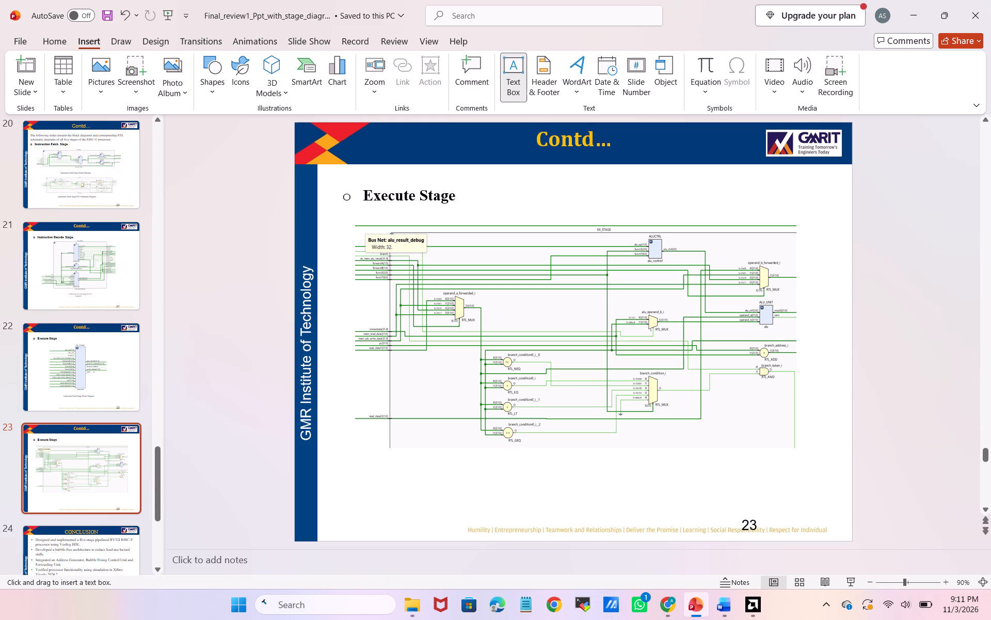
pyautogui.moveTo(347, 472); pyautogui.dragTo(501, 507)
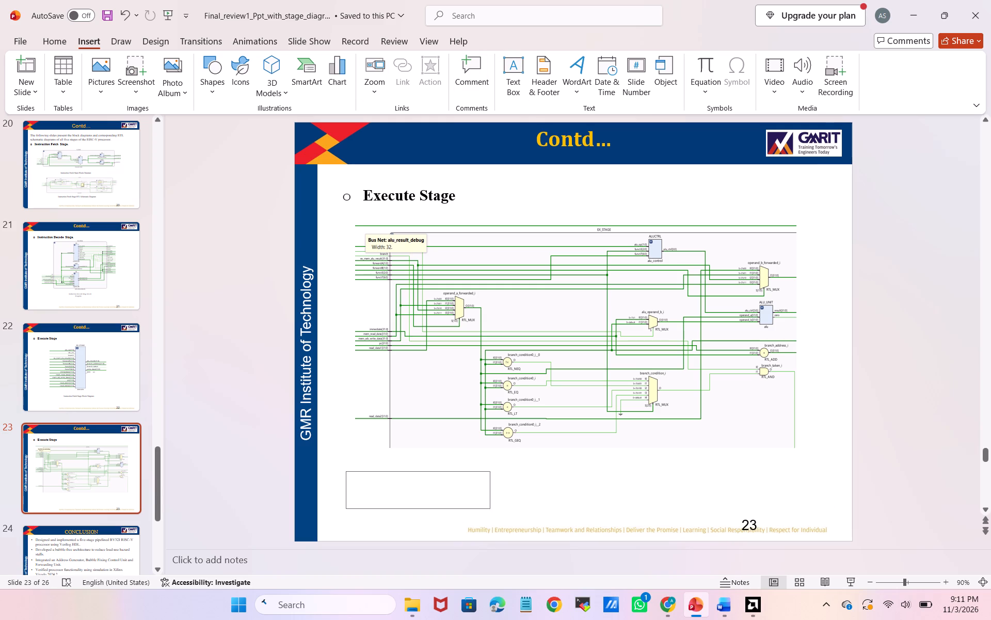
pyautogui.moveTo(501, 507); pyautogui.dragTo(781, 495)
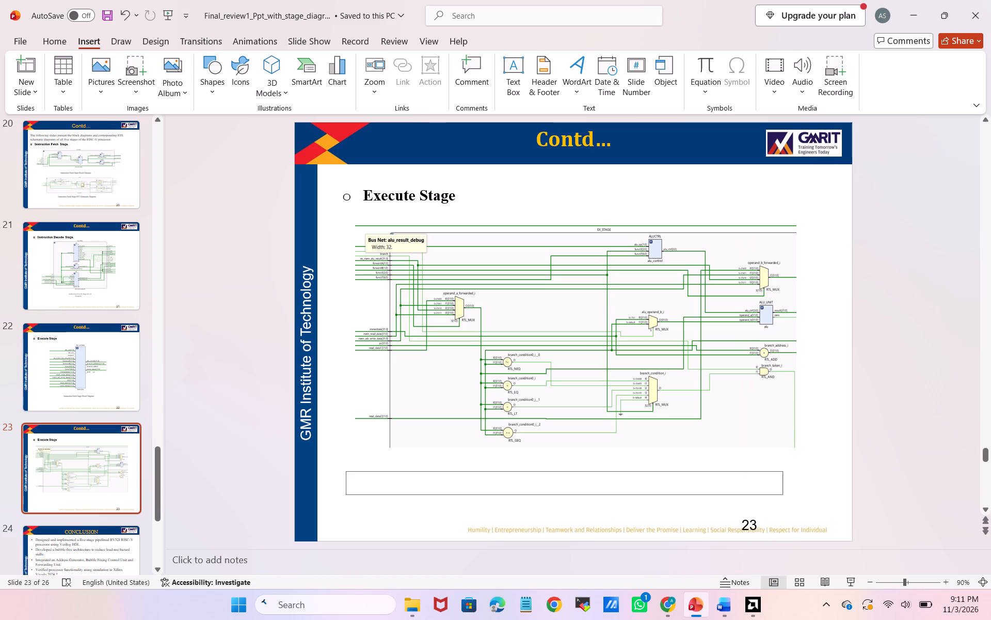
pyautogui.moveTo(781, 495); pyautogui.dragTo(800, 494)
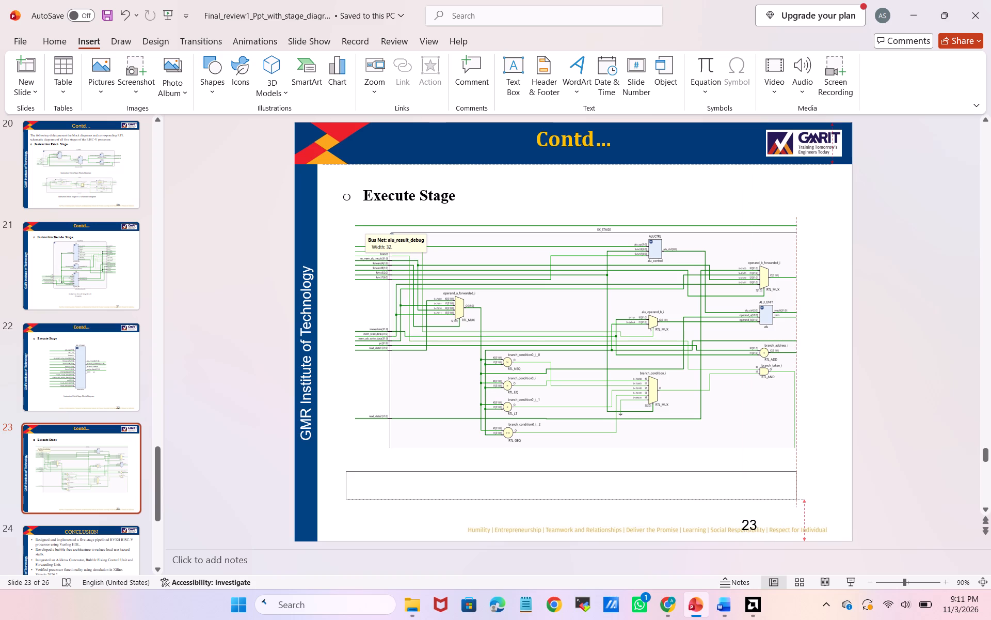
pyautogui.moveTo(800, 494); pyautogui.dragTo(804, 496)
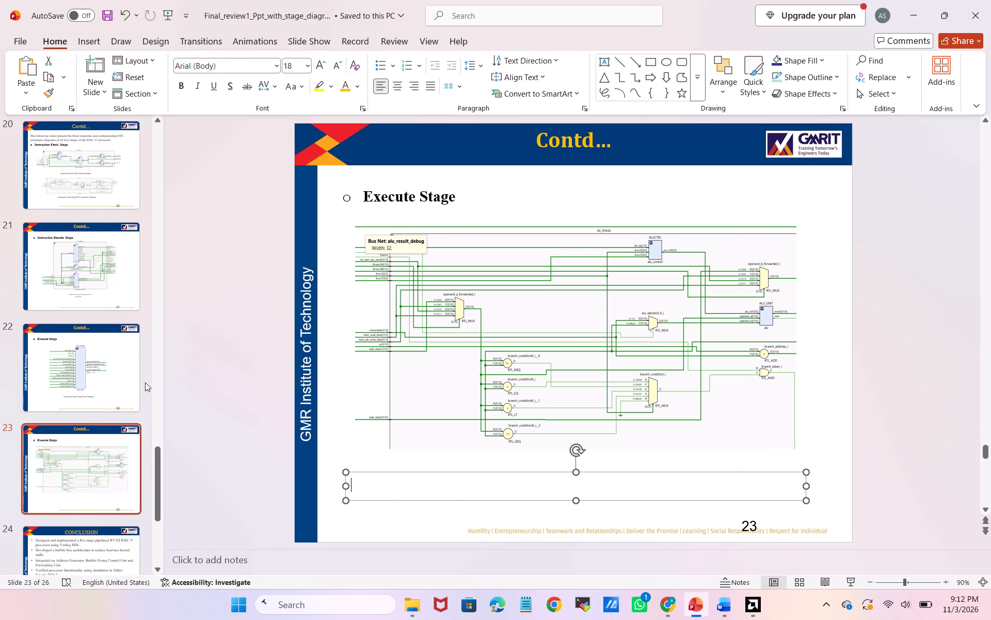
# Copy the caption text "Instruction Fetch Stage RTL Schematic Diagram" from beneath the lower diagram on slide 20.
pyautogui.click(87, 268)
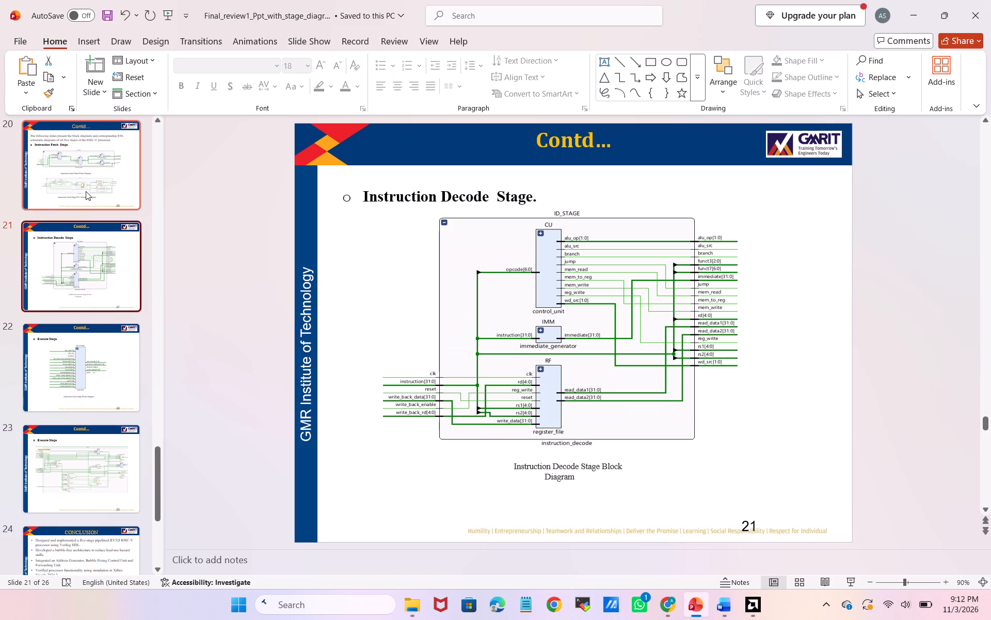
pyautogui.click(86, 191)
pyautogui.click(606, 487)
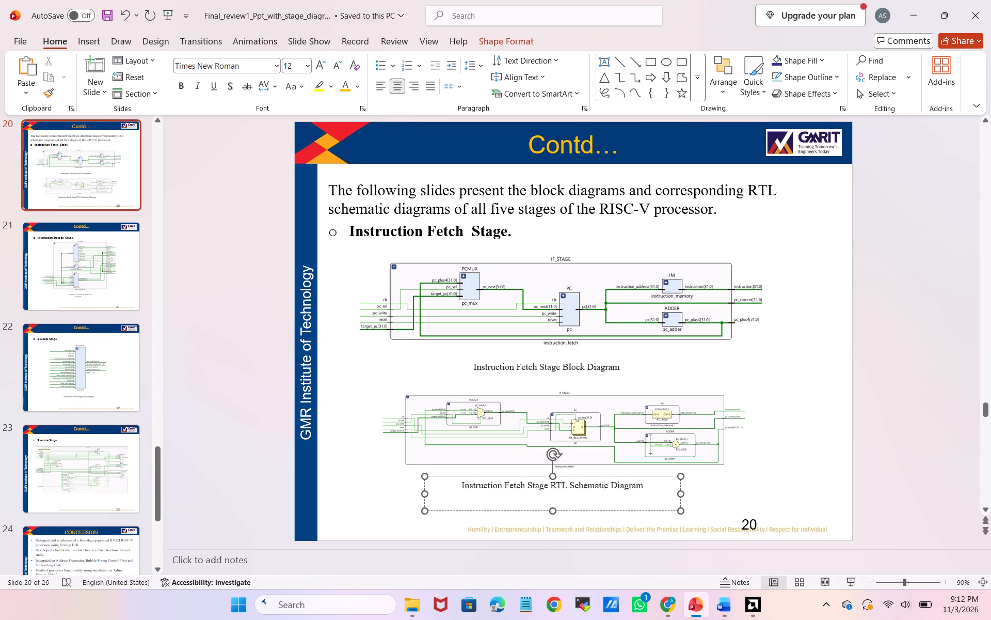
pyautogui.click(645, 487)
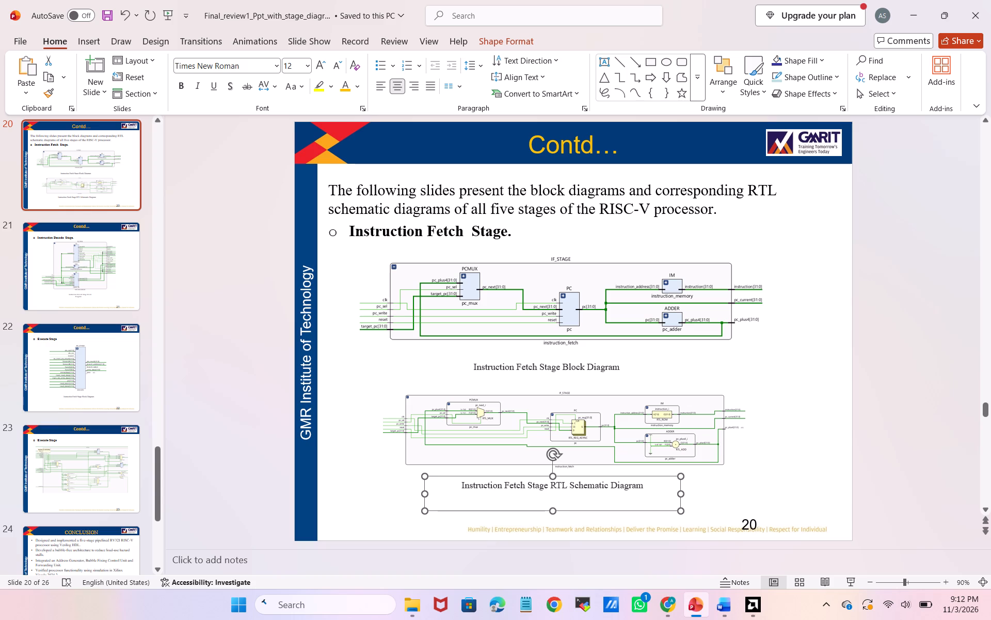
pyautogui.click(634, 484)
pyautogui.press('Right')
pyautogui.moveTo(642, 485); pyautogui.dragTo(558, 487)
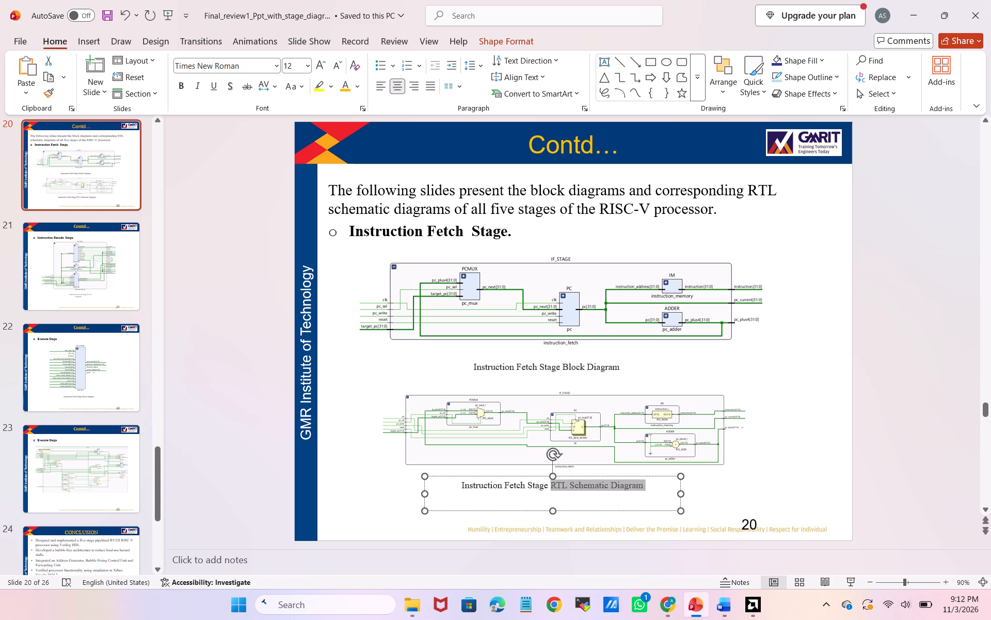
pyautogui.moveTo(558, 487); pyautogui.dragTo(474, 482)
pyautogui.hotkey('ctrl', 'c')
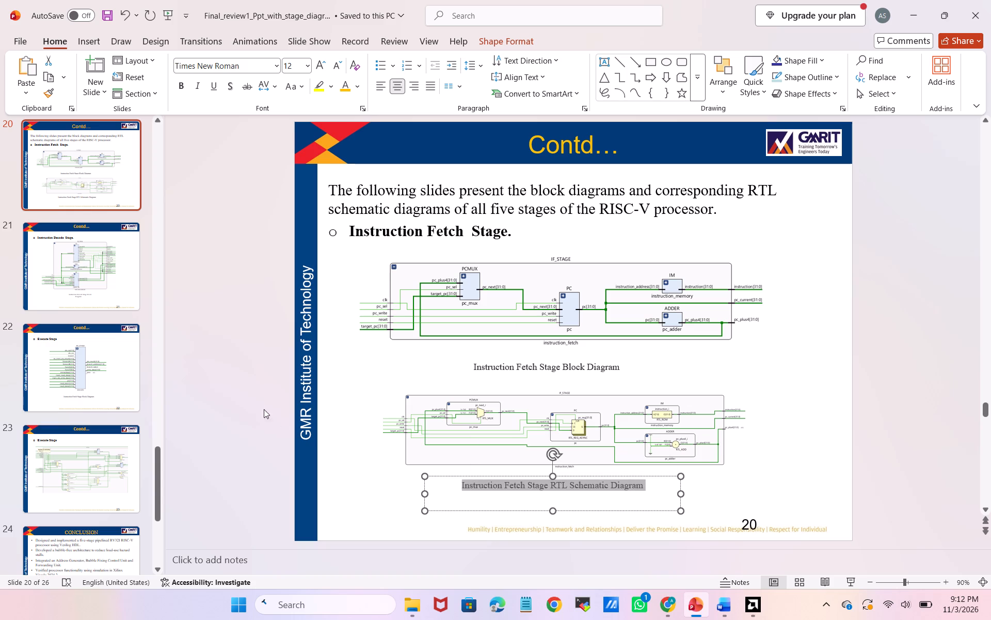
# Add a wide text box beneath the schematic on slide 23, paste the copied caption into it, and shift the box toward the slide's right side.
pyautogui.click(105, 373)
pyautogui.click(80, 499)
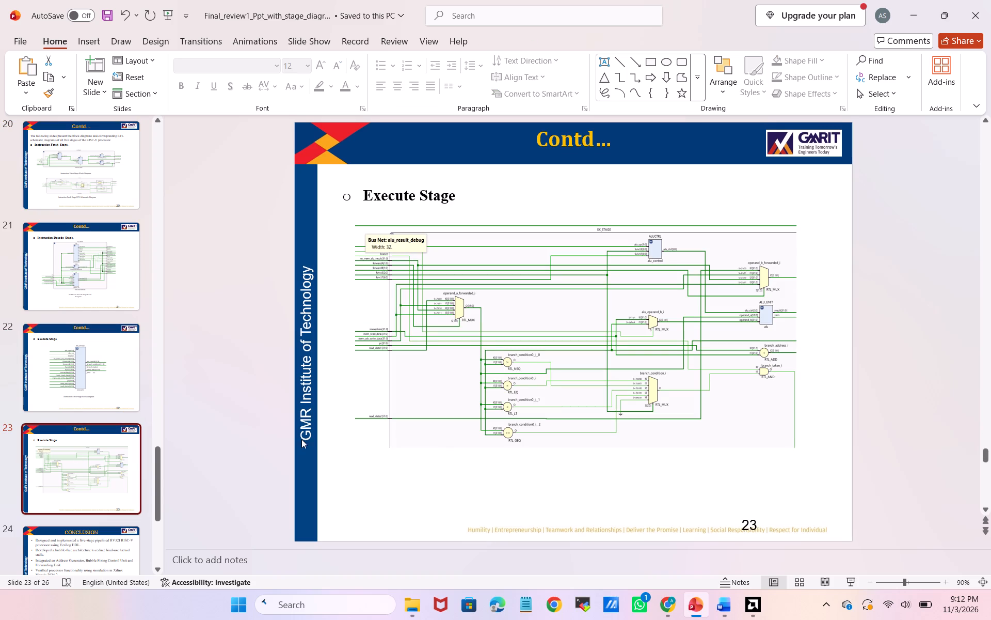
pyautogui.click(522, 473)
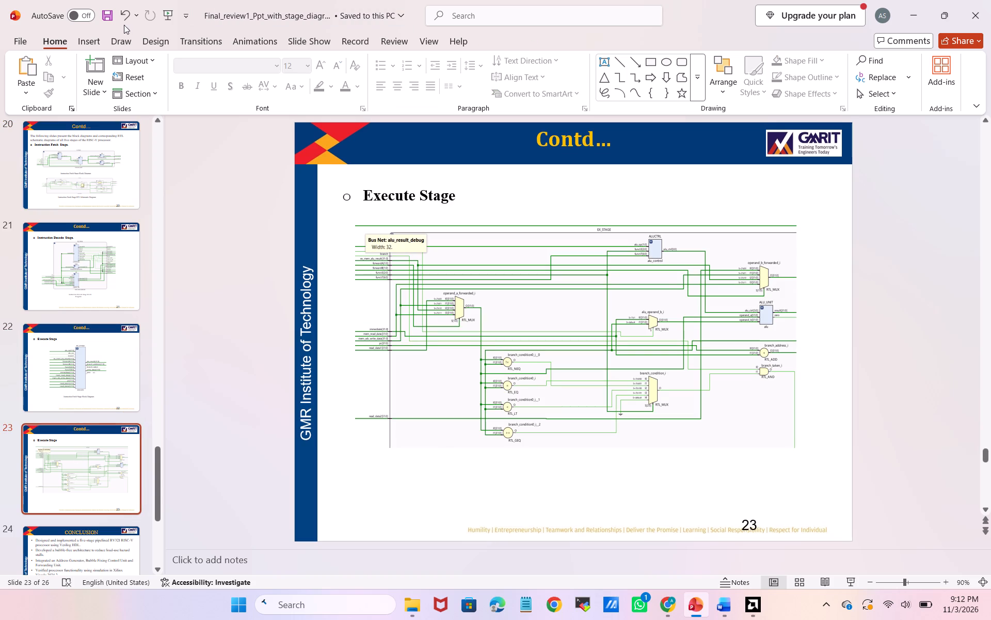
pyautogui.click(93, 35)
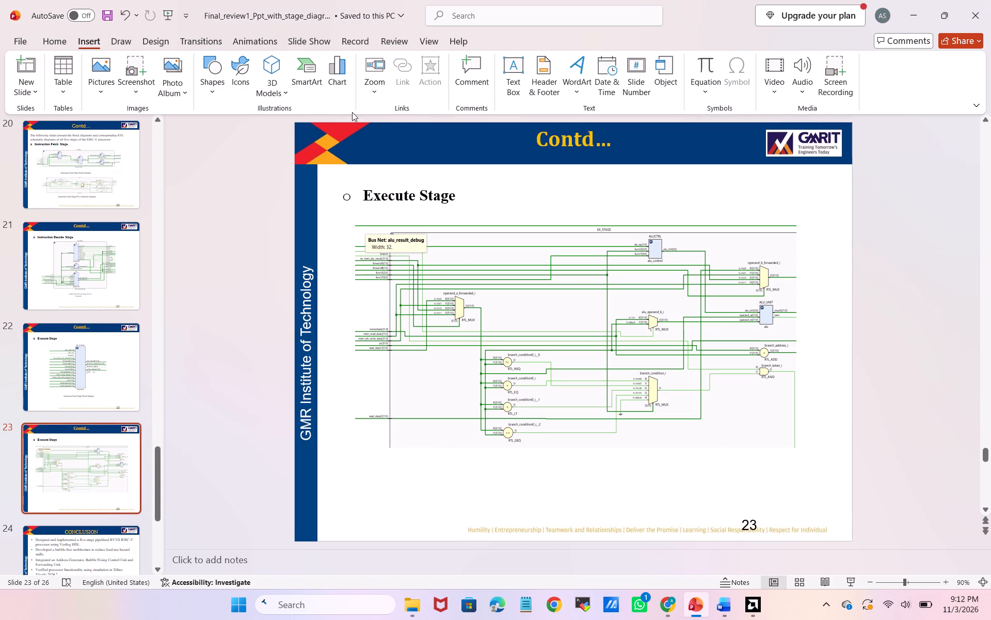
pyautogui.click(504, 79)
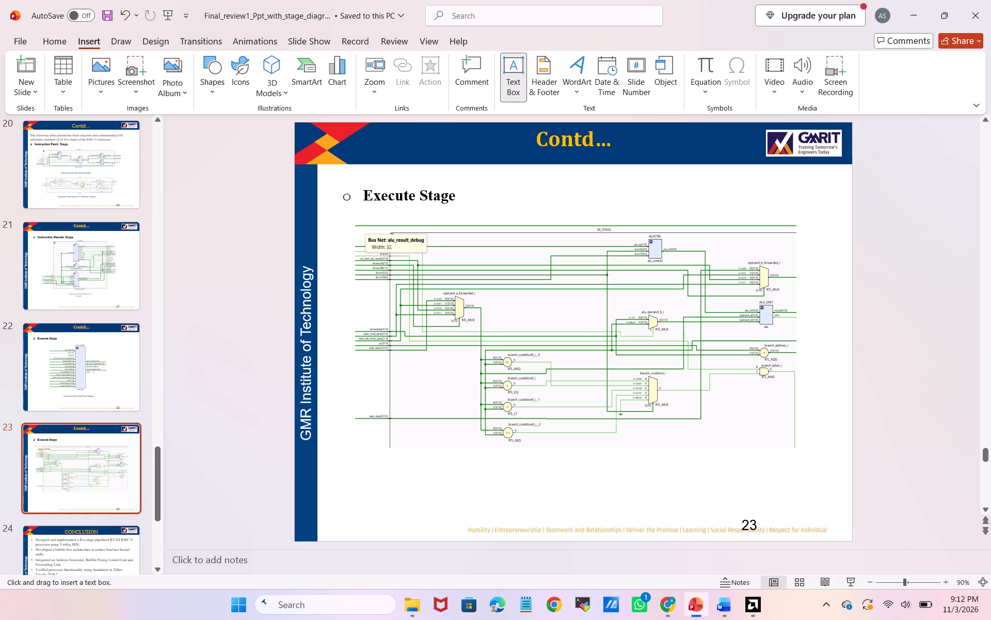
pyautogui.moveTo(375, 467); pyautogui.dragTo(782, 491)
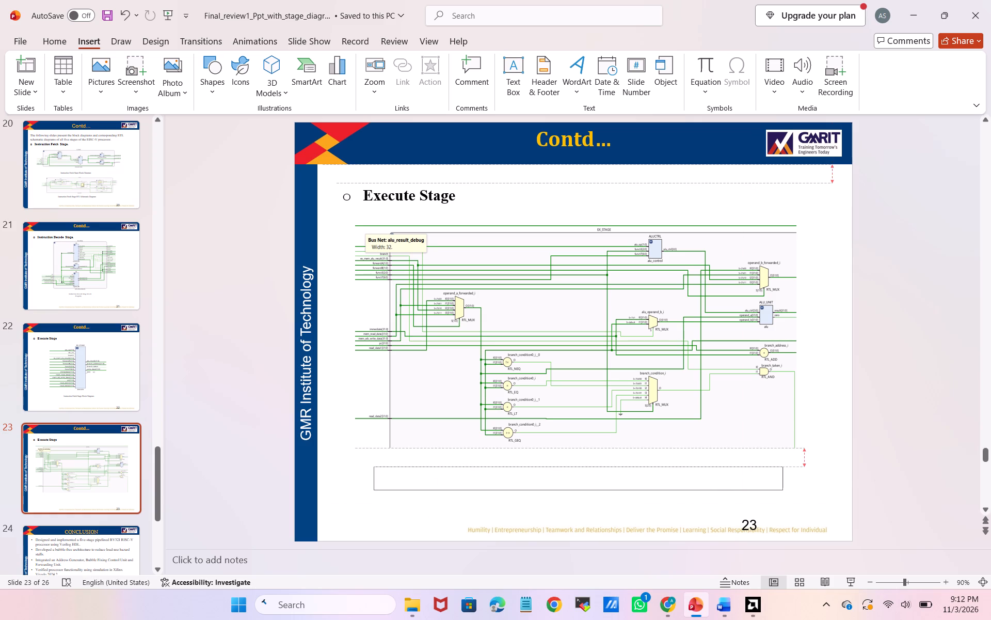
pyautogui.moveTo(782, 491); pyautogui.dragTo(790, 489)
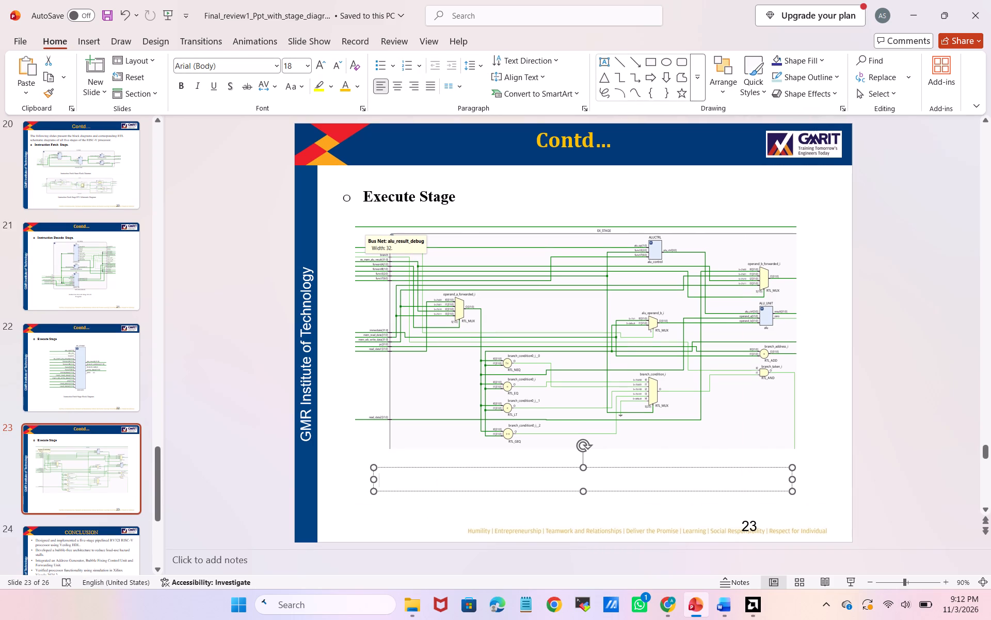
pyautogui.hotkey('ctrl', 'v')
pyautogui.moveTo(652, 481); pyautogui.dragTo(646, 481)
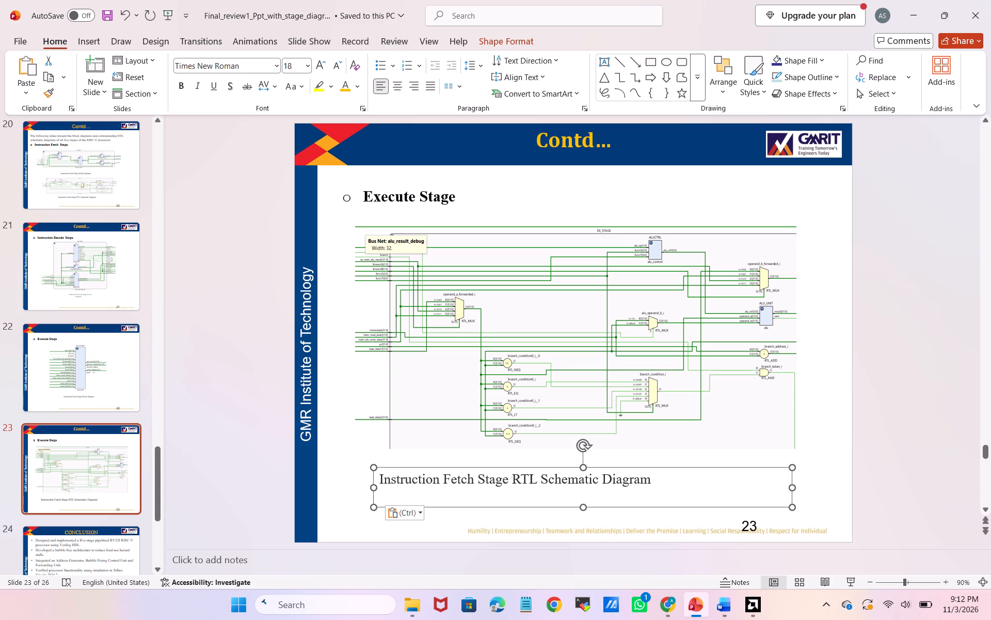
pyautogui.moveTo(646, 481); pyautogui.dragTo(703, 477)
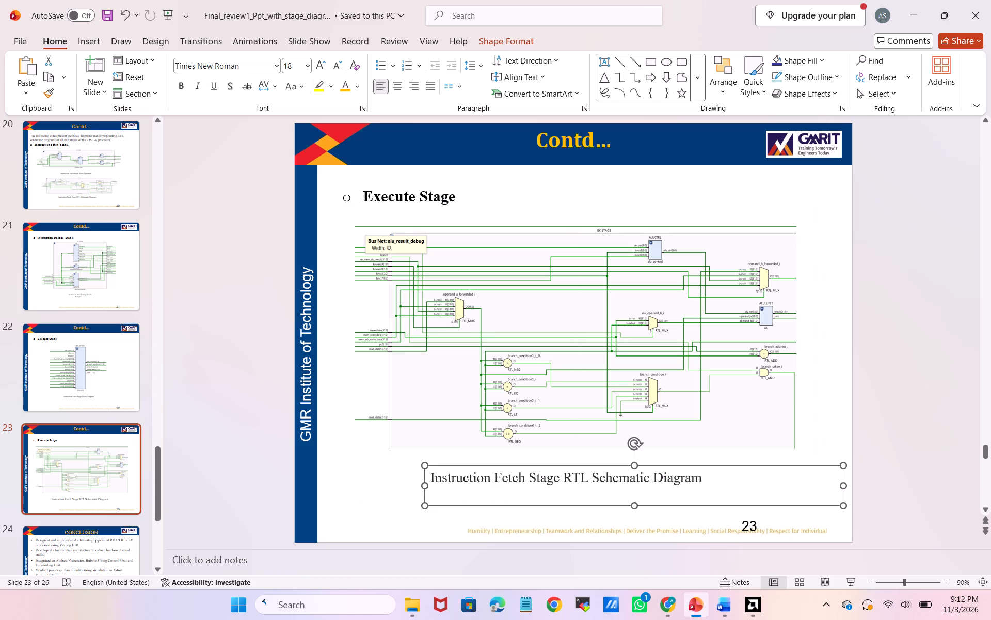
# Set the pasted caption's font size on slide 23 to 12 pt.
pyautogui.moveTo(701, 479); pyautogui.dragTo(441, 482)
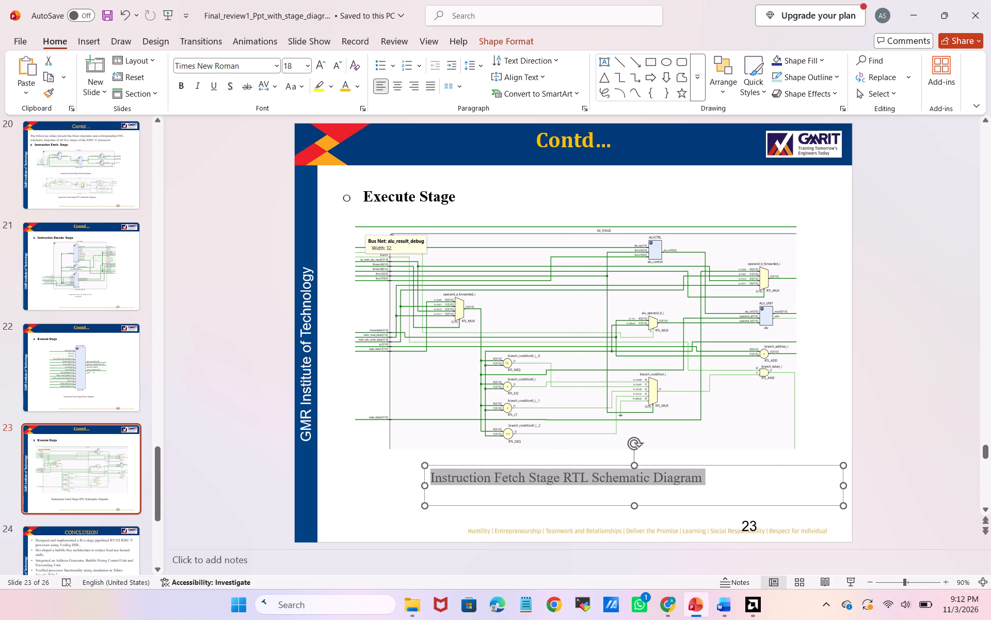
pyautogui.moveTo(441, 482); pyautogui.dragTo(441, 481)
pyautogui.click(535, 443)
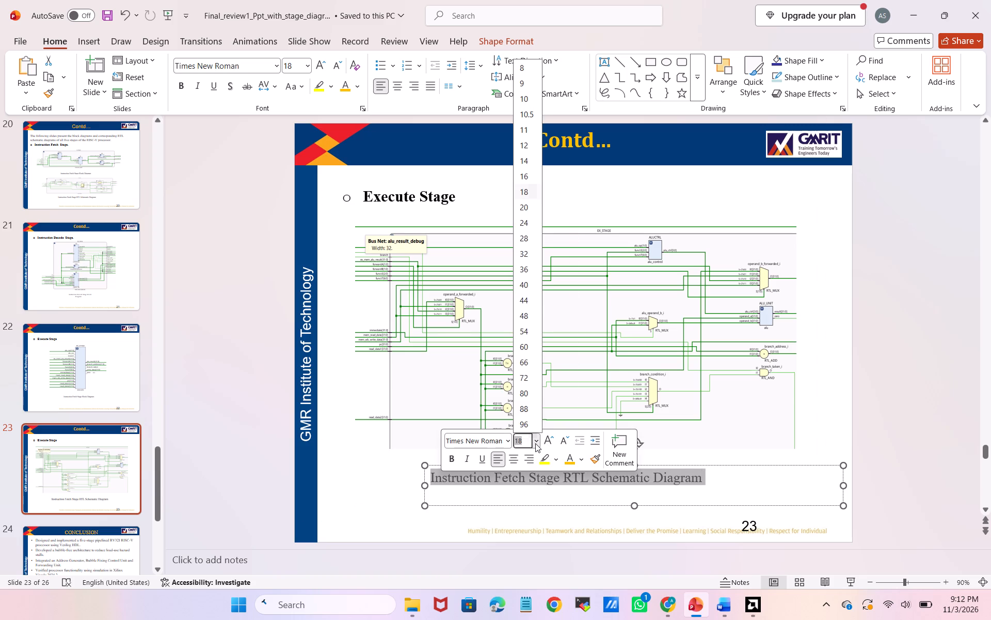
pyautogui.click(523, 151)
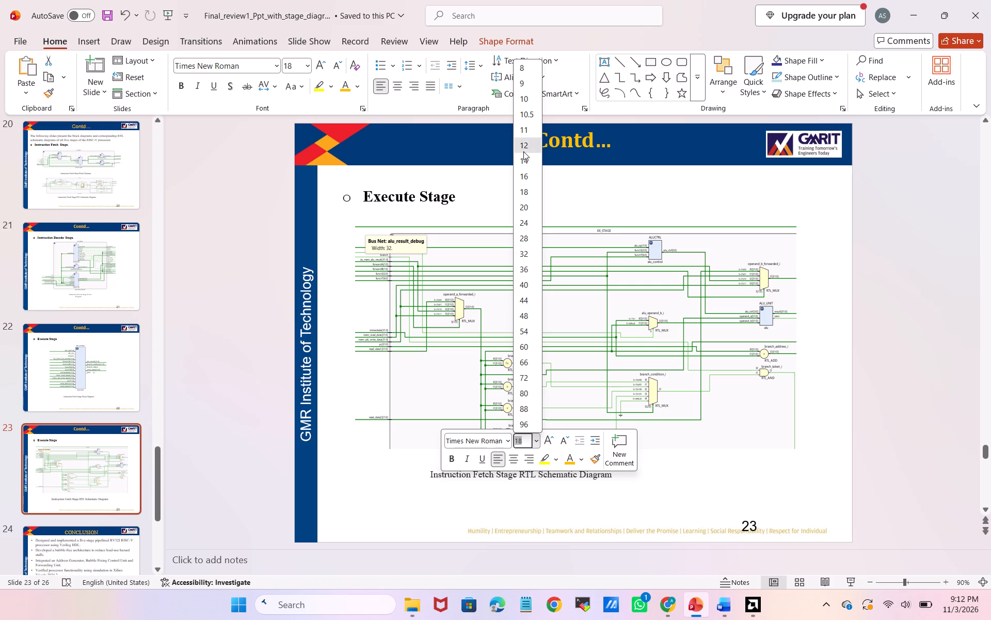
# Replace "Instruction Fetch" in the caption with "Execute" so it reads "Execute Stage RTL Schematic Diagram".
pyautogui.click(429, 481)
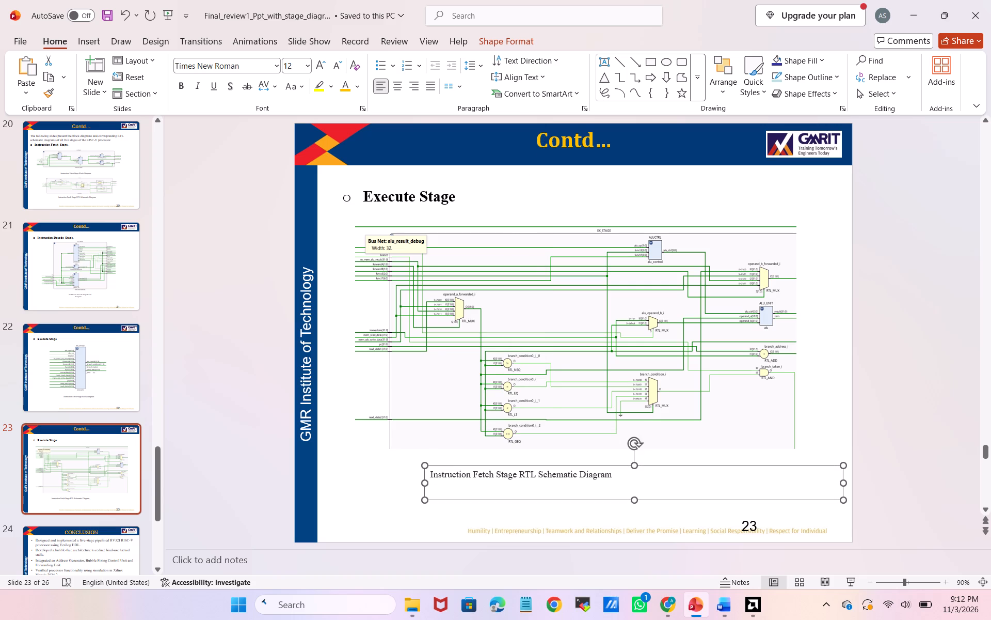
pyautogui.click(494, 476)
pyautogui.press('BackSpace')
pyautogui.press('BackSpace')
pyautogui.press('BackSpace')
pyautogui.press('BackSpace')
pyautogui.press('BackSpace')
pyautogui.press('BackSpace')
pyautogui.press('BackSpace')
pyautogui.press('BackSpace')
pyautogui.press('BackSpace')
pyautogui.press('BackSpace')
pyautogui.press('BackSpace')
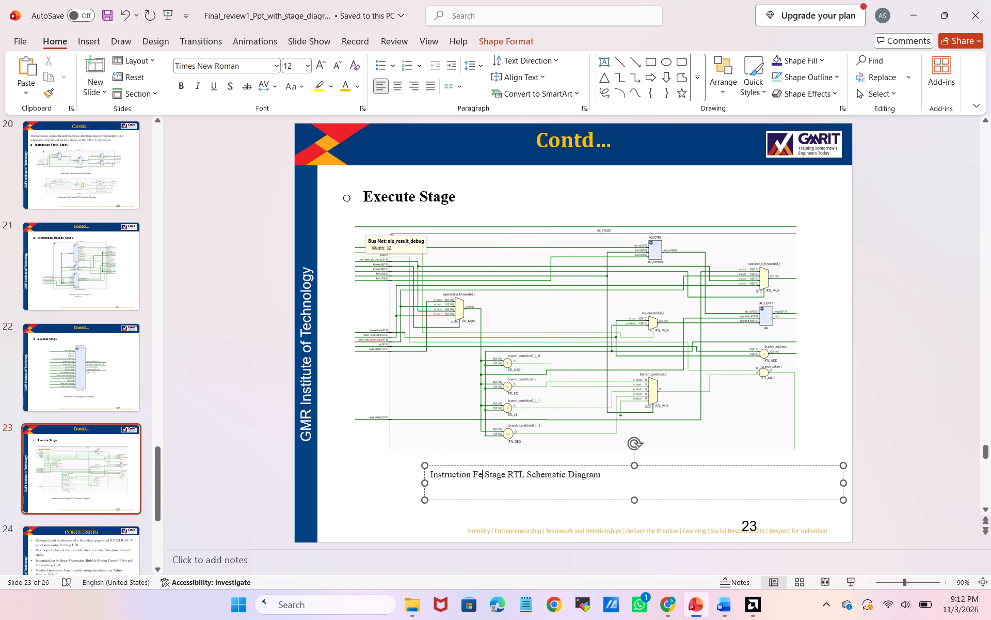
pyautogui.press('BackSpace')
pyautogui.press('BackSpace')
pyautogui.press('BackSpace')
pyautogui.press('BackSpace')
pyautogui.press('BackSpace')
pyautogui.press('BackSpace')
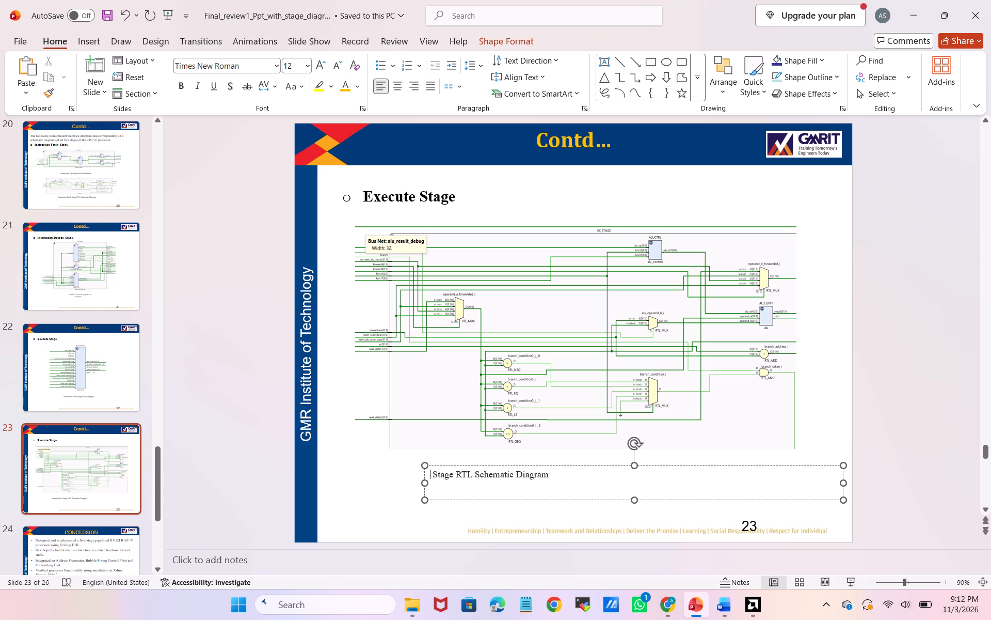
pyautogui.write('Exec')
pyautogui.press('space')
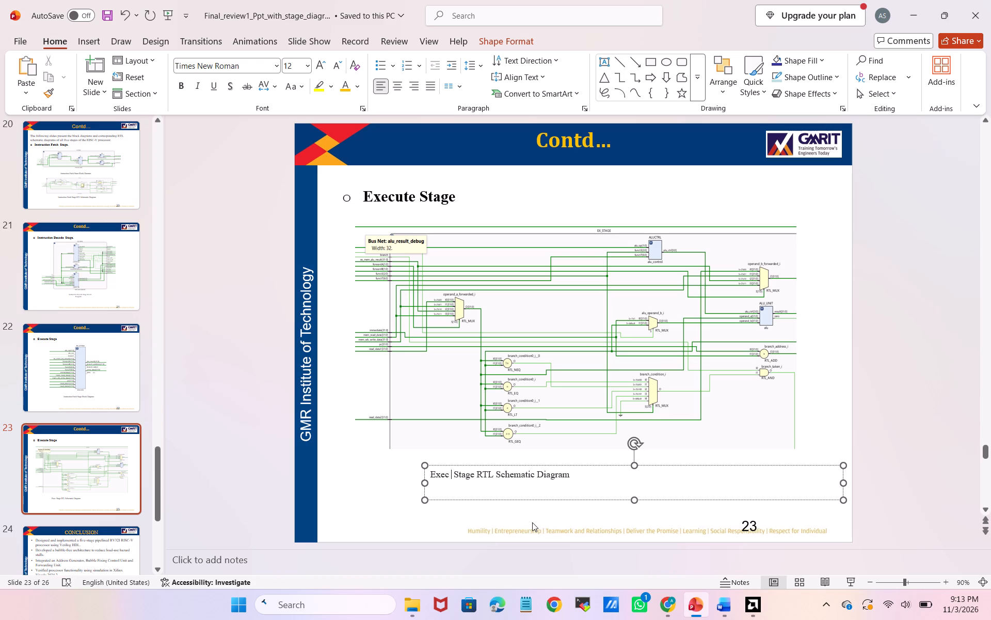
pyautogui.press('BackSpace')
pyautogui.write('ute')
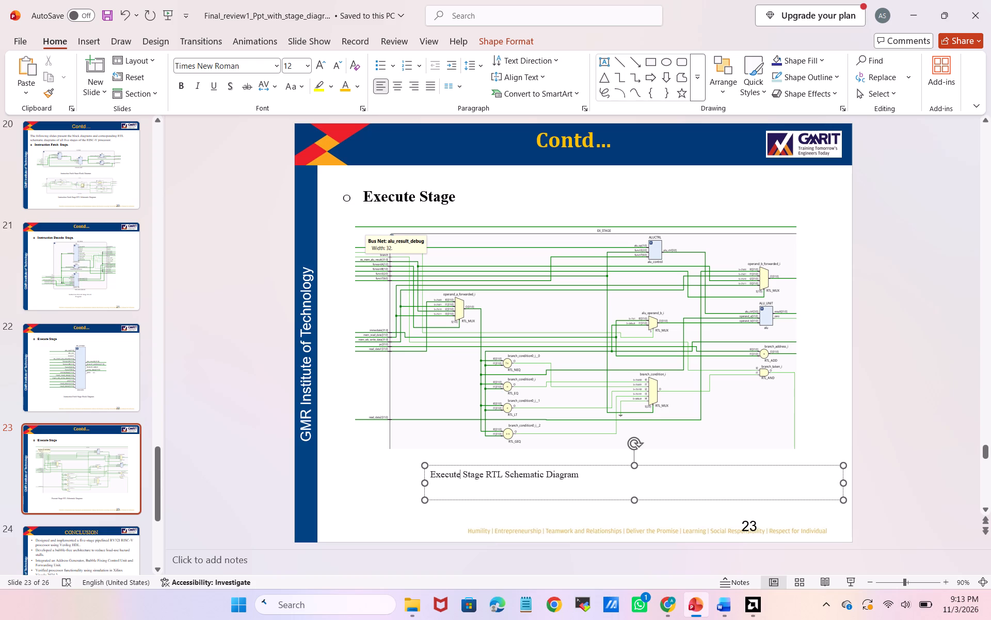
# Narrow the caption's text box to slightly wider than its text, keeping the caption on a single line.
pyautogui.moveTo(845, 501); pyautogui.dragTo(844, 500)
pyautogui.moveTo(844, 500); pyautogui.dragTo(665, 484)
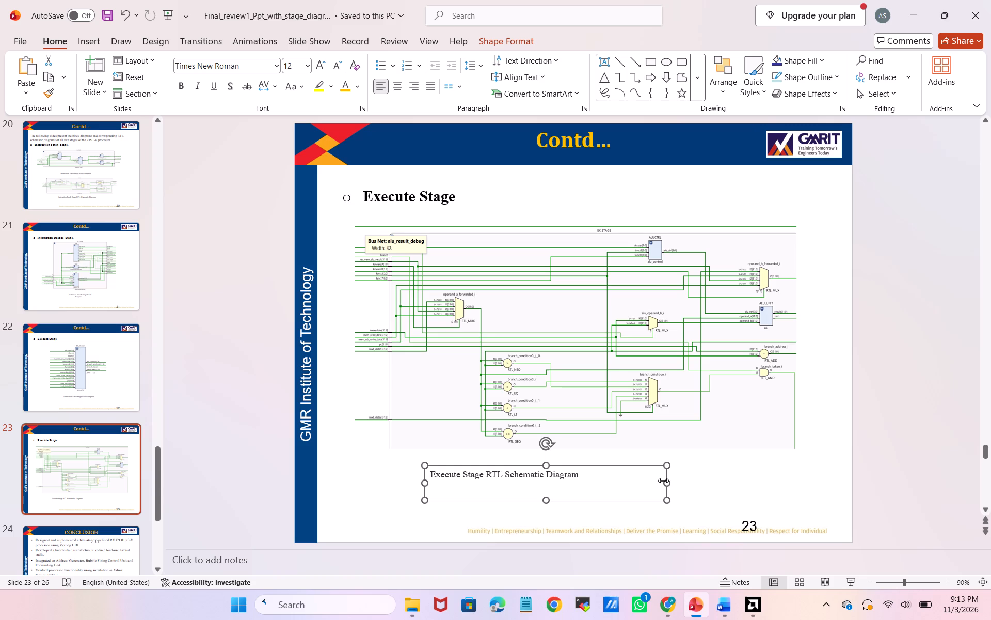
pyautogui.moveTo(664, 482); pyautogui.dragTo(580, 469)
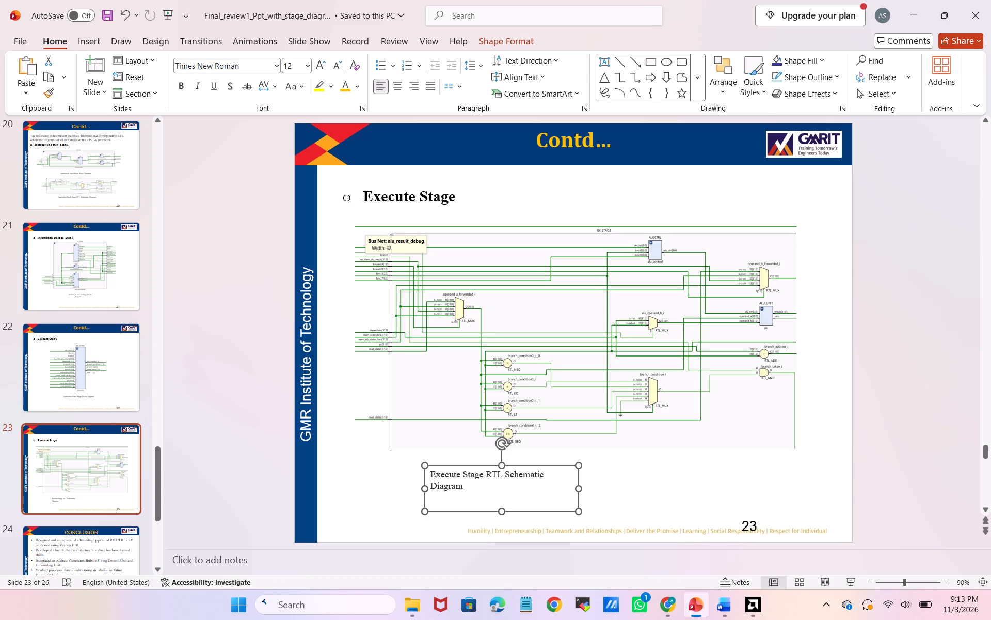
pyautogui.moveTo(502, 509); pyautogui.dragTo(504, 488)
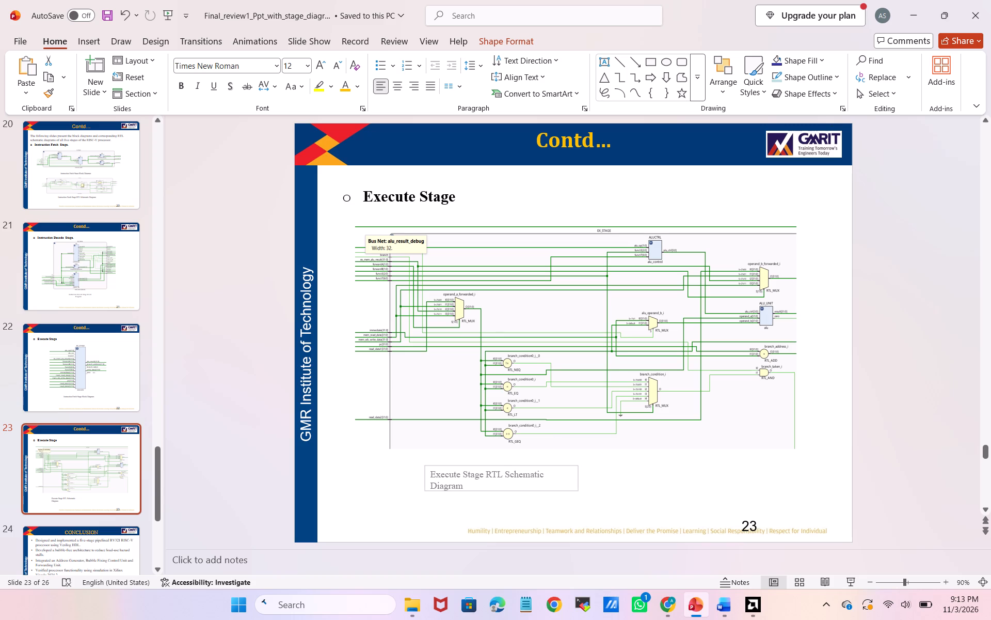
pyautogui.moveTo(504, 488); pyautogui.dragTo(504, 488)
pyautogui.moveTo(575, 489); pyautogui.dragTo(601, 479)
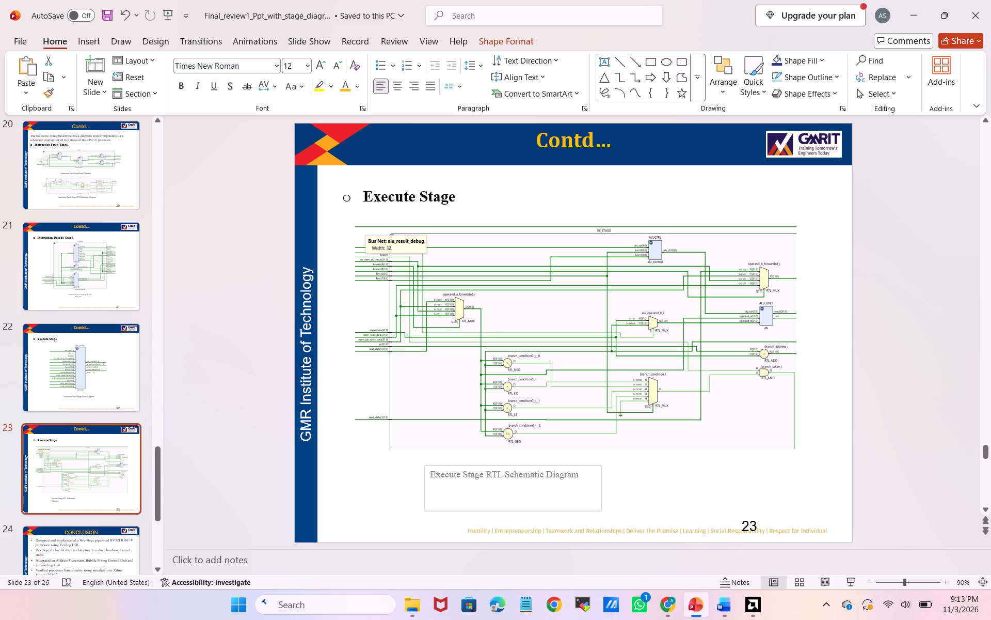
pyautogui.moveTo(601, 479); pyautogui.dragTo(614, 475)
pyautogui.moveTo(522, 501); pyautogui.dragTo(521, 486)
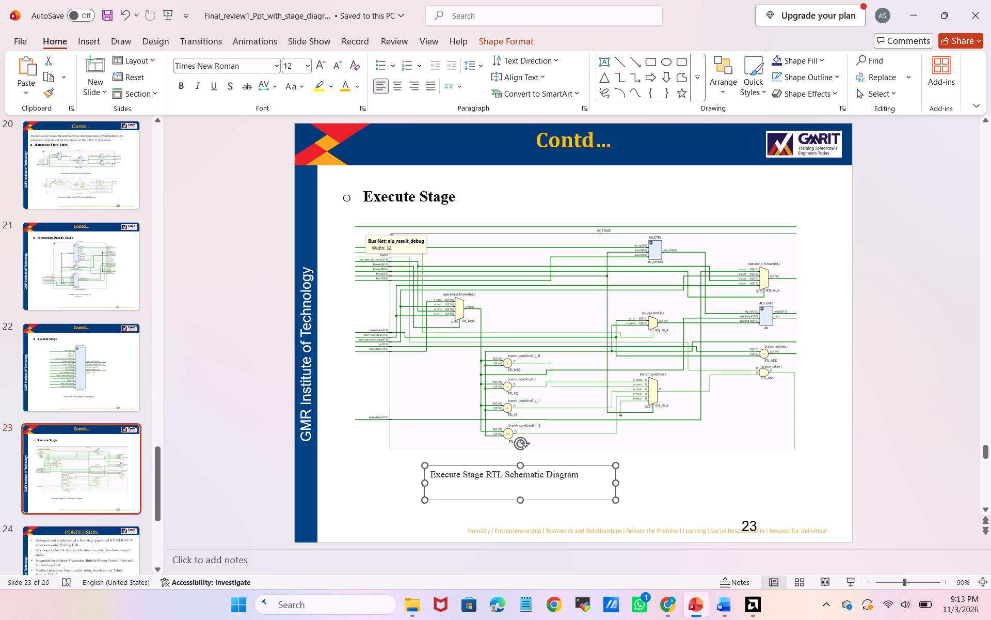
# Centre the "Execute Stage RTL Schematic Diagram" caption within its text box on slide 23.
pyautogui.click(580, 475)
pyautogui.moveTo(580, 475); pyautogui.dragTo(575, 475)
pyautogui.moveTo(575, 475); pyautogui.dragTo(428, 479)
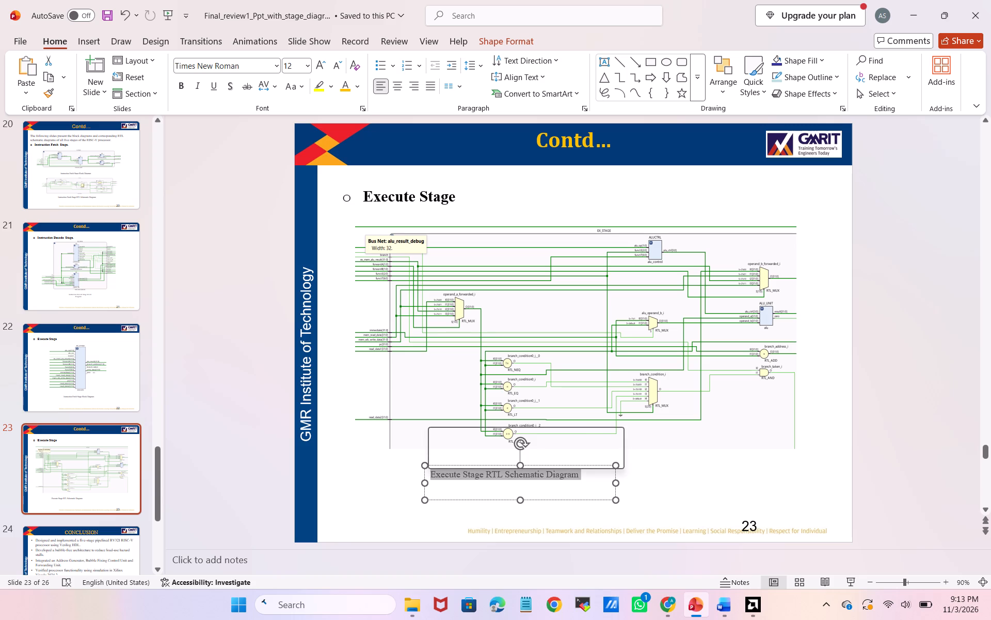
pyautogui.click(394, 93)
pyautogui.click(666, 488)
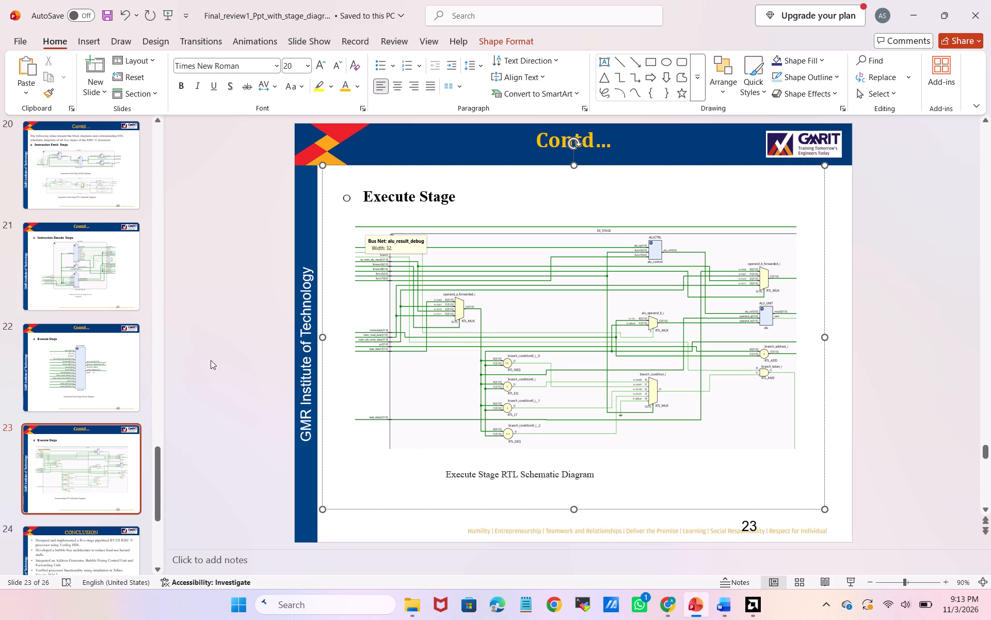
# Shift the slide 23 caption text farther right by inserting 14 leading spaces before "Execute".
pyautogui.click(443, 473)
pyautogui.press('space')
pyautogui.press('space')
pyautogui.press('space')
pyautogui.press('space')
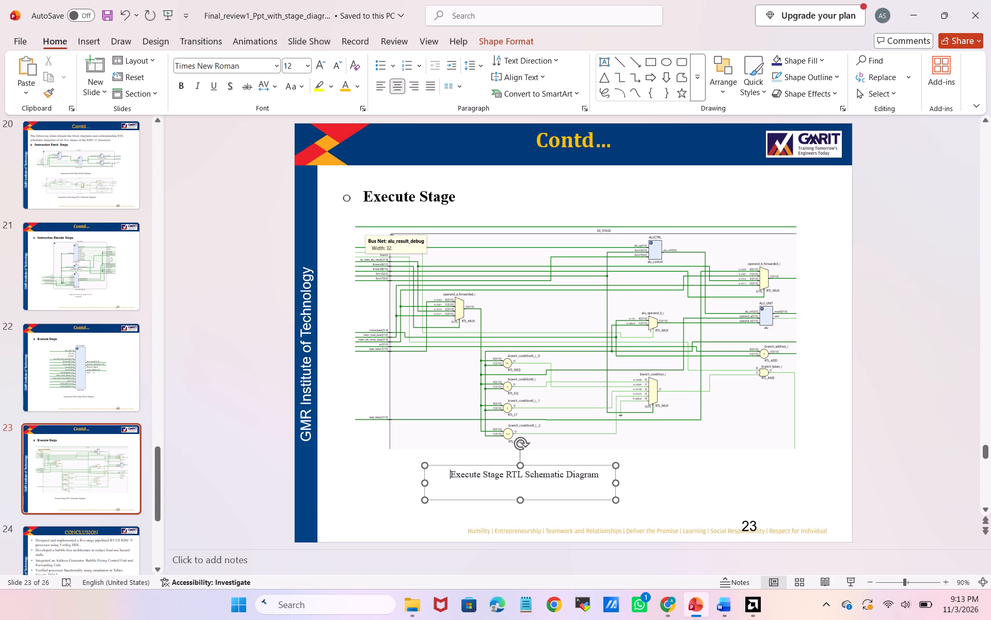
pyautogui.press('space')
pyautogui.press('space')
pyautogui.press('space')
pyautogui.press('space')
pyautogui.press('space')
pyautogui.press('space')
pyautogui.press('space')
pyautogui.press('space')
pyautogui.press('space')
pyautogui.press('space')
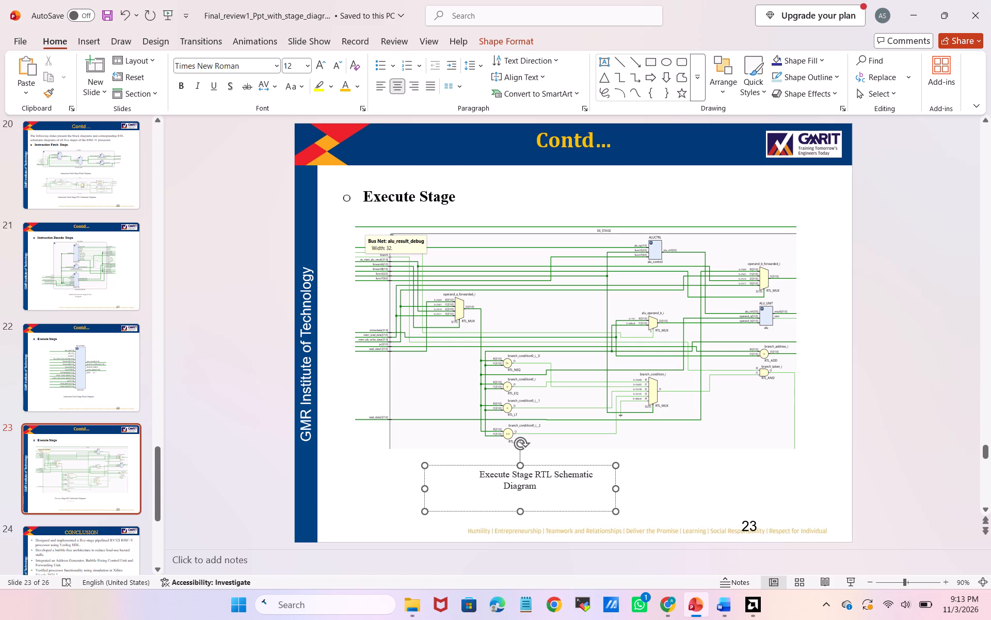
pyautogui.click(242, 436)
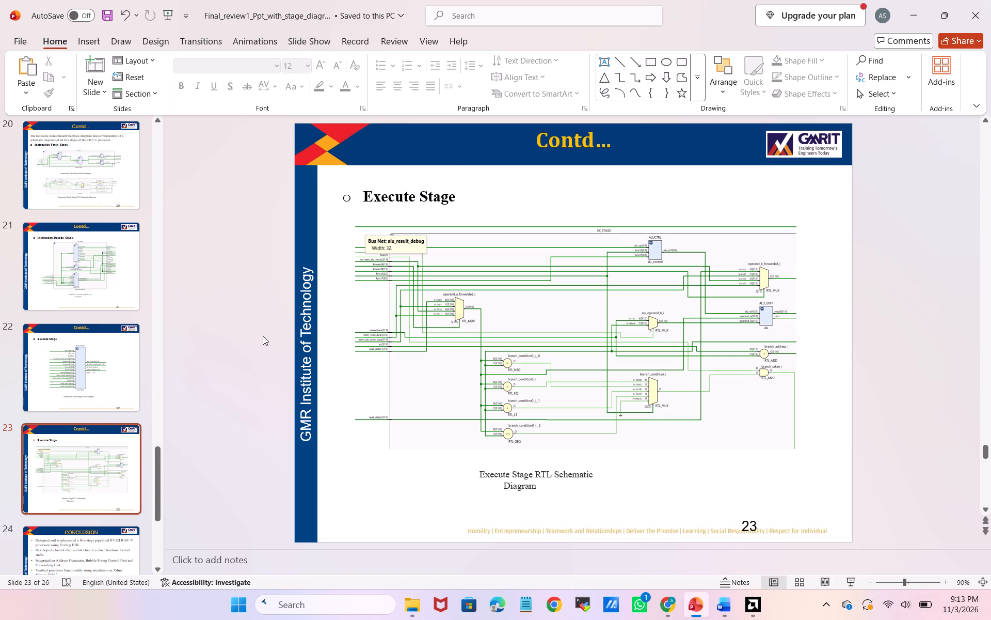
# Insert a new blank title-and-content slide directly after slide 23.
pyautogui.click(107, 492)
pyautogui.press('Return')
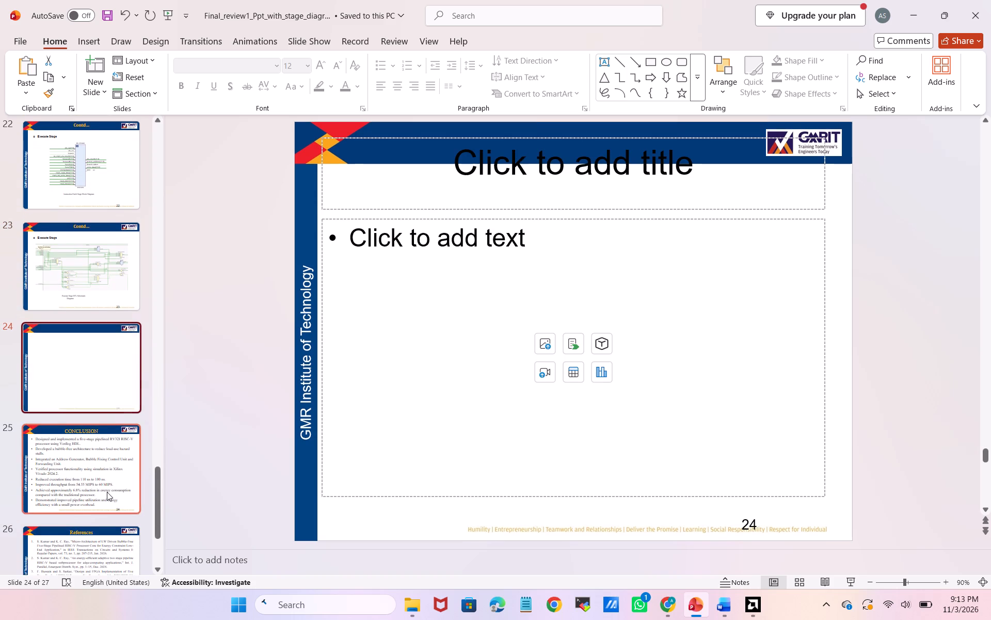
# Copy the "Contd…" title from slide 23 into slide 24's title placeholder, resizing the placeholder to roughly fit the blue header band.
pyautogui.click(107, 259)
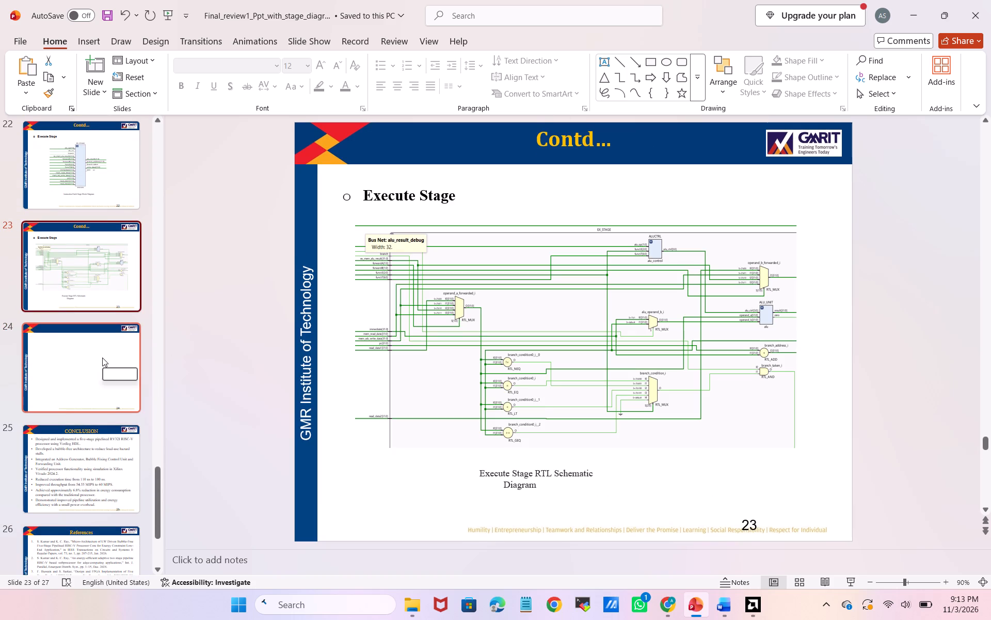
pyautogui.click(571, 139)
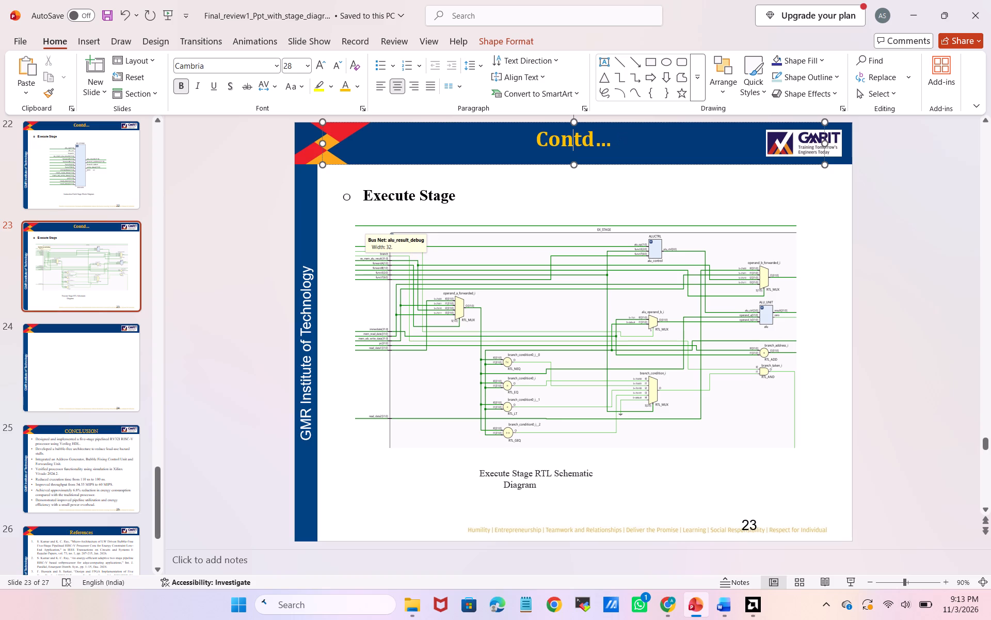
pyautogui.moveTo(616, 143); pyautogui.dragTo(534, 143)
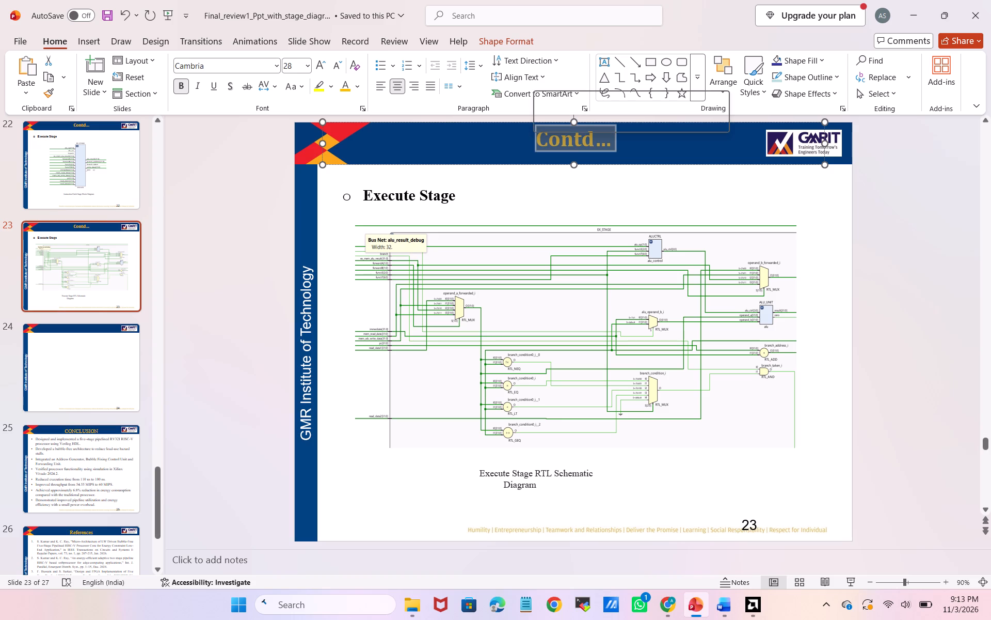
pyautogui.hotkey('ctrl', 'c')
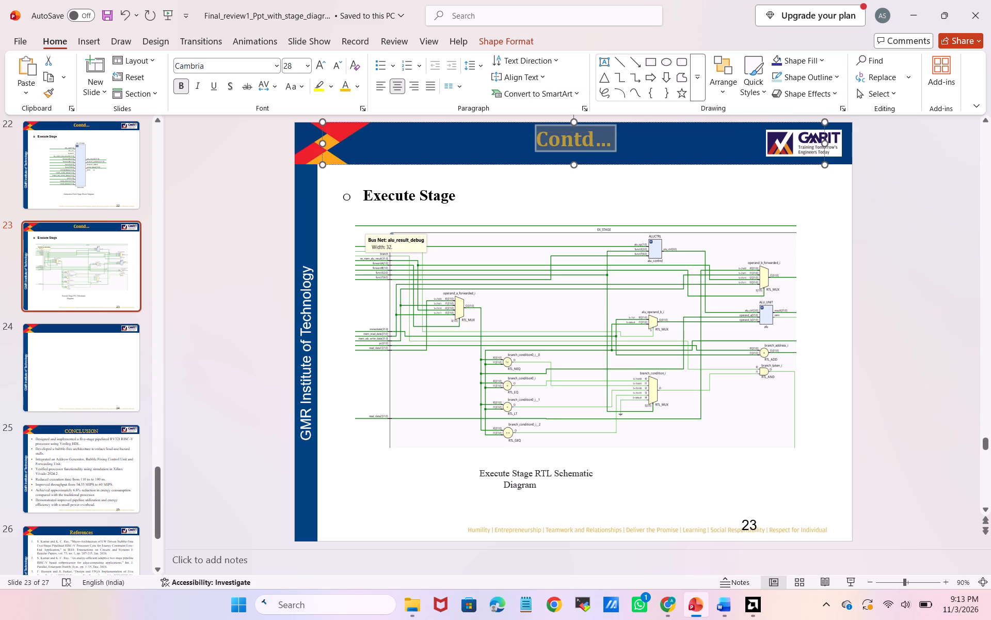
pyautogui.click(120, 357)
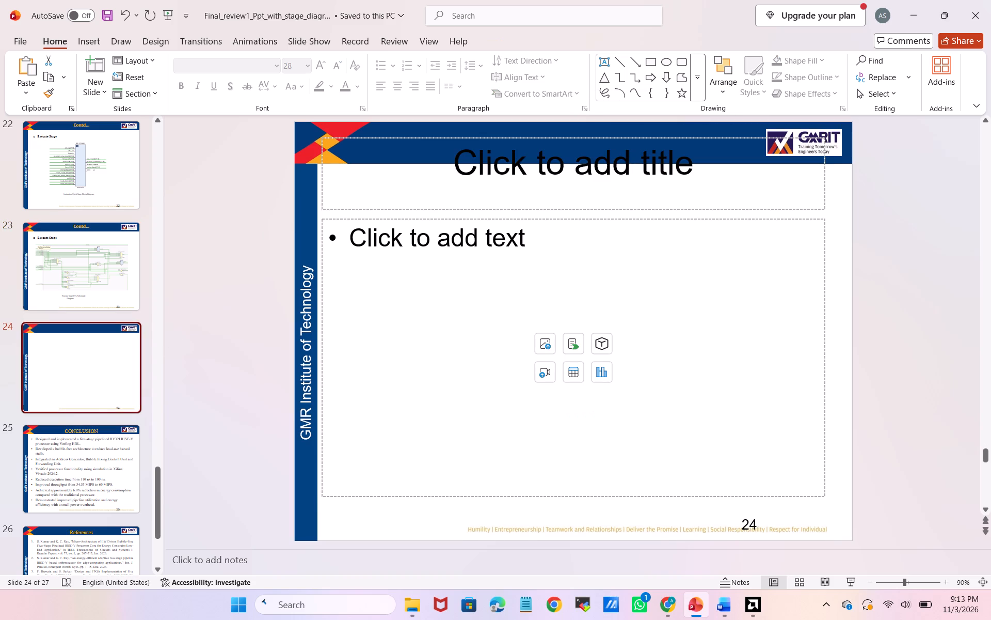
pyautogui.click(537, 205)
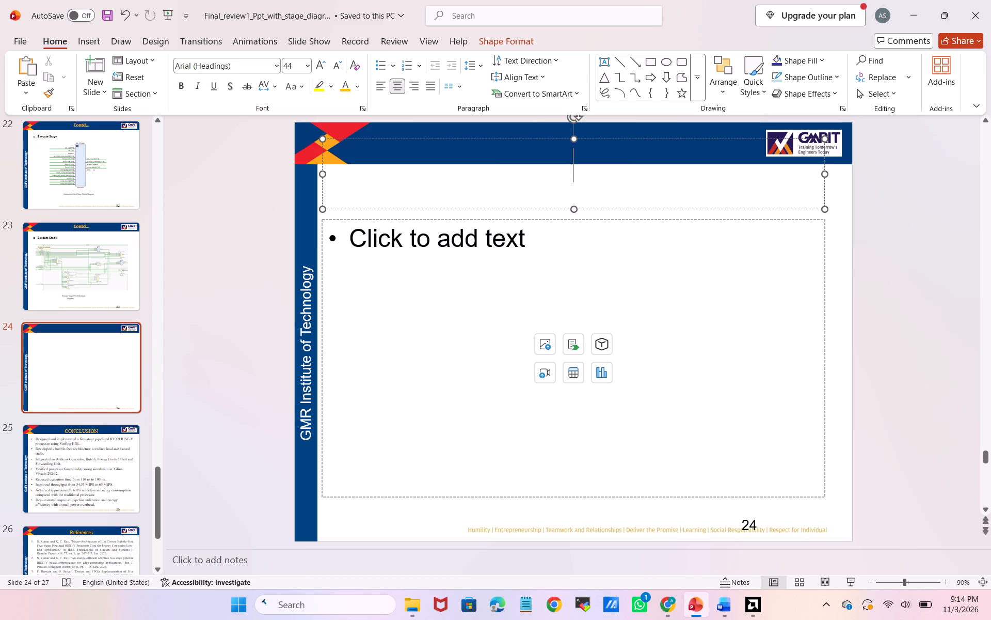
pyautogui.moveTo(574, 207); pyautogui.dragTo(572, 166)
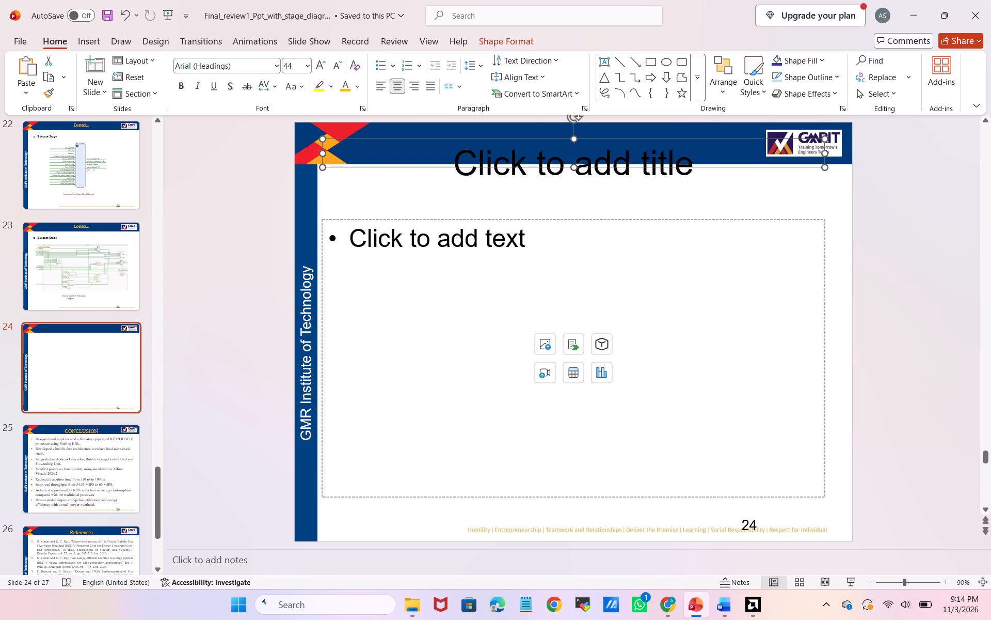
pyautogui.moveTo(574, 139); pyautogui.dragTo(573, 131)
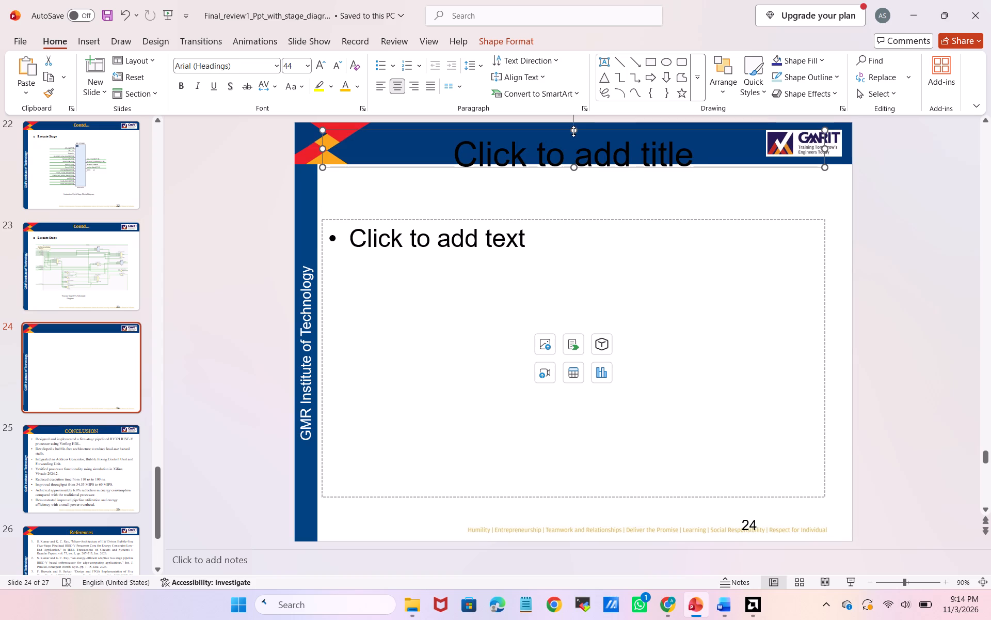
pyautogui.click(685, 148)
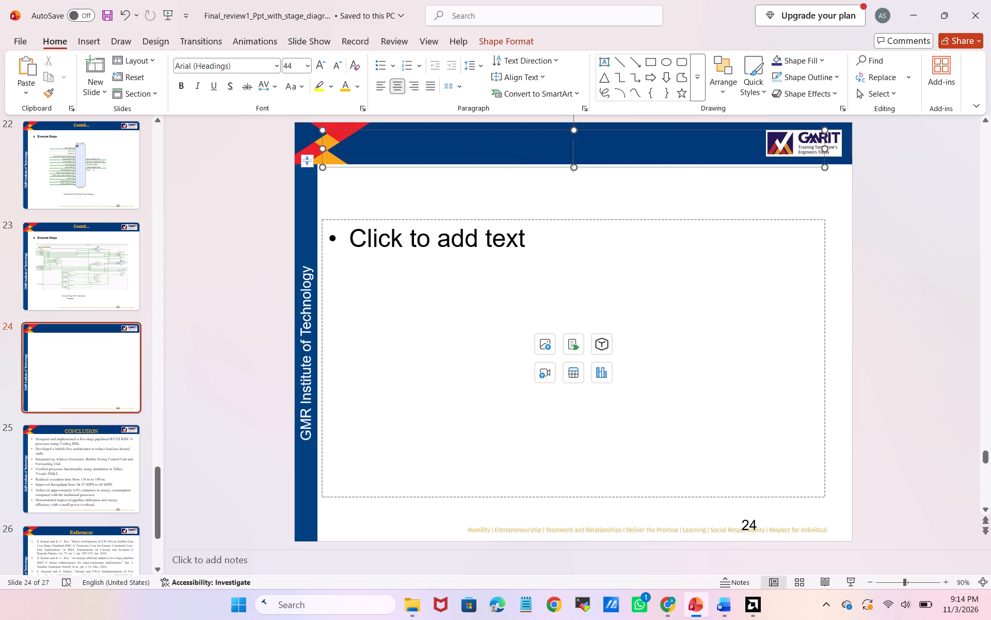
pyautogui.hotkey('ctrl', 'v')
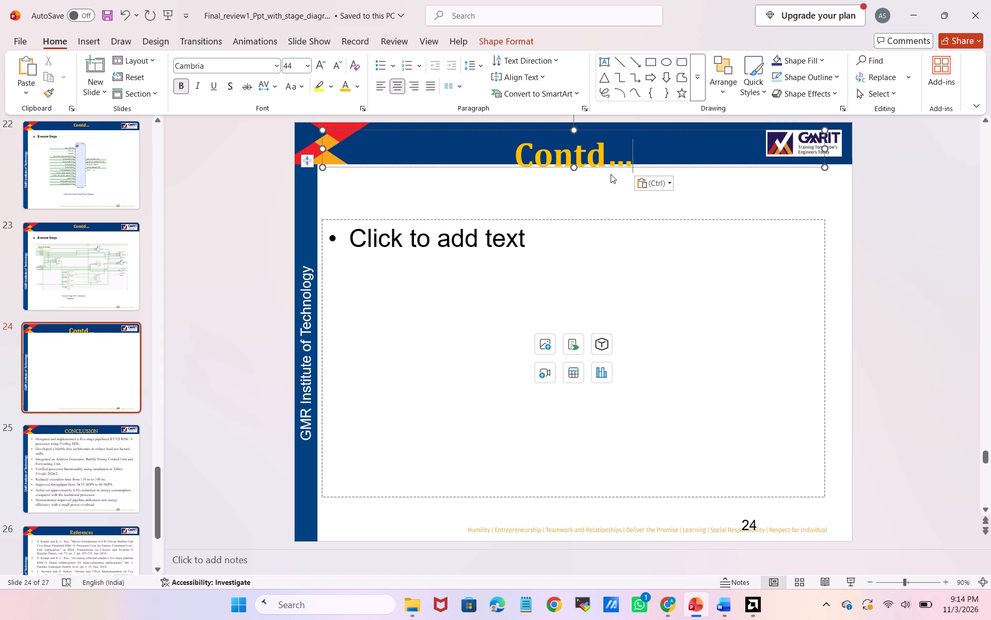
# Set the font size of slide 24's "Contd…" title to 36 pt.
pyautogui.moveTo(640, 160); pyautogui.dragTo(529, 154)
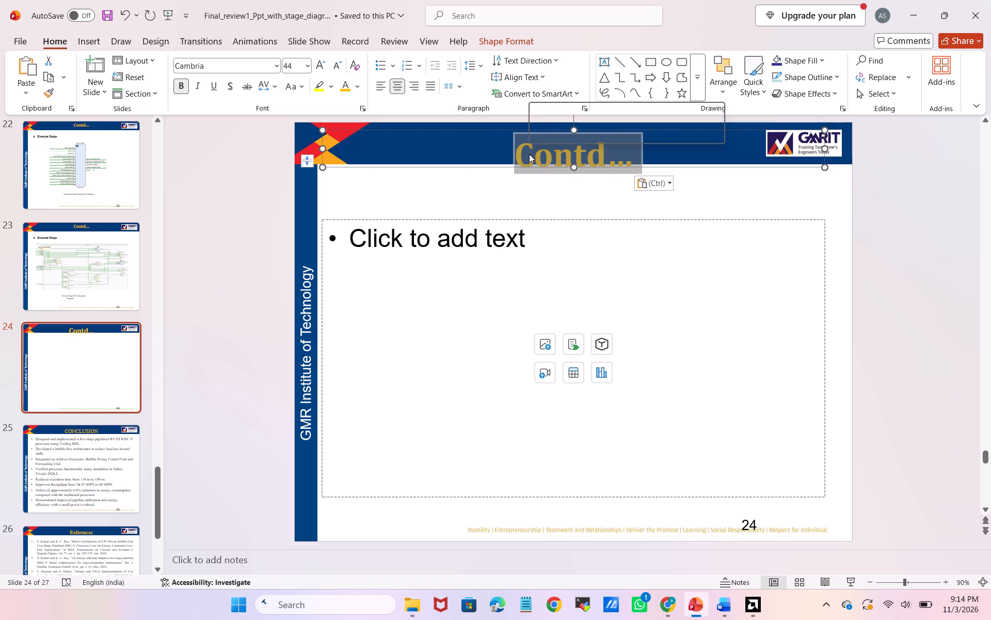
pyautogui.click(621, 111)
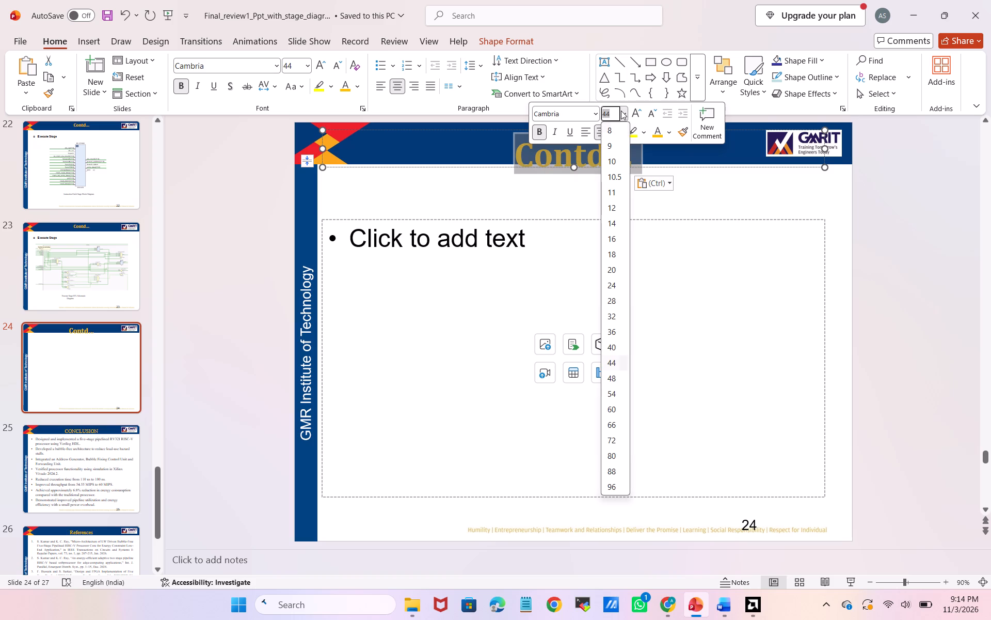
pyautogui.click(614, 326)
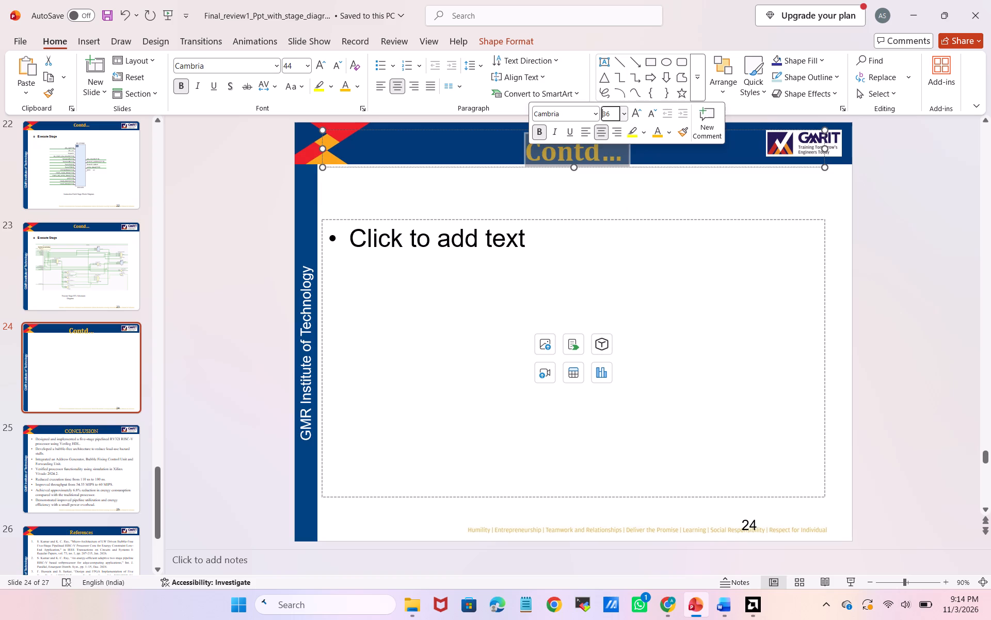
# Extend slide 24's content placeholder upward to just below the header band, insetting its left edge slightly.
pyautogui.click(651, 287)
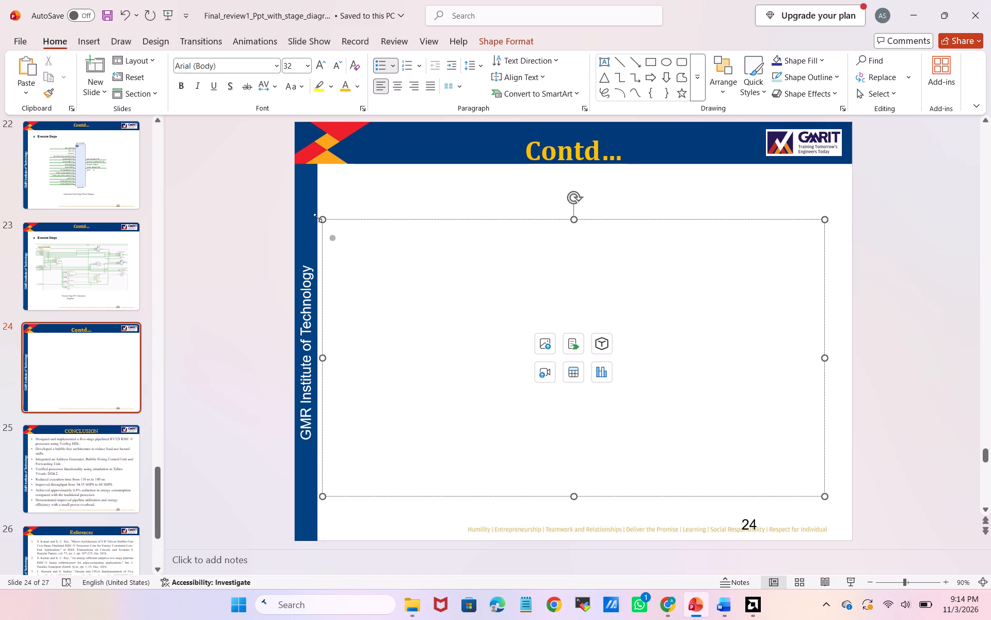
pyautogui.moveTo(323, 216); pyautogui.dragTo(331, 187)
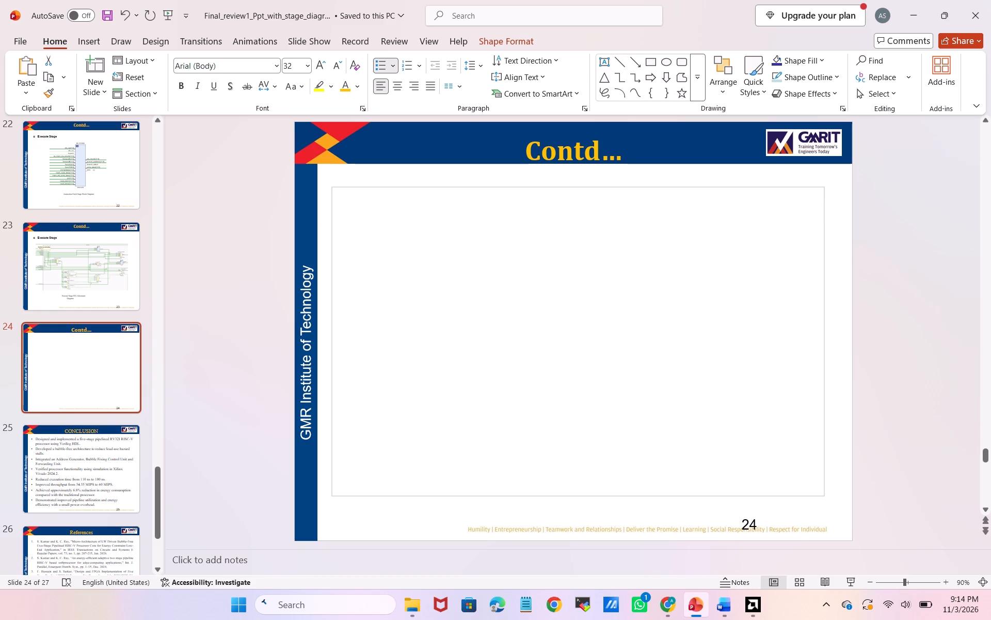
pyautogui.moveTo(331, 187); pyautogui.dragTo(332, 176)
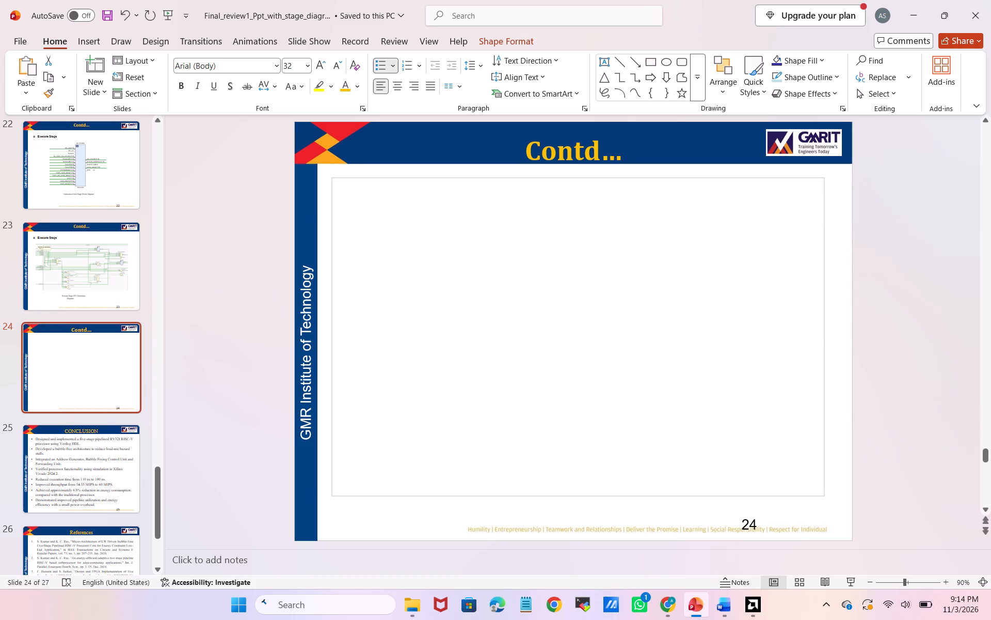
pyautogui.moveTo(332, 176); pyautogui.dragTo(331, 175)
pyautogui.click(535, 190)
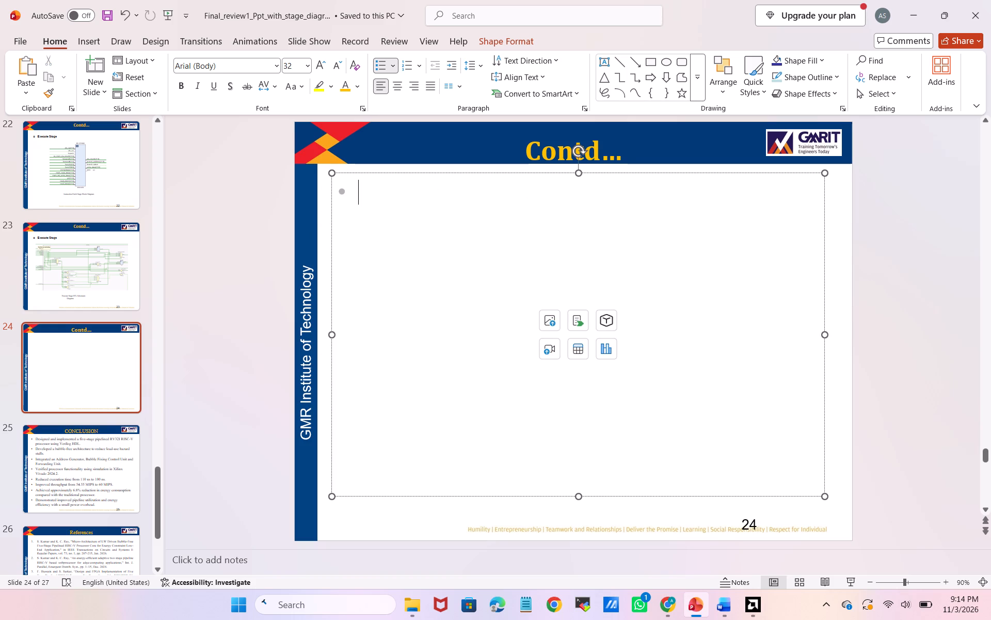
# Switch to Vivado and collapse the expanded EX_STAGE block in the elaborated design schematic.
pyautogui.click(111, 273)
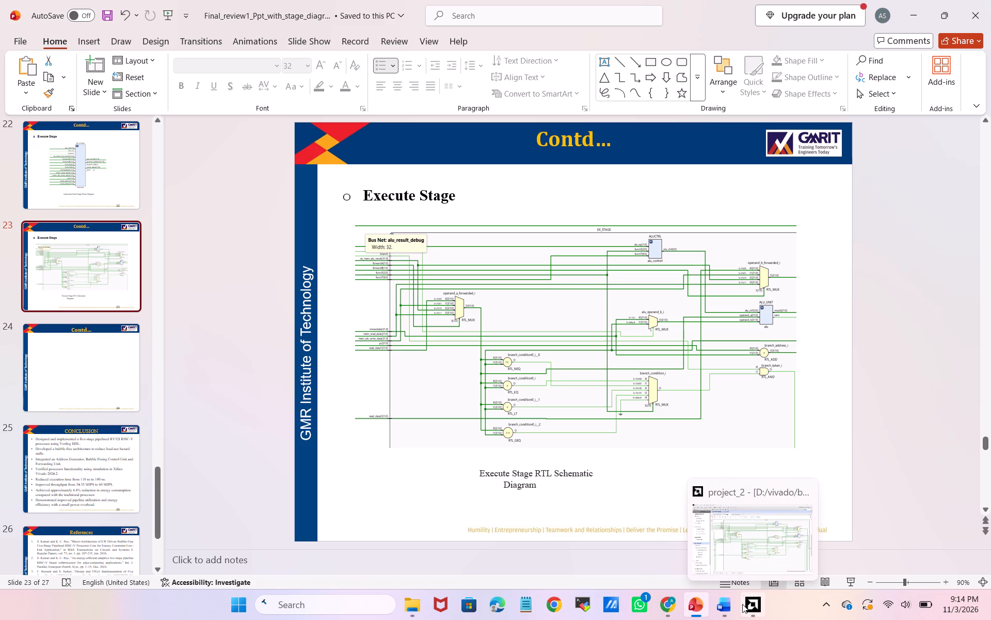
pyautogui.click(716, 524)
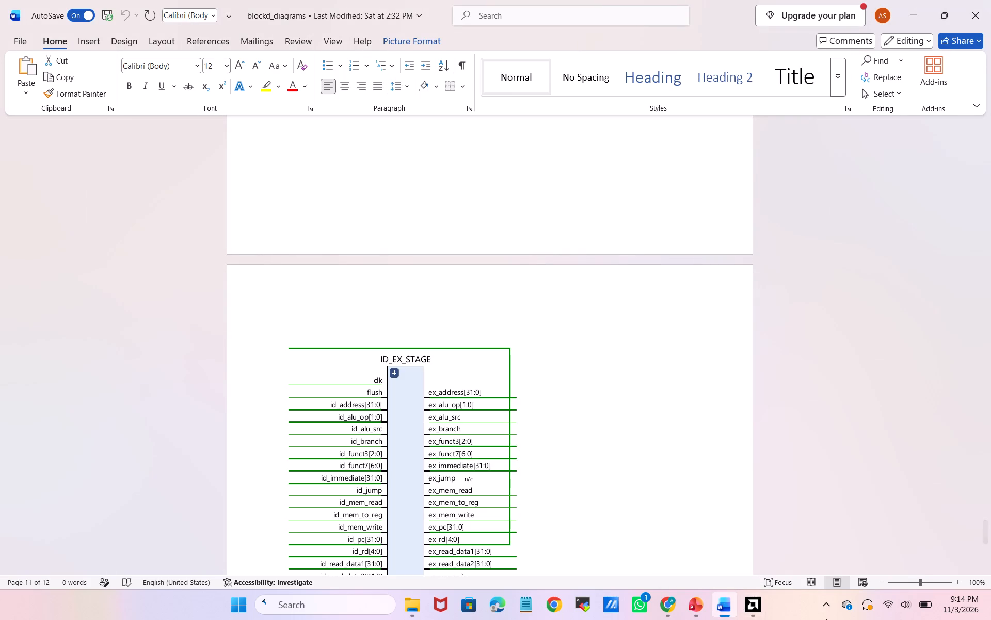
pyautogui.click(758, 600)
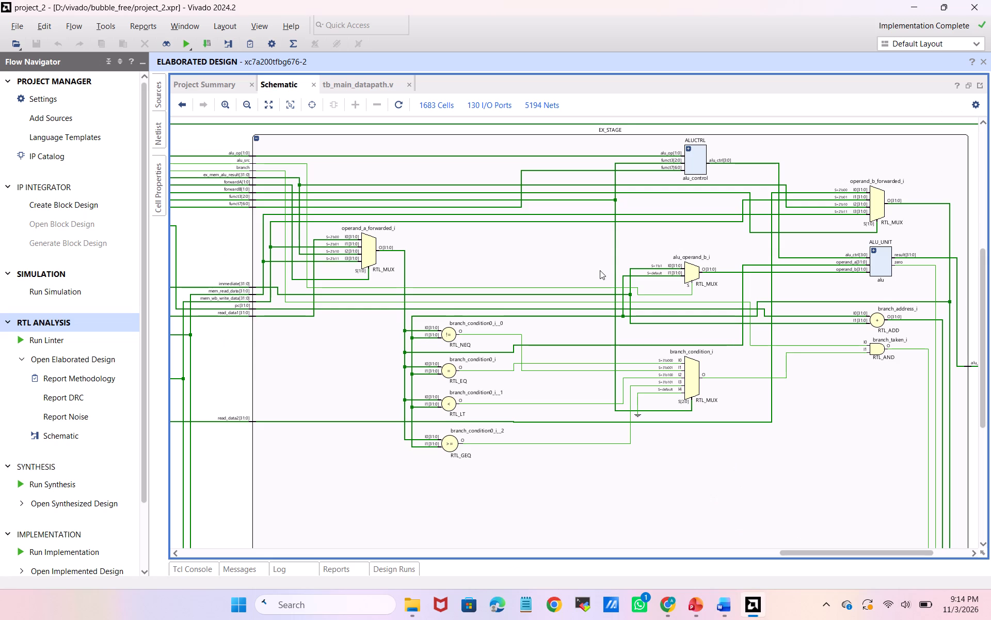
pyautogui.click(255, 138)
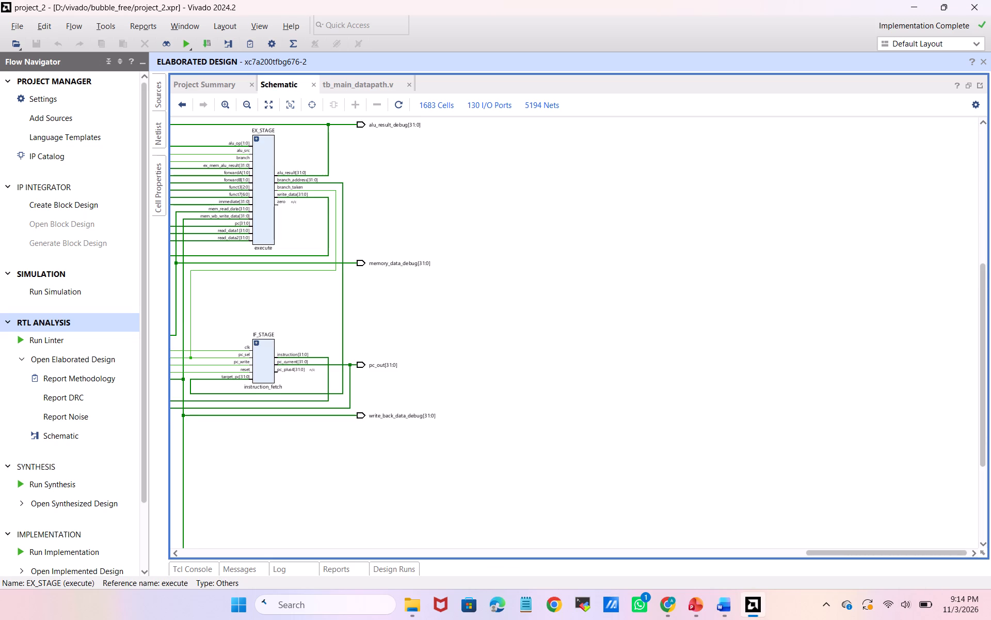
# Examine the elaborated schematic from EX_STAGE back past the forwarding unit and ID_EX_STAGE to the address generator to locate the remaining pipeline blocks.
pyautogui.hscroll(4, 255, 138)
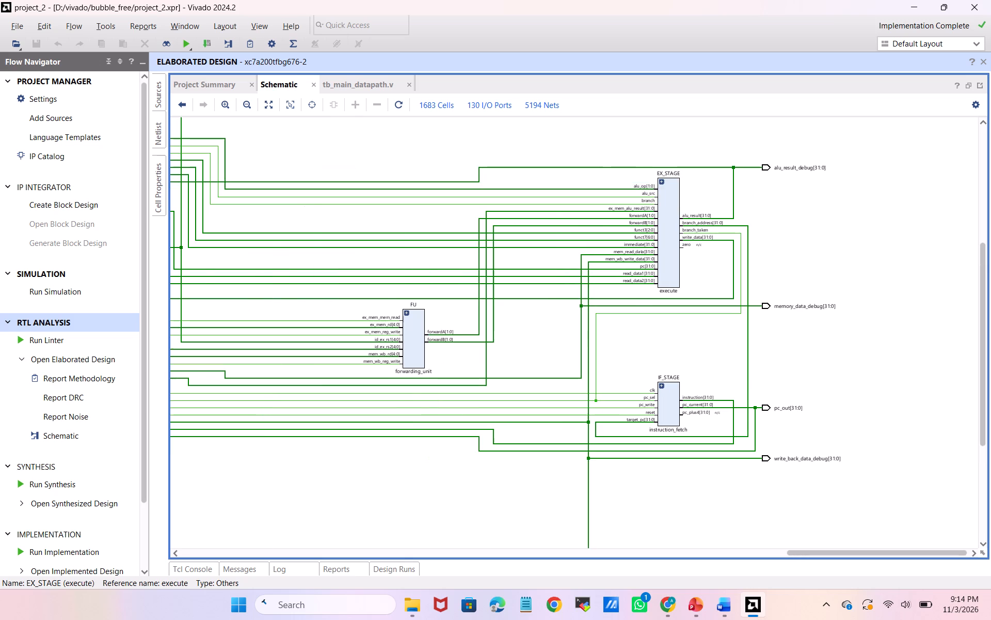
pyautogui.hscroll(2, 255, 138)
pyautogui.scroll(1, 255, 138)
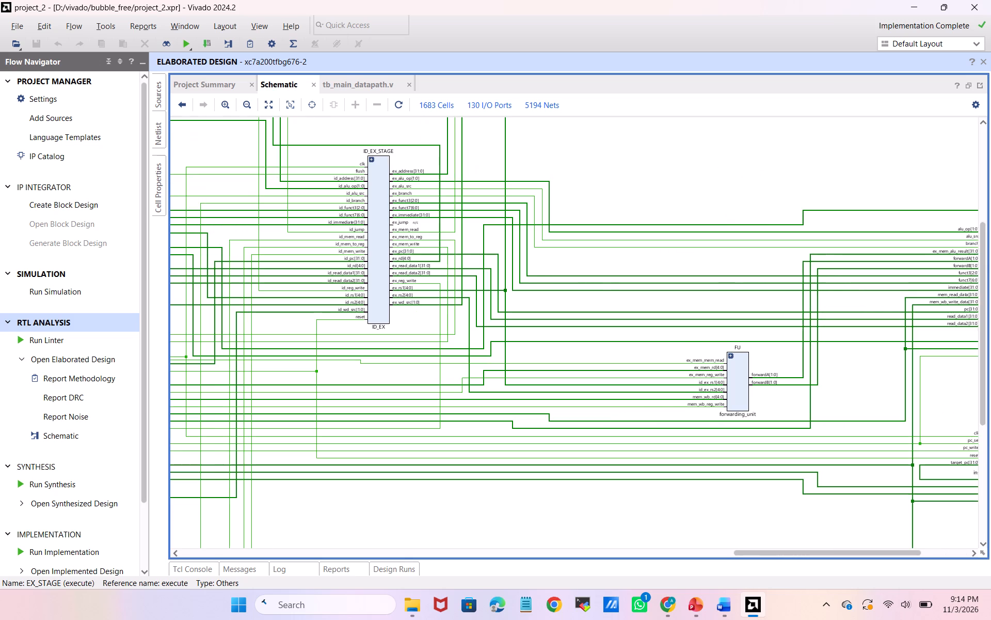
pyautogui.scroll(2, 255, 138)
pyautogui.hscroll(2, 255, 138)
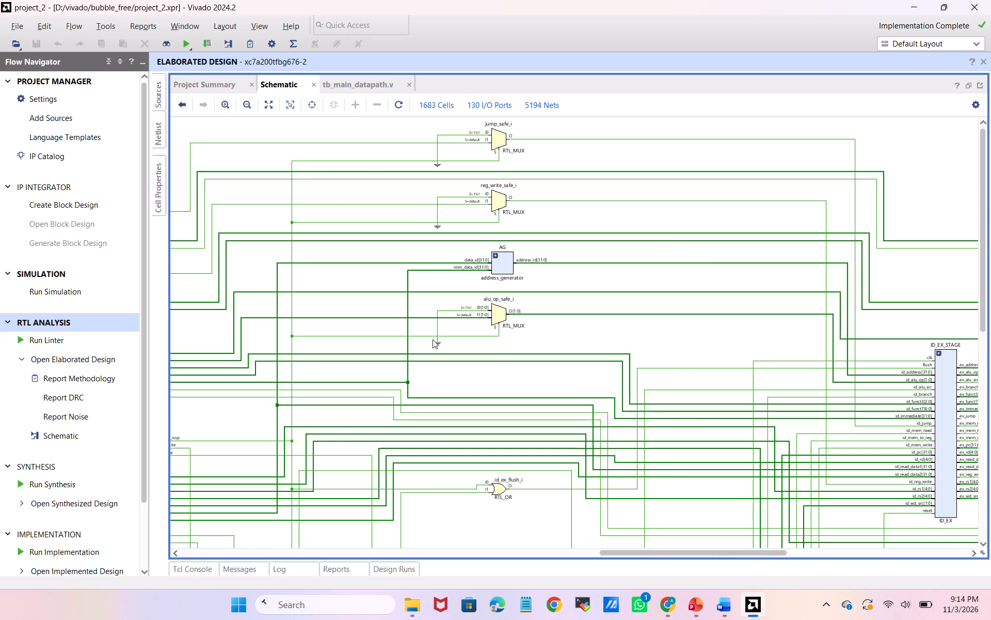
# Switch to PowerPoint and check the five-stage pipeline list on slide 14 for the stage after Execute, returning to slide 24.
pyautogui.click(693, 607)
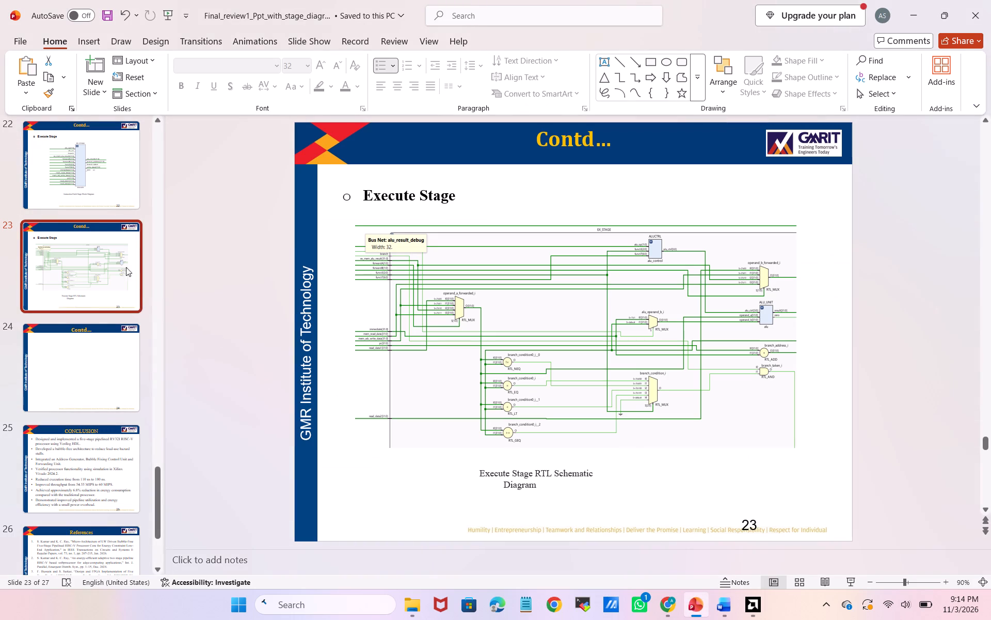
pyautogui.scroll(4, 95, 235)
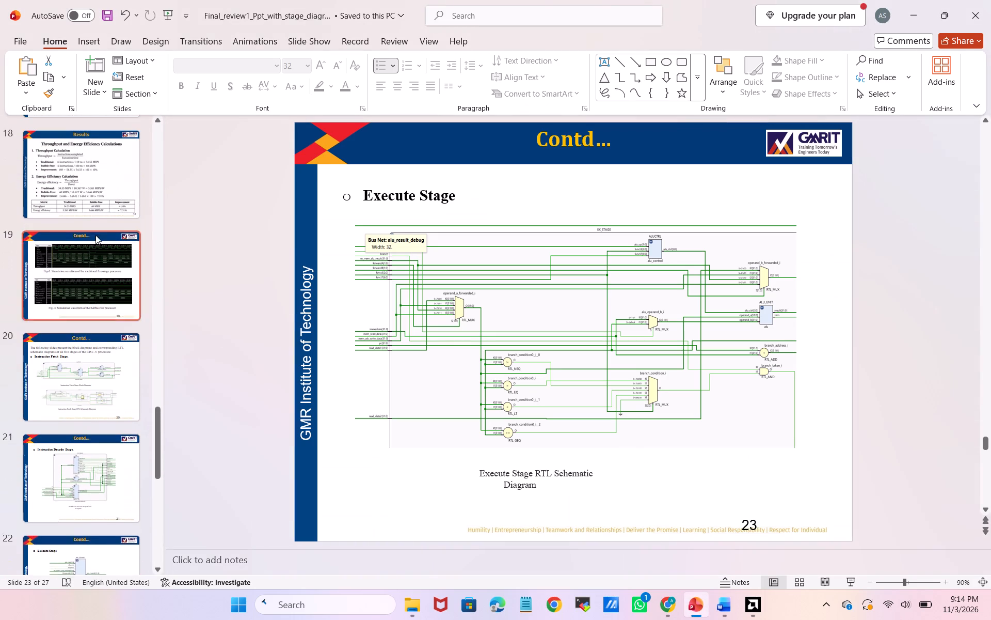
pyautogui.scroll(4, 95, 235)
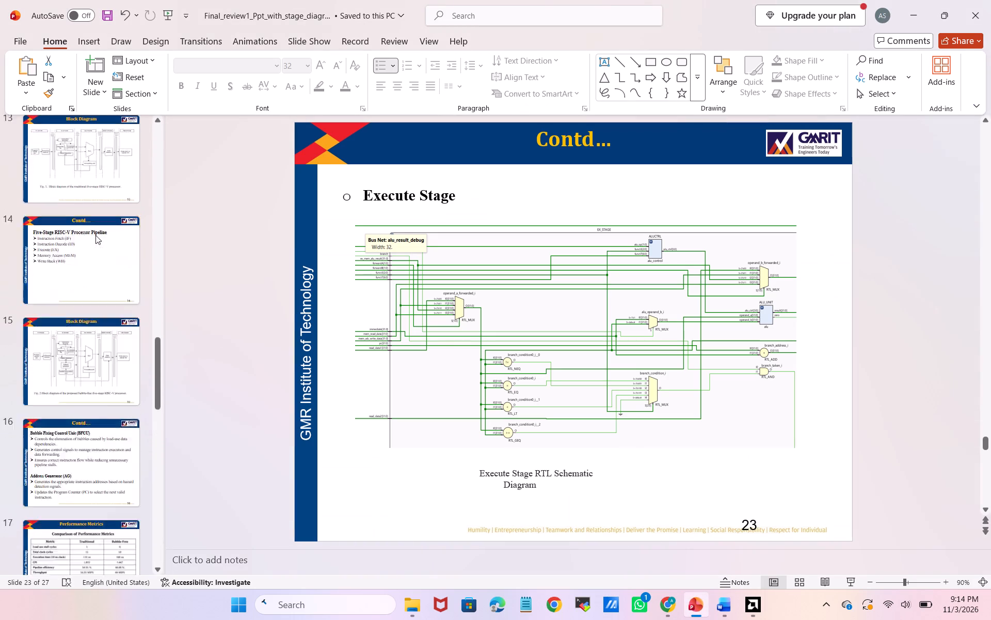
pyautogui.scroll(1, 95, 235)
pyautogui.click(87, 385)
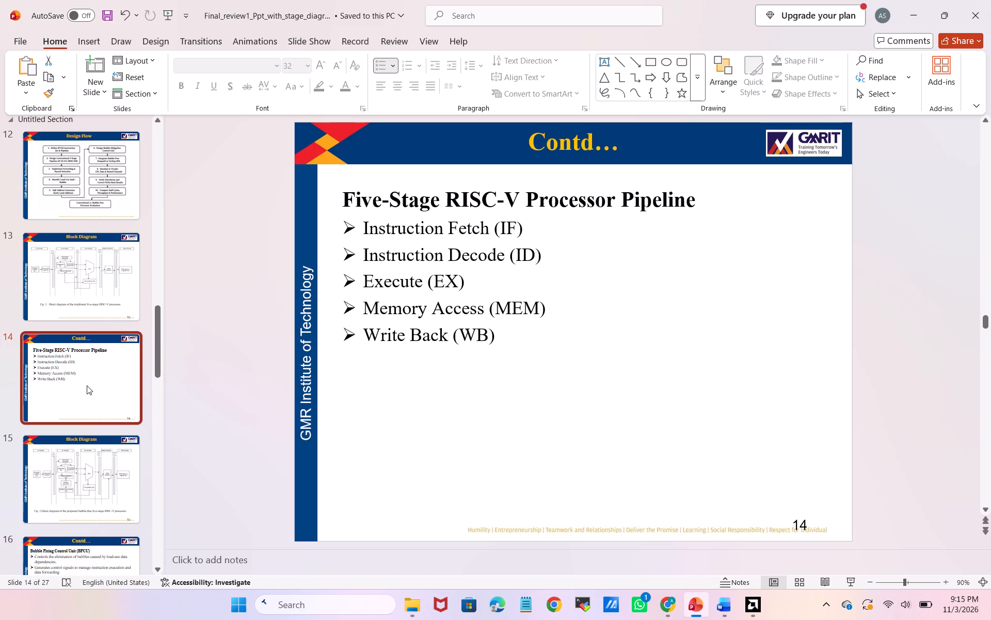
pyautogui.scroll(-5, 87, 385)
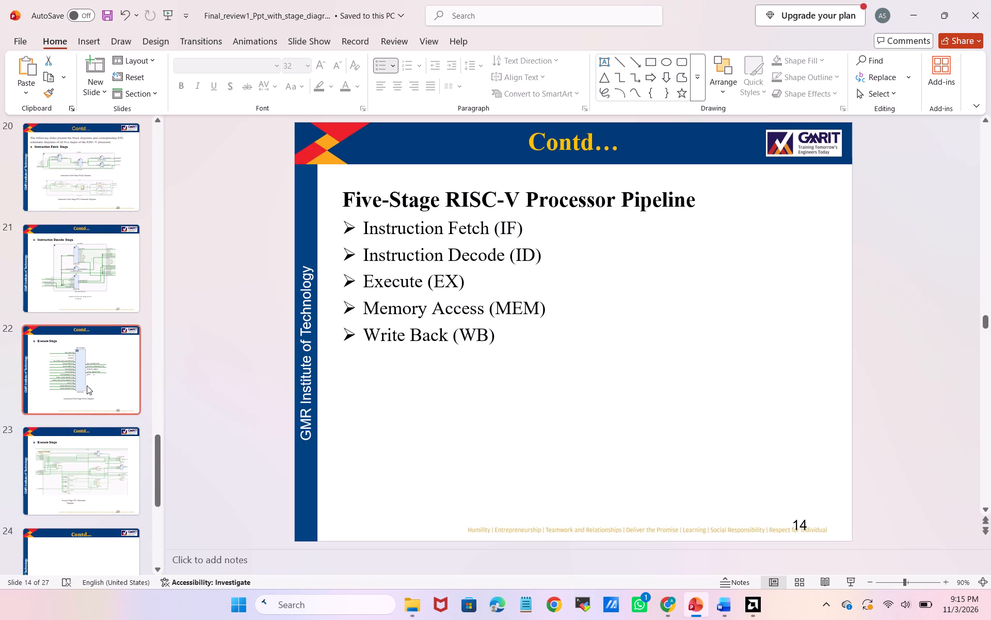
pyautogui.click(111, 548)
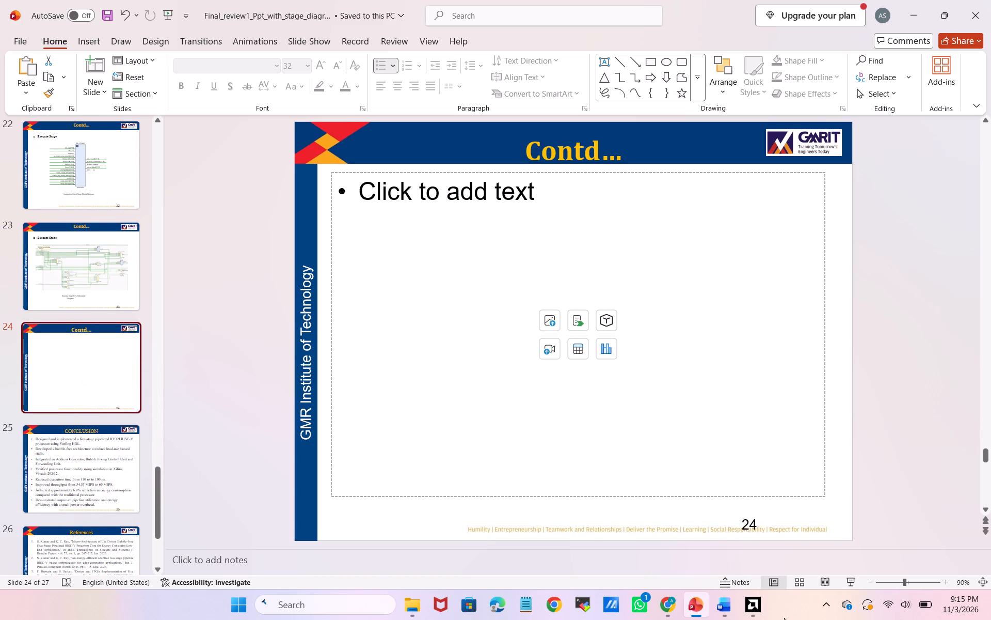
# Switch to Vivado and examine the elaborated schematic from ID_EX_STAGE back through the hazard detection and decode blocks to locate the memory stage.
pyautogui.click(761, 605)
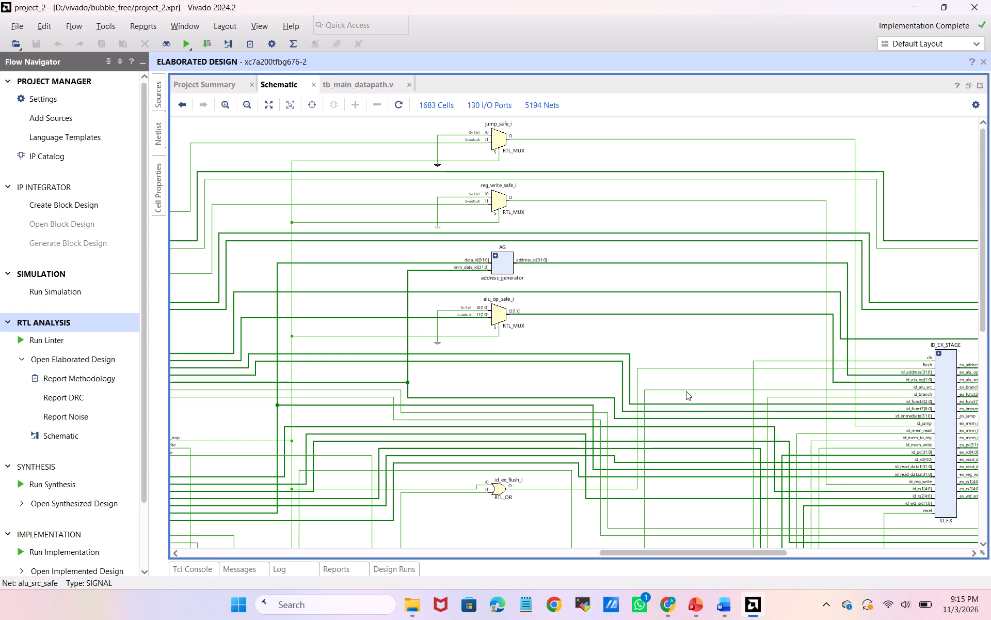
pyautogui.hscroll(-1, 691, 359)
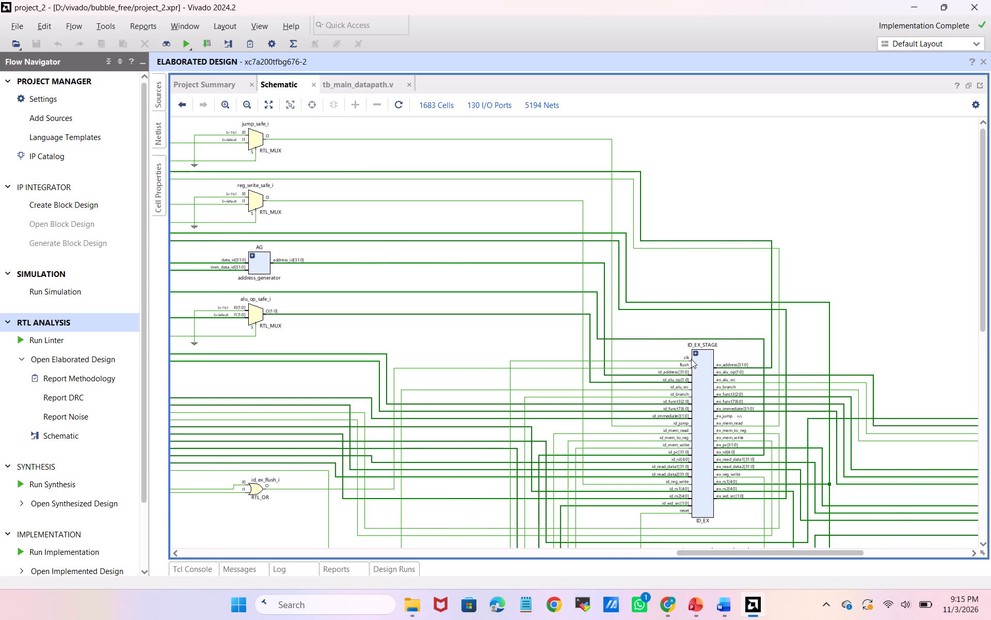
pyautogui.hscroll(-2, 691, 359)
pyautogui.scroll(-1, 691, 359)
pyautogui.hscroll(1, 691, 359)
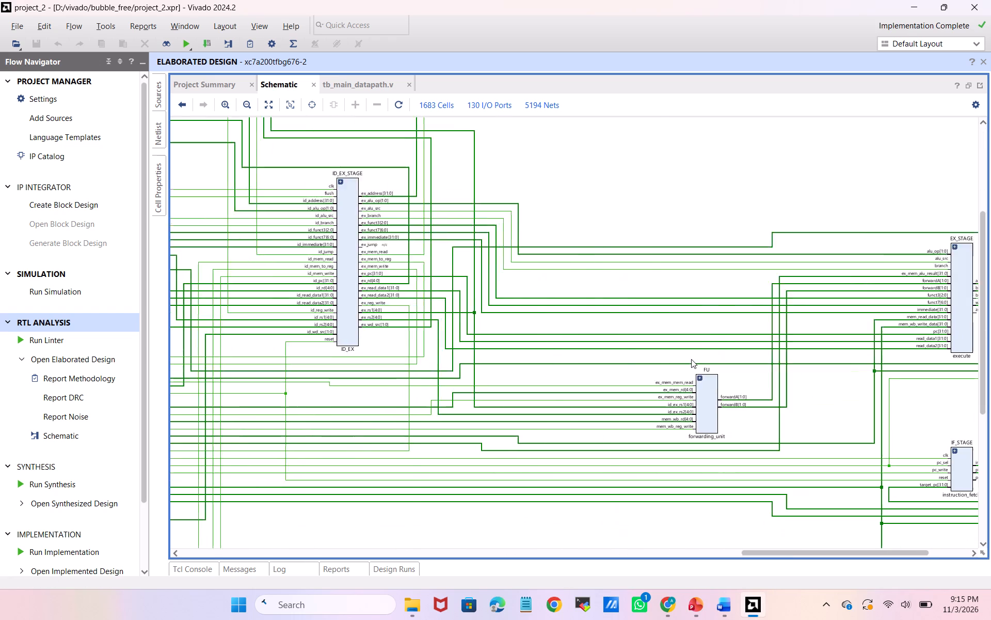
pyautogui.hscroll(2, 691, 359)
pyautogui.scroll(-1, 691, 359)
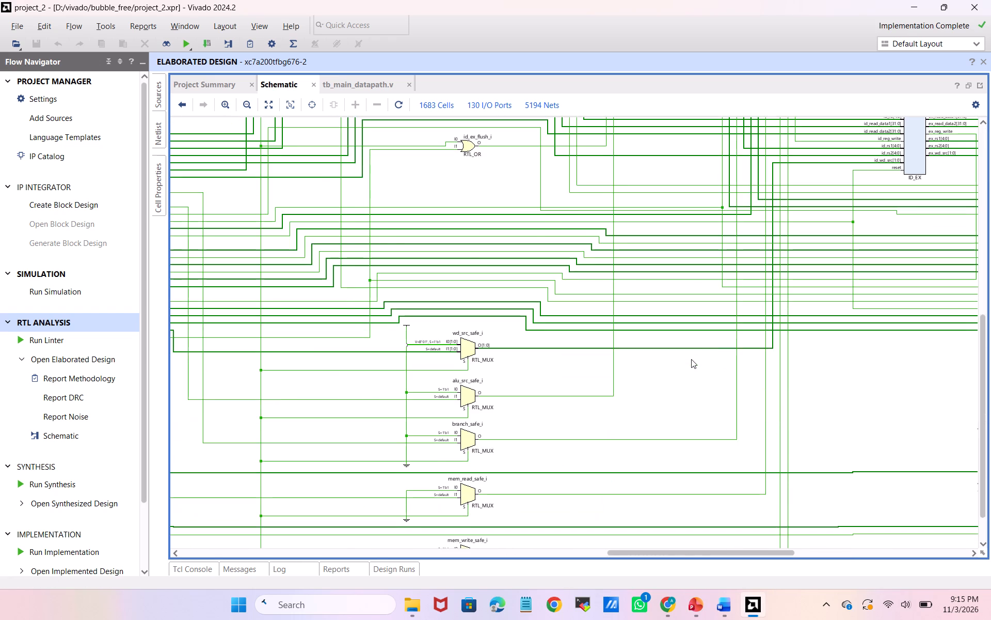
pyautogui.scroll(-1, 691, 359)
pyautogui.scroll(3, 691, 359)
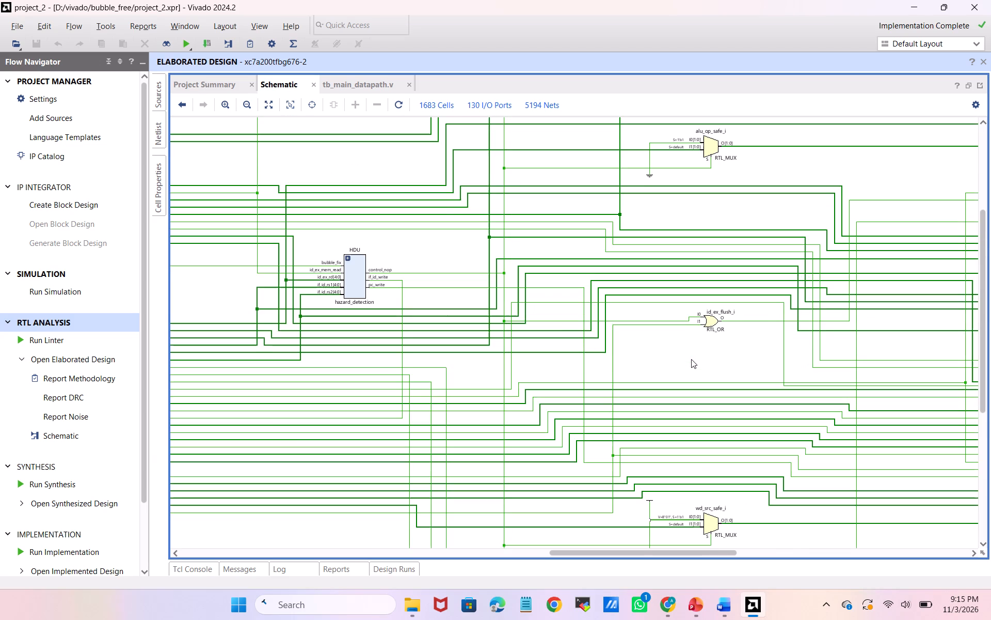
pyautogui.scroll(1, 691, 359)
pyautogui.hscroll(2, 691, 359)
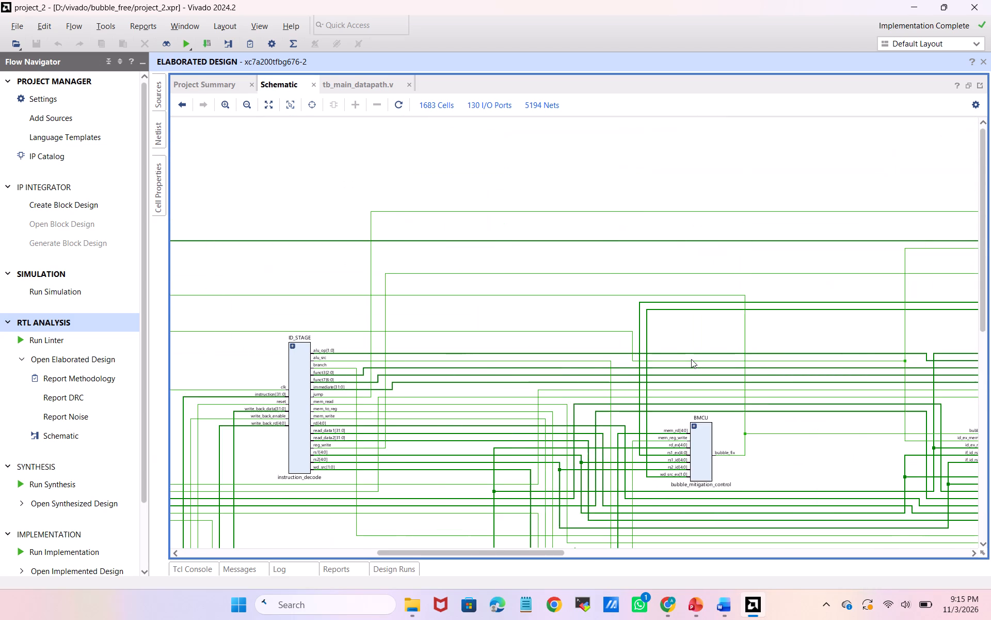
pyautogui.hscroll(1, 691, 359)
pyautogui.scroll(-2, 691, 359)
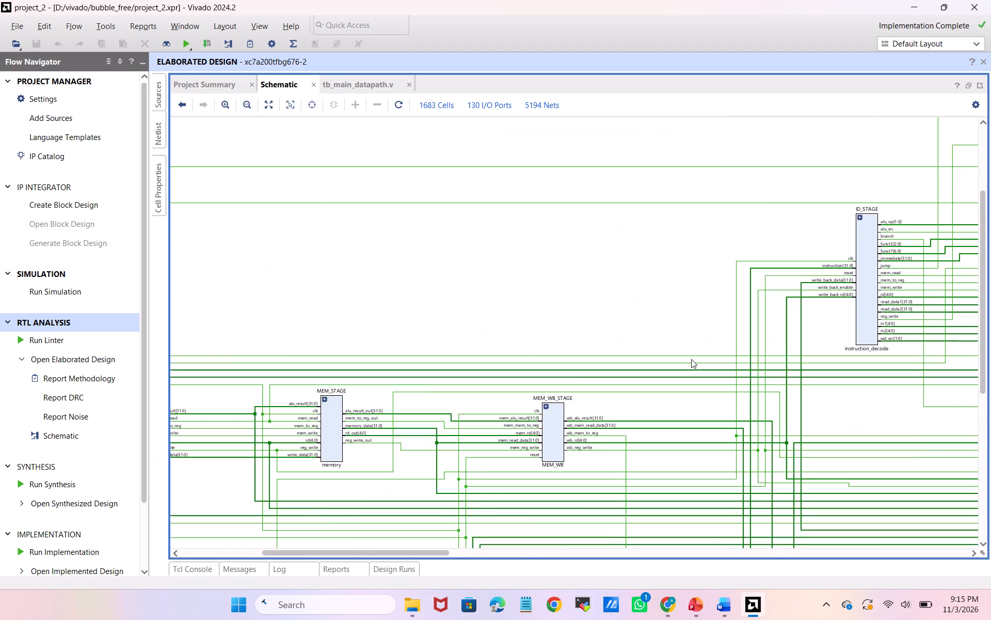
pyautogui.scroll(-1, 691, 359)
pyautogui.scroll(1, 389, 283)
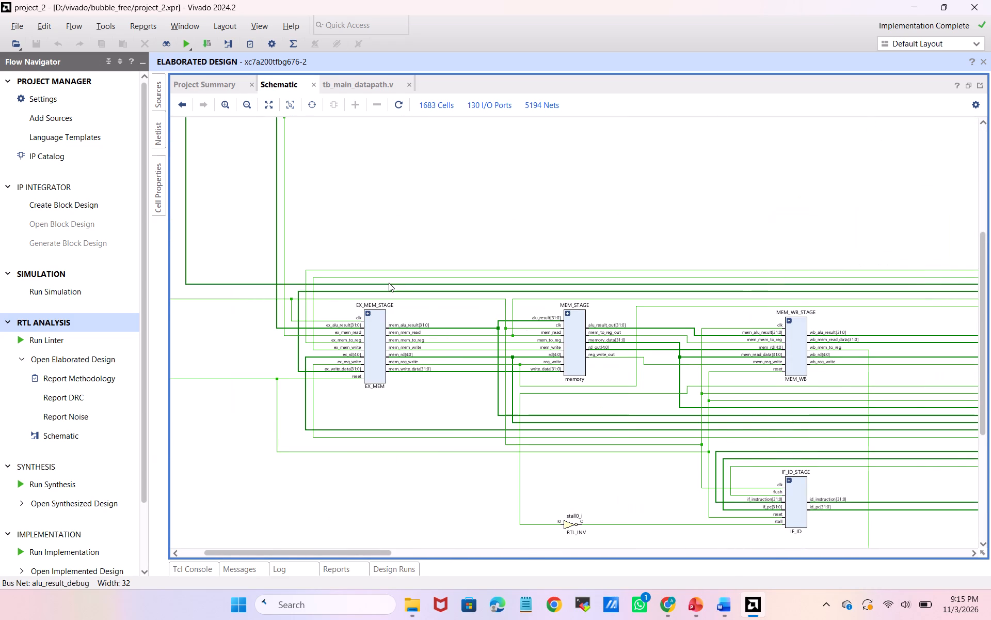
# Expand the MEM_STAGE block in the elaborated schematic and centre its internal data memory logic in view.
pyautogui.scroll(2, 389, 283)
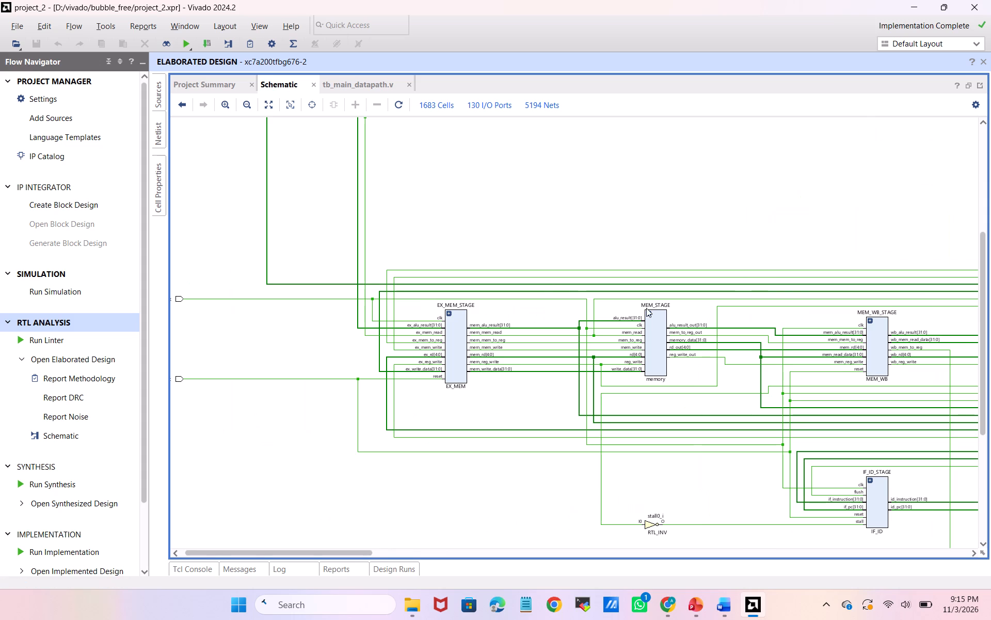
pyautogui.keyDown('ctrl'); pyautogui.scroll(2, 646, 308); pyautogui.keyUp('ctrl')
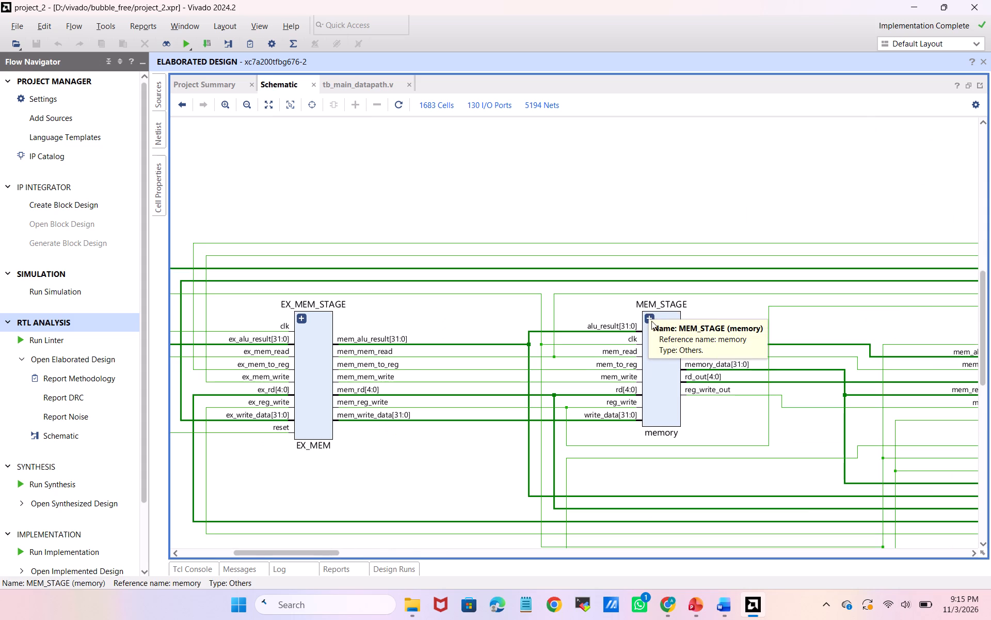
pyautogui.click(651, 321)
pyautogui.hscroll(-1, 651, 321)
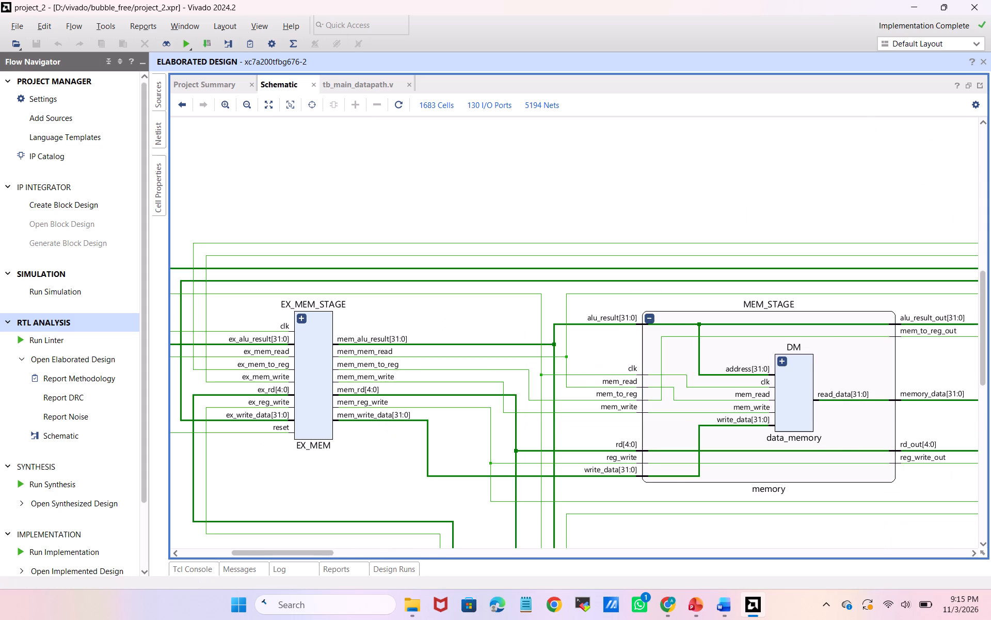
pyautogui.hscroll(-2, 651, 321)
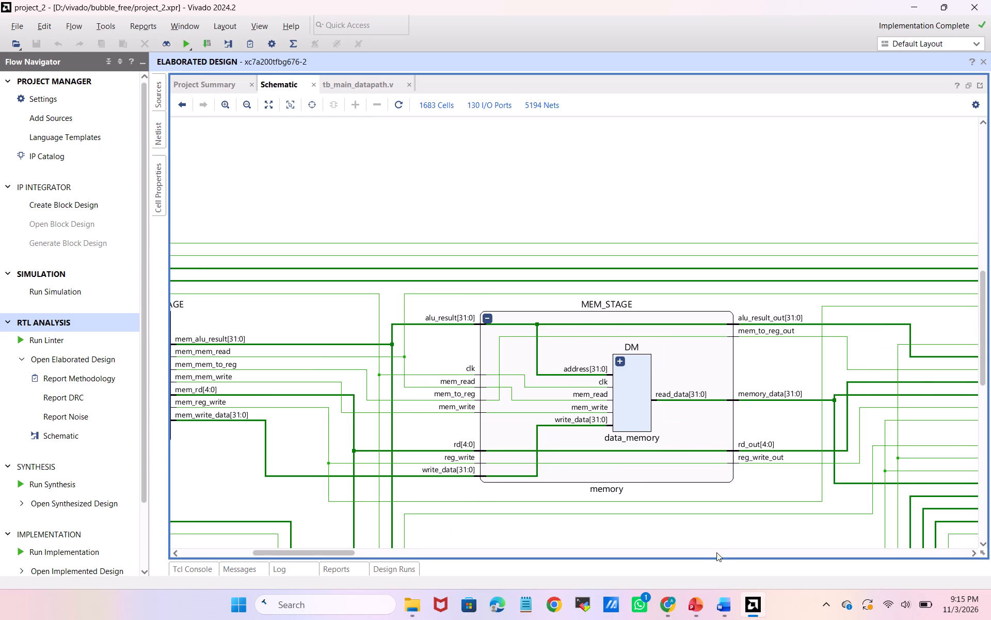
# Switch to PowerPoint and check the MEM stage in slide 15's bubble-free processor block diagram, returning to slide 24.
pyautogui.click(702, 546)
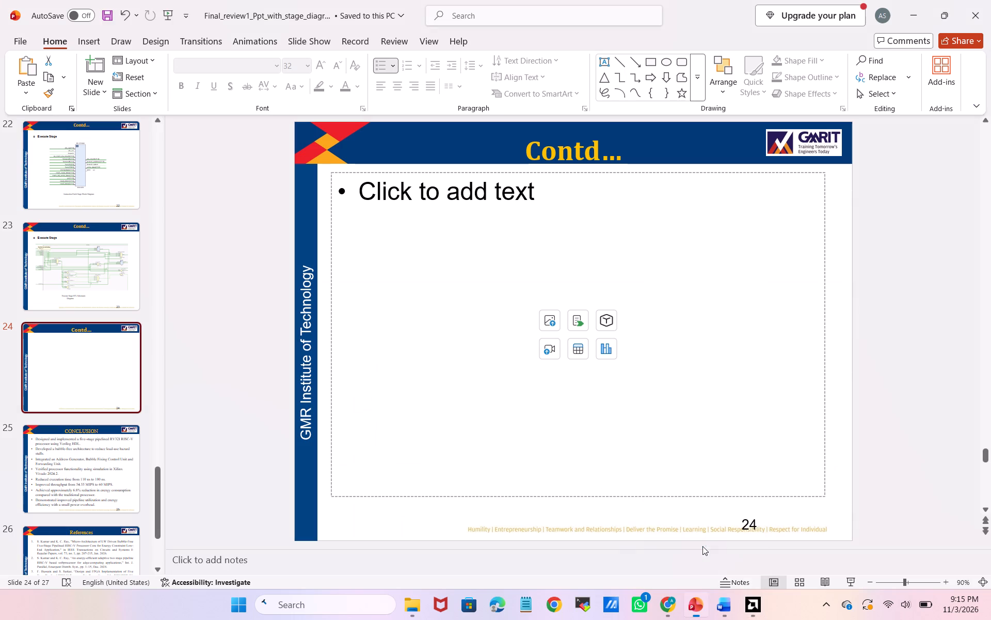
pyautogui.scroll(3, 70, 233)
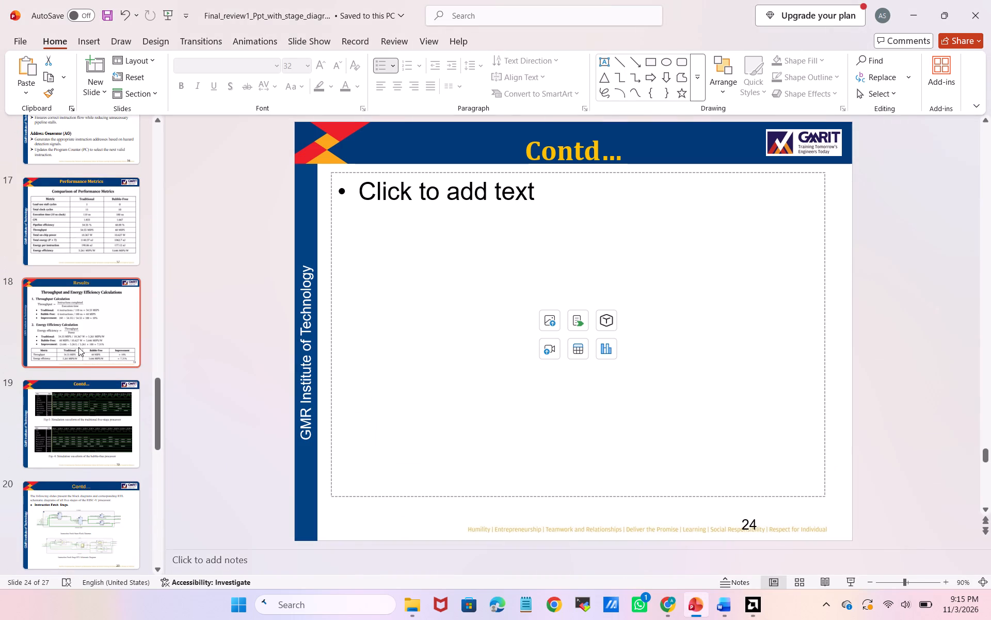
pyautogui.scroll(1, 79, 360)
pyautogui.click(73, 312)
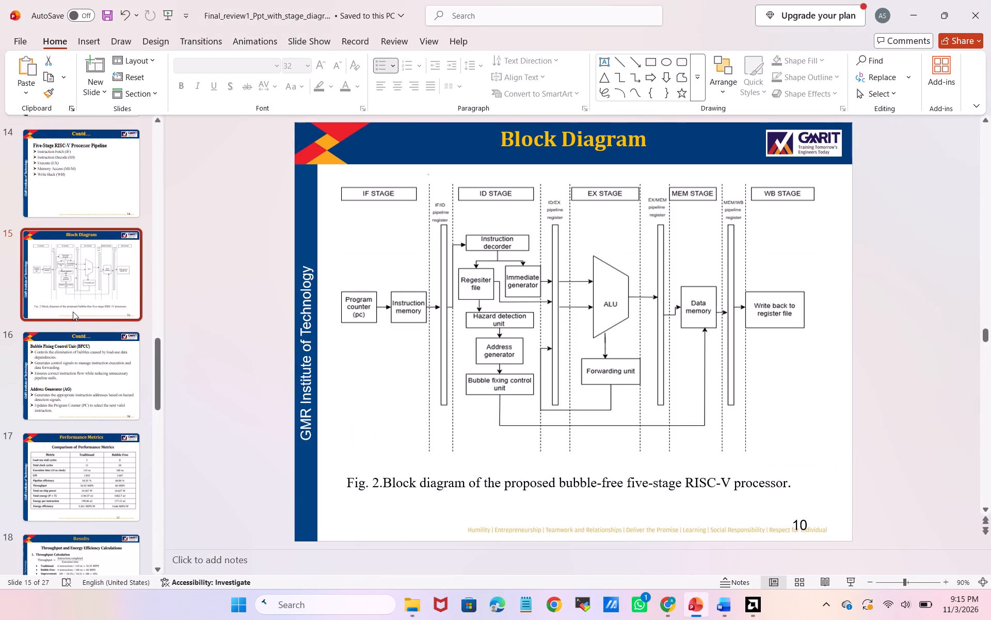
pyautogui.scroll(-6, 73, 312)
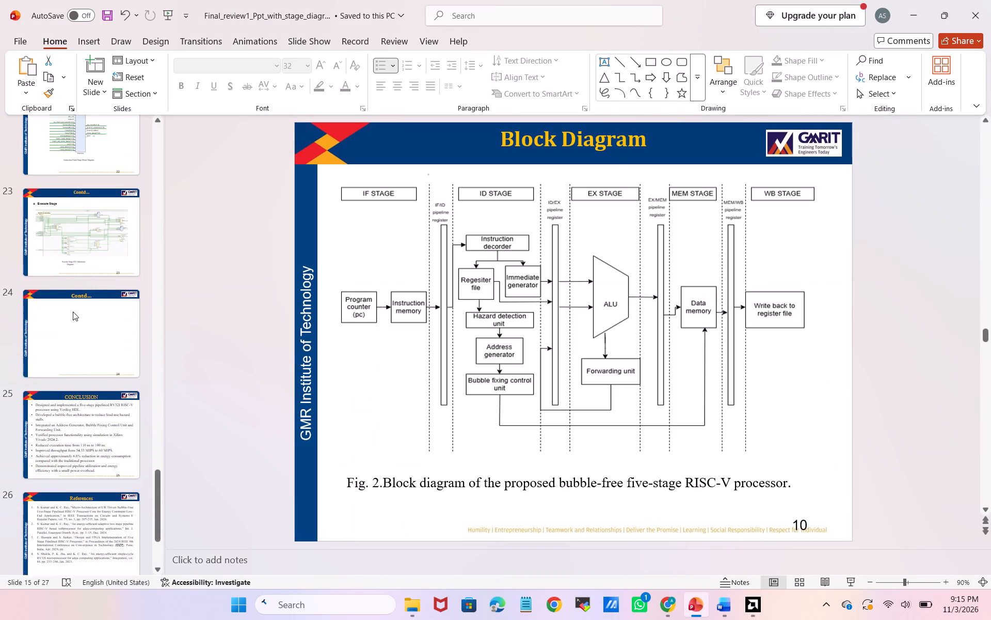
pyautogui.scroll(-1, 73, 312)
pyautogui.click(73, 312)
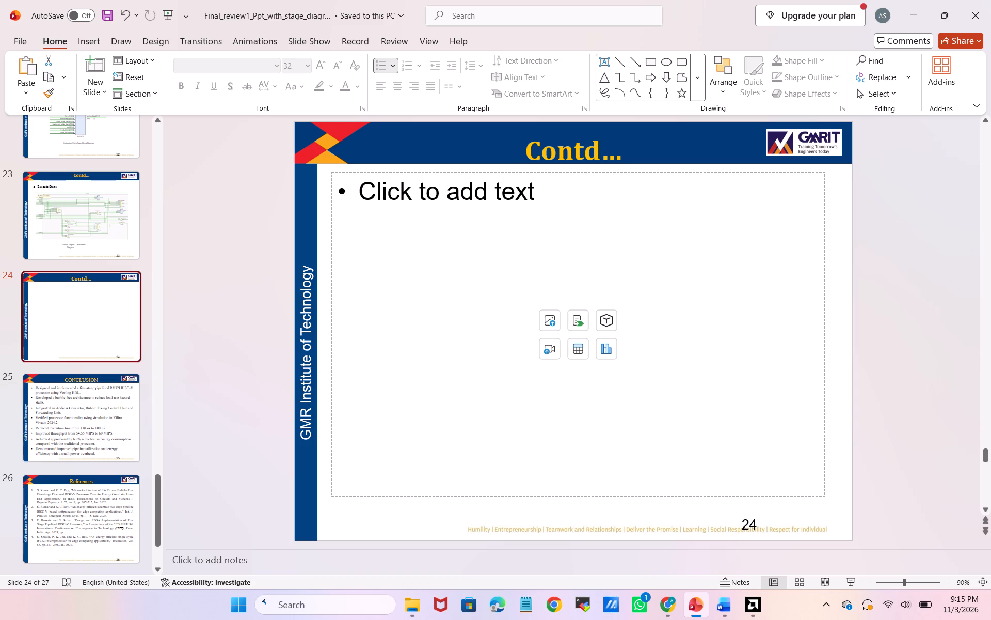
# Copy the "Execute Stage" heading from slide 23 into slide 24's empty content placeholder.
pyautogui.click(535, 208)
pyautogui.click(75, 208)
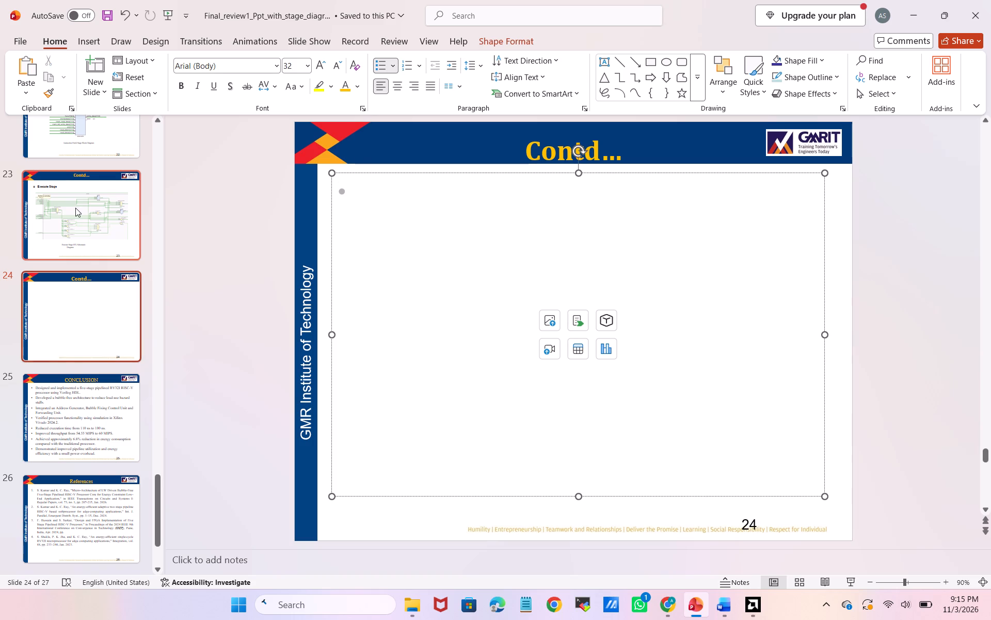
pyautogui.click(450, 200)
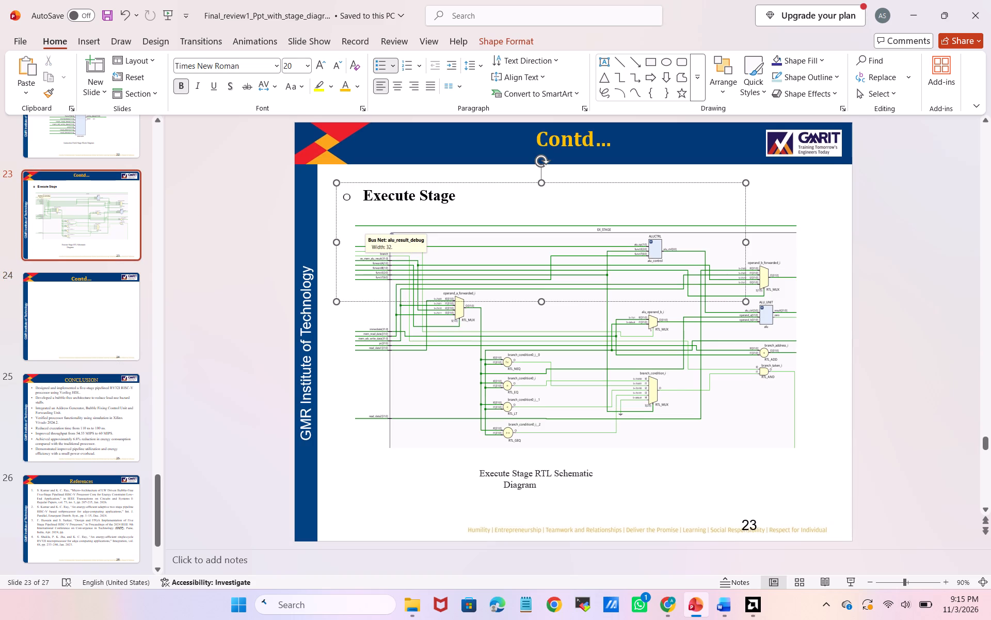
pyautogui.click(460, 198)
pyautogui.moveTo(452, 194); pyautogui.dragTo(412, 194)
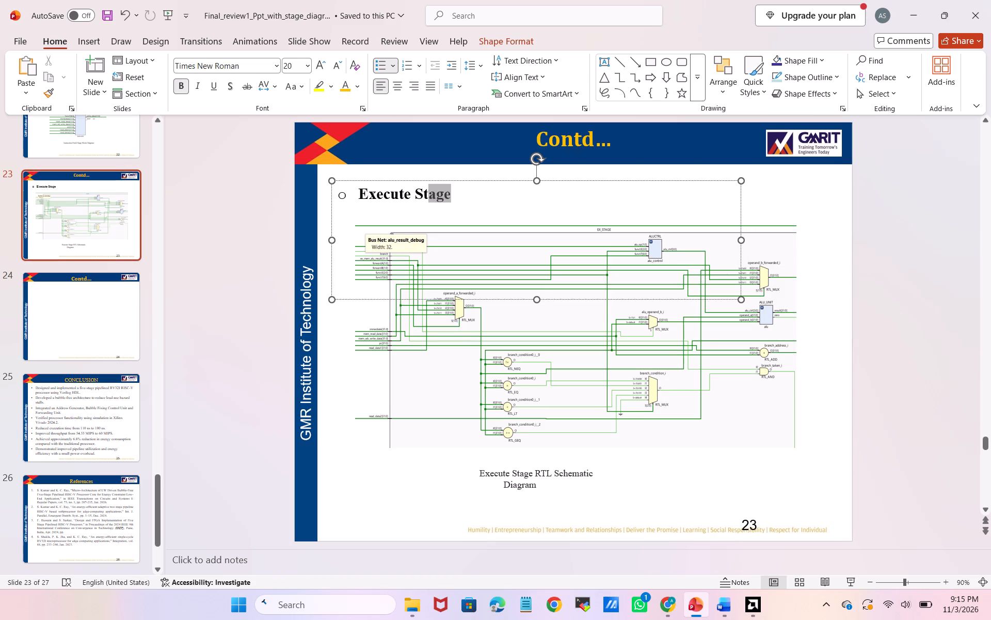
pyautogui.moveTo(412, 194); pyautogui.dragTo(338, 207)
pyautogui.hotkey('ctrl', 'c')
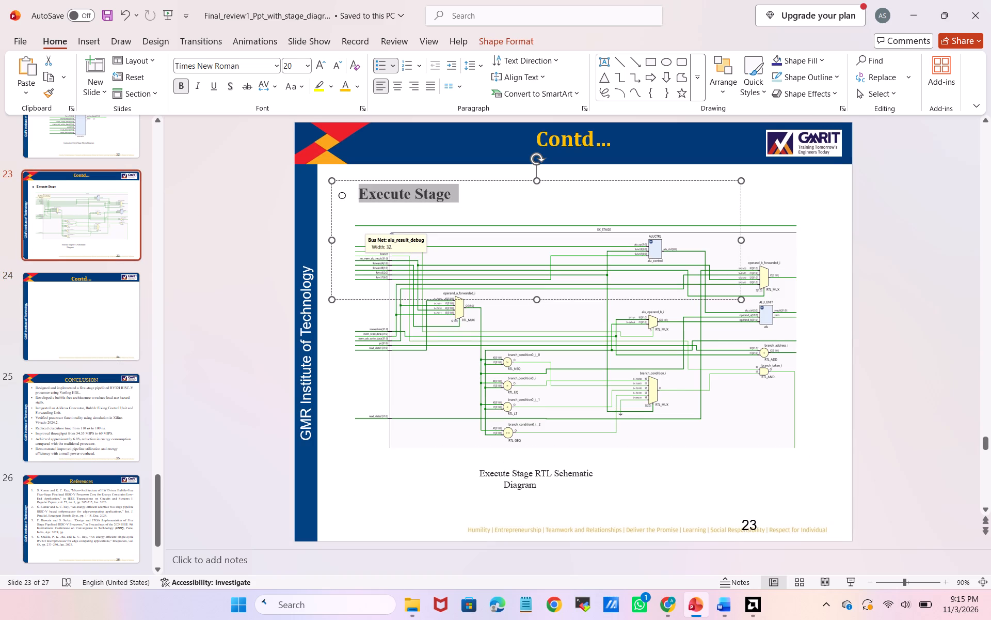
pyautogui.click(106, 299)
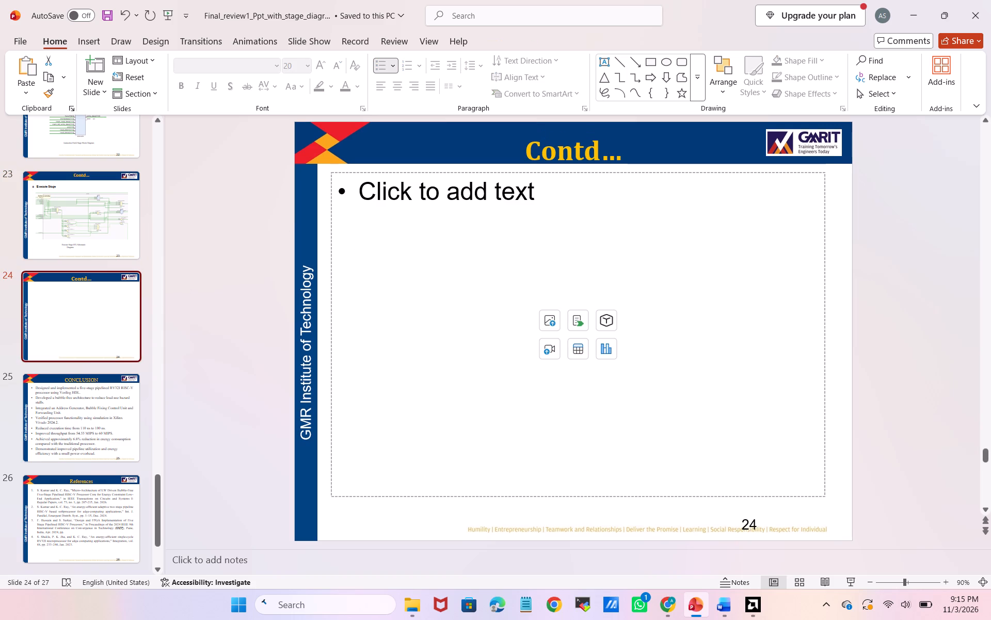
pyautogui.click(519, 204)
pyautogui.hotkey('ctrl', 'v')
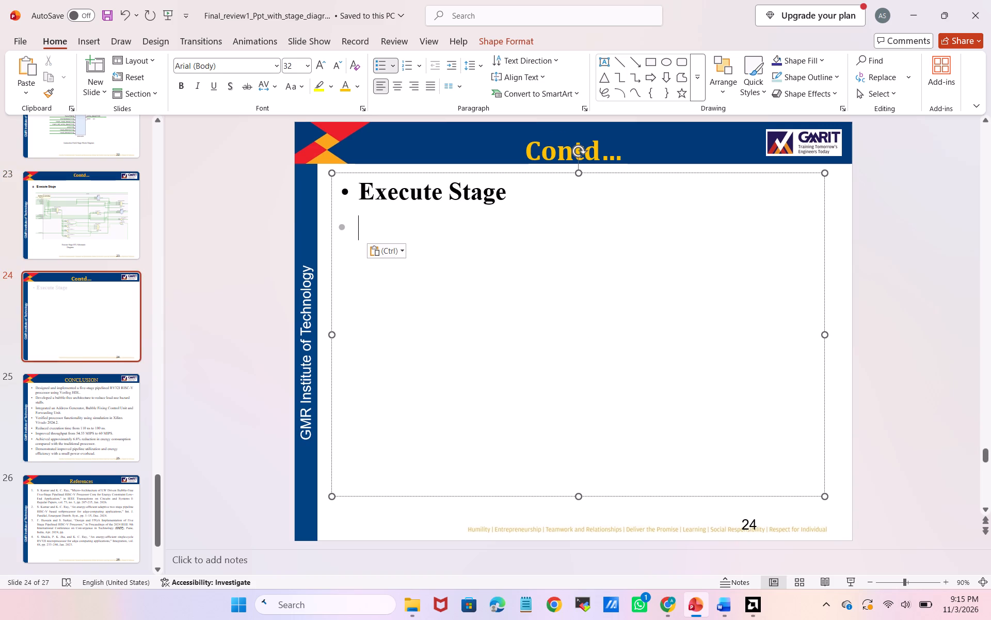
# Set the font size of slide 24's pasted "Execute Stage" heading to 24 pt.
pyautogui.moveTo(521, 190); pyautogui.dragTo(479, 187)
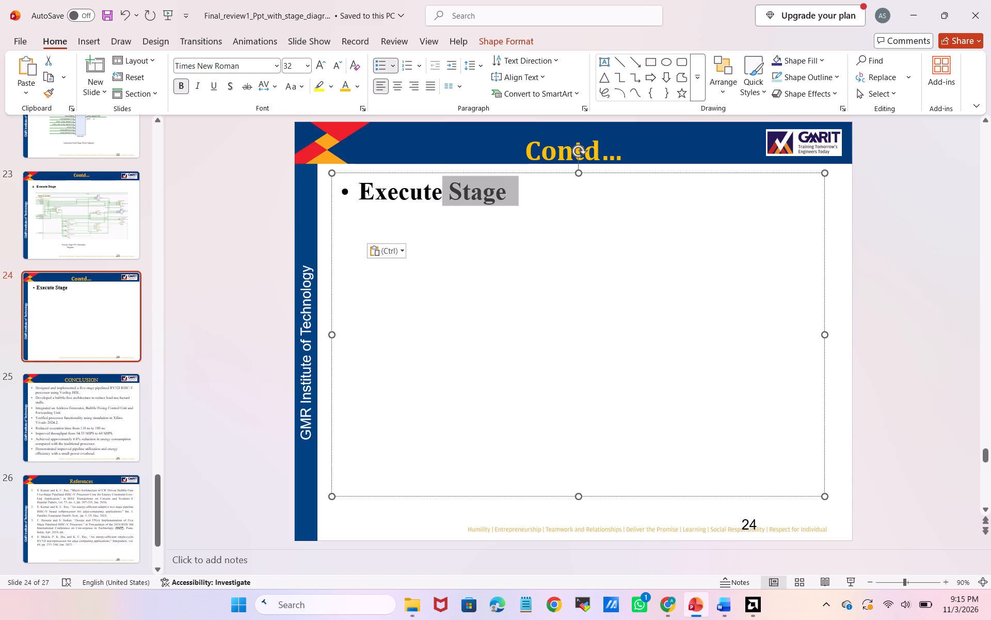
pyautogui.moveTo(479, 187); pyautogui.dragTo(531, 193)
pyautogui.click(531, 193)
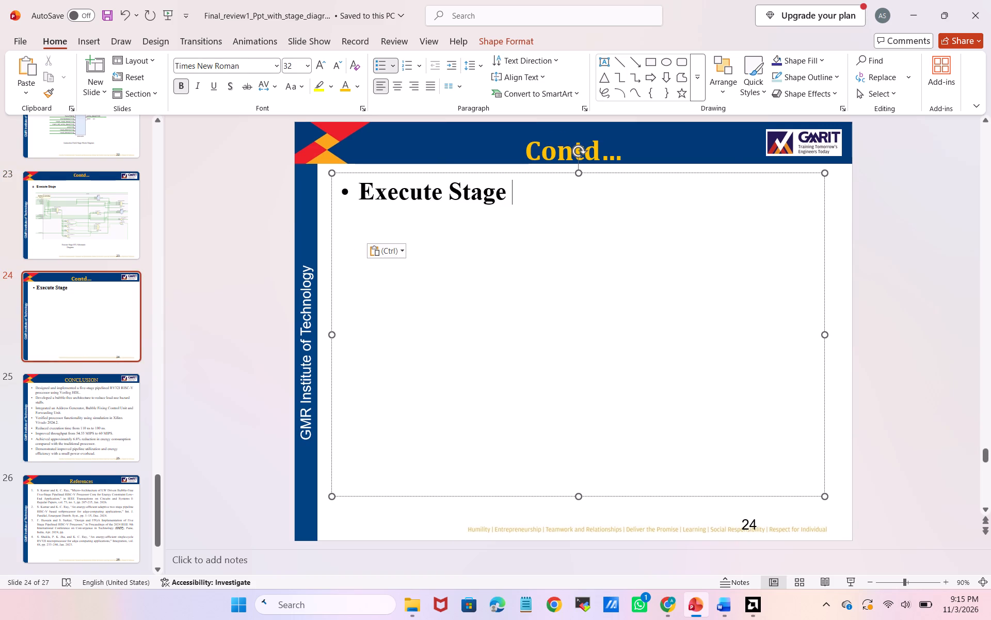
pyautogui.moveTo(513, 194); pyautogui.dragTo(392, 191)
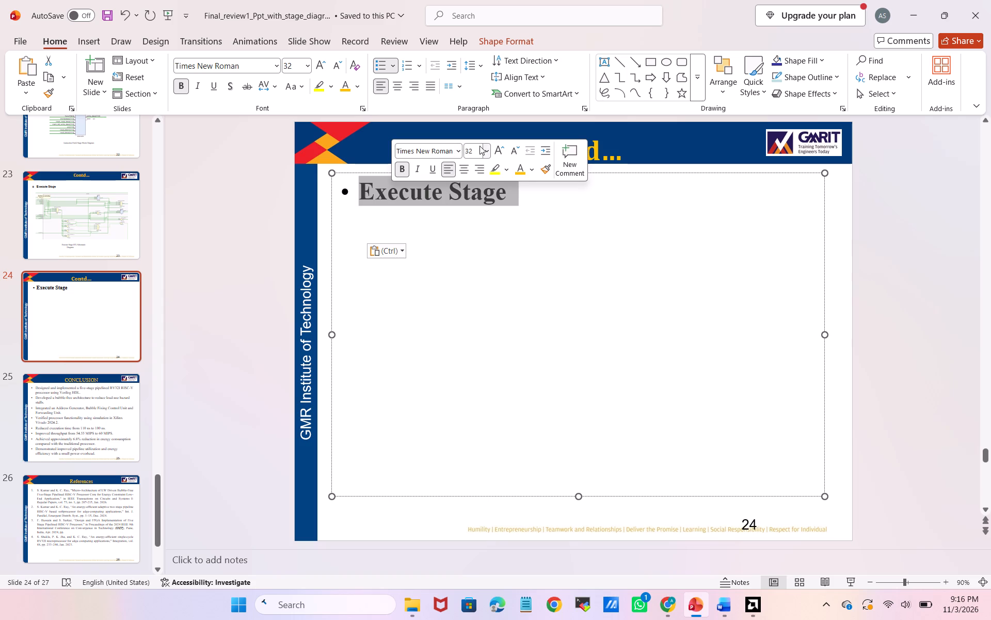
pyautogui.click(485, 150)
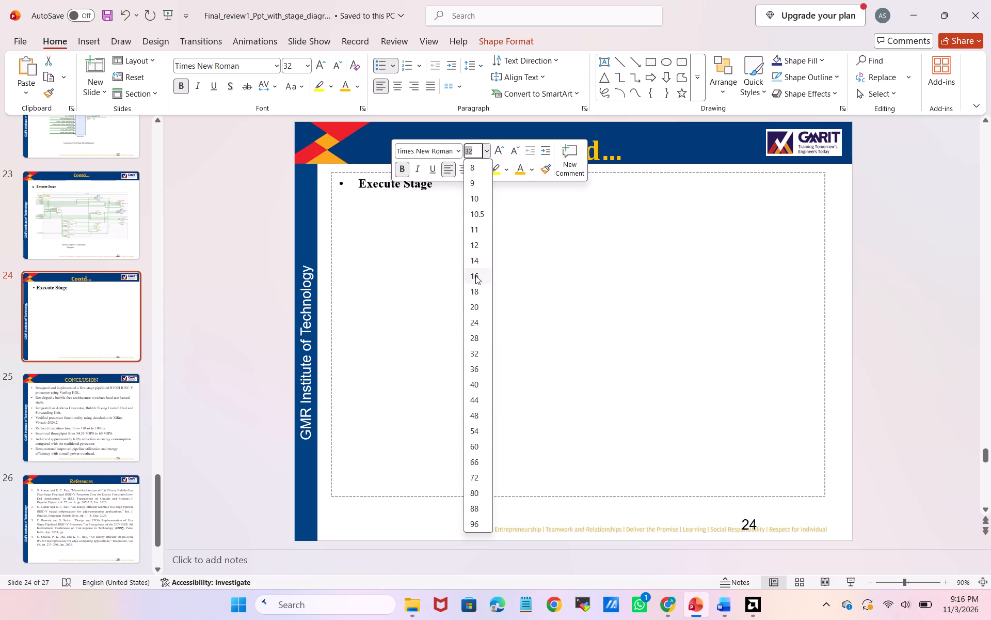
pyautogui.click(474, 316)
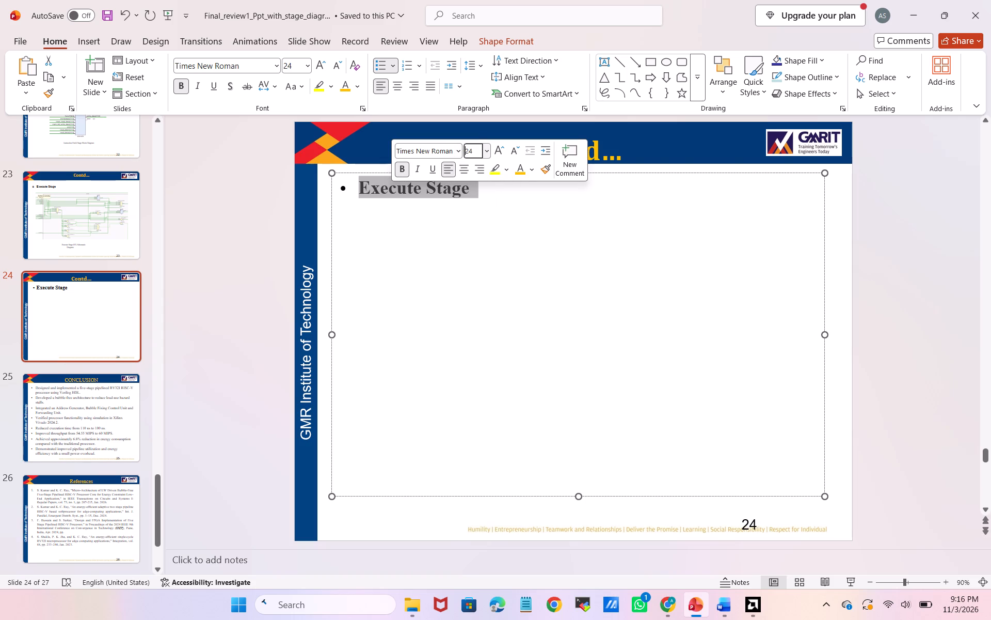
pyautogui.click(362, 190)
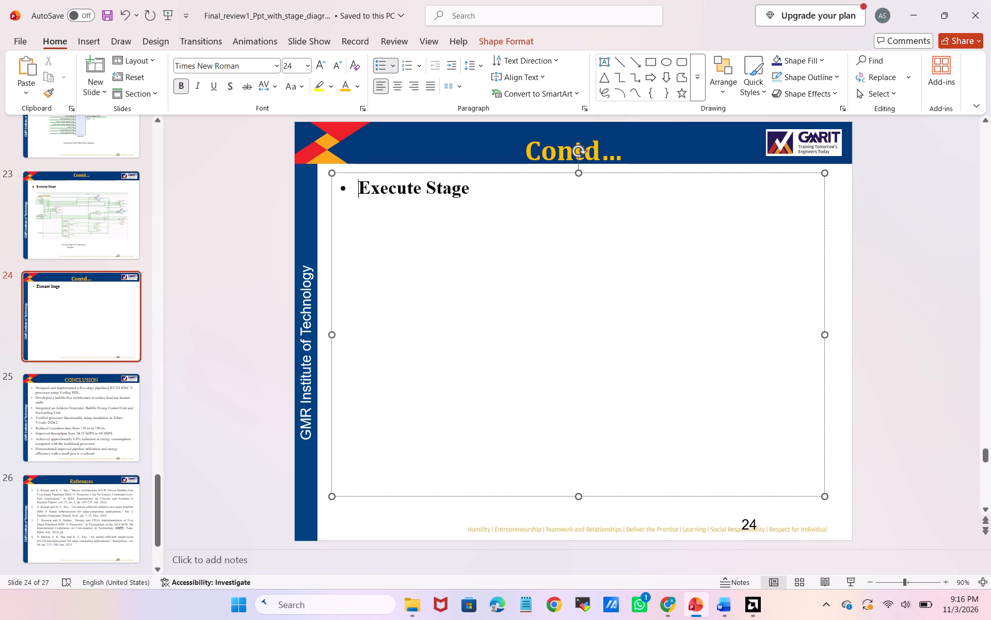
# Change the bullet of slide 24's "Execute Stage" heading to a hollow round one and remove the bullet from the empty line below.
pyautogui.press('BackSpace')
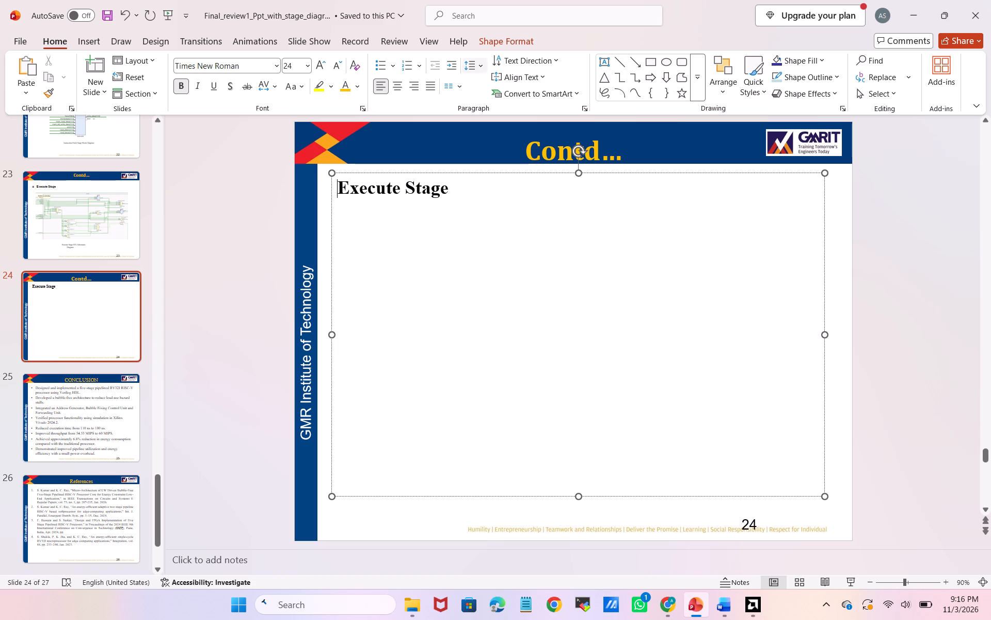
pyautogui.click(392, 68)
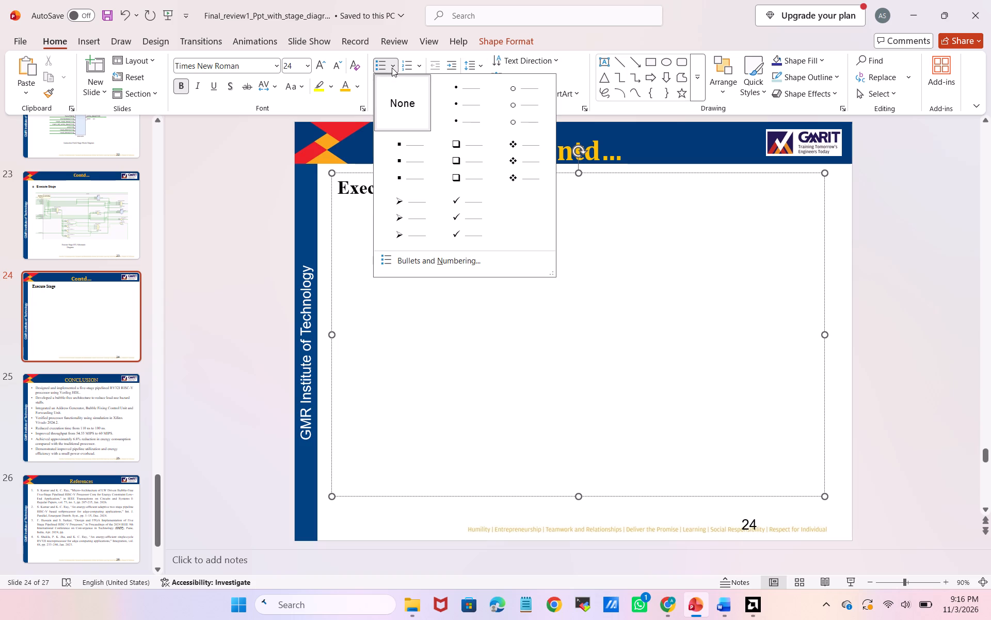
pyautogui.click(519, 118)
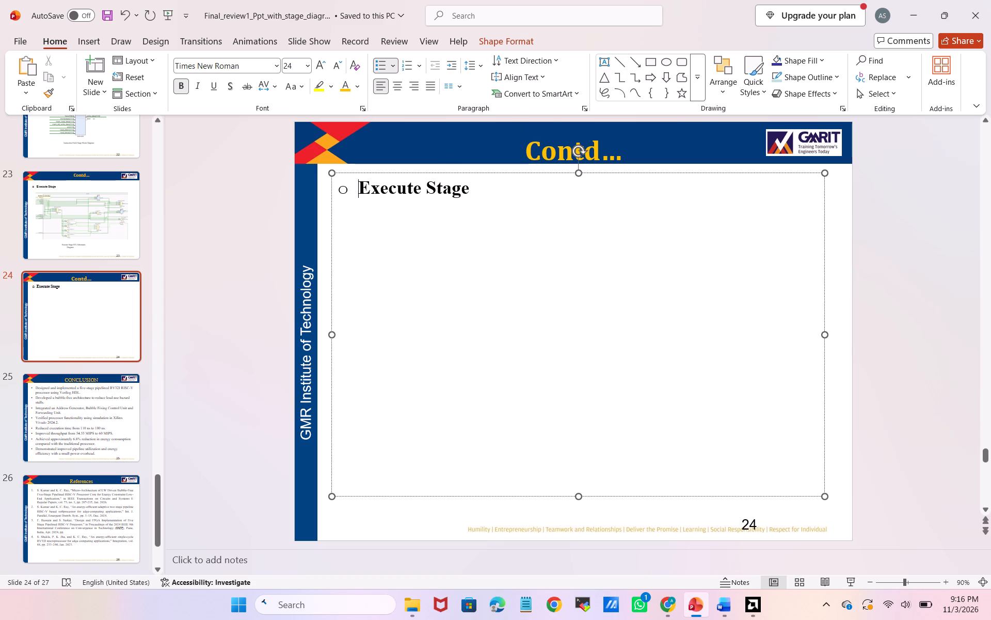
pyautogui.click(471, 192)
pyautogui.moveTo(471, 192); pyautogui.dragTo(382, 190)
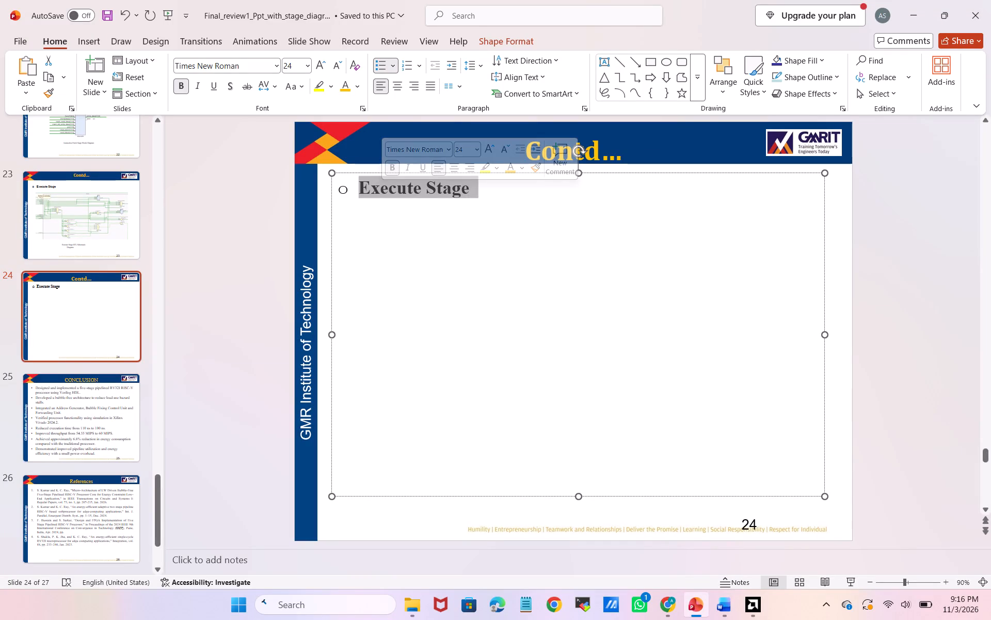
pyautogui.click(452, 215)
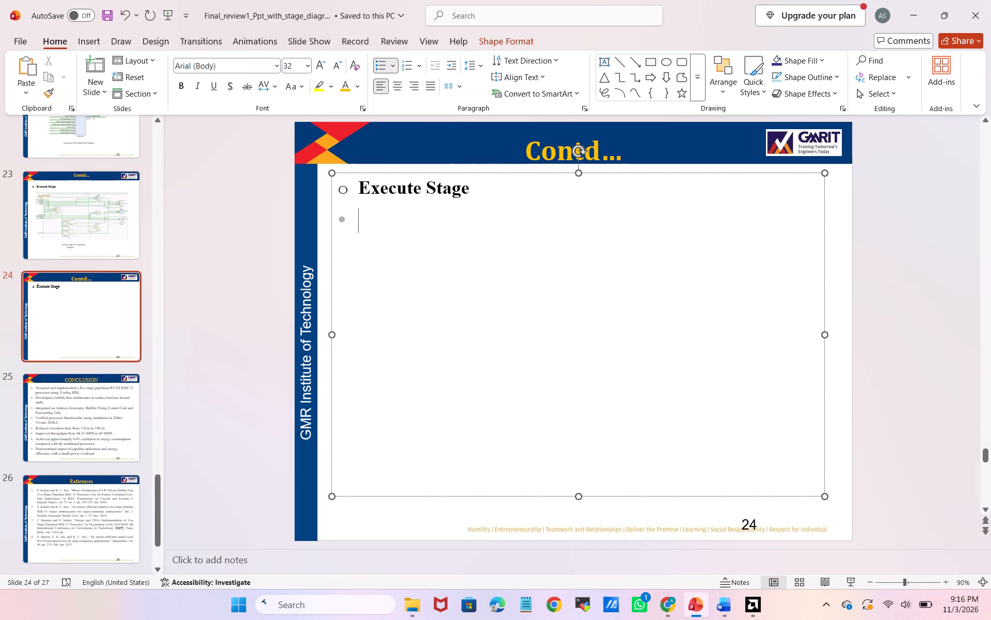
pyautogui.press('BackSpace')
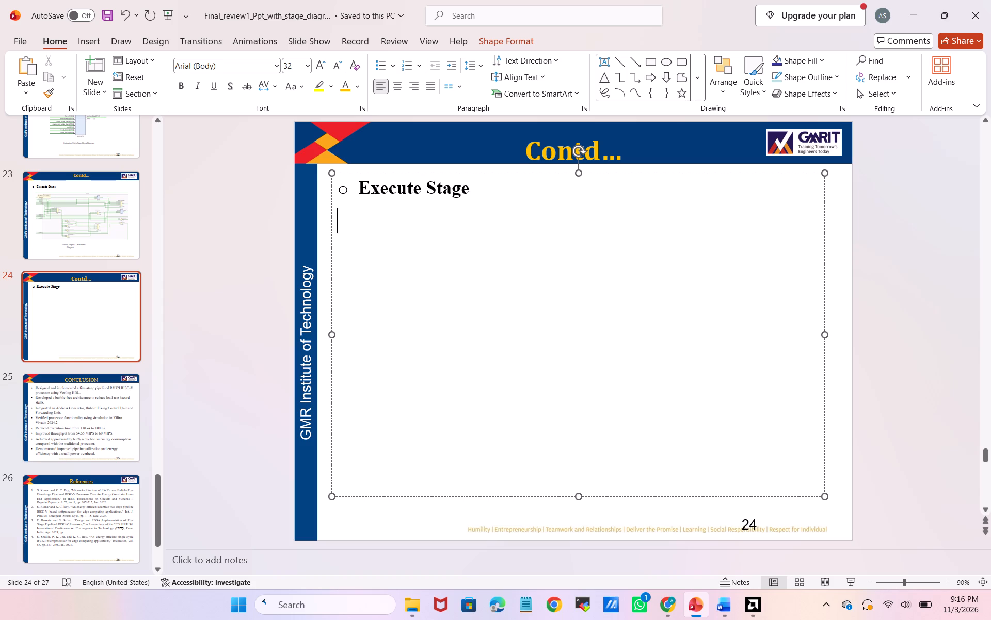
# Replace slide 24's "Execute Stage" heading text with "Memory Access" copied from slide 14's pipeline stage list.
pyautogui.click(473, 190)
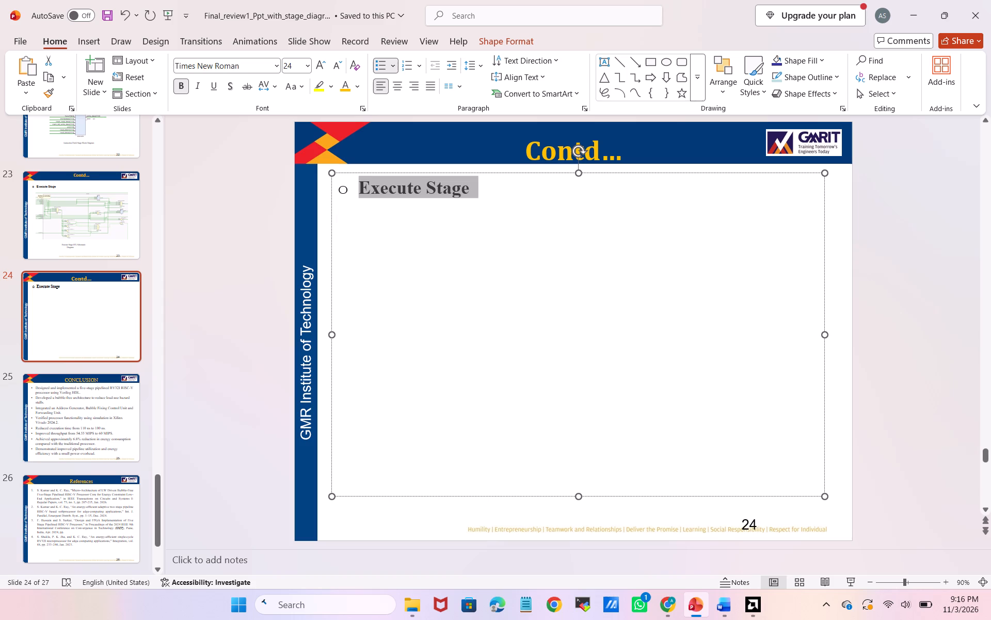
pyautogui.click(471, 192)
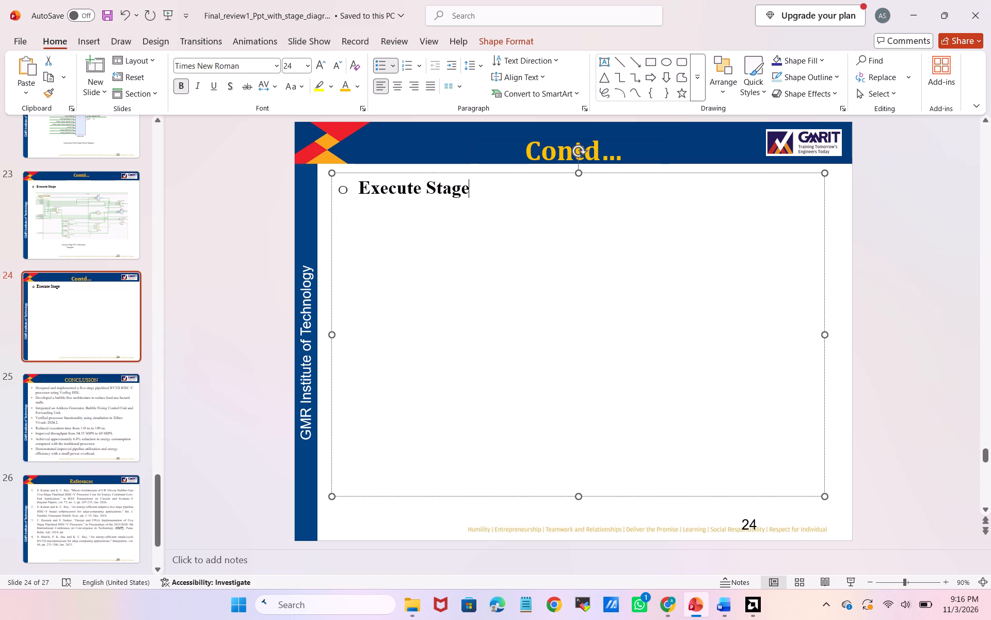
pyautogui.scroll(1, 106, 190)
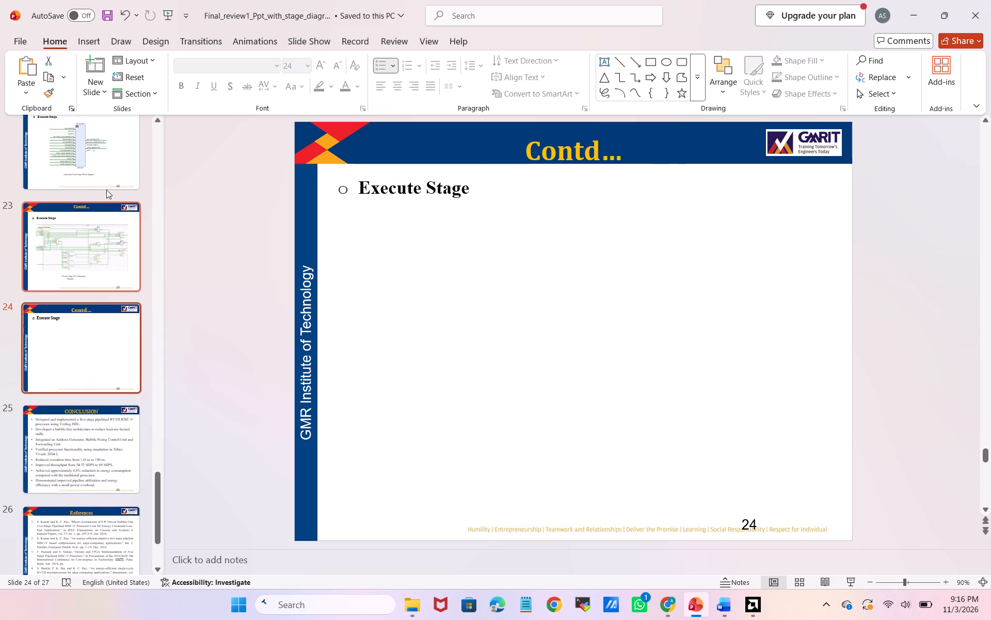
pyautogui.scroll(2, 106, 190)
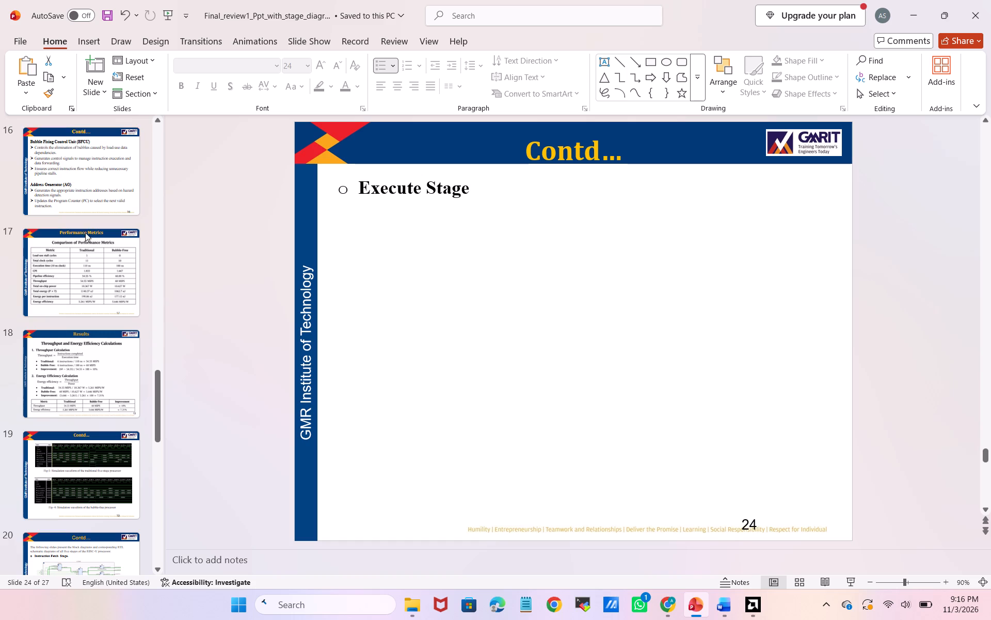
pyautogui.scroll(1, 82, 295)
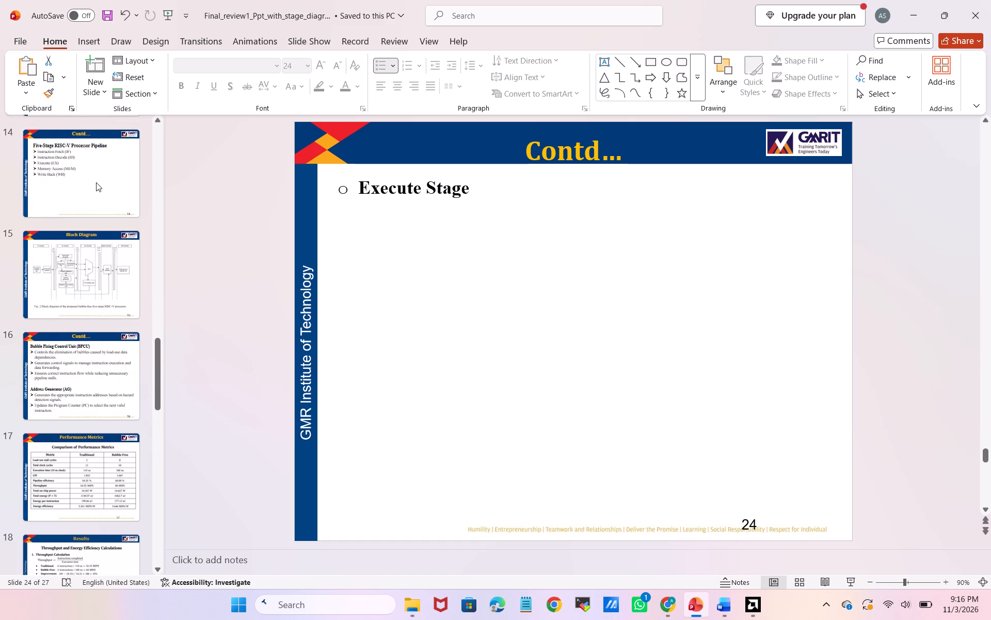
pyautogui.click(96, 182)
pyautogui.moveTo(486, 312); pyautogui.dragTo(386, 310)
pyautogui.hotkey('ctrl', 'c')
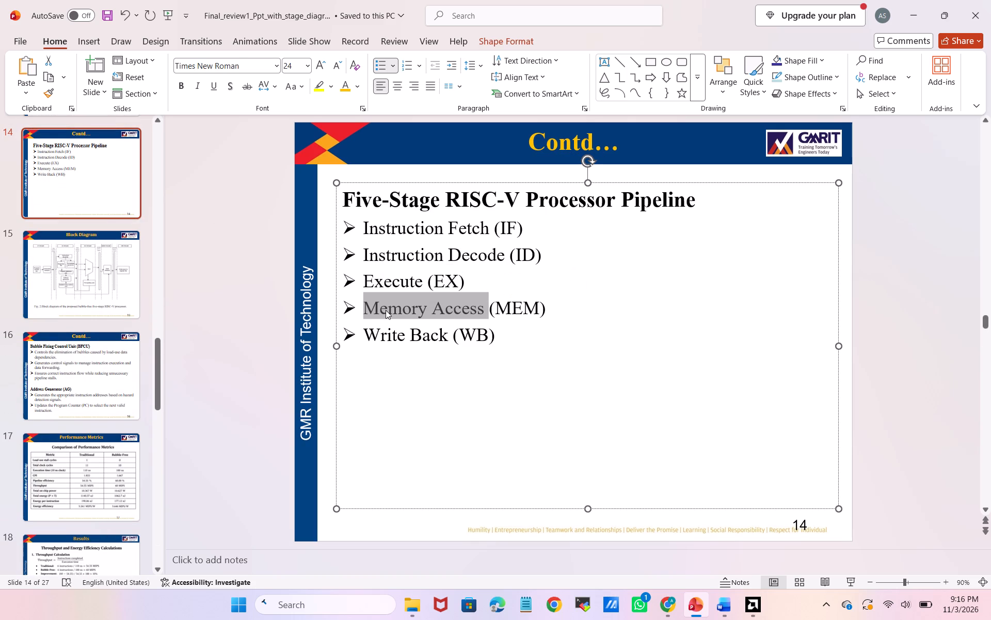
pyautogui.scroll(-2, 113, 402)
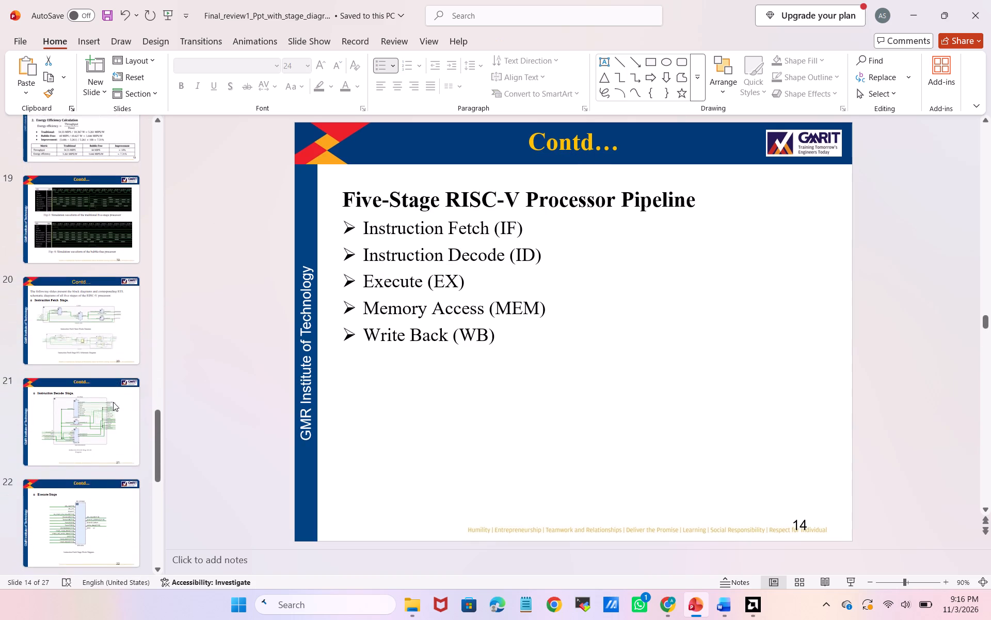
pyautogui.scroll(-1, 113, 402)
pyautogui.click(88, 214)
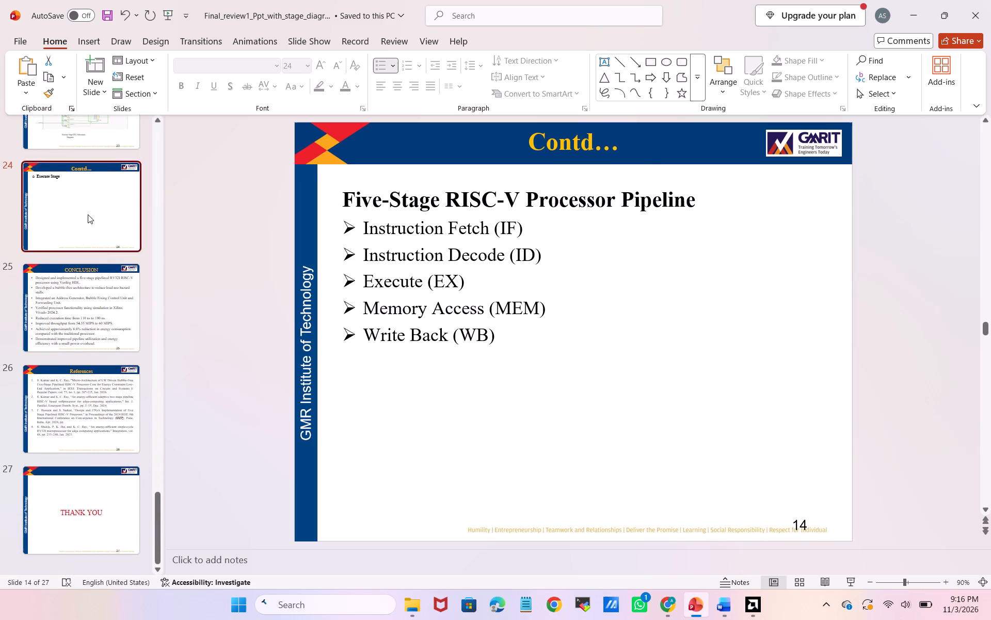
pyautogui.click(428, 199)
pyautogui.moveTo(475, 192); pyautogui.dragTo(377, 182)
pyautogui.hotkey('ctrl', 'v')
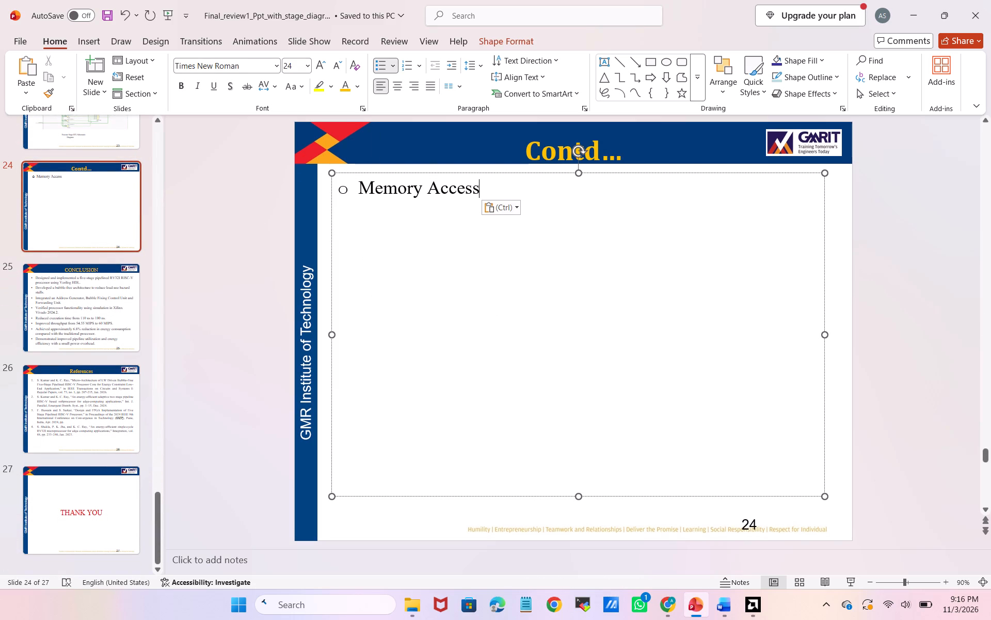
# Add an unbulleted line containing only three spaces below slide 24's "Memory Access" heading.
pyautogui.press('Return')
pyautogui.press('BackSpace')
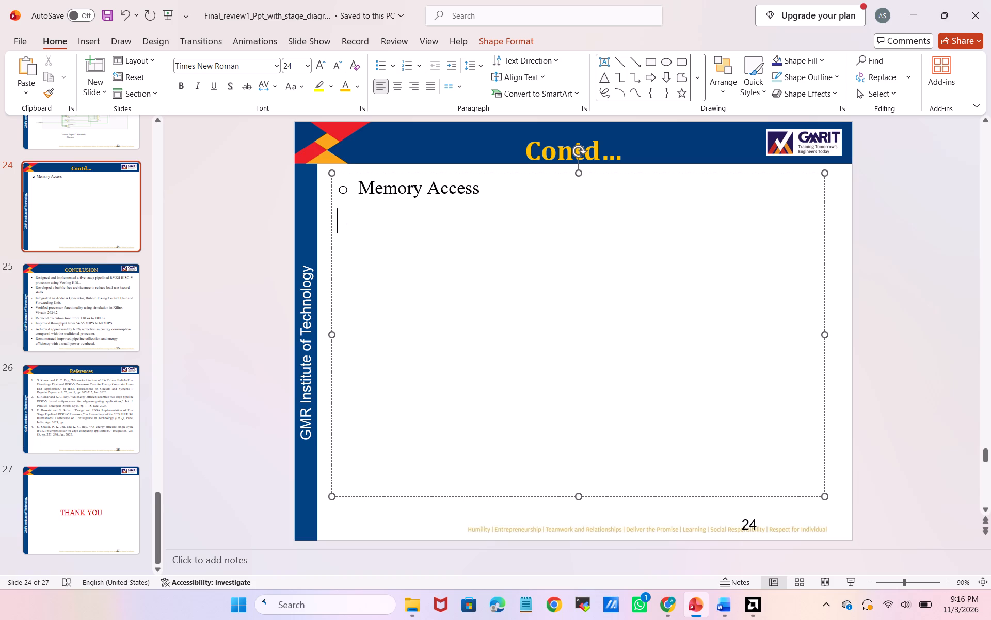
pyautogui.press('space')
pyautogui.press('space')
pyautogui.press('space')
# Make slide 24's "Memory Access" heading bold.
pyautogui.click(61, 197)
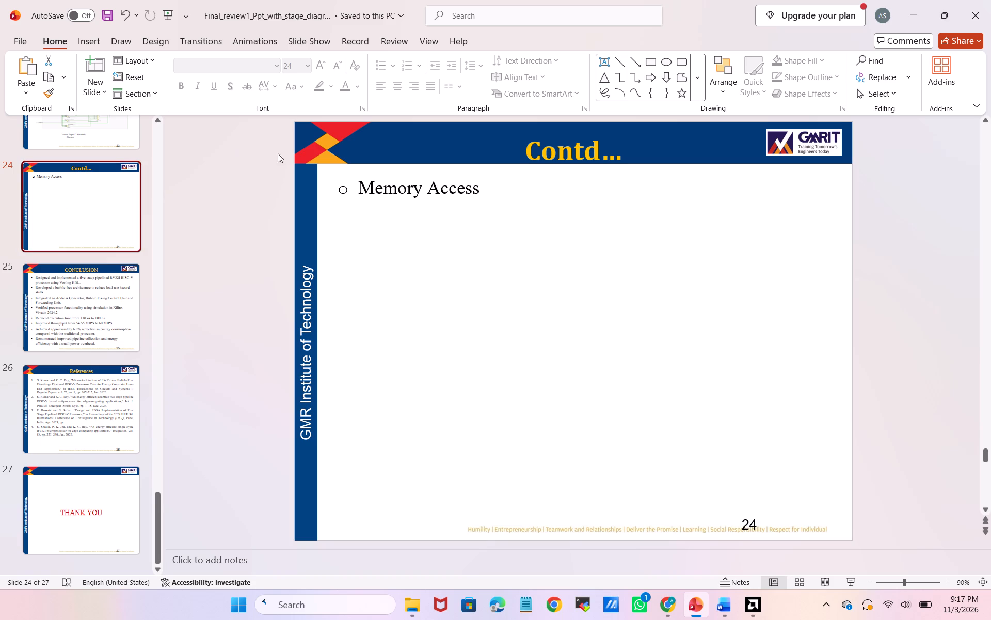
pyautogui.scroll(1, 80, 161)
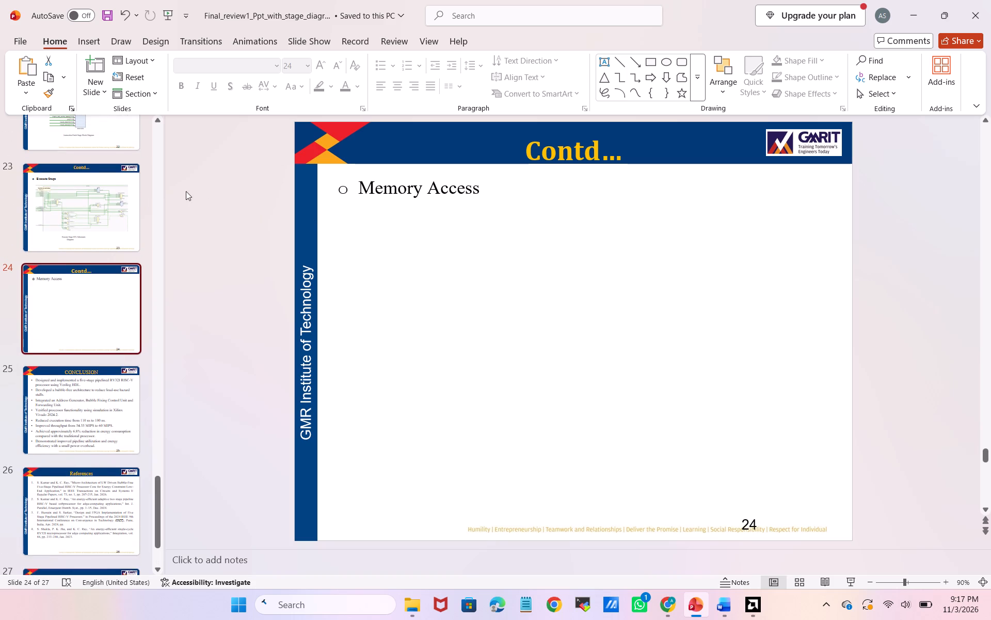
pyautogui.click(464, 199)
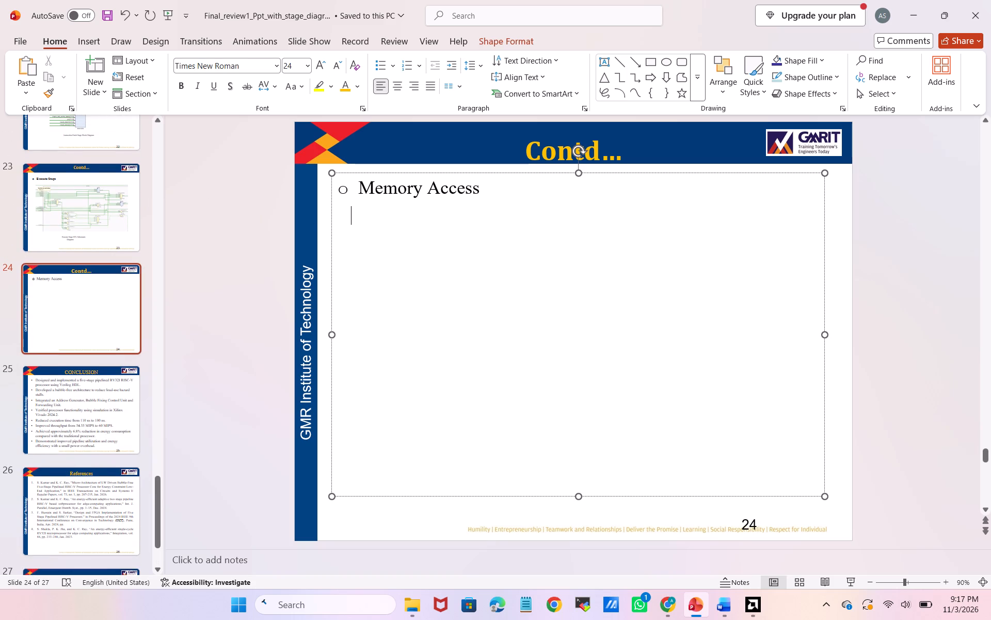
pyautogui.moveTo(484, 195); pyautogui.dragTo(378, 182)
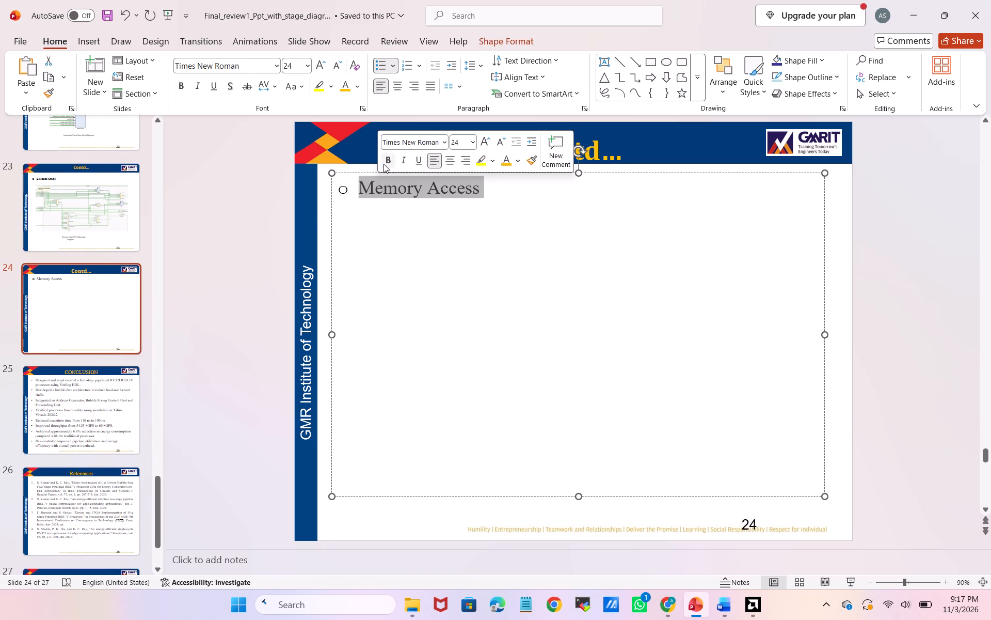
pyautogui.click(383, 164)
pyautogui.click(451, 218)
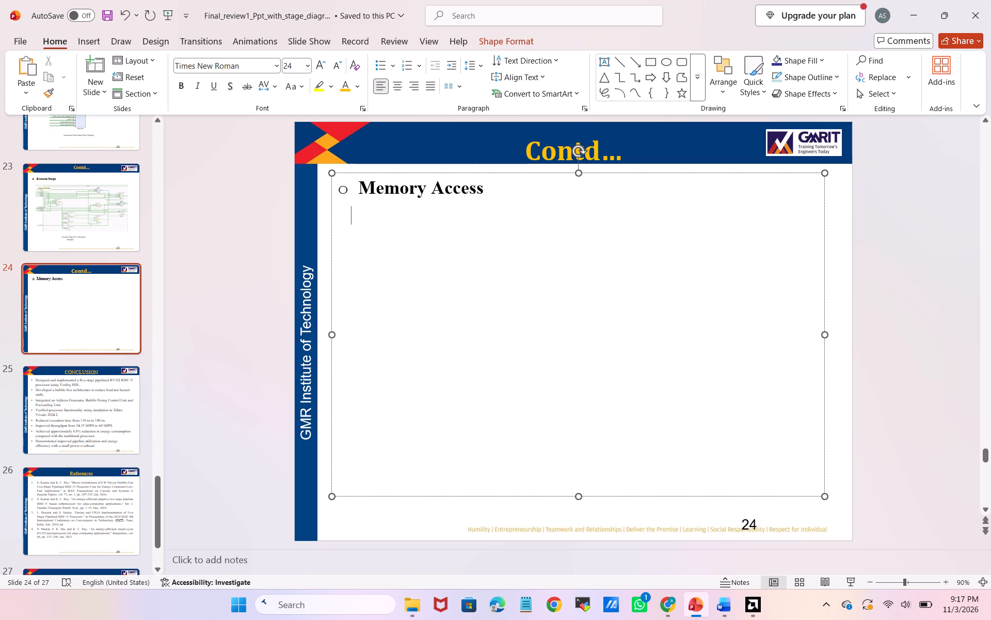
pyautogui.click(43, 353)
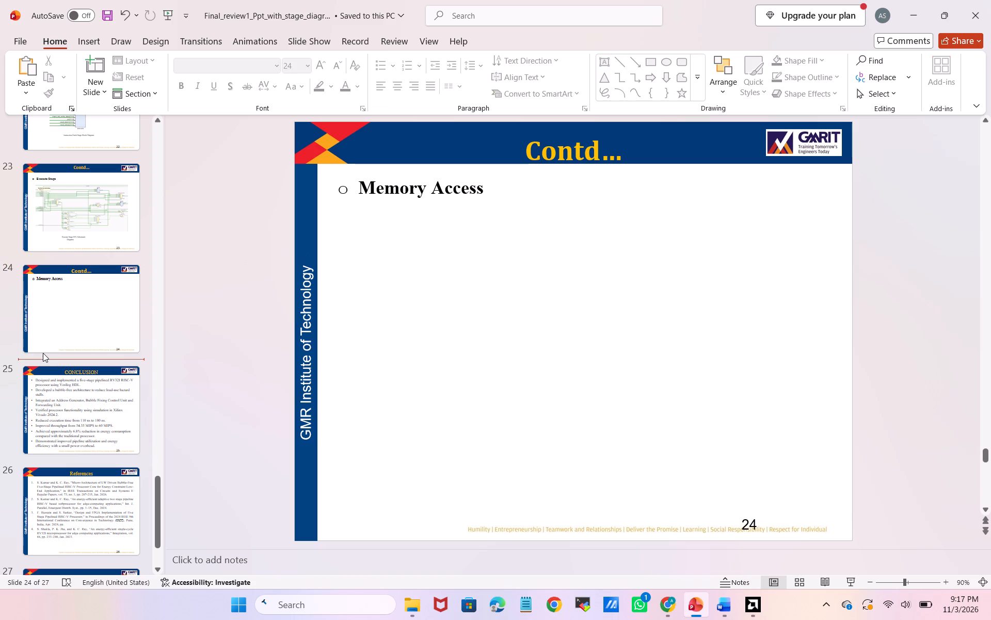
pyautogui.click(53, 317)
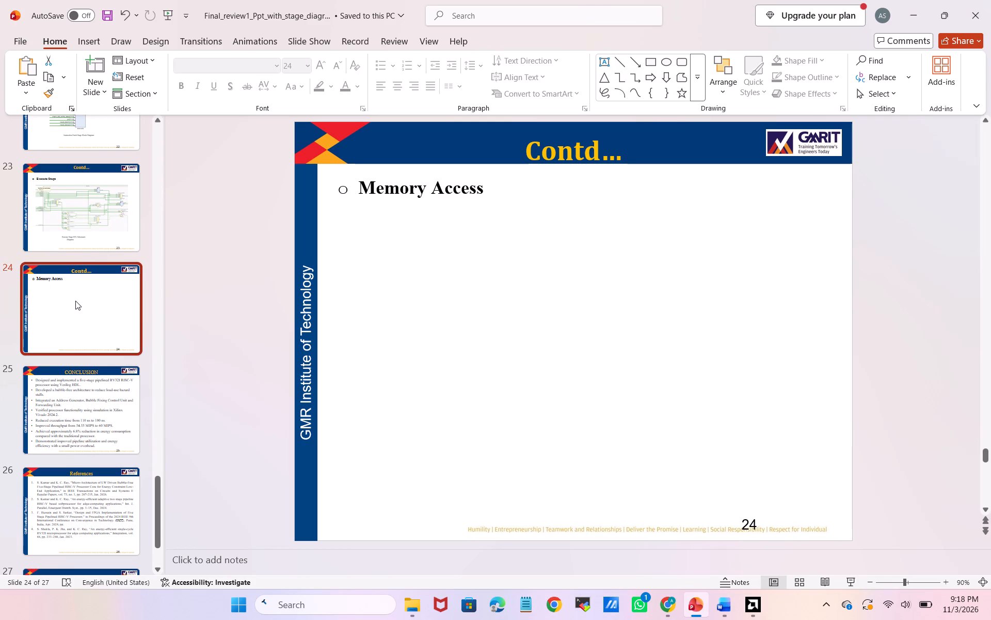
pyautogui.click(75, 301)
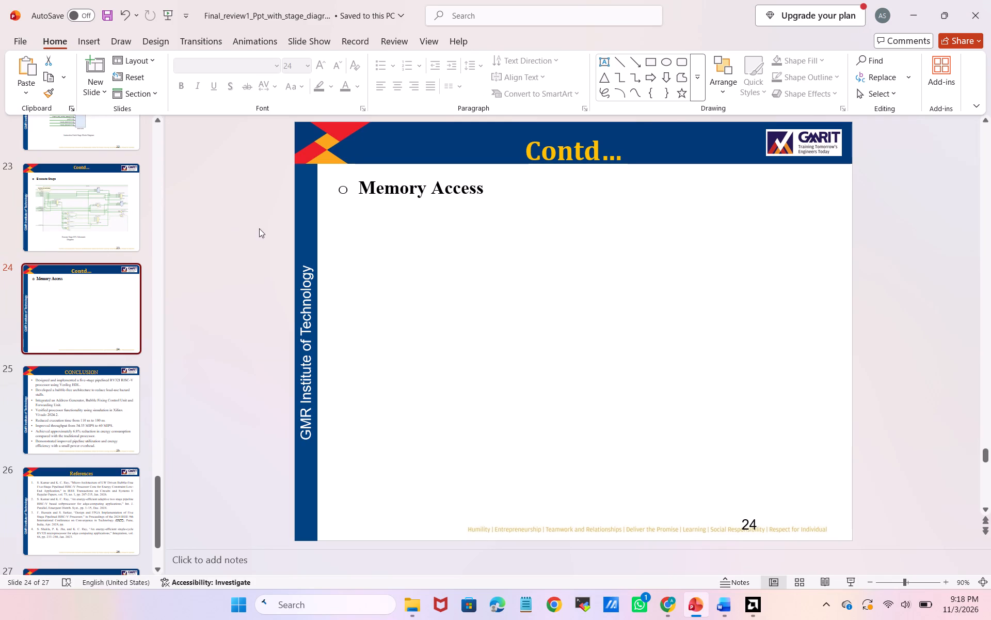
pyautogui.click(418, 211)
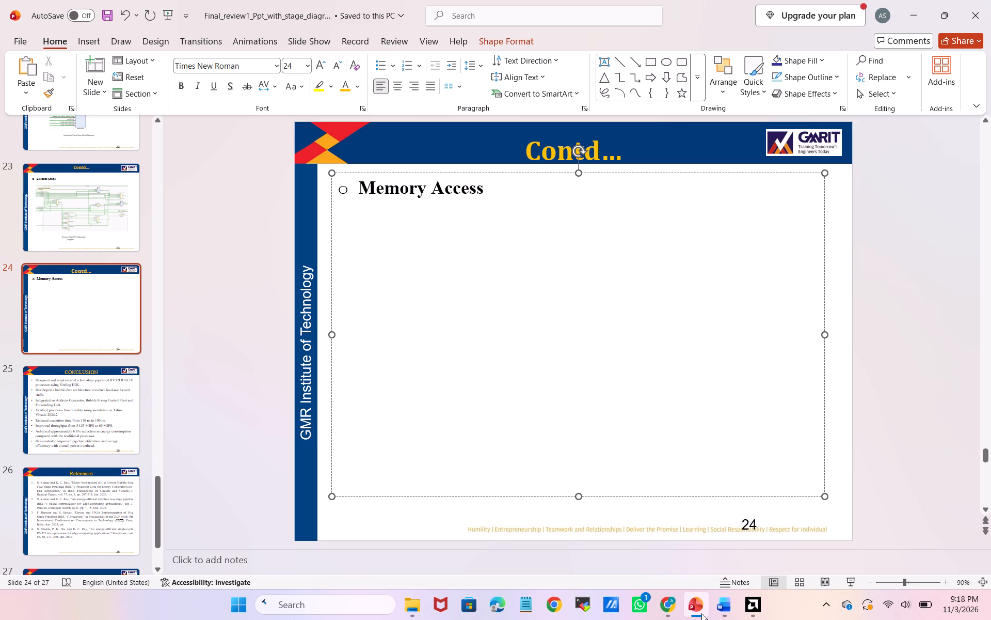
# Switch to Vivado and capture a screenshot region of the expanded MEM_STAGE block with its input and output port labels.
pyautogui.click(740, 605)
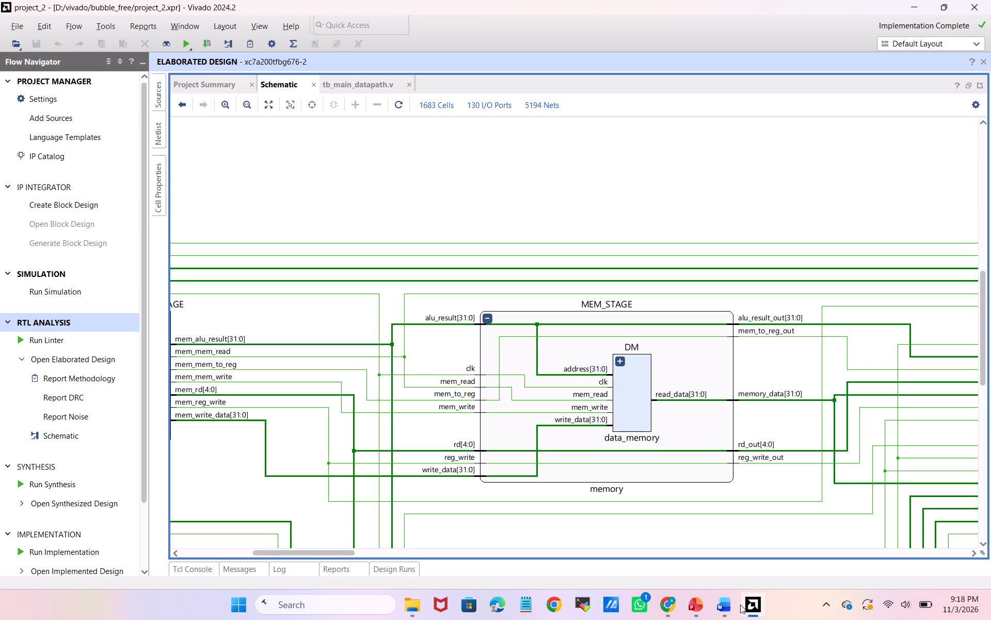
pyautogui.scroll(-1, 664, 466)
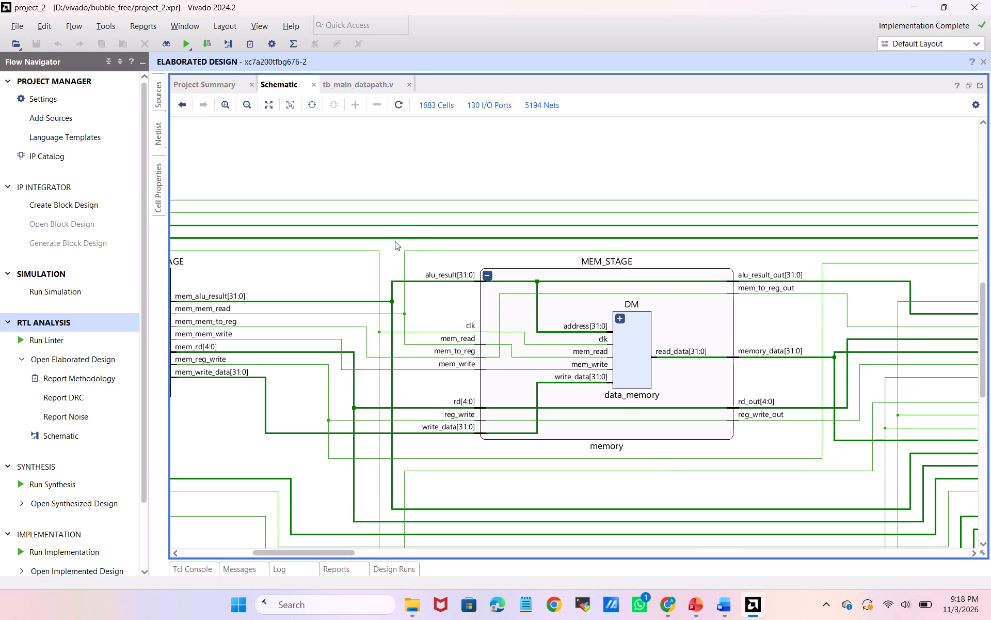
pyautogui.press('Print')
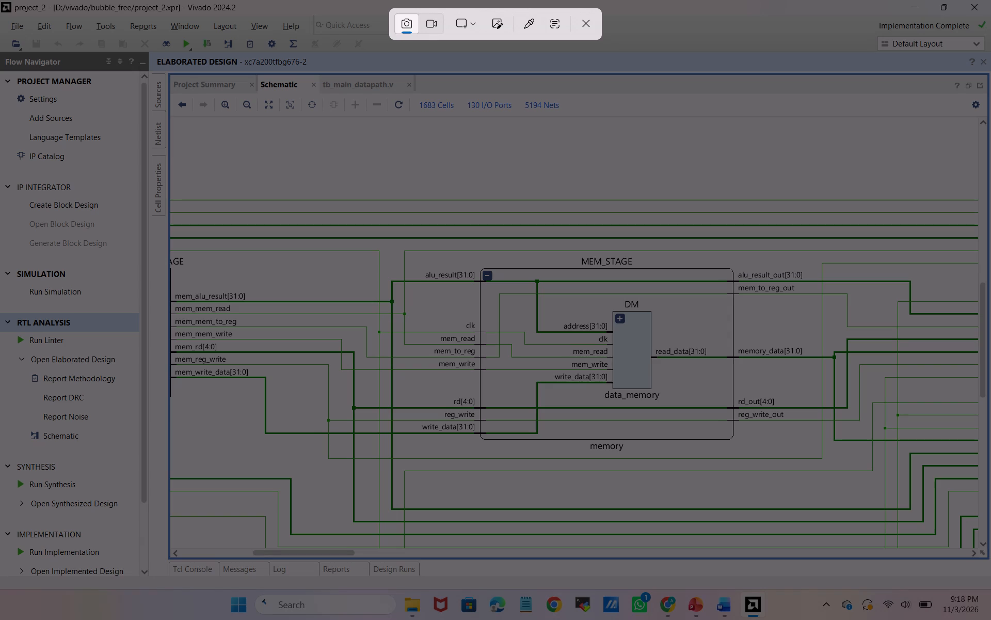
pyautogui.moveTo(397, 242); pyautogui.dragTo(721, 476)
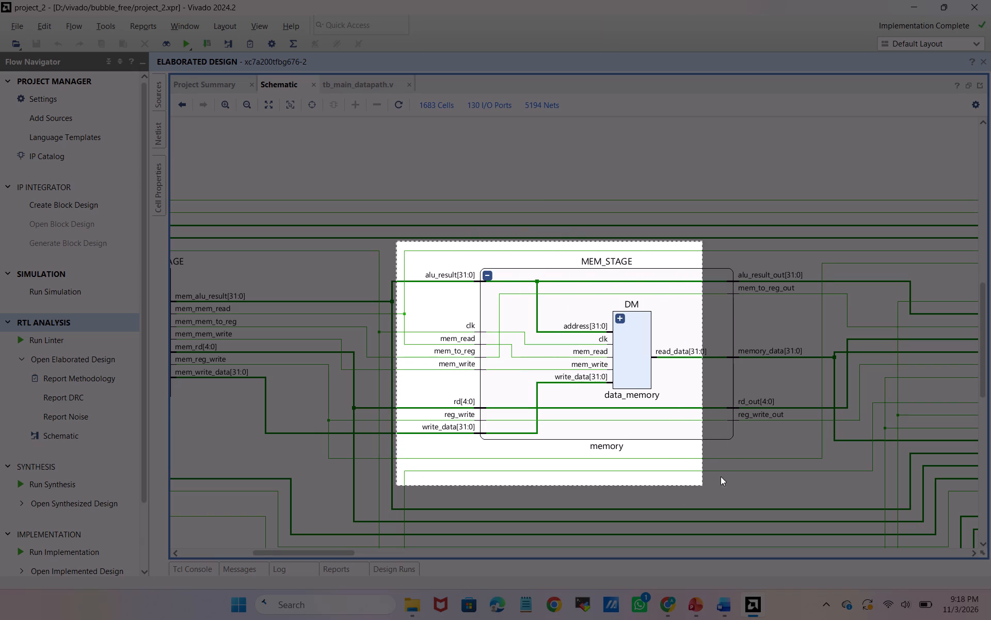
pyautogui.moveTo(721, 476); pyautogui.dragTo(820, 459)
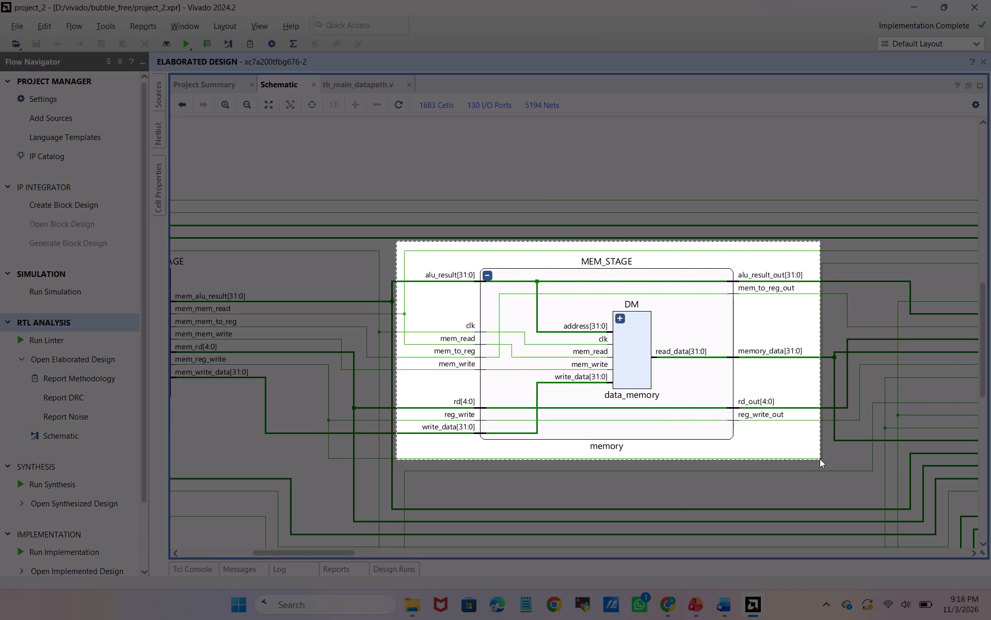
pyautogui.moveTo(820, 459); pyautogui.dragTo(819, 458)
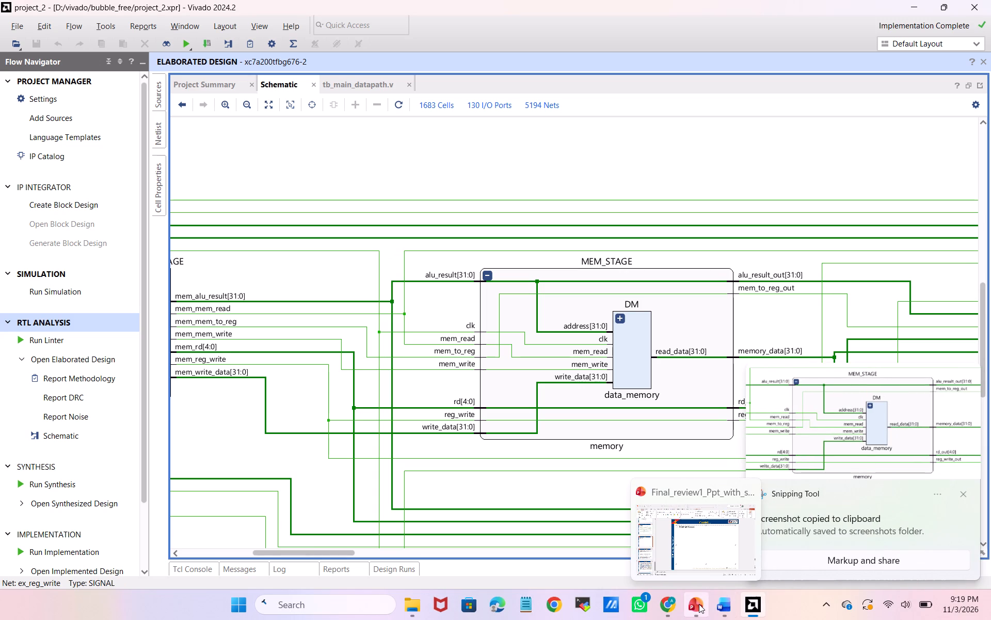
# Switch to PowerPoint and paste the captured MEM_STAGE schematic below slide 24's "Memory Access" heading.
pyautogui.click(723, 552)
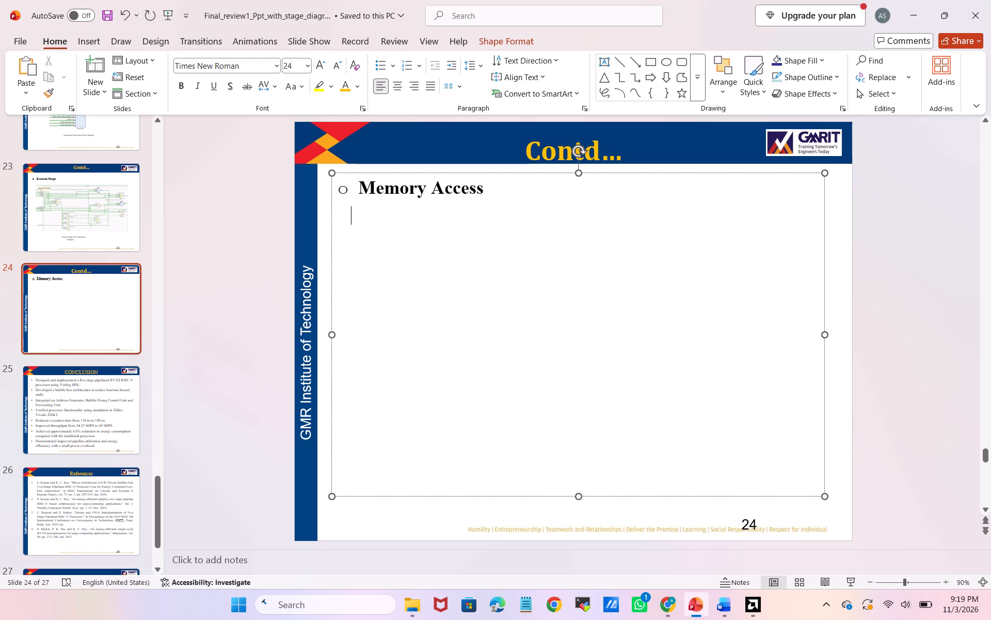
pyautogui.hotkey('ctrl', 'v')
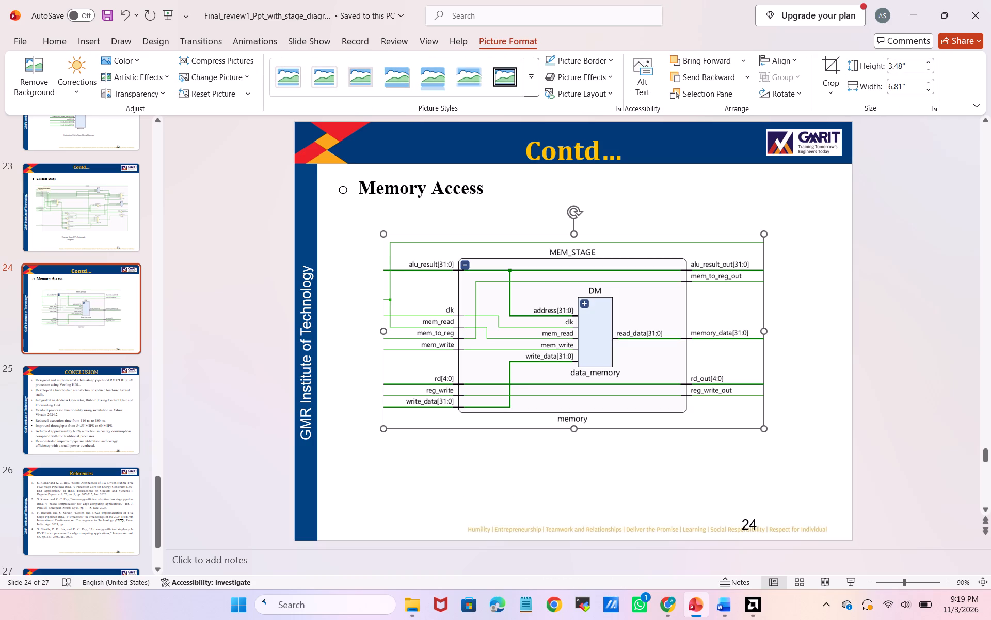
# Enlarge slide 24's MEM_STAGE schematic proportionally to about 3.65" high by 7.16" wide.
pyautogui.click(381, 233)
pyautogui.moveTo(382, 230); pyautogui.dragTo(369, 220)
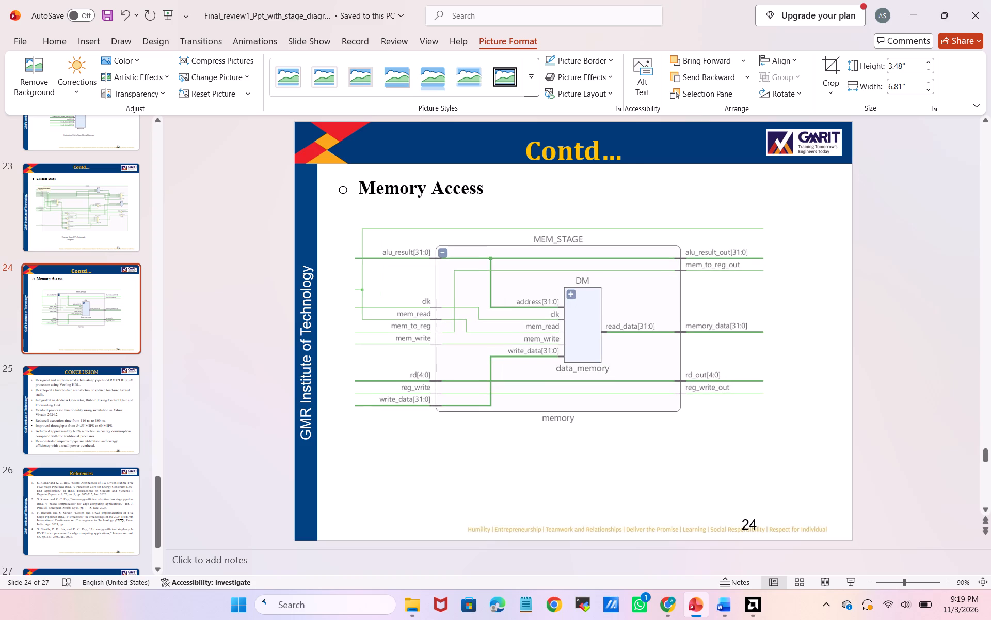
pyautogui.moveTo(369, 220); pyautogui.dragTo(420, 226)
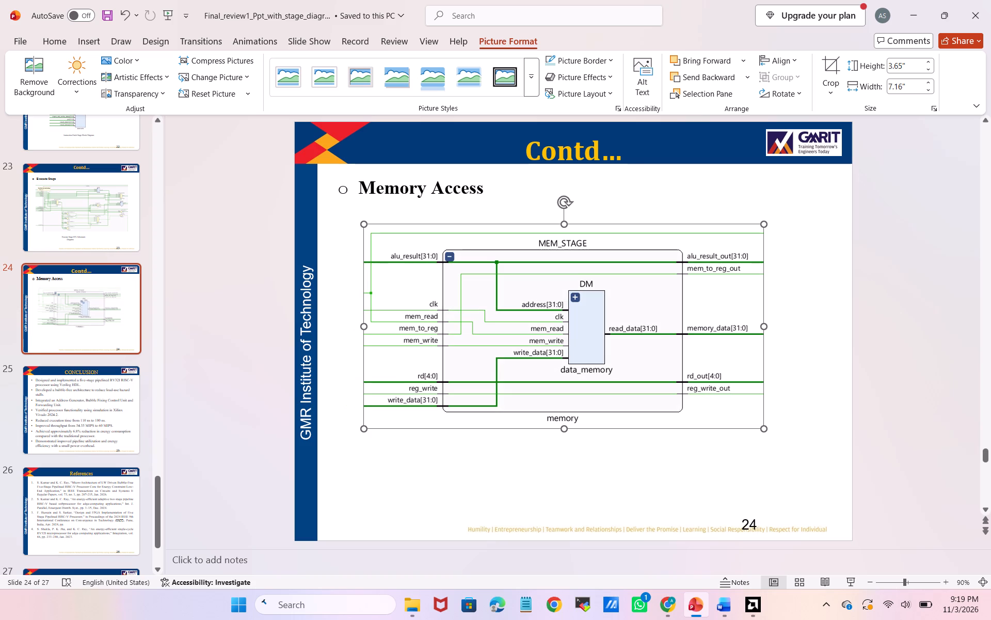
pyautogui.click(560, 438)
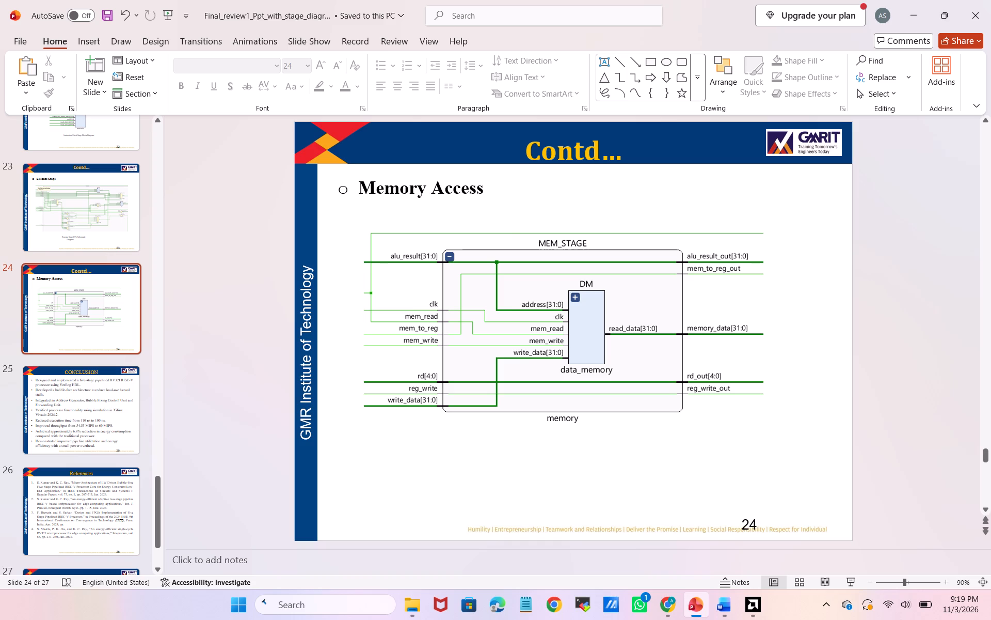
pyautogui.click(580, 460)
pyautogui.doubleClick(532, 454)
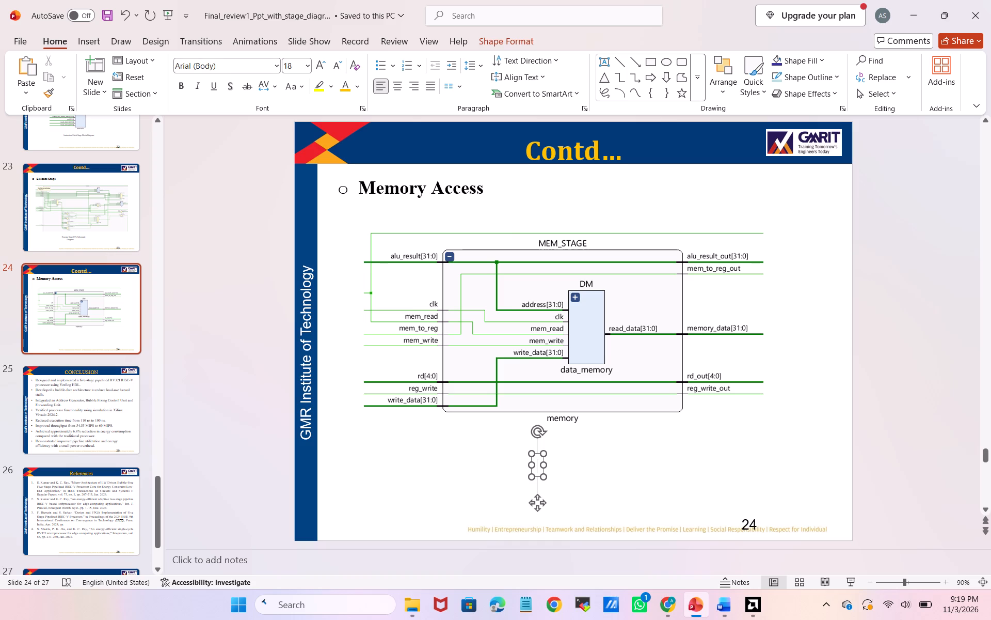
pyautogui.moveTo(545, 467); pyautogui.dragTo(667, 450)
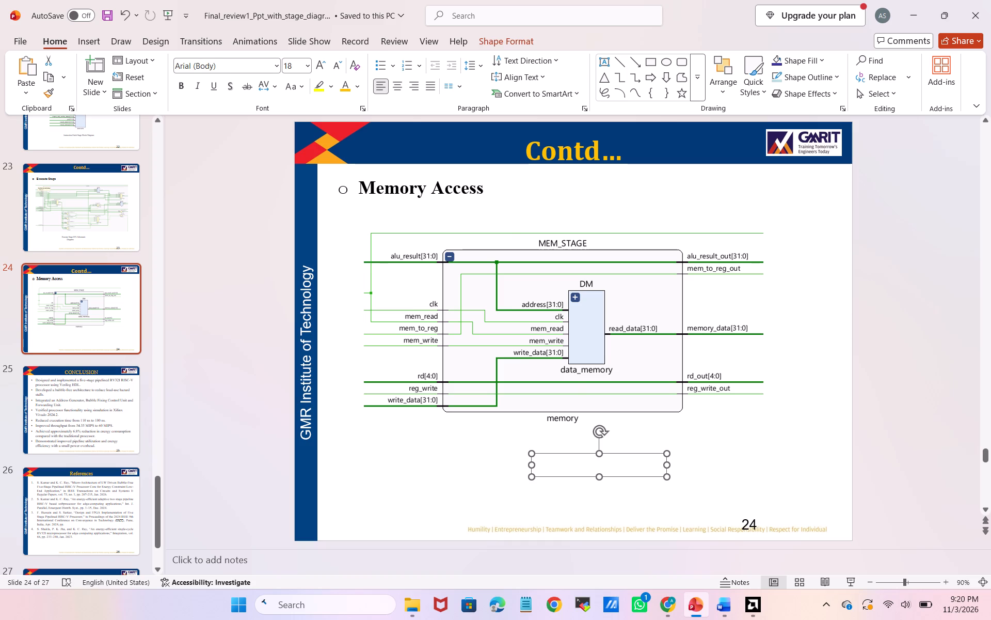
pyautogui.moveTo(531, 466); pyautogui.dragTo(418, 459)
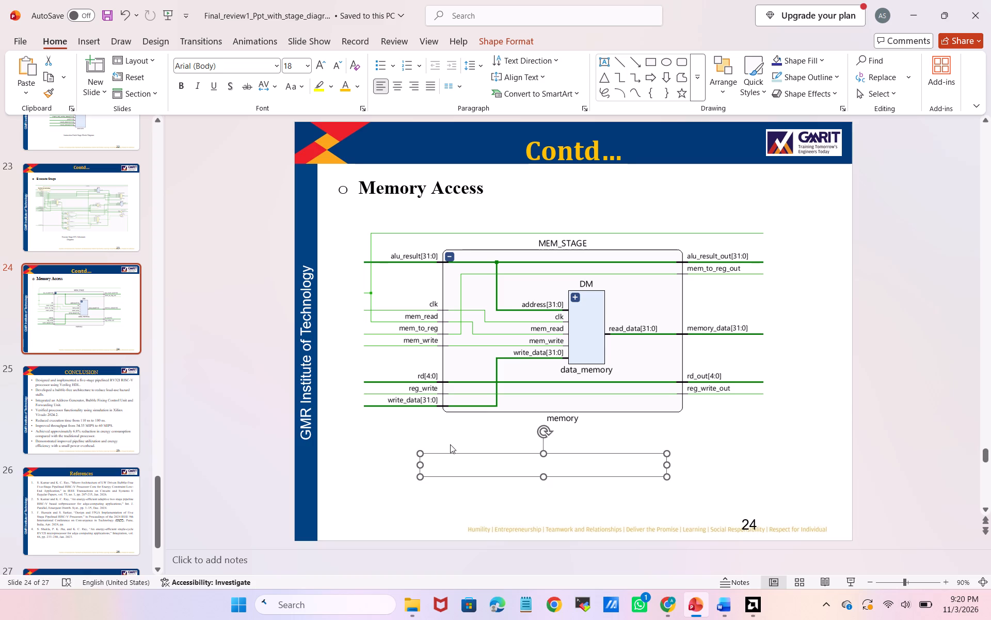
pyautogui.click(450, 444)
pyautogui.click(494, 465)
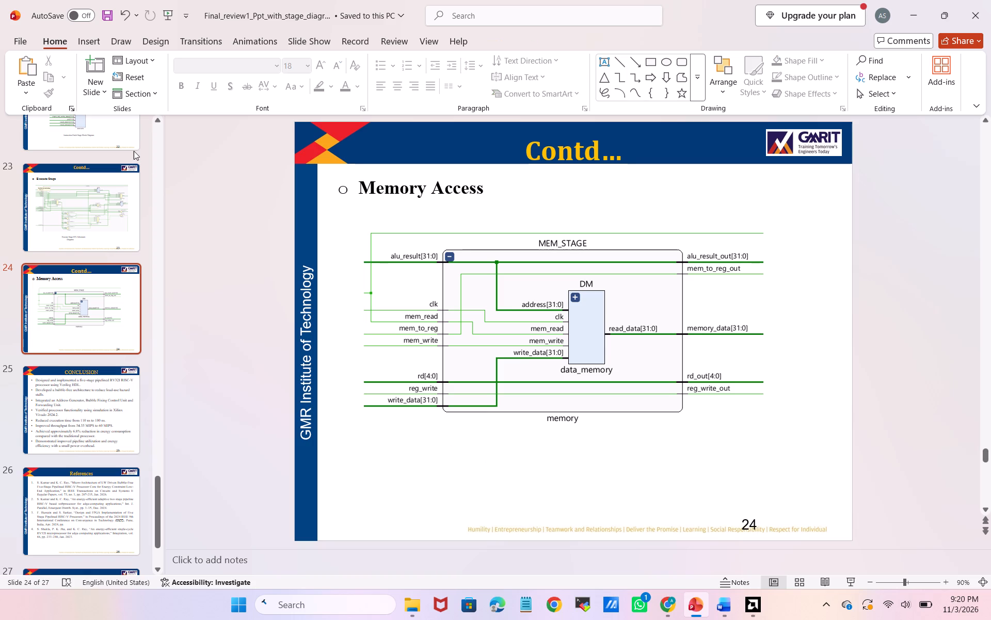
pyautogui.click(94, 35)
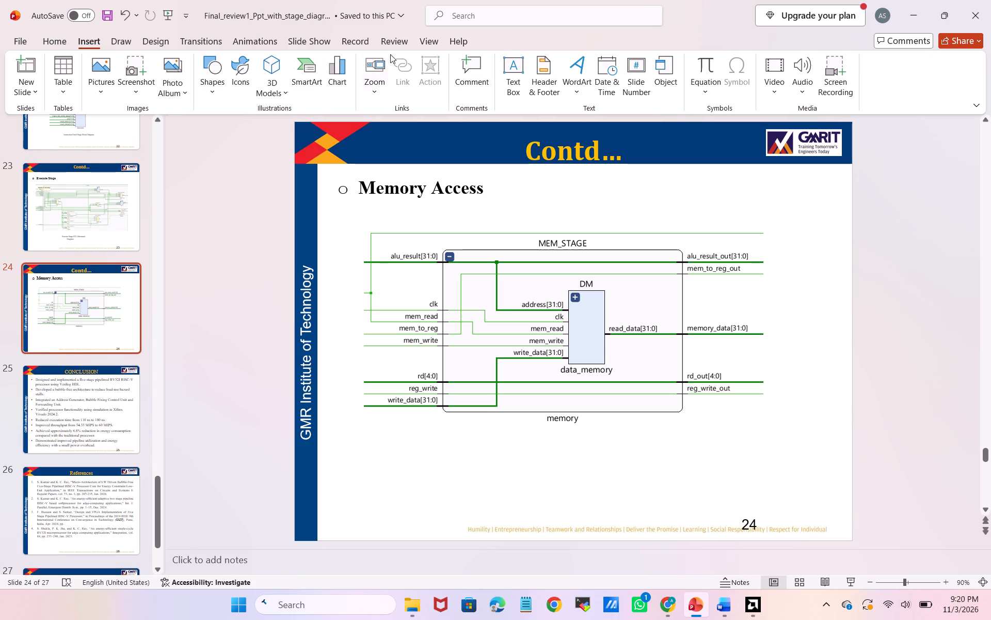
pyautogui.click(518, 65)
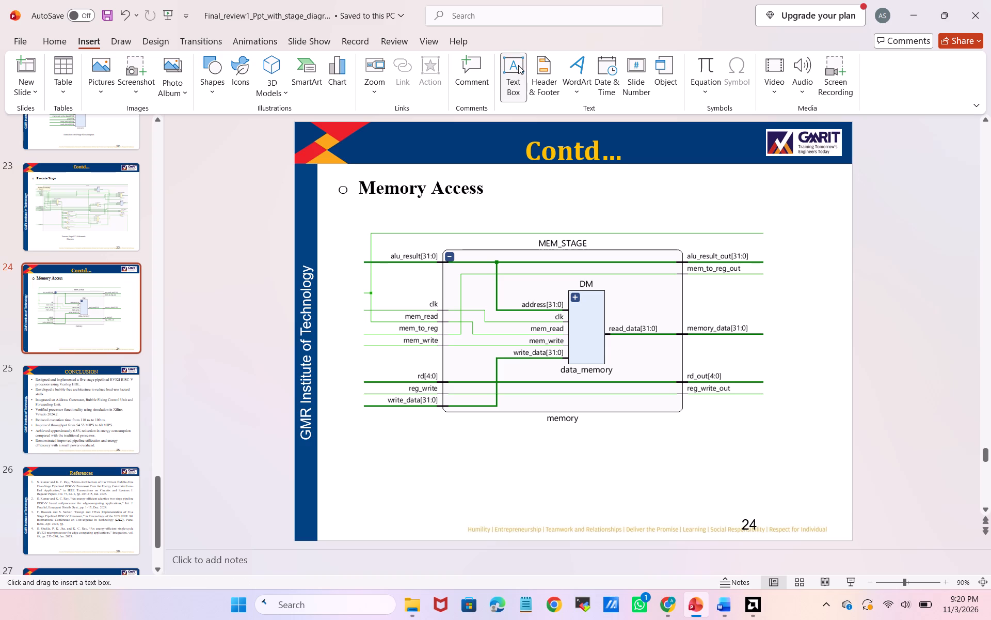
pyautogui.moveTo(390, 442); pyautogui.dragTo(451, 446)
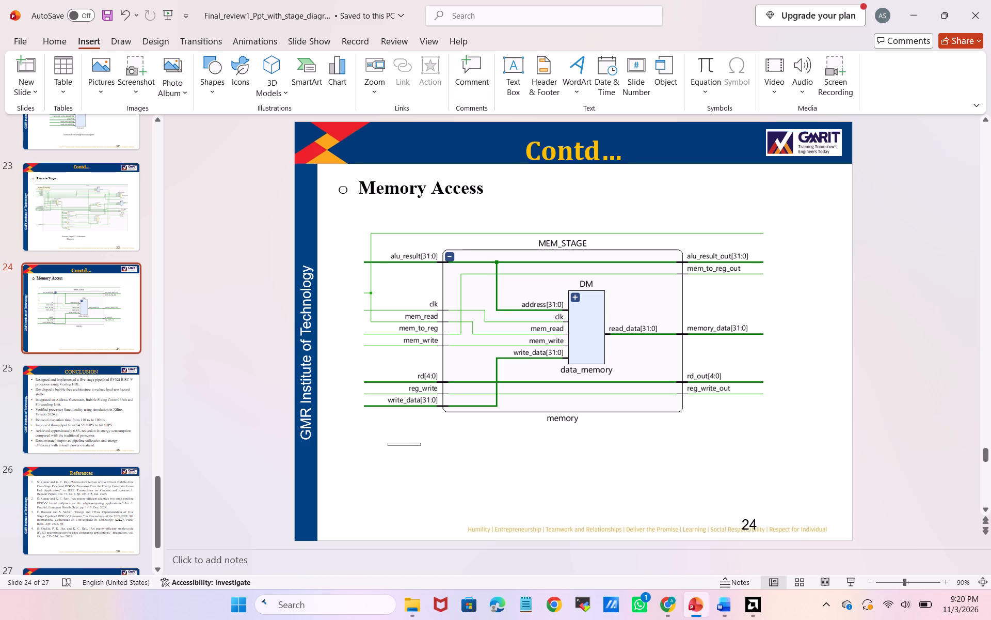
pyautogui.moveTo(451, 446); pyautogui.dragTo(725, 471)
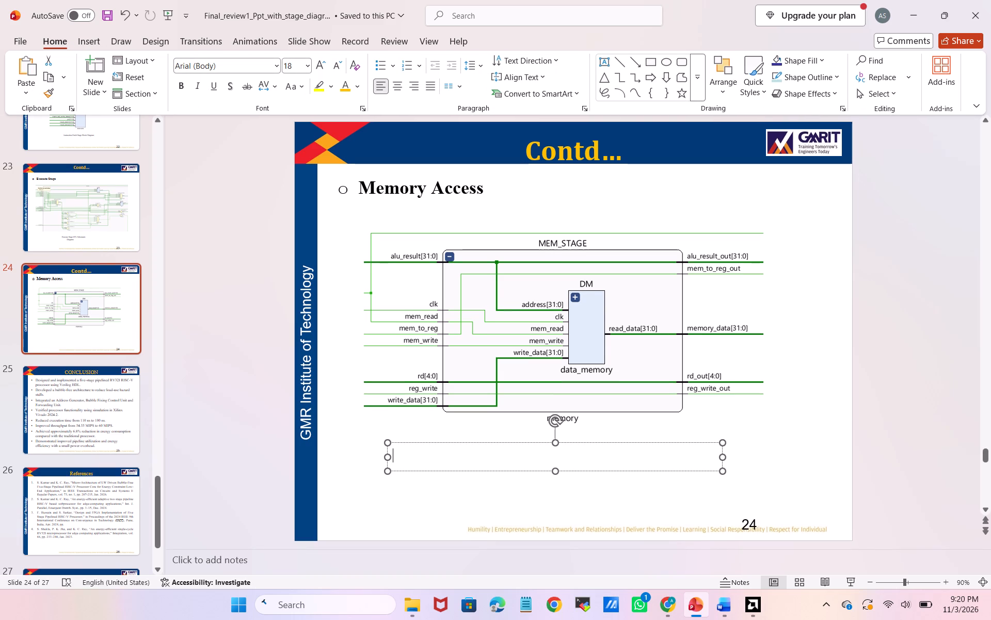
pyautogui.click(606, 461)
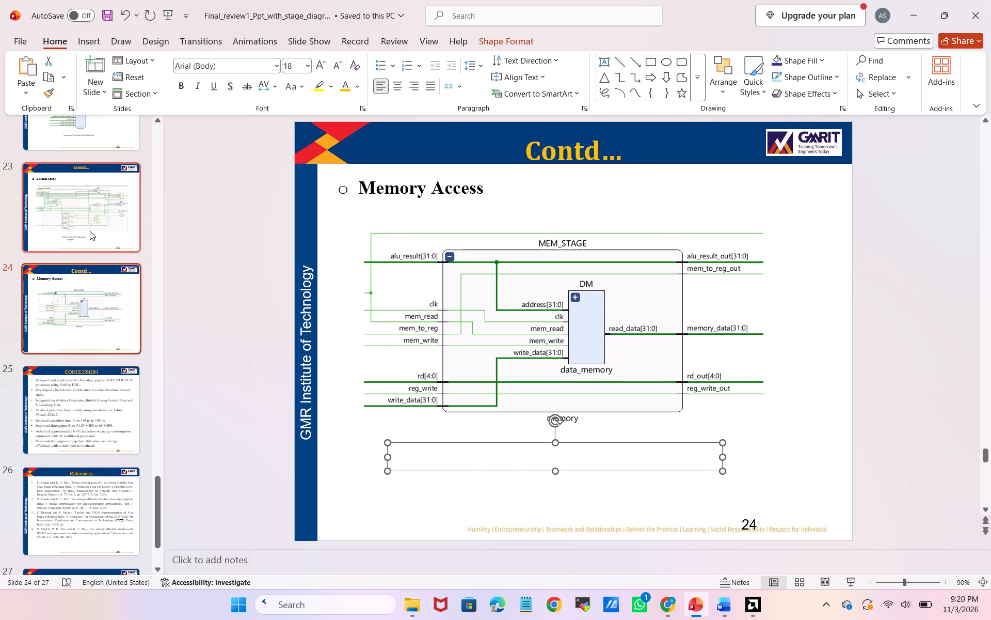
# Copy the caption text "Instruction Fetch Stage Block Diagram" from below the EX_STAGE block on slide 22.
pyautogui.click(90, 231)
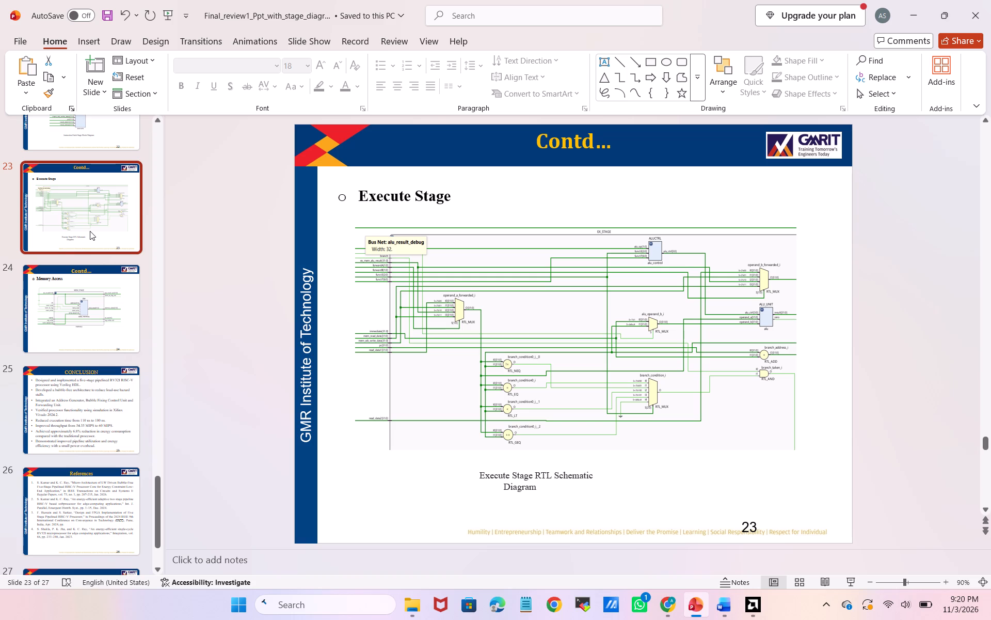
pyautogui.scroll(1, 90, 231)
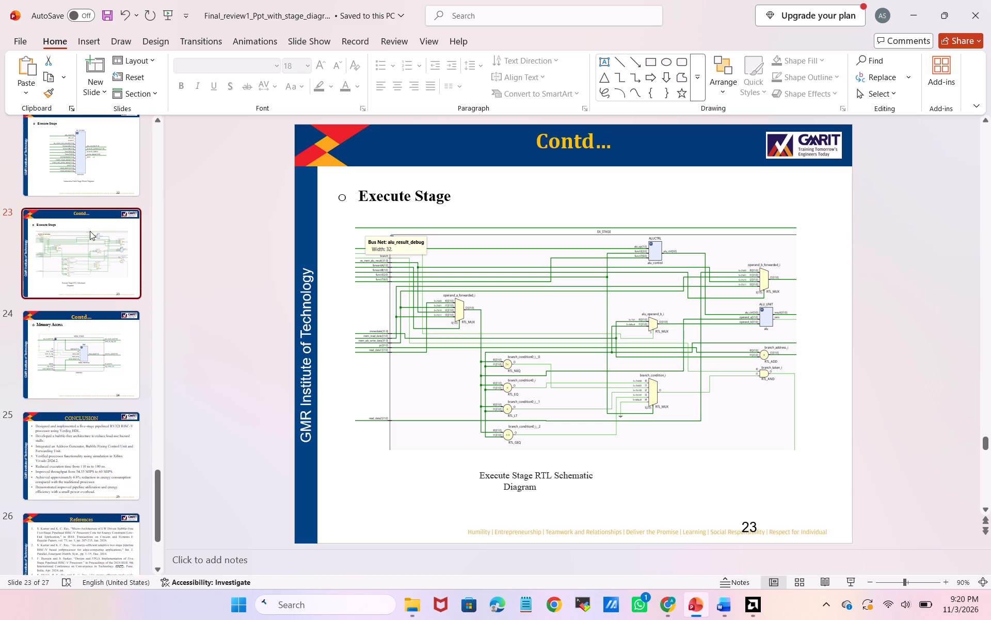
pyautogui.scroll(1, 90, 231)
pyautogui.click(91, 181)
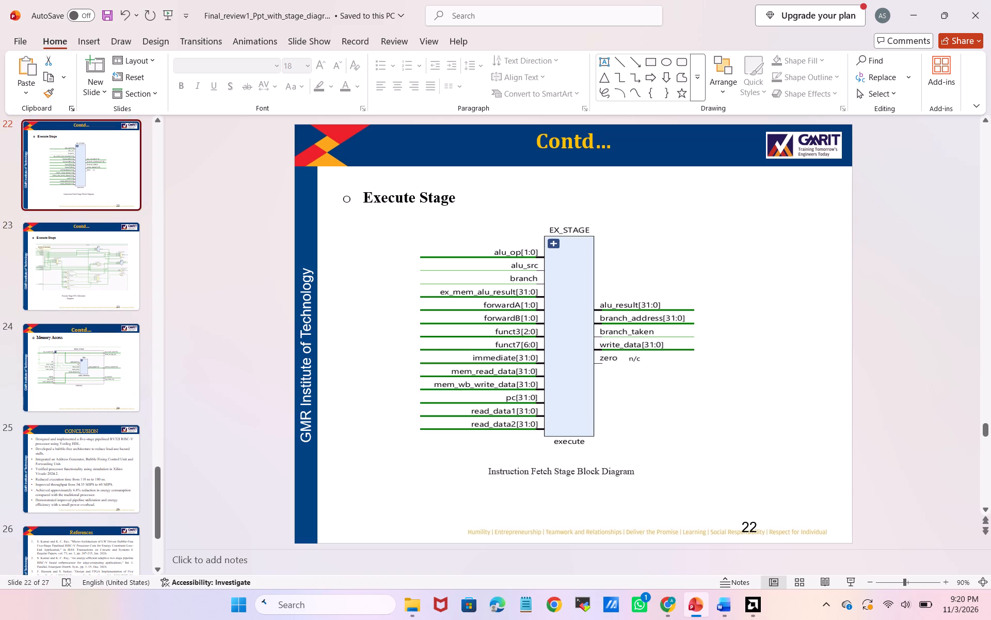
pyautogui.click(572, 471)
pyautogui.moveTo(633, 472); pyautogui.dragTo(493, 469)
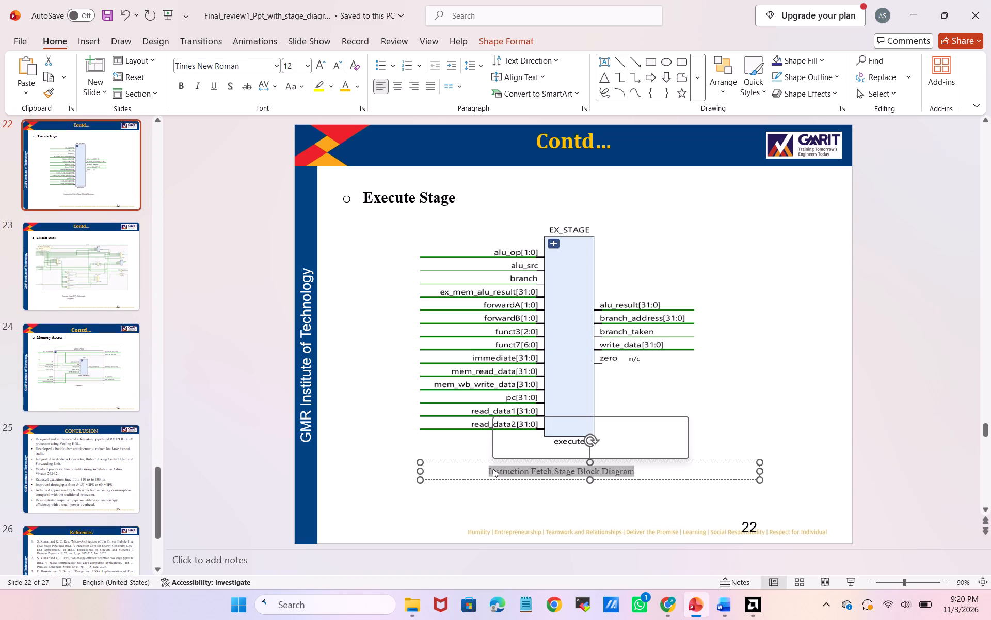
pyautogui.hotkey('ctrl', 'c')
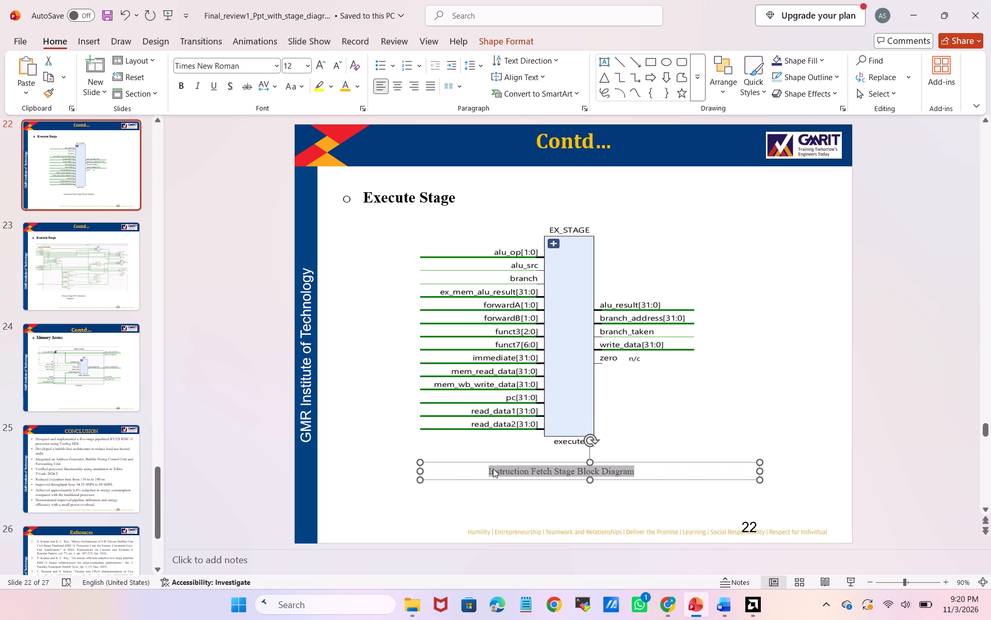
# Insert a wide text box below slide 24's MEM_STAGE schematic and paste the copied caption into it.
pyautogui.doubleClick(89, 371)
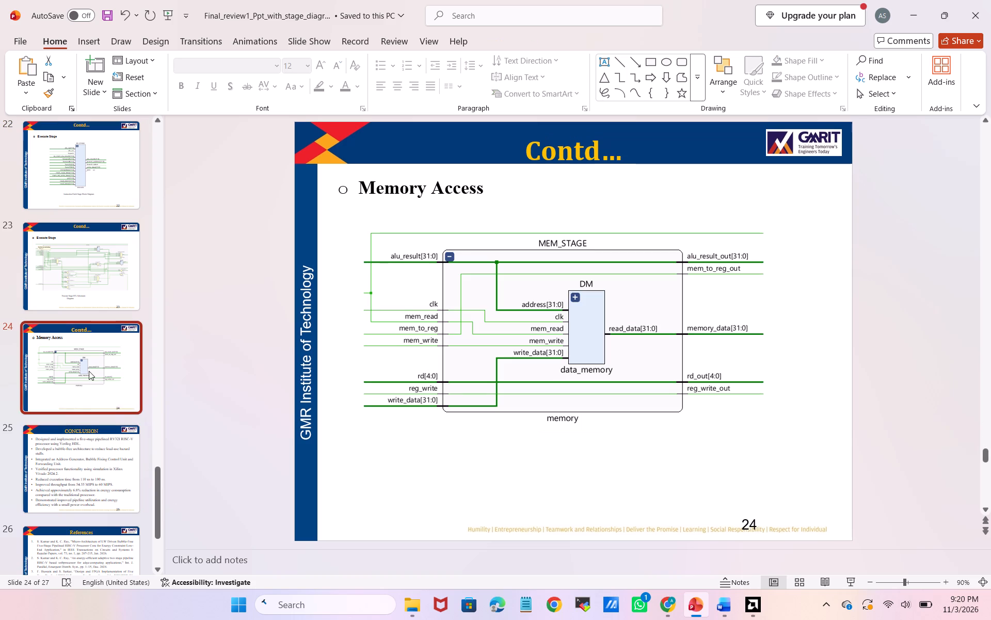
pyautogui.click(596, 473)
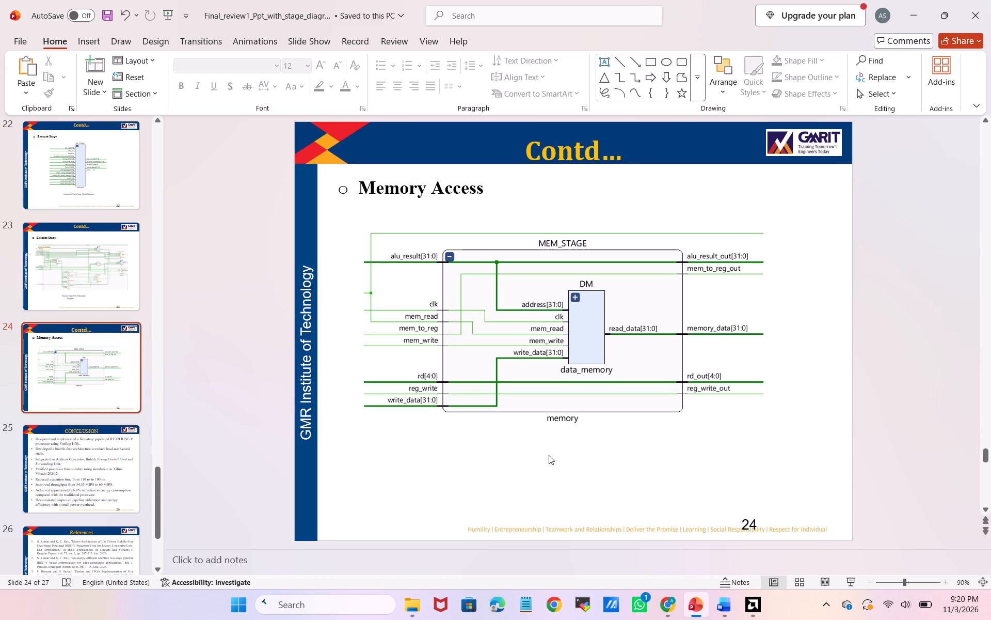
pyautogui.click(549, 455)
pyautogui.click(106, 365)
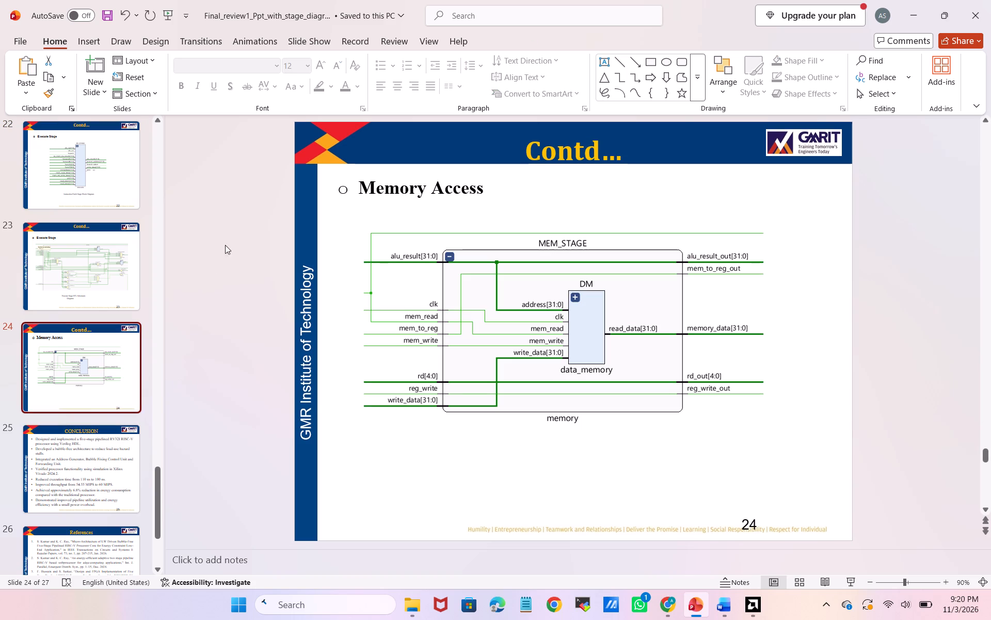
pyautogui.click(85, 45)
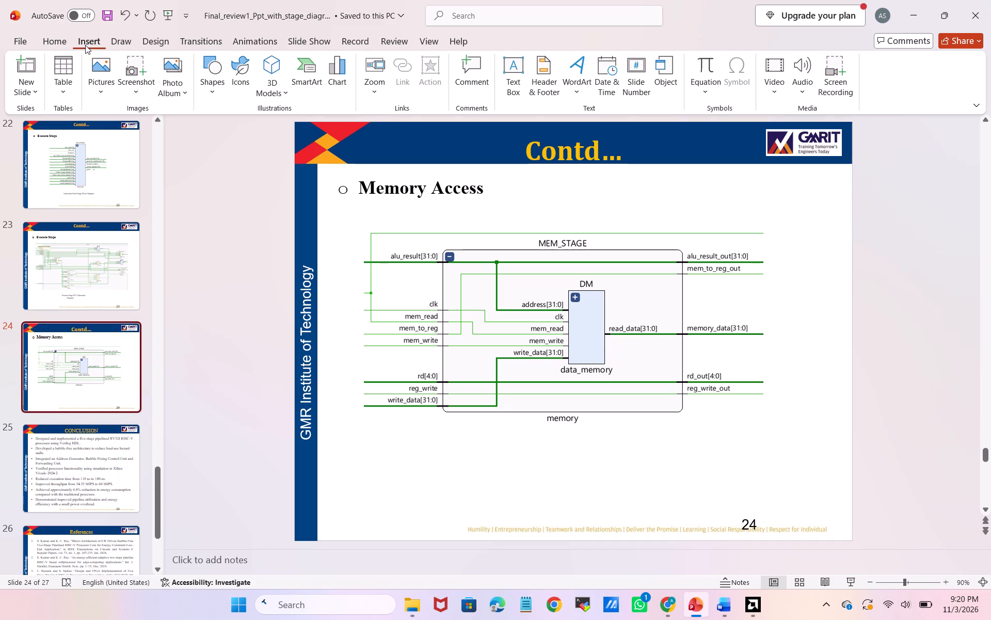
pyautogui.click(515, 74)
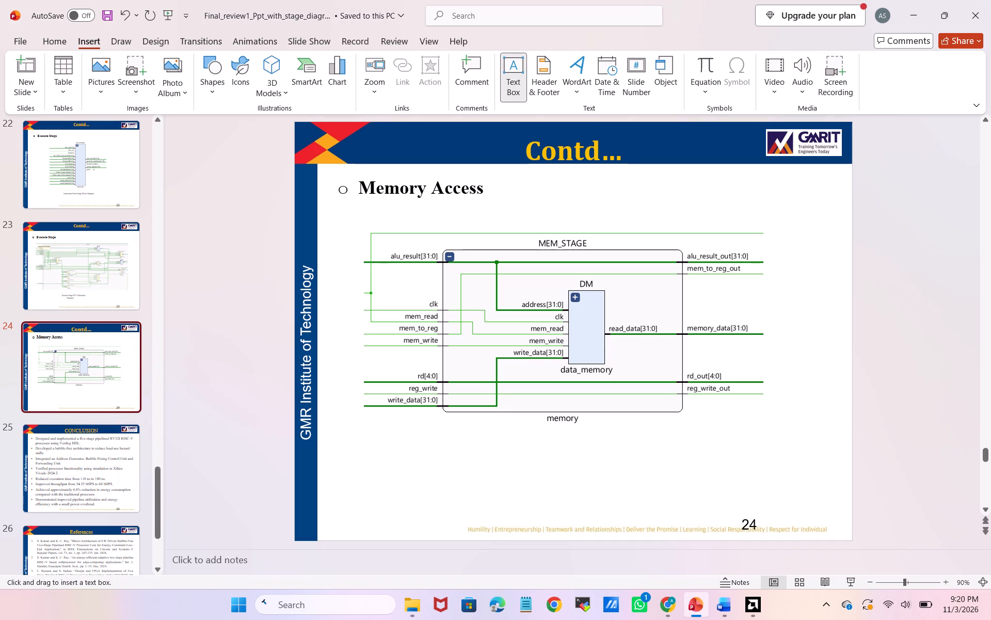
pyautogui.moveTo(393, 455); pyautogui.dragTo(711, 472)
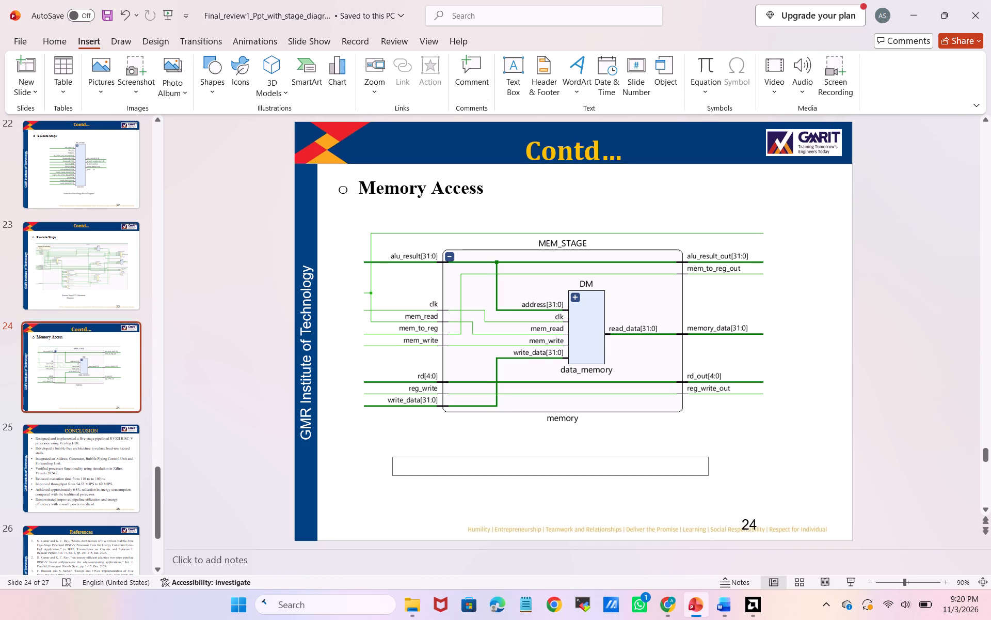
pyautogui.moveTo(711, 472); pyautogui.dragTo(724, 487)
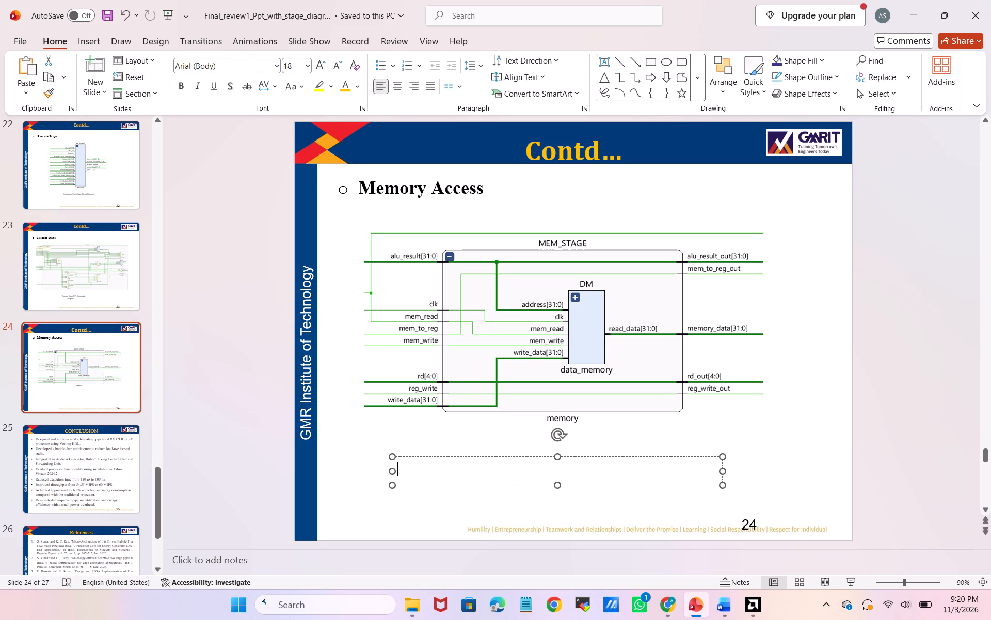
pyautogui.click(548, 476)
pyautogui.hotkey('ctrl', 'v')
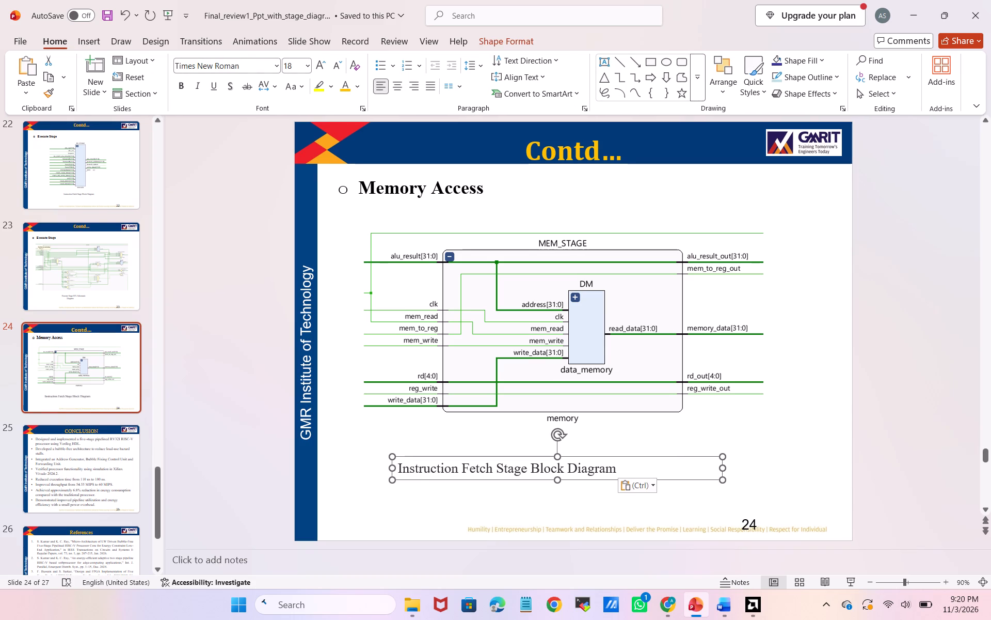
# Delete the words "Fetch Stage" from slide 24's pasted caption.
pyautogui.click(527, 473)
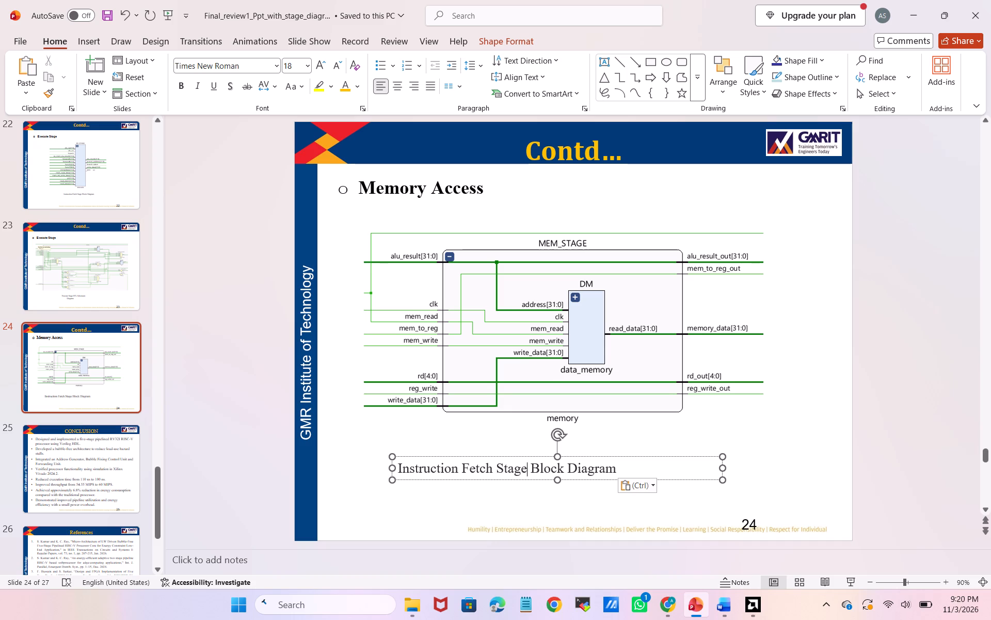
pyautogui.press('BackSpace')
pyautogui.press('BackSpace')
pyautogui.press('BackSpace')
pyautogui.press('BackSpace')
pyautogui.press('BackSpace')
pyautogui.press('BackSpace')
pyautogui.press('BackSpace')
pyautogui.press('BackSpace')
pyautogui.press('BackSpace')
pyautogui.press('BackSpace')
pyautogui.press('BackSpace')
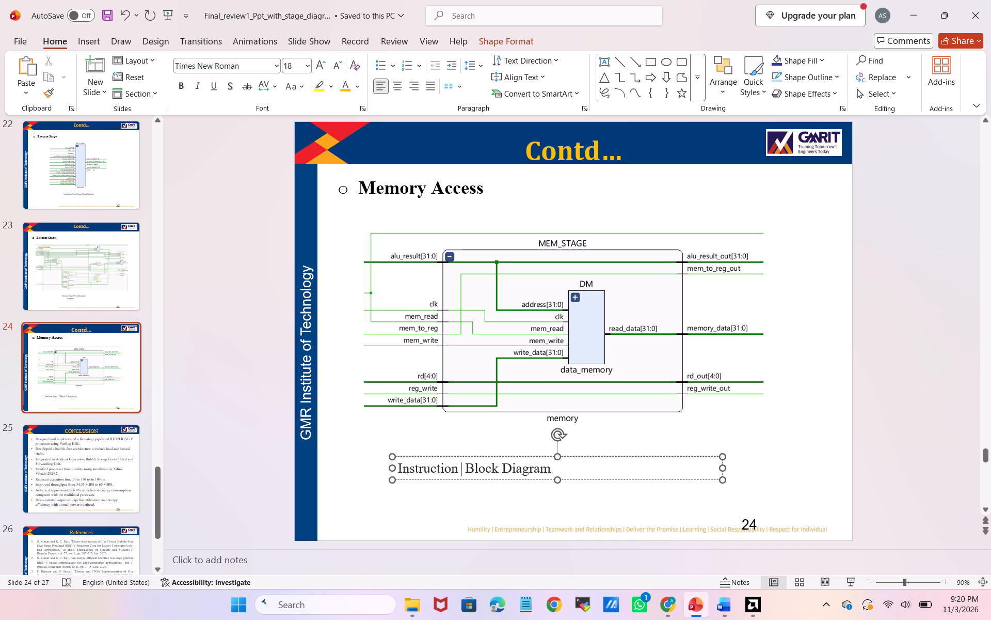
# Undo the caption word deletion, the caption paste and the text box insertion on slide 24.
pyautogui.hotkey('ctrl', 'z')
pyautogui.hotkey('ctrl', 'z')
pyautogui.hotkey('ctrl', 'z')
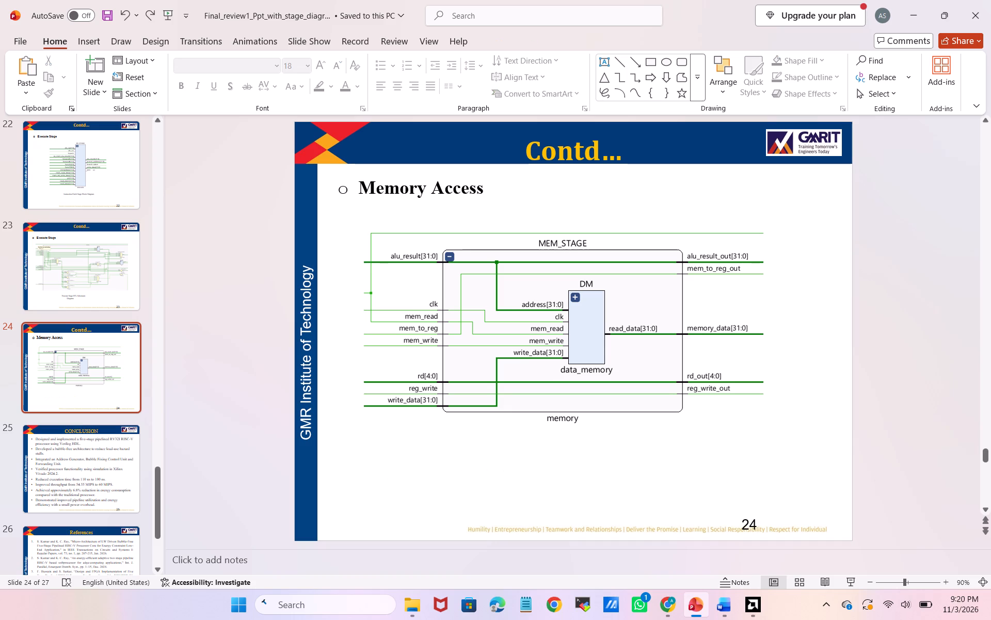
# Insert a wide text box below slide 24's MEM_STAGE schematic and paste the caption "Instruction Fetch Stage Block Diagram" into it.
pyautogui.click(97, 37)
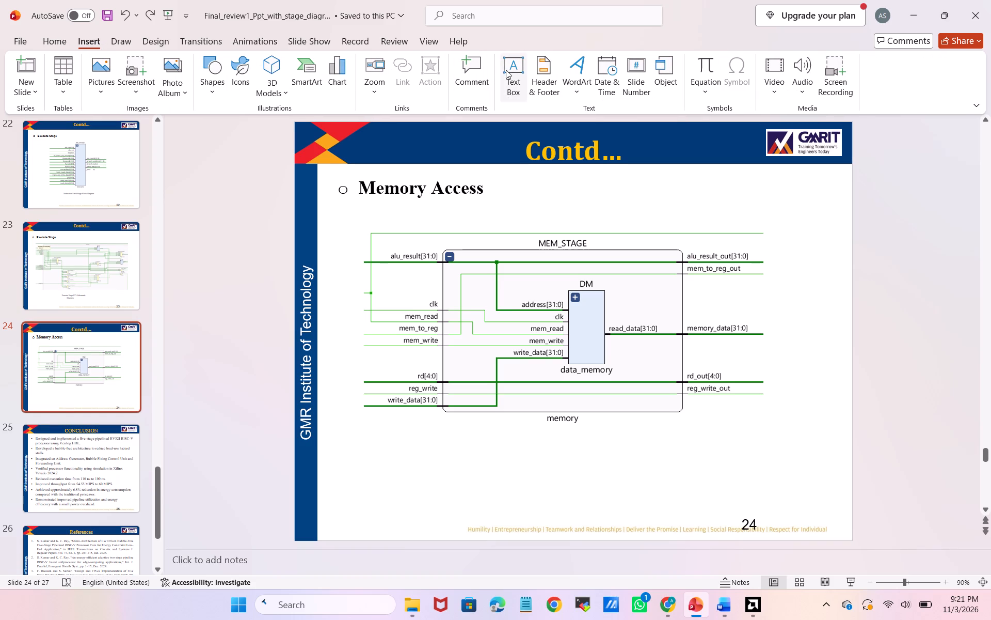
pyautogui.click(506, 70)
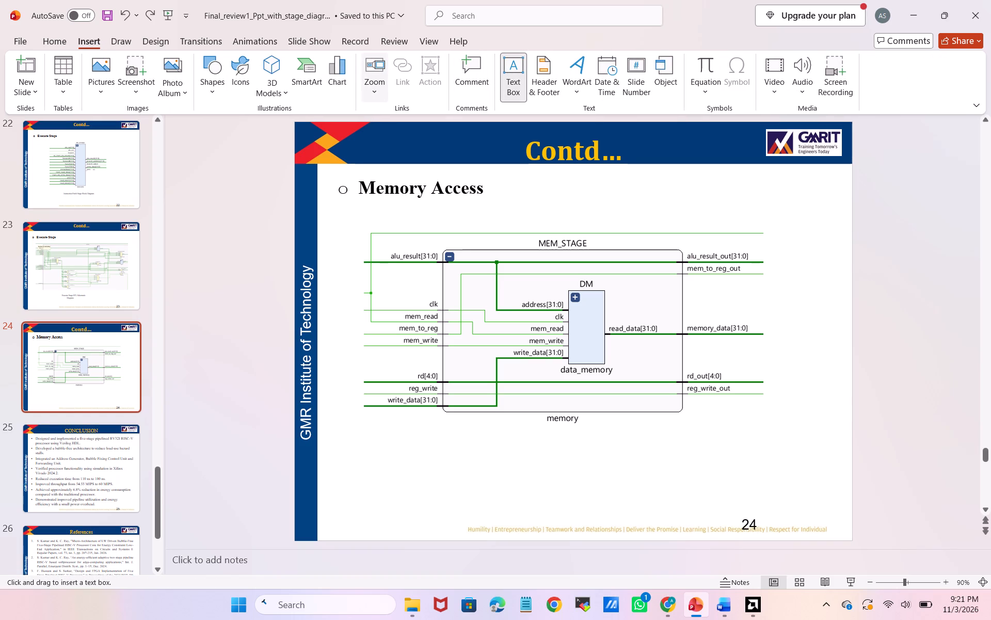
pyautogui.moveTo(388, 447); pyautogui.dragTo(726, 478)
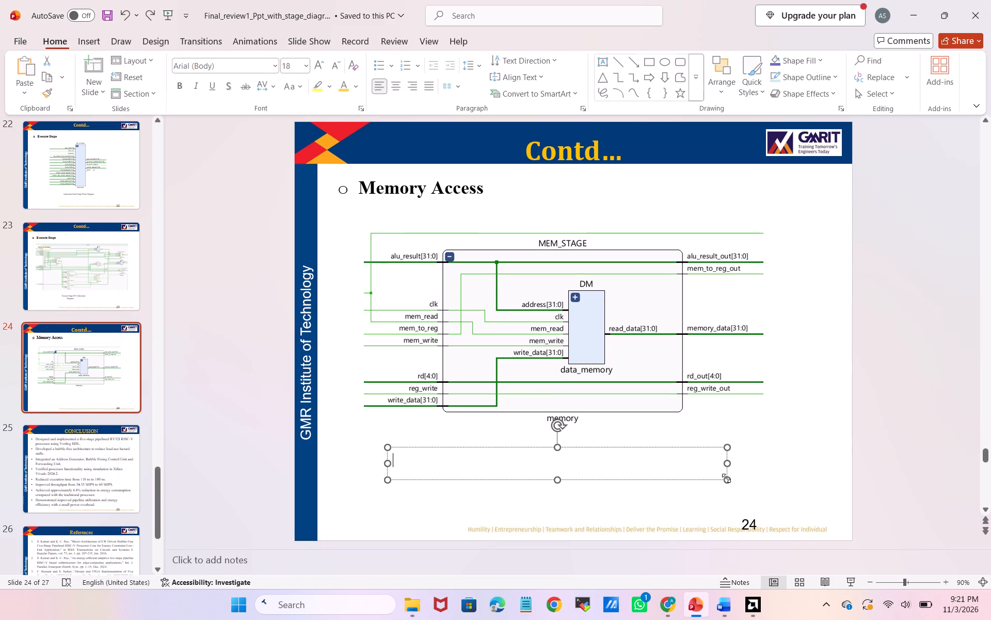
pyautogui.click(588, 466)
pyautogui.hotkey('ctrl', 'v')
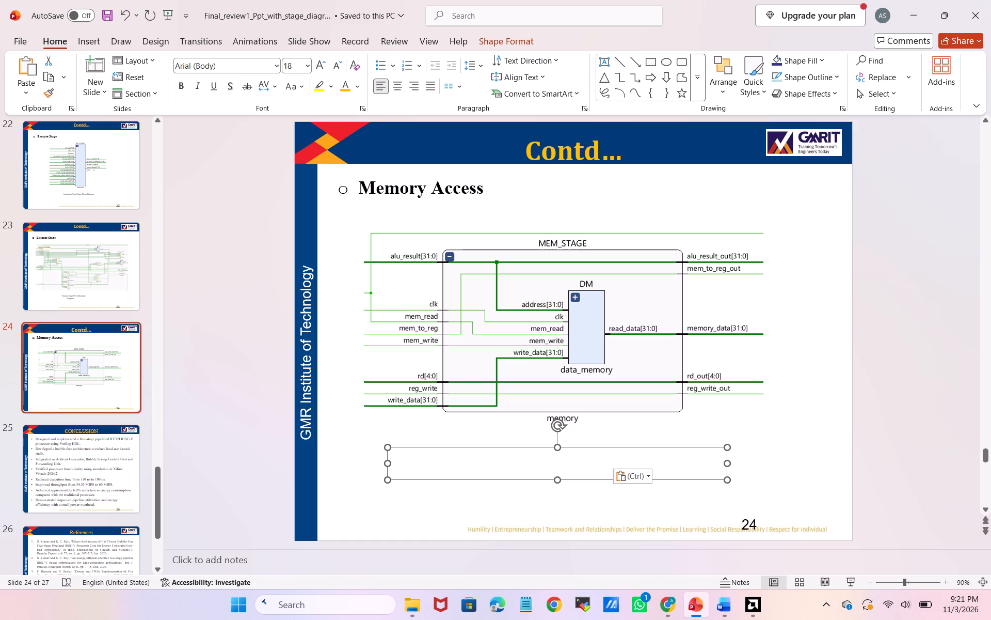
pyautogui.click(490, 455)
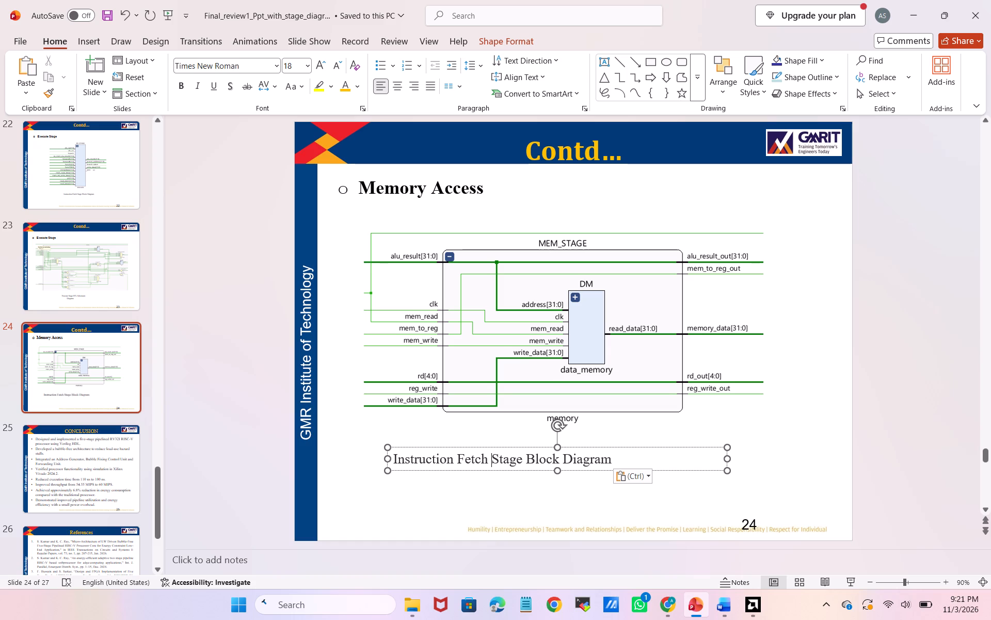
# Replace the words "Instruction Fetch" with "Memory Access" in slide 24's "Stage Block Diagram" caption.
pyautogui.press('BackSpace')
pyautogui.press('BackSpace')
pyautogui.press('BackSpace')
pyautogui.press('BackSpace')
pyautogui.press('BackSpace')
pyautogui.press('BackSpace')
pyautogui.press('BackSpace')
pyautogui.press('BackSpace')
pyautogui.press('BackSpace')
pyautogui.press('BackSpace')
pyautogui.press('BackSpace')
pyautogui.press('BackSpace')
pyautogui.press('BackSpace')
pyautogui.press('BackSpace')
pyautogui.press('BackSpace')
pyautogui.press('BackSpace')
pyautogui.press('BackSpace')
pyautogui.press('BackSpace')
pyautogui.press('BackSpace')
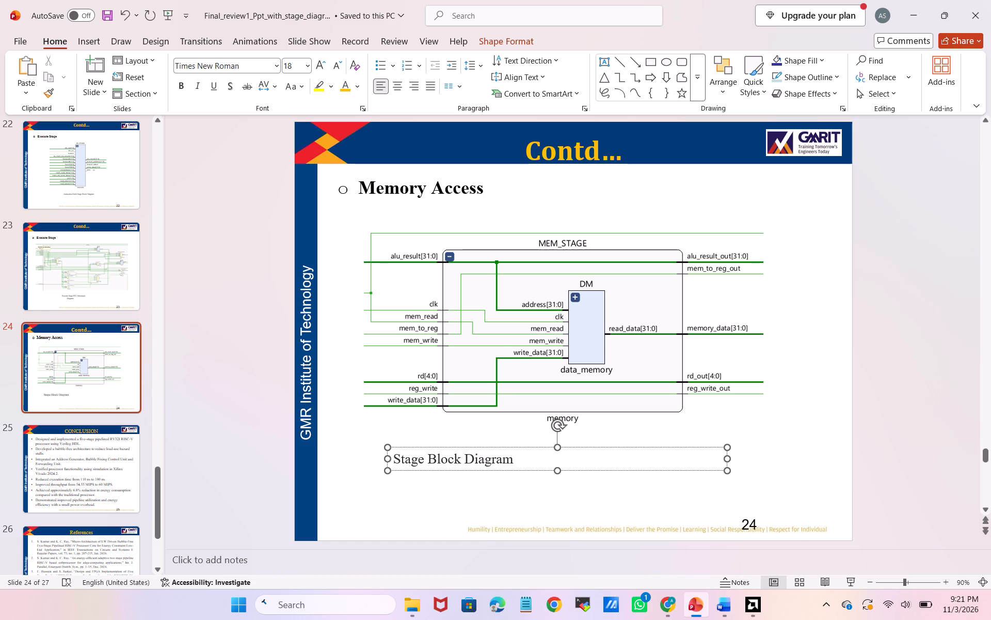
pyautogui.write('Memory')
pyautogui.press('space')
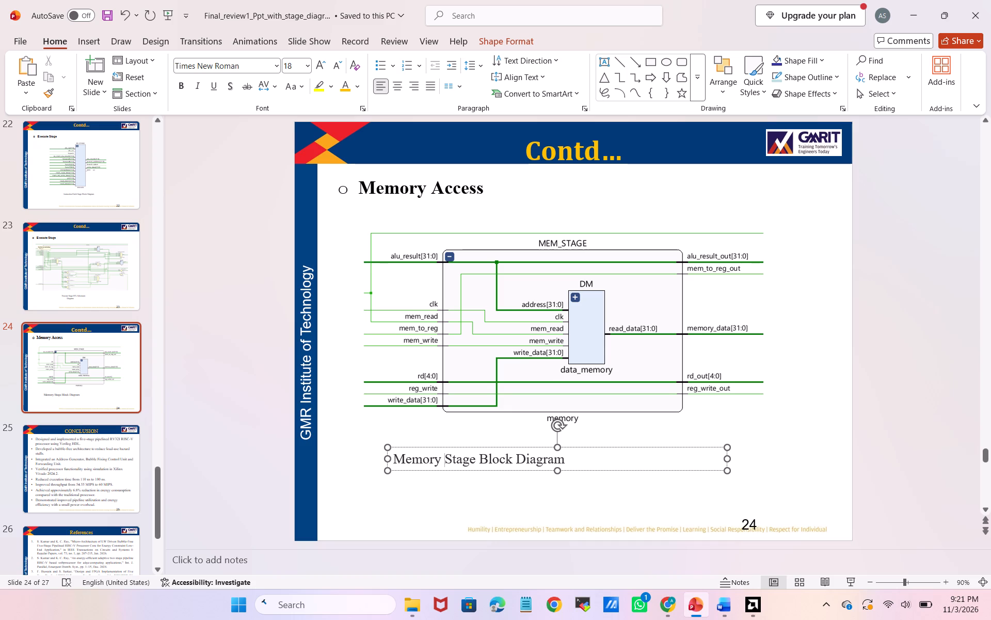
pyautogui.hotkey('shift', 'a')
pyautogui.write('ccess')
pyautogui.press('space')
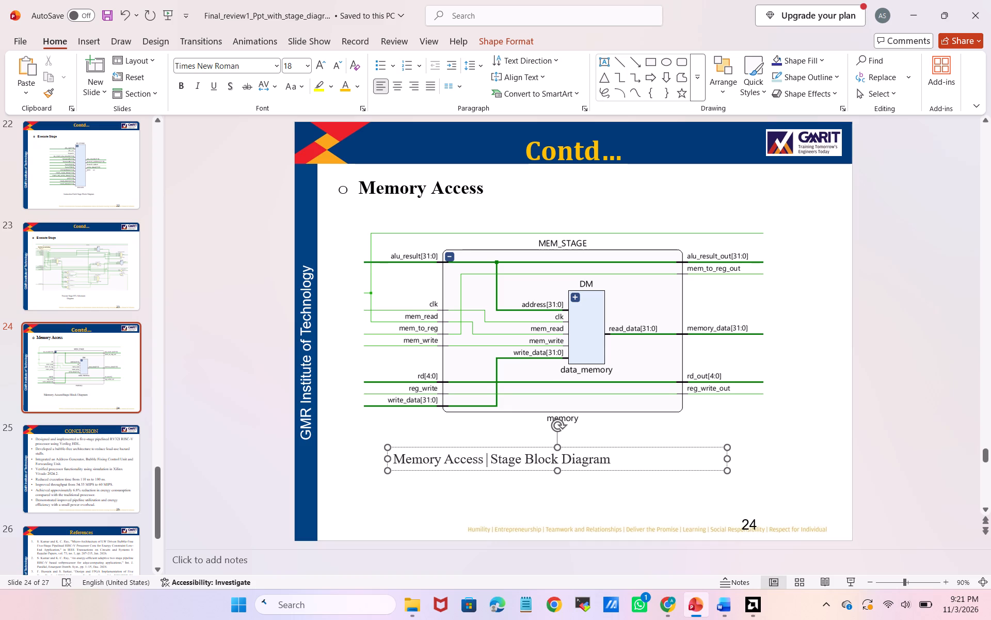
pyautogui.press('space')
pyautogui.press('BackSpace')
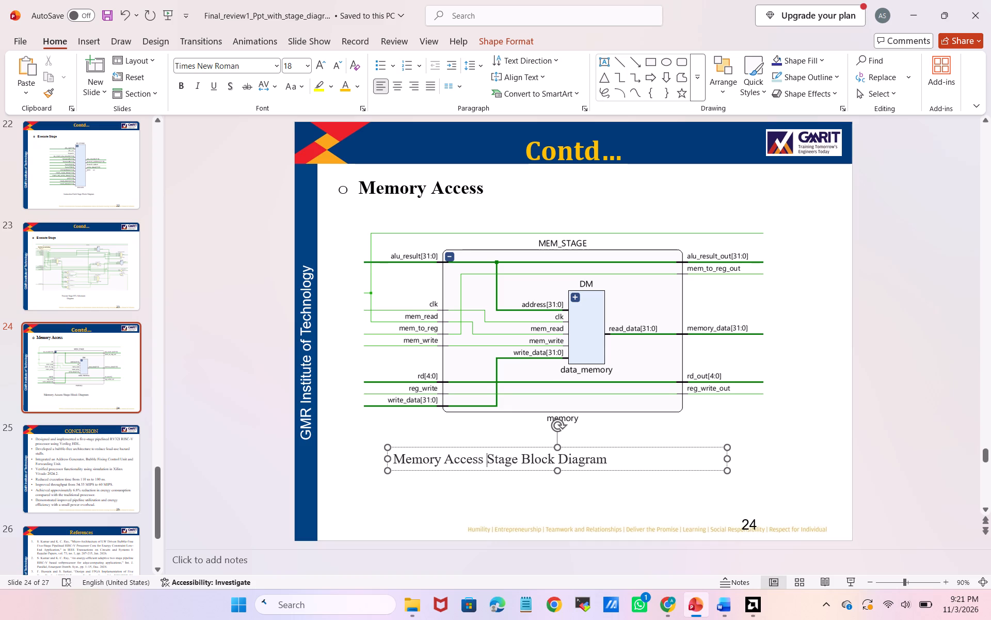
pyautogui.press('space')
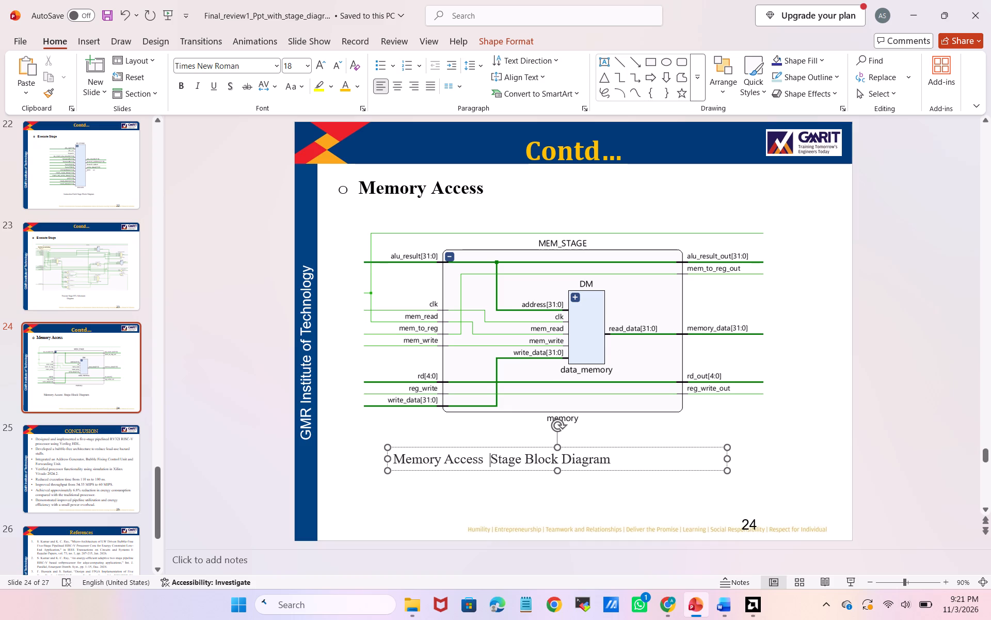
# Indent slide 24's caption with leading spaces so it sits roughly centred beneath the MEM_STAGE schematic.
pyautogui.click(395, 457)
pyautogui.press('space')
pyautogui.press('space')
pyautogui.press('space')
pyautogui.press('space')
pyautogui.press('space')
pyautogui.press('space')
pyautogui.press('space')
pyautogui.press('space')
pyautogui.press('space')
pyautogui.press('space')
pyautogui.press('space')
pyautogui.press('space')
pyautogui.press('space')
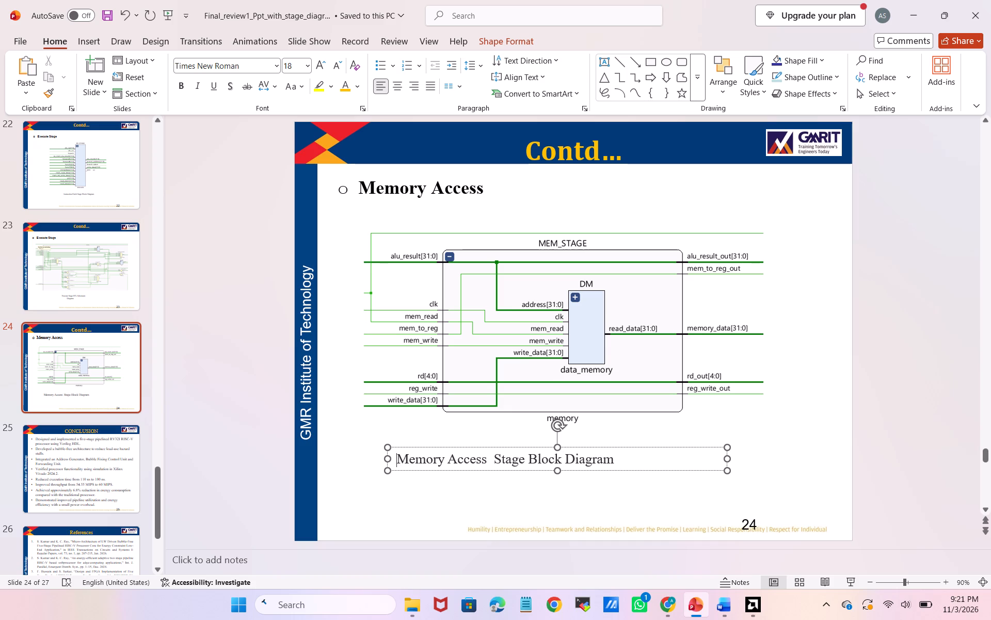
pyautogui.press('space')
pyautogui.press('space')
pyautogui.press('space')
pyautogui.press('space')
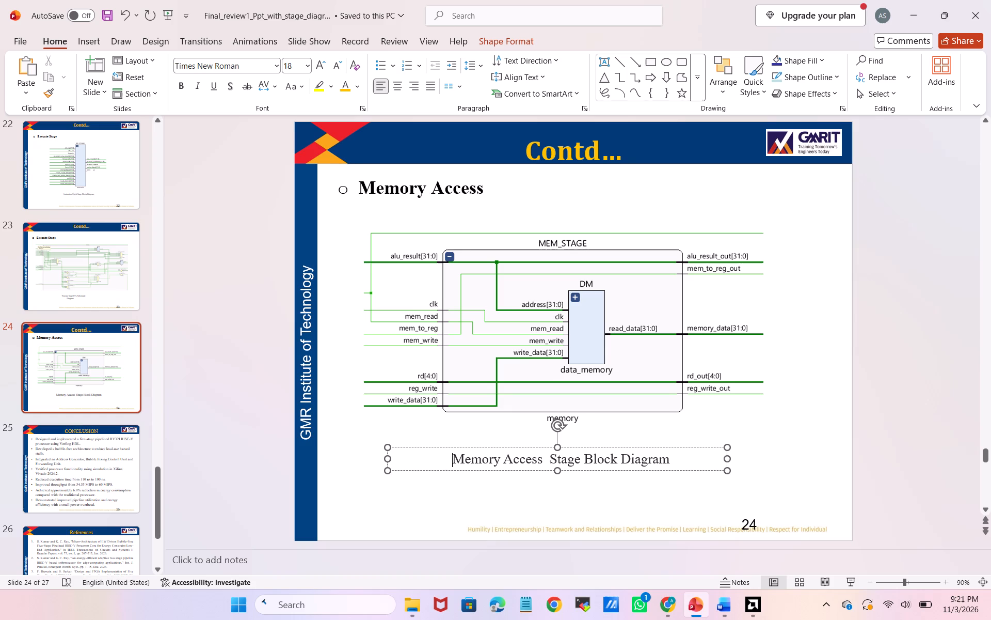
pyautogui.click(748, 199)
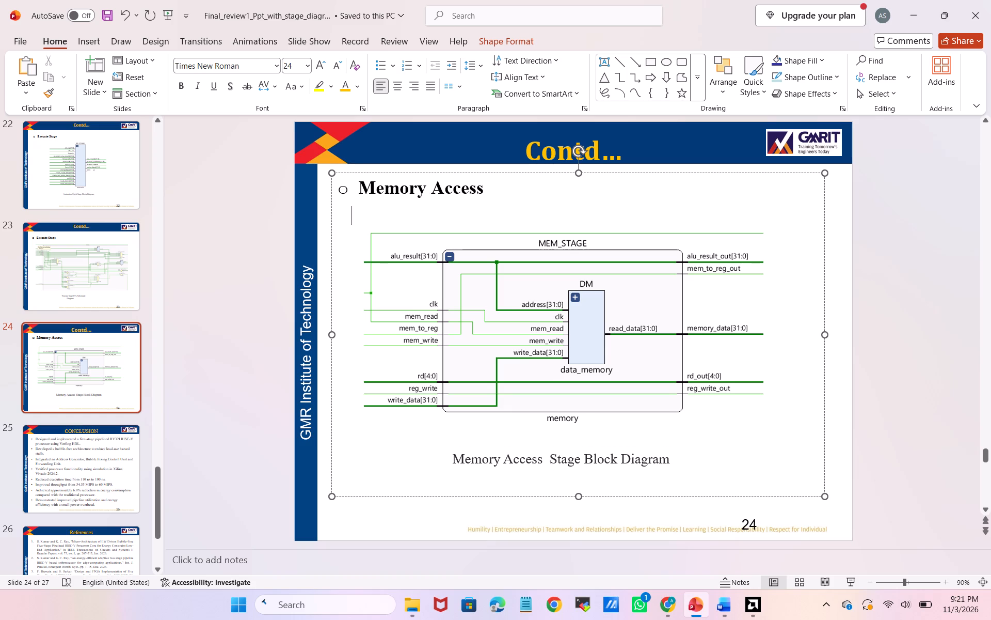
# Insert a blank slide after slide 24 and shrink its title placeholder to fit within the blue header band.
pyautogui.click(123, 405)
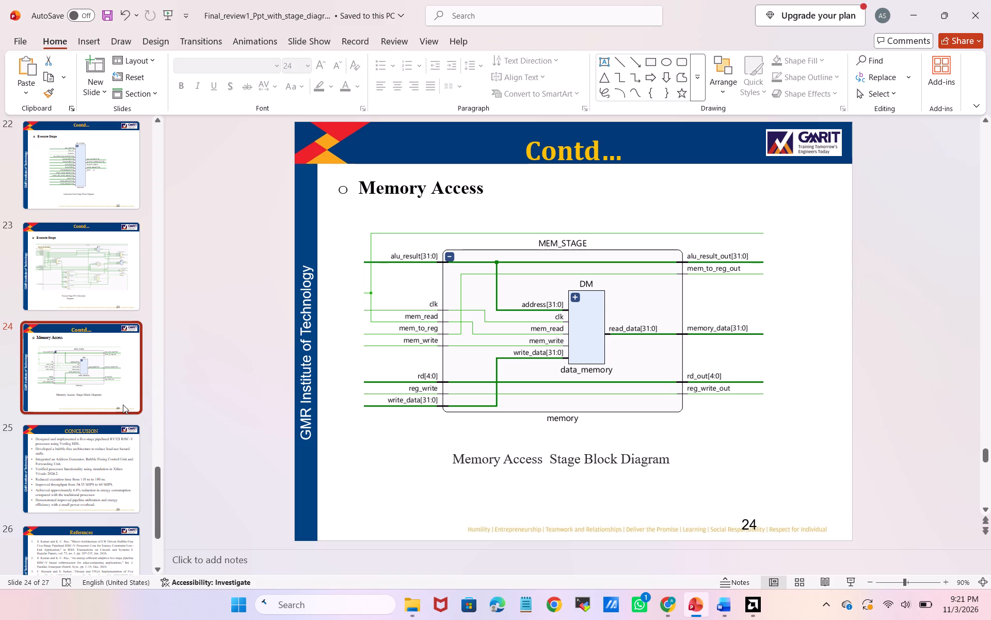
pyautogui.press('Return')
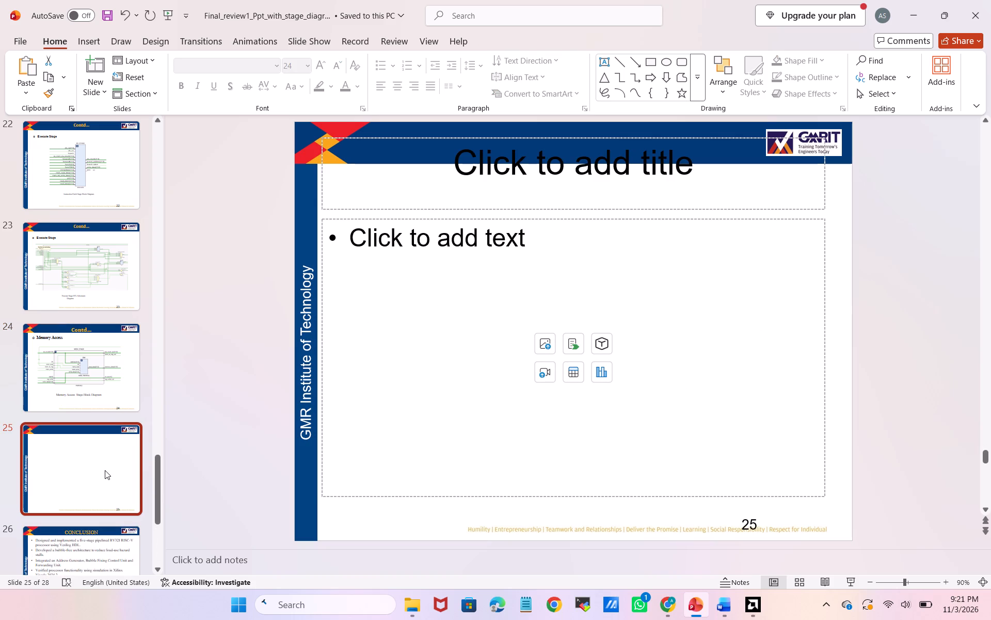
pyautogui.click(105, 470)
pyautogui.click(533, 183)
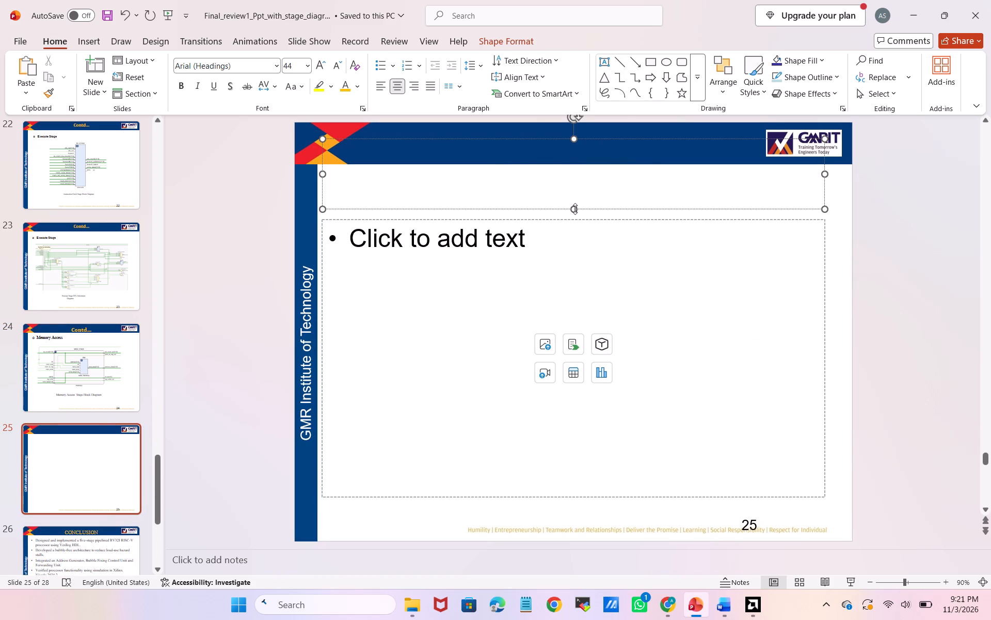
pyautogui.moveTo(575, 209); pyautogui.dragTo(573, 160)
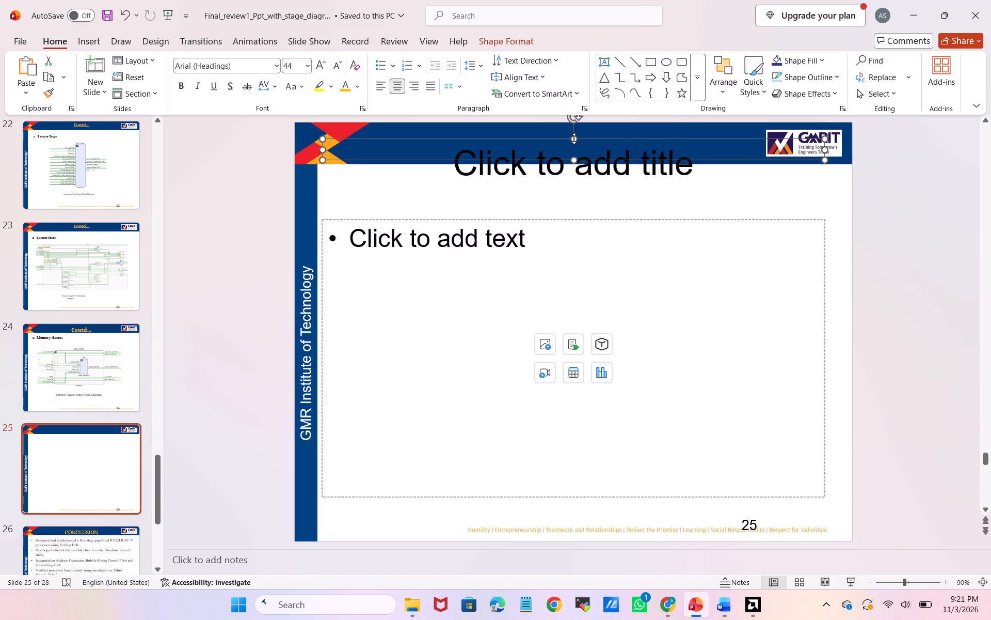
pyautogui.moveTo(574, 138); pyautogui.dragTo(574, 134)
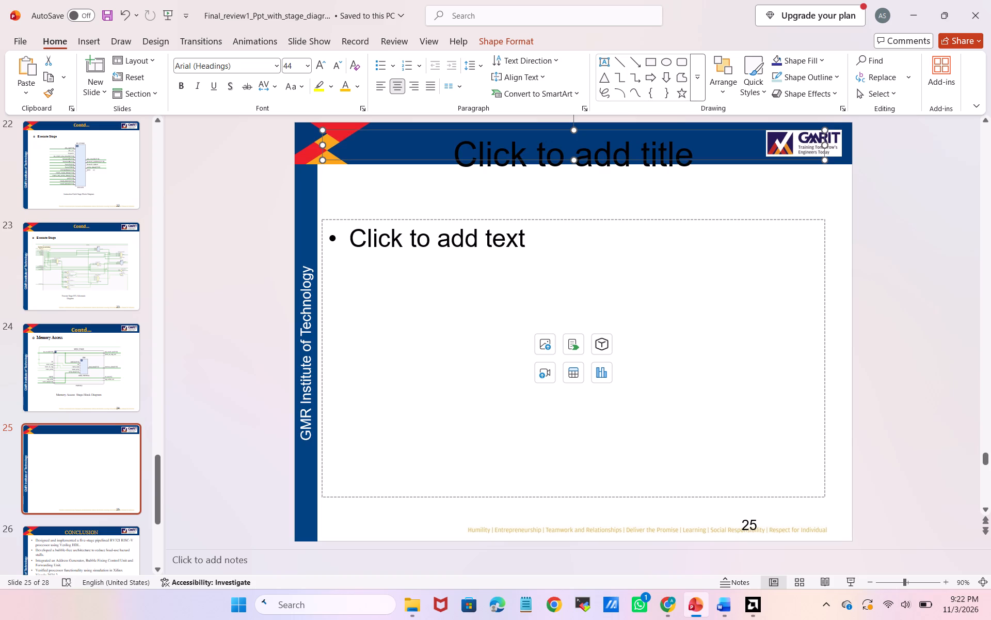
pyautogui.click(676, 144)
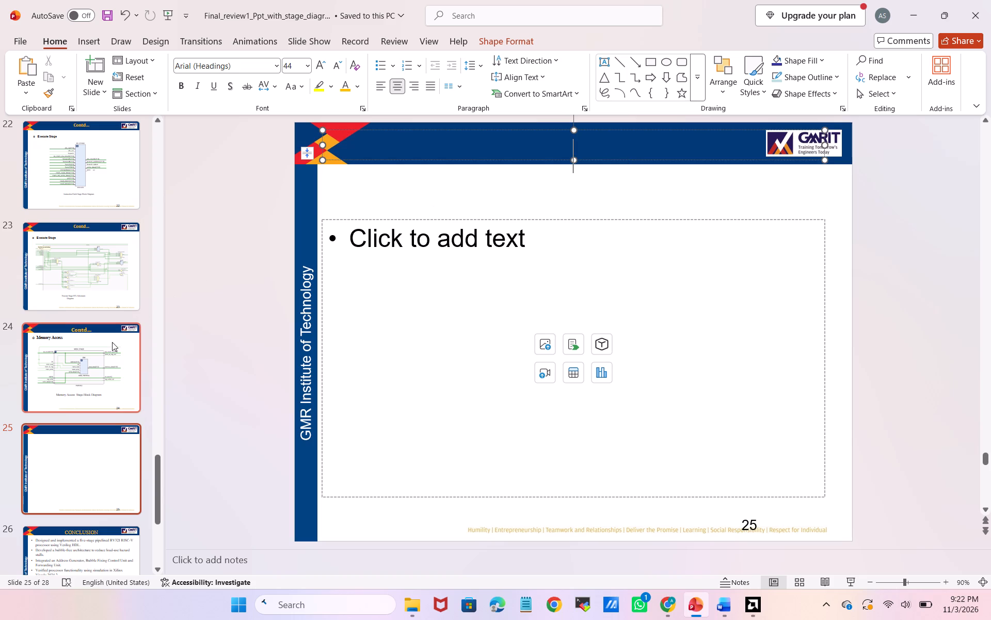
# Copy the Memory Access slide 24, add another blank slide after it, and paste the copy directly behind slide 24.
pyautogui.click(104, 366)
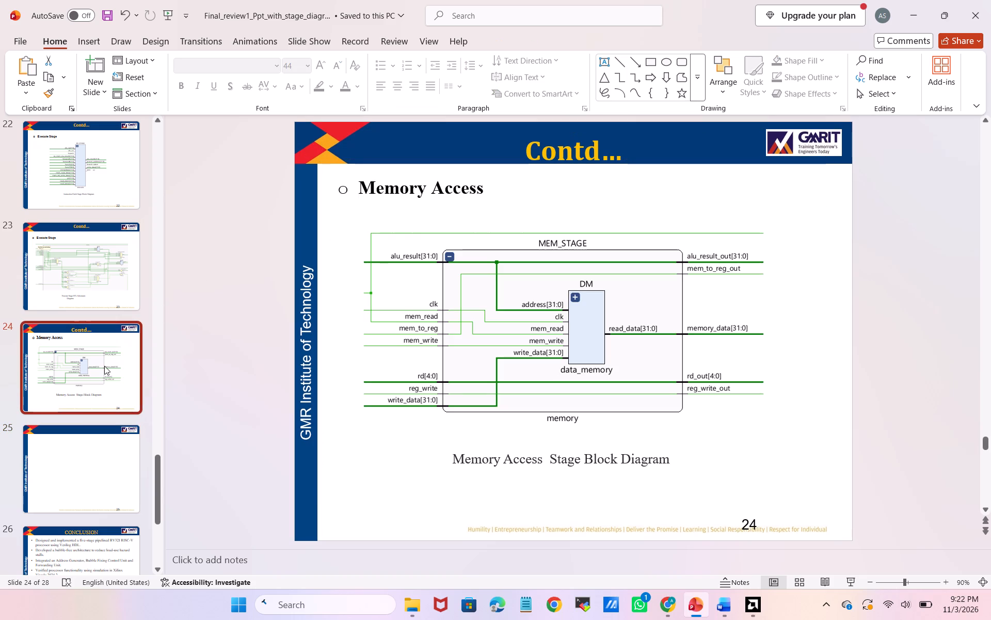
pyautogui.hotkey('ctrl', 'c')
pyautogui.press('Return')
pyautogui.click(104, 460)
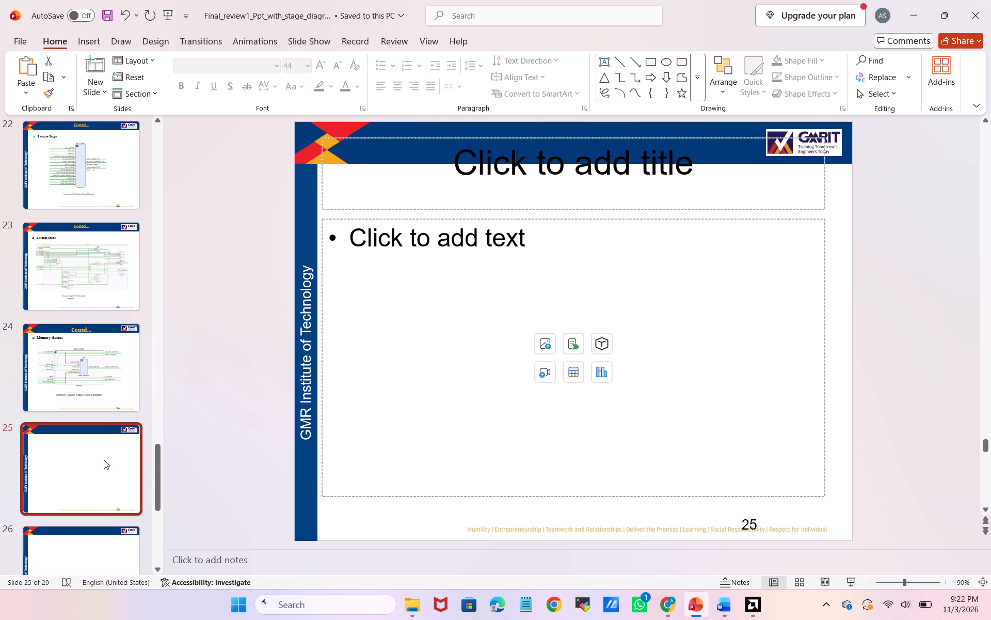
pyautogui.click(102, 395)
pyautogui.hotkey('ctrl', 'v')
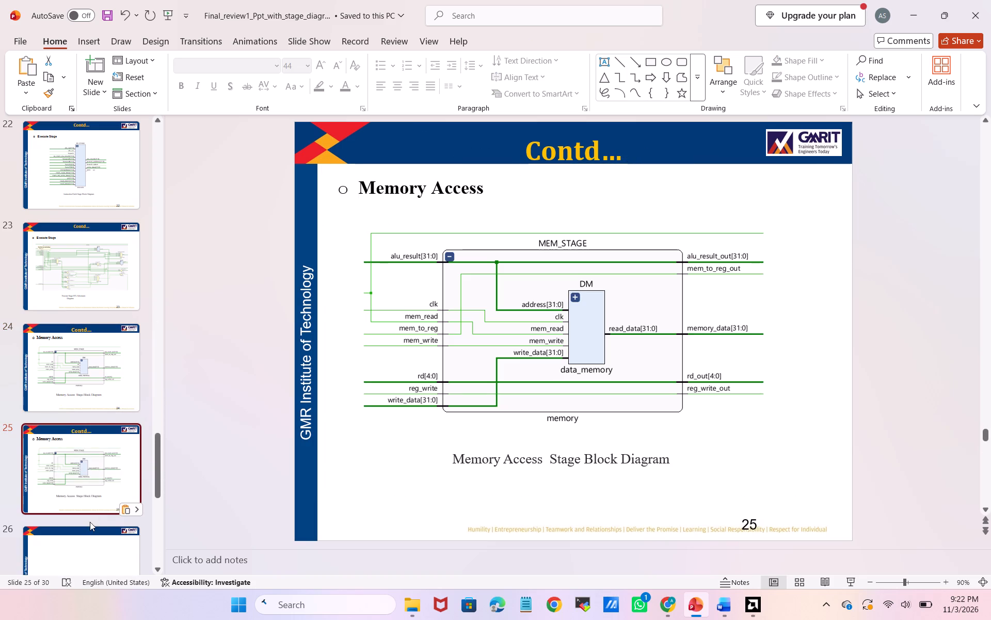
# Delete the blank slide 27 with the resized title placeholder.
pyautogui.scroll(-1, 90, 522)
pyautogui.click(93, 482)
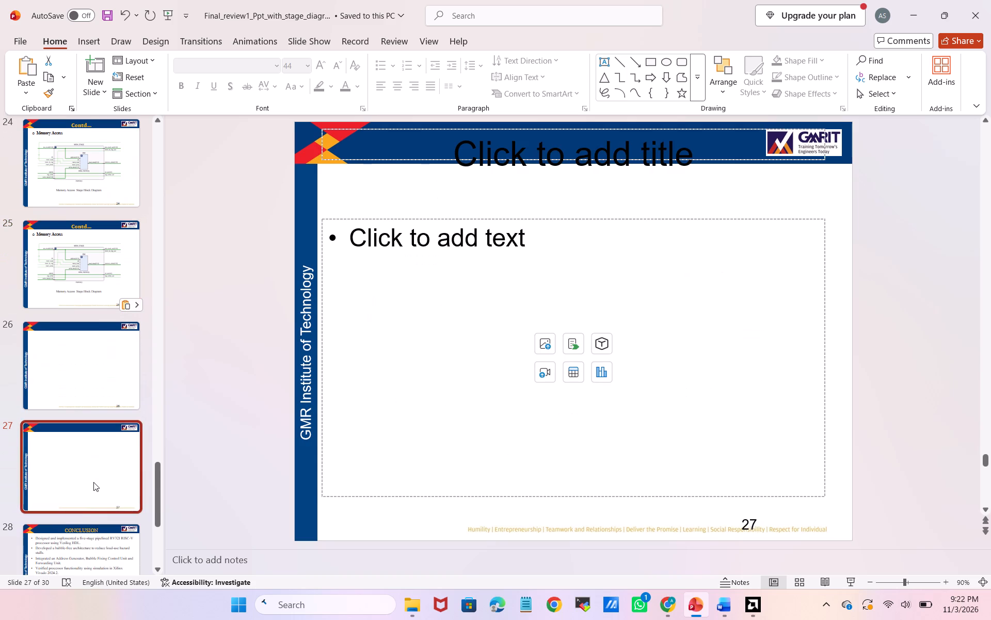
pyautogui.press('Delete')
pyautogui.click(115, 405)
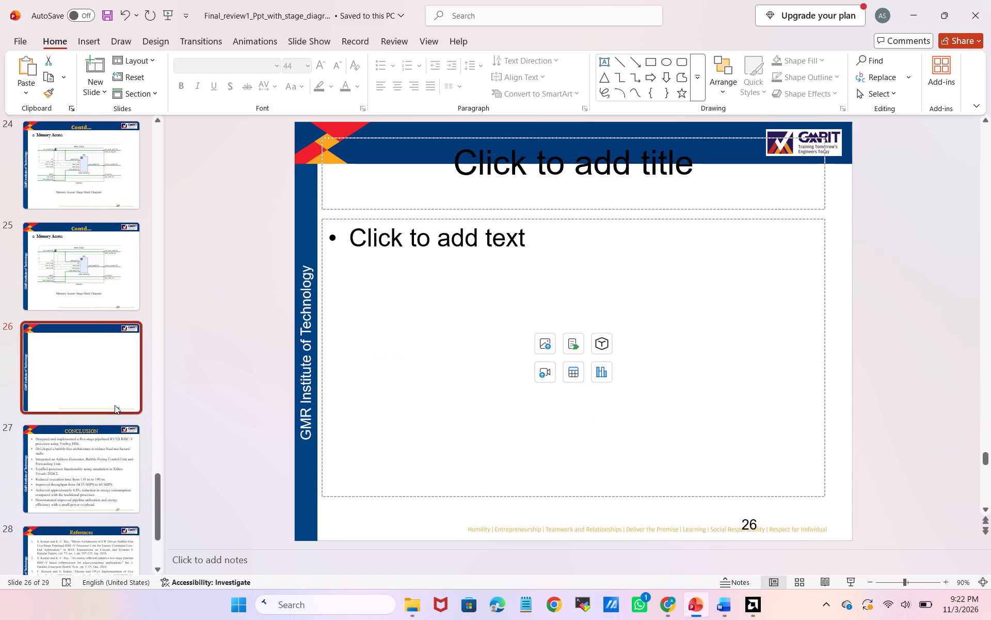
# Delete the MEM_STAGE schematic from the duplicated Memory Access slide 25.
pyautogui.click(79, 262)
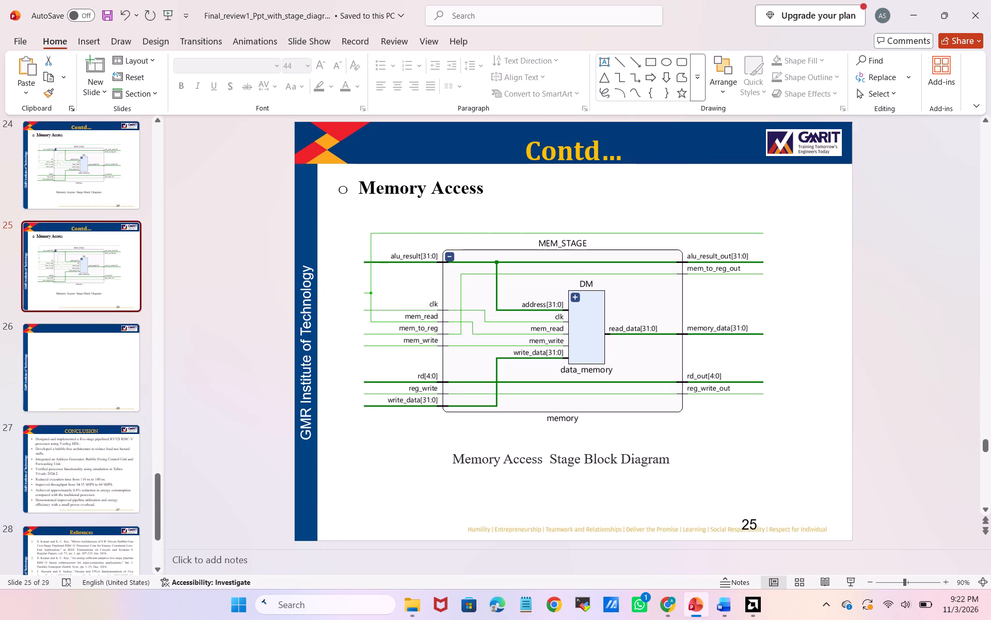
pyautogui.click(594, 332)
pyautogui.press('BackSpace')
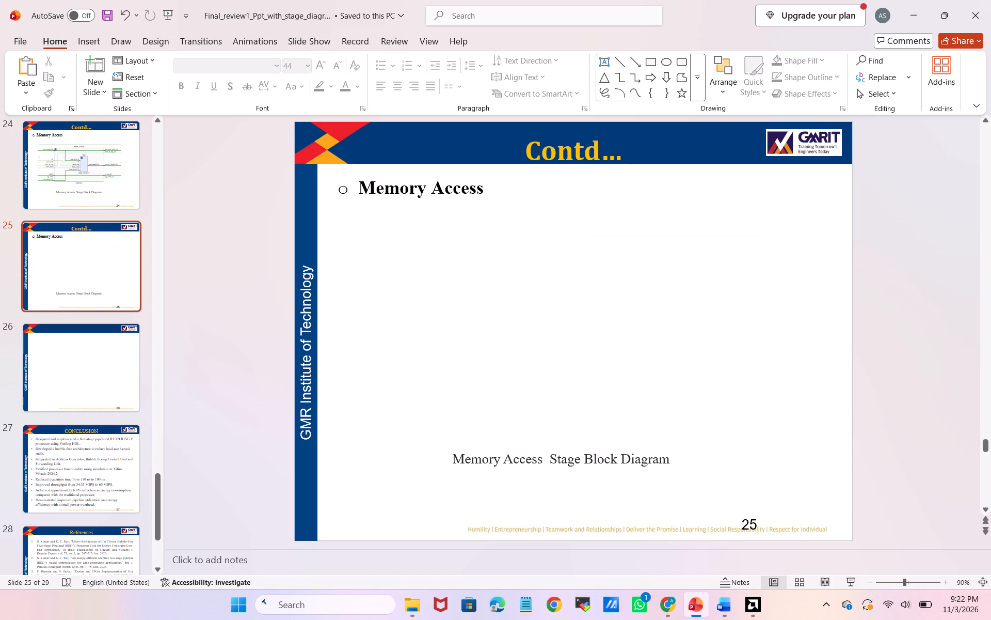
# Look through the earlier slides for the list of five RISC-V pipeline stages and check the last stage's name on slide 14.
pyautogui.scroll(3, 69, 218)
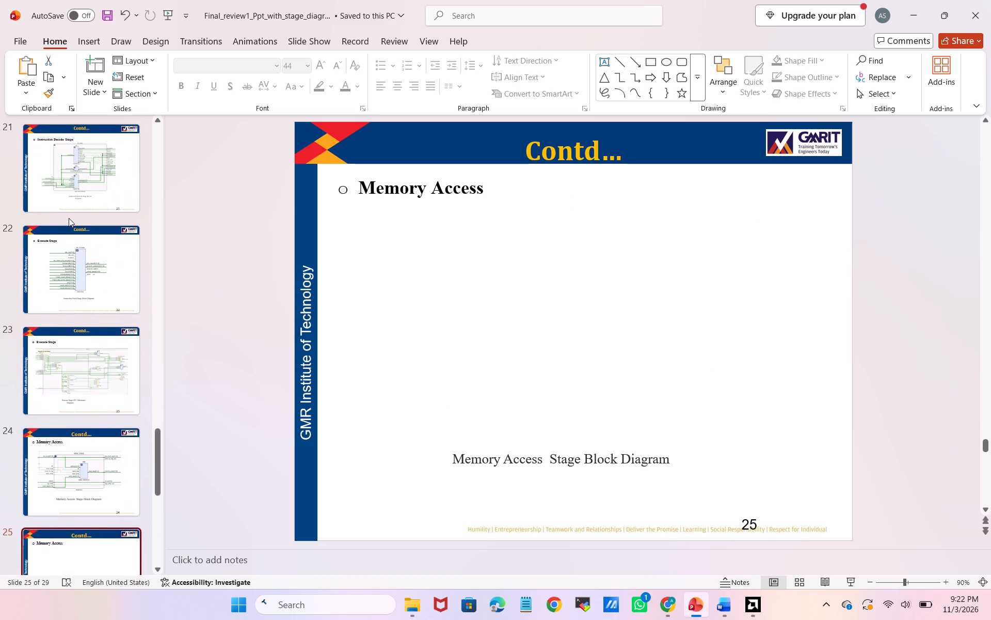
pyautogui.scroll(2, 69, 218)
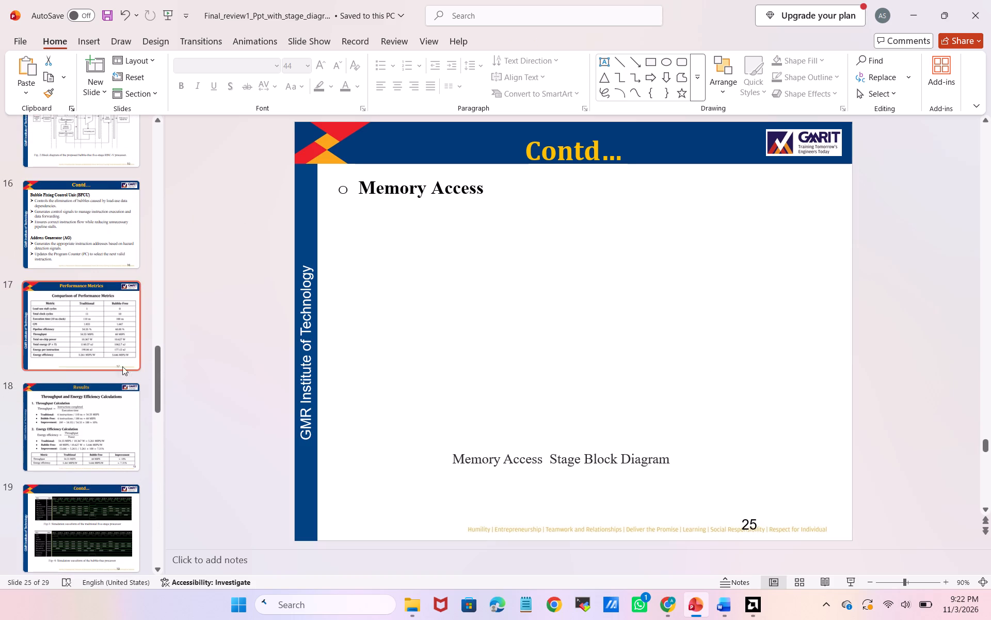
pyautogui.scroll(-2, 86, 283)
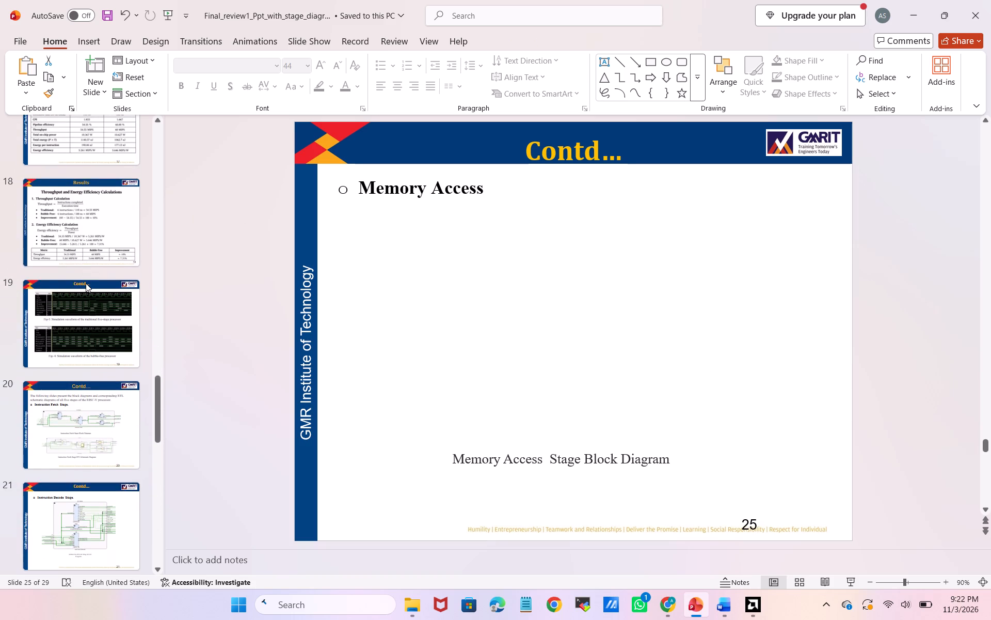
pyautogui.scroll(2, 86, 283)
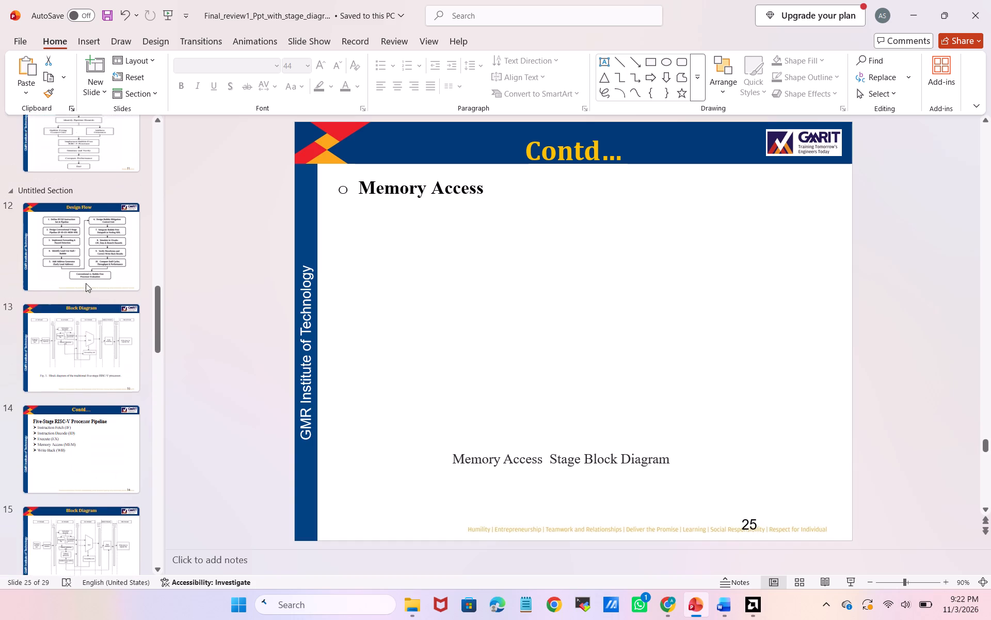
pyautogui.scroll(4, 86, 283)
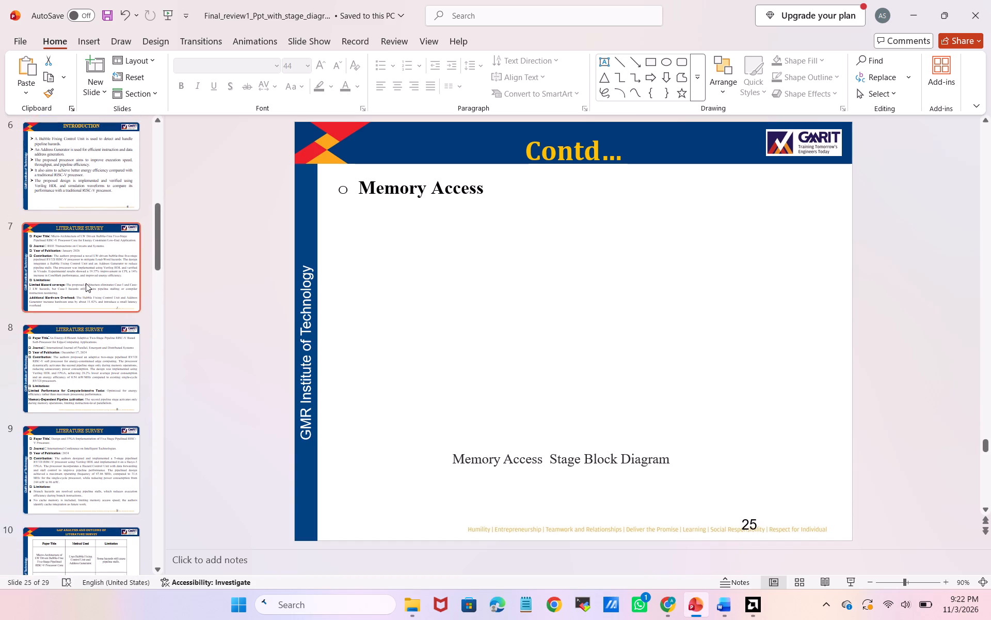
pyautogui.hscroll(1, 86, 283)
pyautogui.scroll(-1, 86, 283)
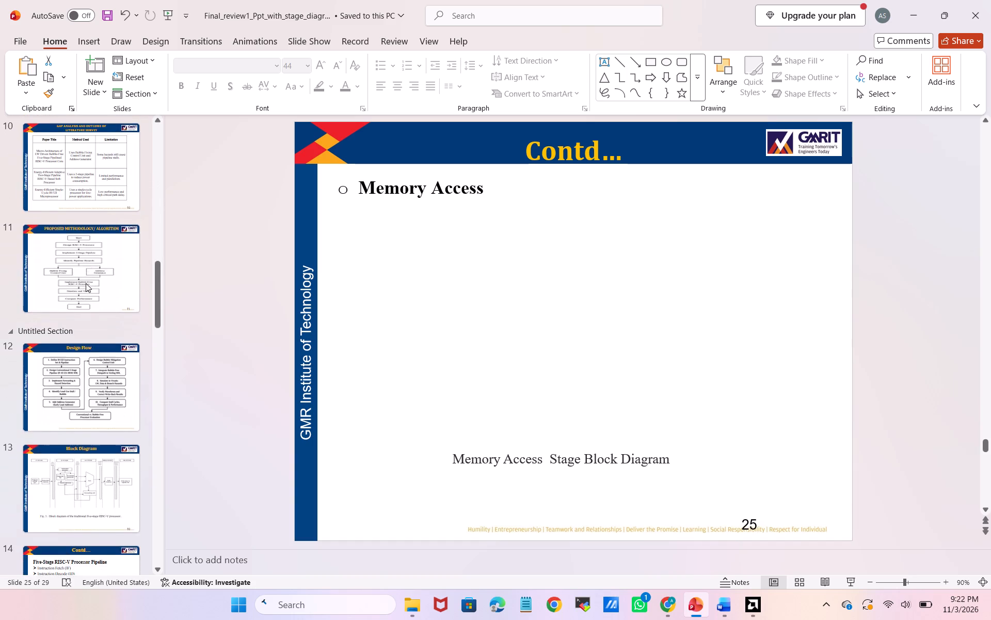
pyautogui.scroll(-4, 86, 283)
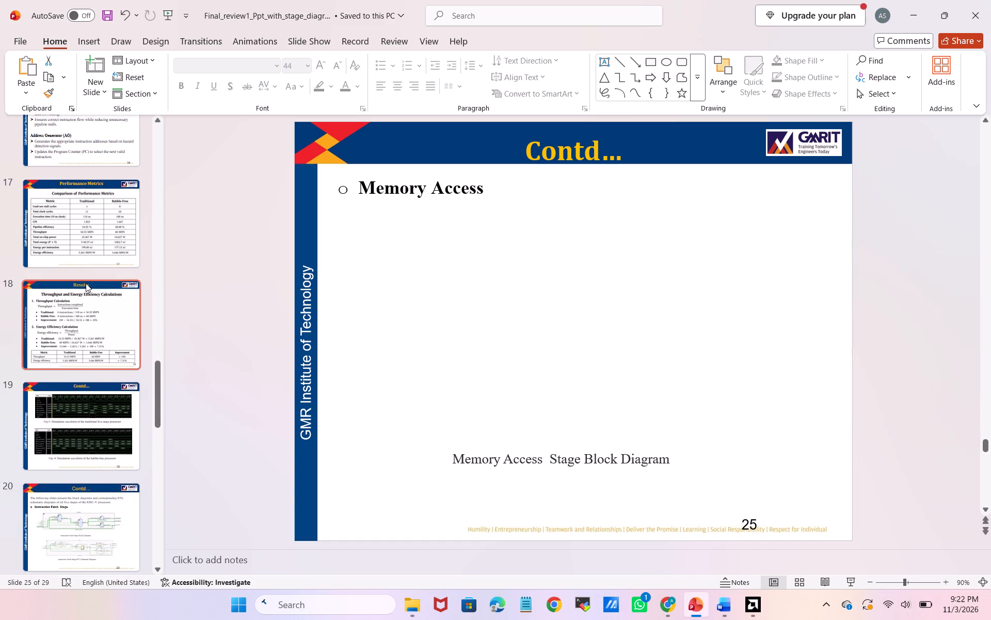
pyautogui.scroll(-2, 86, 283)
pyautogui.hscroll(1, 86, 283)
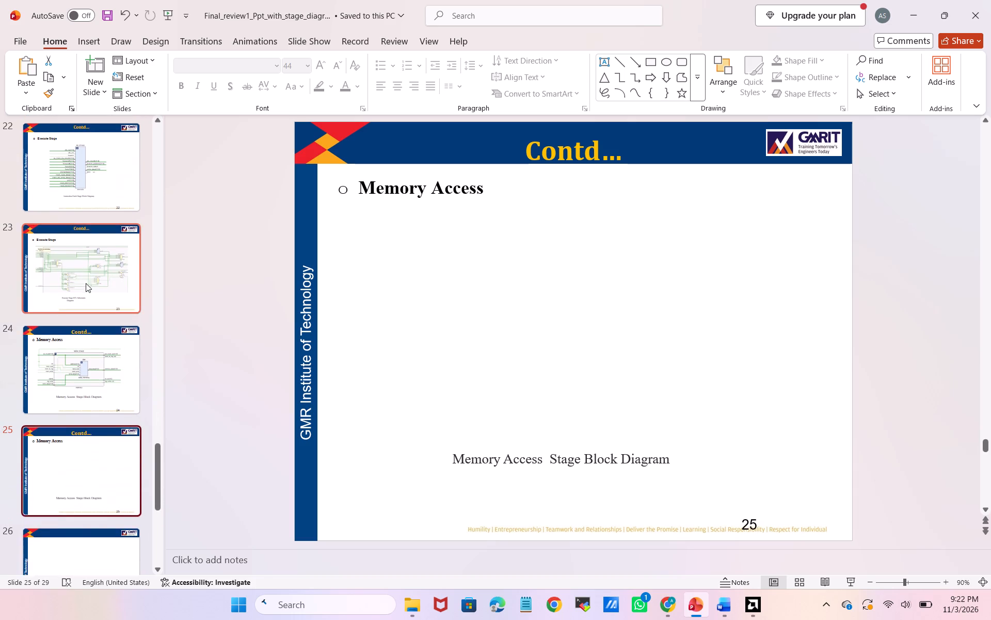
pyautogui.hscroll(1, 86, 283)
pyautogui.scroll(2, 86, 283)
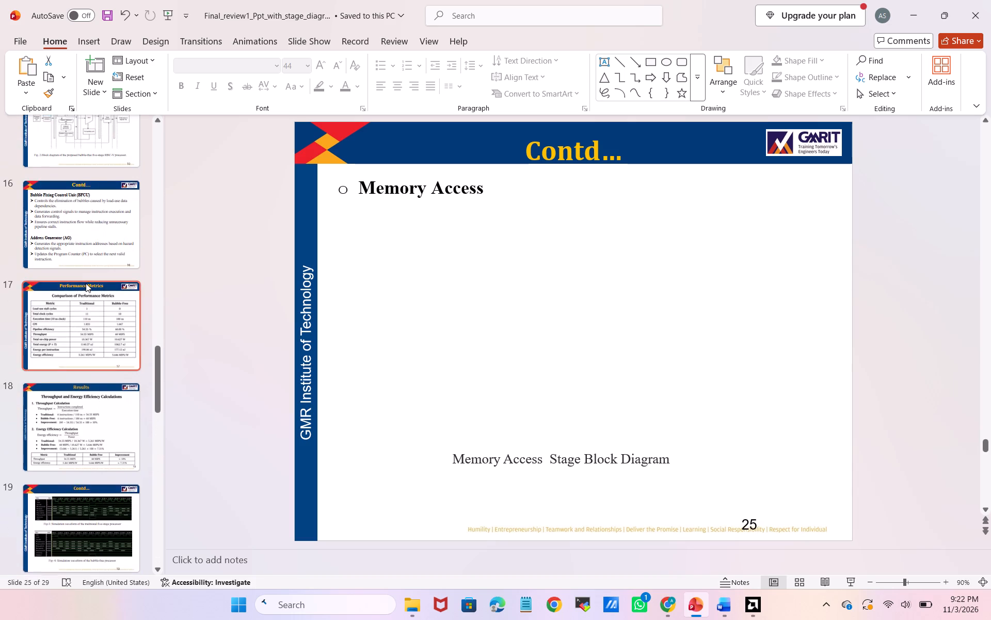
pyautogui.scroll(2, 86, 283)
pyautogui.click(87, 329)
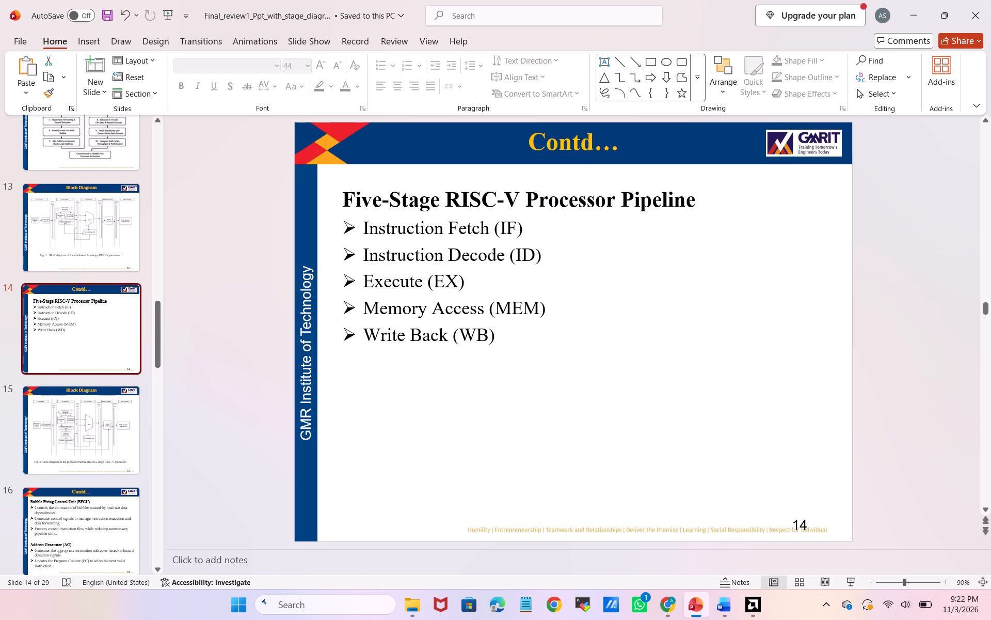
pyautogui.moveTo(450, 333); pyautogui.dragTo(407, 333)
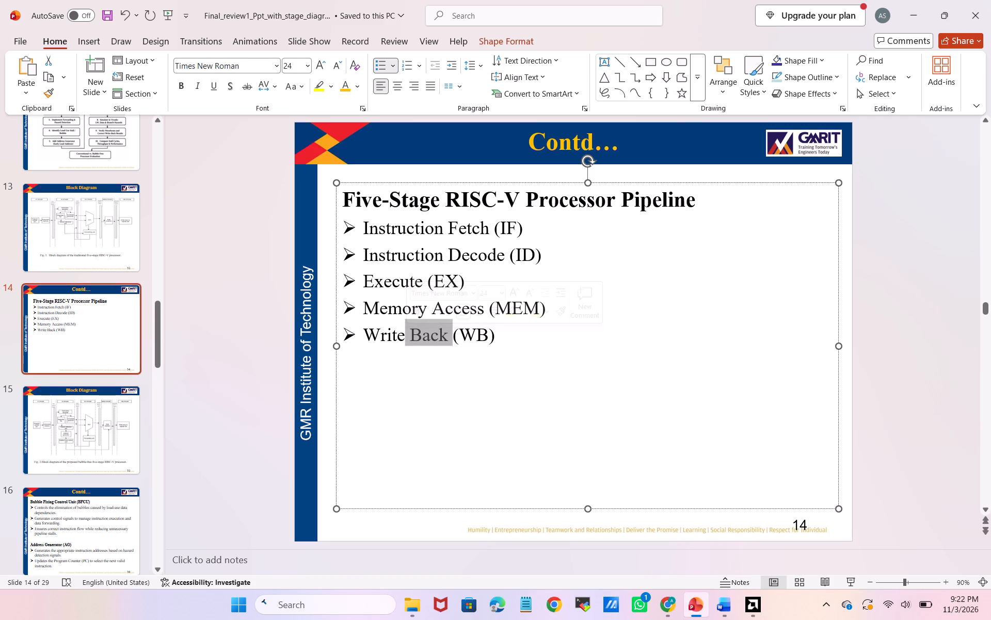
pyautogui.click(388, 396)
# Go back through the stage slides to Memory Access slide 24 and on to its duplicate, slide 25.
pyautogui.scroll(-3, 111, 388)
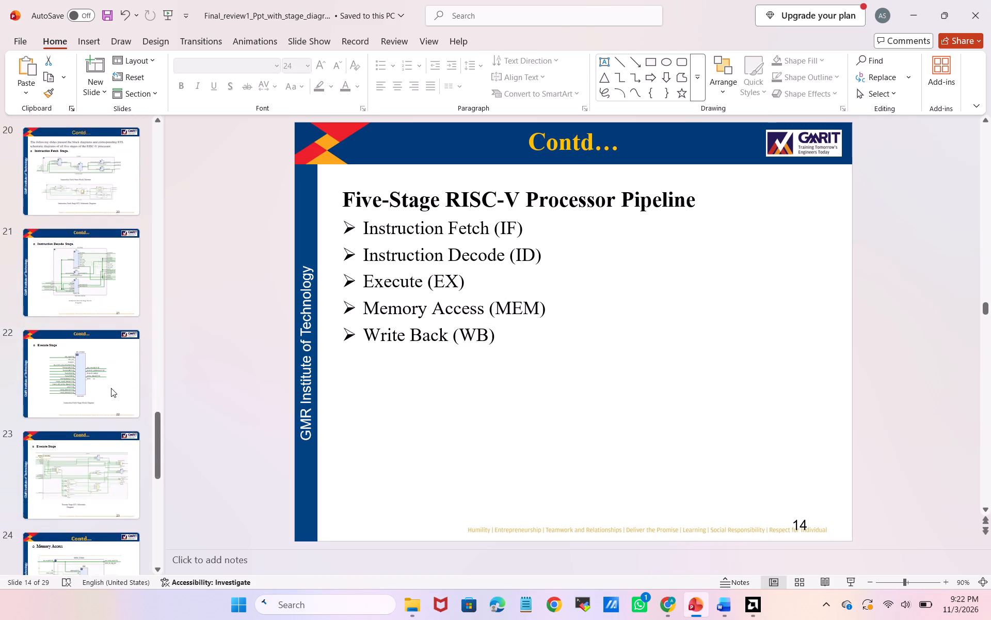
pyautogui.scroll(-1, 111, 388)
pyautogui.scroll(2, 111, 388)
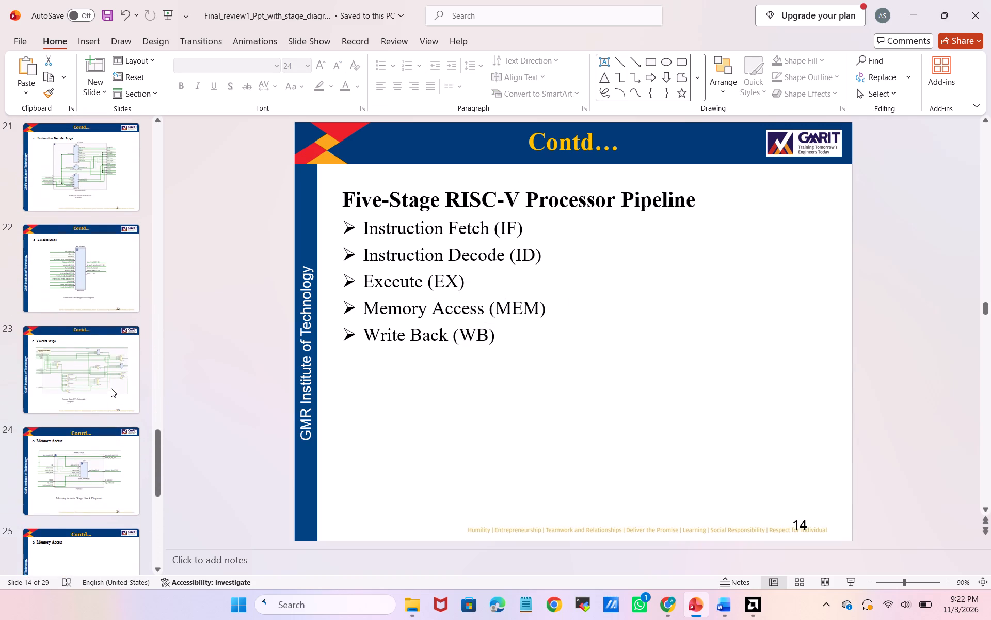
pyautogui.click(67, 463)
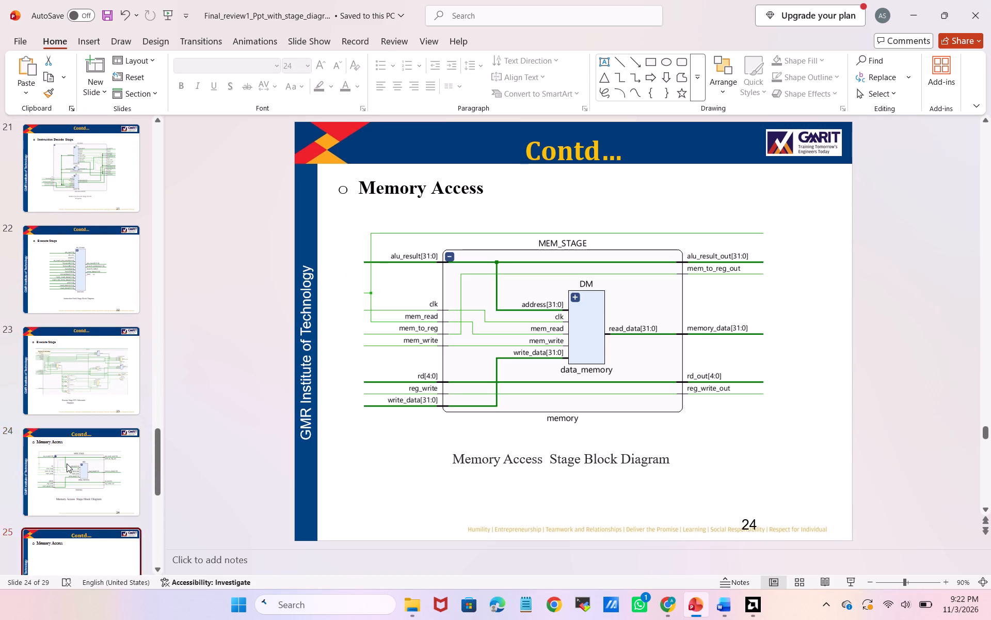
pyautogui.press('Down')
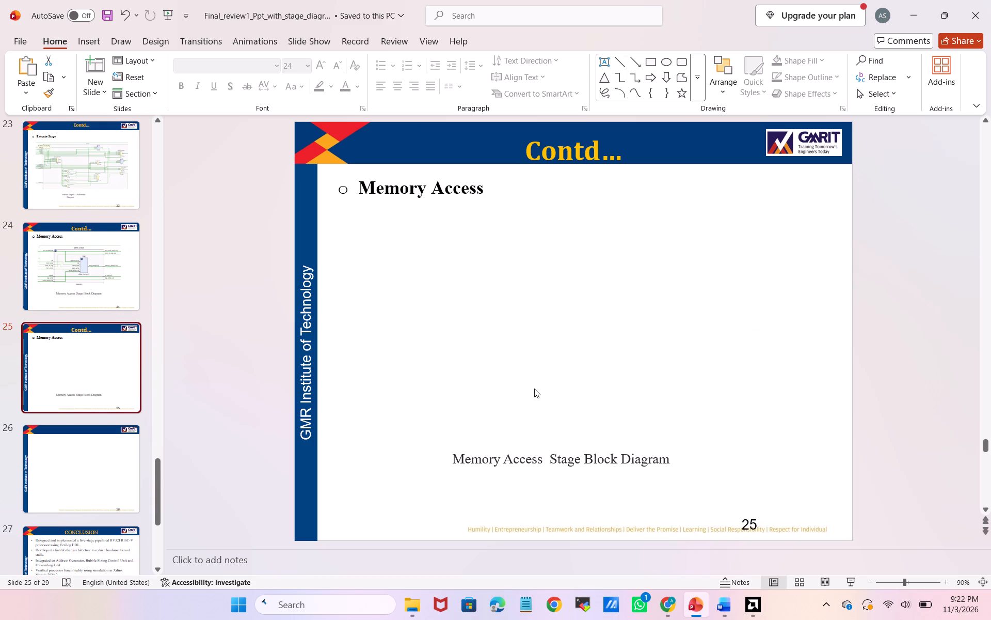
pyautogui.click(534, 389)
pyautogui.click(493, 381)
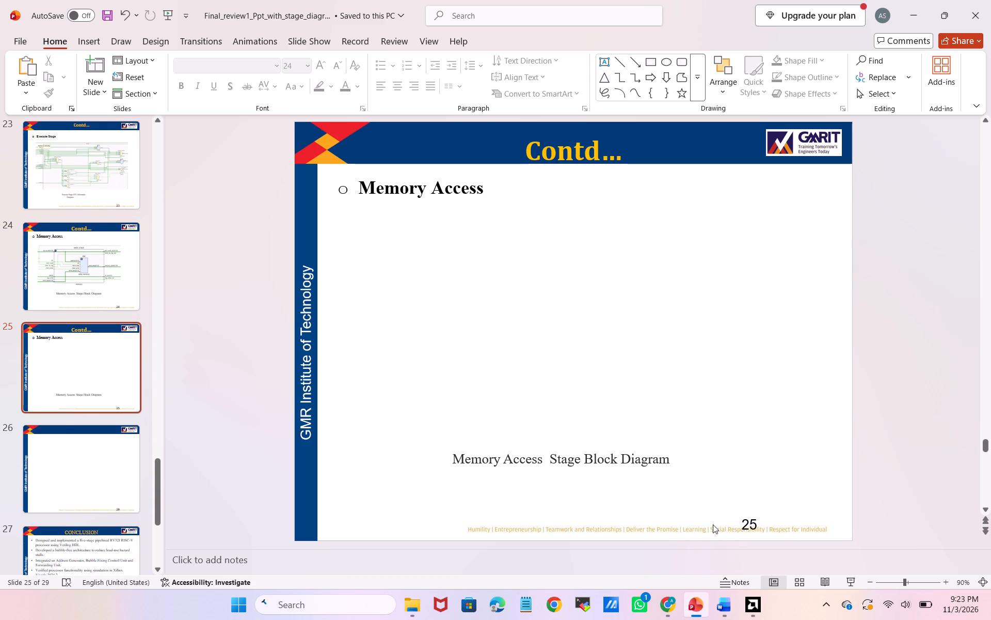
# Switch to the Vivado elaborated schematic and expand the DM data_memory block inside MEM_STAGE.
pyautogui.click(746, 599)
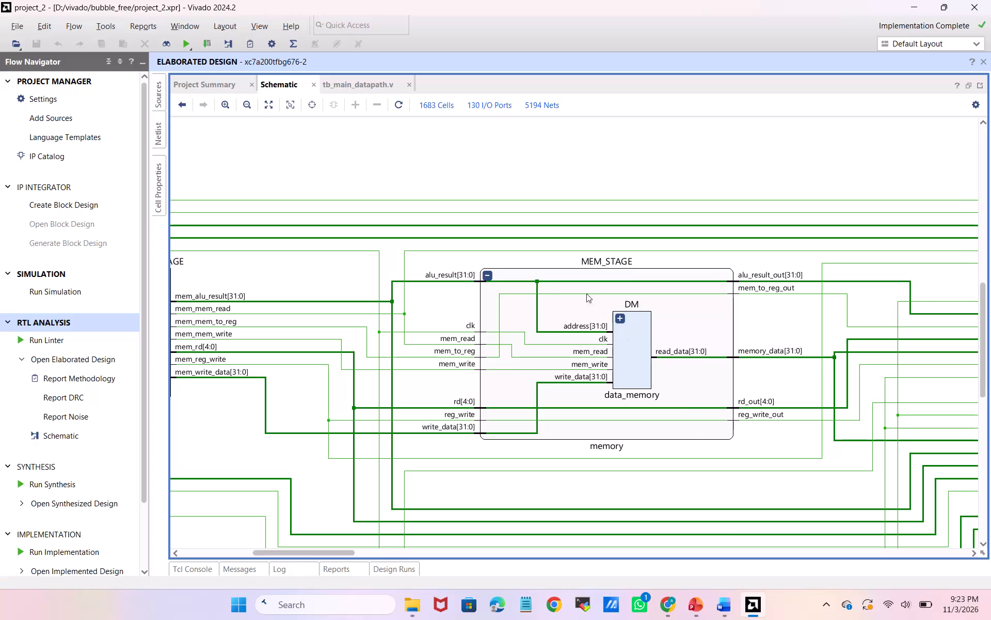
pyautogui.click(489, 275)
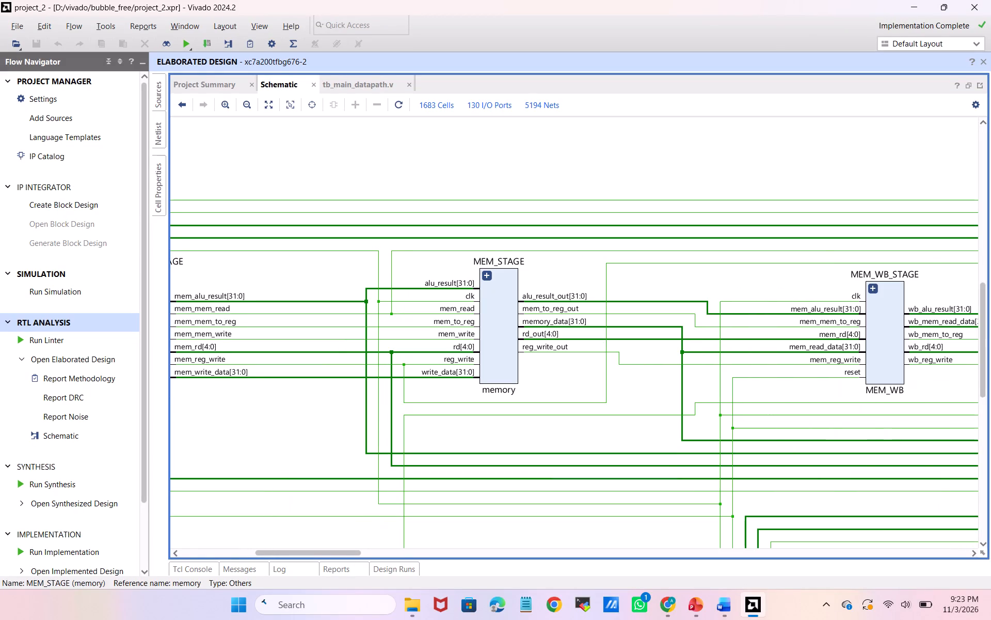
pyautogui.click(485, 277)
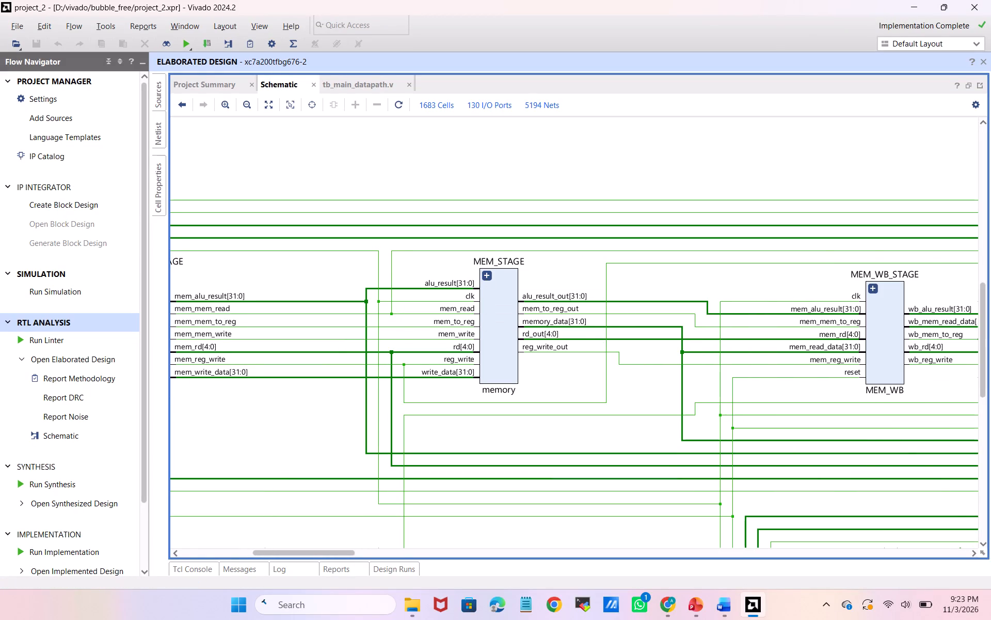
pyautogui.click(619, 318)
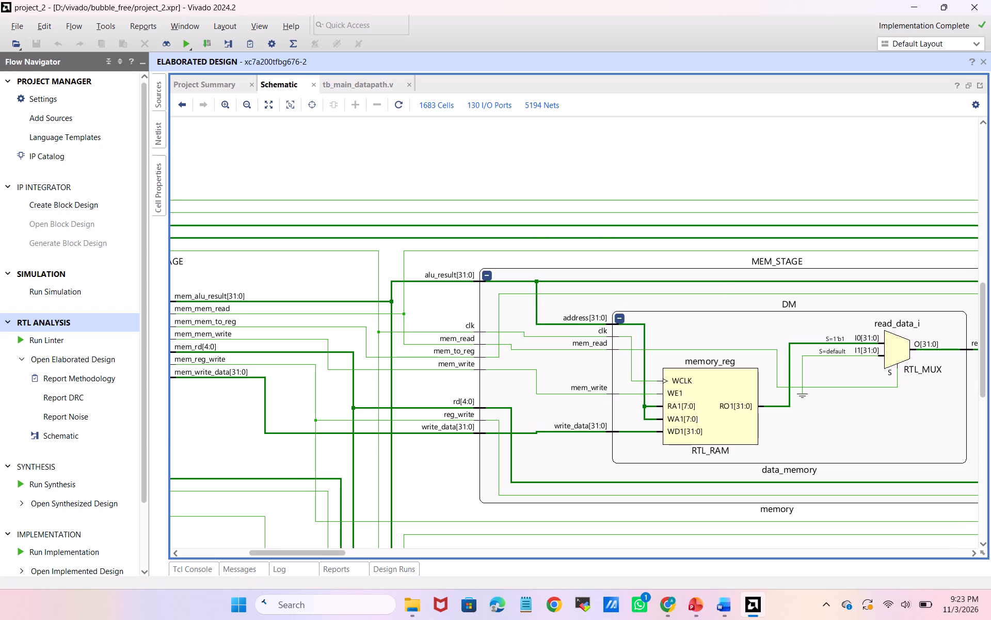
# Frame the whole expanded MEM_STAGE block with its signal labels and capture that area as a screenshot.
pyautogui.scroll(-1, 619, 318)
pyautogui.hscroll(-1, 619, 318)
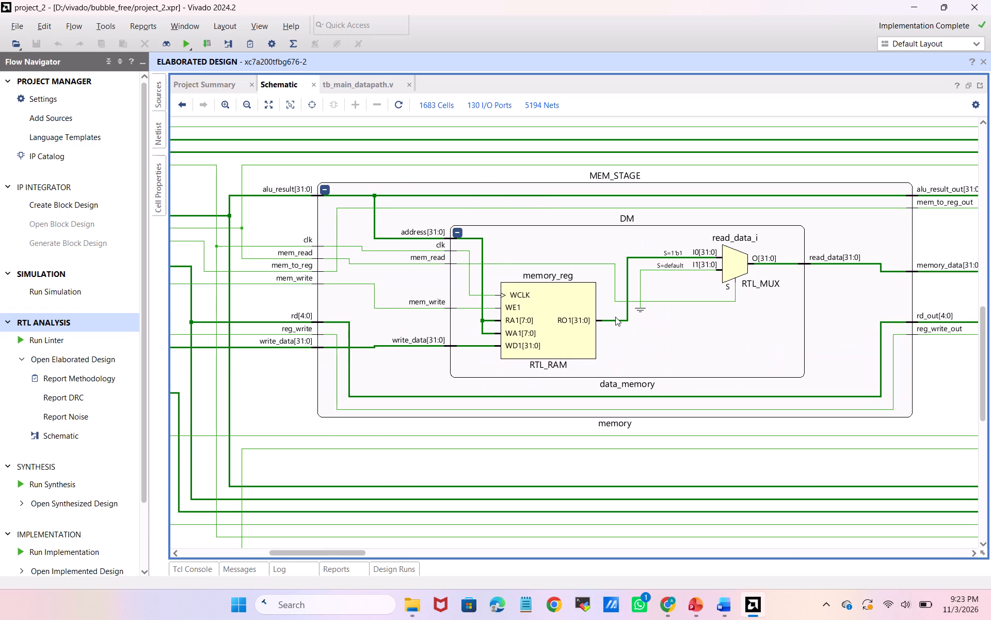
pyautogui.hscroll(-1, 615, 317)
pyautogui.keyDown('ctrl'); pyautogui.scroll(-3, 615, 317); pyautogui.keyUp('ctrl')
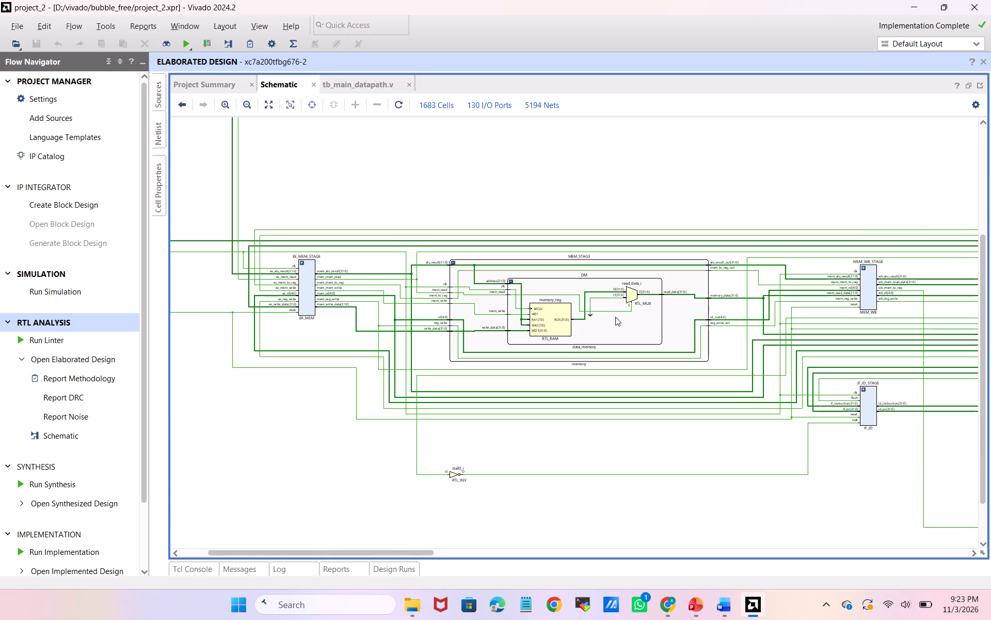
pyautogui.keyDown('ctrl'); pyautogui.scroll(1, 629, 261); pyautogui.keyUp('ctrl')
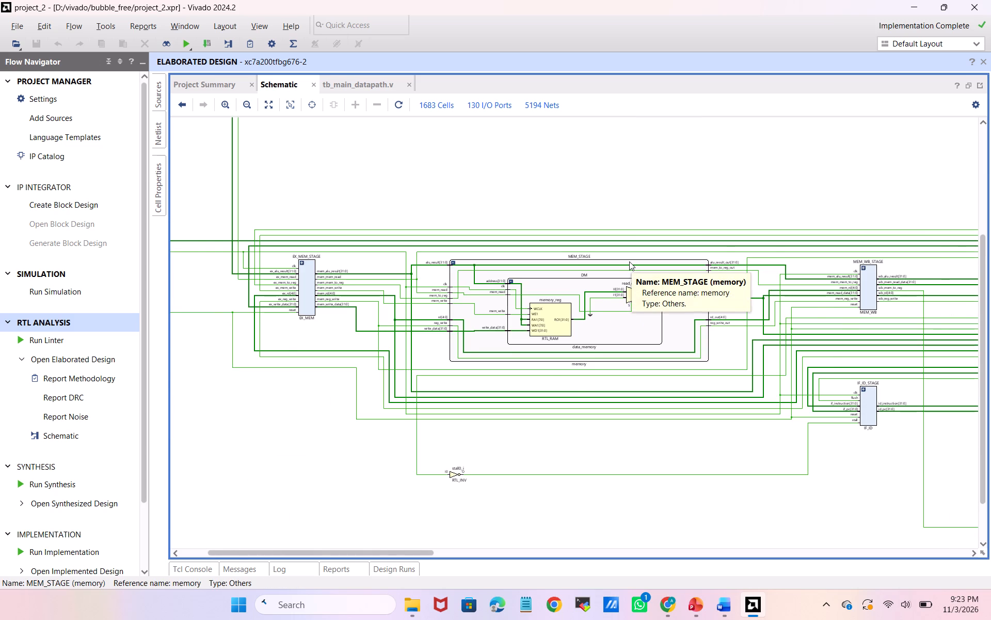
pyautogui.keyDown('ctrl'); pyautogui.scroll(3, 629, 261); pyautogui.keyUp('ctrl')
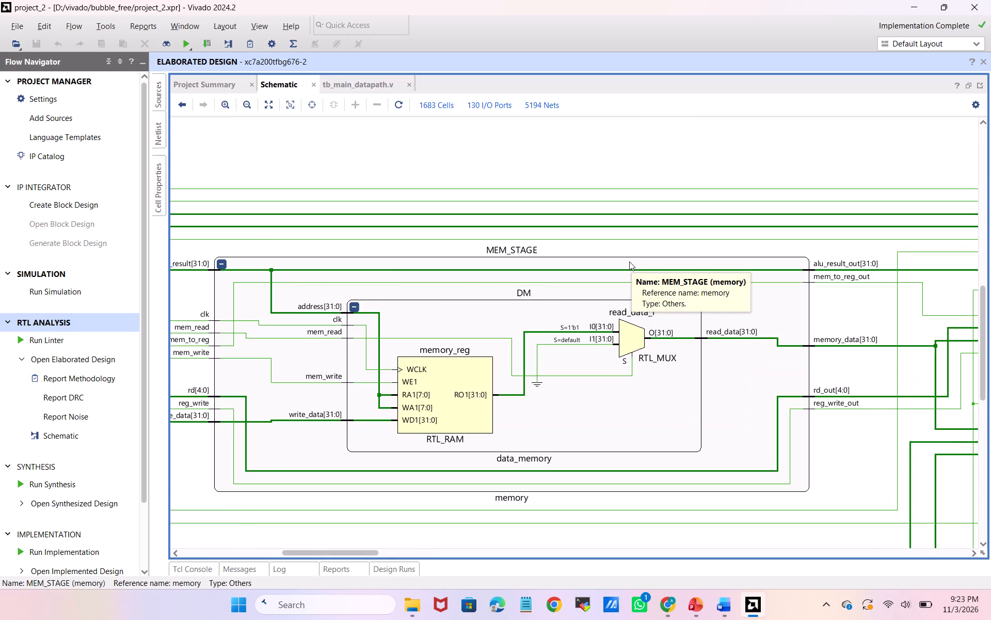
pyautogui.scroll(-1, 629, 261)
pyautogui.hscroll(1, 629, 261)
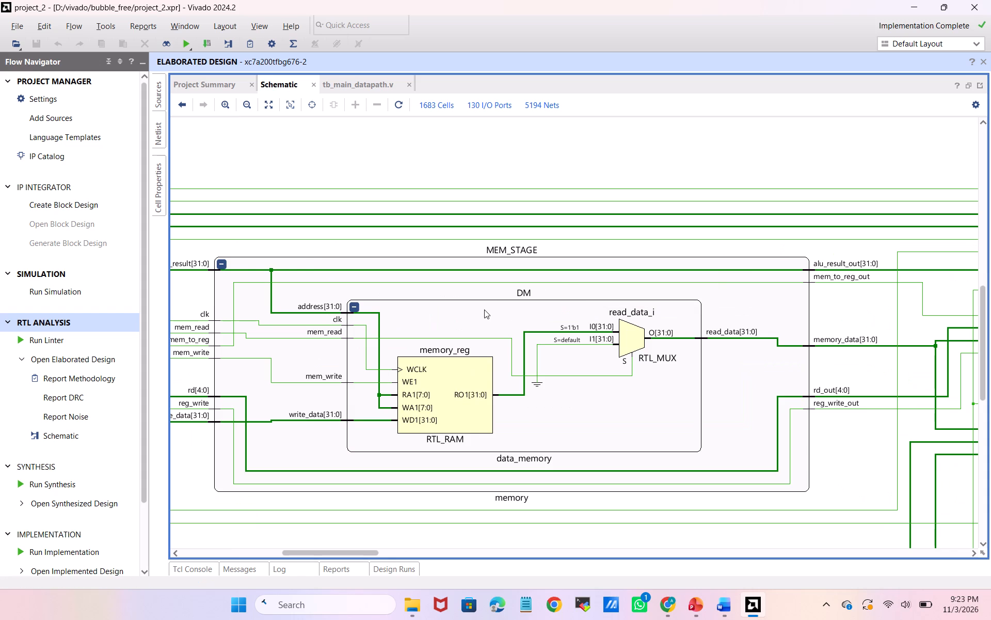
pyautogui.hscroll(1, 484, 309)
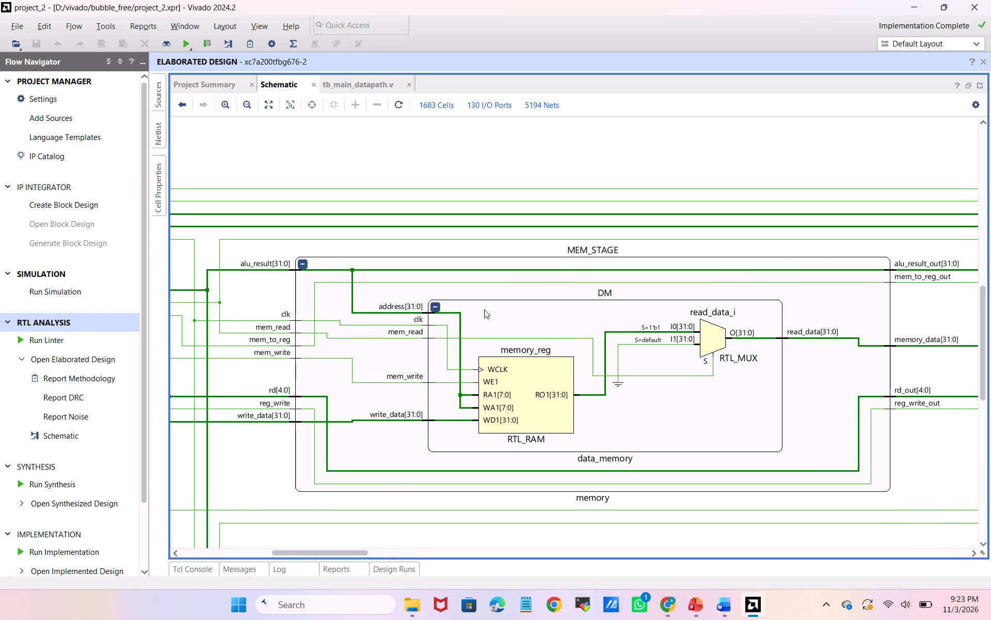
pyautogui.scroll(-1, 484, 309)
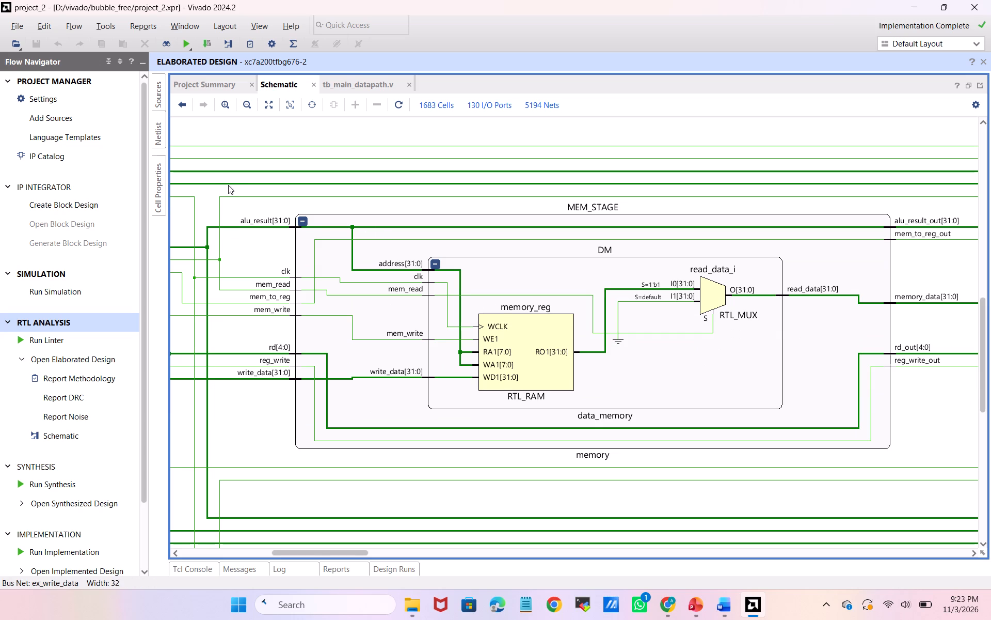
pyautogui.press('Print')
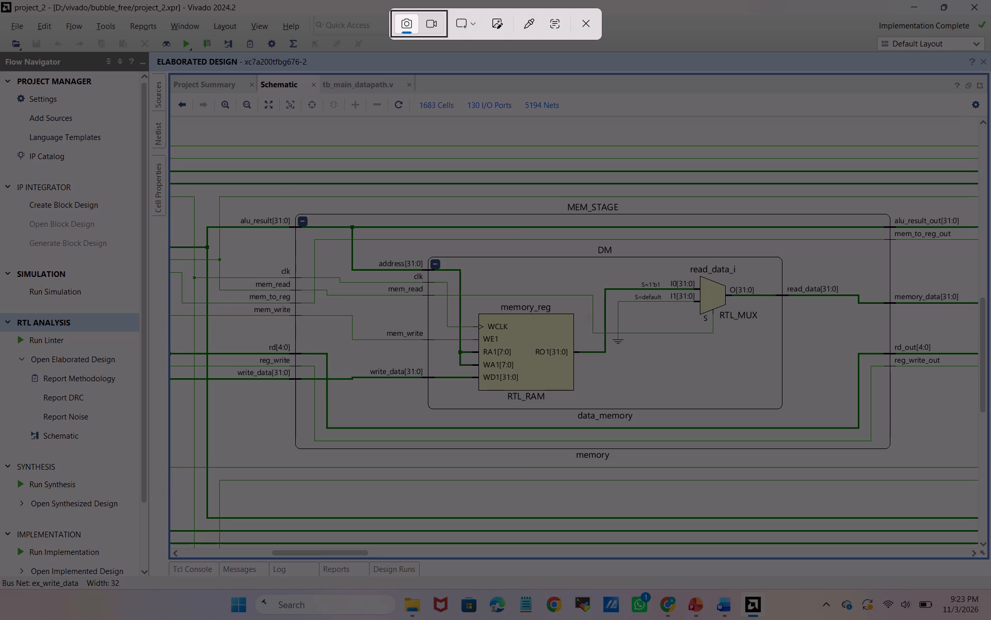
pyautogui.moveTo(228, 184); pyautogui.dragTo(918, 459)
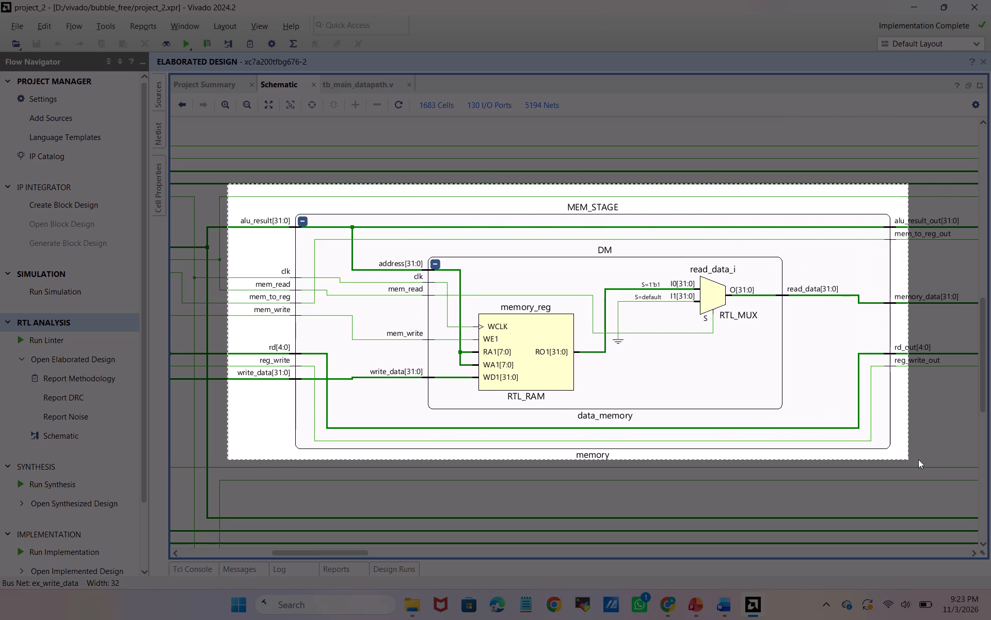
pyautogui.moveTo(918, 459); pyautogui.dragTo(969, 467)
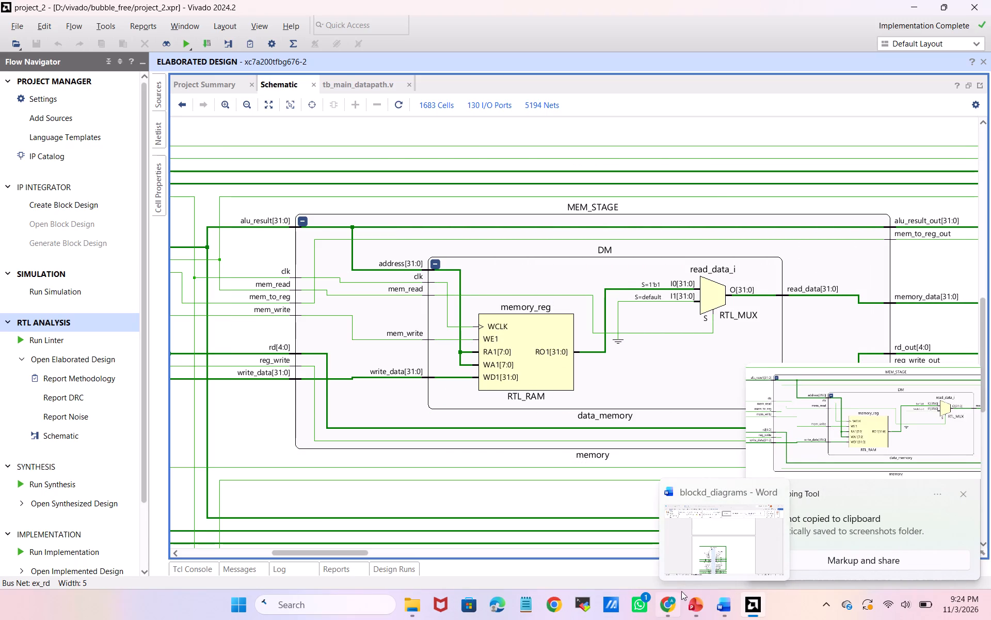
# Switch back to PowerPoint and paste the MEM_STAGE screenshot onto slide 25.
pyautogui.click(695, 601)
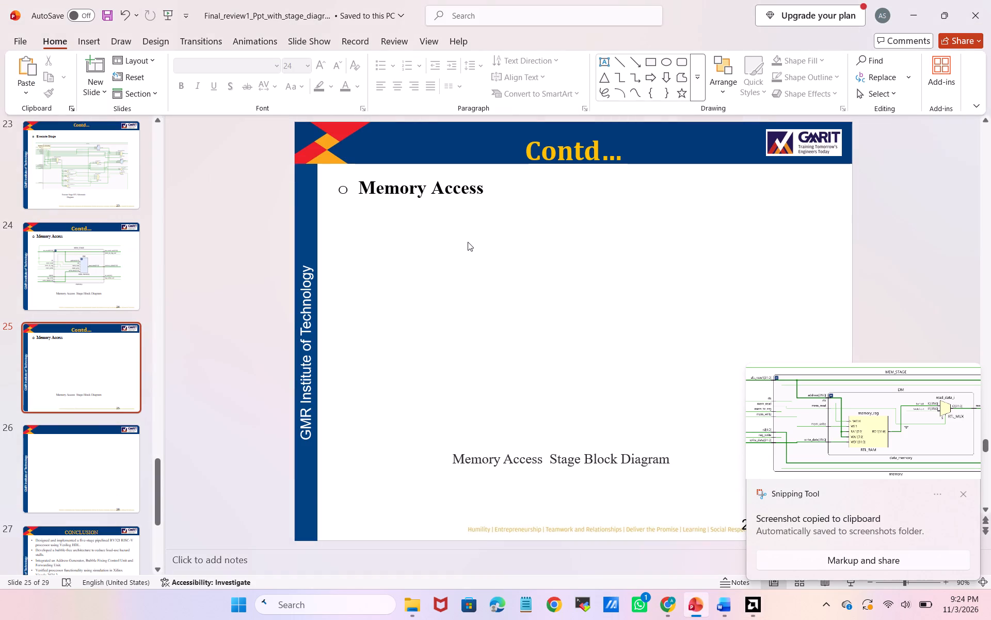
pyautogui.click(466, 238)
pyautogui.hotkey('ctrl', 'v')
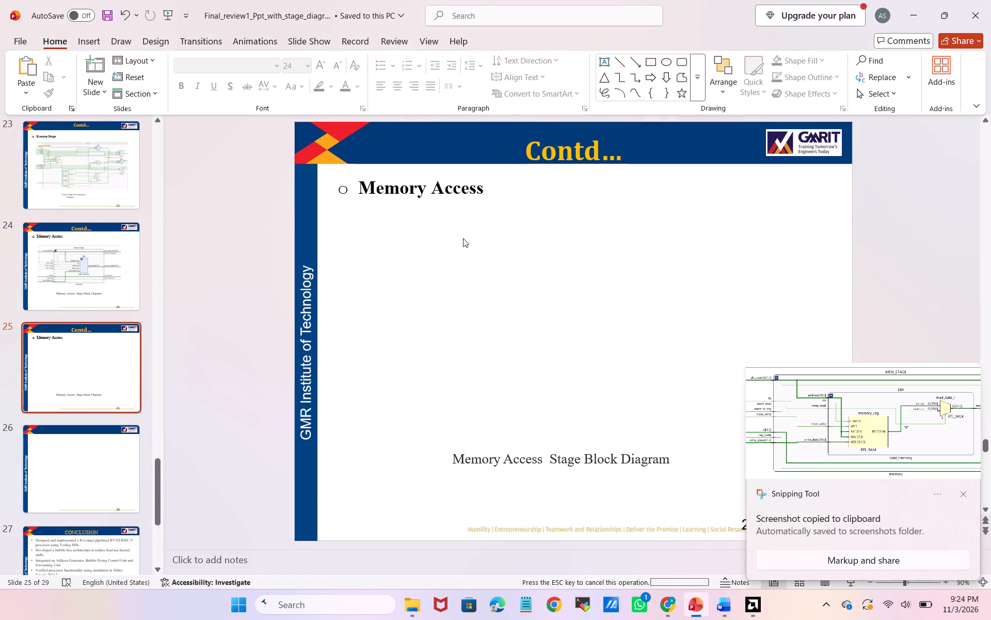
# Scale the pasted schematic to about 8.72" wide and place it between the Memory Access heading and the caption.
pyautogui.moveTo(293, 224); pyautogui.dragTo(491, 243)
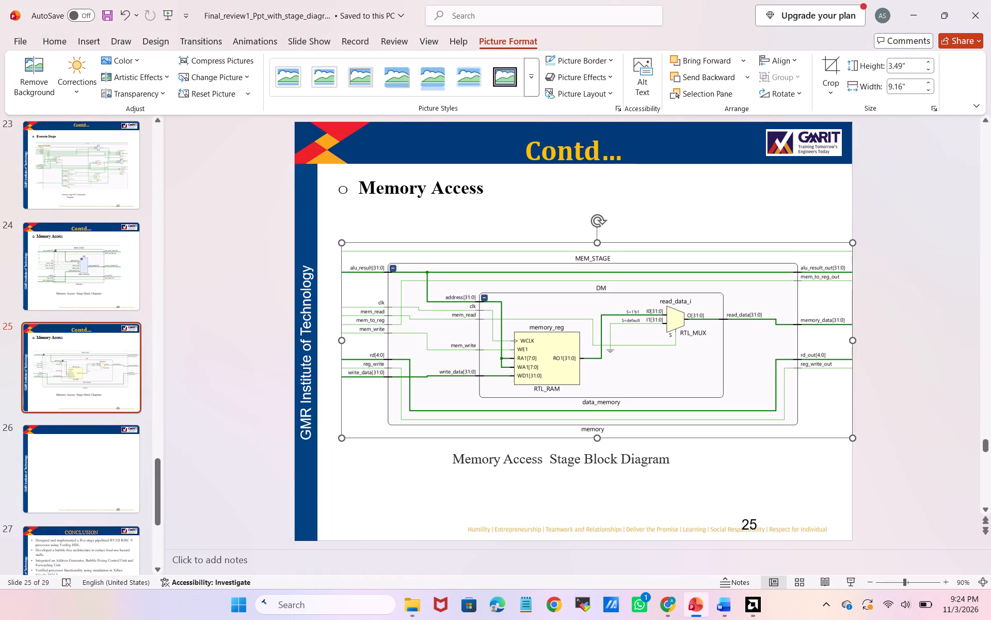
pyautogui.moveTo(852, 244); pyautogui.dragTo(779, 248)
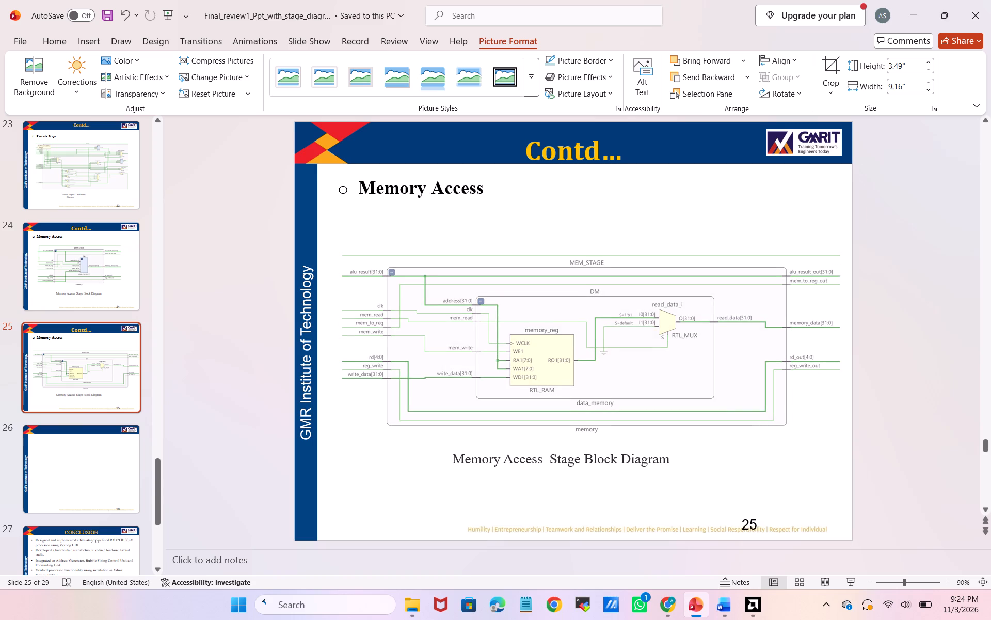
pyautogui.moveTo(779, 248); pyautogui.dragTo(758, 252)
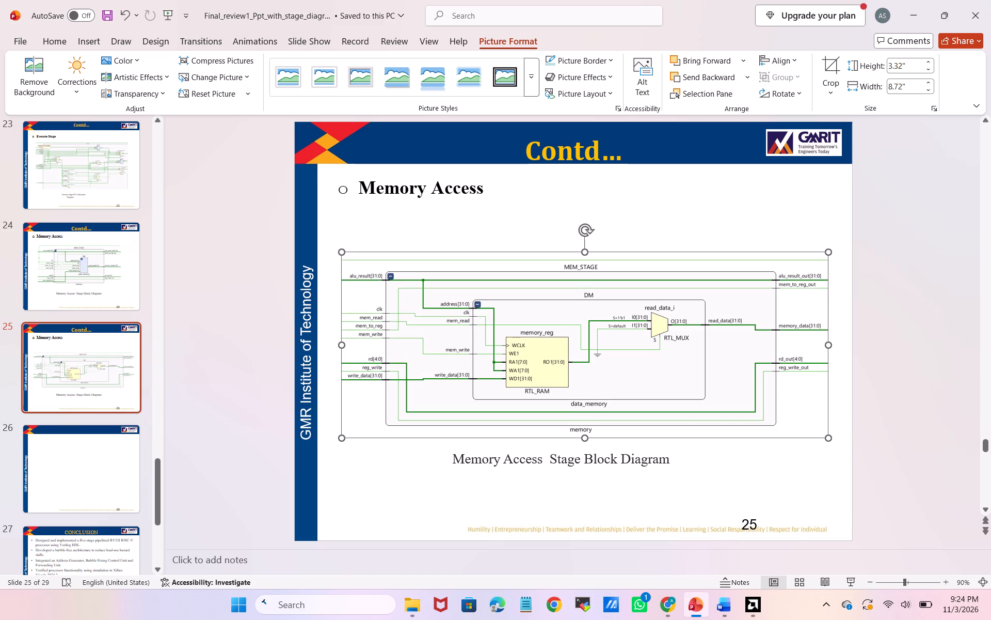
pyautogui.moveTo(597, 318); pyautogui.dragTo(597, 304)
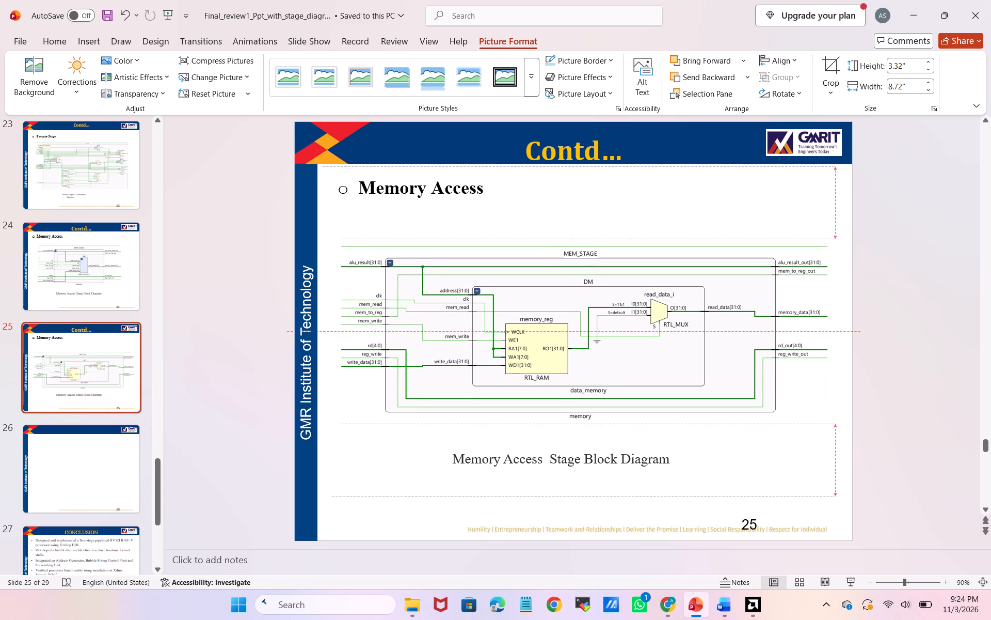
pyautogui.moveTo(597, 304); pyautogui.dragTo(598, 280)
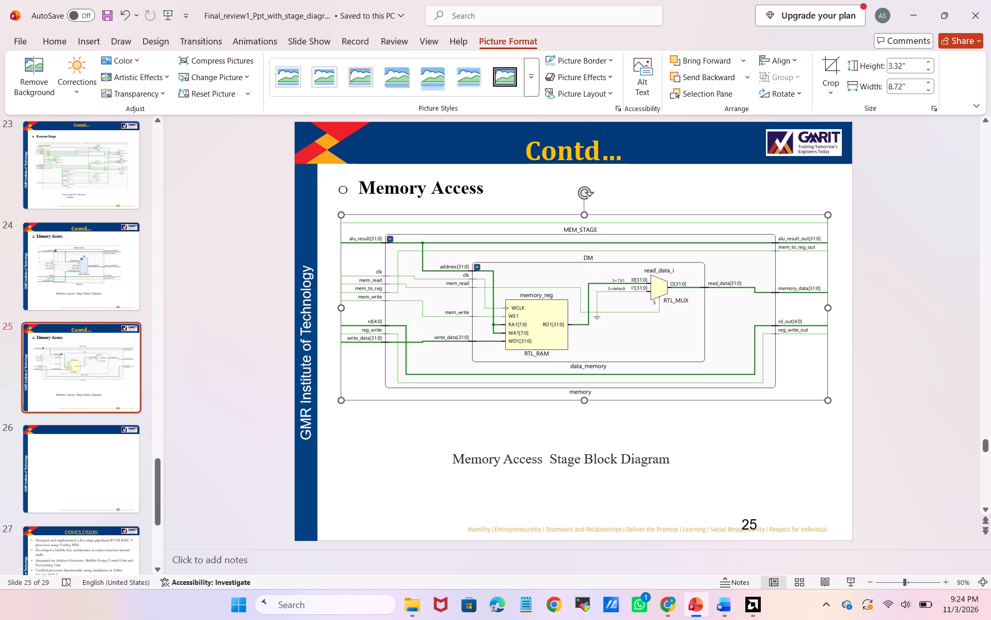
# Lower the schematic's top edge slightly and stretch its bottom edge down close to the caption on slide 25.
pyautogui.click(586, 401)
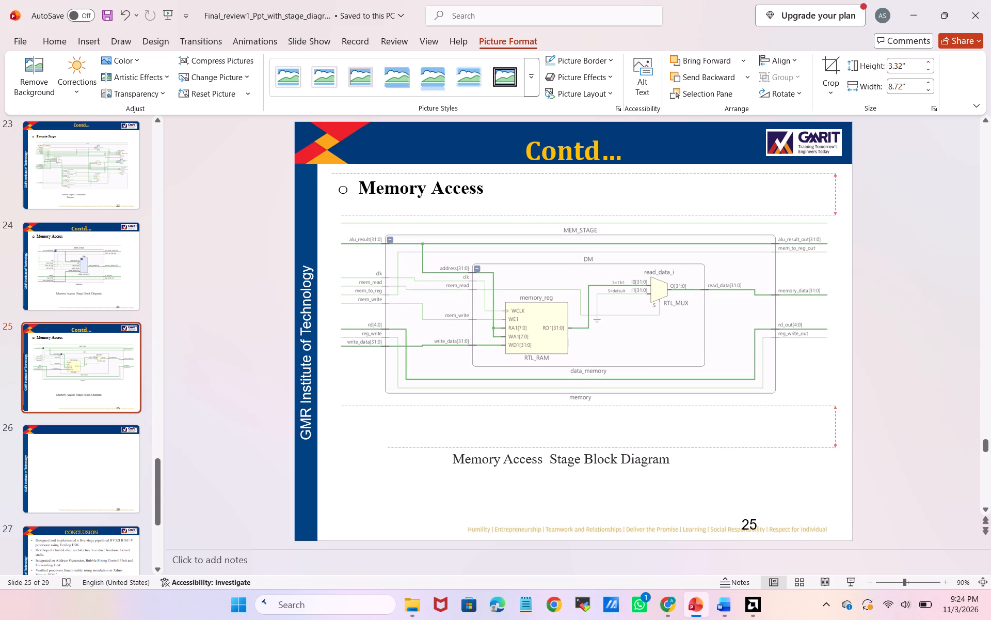
pyautogui.click(569, 425)
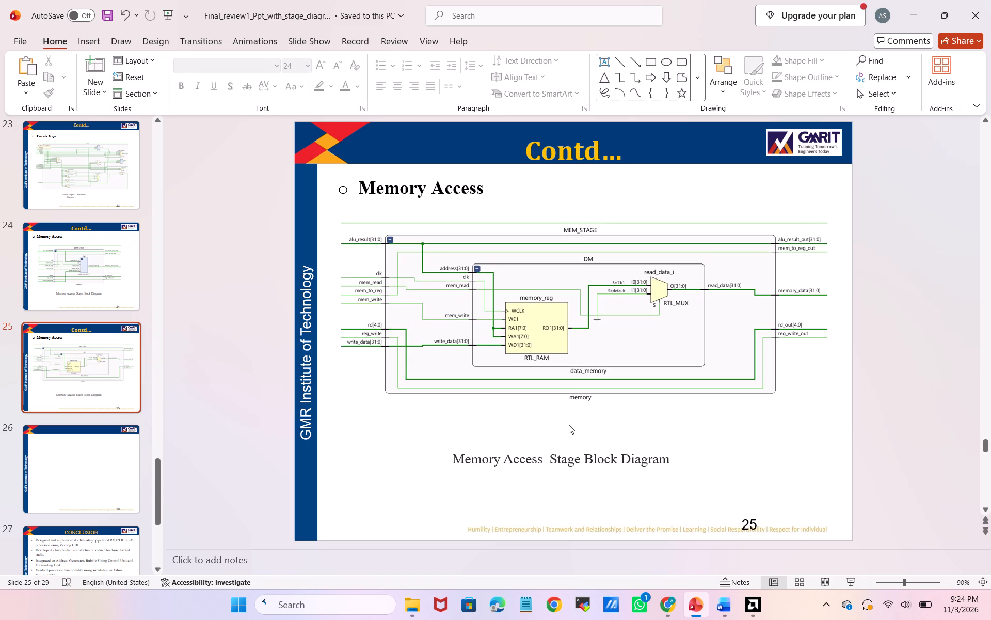
pyautogui.click(579, 382)
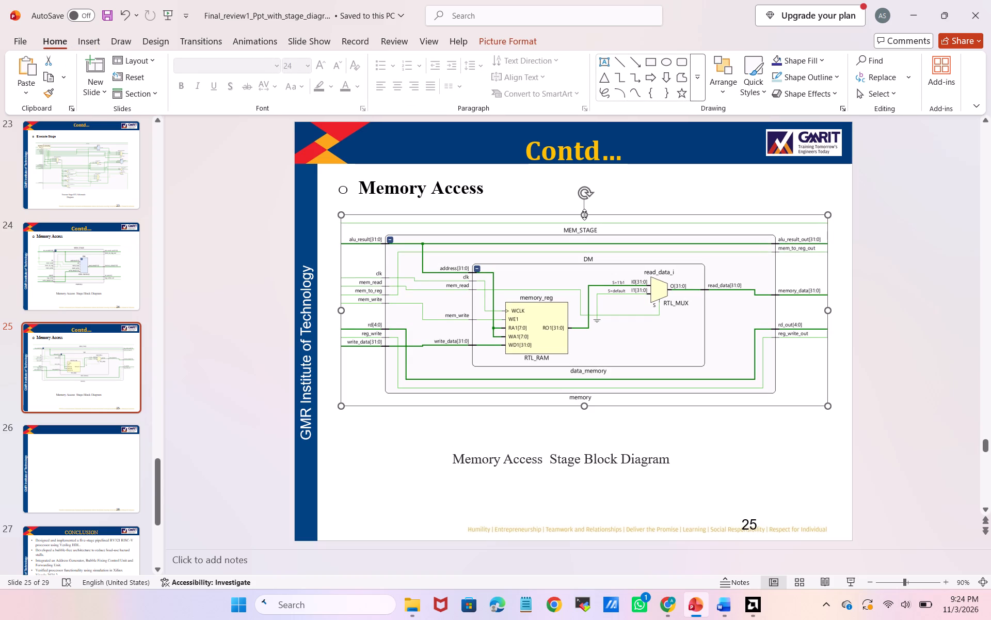
pyautogui.moveTo(584, 214); pyautogui.dragTo(584, 225)
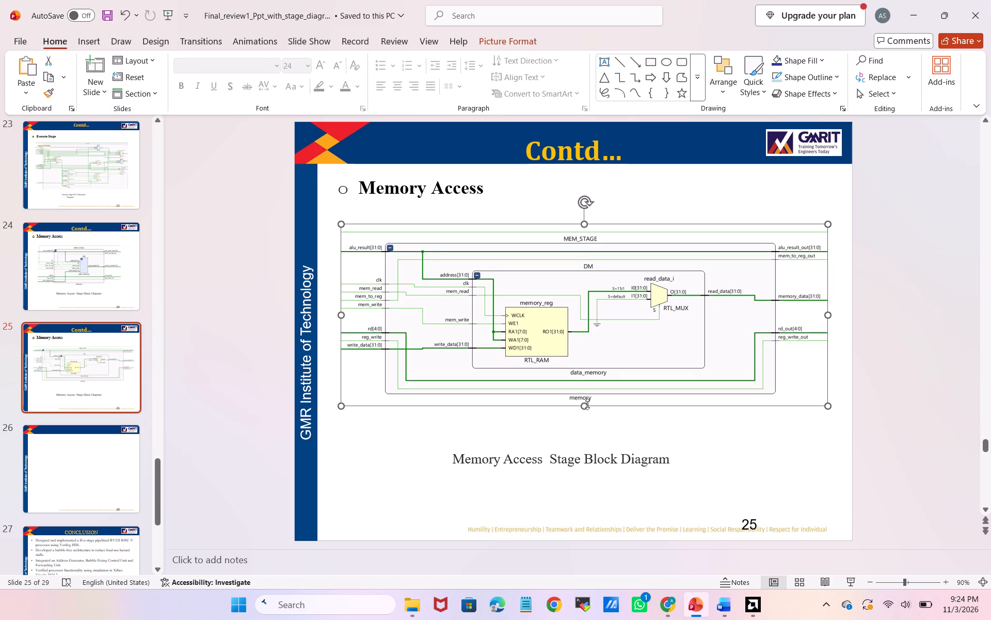
pyautogui.moveTo(583, 407); pyautogui.dragTo(583, 426)
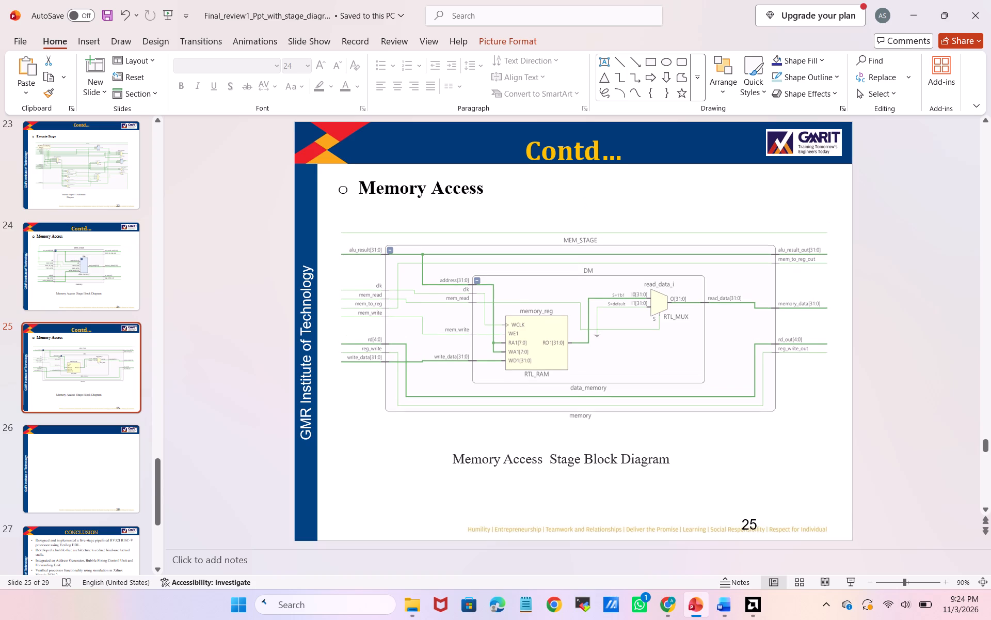
pyautogui.moveTo(583, 426); pyautogui.dragTo(583, 430)
pyautogui.click(554, 491)
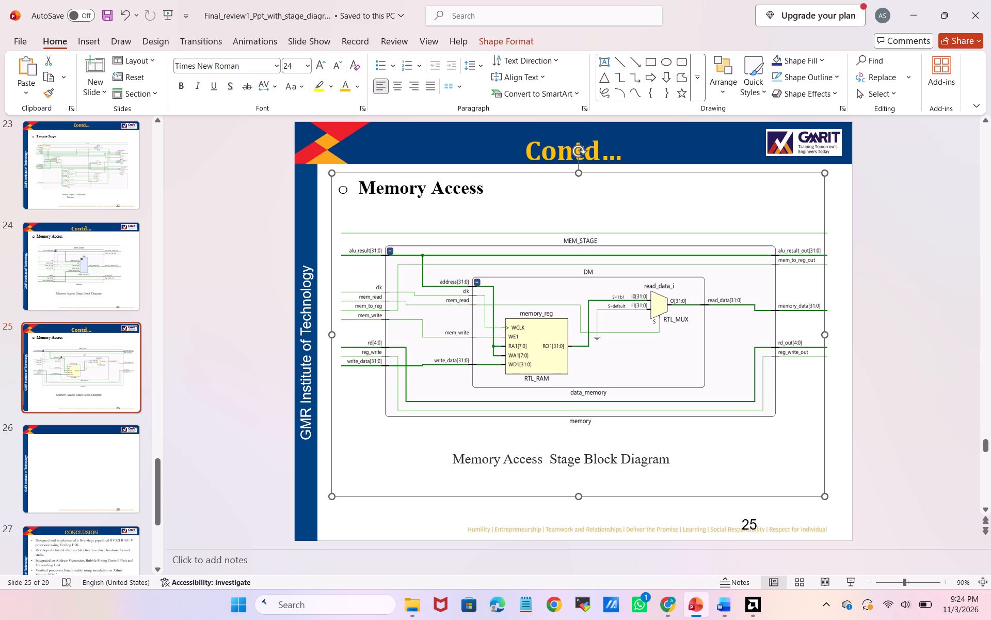
pyautogui.click(581, 457)
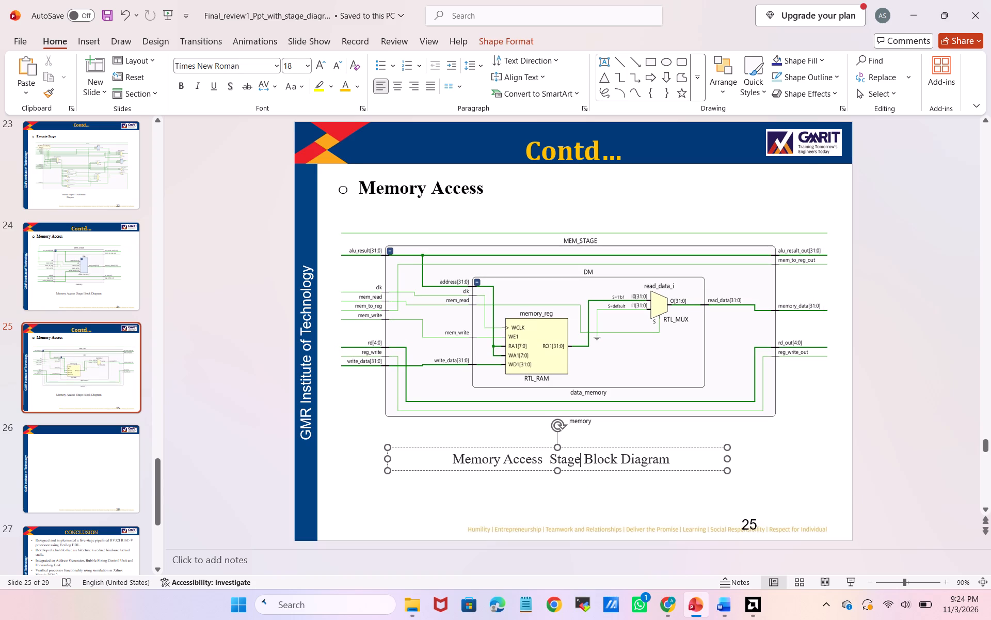
# Set the Execute Stage schematic caption on slide 23 to font size 16.
pyautogui.doubleClick(131, 375)
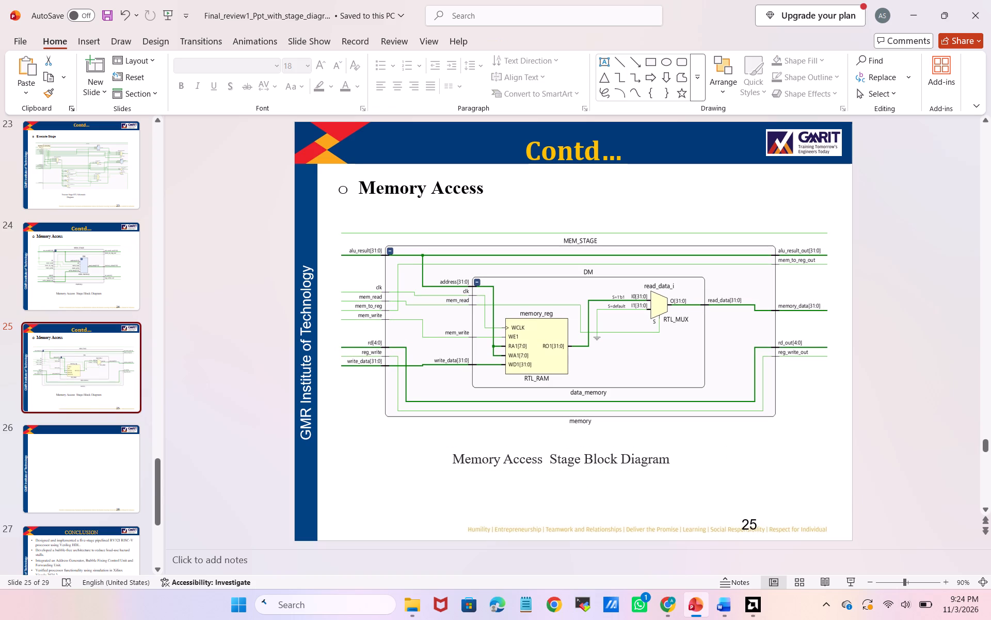
pyautogui.click(80, 147)
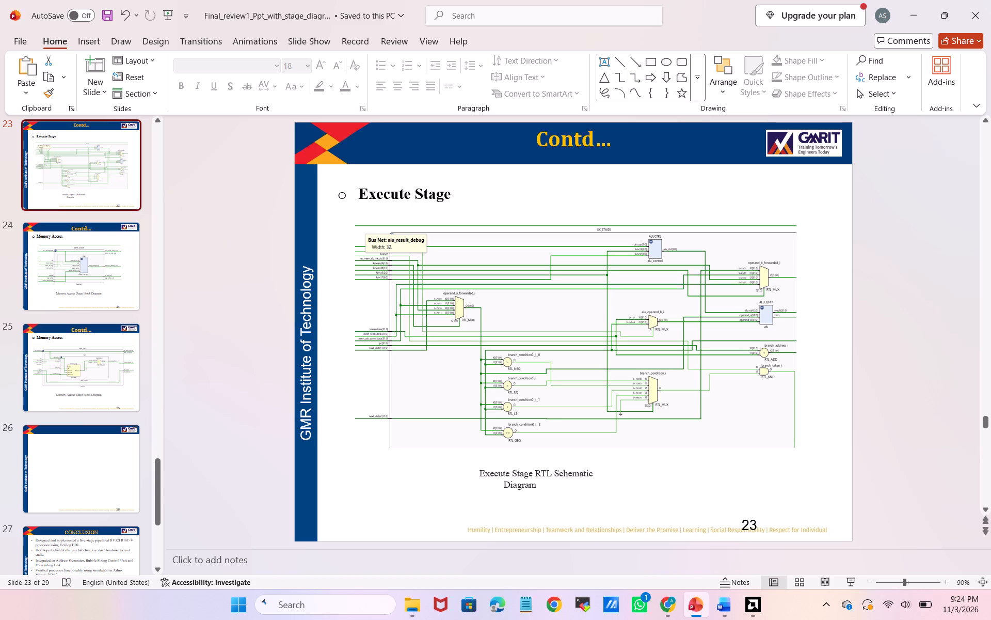
pyautogui.moveTo(549, 481); pyautogui.dragTo(477, 478)
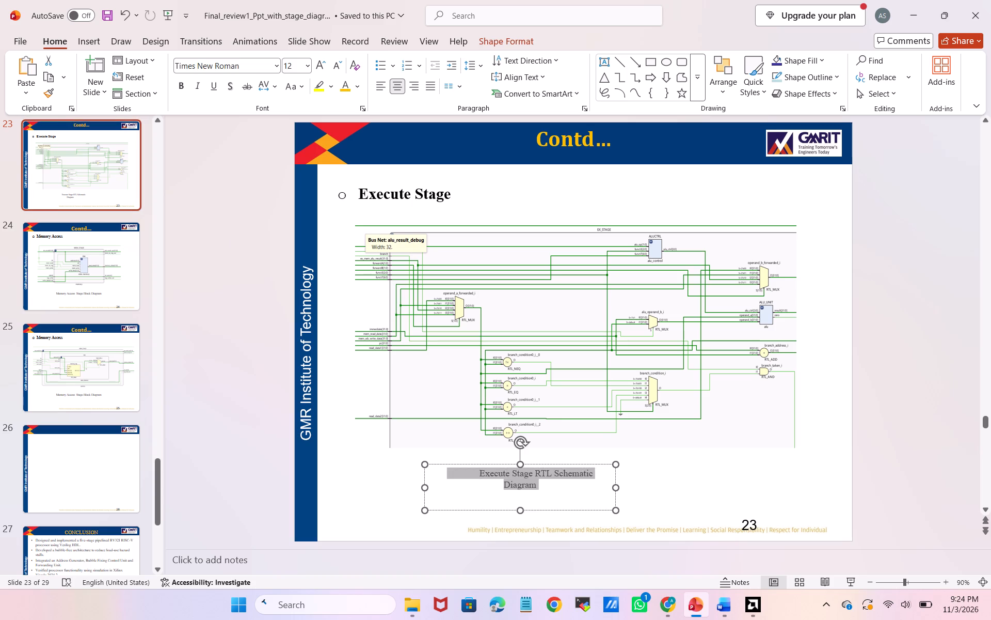
pyautogui.moveTo(477, 478); pyautogui.dragTo(477, 477)
pyautogui.click(576, 438)
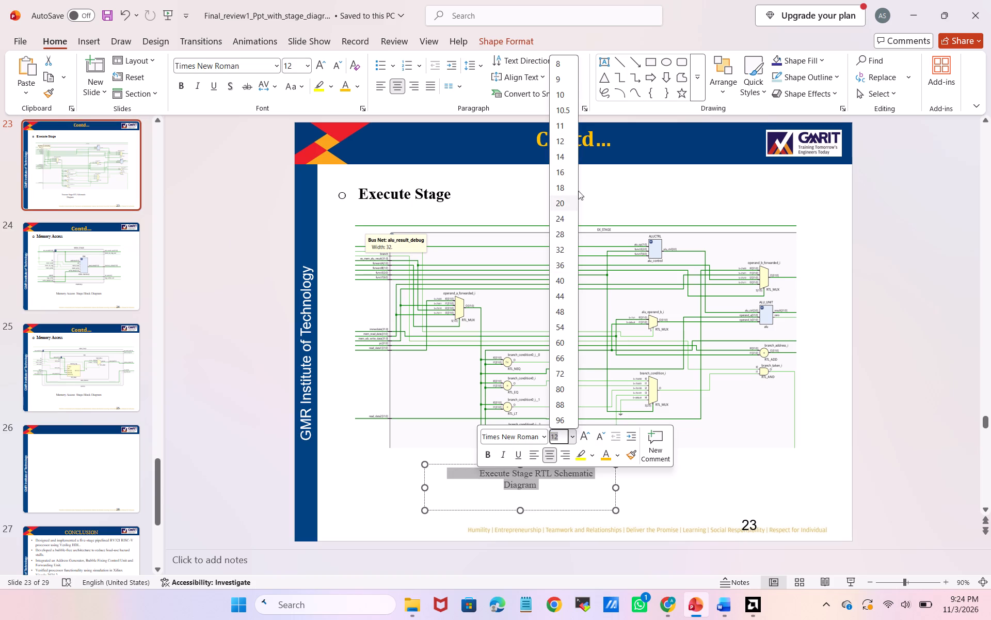
pyautogui.click(566, 171)
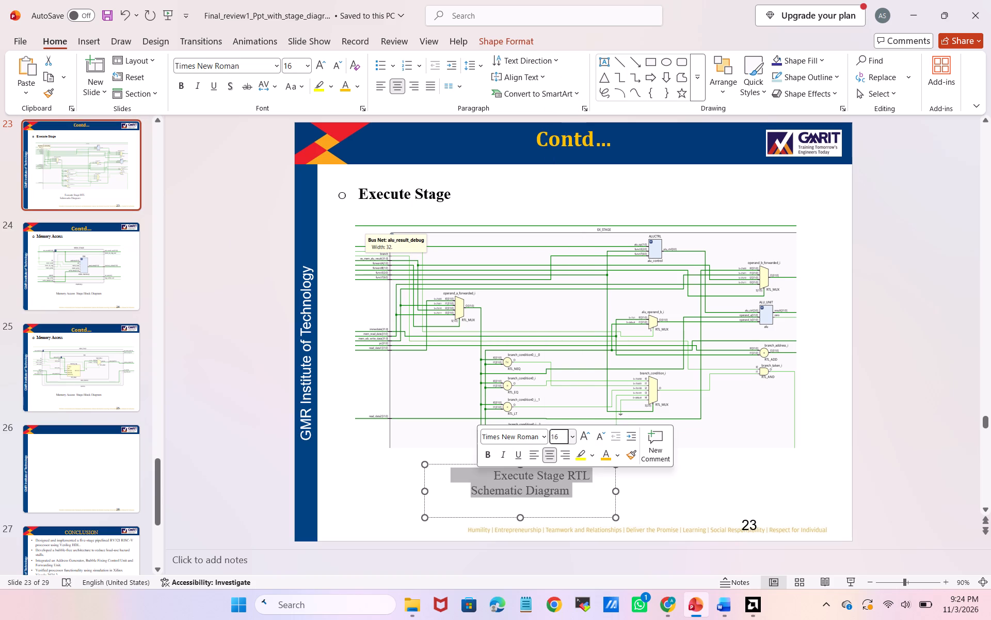
# Remove the leading spaces from the slide 23 caption and widen its text box so the caption fits on one line.
pyautogui.click(497, 477)
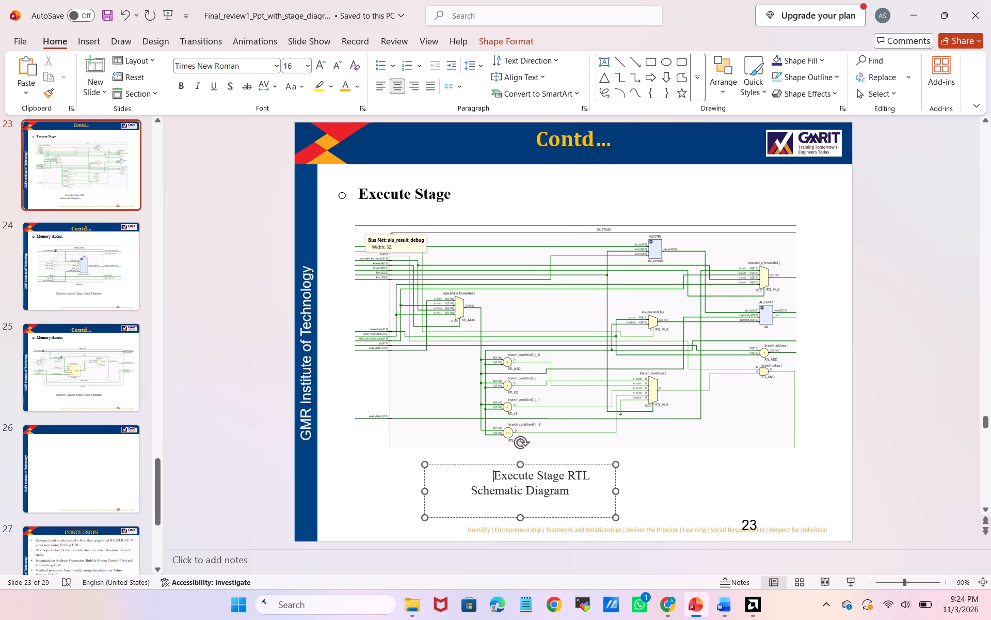
pyautogui.press('BackSpace')
pyautogui.press('BackSpace')
pyautogui.press('BackSpace')
pyautogui.press('BackSpace')
pyautogui.press('BackSpace')
pyautogui.press('BackSpace')
pyautogui.press('BackSpace')
pyautogui.press('BackSpace')
pyautogui.press('BackSpace')
pyautogui.press('BackSpace')
pyautogui.press('BackSpace')
pyautogui.press('BackSpace')
pyautogui.press('BackSpace')
pyautogui.press('BackSpace')
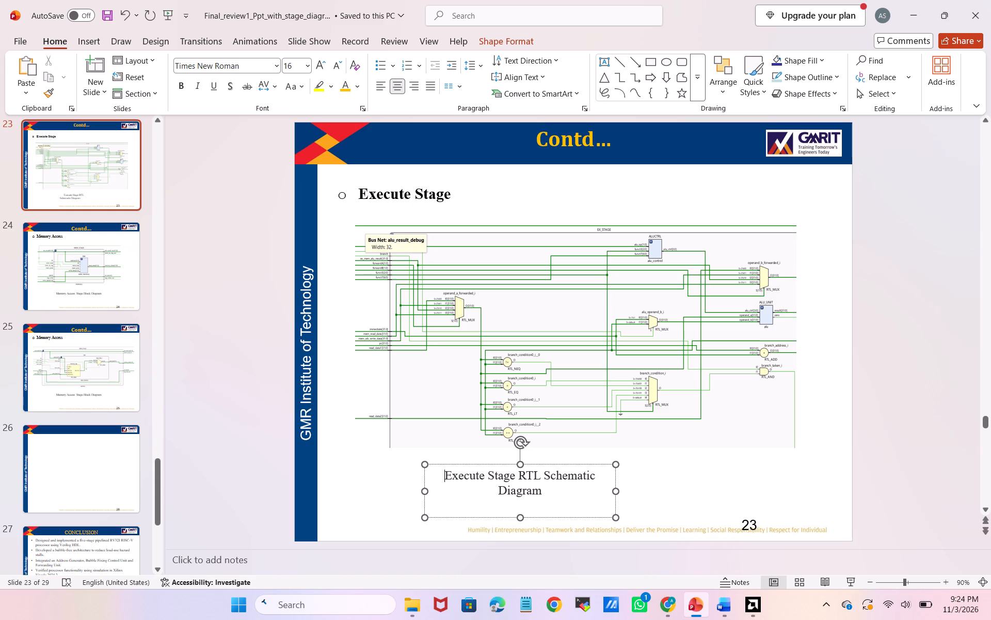
pyautogui.press('BackSpace')
pyautogui.moveTo(613, 490); pyautogui.dragTo(681, 461)
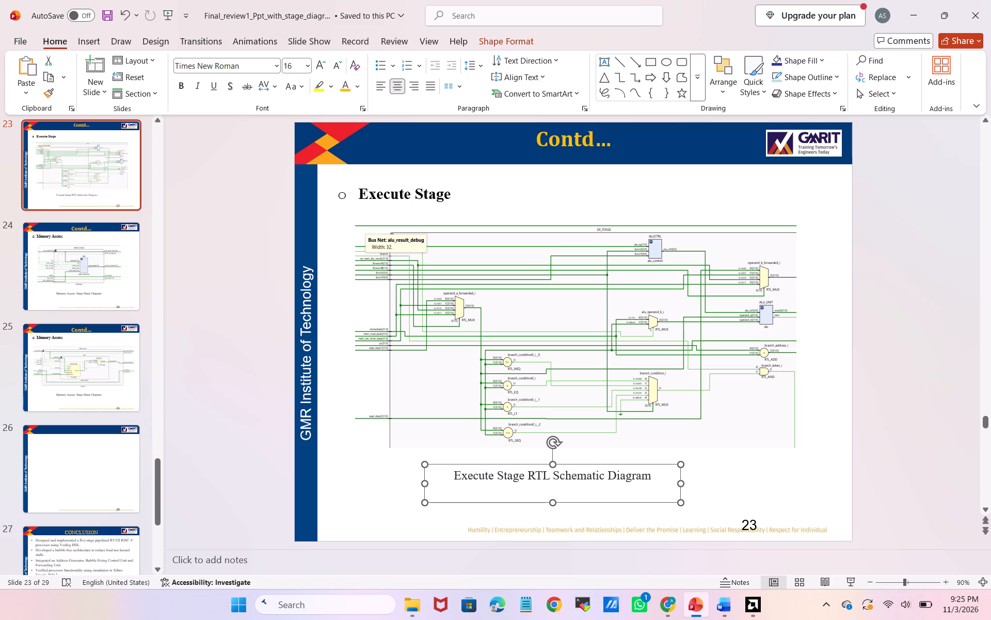
# Copy "RTL Schematic Diagram" from the slide 23 caption and replace "Stage Block Diagram" with it in the slide 25 caption.
pyautogui.moveTo(529, 476); pyautogui.dragTo(664, 469)
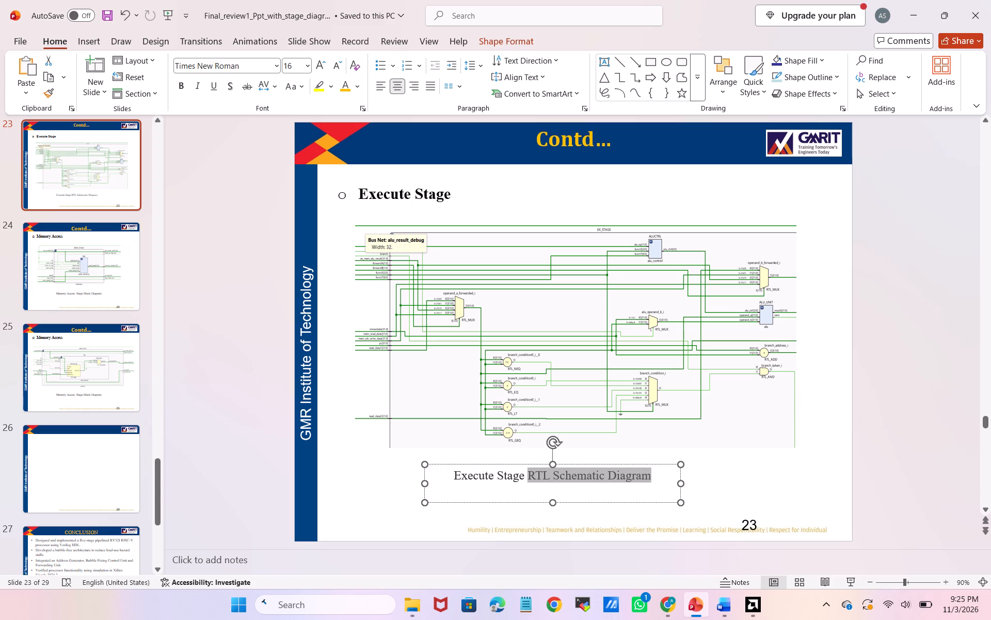
pyautogui.hotkey('ctrl', 'c')
pyautogui.click(65, 173)
pyautogui.click(85, 383)
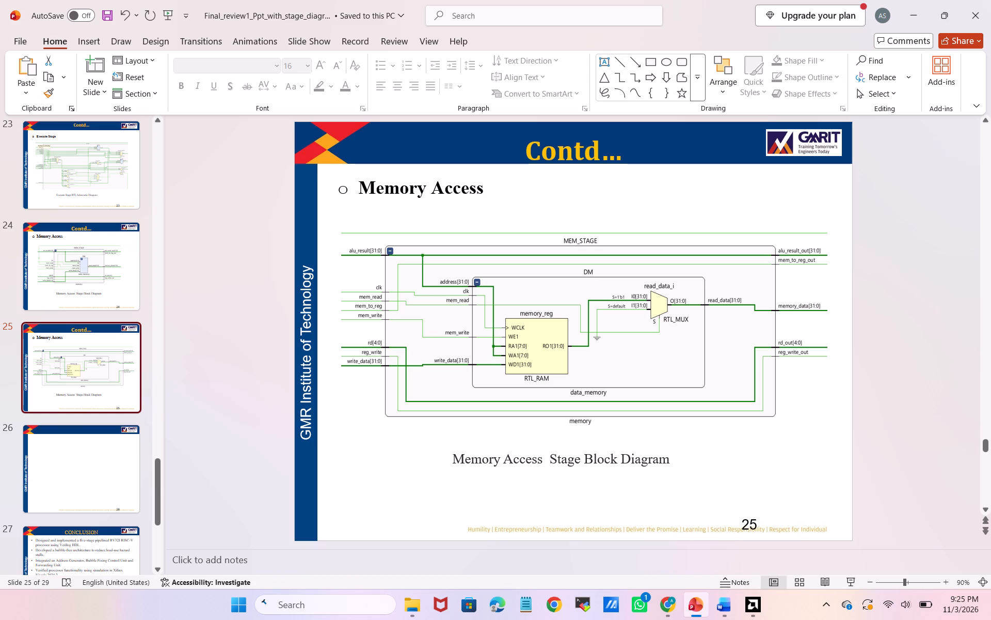
pyautogui.doubleClick(616, 463)
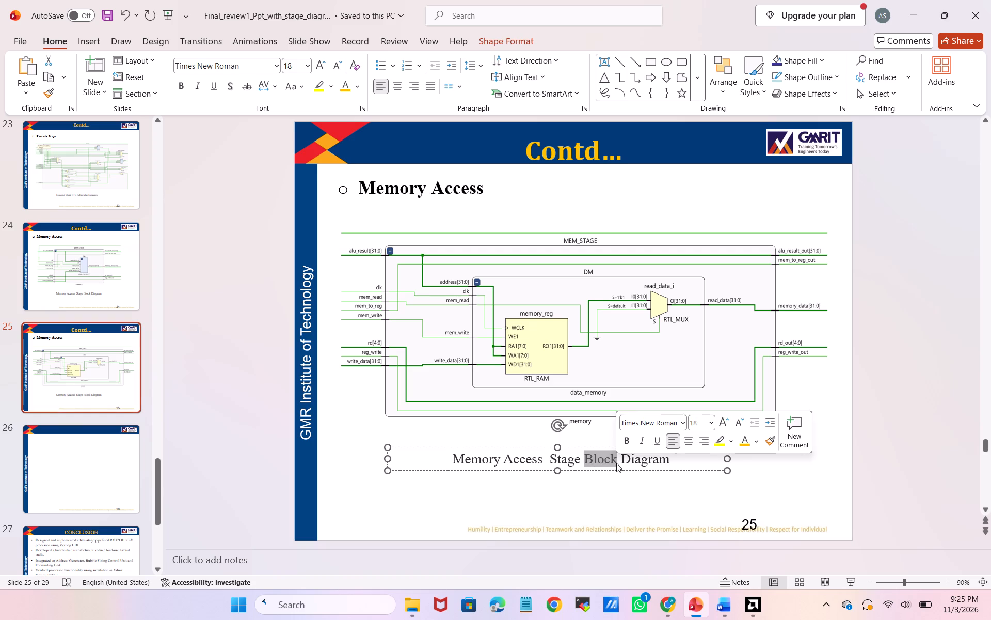
pyautogui.click(672, 462)
pyautogui.click(671, 460)
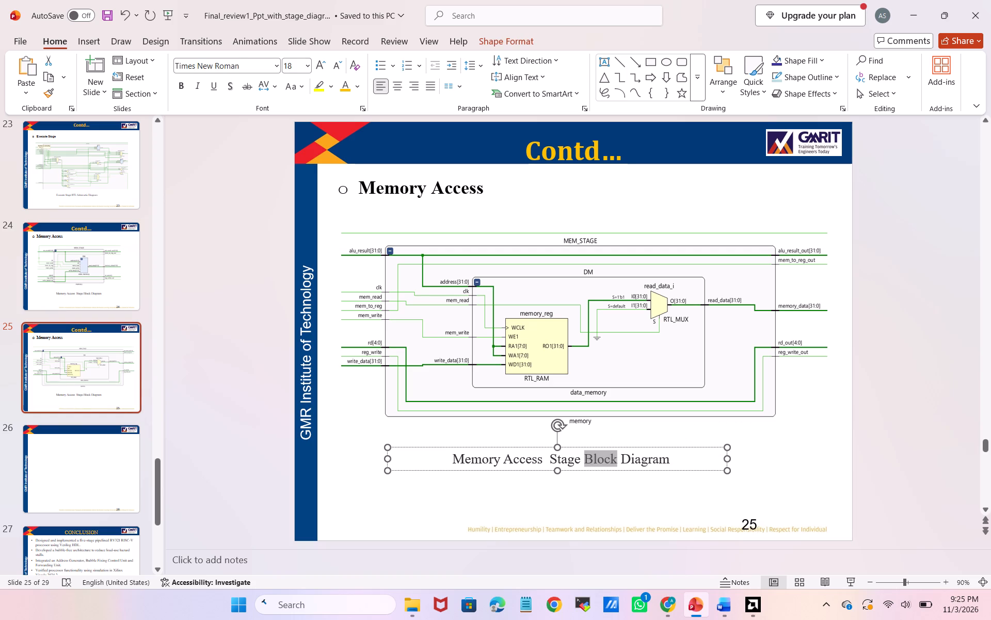
pyautogui.click(673, 461)
pyautogui.doubleClick(672, 461)
pyautogui.moveTo(672, 461); pyautogui.dragTo(676, 455)
pyautogui.moveTo(673, 453); pyautogui.dragTo(583, 449)
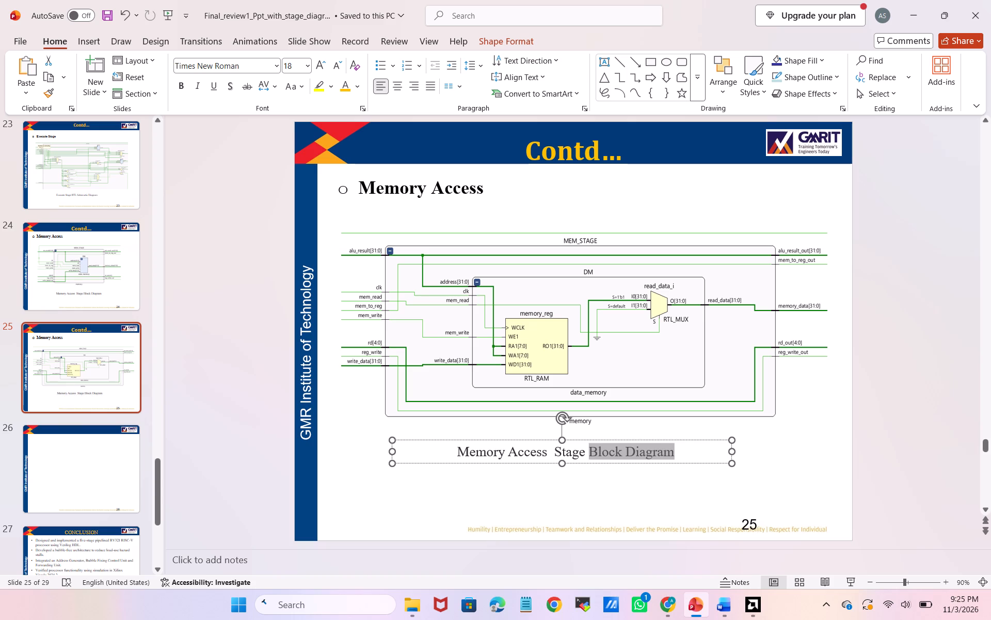
pyautogui.moveTo(583, 449); pyautogui.dragTo(572, 450)
pyautogui.hotkey('ctrl', 'v')
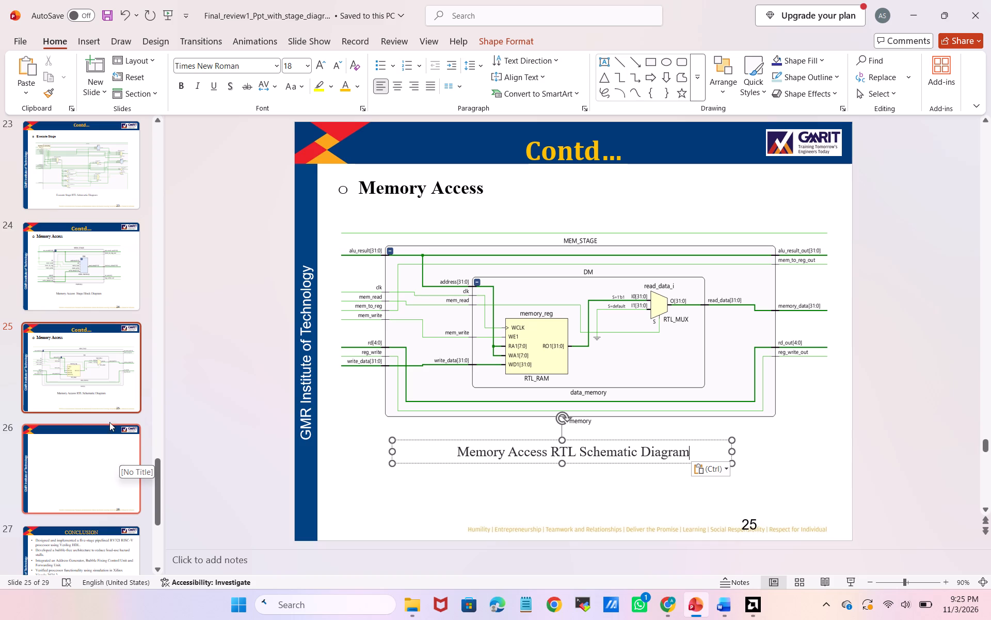
# Compare the headings, diagrams and captions of the Execute Stage and Memory Access slides, 22 to 25.
pyautogui.click(100, 400)
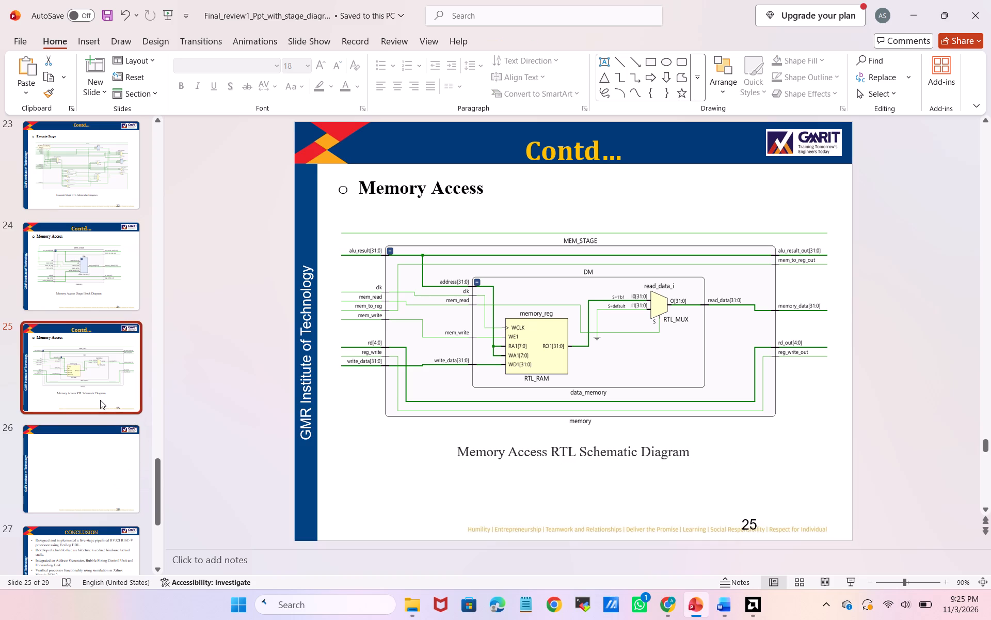
pyautogui.click(100, 441)
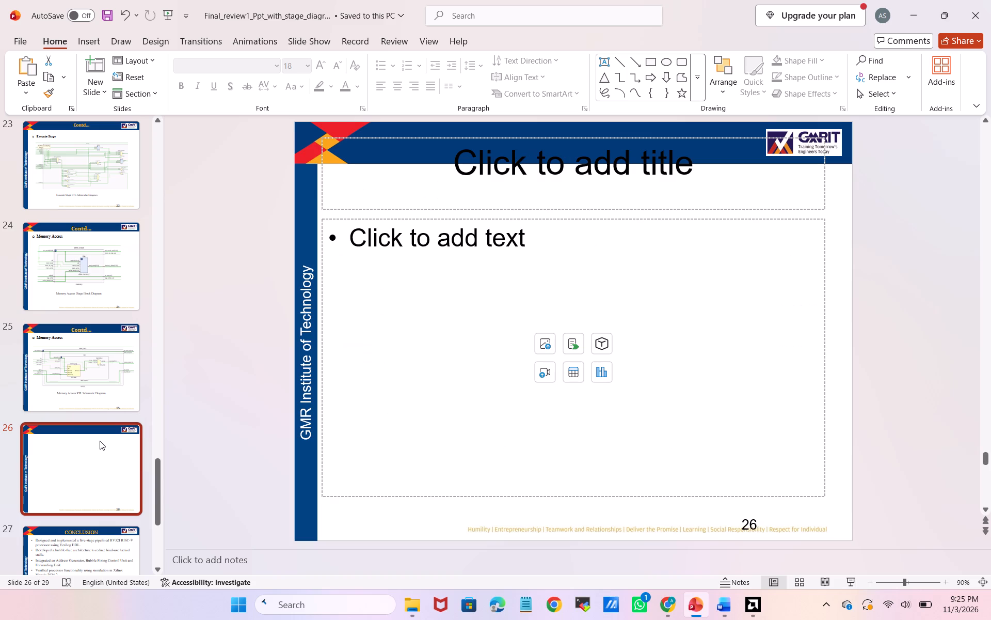
pyautogui.click(78, 380)
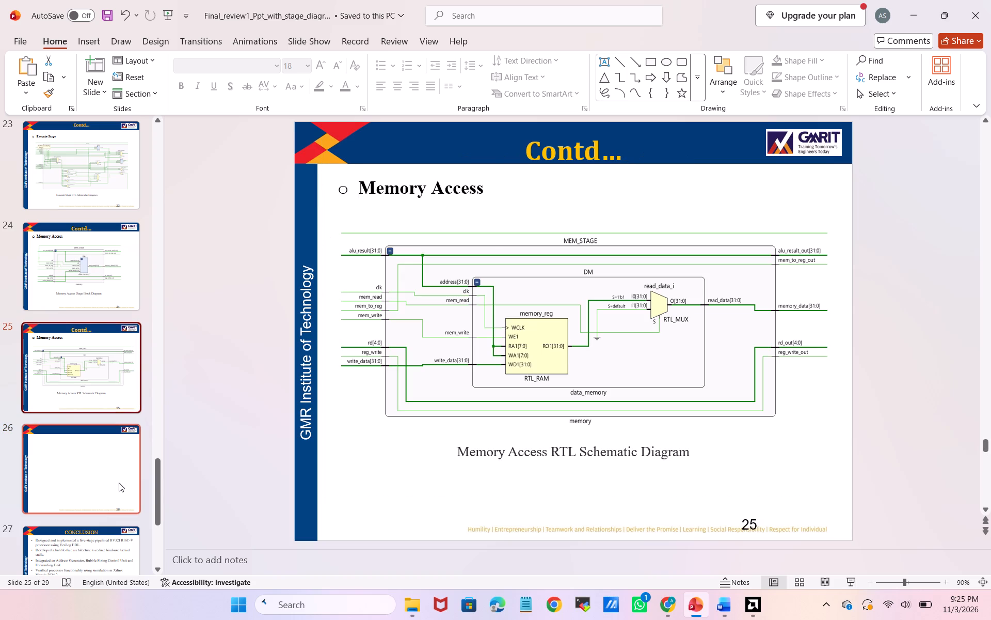
pyautogui.click(119, 483)
pyautogui.click(116, 378)
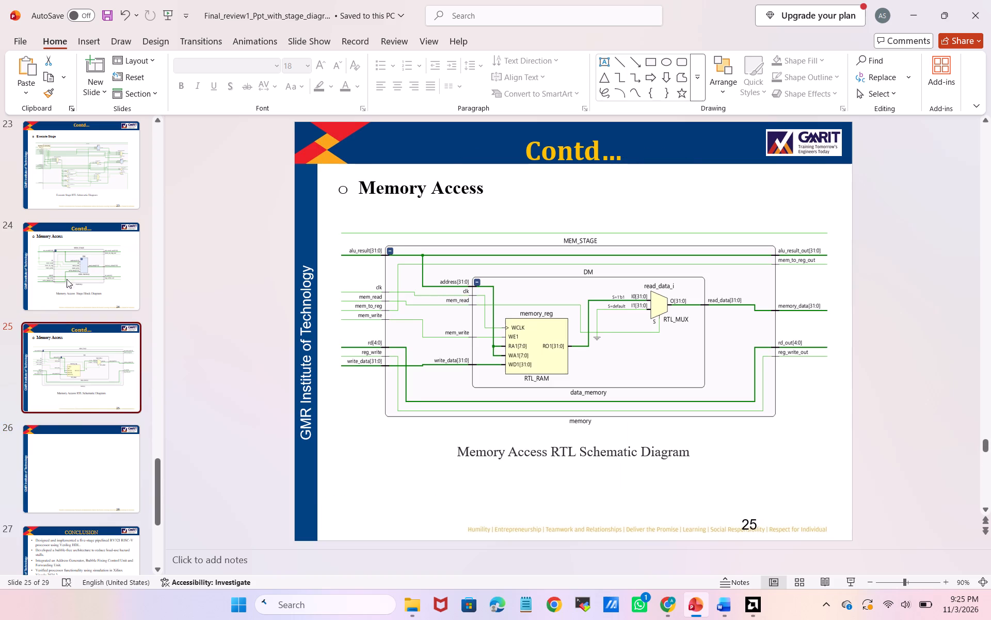
pyautogui.scroll(1, 62, 239)
pyautogui.click(62, 239)
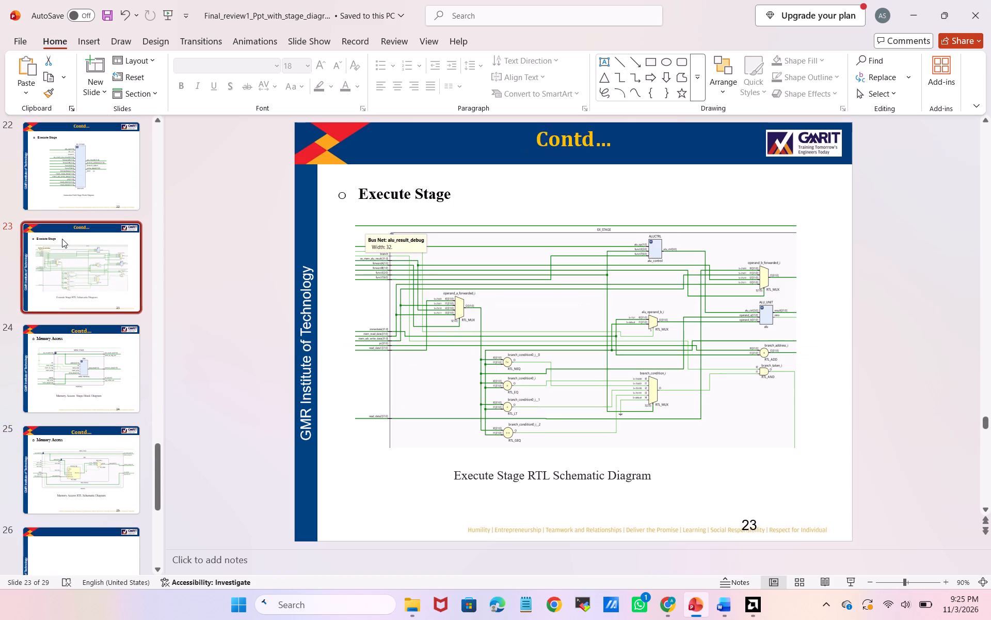
pyautogui.click(68, 188)
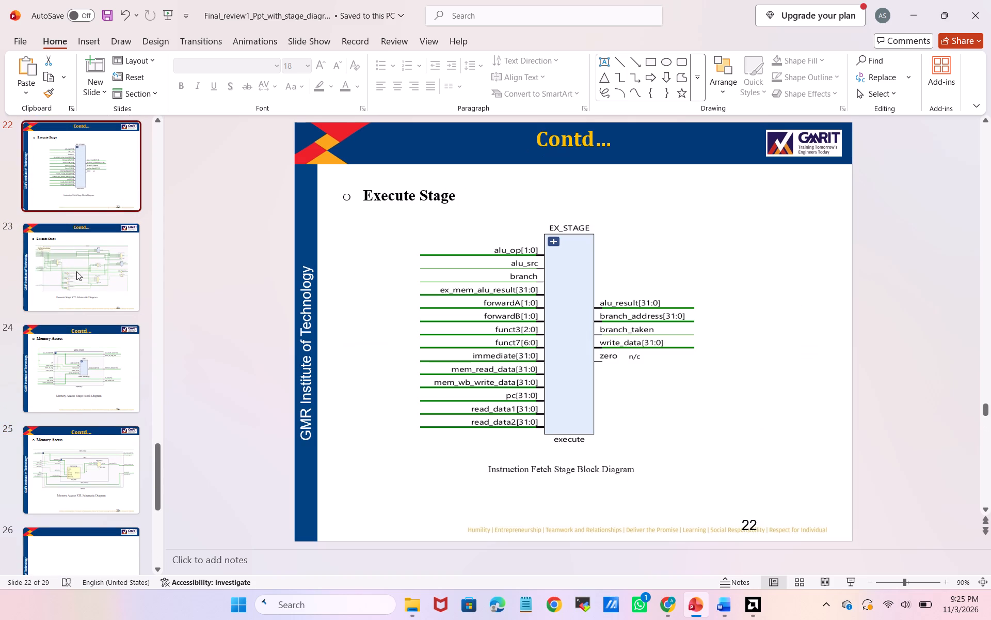
pyautogui.click(74, 304)
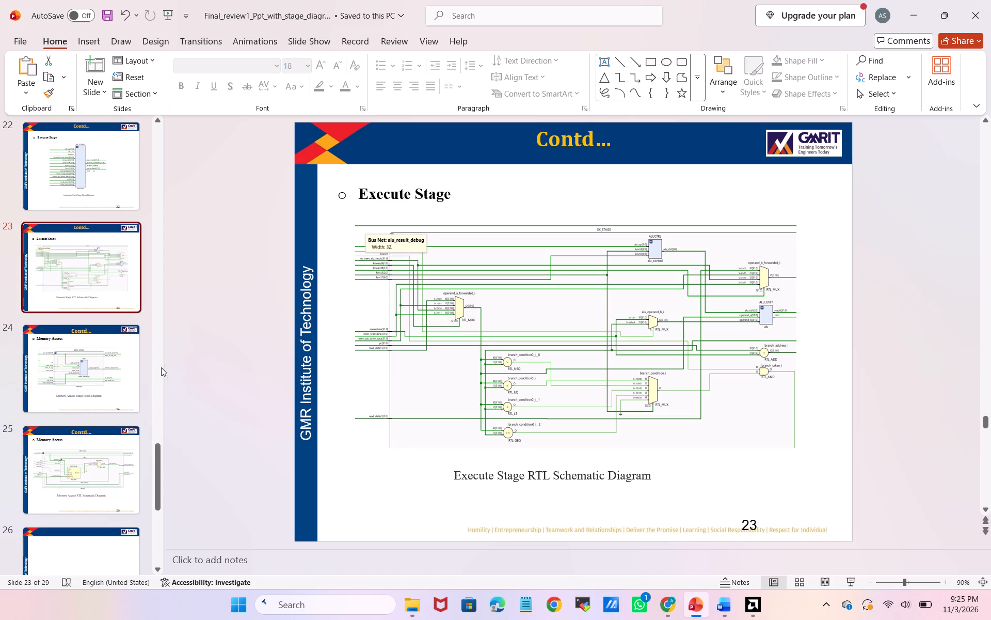
pyautogui.click(93, 478)
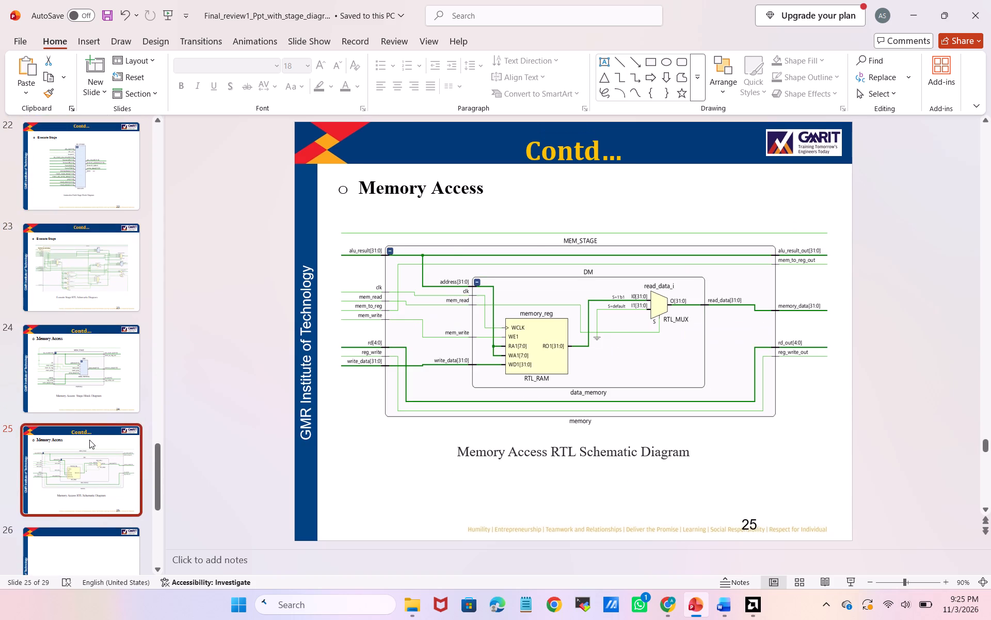
pyautogui.click(81, 417)
pyautogui.click(77, 395)
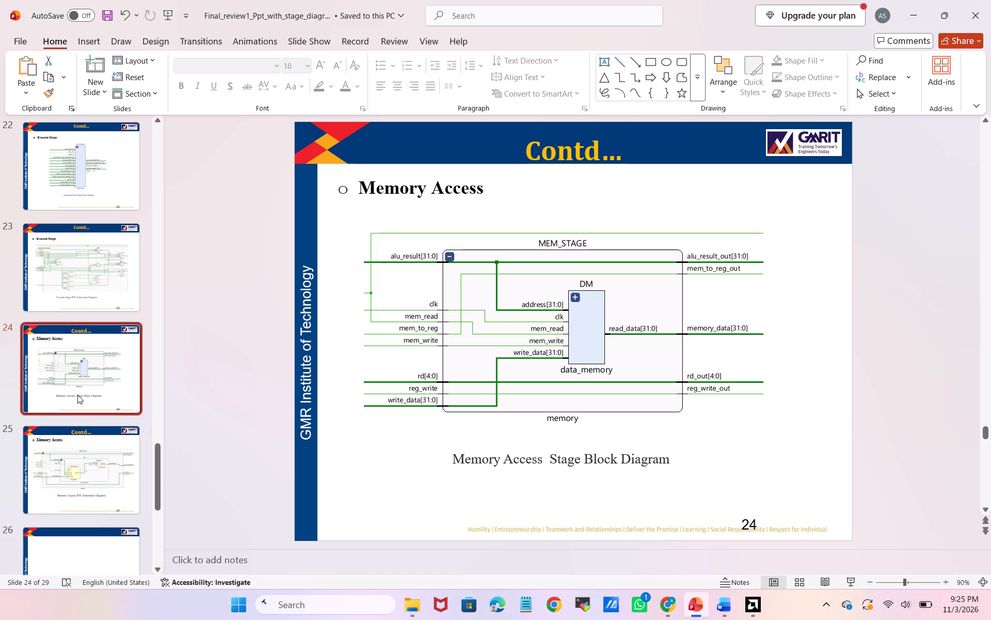
# Go back to slide 17 and review the results, waveform and pipeline stage slides in order through slide 24.
pyautogui.scroll(2, 77, 395)
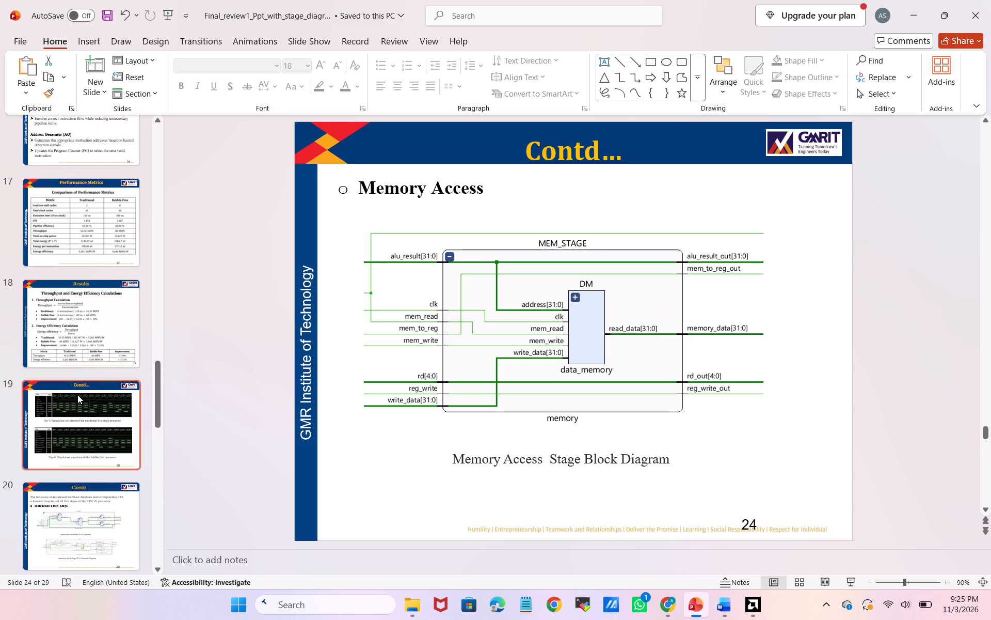
pyautogui.click(68, 198)
pyautogui.press('Down')
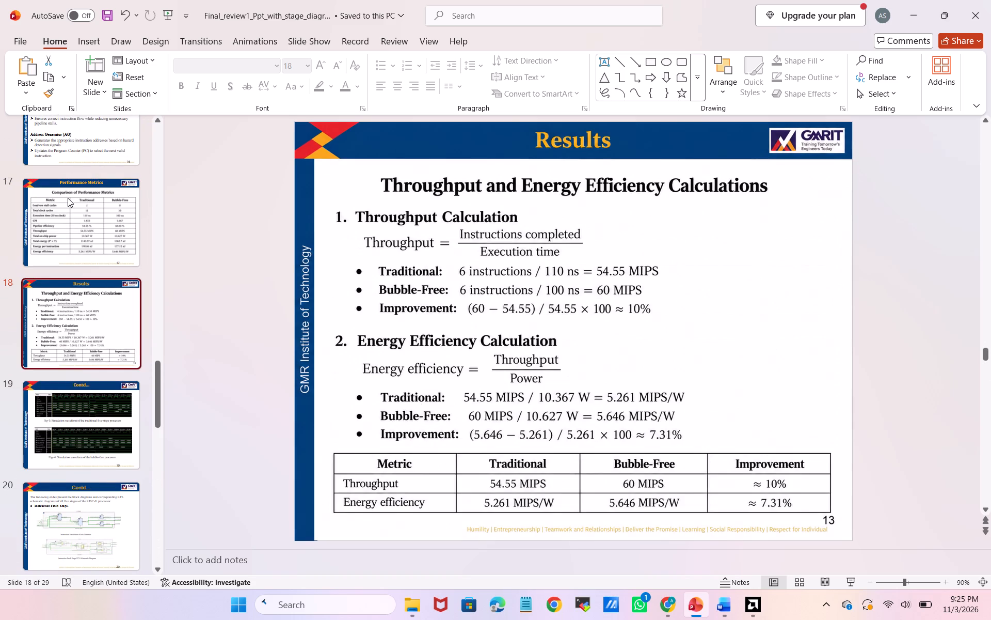
pyautogui.press('Down')
pyautogui.press('Up')
pyautogui.press('Down')
pyautogui.press('Up')
pyautogui.press('Down')
pyautogui.press('Up')
pyautogui.press('Down')
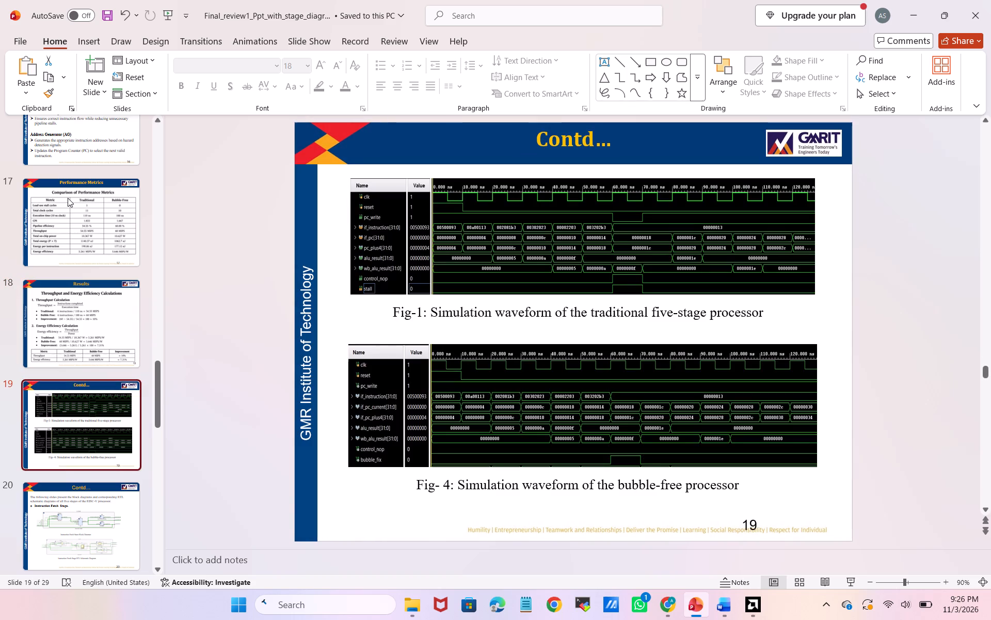
pyautogui.press('Down')
pyautogui.press('Up')
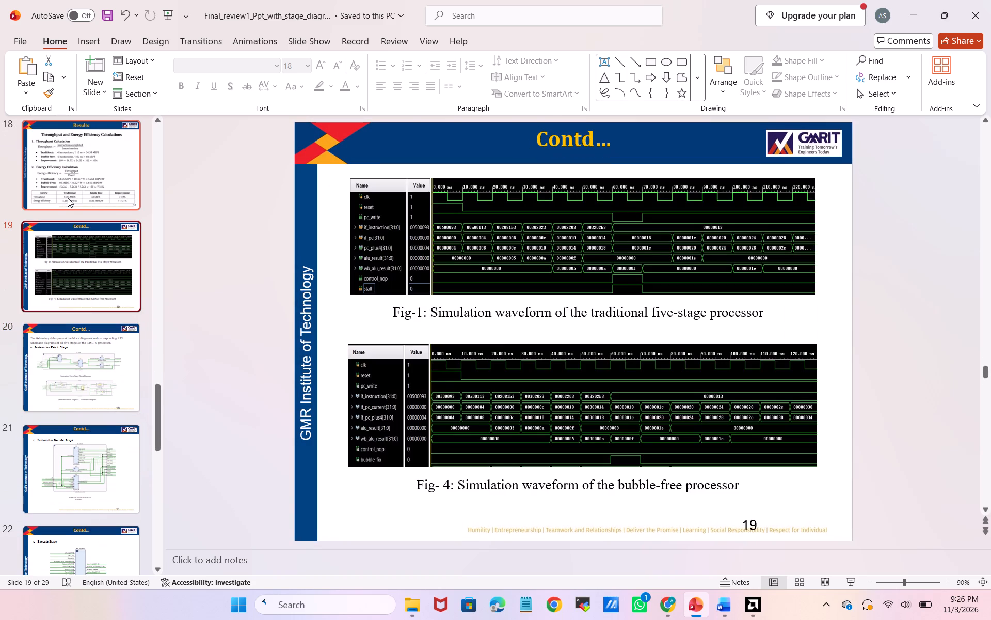
pyautogui.press('Down')
pyautogui.press('Down')
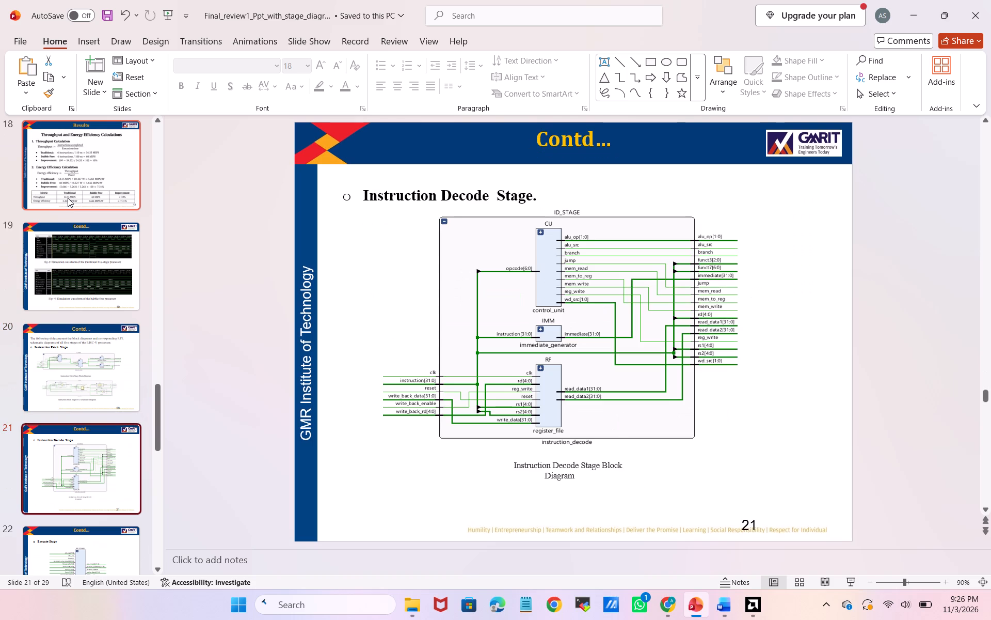
pyautogui.press('Down')
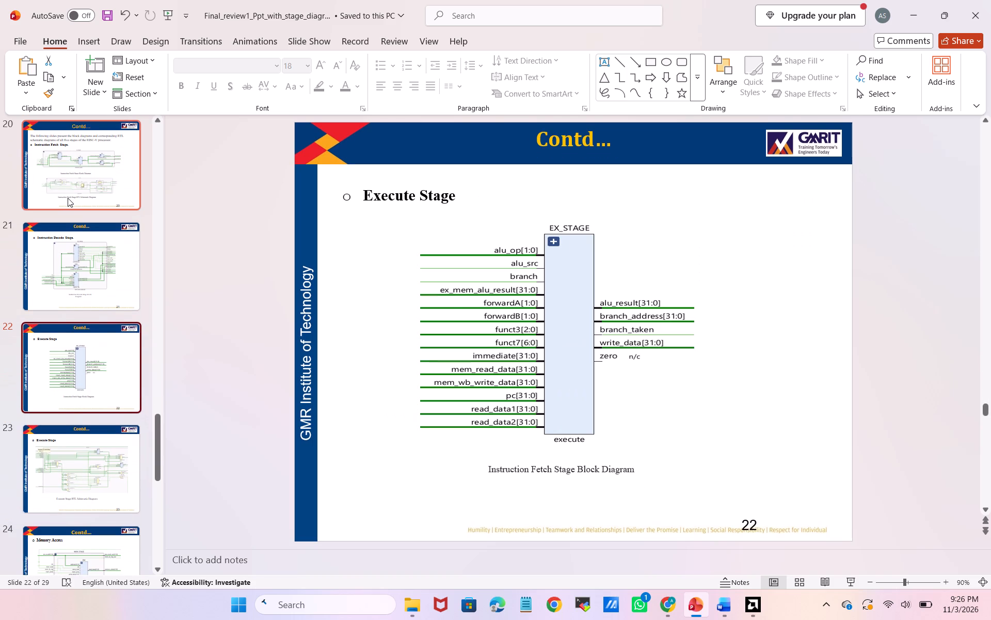
pyautogui.press('Down')
pyautogui.press('Down')
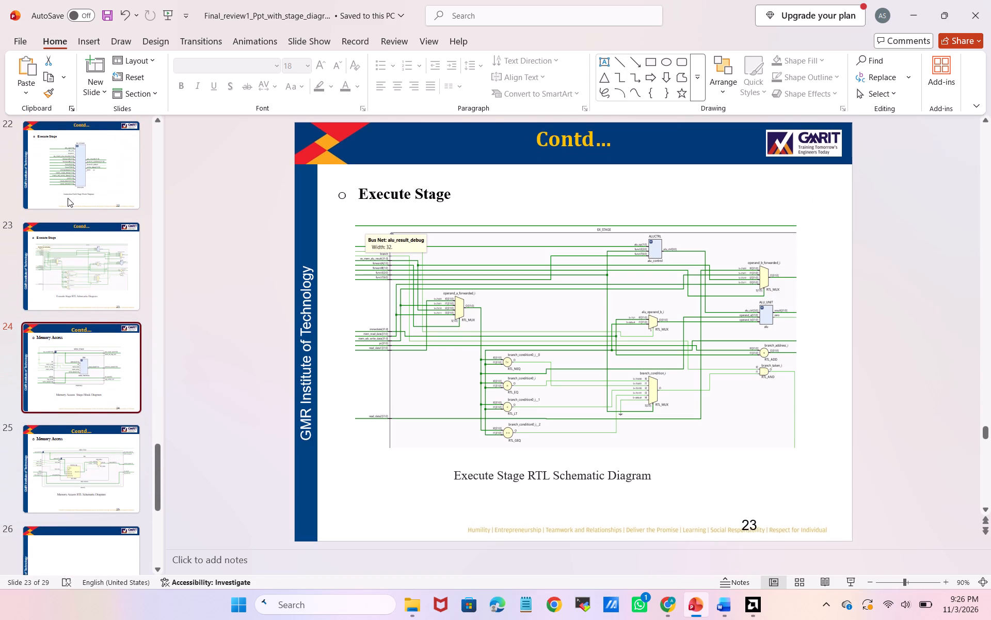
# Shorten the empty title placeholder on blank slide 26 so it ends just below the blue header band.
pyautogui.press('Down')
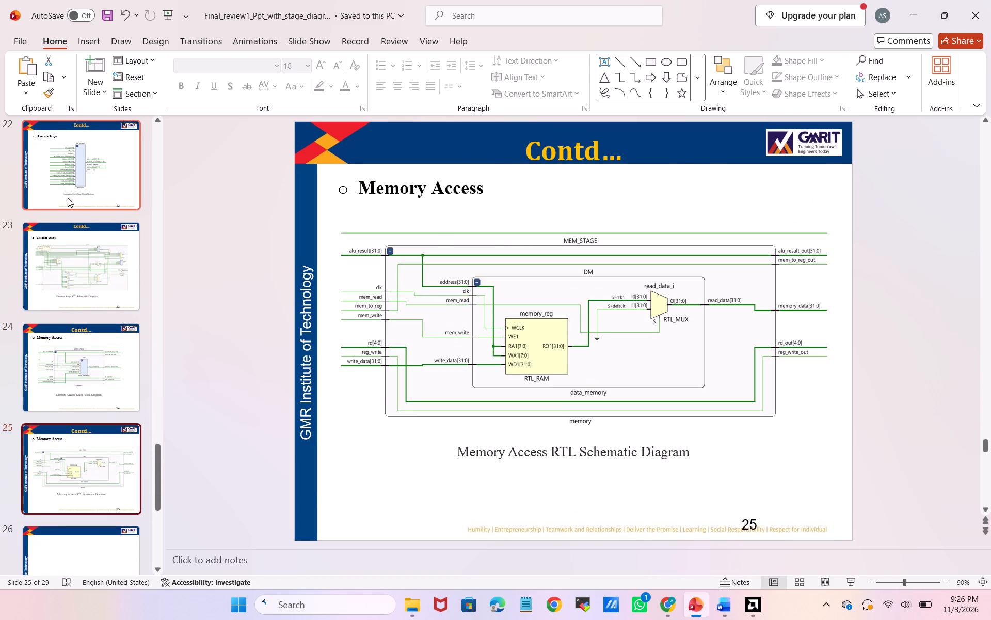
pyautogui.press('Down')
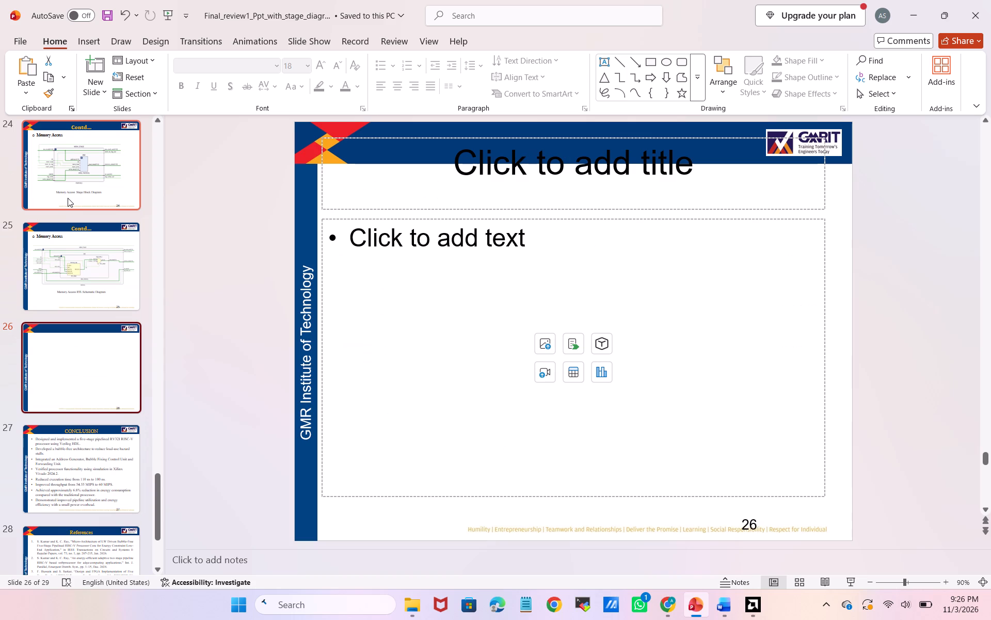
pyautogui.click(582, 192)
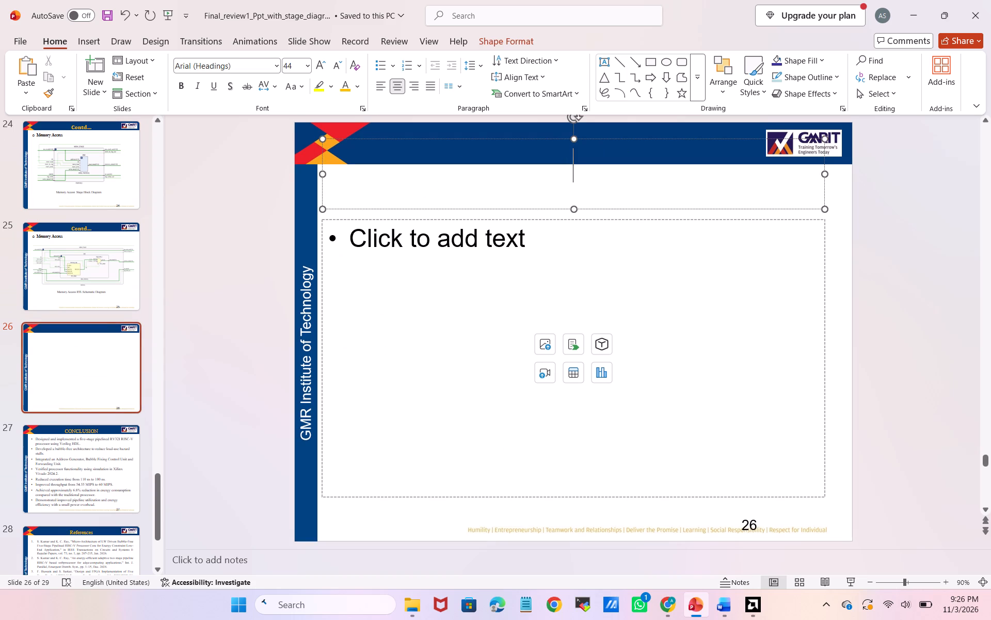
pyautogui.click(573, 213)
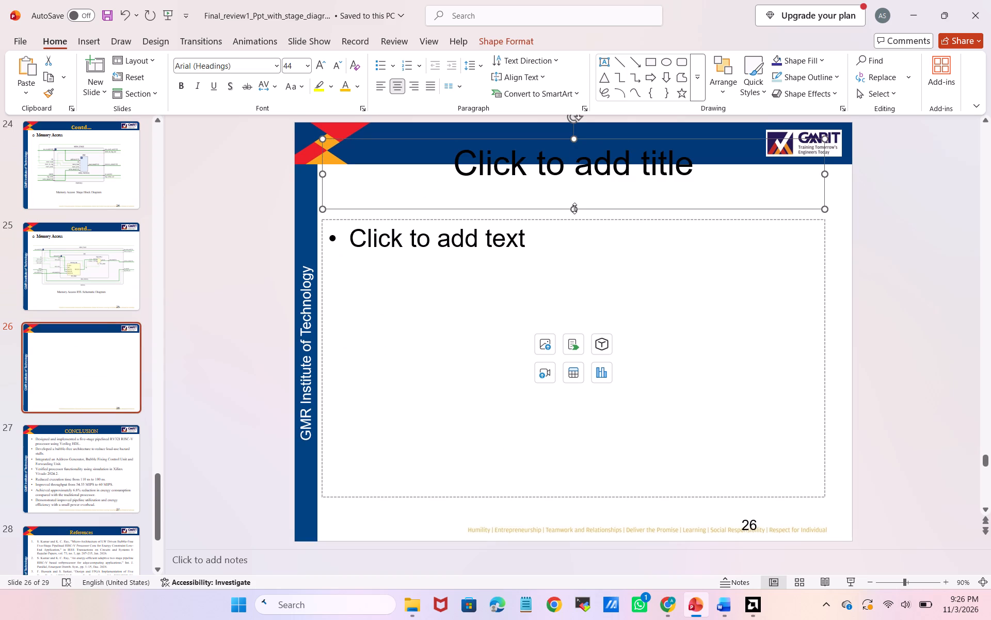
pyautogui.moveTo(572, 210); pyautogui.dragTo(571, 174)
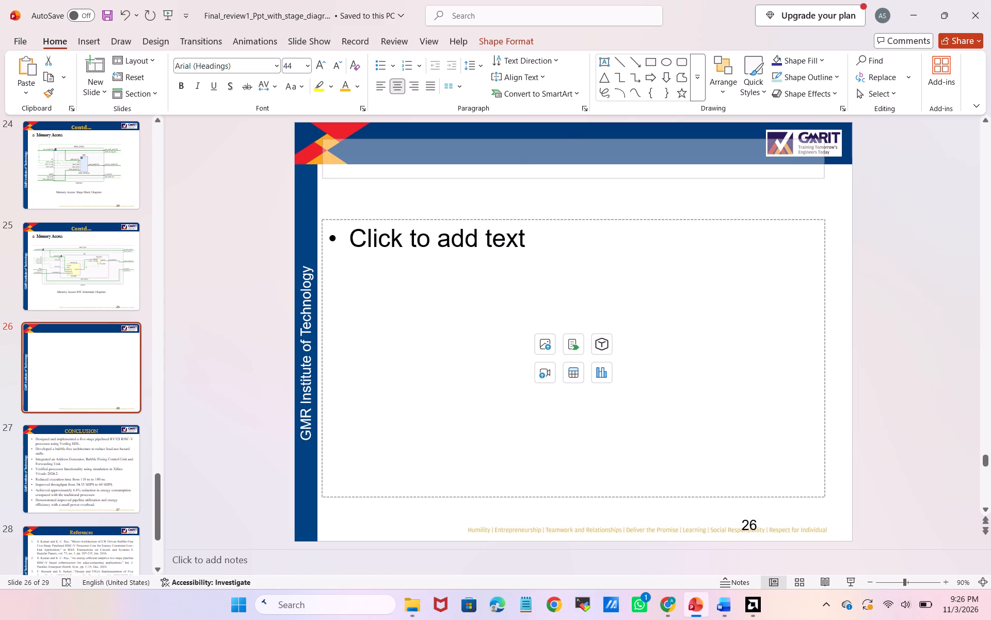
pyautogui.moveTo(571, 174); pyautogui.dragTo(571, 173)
# Replace blank slide 26 with a copy of the Memory Access RTL schematic slide 25.
pyautogui.click(118, 262)
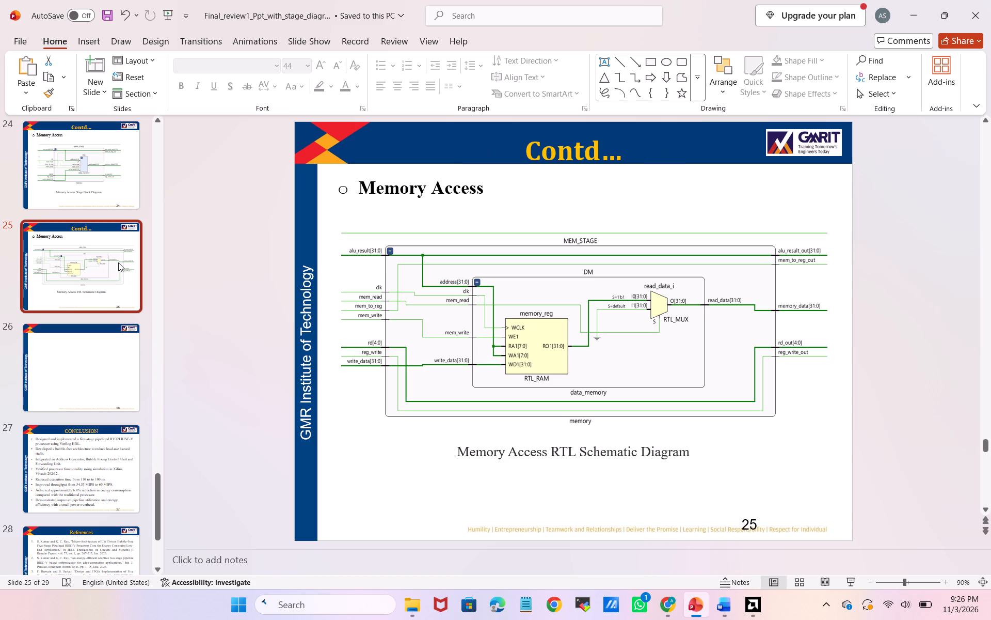
pyautogui.hotkey('ctrl', 'c')
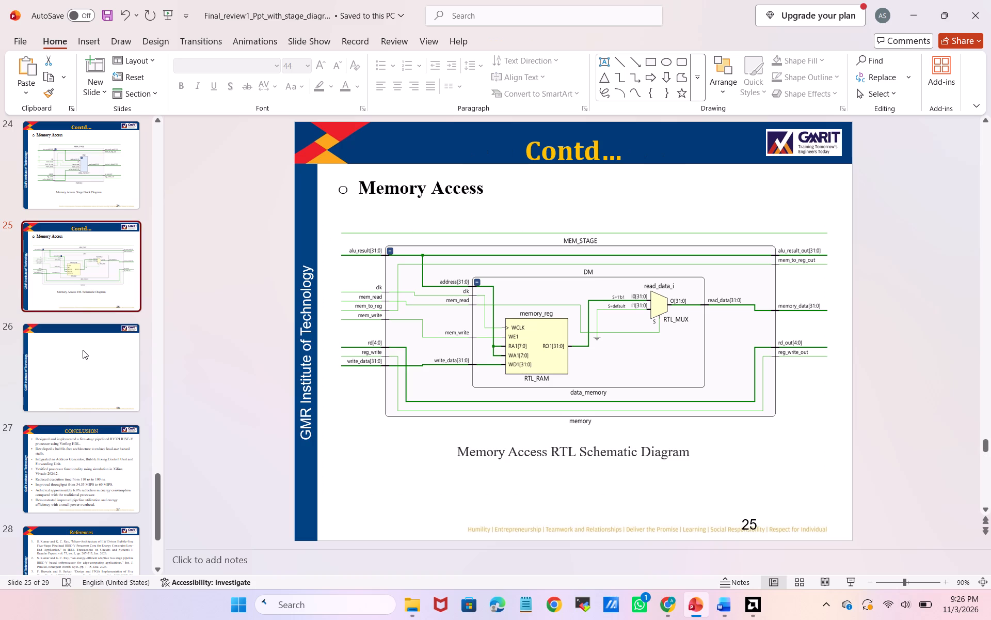
pyautogui.click(83, 350)
pyautogui.hotkey('ctrl', 'v')
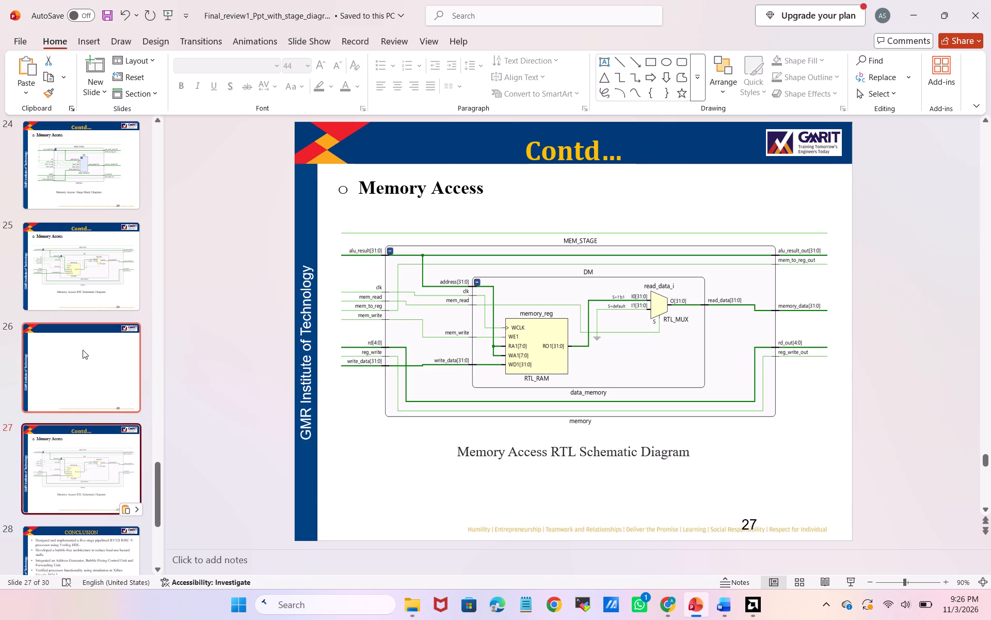
pyautogui.click(83, 350)
pyautogui.press('Delete')
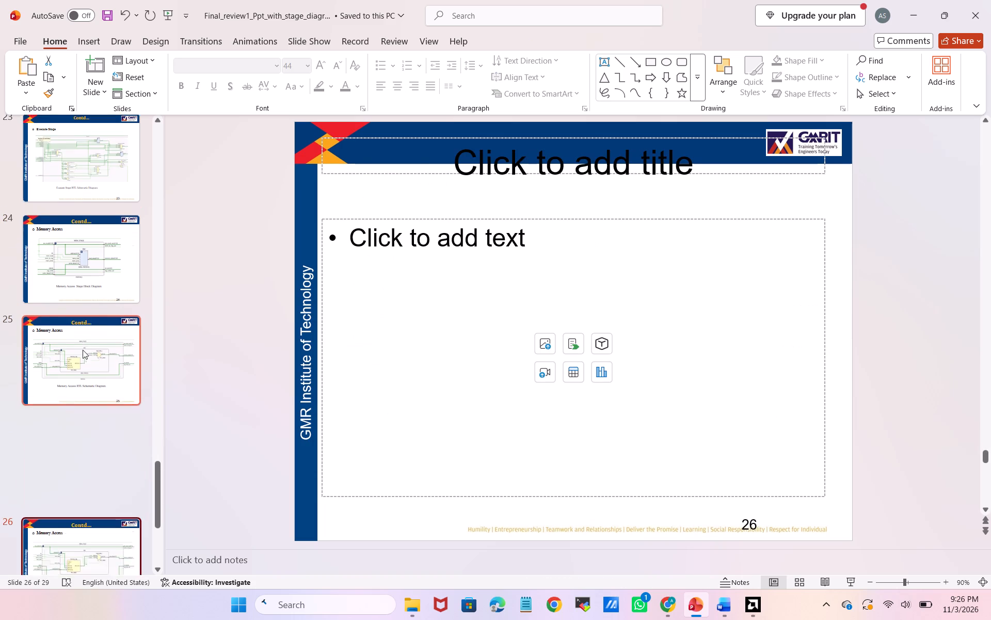
# Paste a second copy of the Memory Access slide directly after slide 26.
pyautogui.scroll(-1, 95, 360)
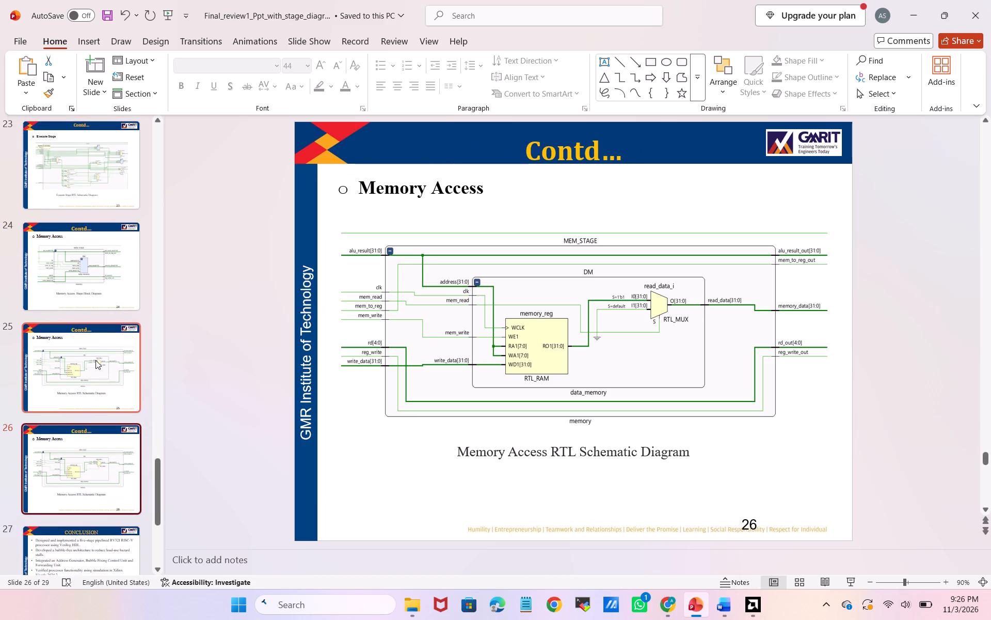
pyautogui.scroll(-1, 95, 360)
pyautogui.click(96, 402)
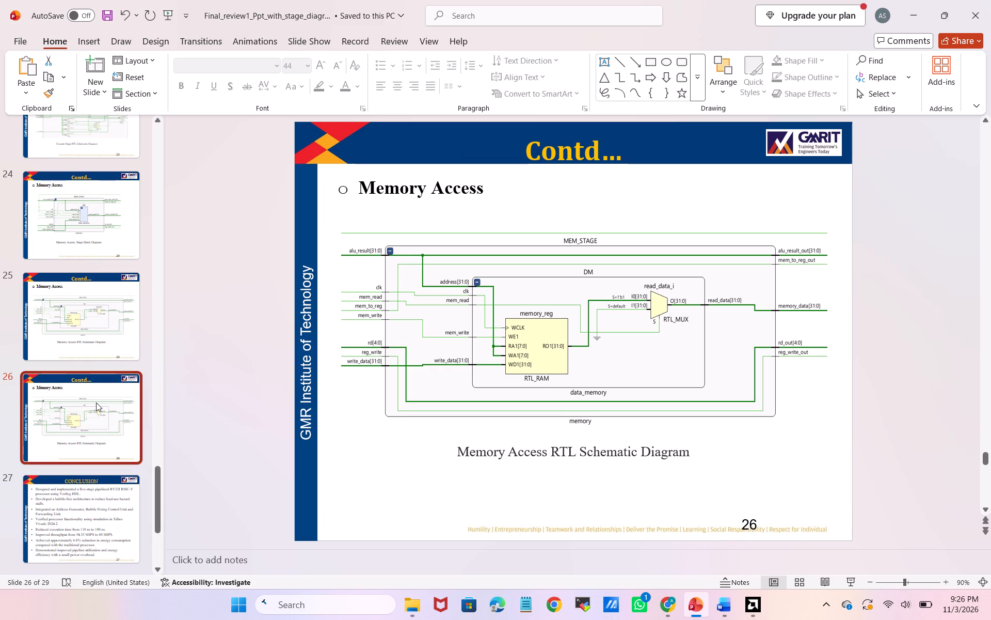
pyautogui.hotkey('ctrl', 'v')
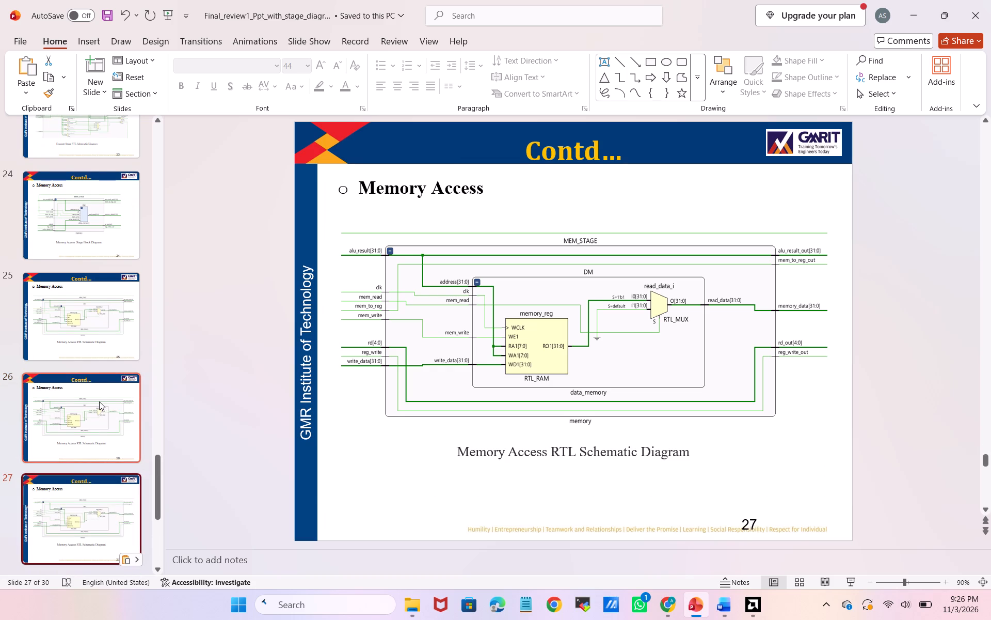
# Copy "Write Back" from the Five-Stage RISC-V Processor Pipeline list on slide 14.
pyautogui.click(590, 154)
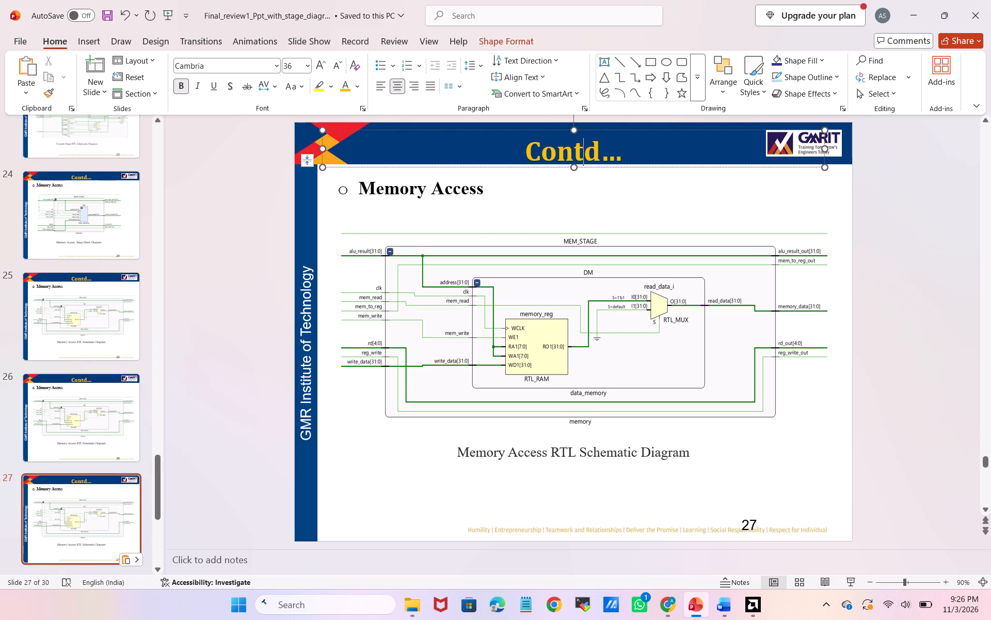
pyautogui.click(628, 157)
pyautogui.click(503, 202)
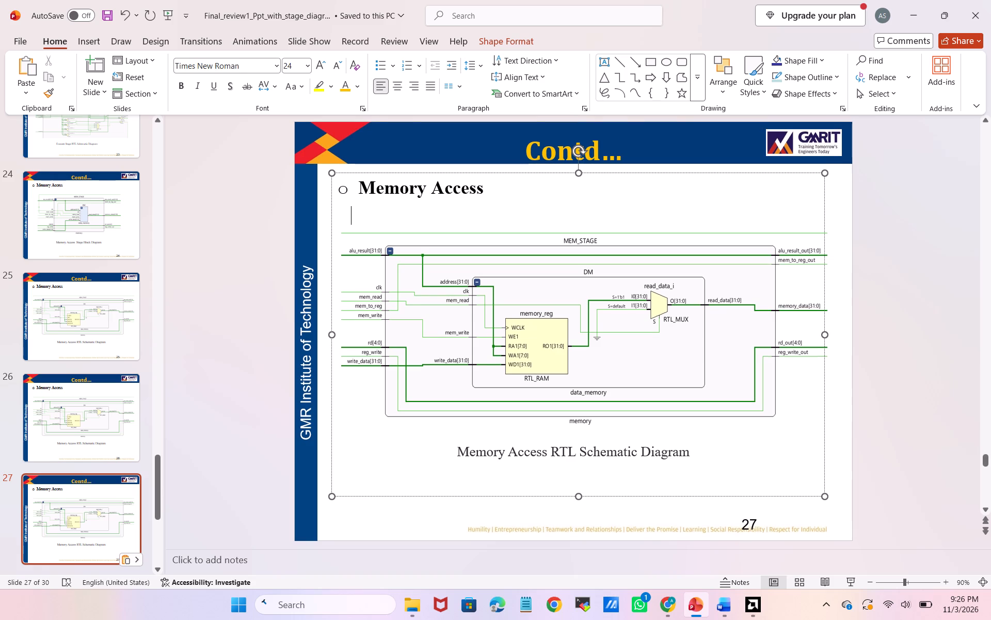
pyautogui.click(493, 194)
pyautogui.scroll(3, 93, 175)
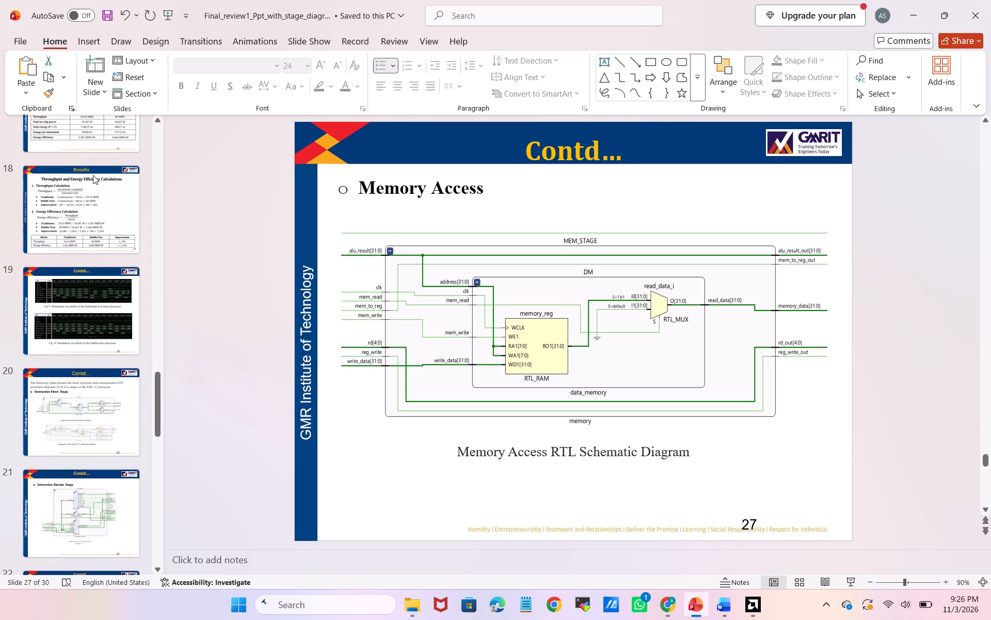
pyautogui.scroll(2, 93, 175)
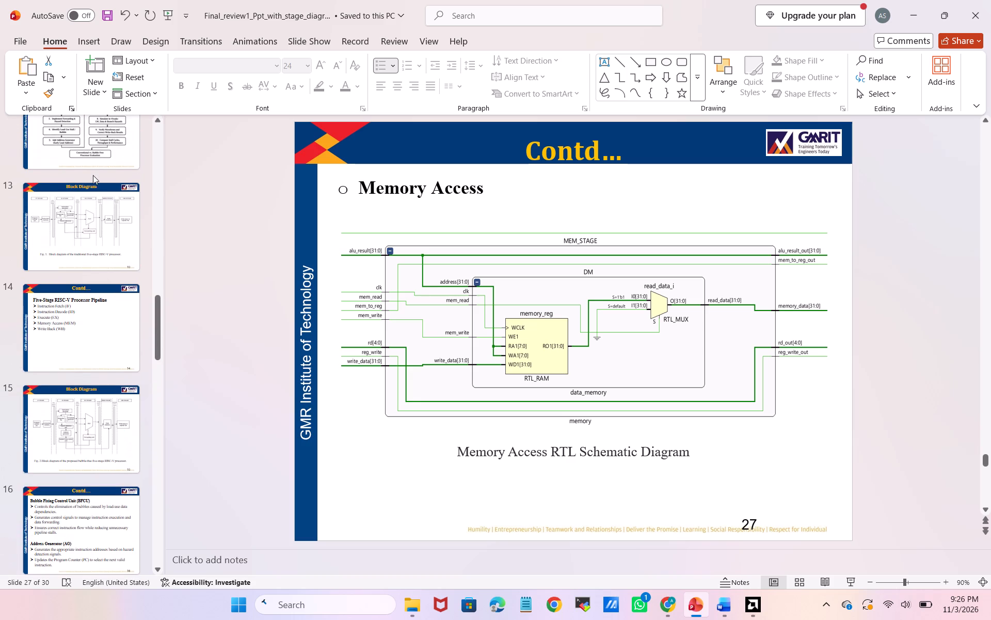
pyautogui.click(73, 311)
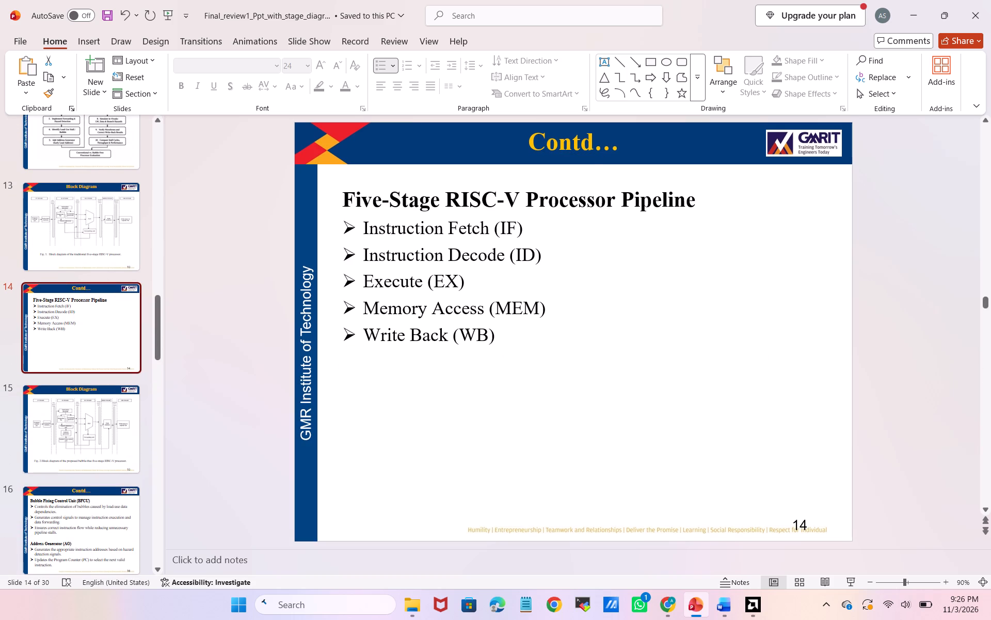
pyautogui.moveTo(451, 331); pyautogui.dragTo(387, 337)
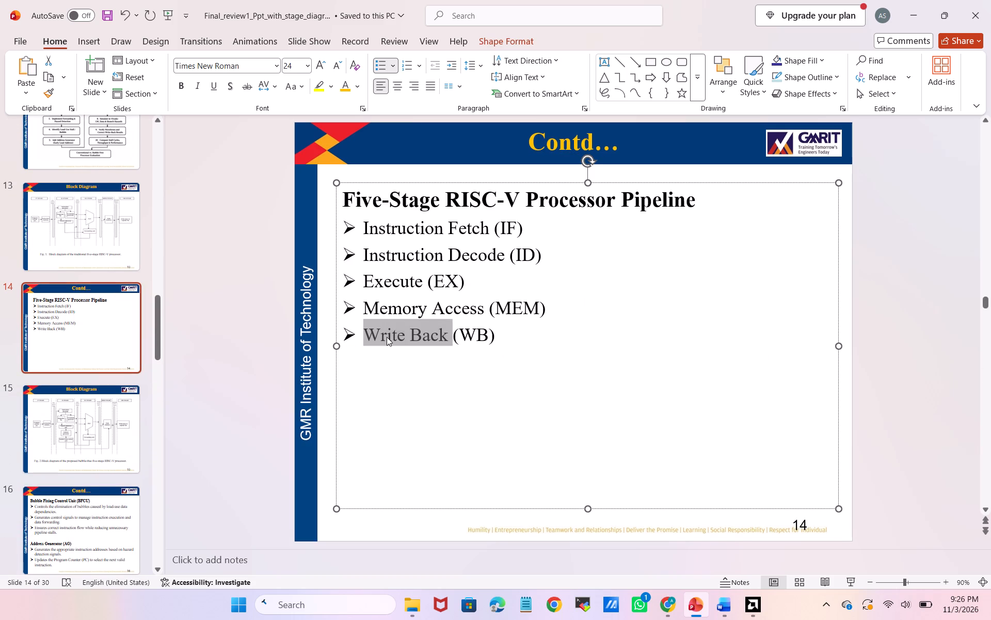
pyautogui.hotkey('ctrl', 'c')
# Replace the "Memory Access" heading on slide 26 with the copied "Write Back" and make it bold.
pyautogui.scroll(-1, 111, 418)
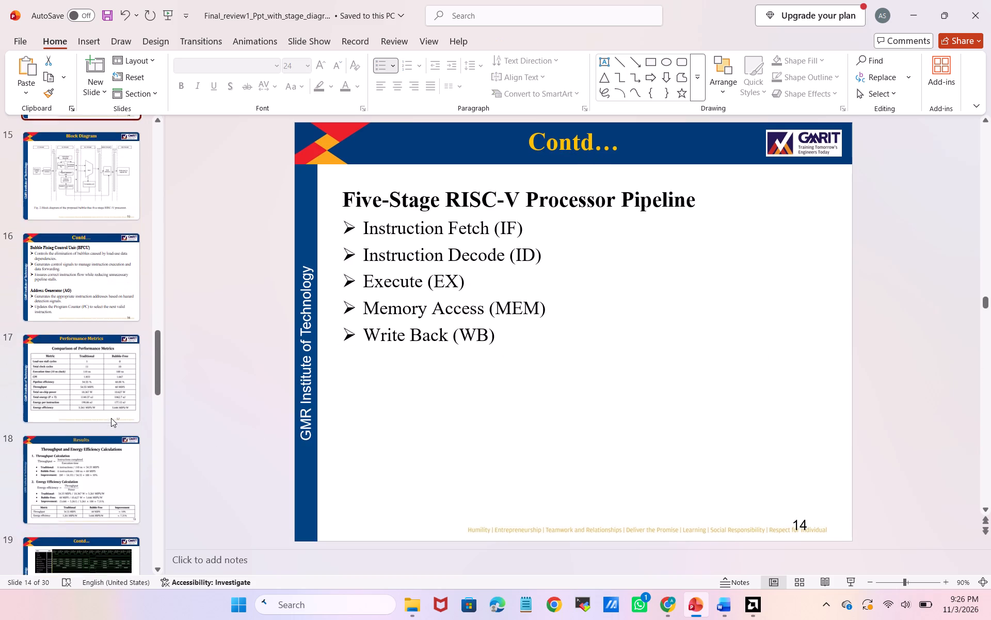
pyautogui.scroll(-3, 111, 418)
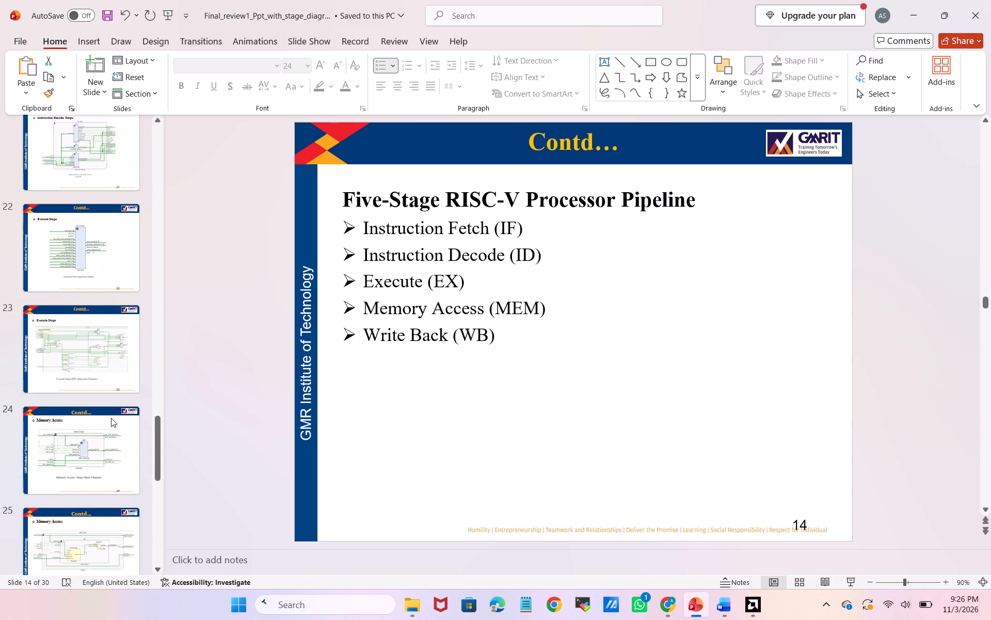
pyautogui.scroll(-2, 111, 418)
pyautogui.click(98, 339)
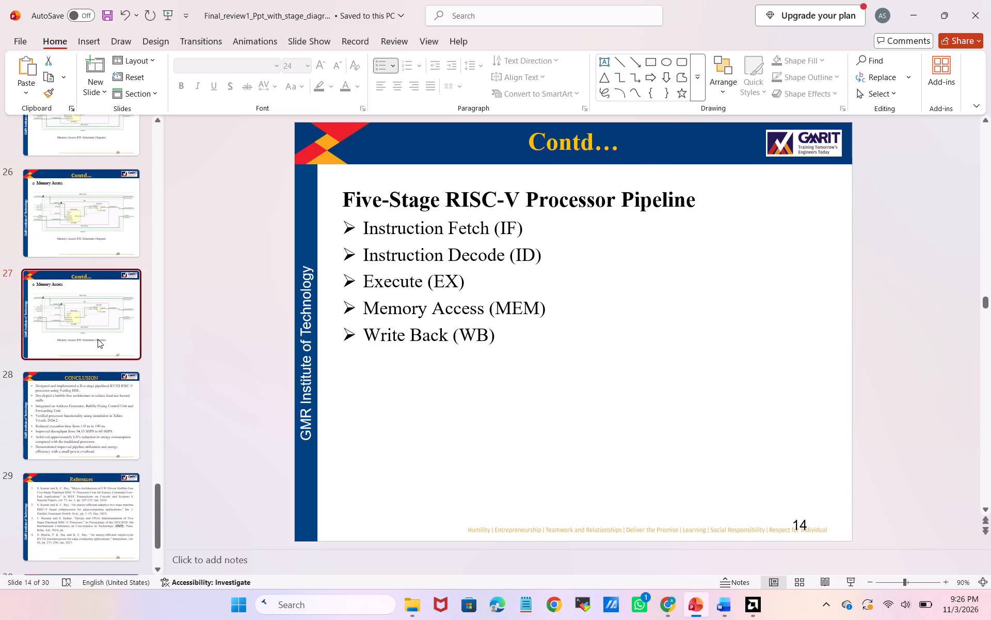
pyautogui.click(98, 243)
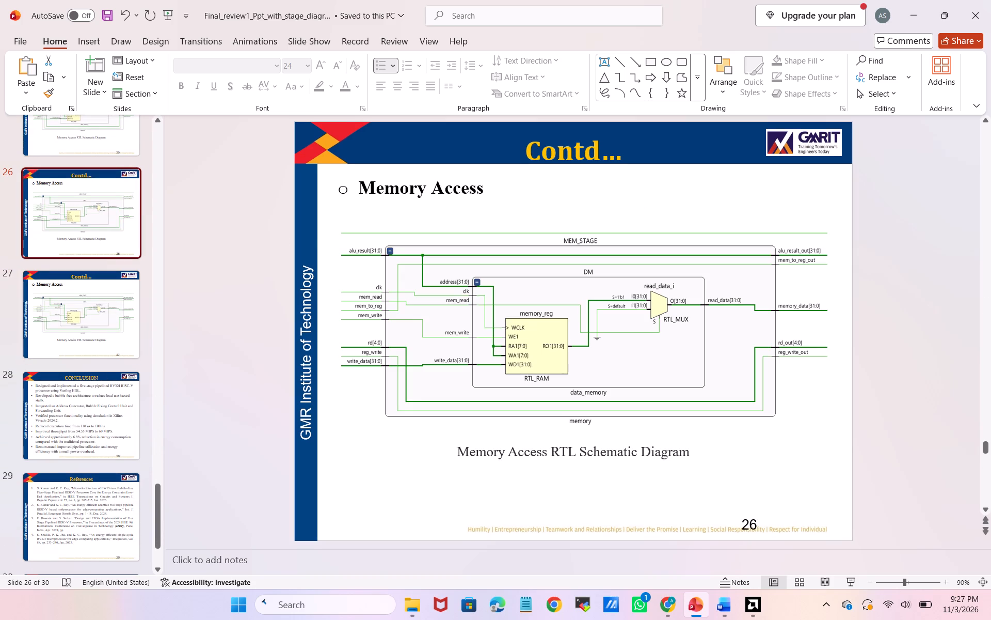
pyautogui.click(490, 187)
pyautogui.click(477, 191)
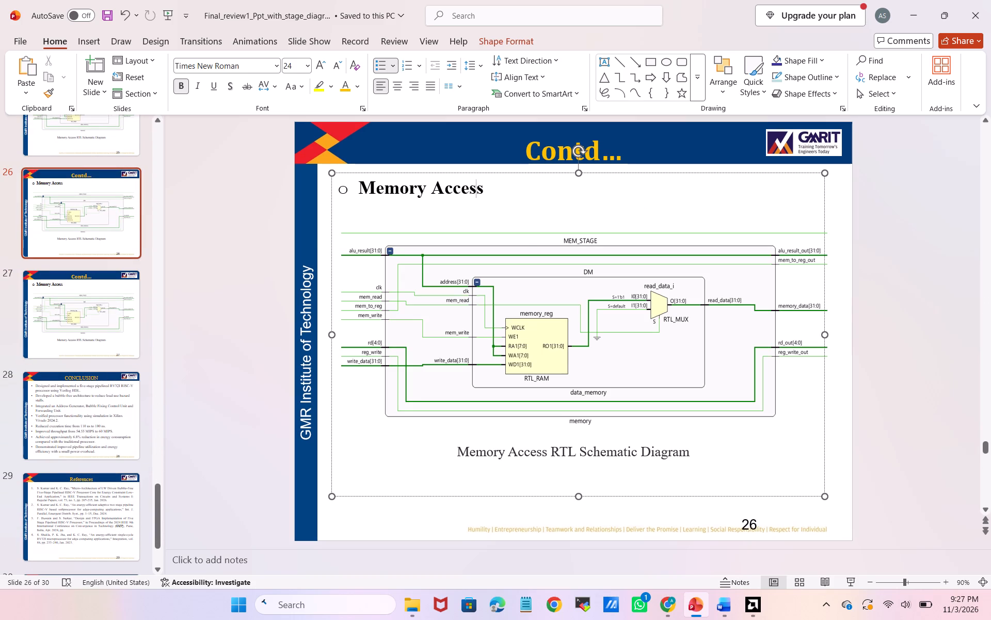
pyautogui.moveTo(484, 190); pyautogui.dragTo(373, 188)
pyautogui.hotkey('ctrl', 'v')
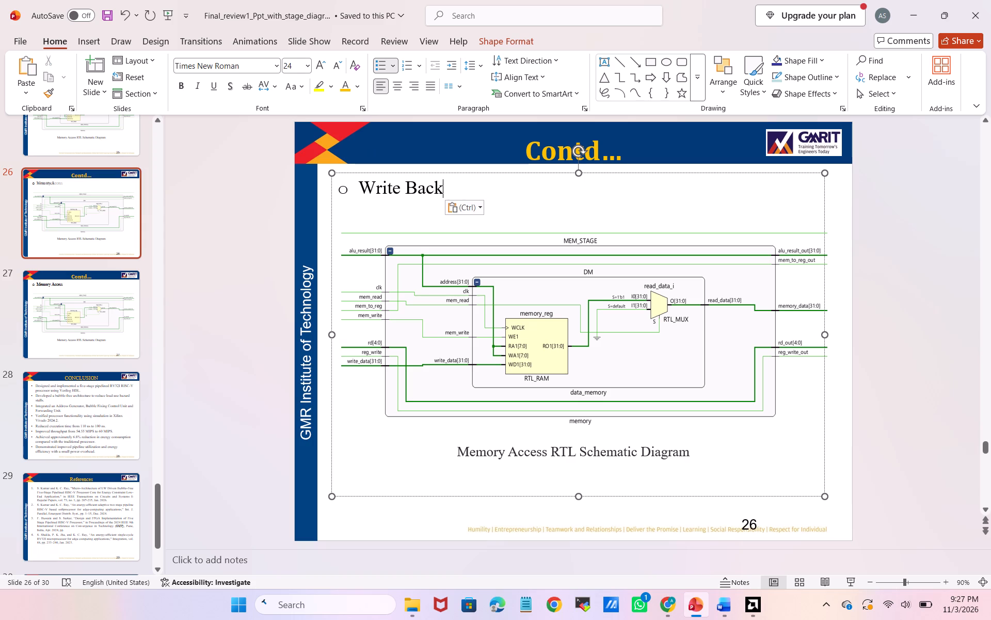
pyautogui.moveTo(444, 189); pyautogui.dragTo(379, 187)
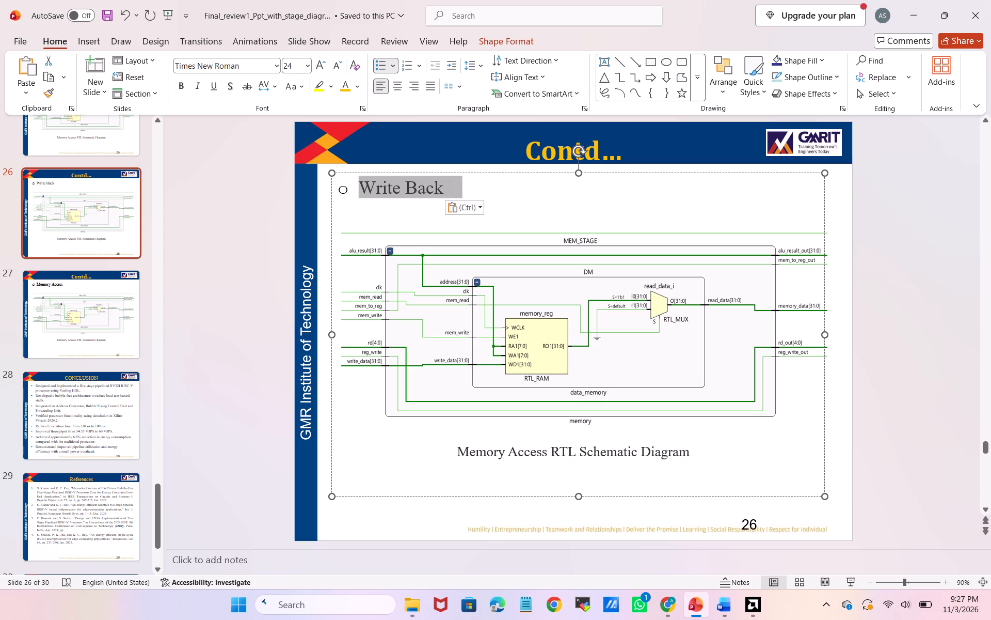
pyautogui.moveTo(379, 187); pyautogui.dragTo(378, 187)
pyautogui.click(387, 169)
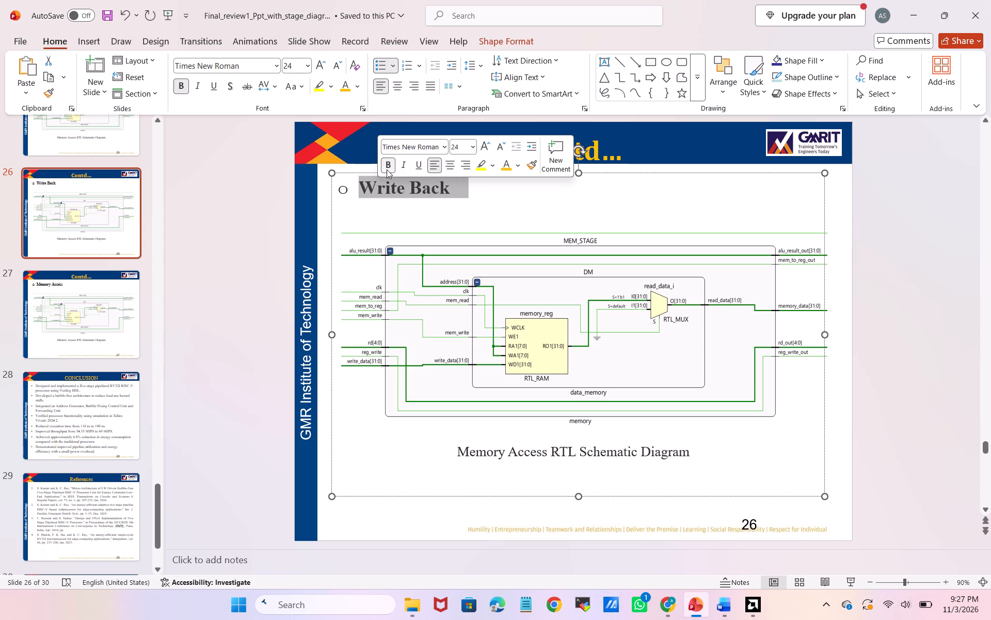
# Delete the Memory Access schematic picture from the Write Back slide 26.
pyautogui.click(450, 226)
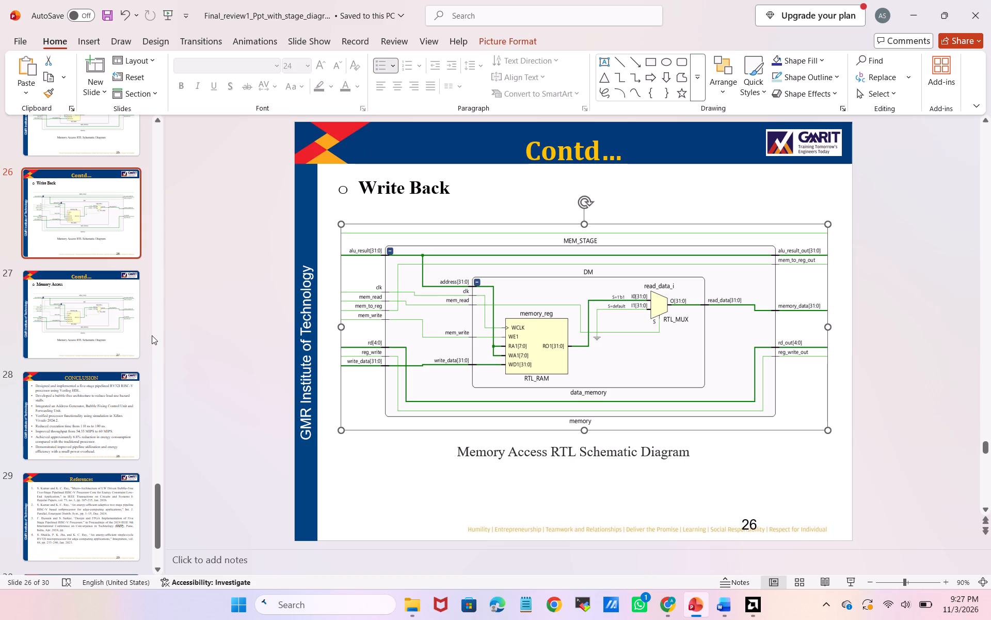
pyautogui.click(453, 300)
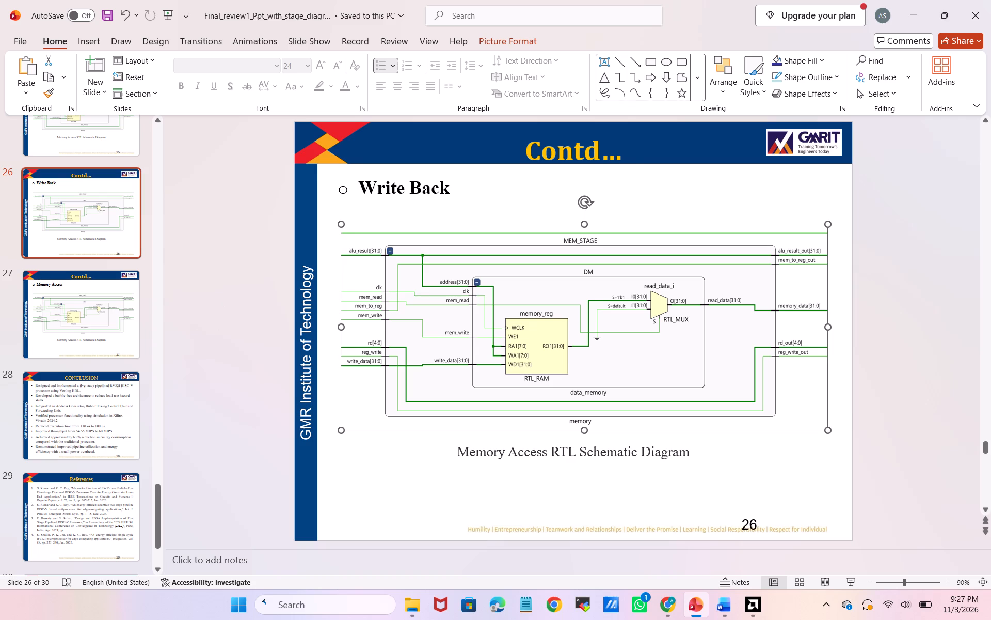
pyautogui.press('Delete')
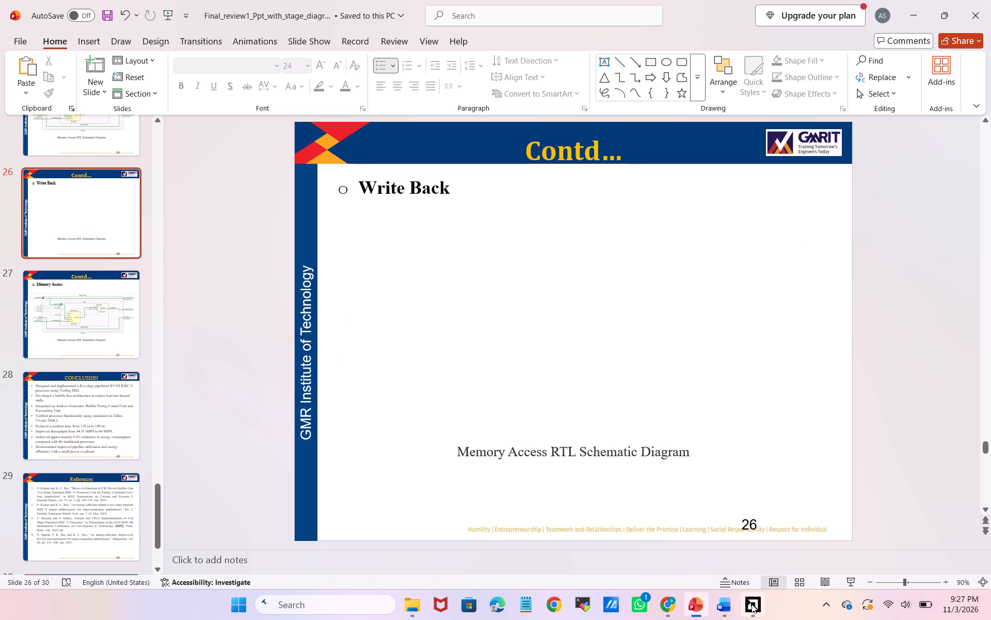
# Switch to Vivado and collapse the expanded MEM_STAGE block in the elaborated design schematic.
pyautogui.click(751, 603)
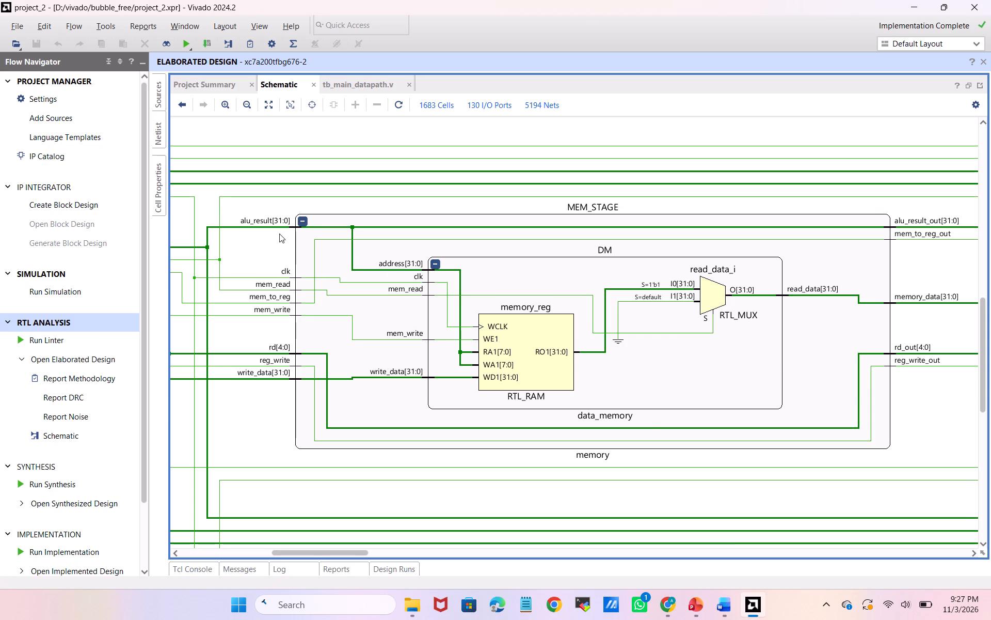
pyautogui.click(301, 220)
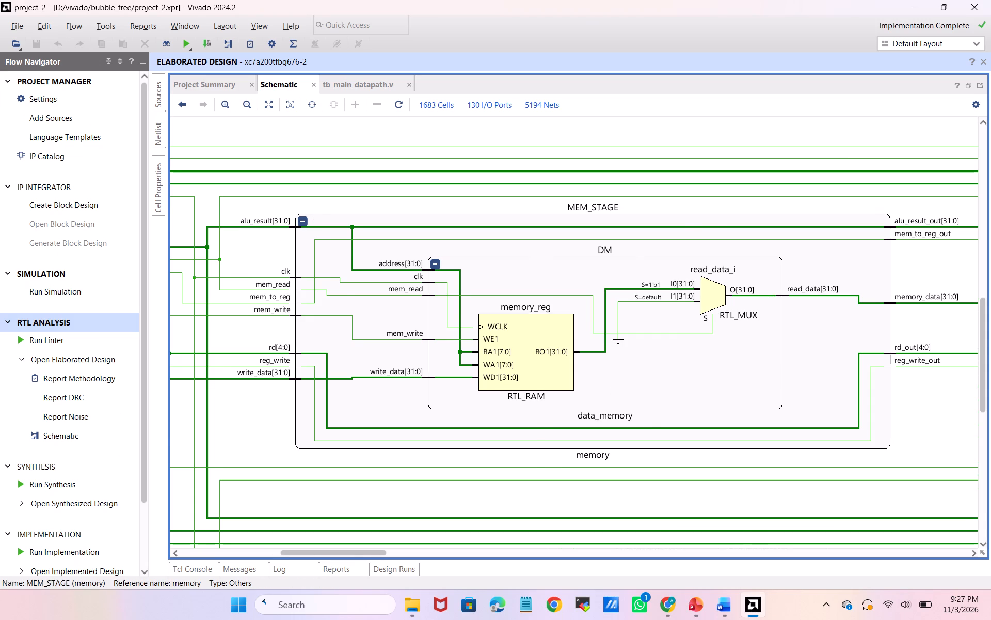
# Look through the elaborated design schematic's stage blocks to locate the write-back stage for the Write Back slide.
pyautogui.scroll(-1, 580, 323)
pyautogui.hscroll(-2, 580, 323)
pyautogui.scroll(3, 580, 323)
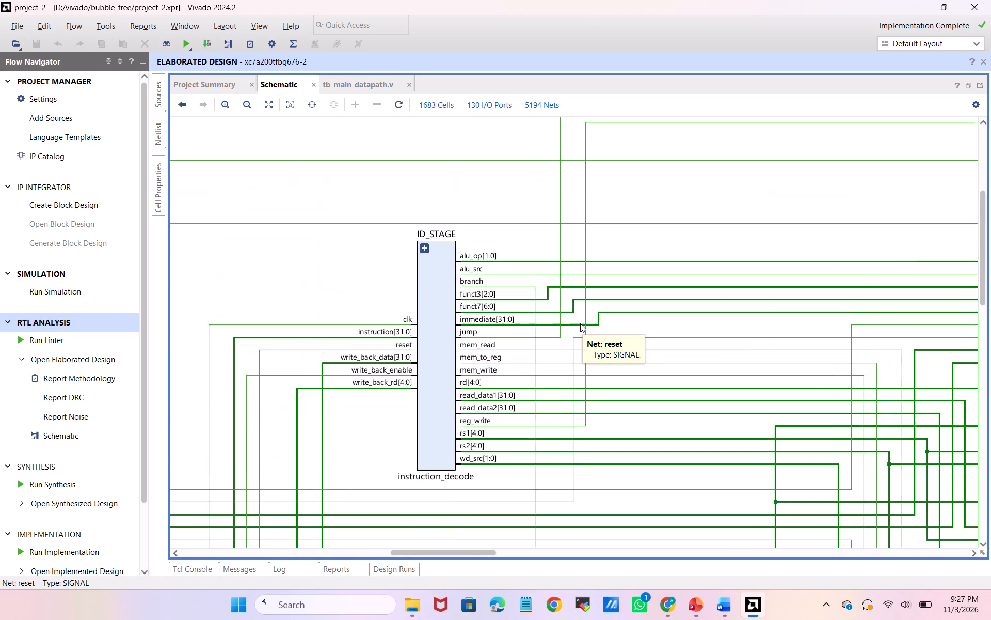
pyautogui.scroll(1, 580, 323)
pyautogui.keyDown('ctrl'); pyautogui.scroll(-2, 580, 323); pyautogui.keyUp('ctrl')
pyautogui.hscroll(-2, 580, 323)
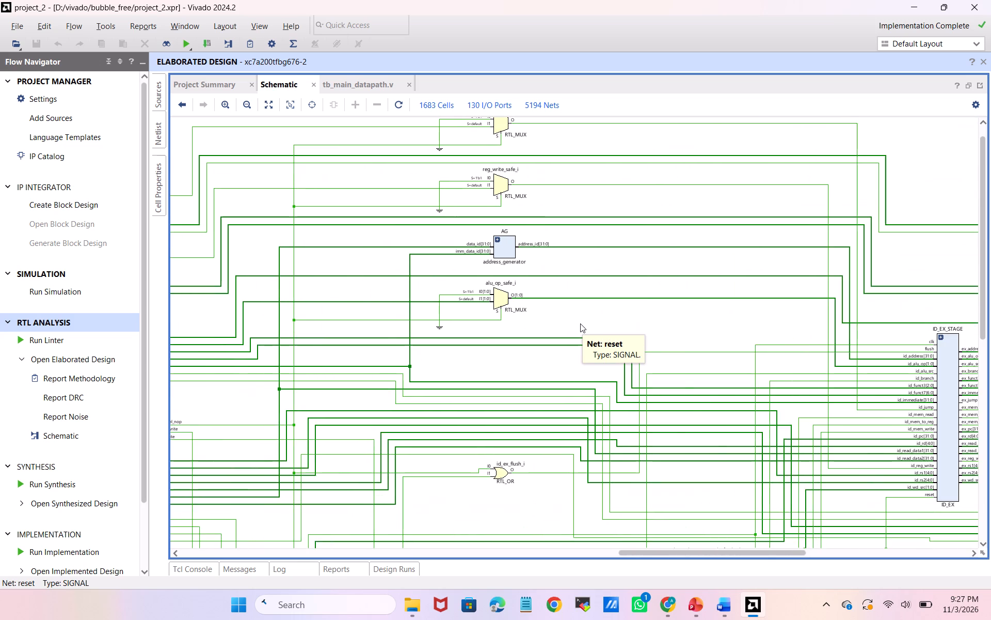
pyautogui.hscroll(-2, 580, 323)
pyautogui.scroll(-1, 580, 323)
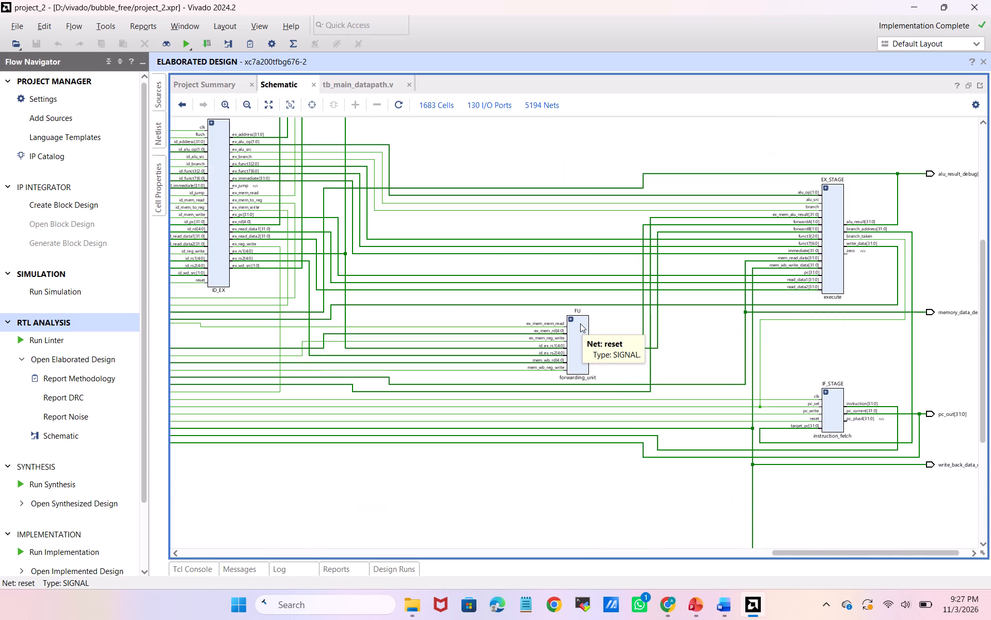
pyautogui.hscroll(10, 580, 323)
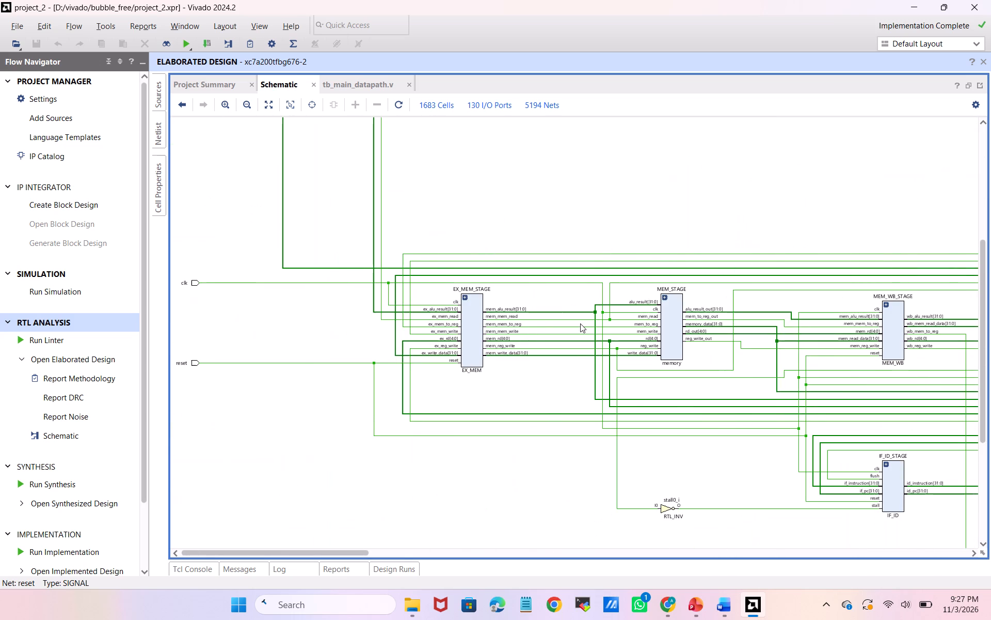
pyautogui.scroll(1, 580, 323)
pyautogui.hscroll(-1, 580, 323)
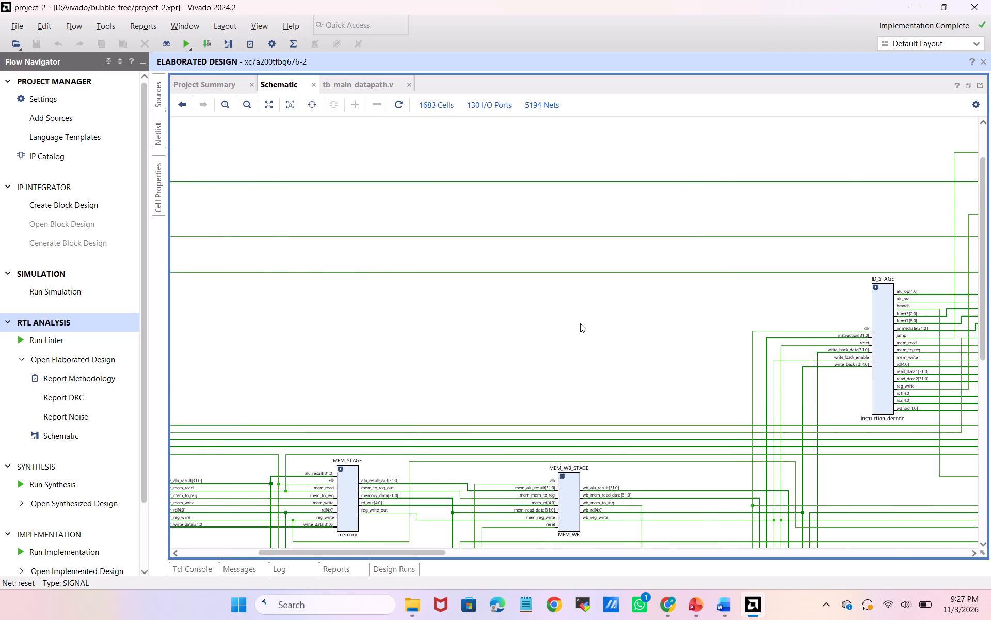
pyautogui.scroll(-2, 580, 323)
pyautogui.scroll(1, 580, 323)
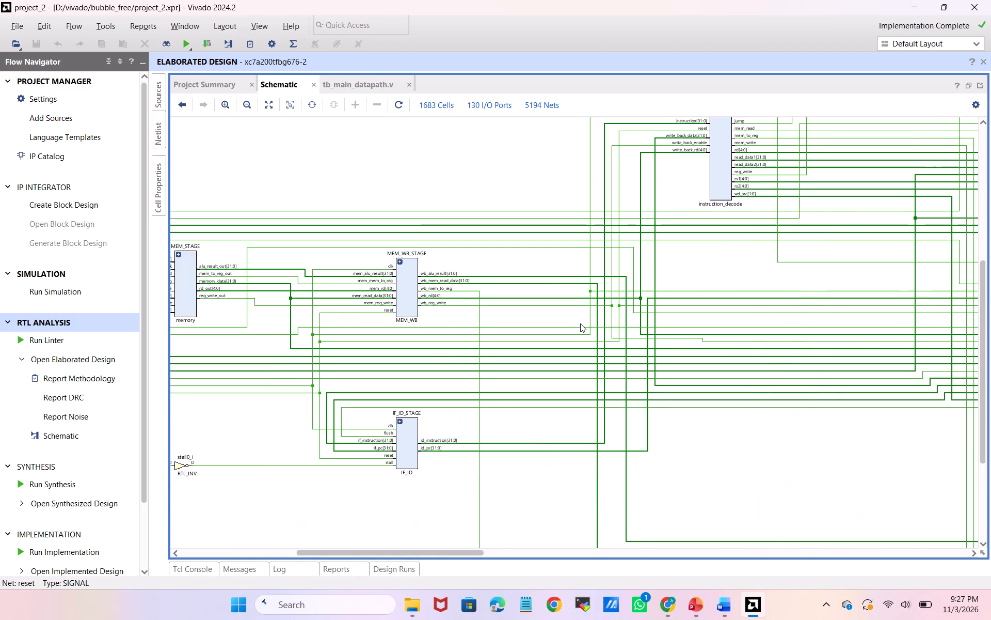
pyautogui.scroll(1, 580, 323)
pyautogui.hscroll(-1, 580, 323)
pyautogui.scroll(-1, 580, 323)
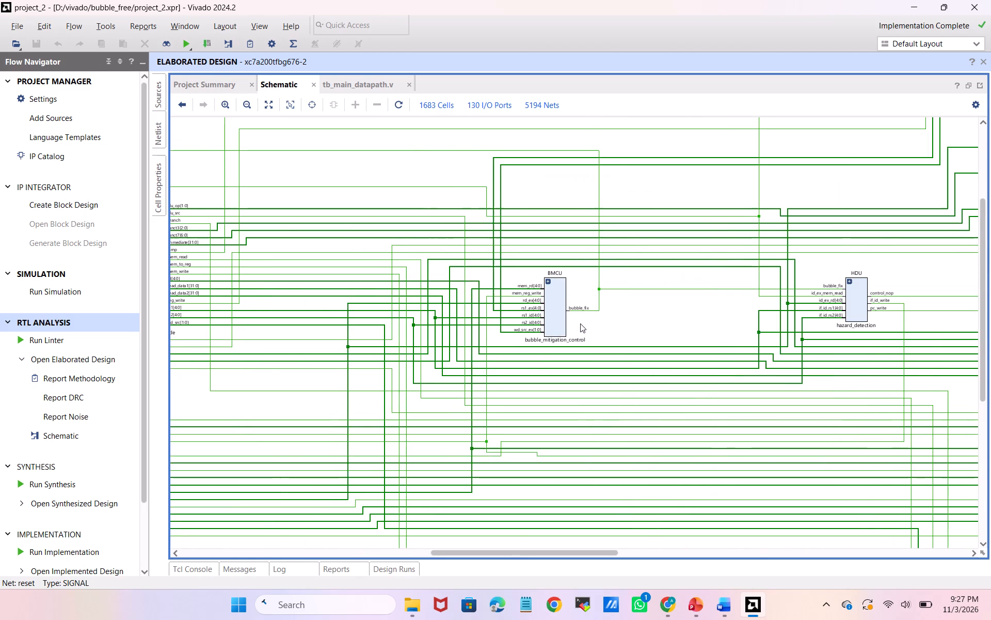
pyautogui.scroll(-1, 580, 323)
pyautogui.scroll(1, 580, 323)
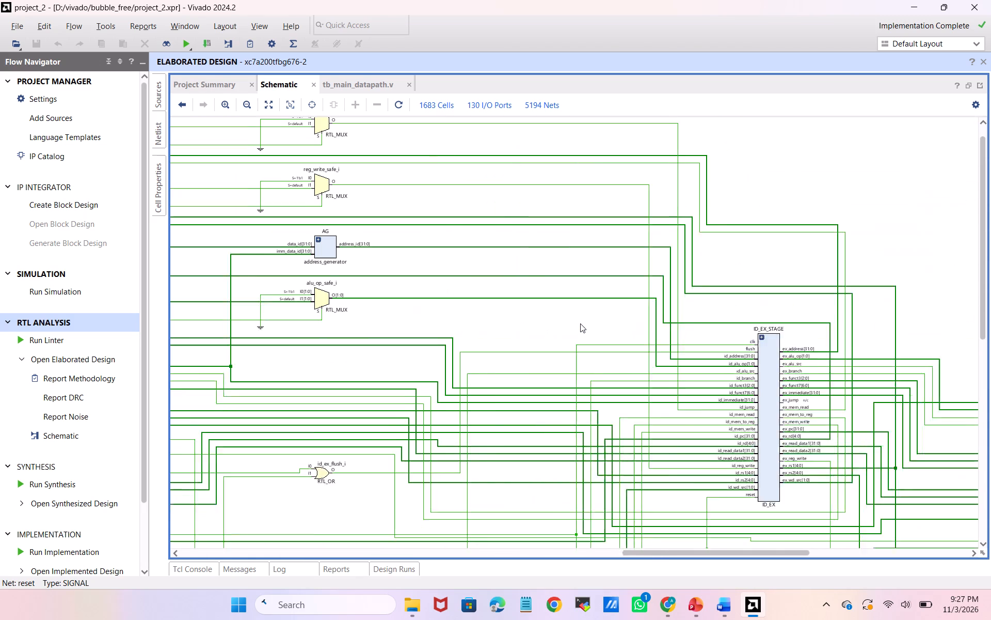
pyautogui.scroll(3, 580, 323)
pyautogui.scroll(-1, 580, 323)
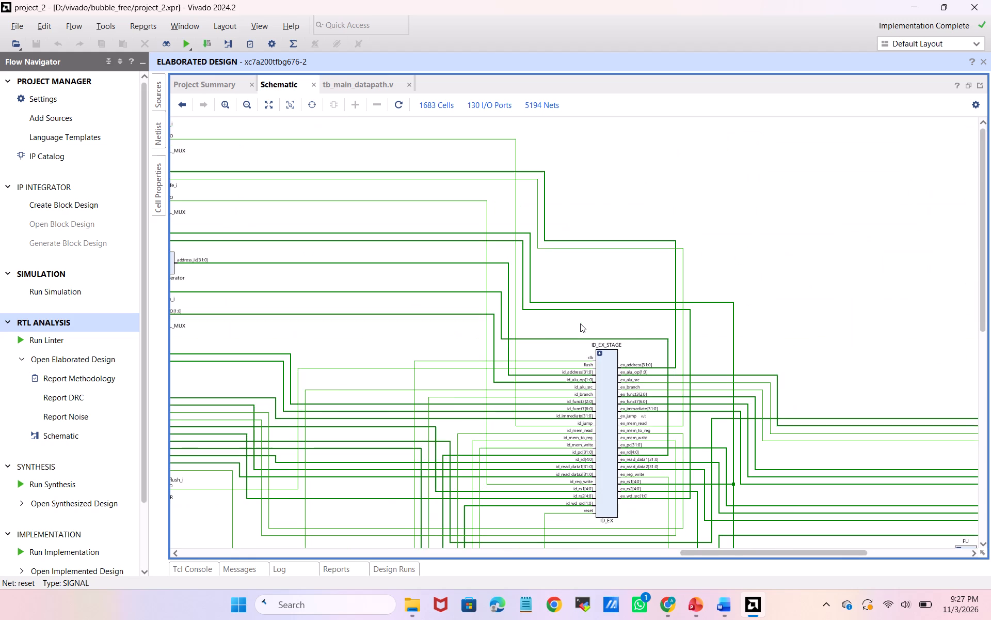
pyautogui.scroll(-1, 580, 323)
pyautogui.hscroll(-1, 580, 323)
pyautogui.scroll(-1, 580, 323)
pyautogui.hscroll(-1, 580, 323)
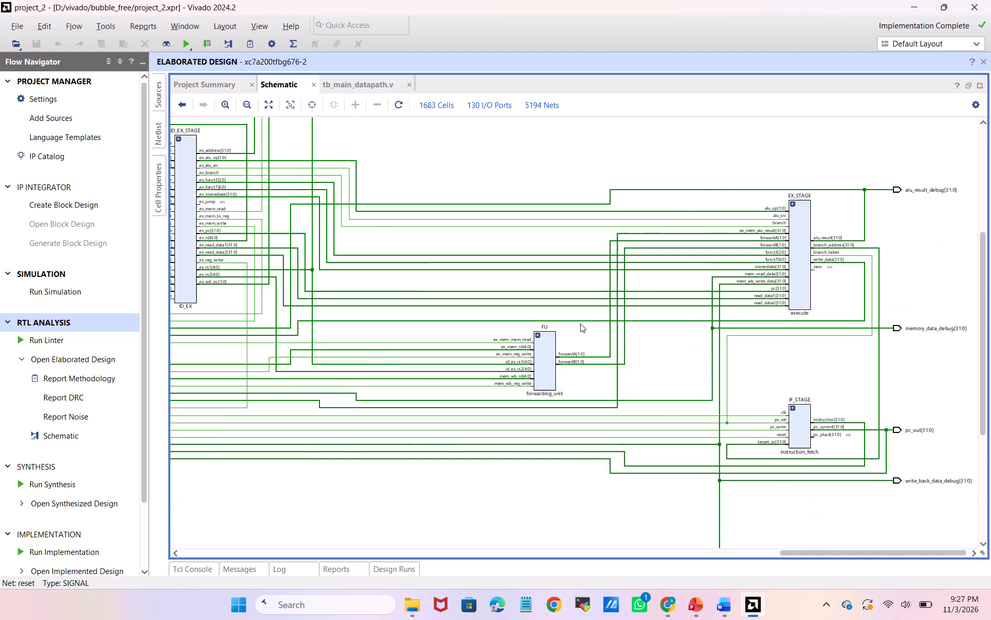
pyautogui.hscroll(-2, 580, 323)
pyautogui.hscroll(1, 580, 323)
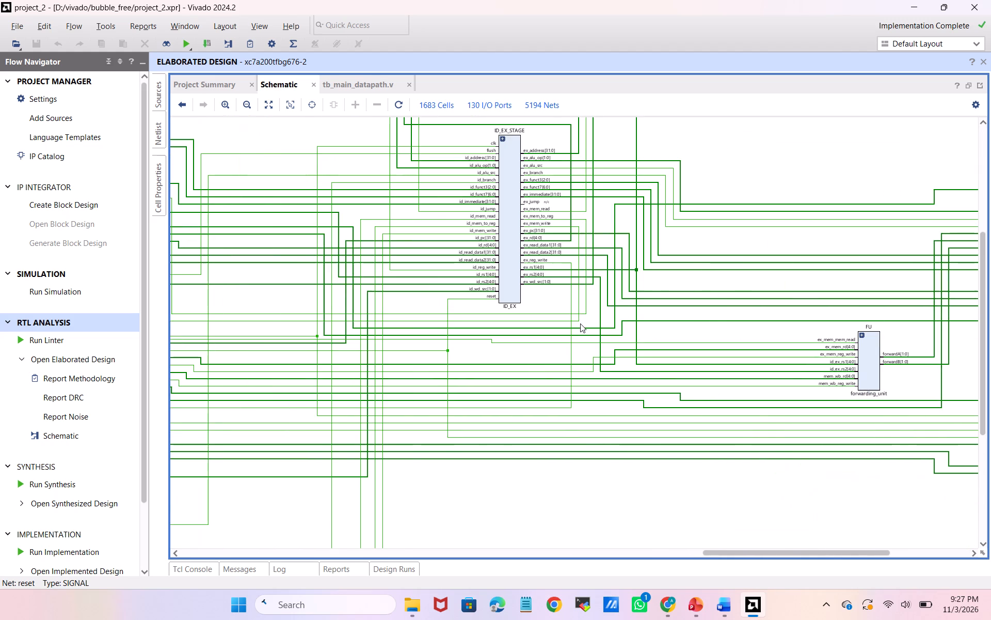
pyautogui.hscroll(1, 580, 323)
pyautogui.scroll(1, 580, 323)
pyautogui.hscroll(1, 580, 323)
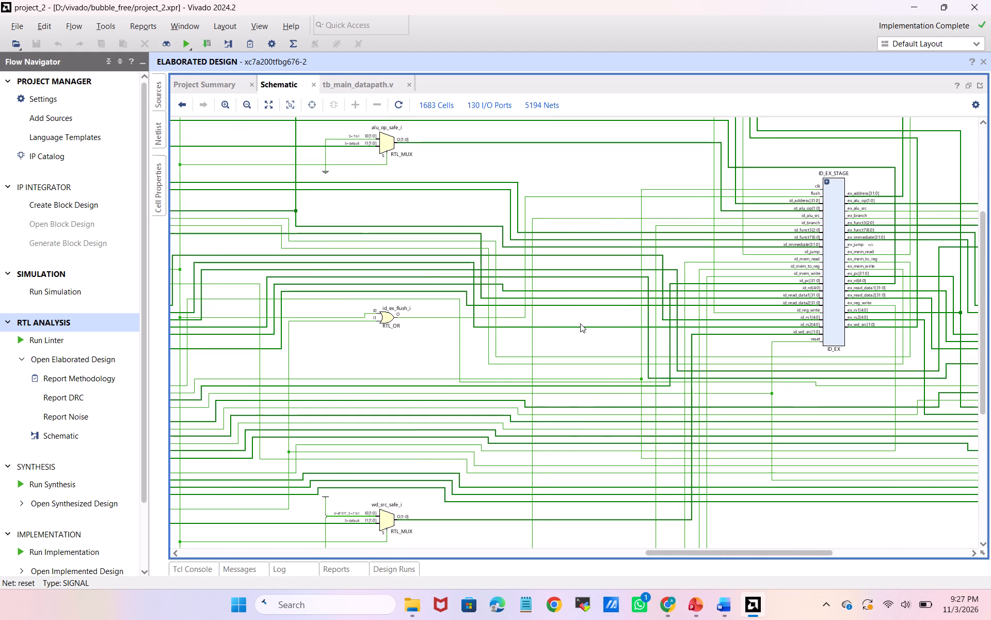
pyautogui.hscroll(2, 580, 323)
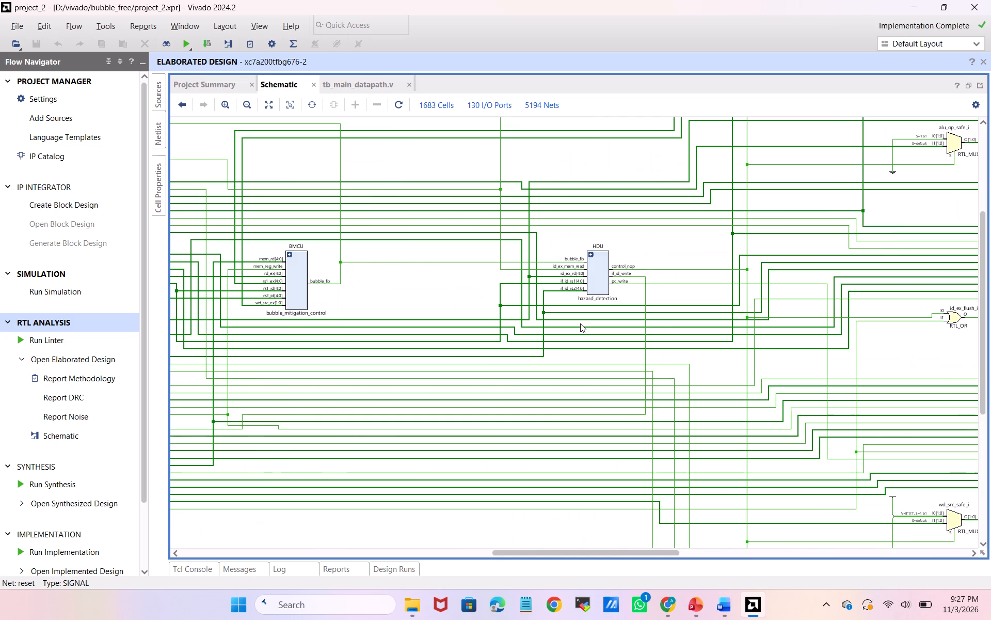
pyautogui.hscroll(1, 580, 323)
pyautogui.scroll(-1, 580, 323)
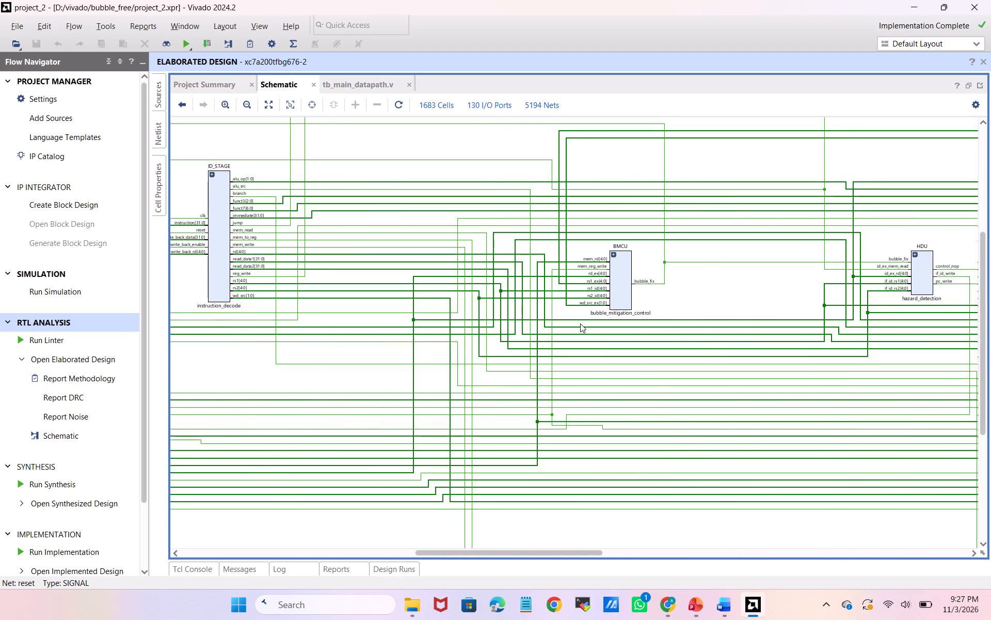
pyautogui.hscroll(2, 580, 323)
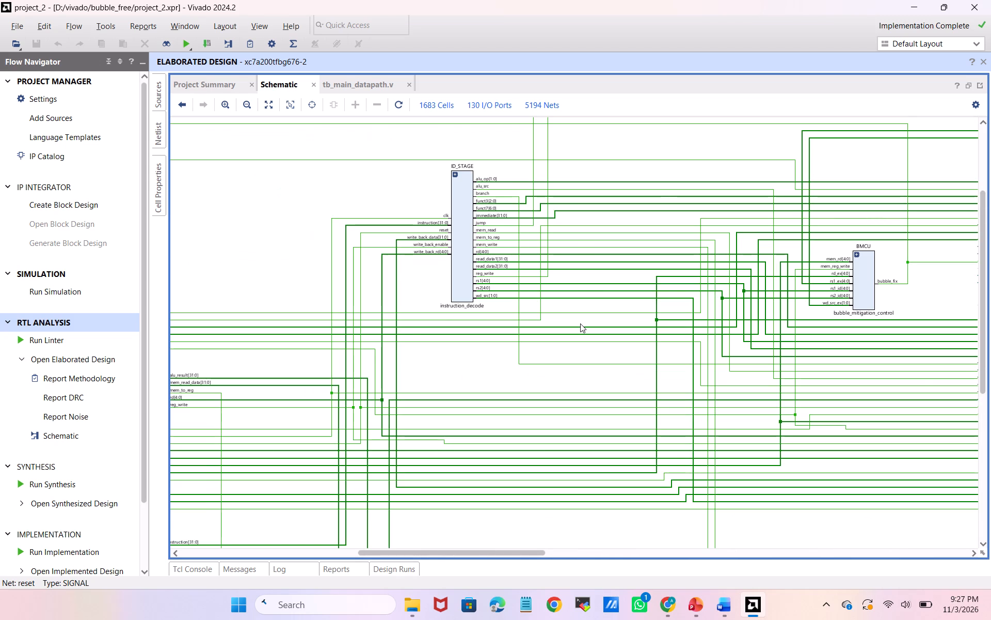
pyautogui.hscroll(1, 580, 323)
pyautogui.scroll(-1, 580, 323)
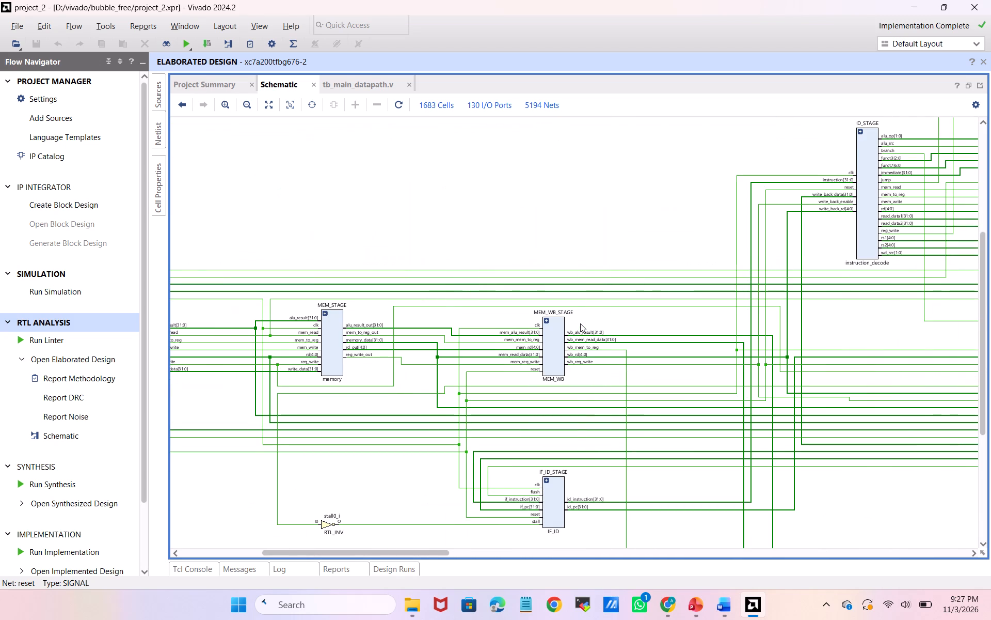
pyautogui.scroll(-1, 580, 323)
pyautogui.hscroll(1, 580, 323)
pyautogui.rightClick(580, 323)
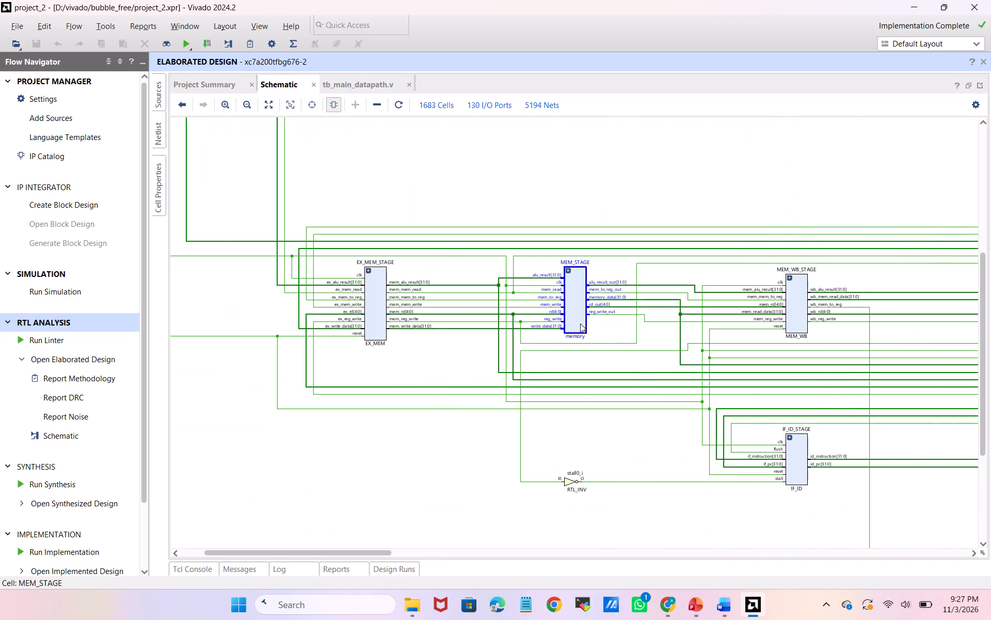
pyautogui.click(457, 367)
pyautogui.keyDown('ctrl'); pyautogui.scroll(-4, 457, 367); pyautogui.keyUp('ctrl')
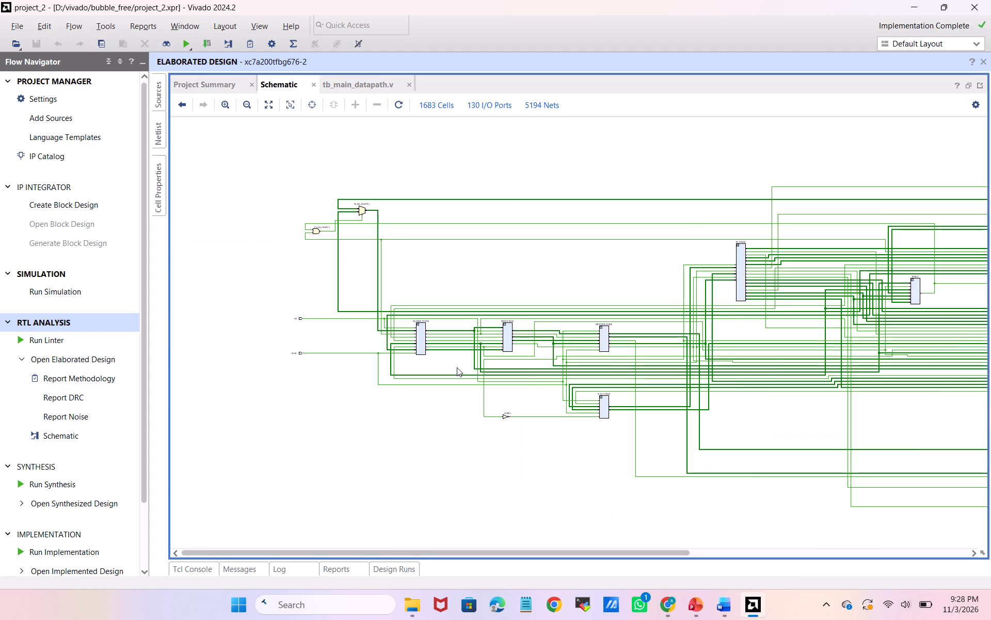
pyautogui.scroll(-1, 457, 367)
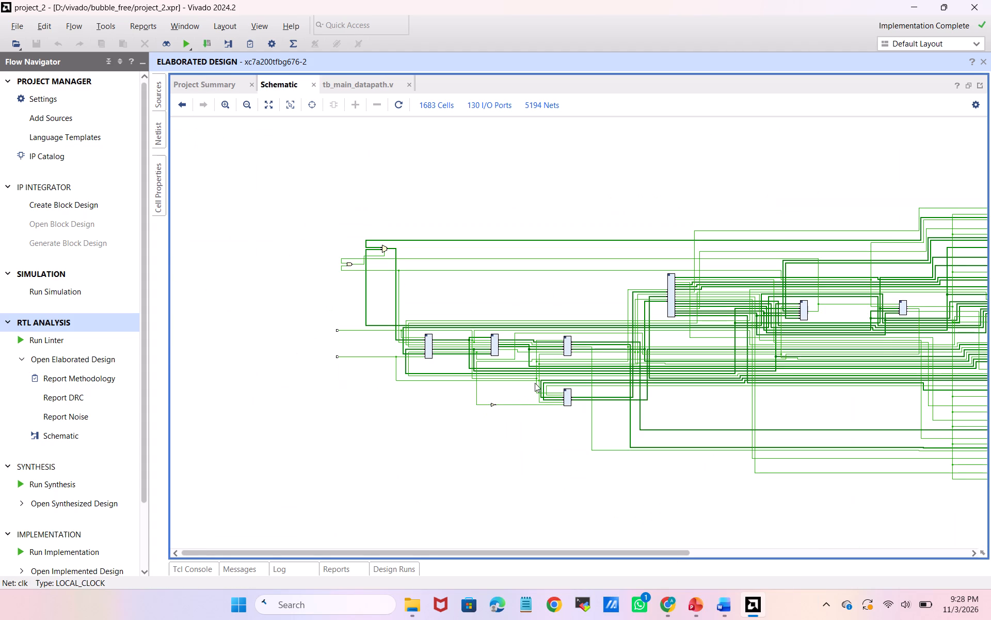
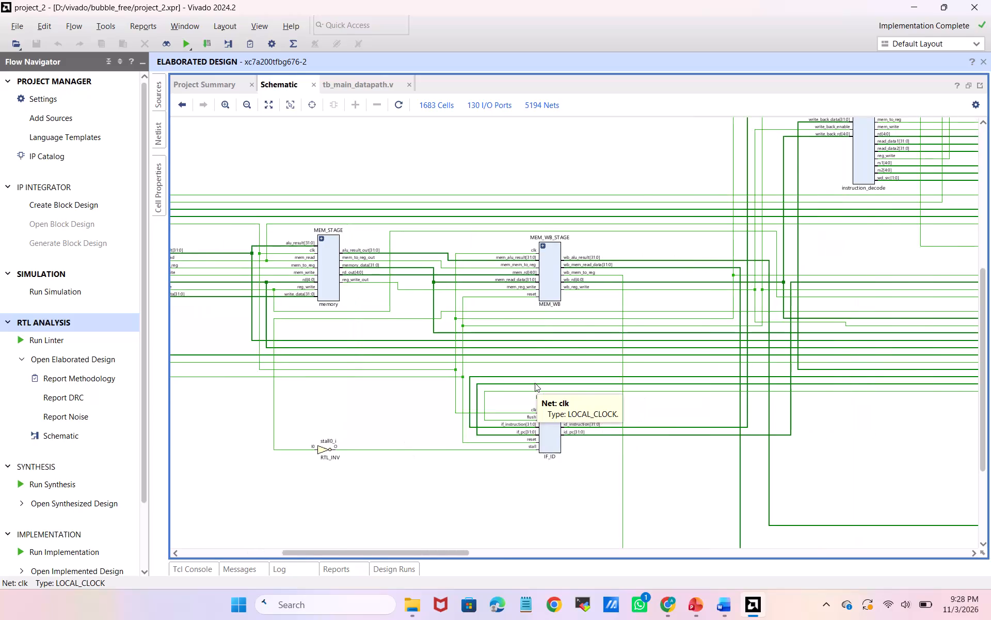
# Search the rest of the elaborated design schematic to locate the WB_STAGE write_back block.
pyautogui.scroll(2, 535, 383)
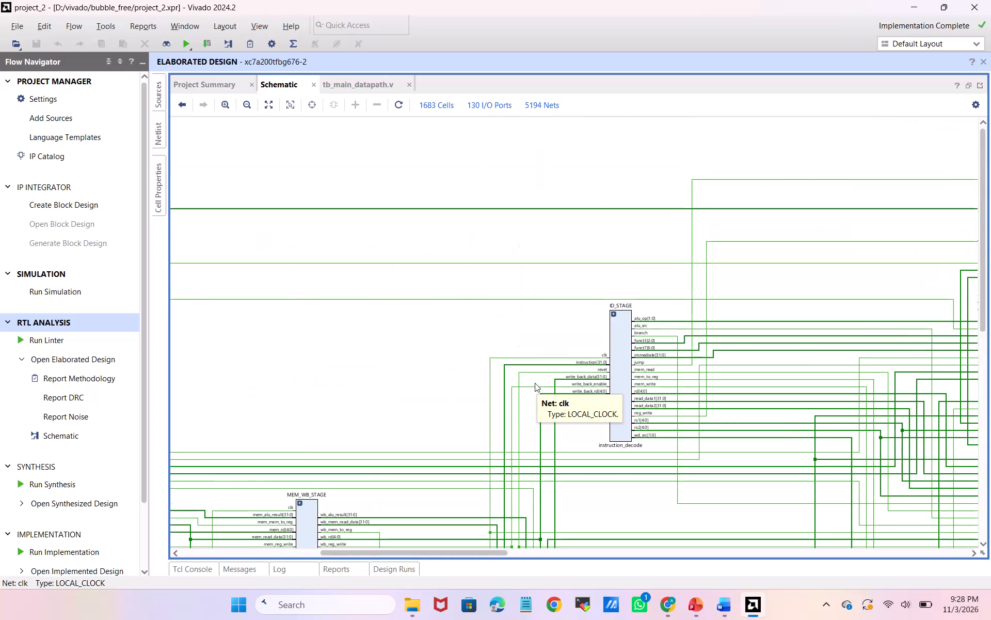
pyautogui.scroll(1, 535, 383)
pyautogui.hscroll(-1, 535, 383)
pyautogui.scroll(-1, 535, 383)
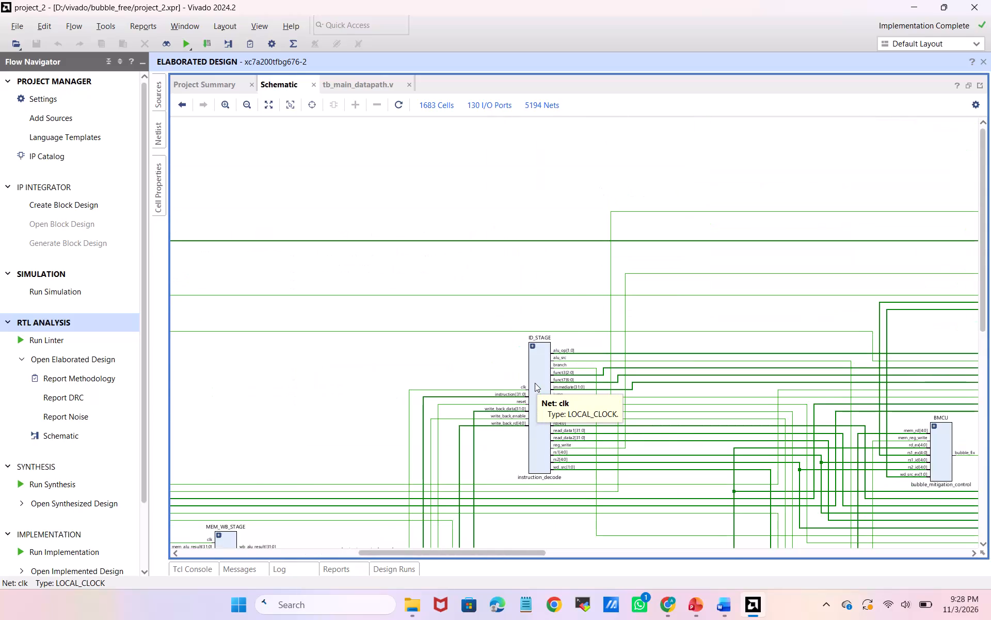
pyautogui.scroll(-4, 535, 383)
pyautogui.hscroll(-1, 535, 383)
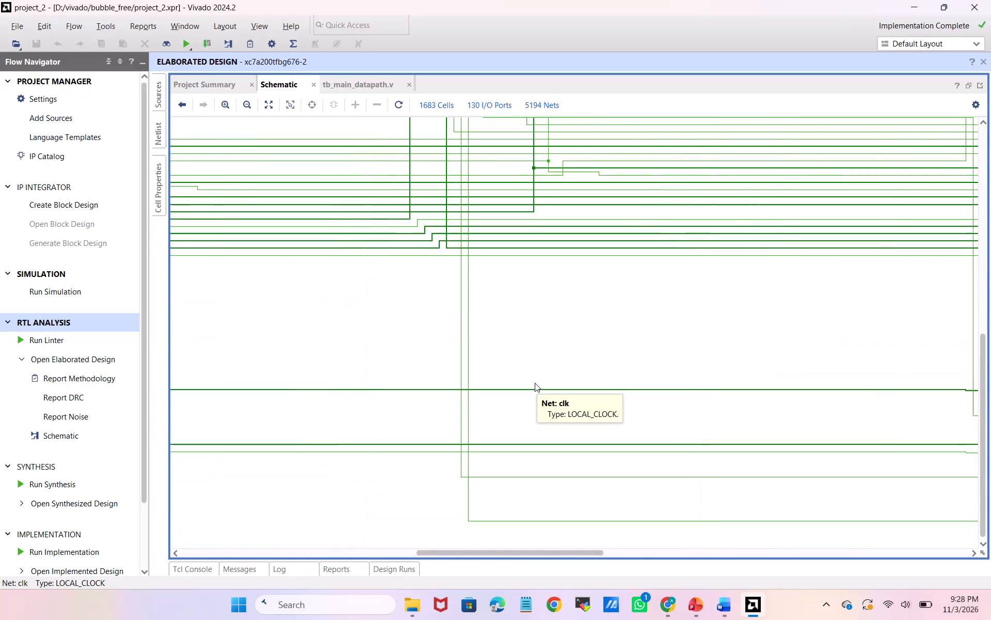
pyautogui.hscroll(-1, 535, 383)
pyautogui.scroll(3, 535, 383)
pyautogui.hscroll(-1, 535, 383)
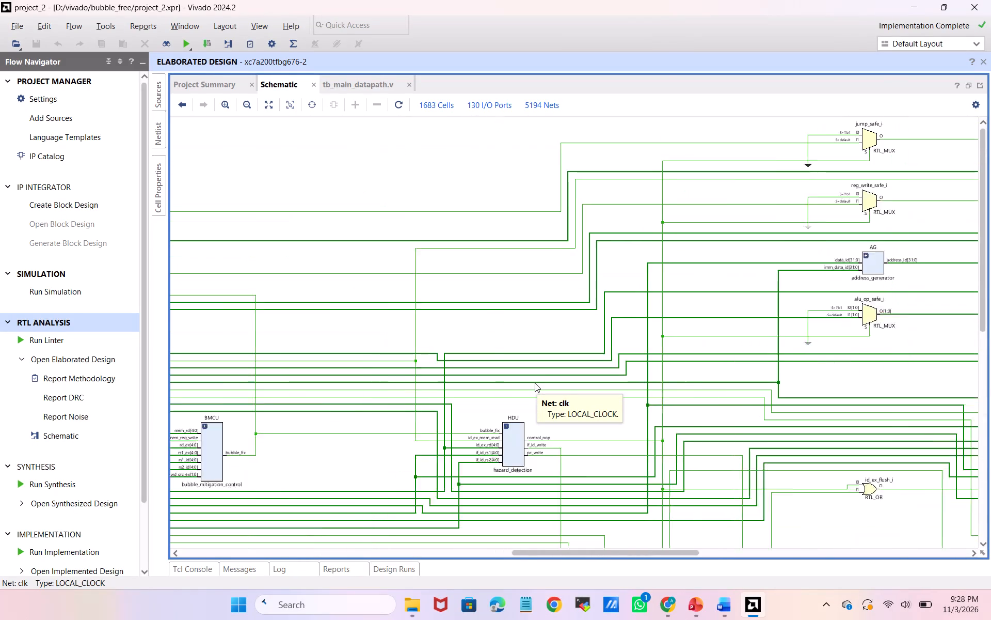
pyautogui.hscroll(-1, 535, 383)
pyautogui.scroll(1, 770, 273)
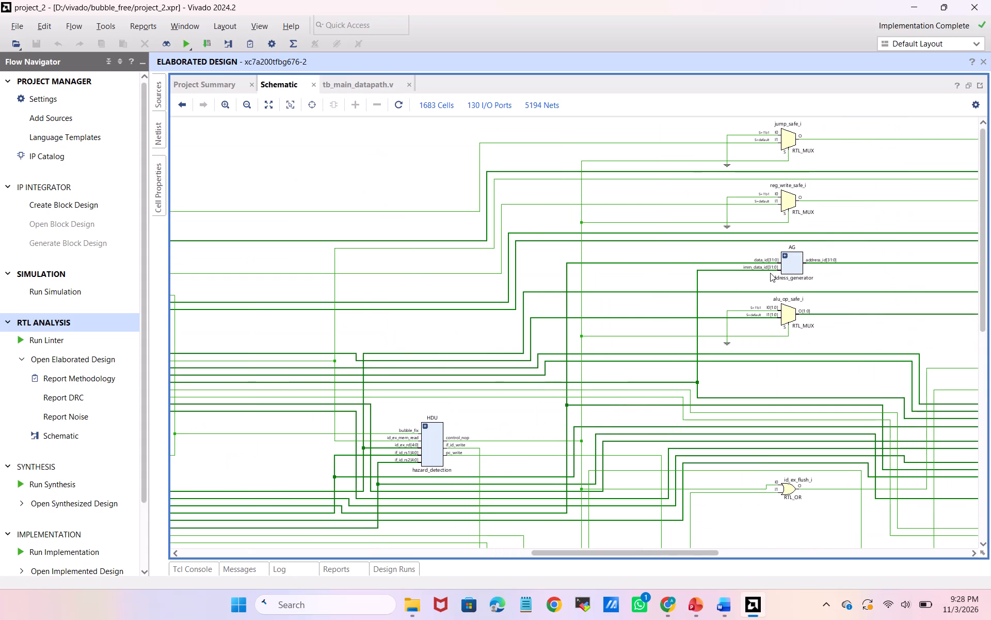
pyautogui.scroll(1, 770, 273)
pyautogui.scroll(-3, 770, 273)
pyautogui.hscroll(-2, 770, 273)
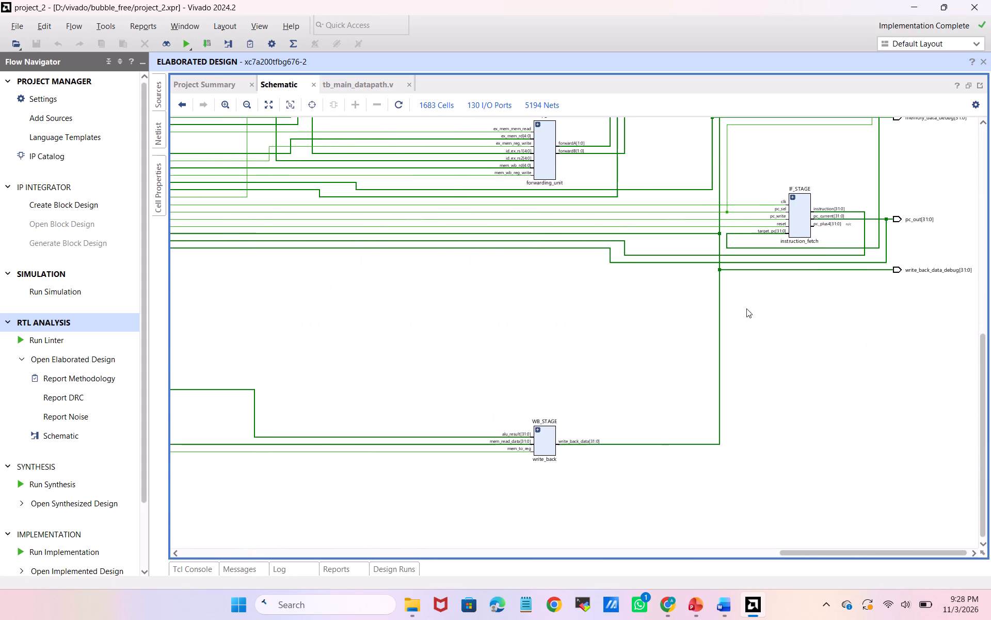
pyautogui.scroll(-1, 616, 374)
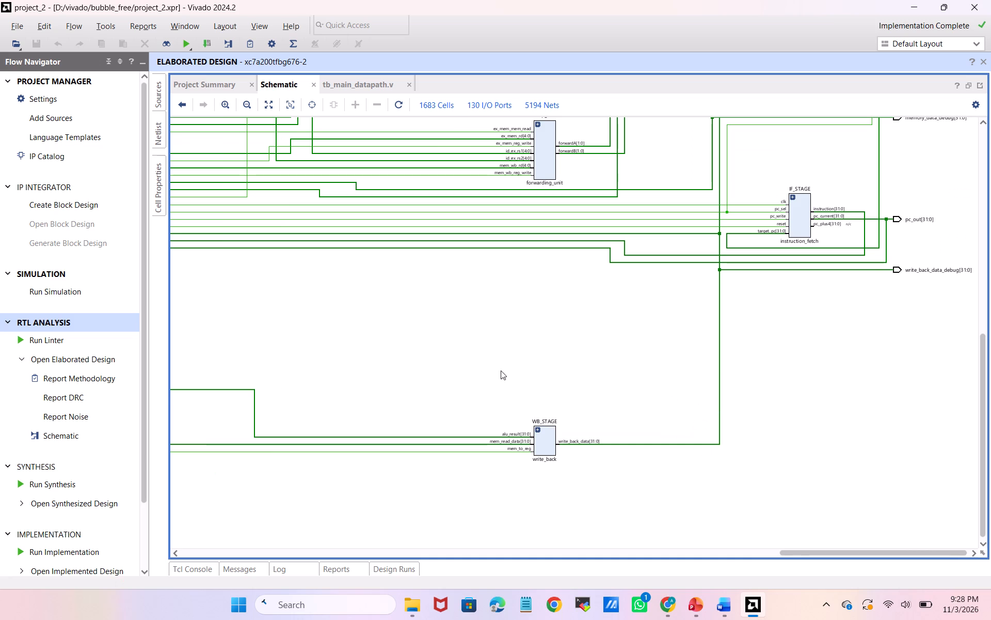
pyautogui.keyDown('ctrl'); pyautogui.scroll(3, 501, 370); pyautogui.keyUp('ctrl')
pyautogui.scroll(-2, 501, 370)
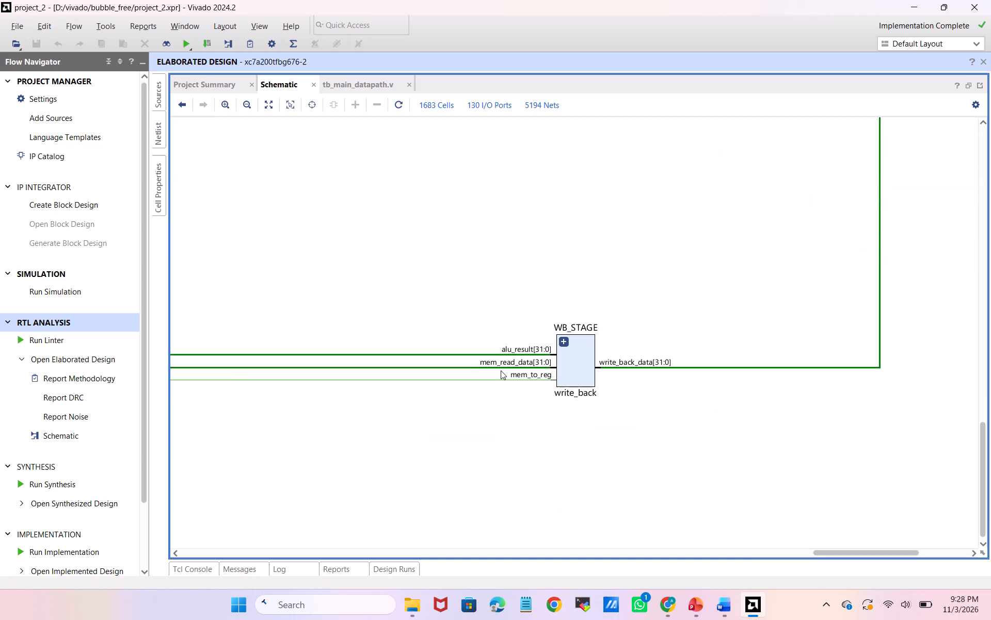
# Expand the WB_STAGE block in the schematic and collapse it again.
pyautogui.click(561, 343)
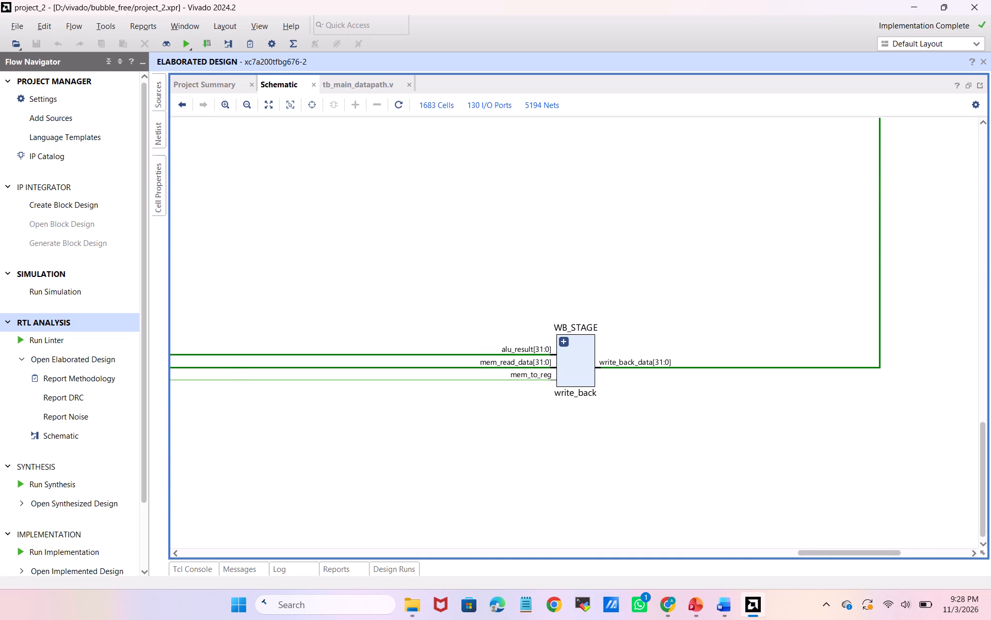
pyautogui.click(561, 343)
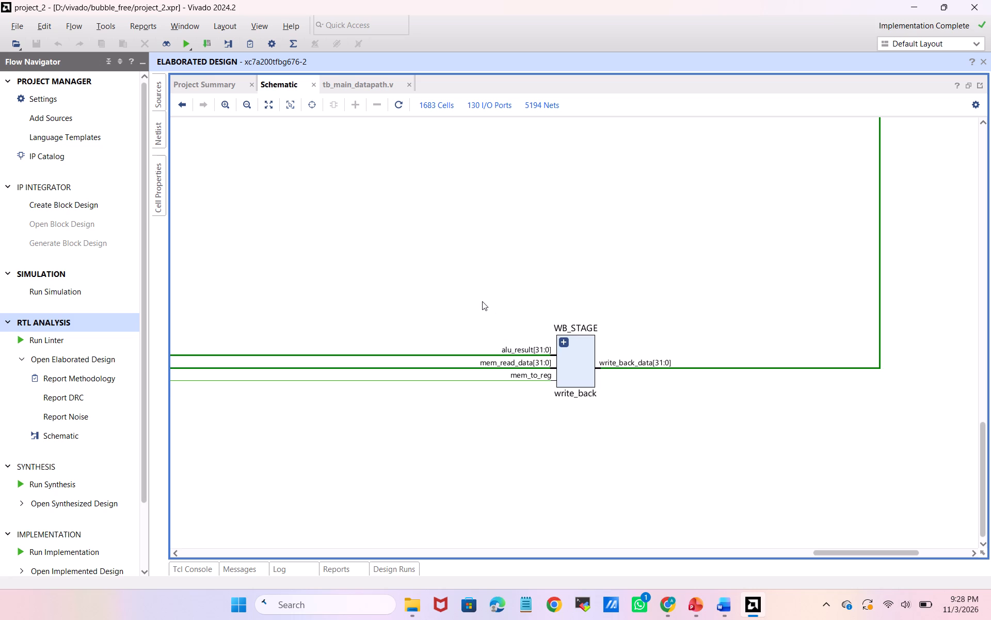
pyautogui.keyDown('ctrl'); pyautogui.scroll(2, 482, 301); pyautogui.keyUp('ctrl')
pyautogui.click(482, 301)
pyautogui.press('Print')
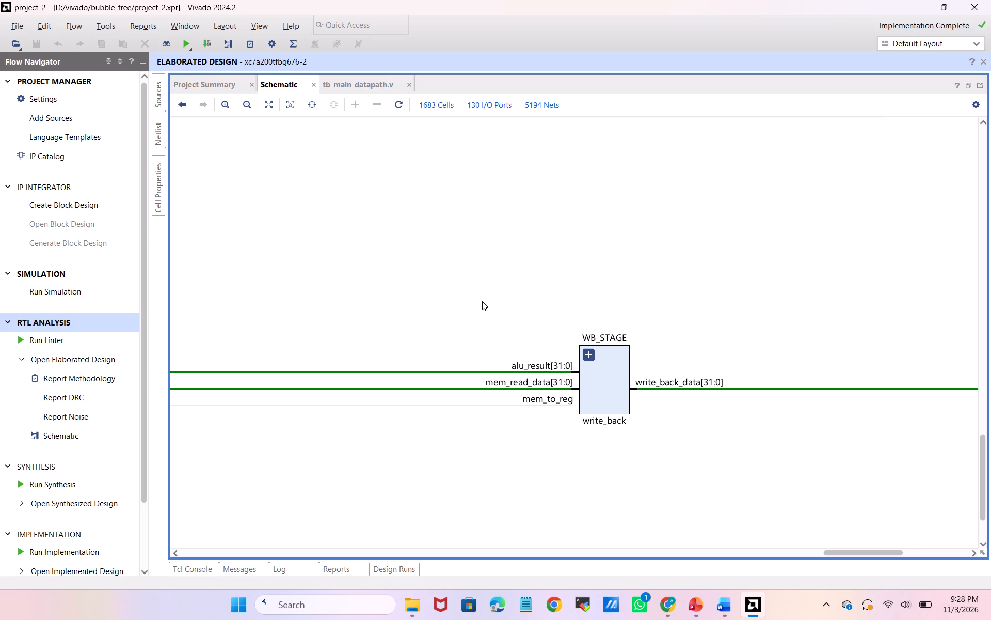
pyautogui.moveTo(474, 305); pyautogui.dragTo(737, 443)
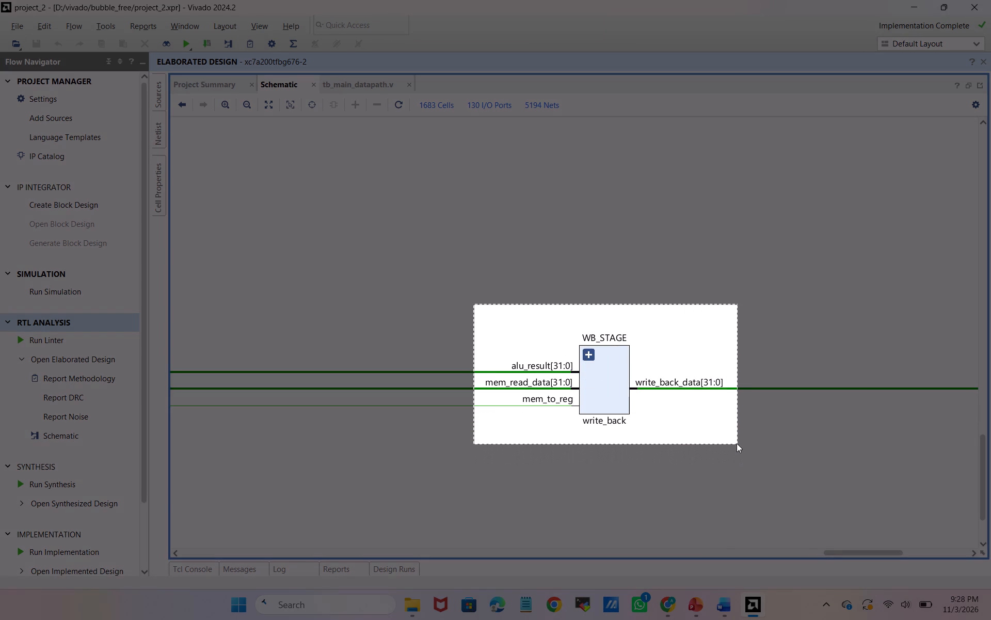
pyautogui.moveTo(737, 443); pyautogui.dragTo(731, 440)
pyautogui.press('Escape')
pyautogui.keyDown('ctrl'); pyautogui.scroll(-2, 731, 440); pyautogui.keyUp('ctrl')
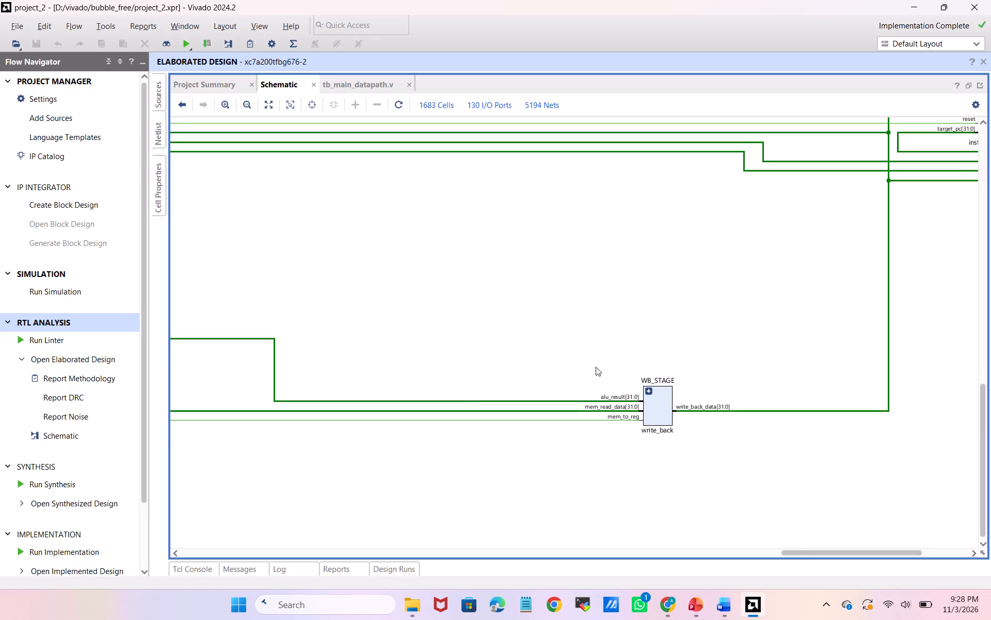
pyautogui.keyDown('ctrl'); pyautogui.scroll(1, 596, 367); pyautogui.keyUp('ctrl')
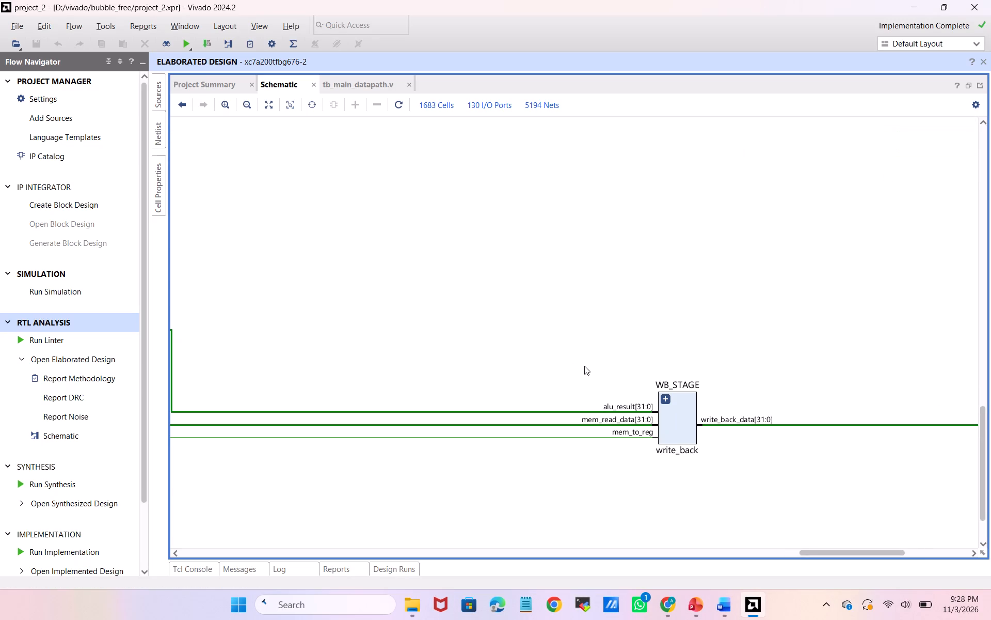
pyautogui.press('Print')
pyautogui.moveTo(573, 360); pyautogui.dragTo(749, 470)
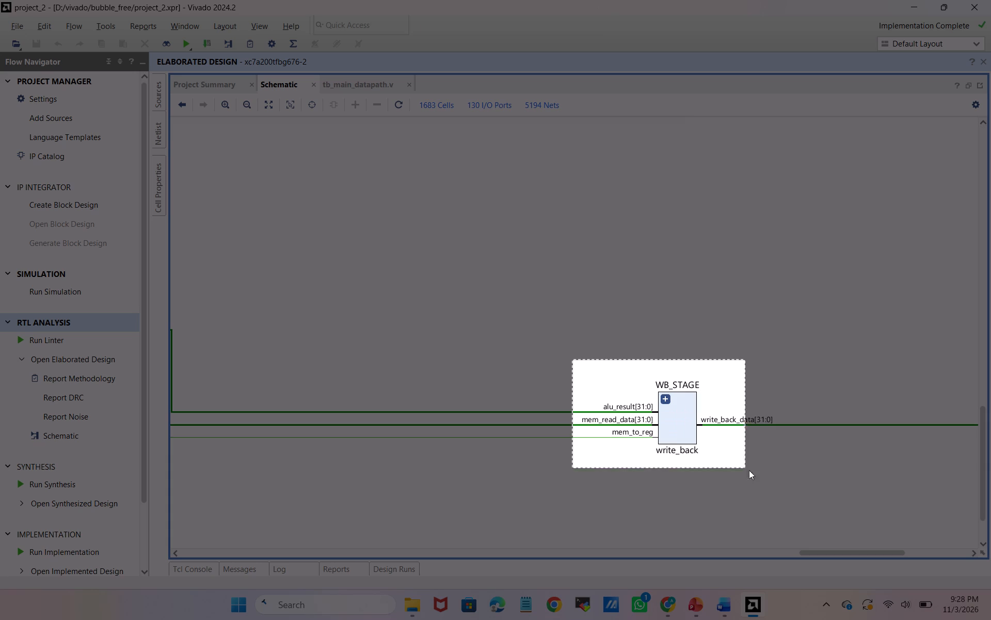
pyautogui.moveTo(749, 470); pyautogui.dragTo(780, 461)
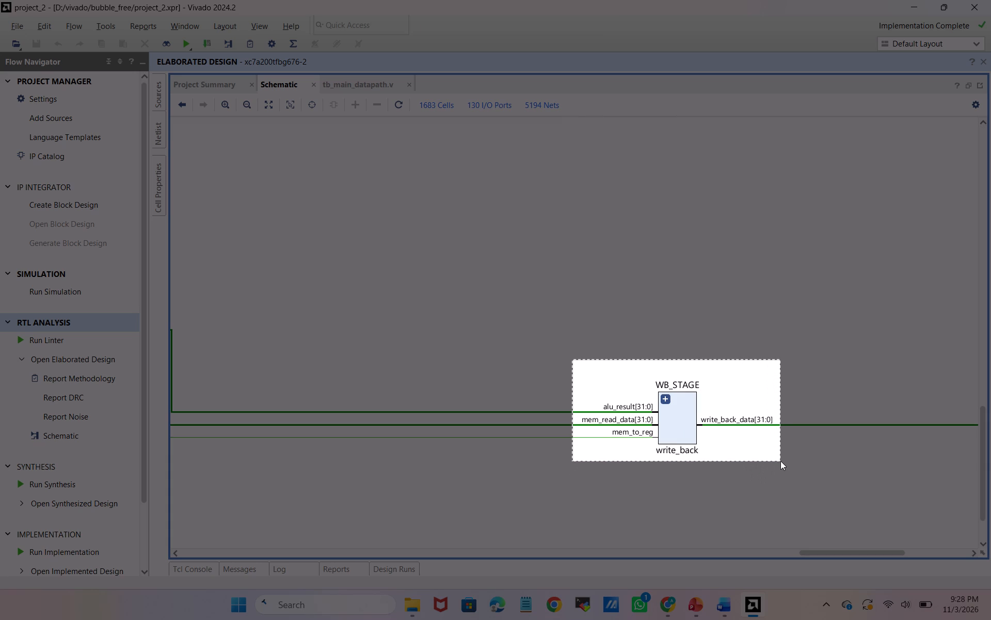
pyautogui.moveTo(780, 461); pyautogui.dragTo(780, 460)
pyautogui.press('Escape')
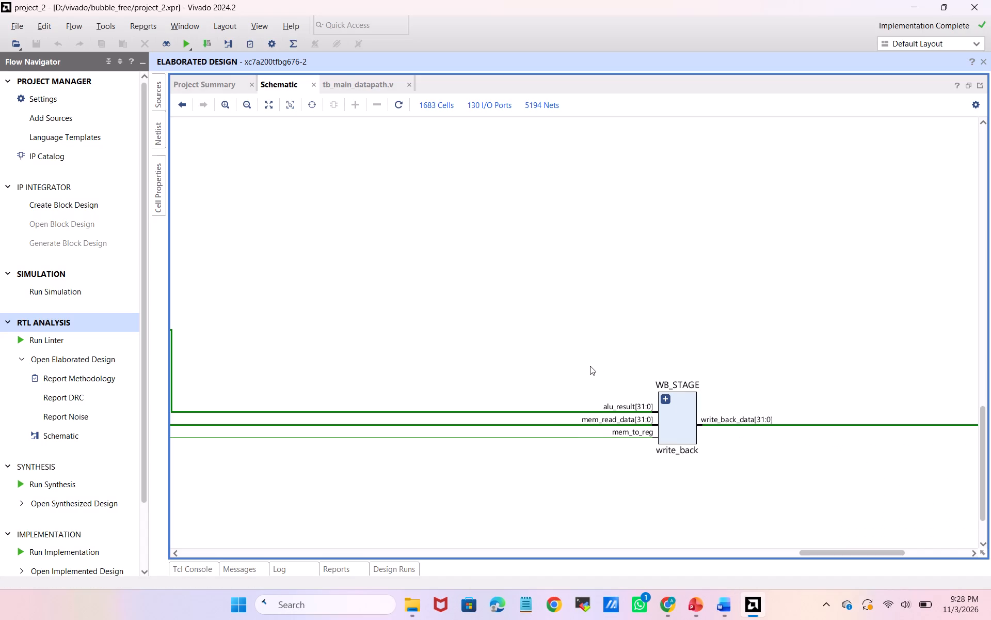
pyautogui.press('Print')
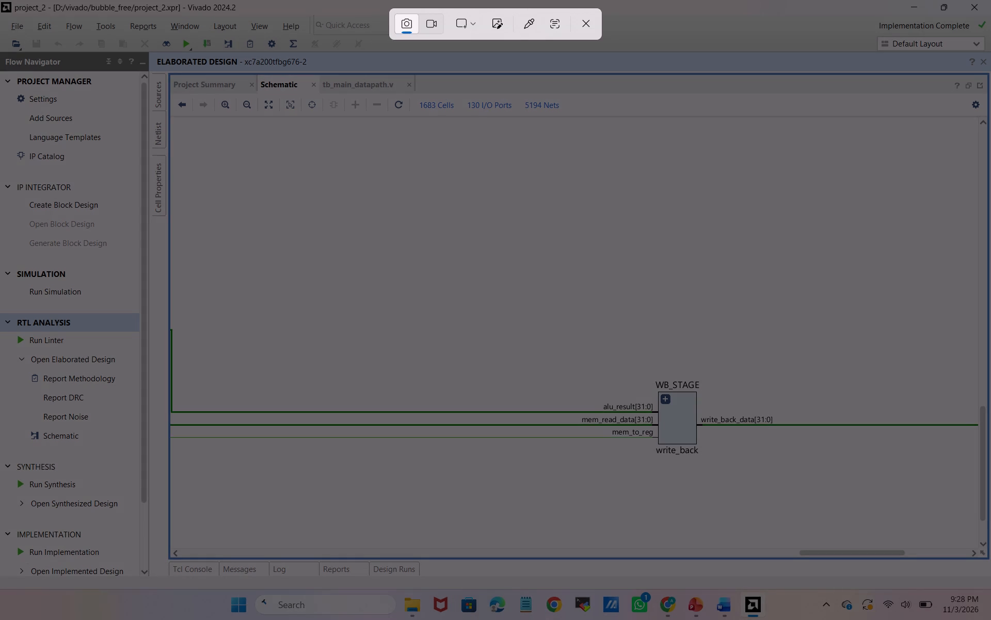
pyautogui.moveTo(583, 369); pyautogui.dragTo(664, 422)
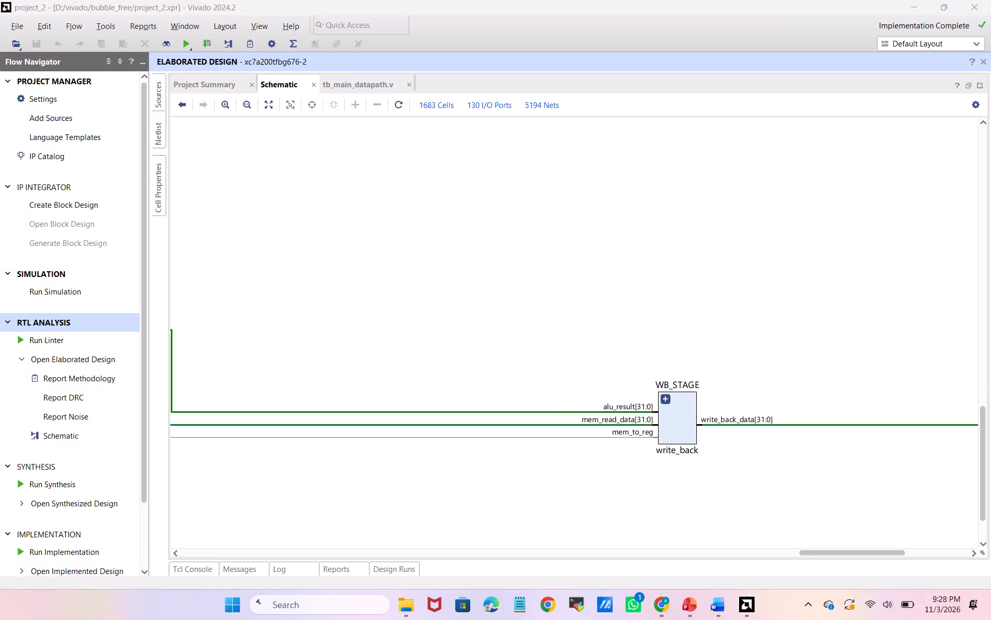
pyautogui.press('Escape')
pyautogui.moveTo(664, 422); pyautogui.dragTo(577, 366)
# Capture a screen snip of the collapsed WB_STAGE block including its name and all input and output port labels.
pyautogui.press('Print')
pyautogui.moveTo(577, 366); pyautogui.dragTo(781, 468)
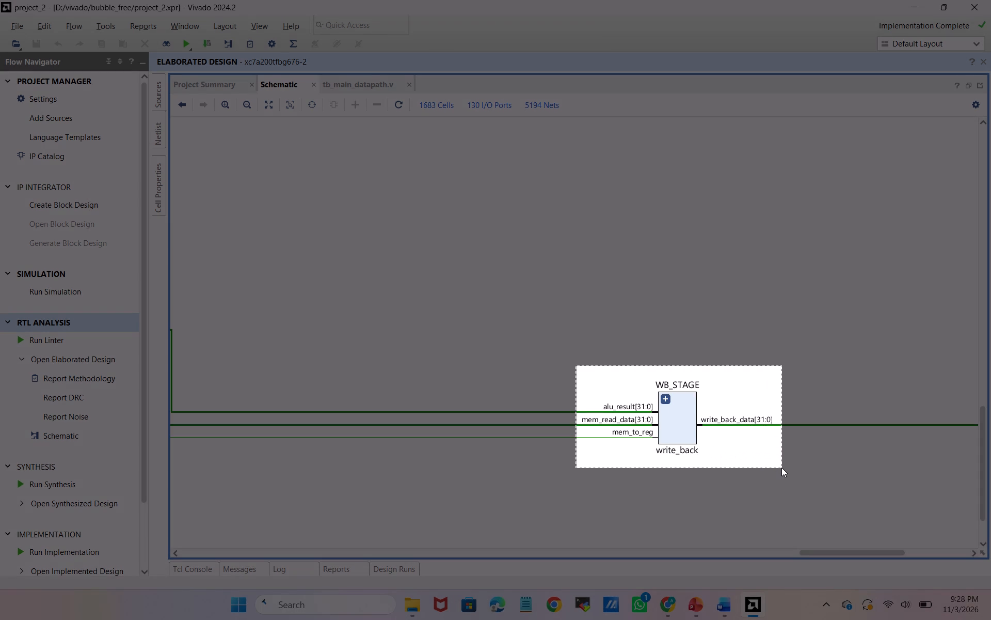
pyautogui.moveTo(781, 468); pyautogui.dragTo(777, 460)
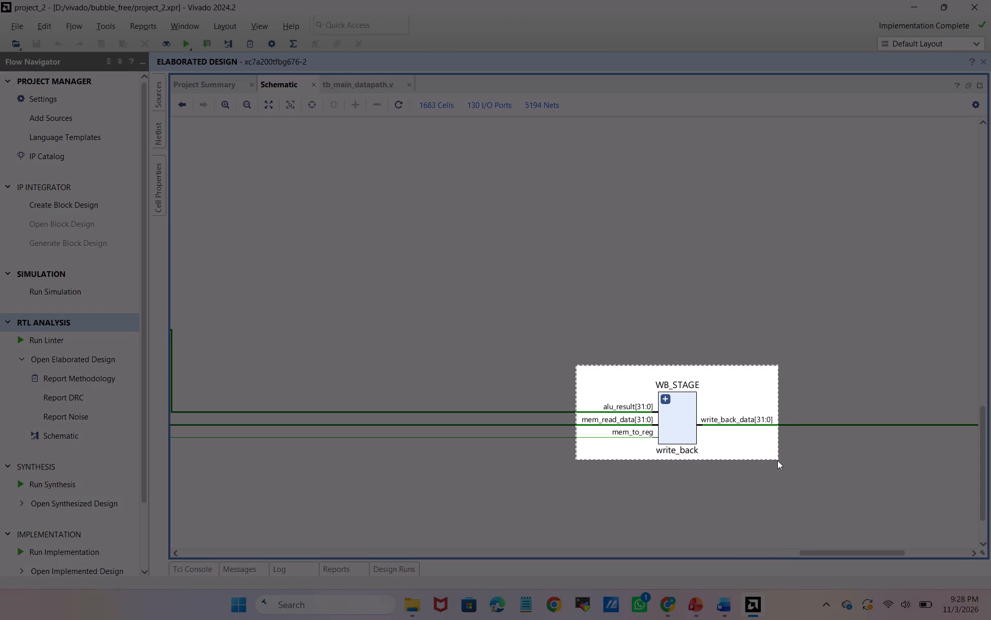
pyautogui.moveTo(777, 460); pyautogui.dragTo(775, 461)
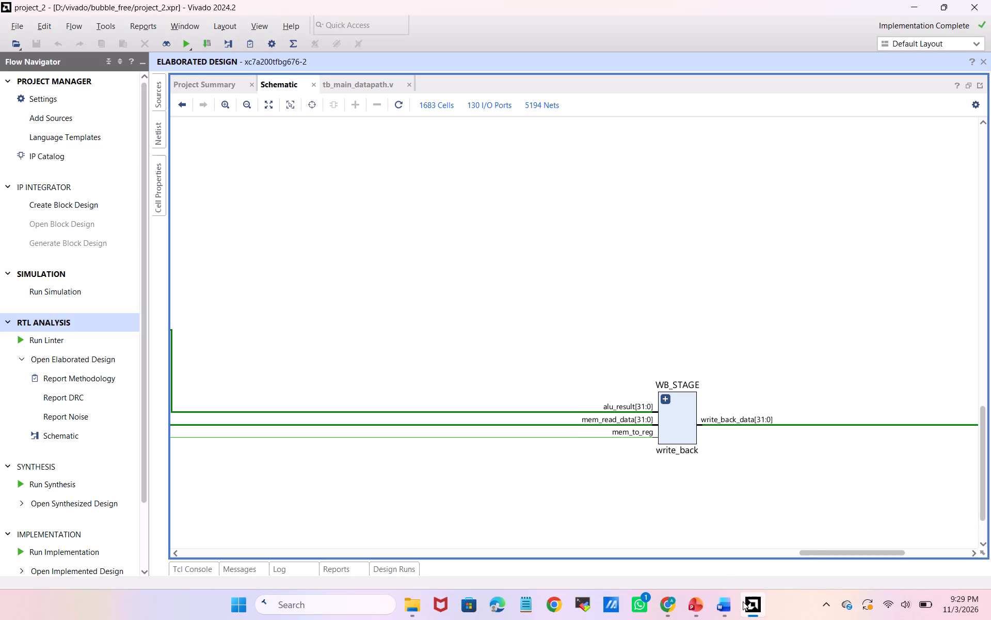
# Switch to PowerPoint, paste the WB_STAGE snip onto slide 26 and place it just below the Write Back heading.
pyautogui.click(693, 599)
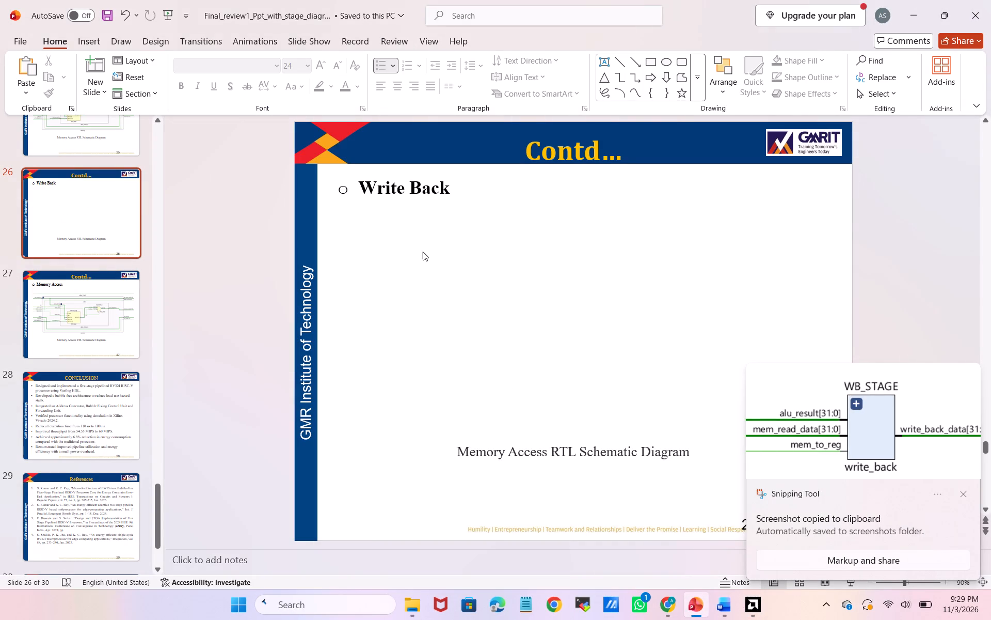
pyautogui.click(423, 252)
pyautogui.doubleClick(472, 254)
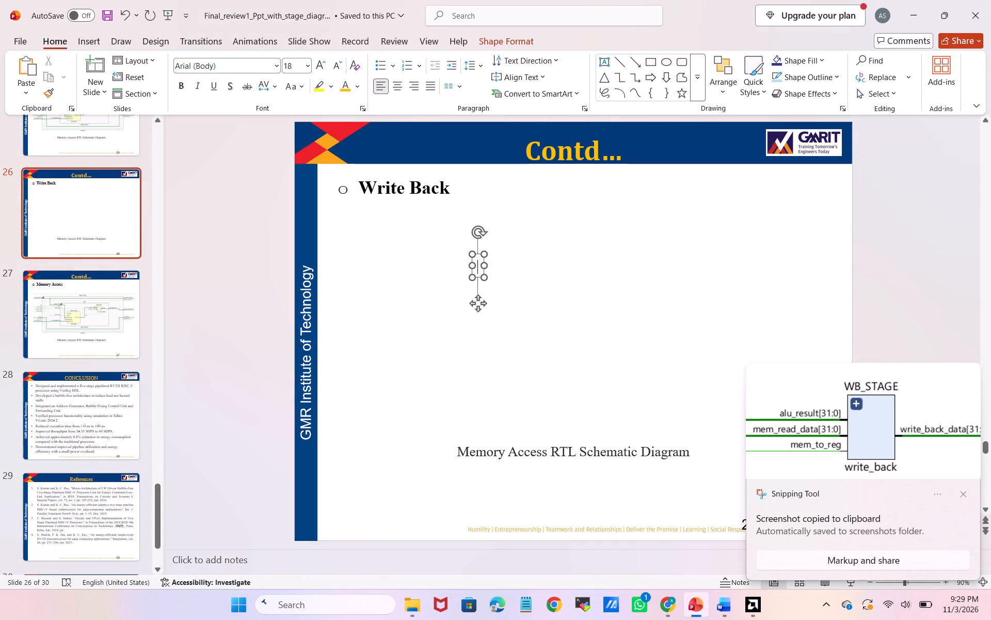
pyautogui.hotkey('ctrl', 'v')
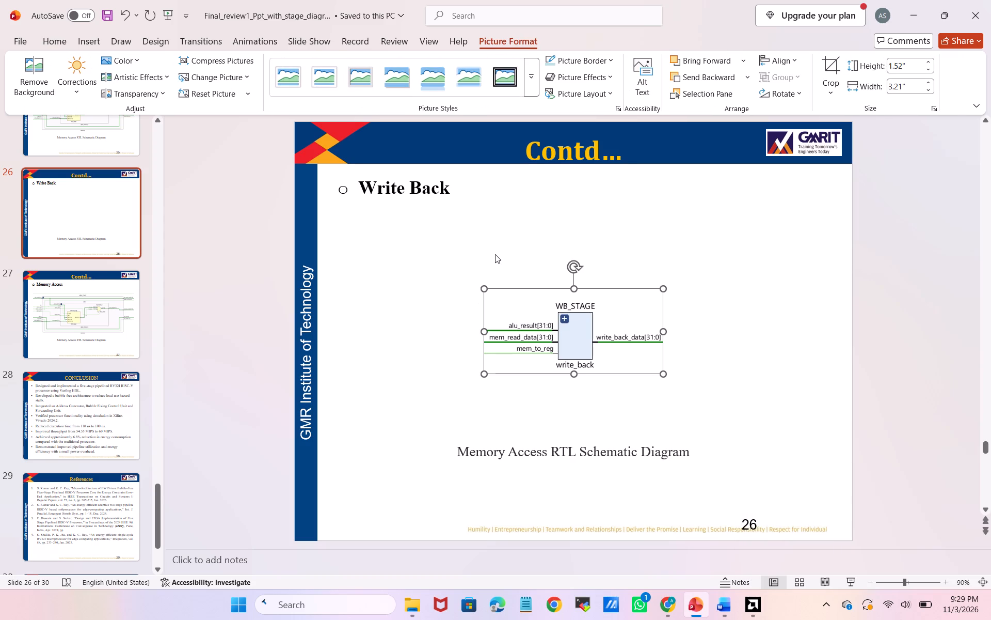
pyautogui.moveTo(575, 336); pyautogui.dragTo(568, 329)
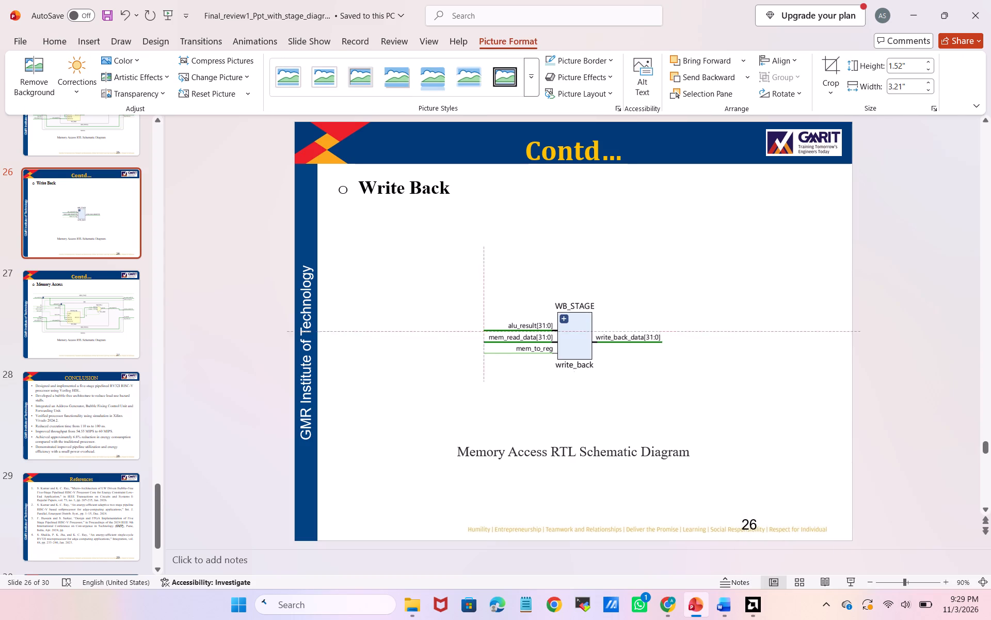
pyautogui.moveTo(568, 329); pyautogui.dragTo(525, 254)
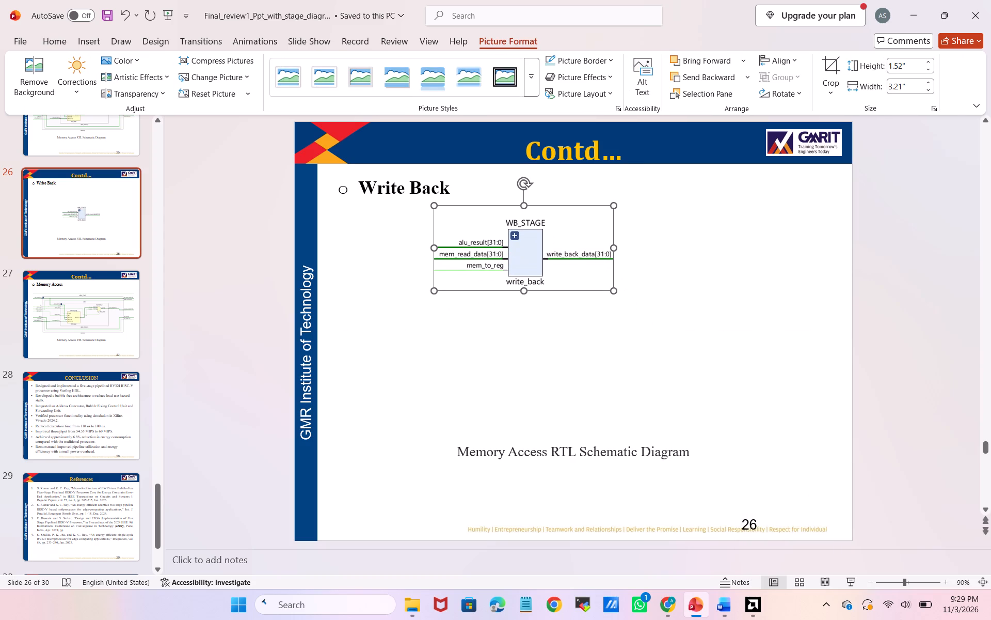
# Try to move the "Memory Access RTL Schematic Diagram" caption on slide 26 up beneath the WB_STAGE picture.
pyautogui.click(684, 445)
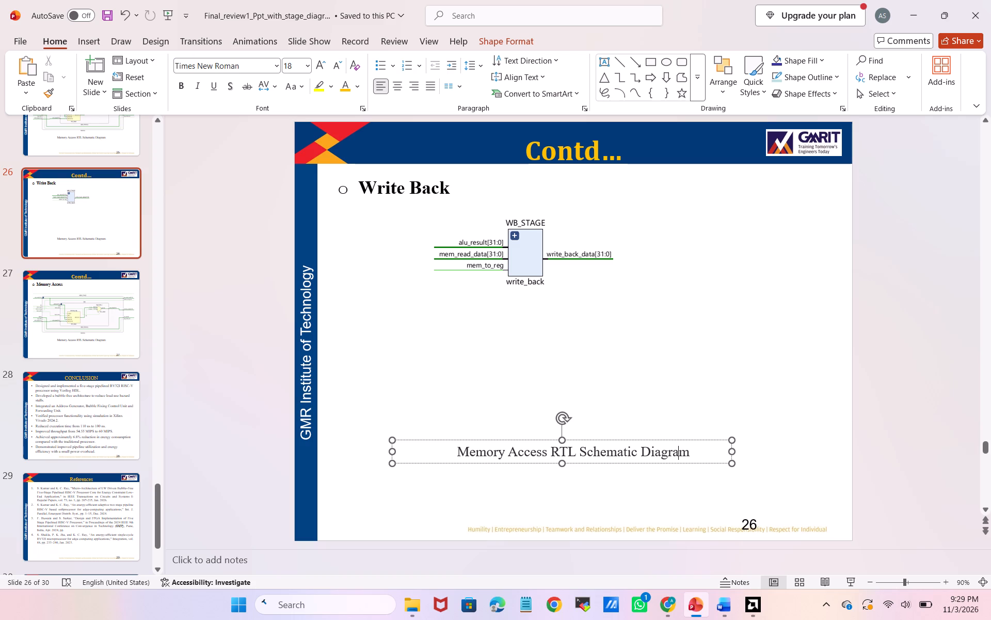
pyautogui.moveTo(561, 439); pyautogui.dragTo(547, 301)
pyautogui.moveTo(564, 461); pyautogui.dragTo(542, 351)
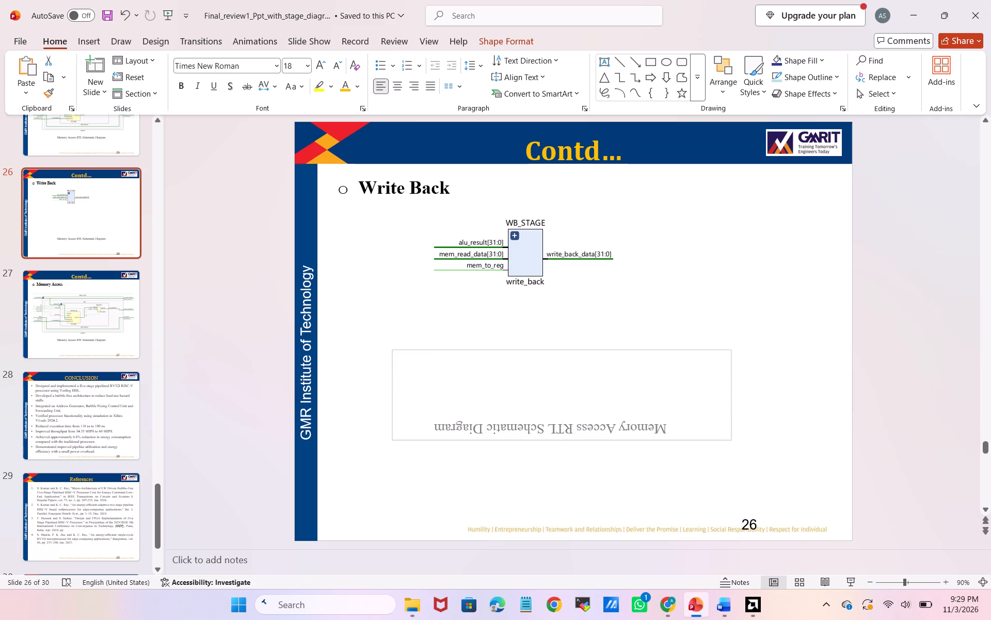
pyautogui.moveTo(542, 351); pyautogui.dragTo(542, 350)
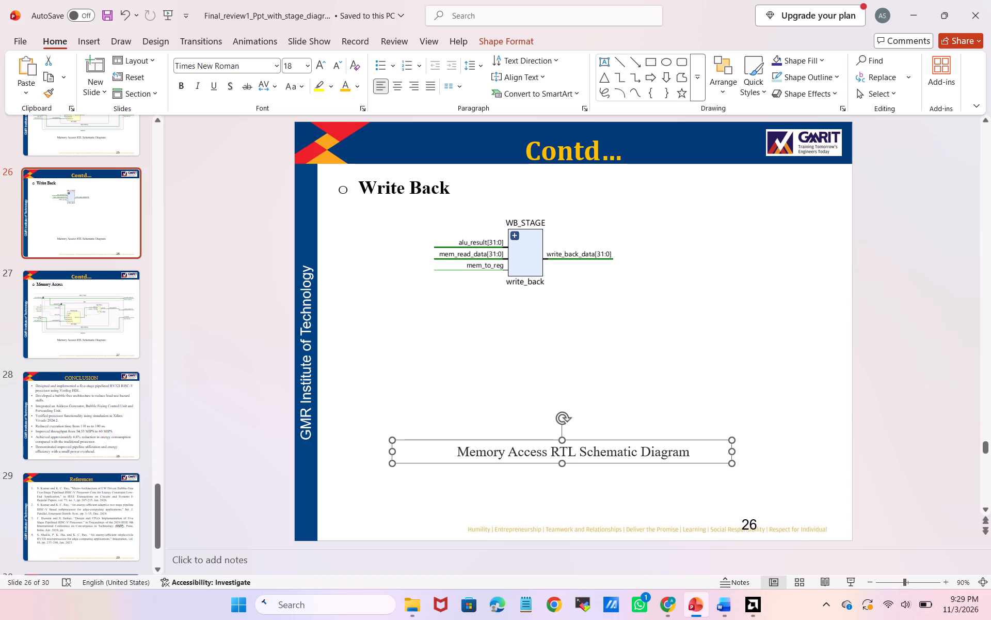
# Delete the whole "Memory Access RTL Schematic Diagram" caption text from the Write Back slide 26.
pyautogui.click(692, 459)
pyautogui.click(692, 448)
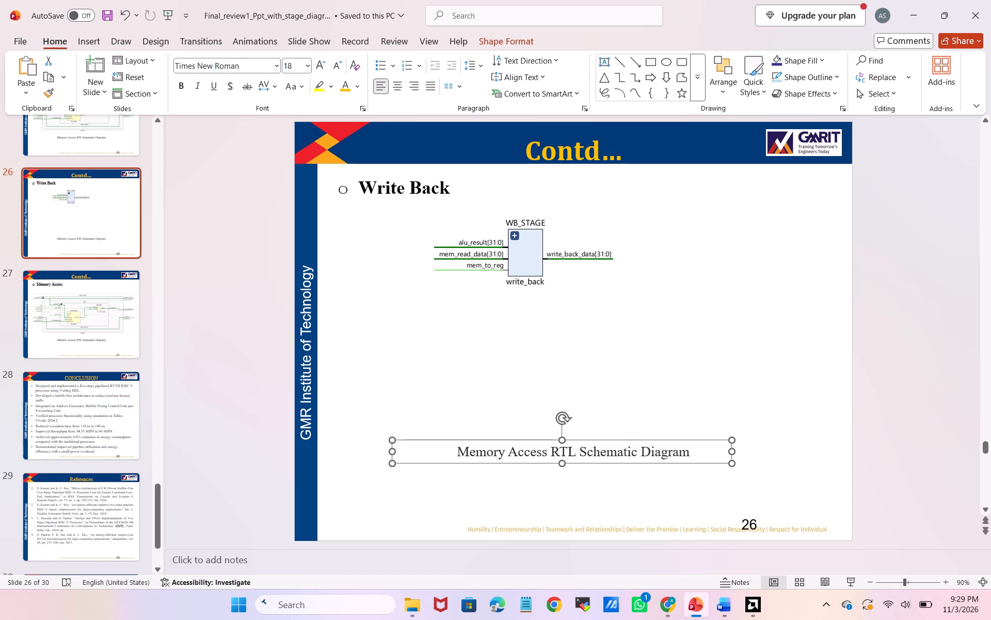
pyautogui.click(687, 451)
pyautogui.press('BackSpace')
pyautogui.press('BackSpace')
pyautogui.press('BackSpace')
pyautogui.press('BackSpace')
pyautogui.press('BackSpace')
pyautogui.press('BackSpace')
pyautogui.press('BackSpace')
pyautogui.press('BackSpace')
pyautogui.press('BackSpace')
pyautogui.press('BackSpace')
pyautogui.press('BackSpace')
pyautogui.press('BackSpace')
pyautogui.press('BackSpace')
pyautogui.press('BackSpace')
pyautogui.press('BackSpace')
pyautogui.press('BackSpace')
pyautogui.press('BackSpace')
pyautogui.press('BackSpace')
pyautogui.press('BackSpace')
pyautogui.press('BackSpace')
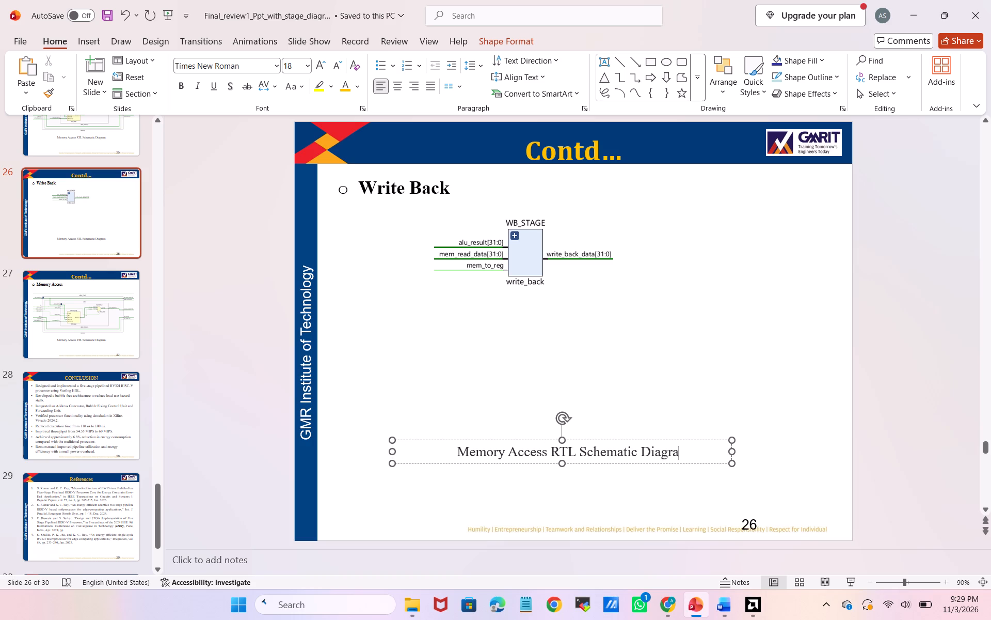
pyautogui.press('BackSpace')
pyautogui.press('BackSpace')
pyautogui.press('BackSpace')
pyautogui.press('BackSpace')
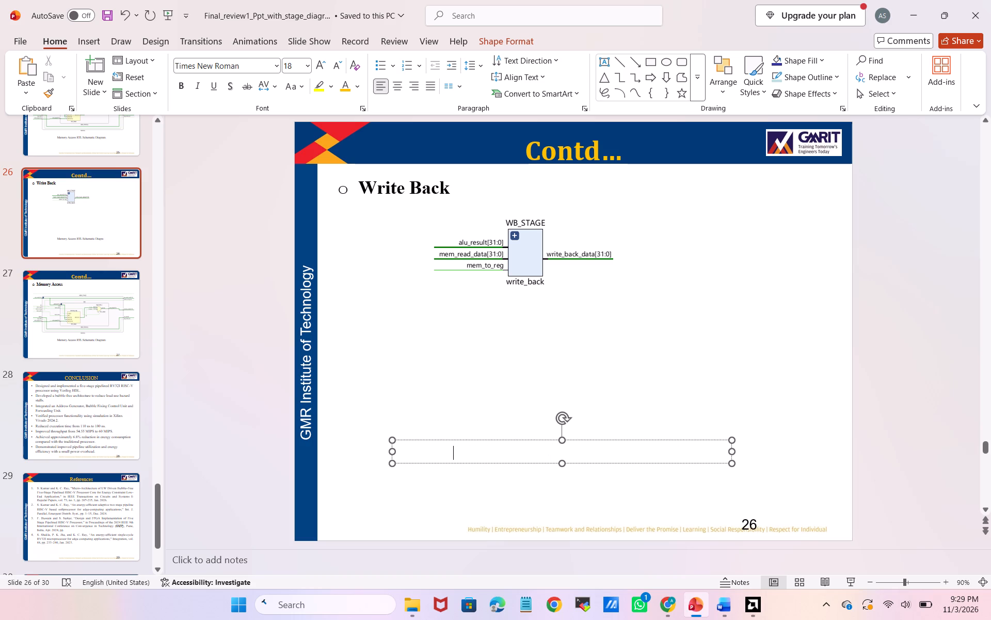
pyautogui.click(558, 317)
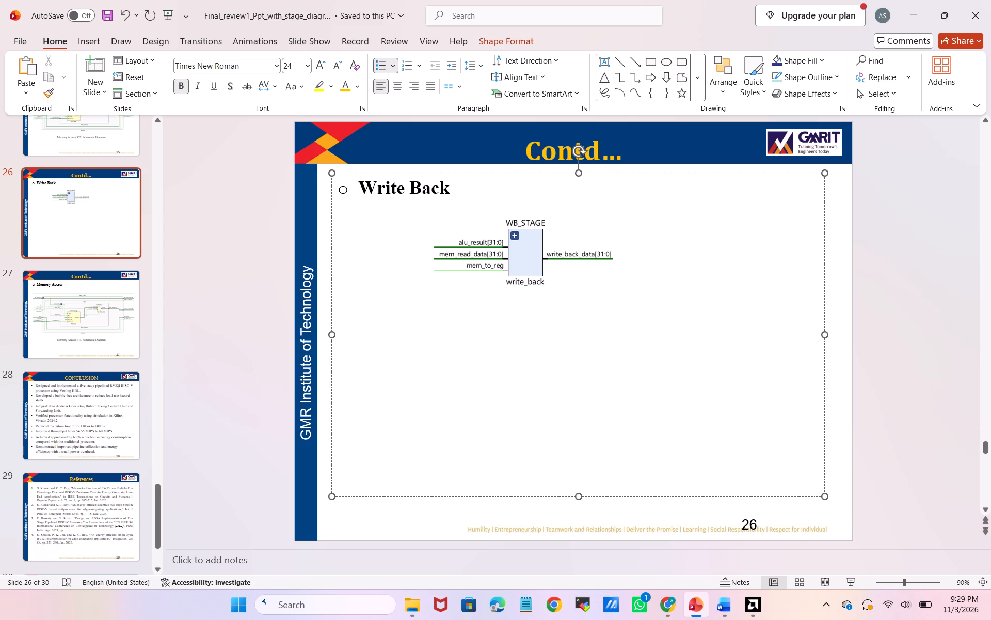
# Shrink the WB_STAGE picture on slide 26 slightly, keeping its upper-left corner in place beneath the Write Back heading.
pyautogui.click(519, 255)
pyautogui.moveTo(616, 290); pyautogui.dragTo(600, 286)
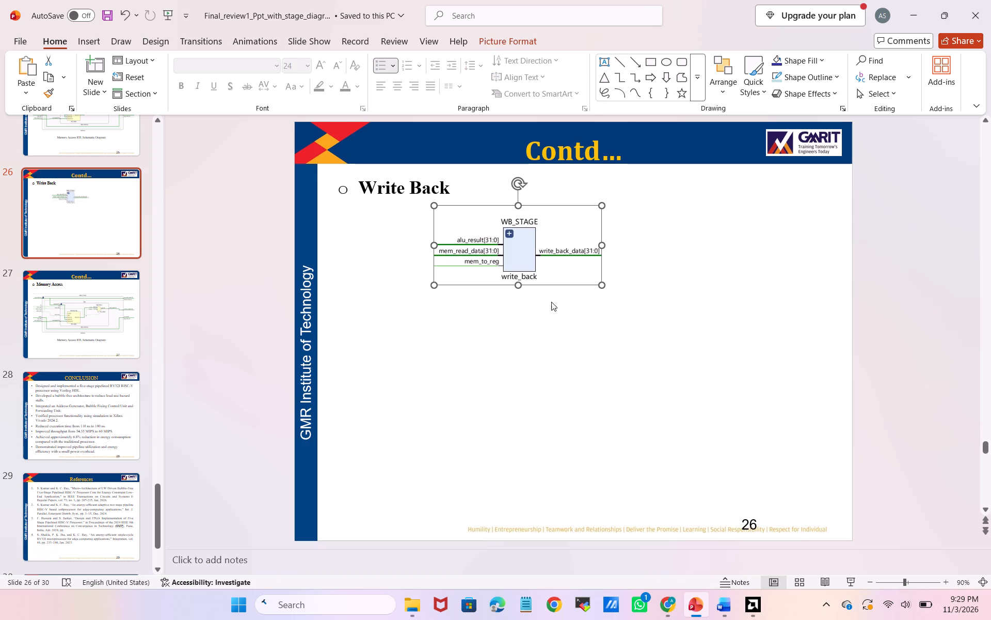
pyautogui.click(544, 303)
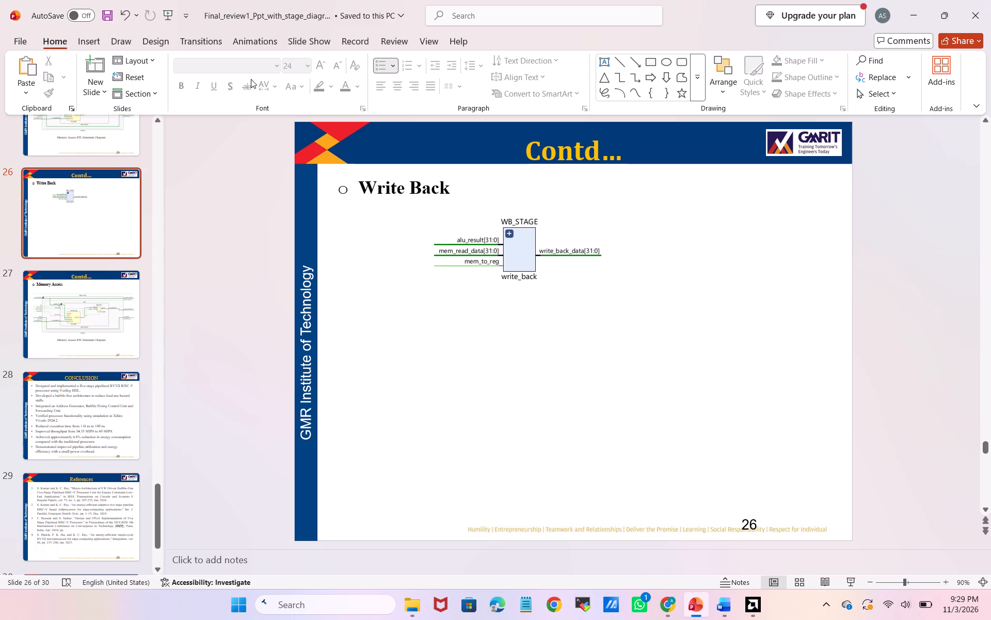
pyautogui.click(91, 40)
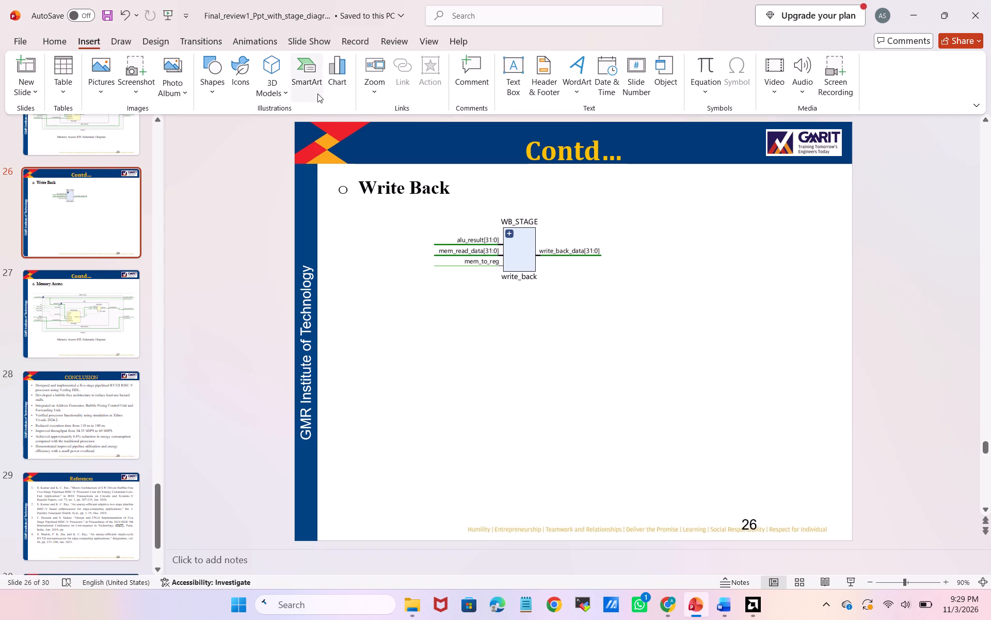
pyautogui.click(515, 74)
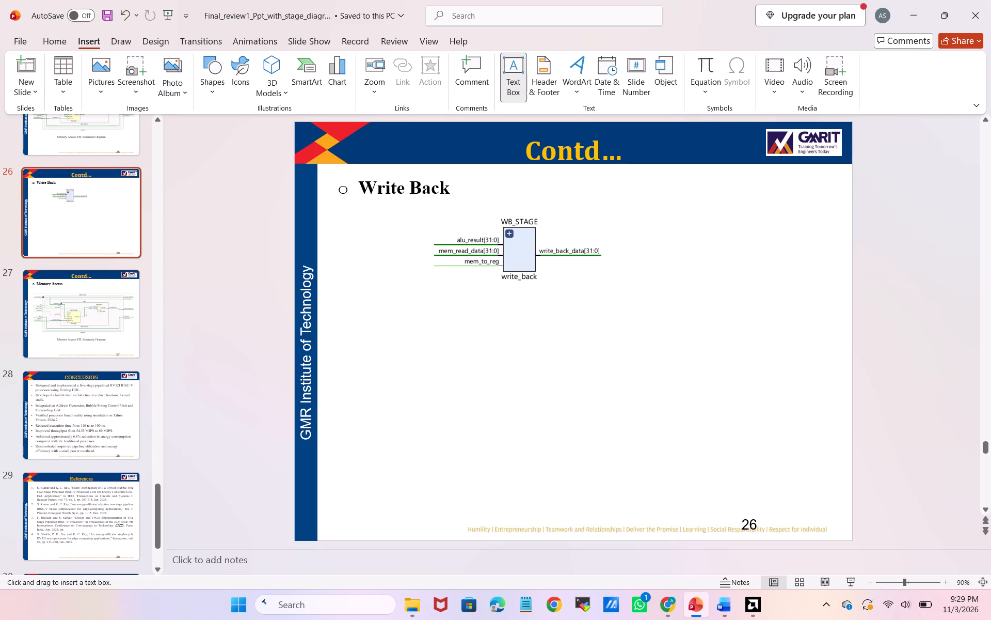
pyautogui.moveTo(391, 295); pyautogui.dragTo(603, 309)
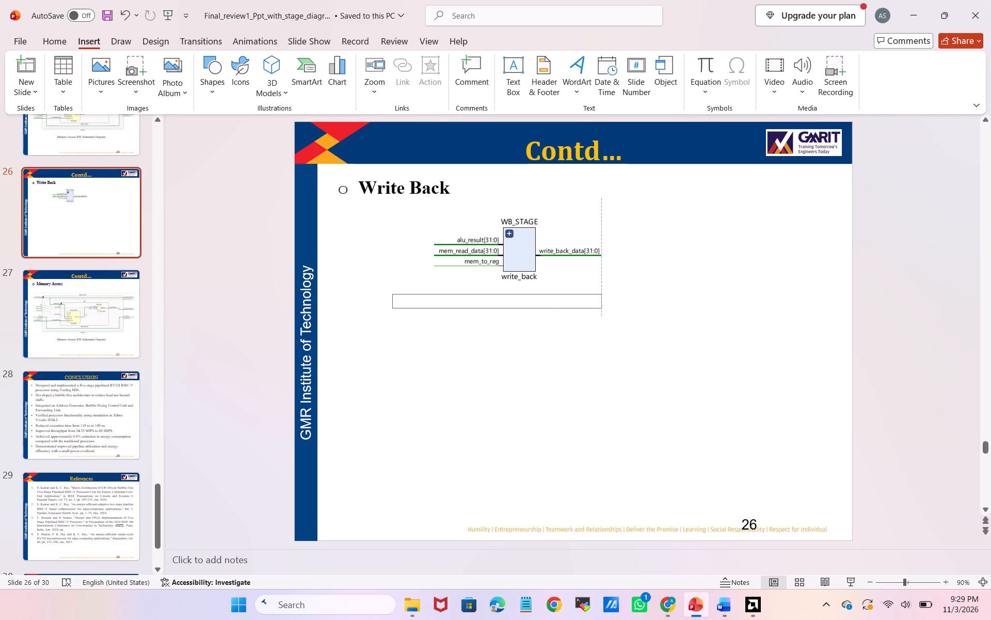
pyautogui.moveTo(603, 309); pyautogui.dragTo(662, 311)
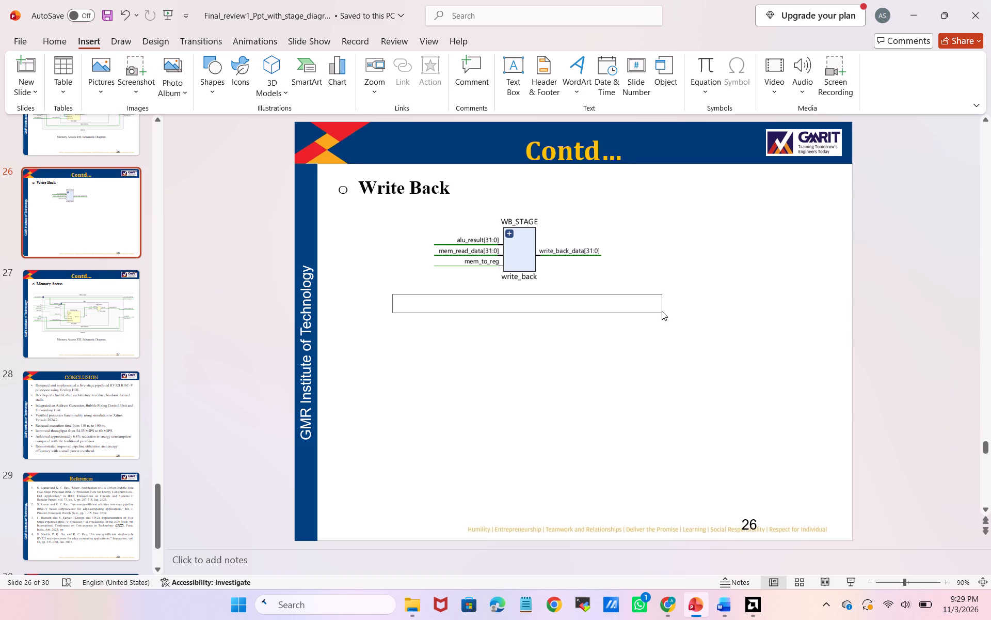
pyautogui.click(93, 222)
# Go to the Memory Access slide 24 that carries the "Memory Access Stage Block Diagram" caption.
pyautogui.scroll(2, 93, 222)
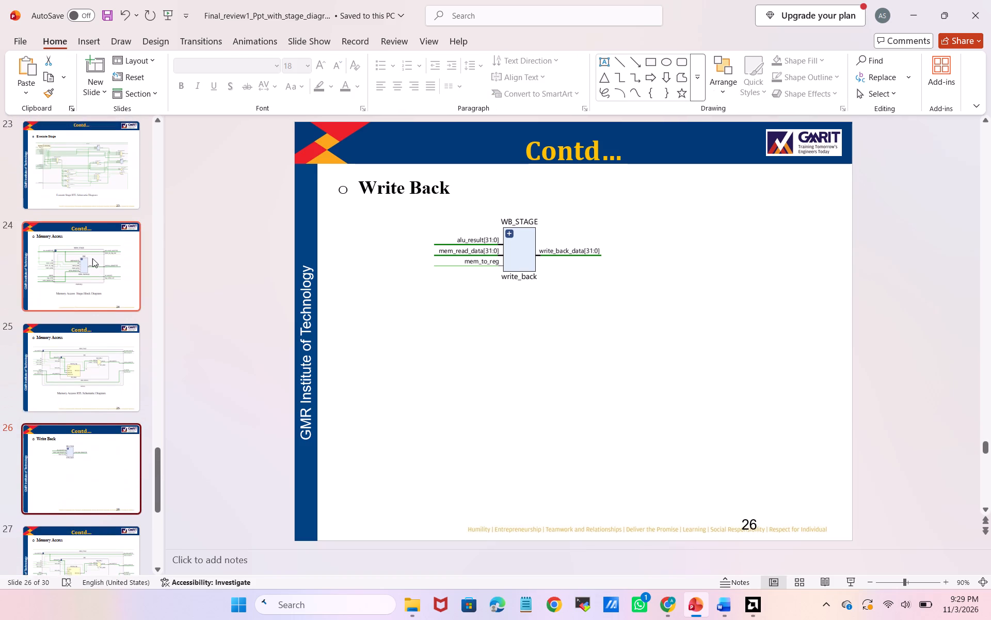
pyautogui.click(92, 258)
pyautogui.click(92, 258)
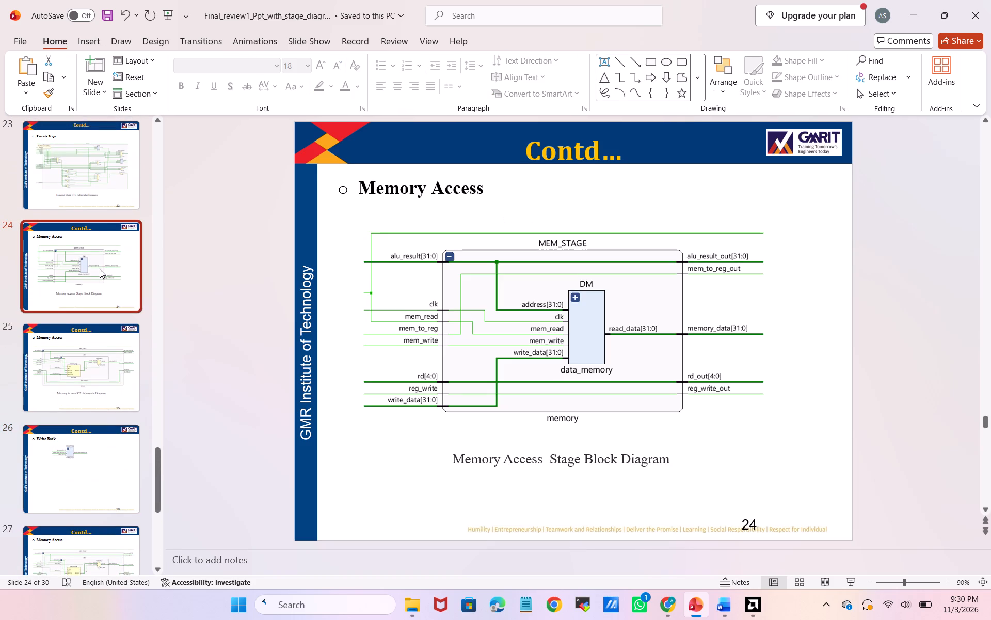
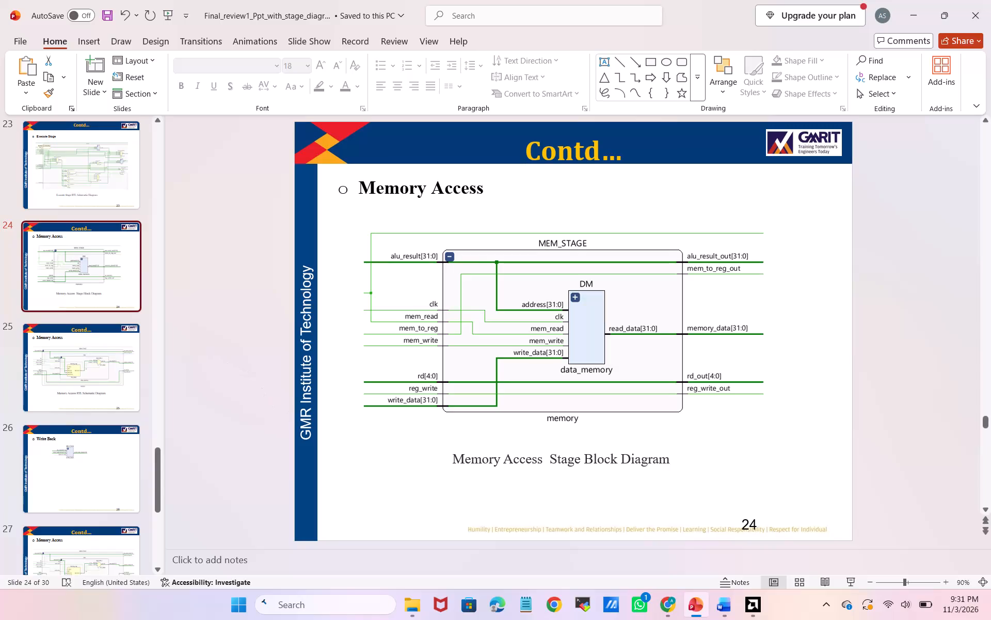
# Copy the full caption "Memory Access Stage Block Diagram" on slide 24.
pyautogui.click(663, 457)
pyautogui.click(670, 460)
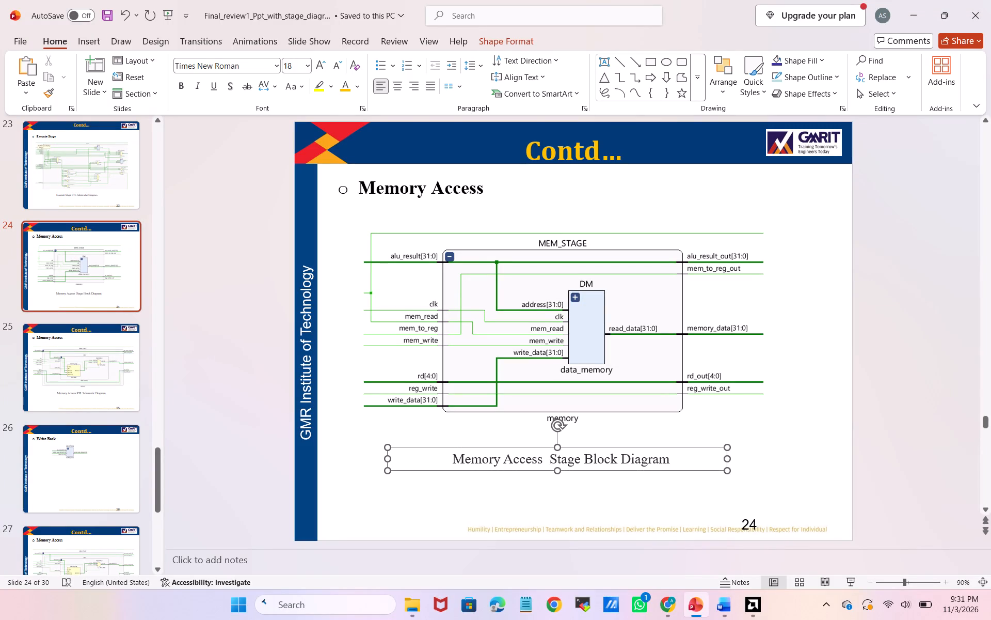
pyautogui.click(671, 458)
pyautogui.moveTo(671, 458); pyautogui.dragTo(451, 456)
pyautogui.moveTo(451, 456); pyautogui.dragTo(588, 466)
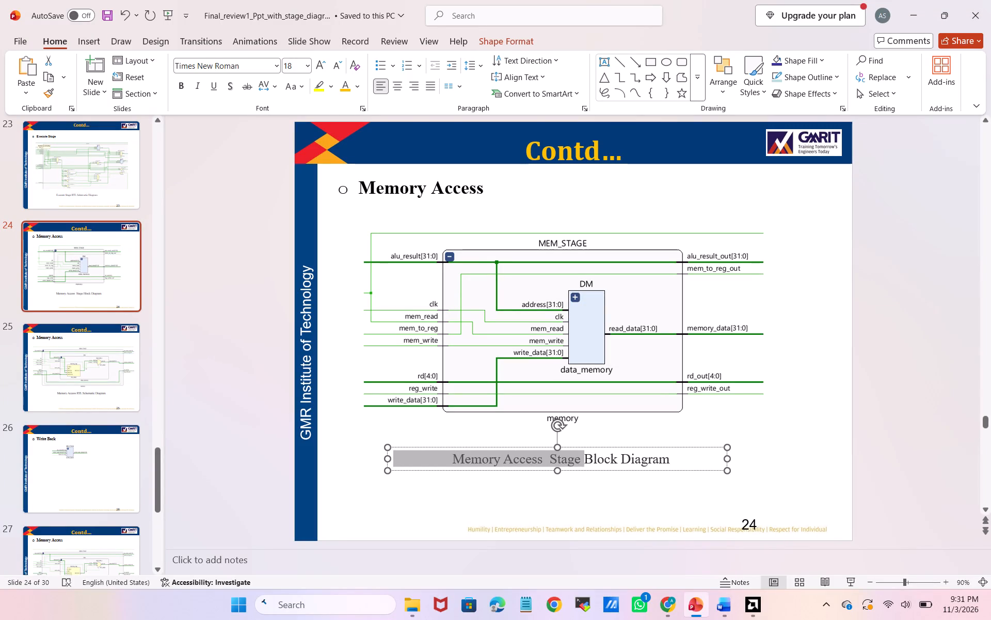
pyautogui.moveTo(588, 466); pyautogui.dragTo(706, 476)
pyautogui.hotkey('ctrl', 'c')
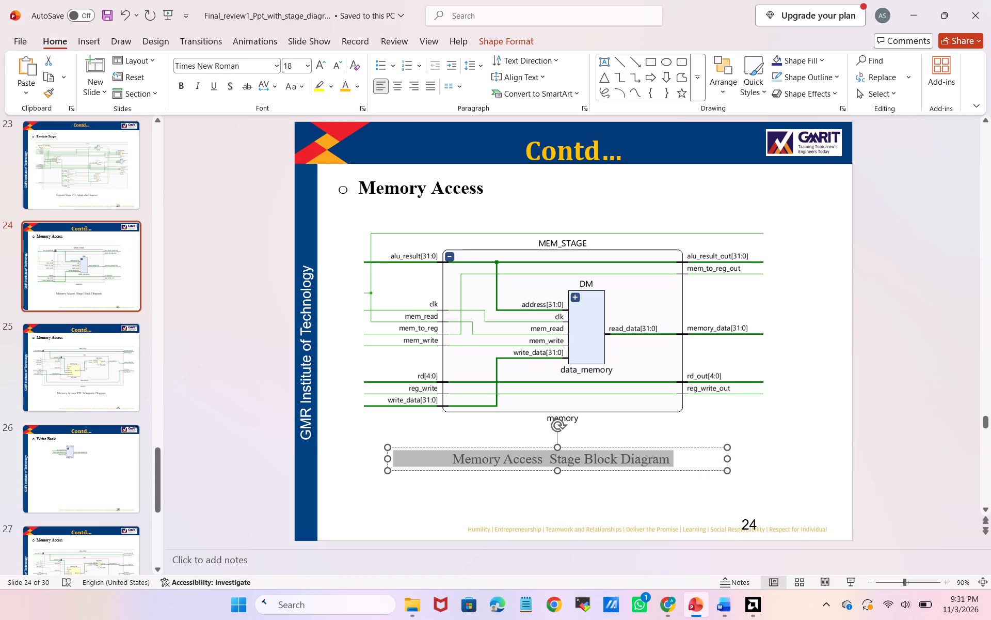
# Add a text box beneath the WB_STAGE diagram on slide 26 and paste the copied caption into it.
pyautogui.click(80, 493)
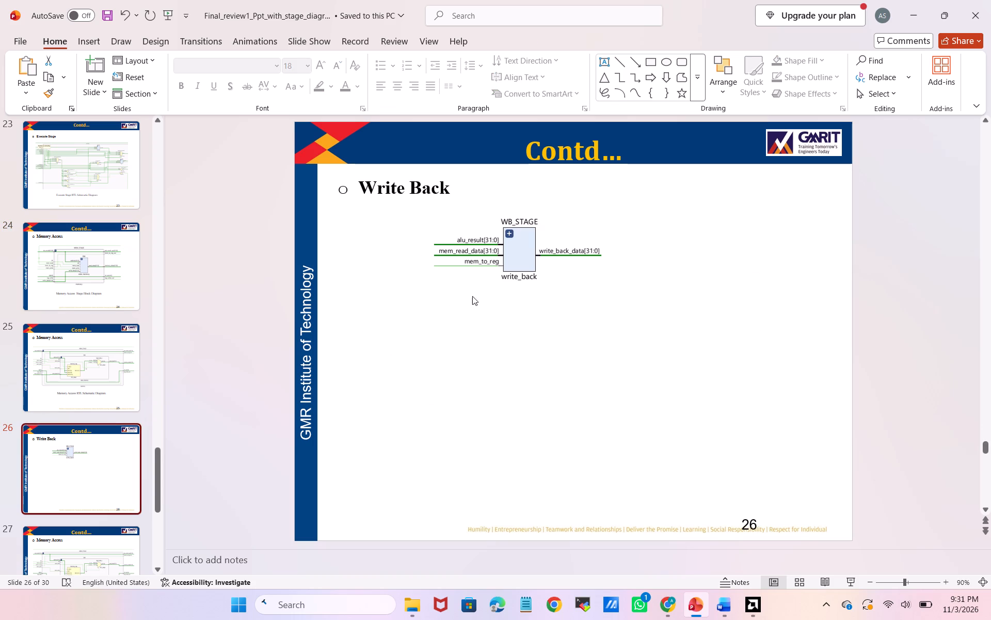
pyautogui.click(87, 43)
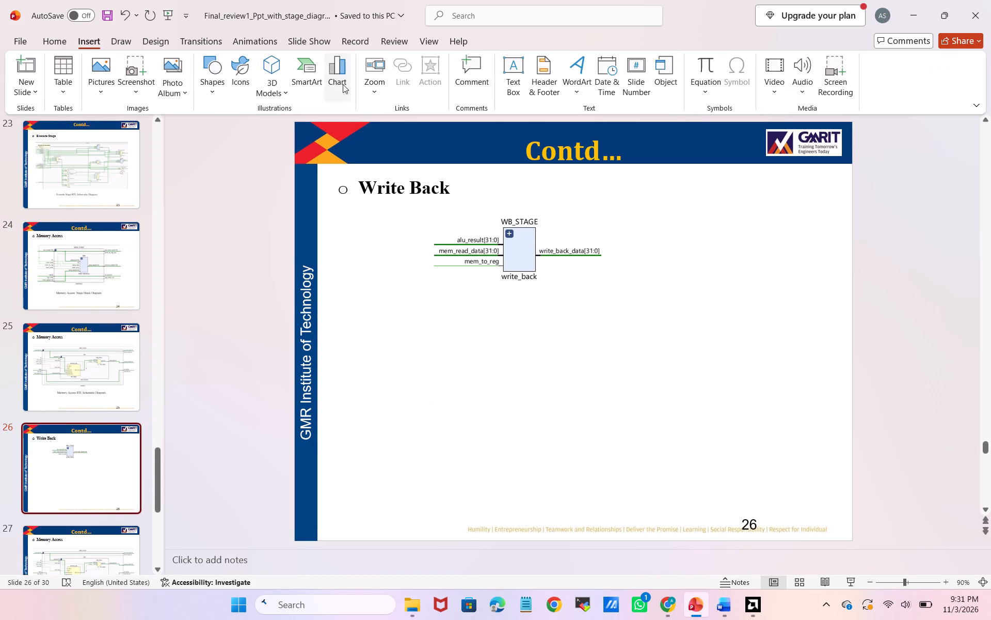
pyautogui.click(501, 70)
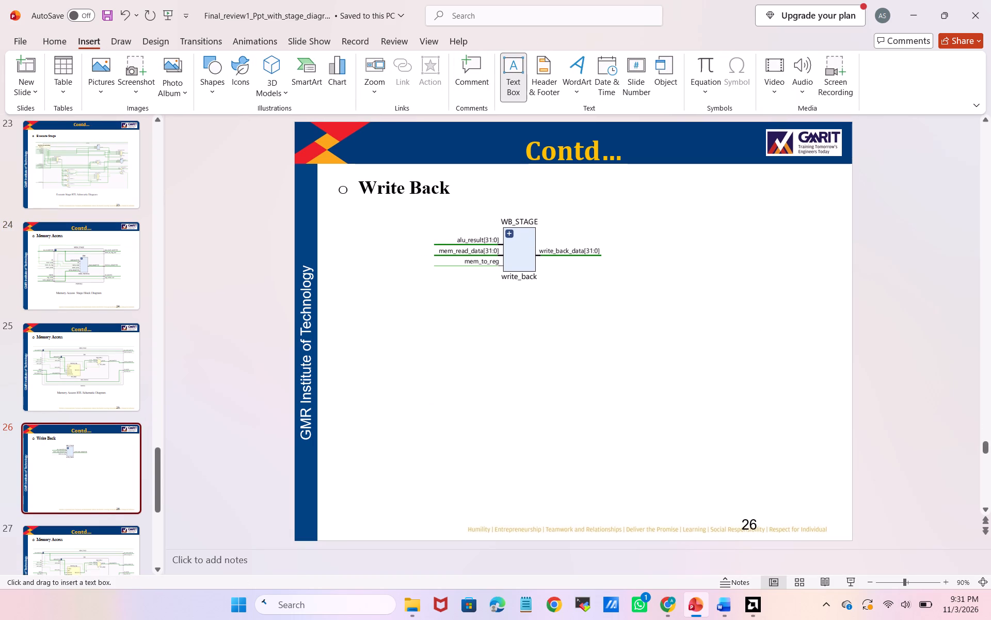
pyautogui.moveTo(413, 297); pyautogui.dragTo(587, 307)
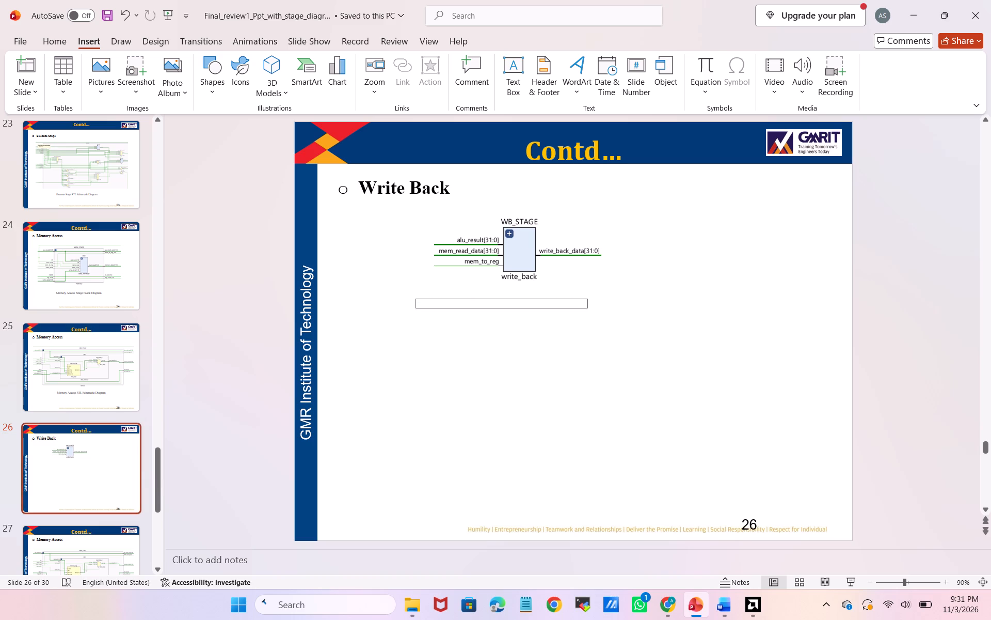
pyautogui.moveTo(587, 307); pyautogui.dragTo(659, 311)
pyautogui.moveTo(658, 299); pyautogui.dragTo(658, 291)
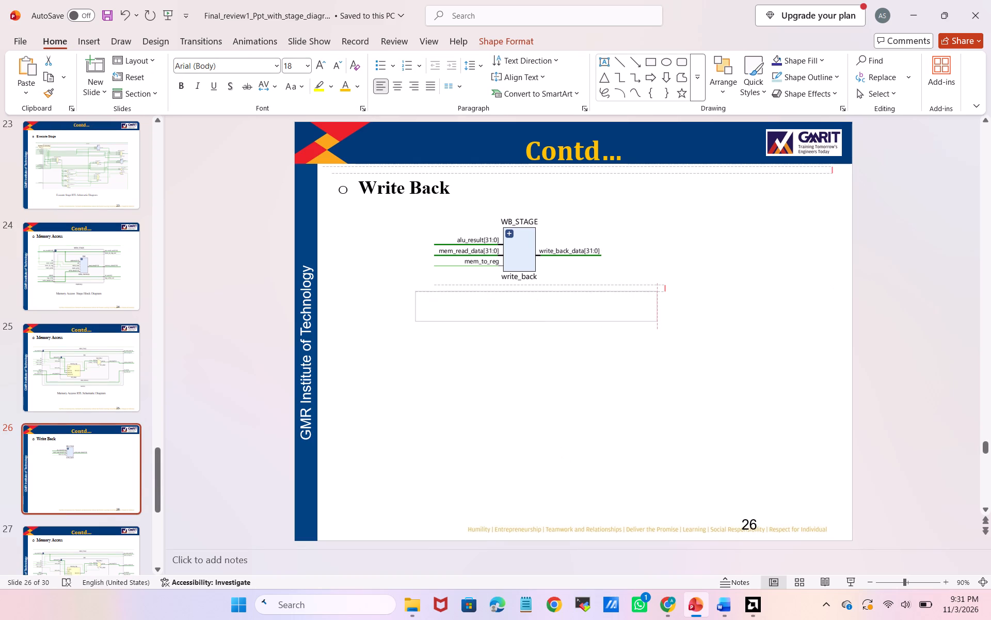
pyautogui.moveTo(658, 291); pyautogui.dragTo(658, 292)
pyautogui.click(497, 311)
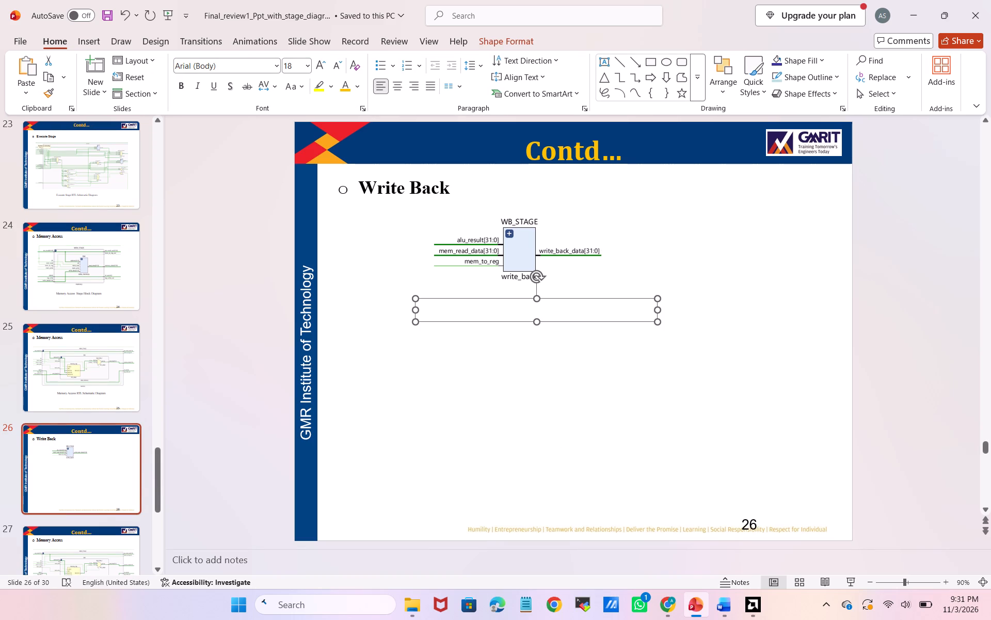
pyautogui.hotkey('ctrl', 'v')
# Replace "Memory Access" in the pasted caption with "Write Back", leaving a single space before "Stage Block Diagram".
pyautogui.click(512, 314)
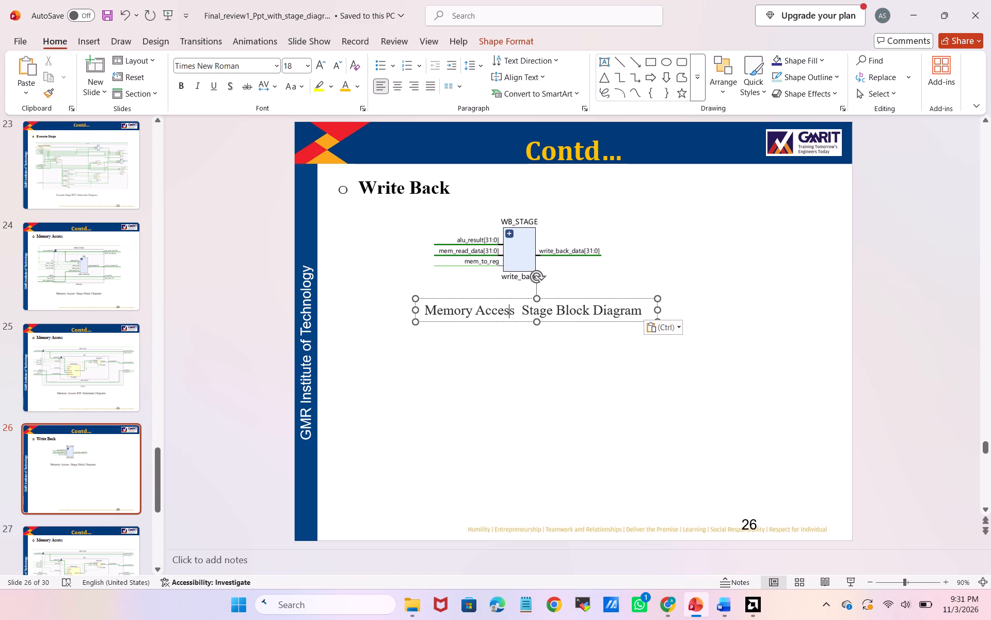
pyautogui.press('Right')
pyautogui.press('BackSpace')
pyautogui.press('BackSpace')
pyautogui.press('BackSpace')
pyautogui.press('BackSpace')
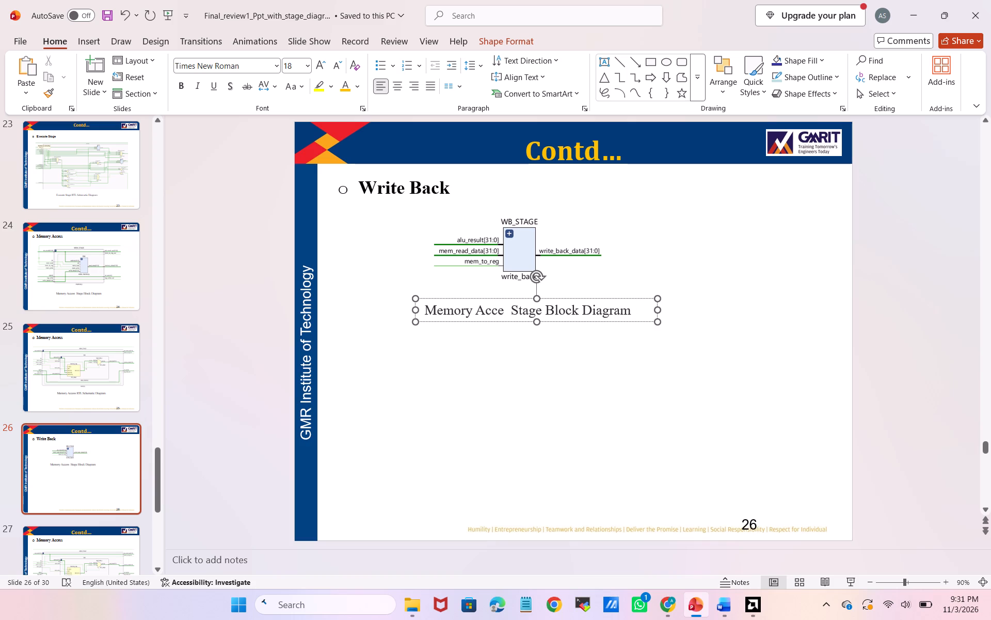
pyautogui.press('BackSpace')
pyautogui.press('BackSpace')
pyautogui.press('BackSpace')
pyautogui.press('BackSpace')
pyautogui.press('BackSpace')
pyautogui.press('BackSpace')
pyautogui.press('BackSpace')
pyautogui.press('BackSpace')
pyautogui.press('BackSpace')
pyautogui.press('BackSpace')
pyautogui.press('BackSpace')
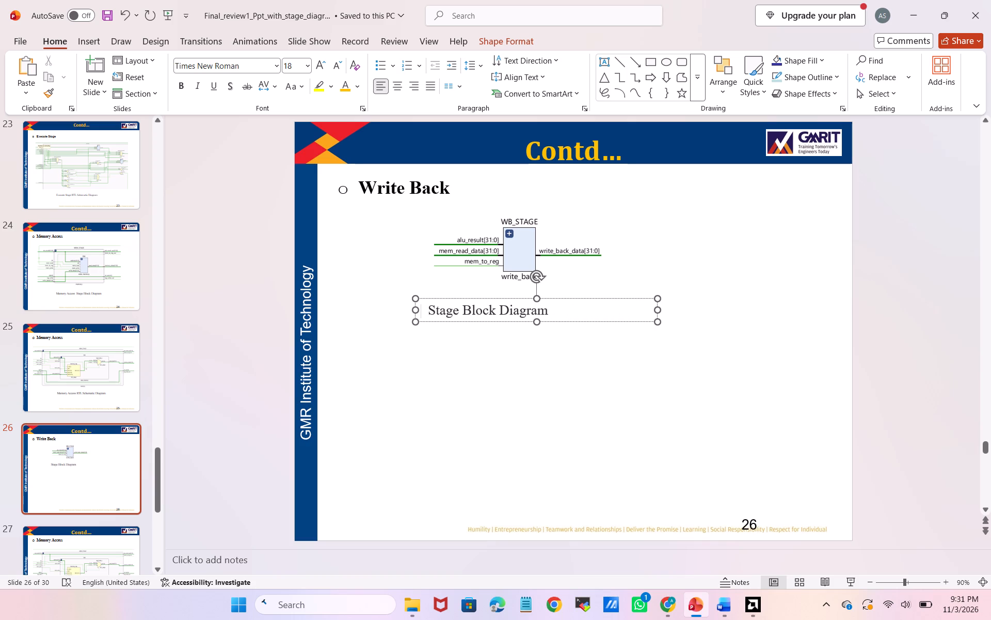
pyautogui.write('Write')
pyautogui.press('space')
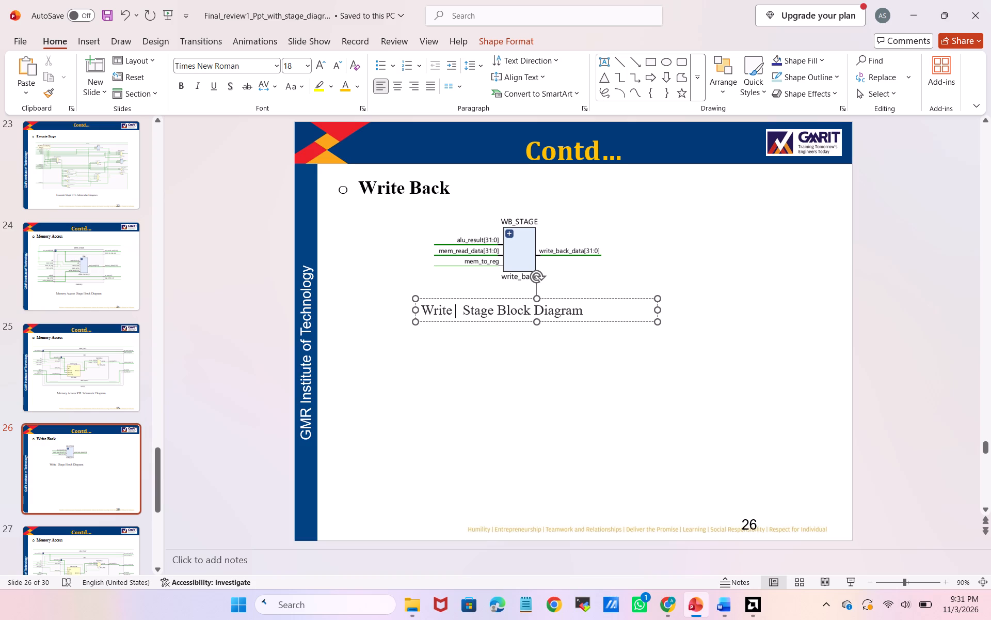
pyautogui.write('Back')
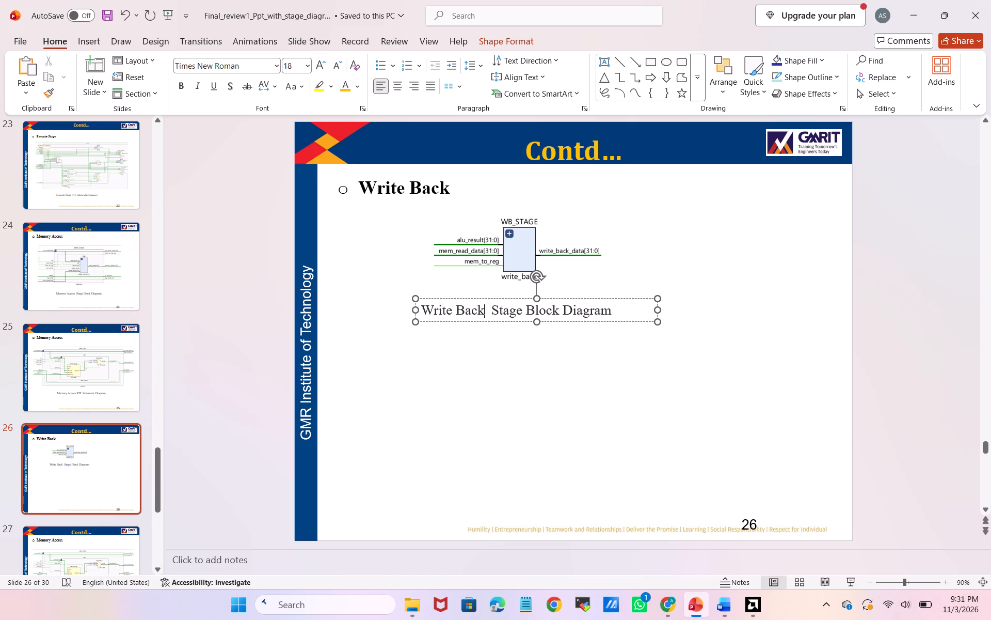
pyautogui.press('Right')
pyautogui.press('BackSpace')
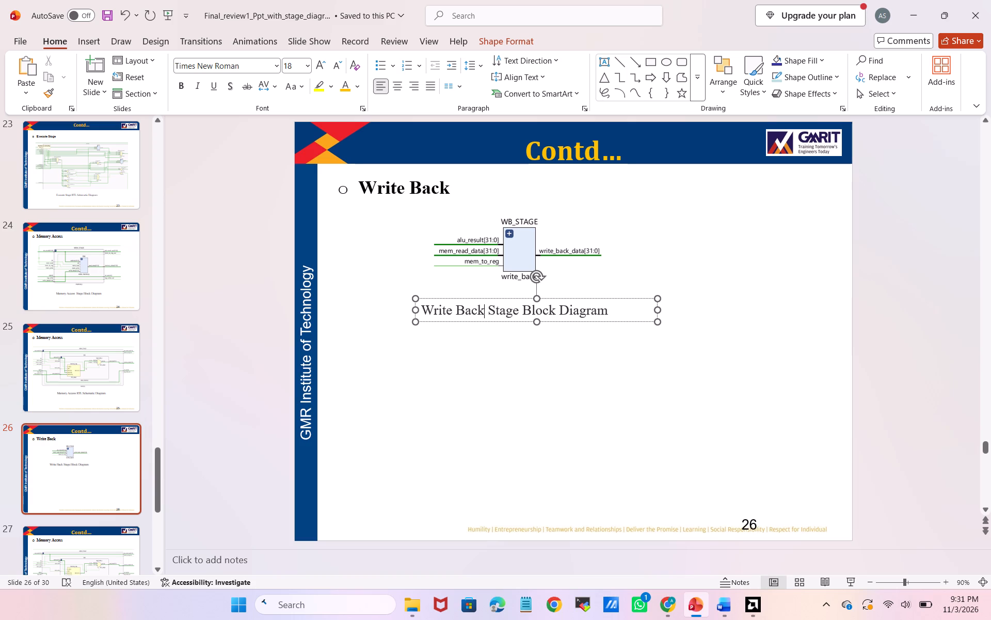
# Centre the "Write Back Stage Block Diagram" caption within its text box.
pyautogui.click(610, 313)
pyautogui.moveTo(607, 311); pyautogui.dragTo(446, 309)
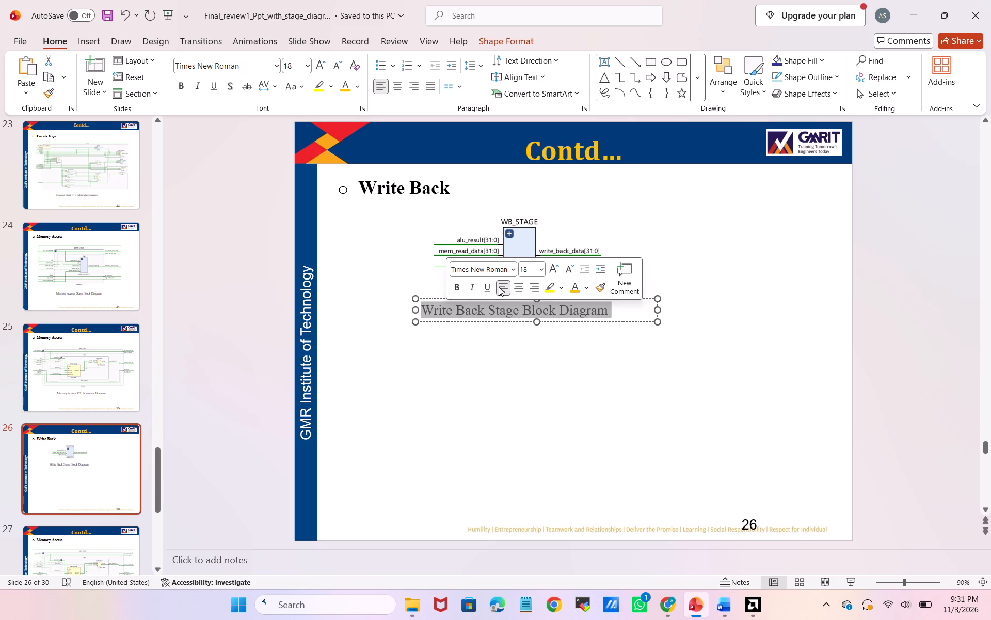
pyautogui.click(523, 287)
pyautogui.click(553, 371)
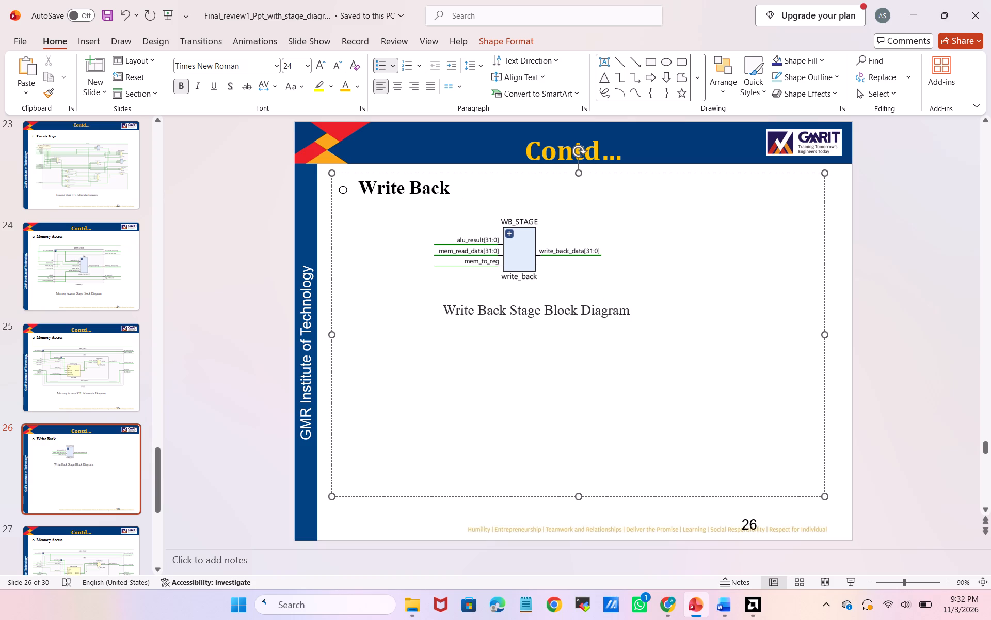
pyautogui.click(553, 371)
# Switch to Vivado and expand the WB_STAGE block in the elaborated design schematic.
pyautogui.click(753, 608)
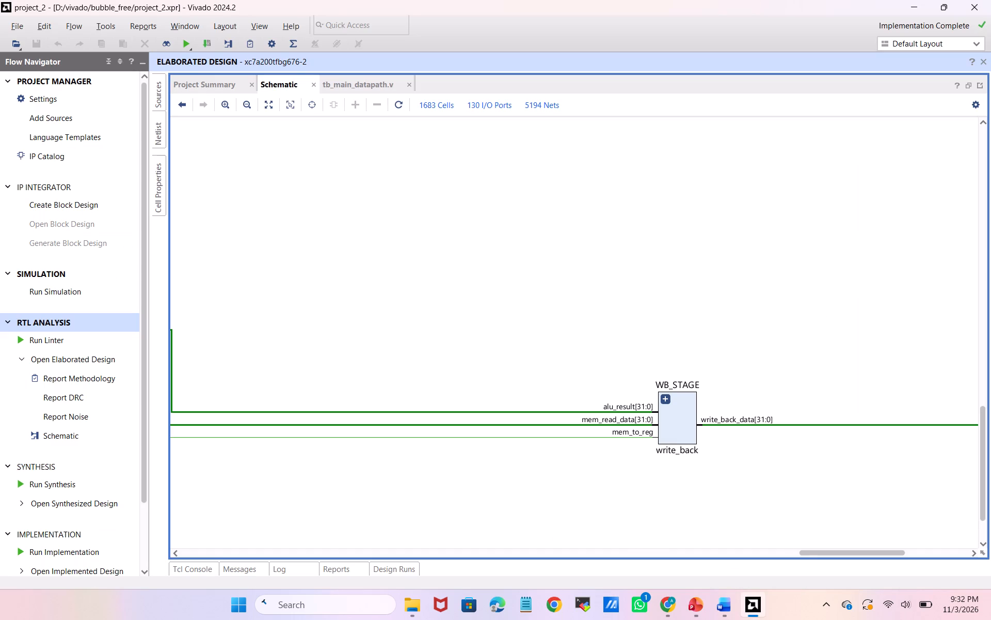
pyautogui.click(666, 399)
pyautogui.press('Escape')
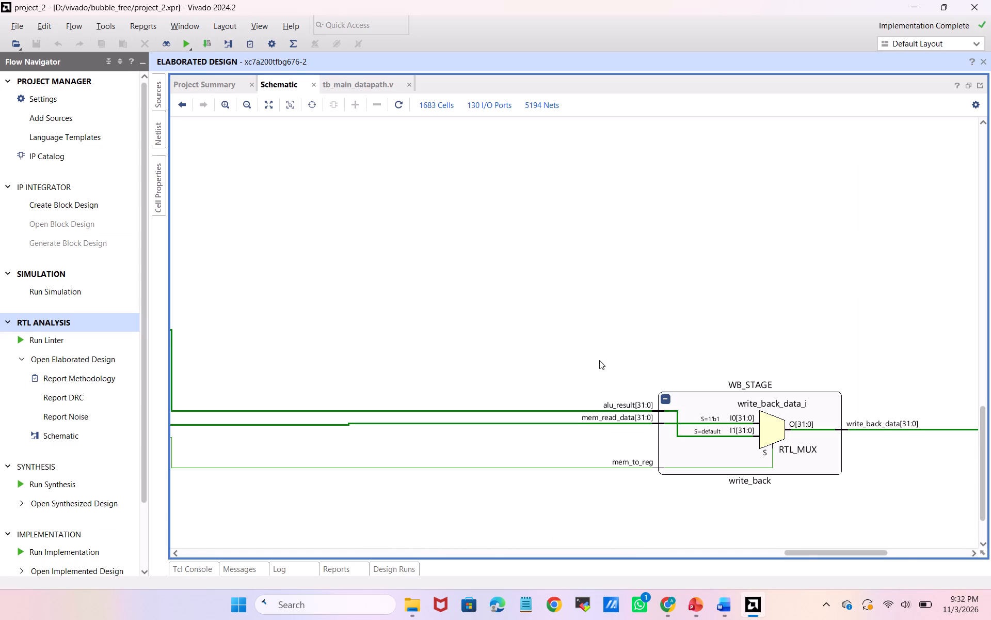
# Capture a rectangular snip of the expanded WB_STAGE block with its input and output signal labels.
pyautogui.press('Print')
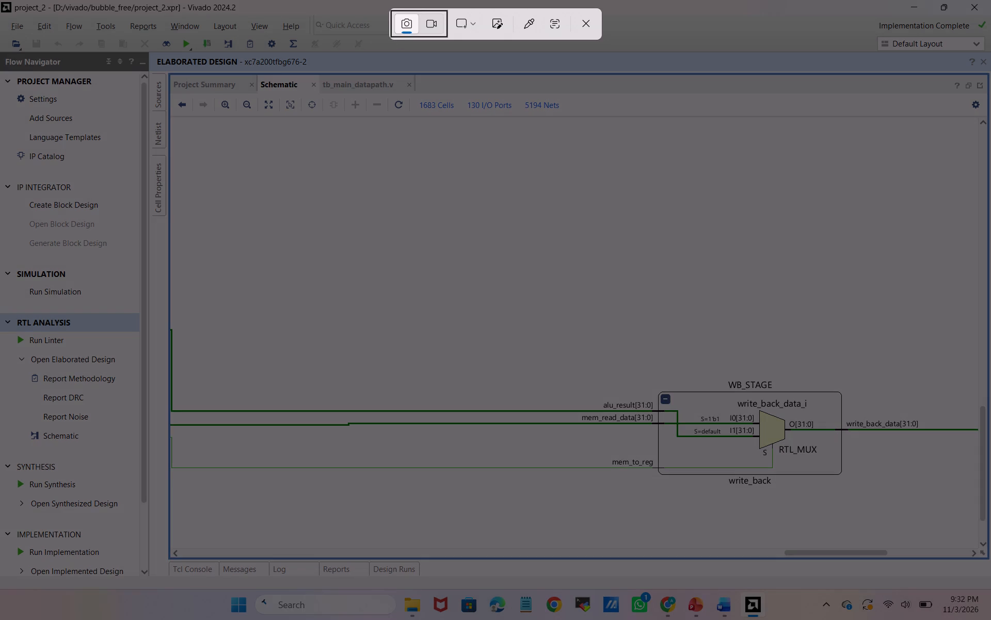
pyautogui.moveTo(574, 368); pyautogui.dragTo(929, 502)
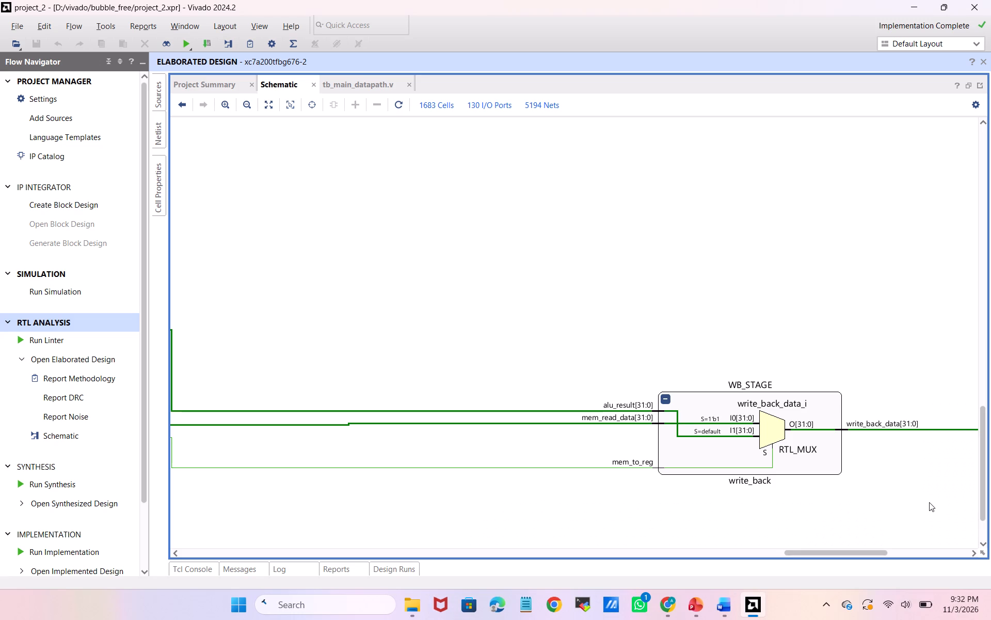
# Switch back to PowerPoint, paste the WB_STAGE snip on slide 26 and position it just below the block diagram caption.
pyautogui.click(666, 601)
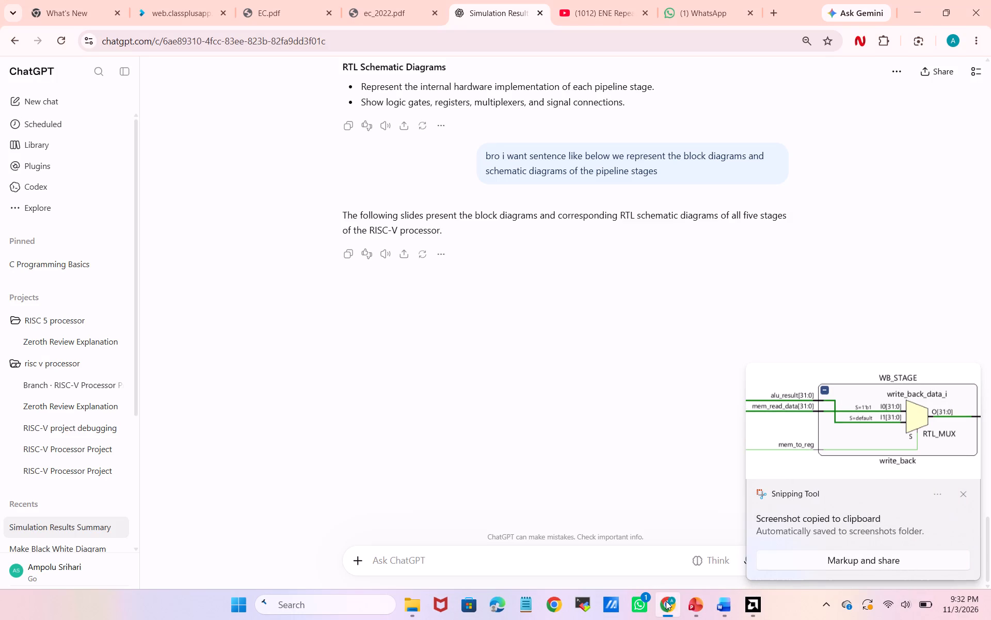
pyautogui.click(695, 605)
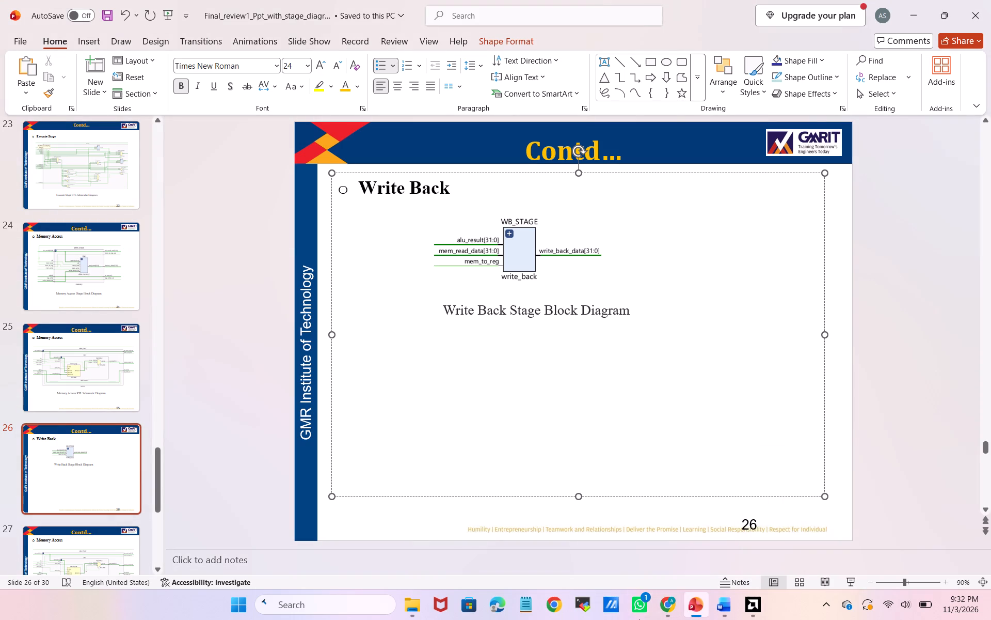
pyautogui.click(497, 375)
pyautogui.press('Down')
pyautogui.press('Down')
pyautogui.press('Down')
pyautogui.hotkey('ctrl', 'v')
pyautogui.moveTo(611, 301); pyautogui.dragTo(584, 396)
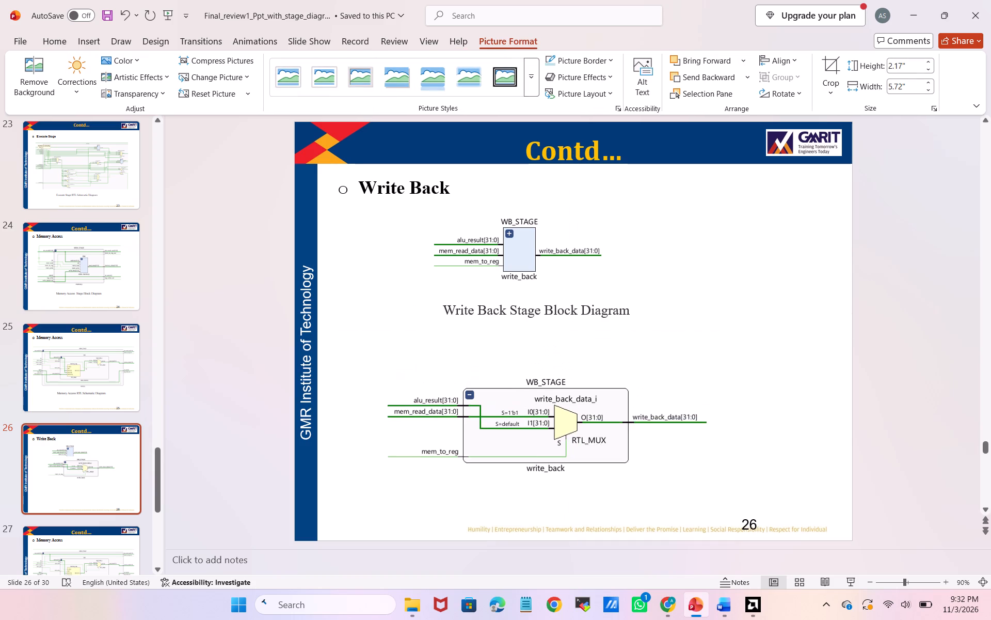
pyautogui.moveTo(584, 396); pyautogui.dragTo(579, 365)
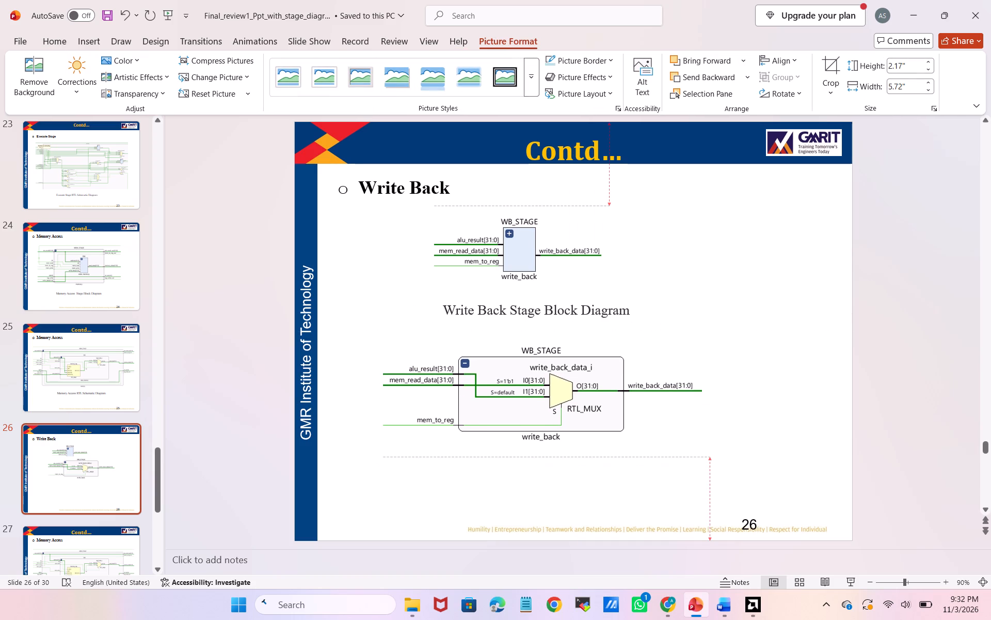
pyautogui.moveTo(579, 365); pyautogui.dragTo(579, 364)
# Copy the full caption "Memory Access RTL Schematic Diagram" on slide 25.
pyautogui.click(536, 466)
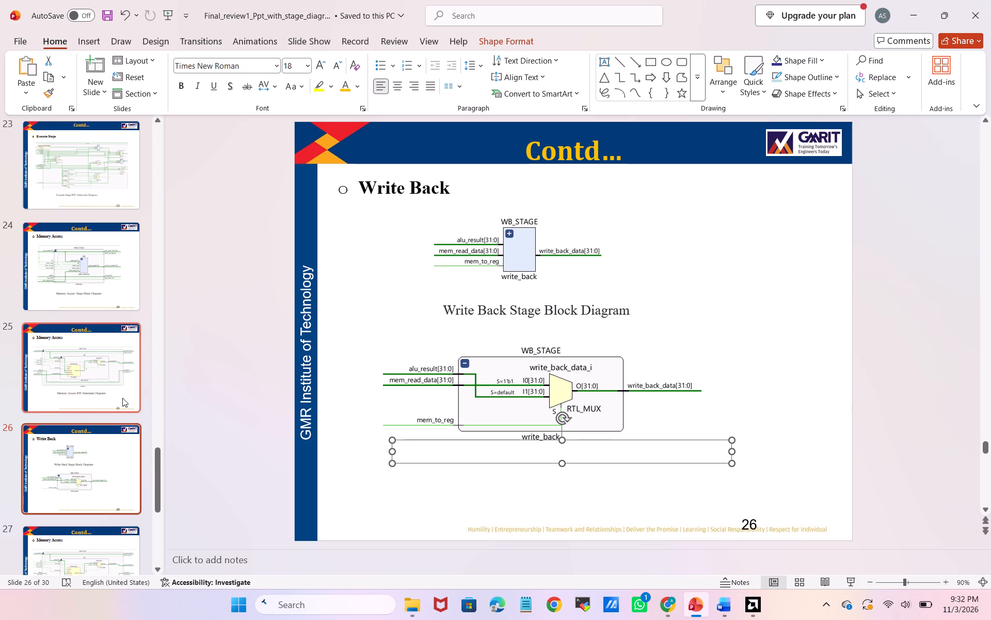
pyautogui.click(102, 380)
pyautogui.click(558, 446)
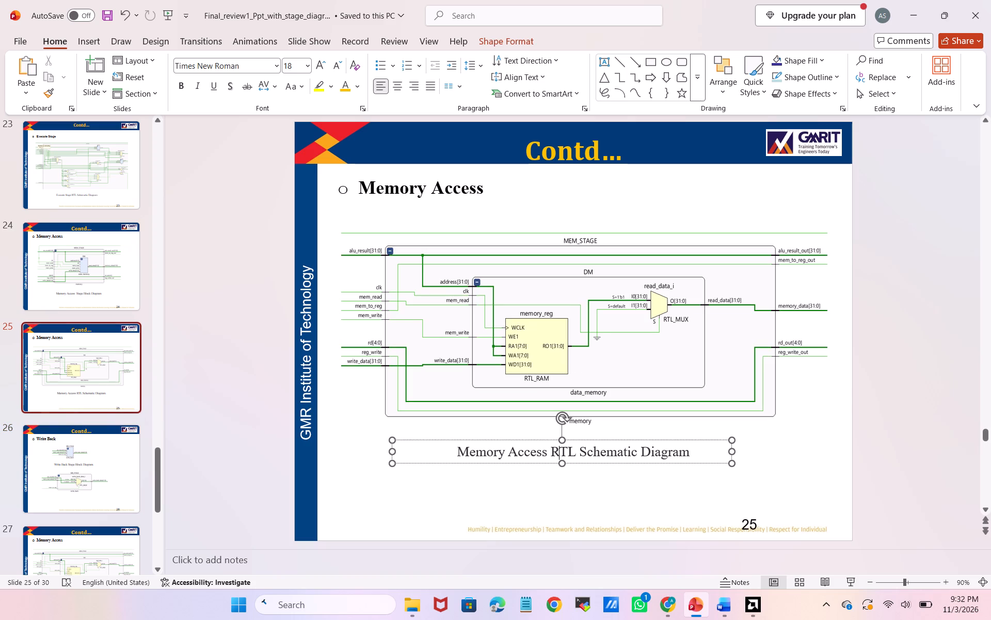
pyautogui.click(688, 453)
pyautogui.moveTo(688, 453); pyautogui.dragTo(508, 457)
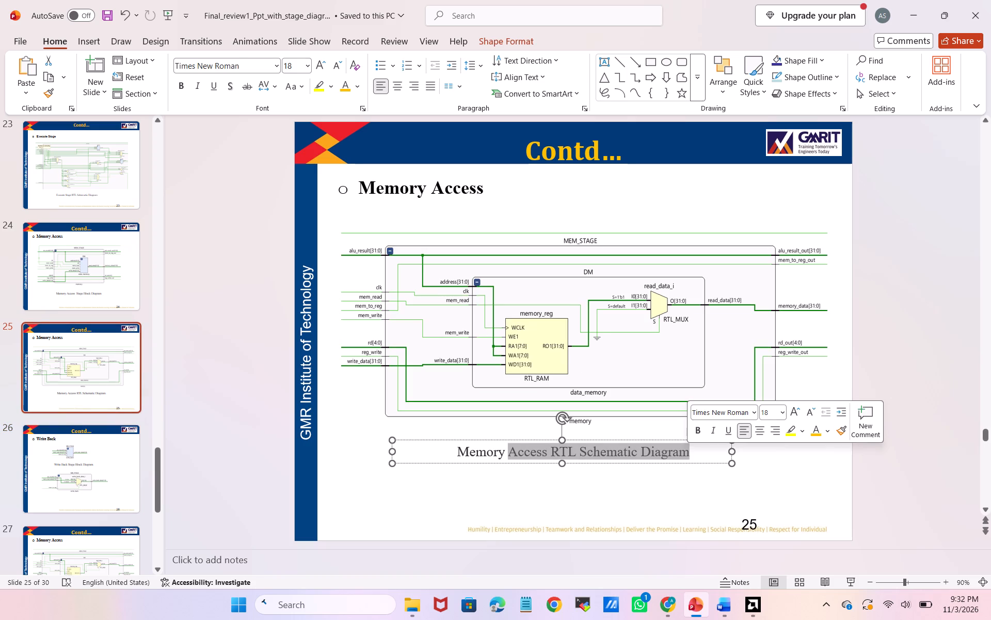
pyautogui.moveTo(508, 457); pyautogui.dragTo(467, 461)
pyautogui.hotkey('ctrl', 'c')
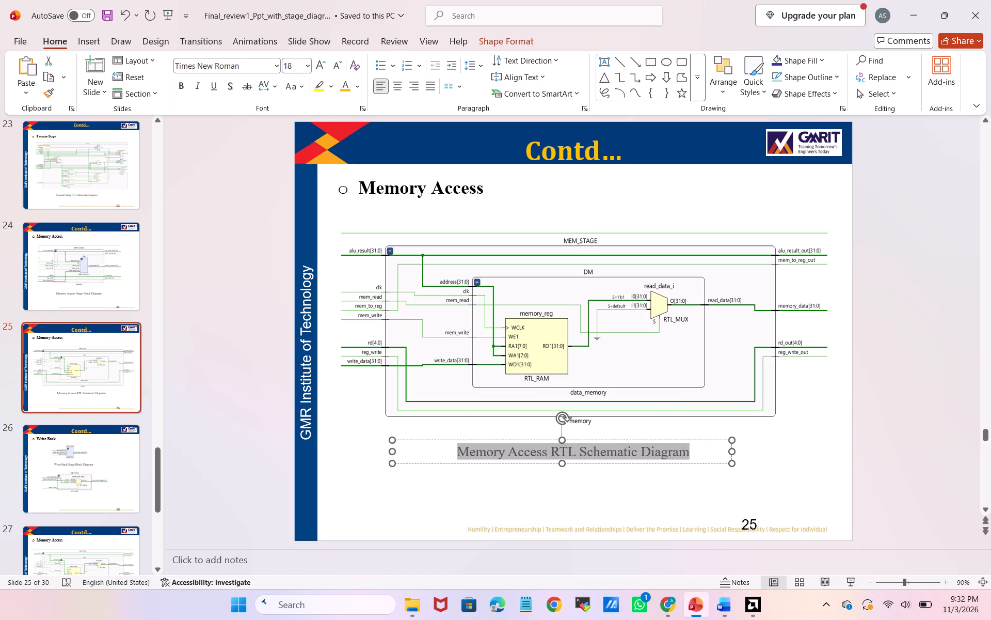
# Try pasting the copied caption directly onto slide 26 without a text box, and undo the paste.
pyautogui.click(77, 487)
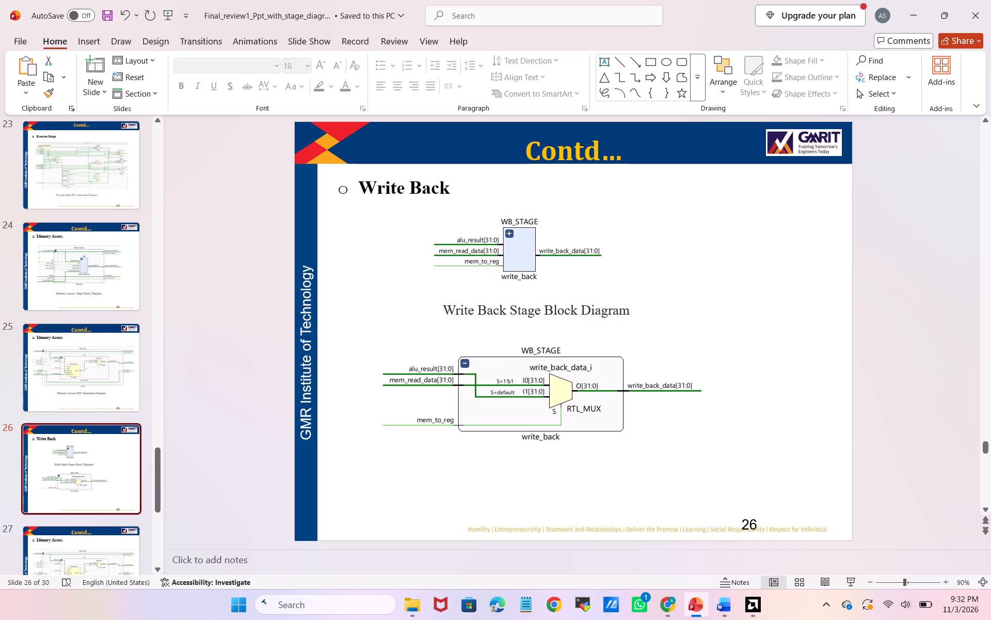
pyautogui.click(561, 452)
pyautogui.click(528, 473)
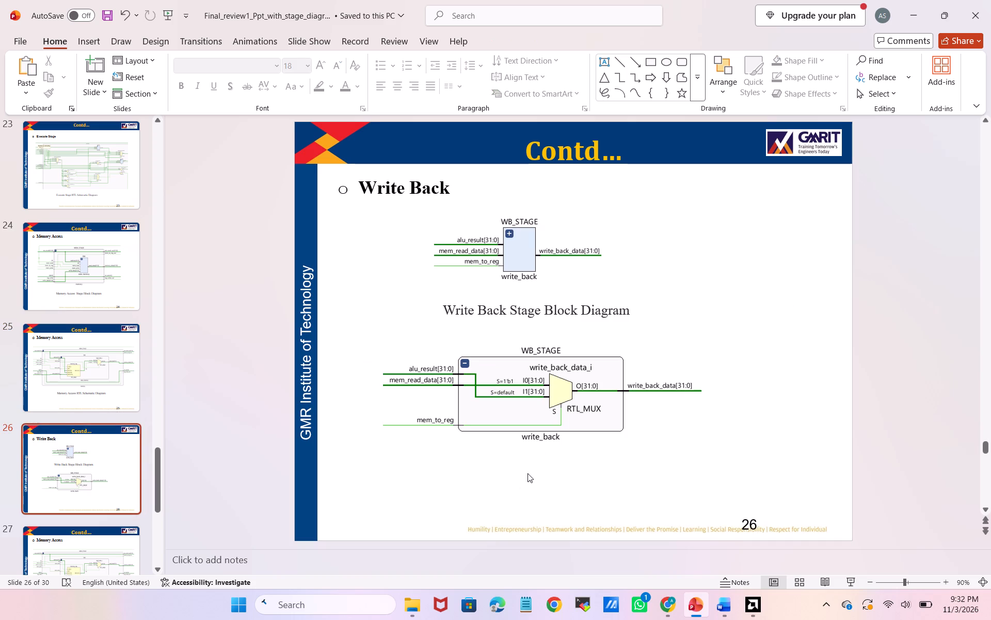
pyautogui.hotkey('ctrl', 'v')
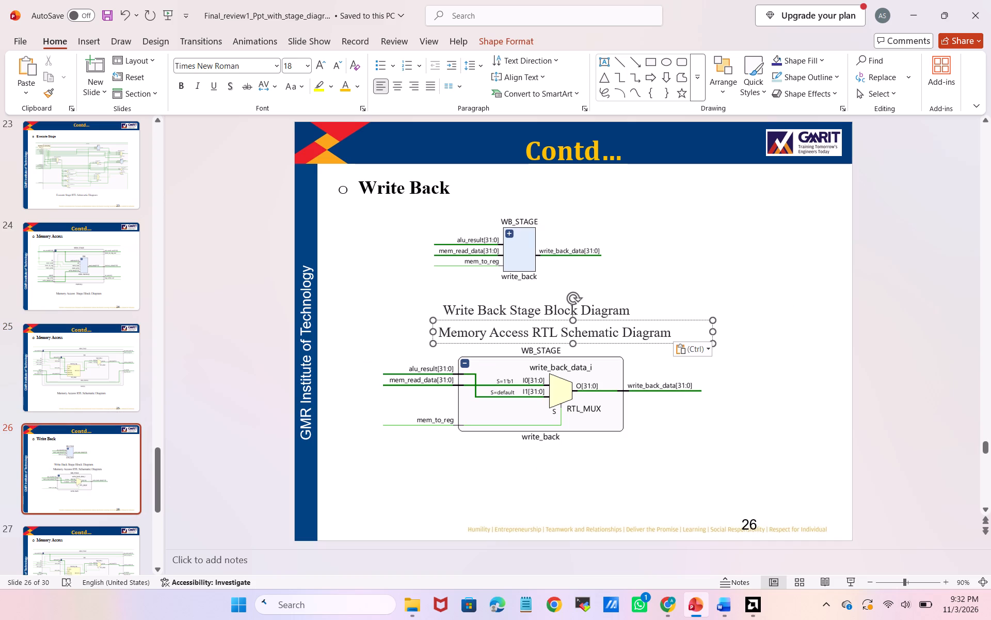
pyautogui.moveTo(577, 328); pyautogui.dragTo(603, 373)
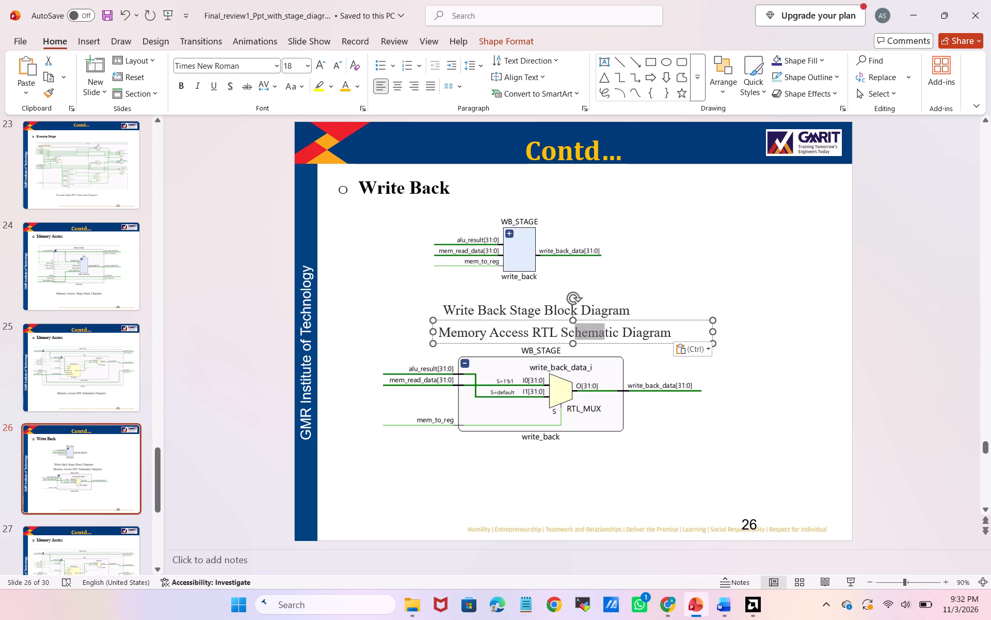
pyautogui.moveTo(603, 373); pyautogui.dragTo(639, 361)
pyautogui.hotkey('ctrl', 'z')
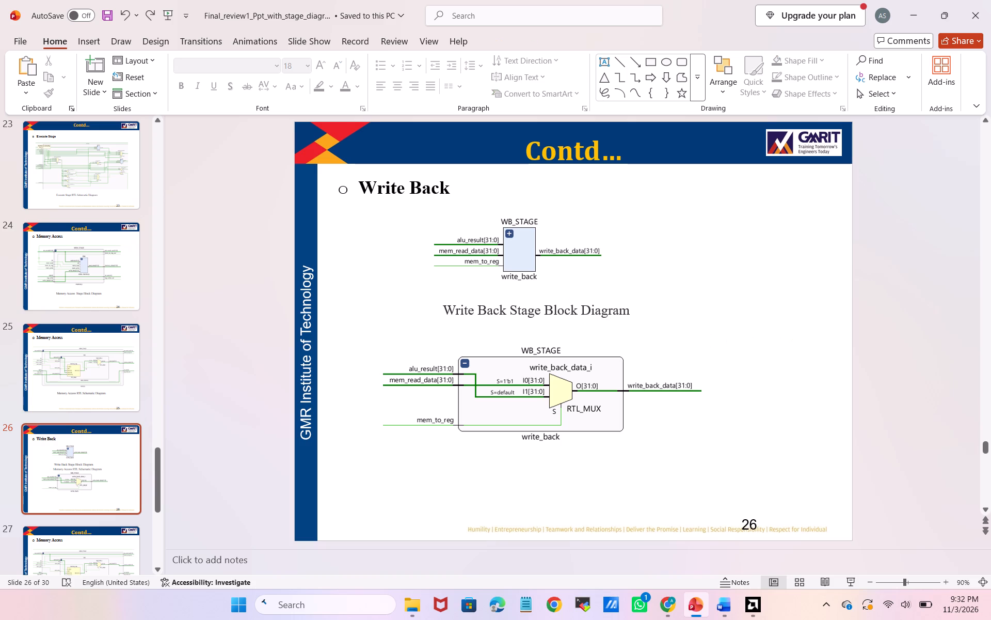
# Draw a text box below the expanded WB_STAGE schematic on slide 26 and paste the copied caption into it.
pyautogui.click(88, 34)
pyautogui.click(510, 75)
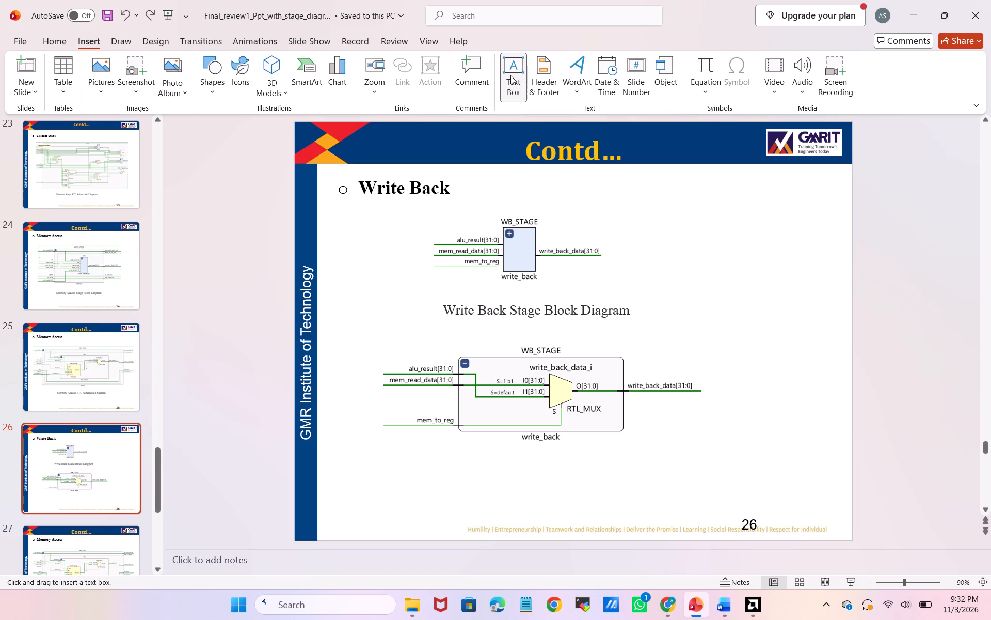
pyautogui.moveTo(423, 466); pyautogui.dragTo(643, 491)
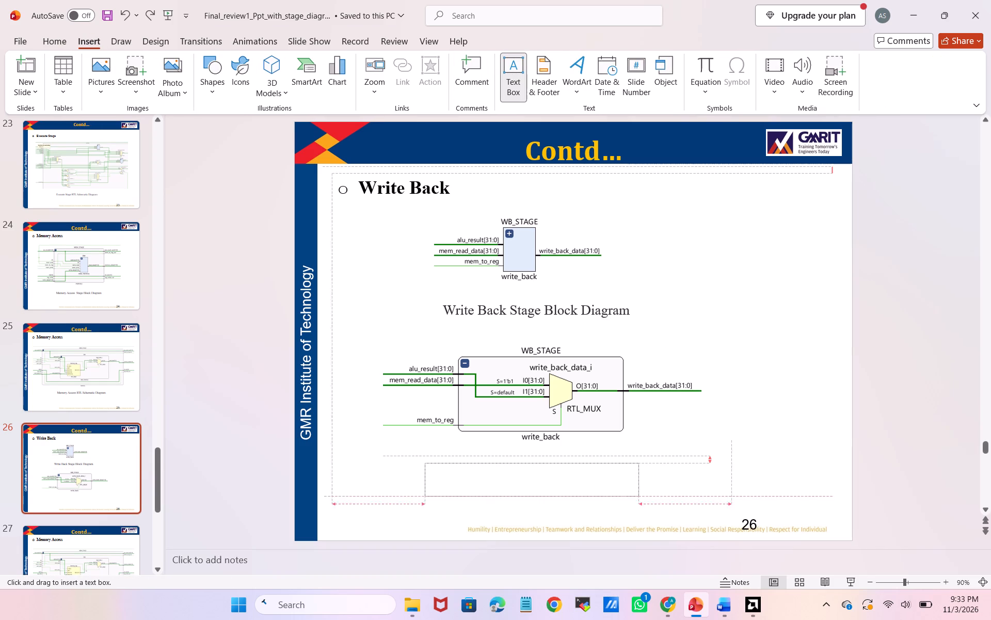
pyautogui.moveTo(643, 491); pyautogui.dragTo(692, 485)
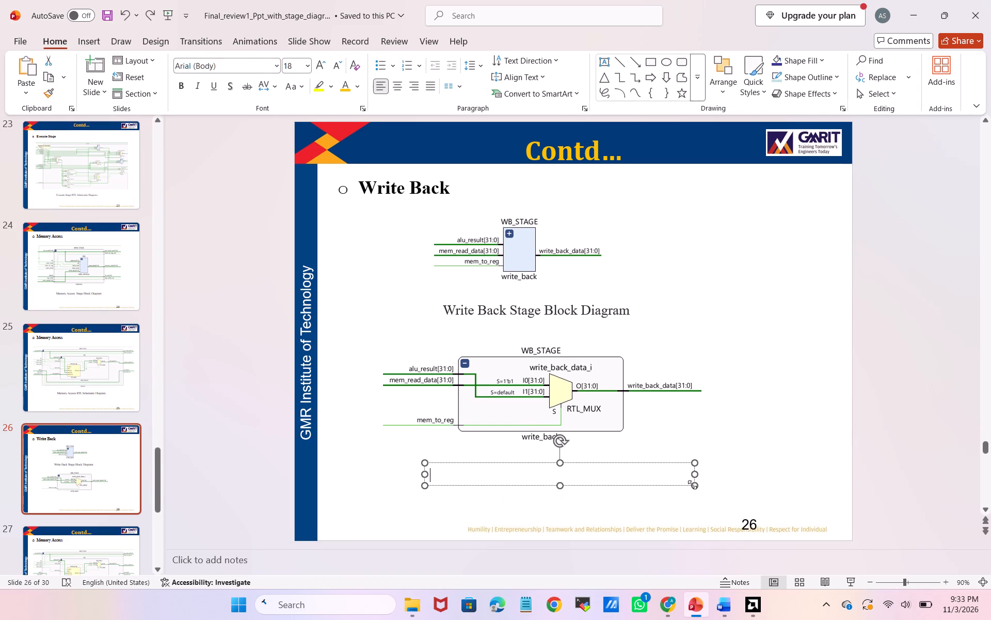
pyautogui.click(550, 478)
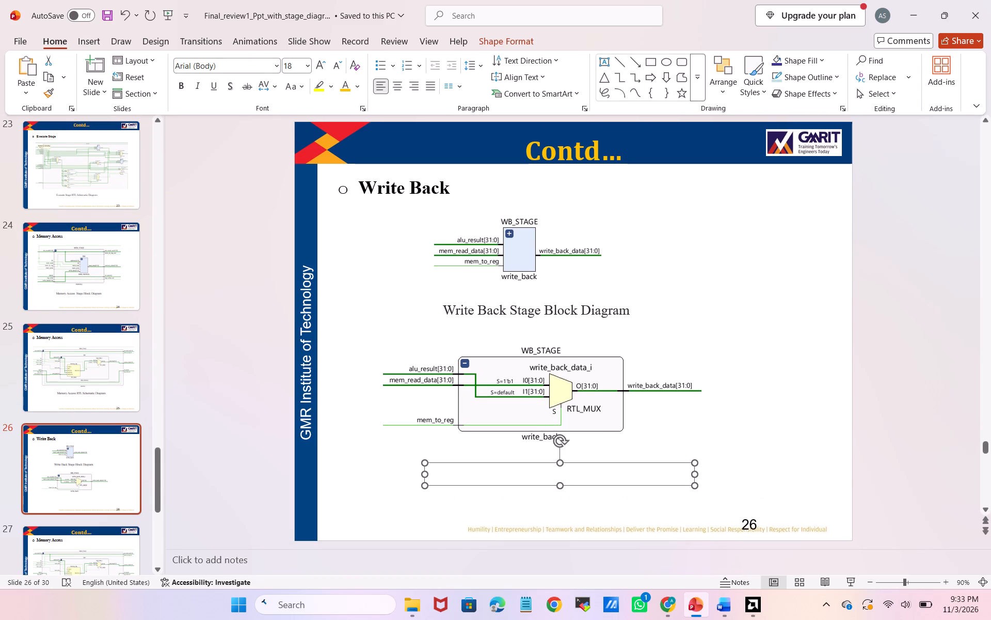
pyautogui.hotkey('ctrl', 'v')
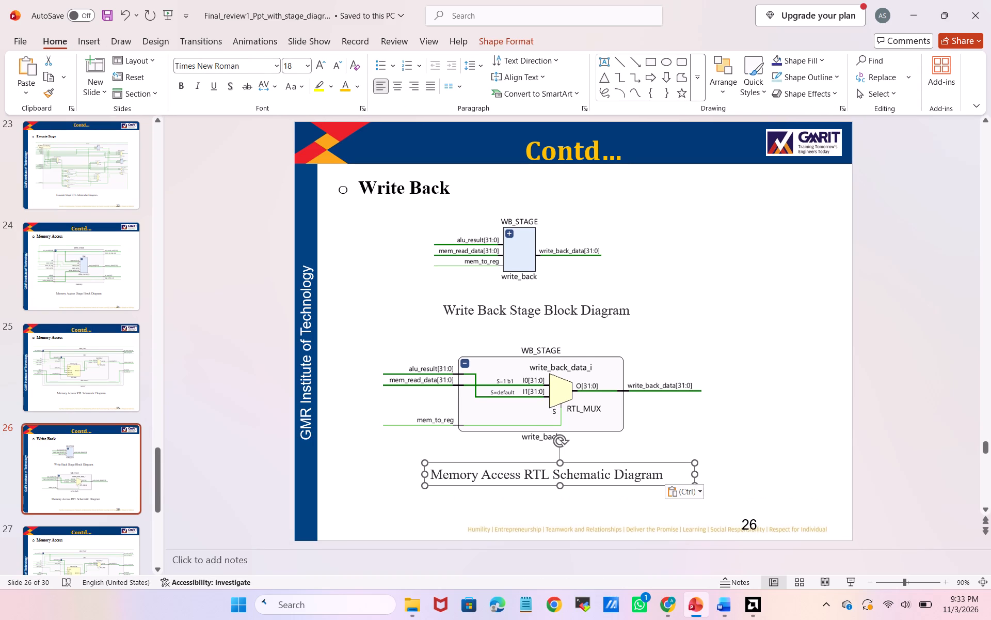
# Replace "Memory Access" in the pasted caption so it reads "Write Back stage RTL Schematic Diagram".
pyautogui.moveTo(519, 475); pyautogui.dragTo(450, 471)
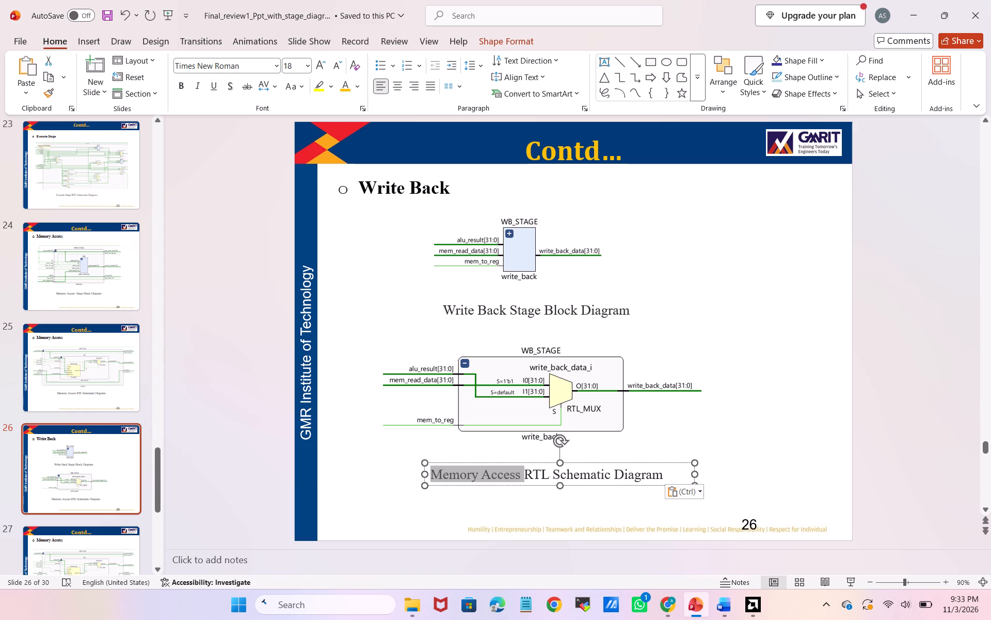
pyautogui.moveTo(450, 471); pyautogui.dragTo(445, 474)
pyautogui.press('BackSpace')
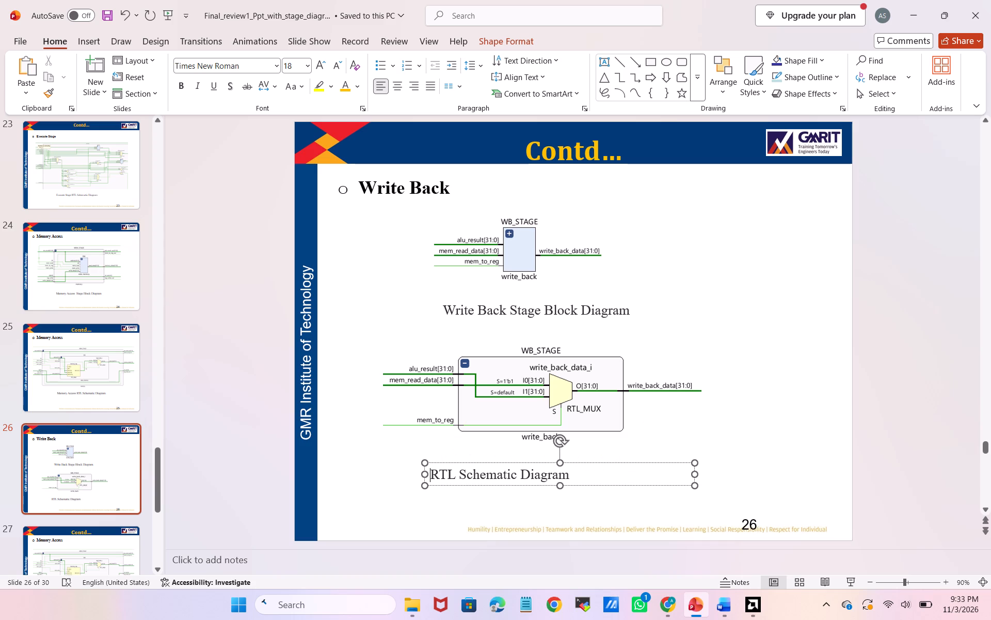
pyautogui.write('Write')
pyautogui.press('space')
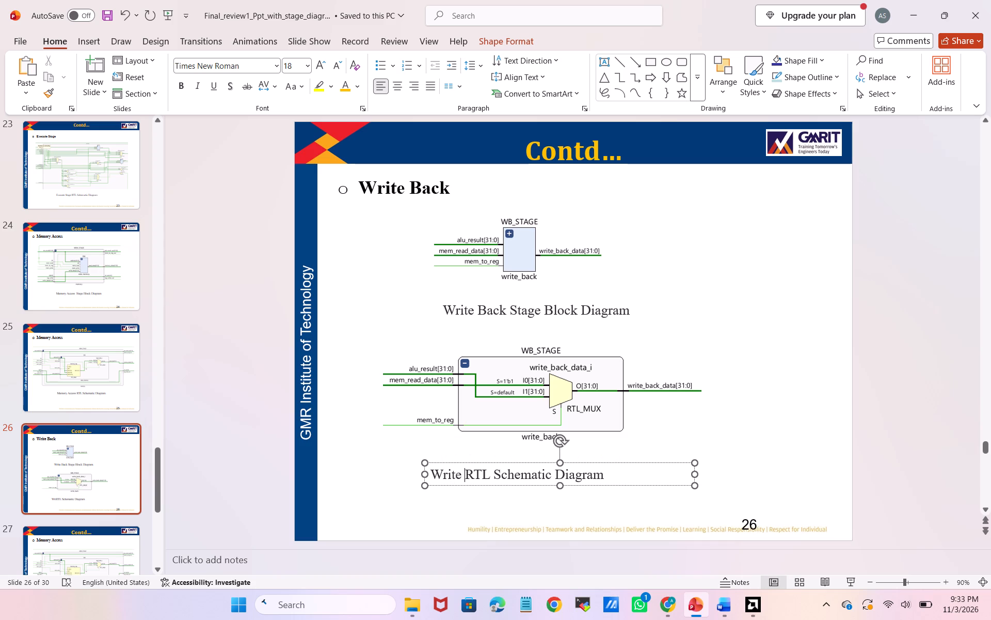
pyautogui.write('Back')
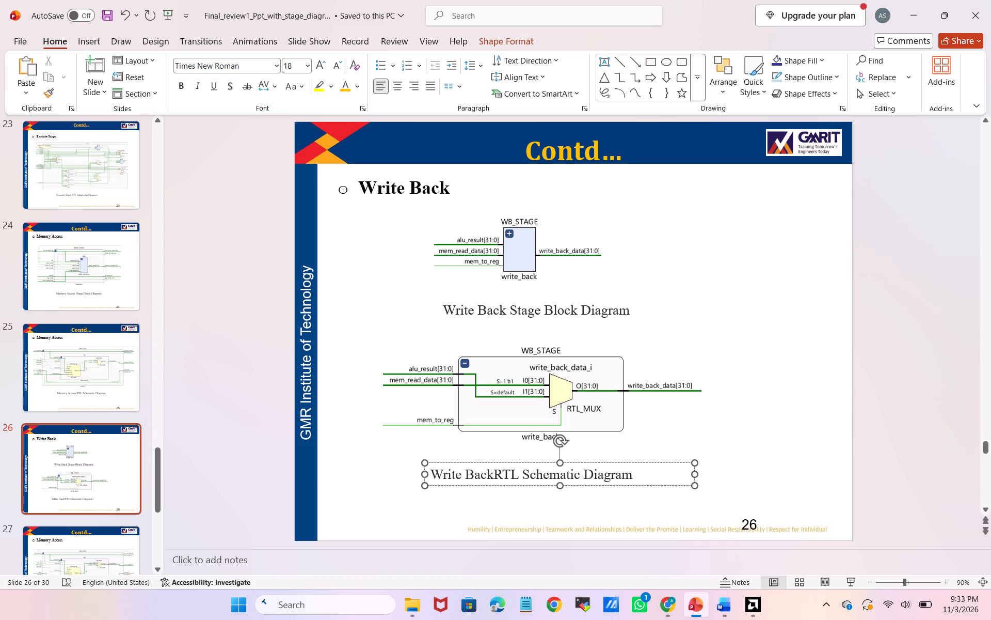
pyautogui.press('space')
pyautogui.write('stah')
pyautogui.press('BackSpace')
pyautogui.write('ge')
pyautogui.press('space')
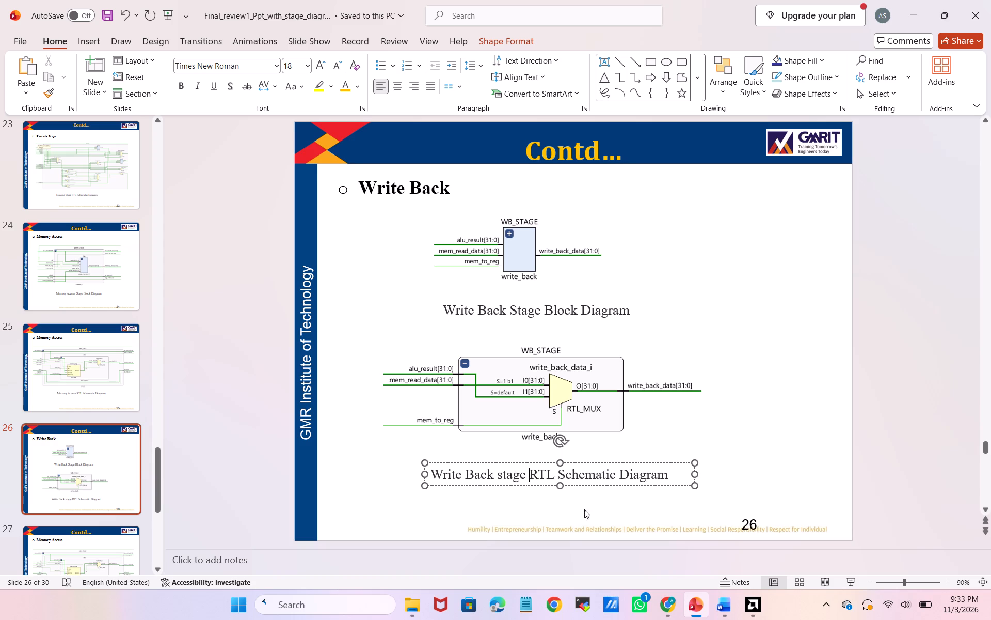
pyautogui.click(768, 458)
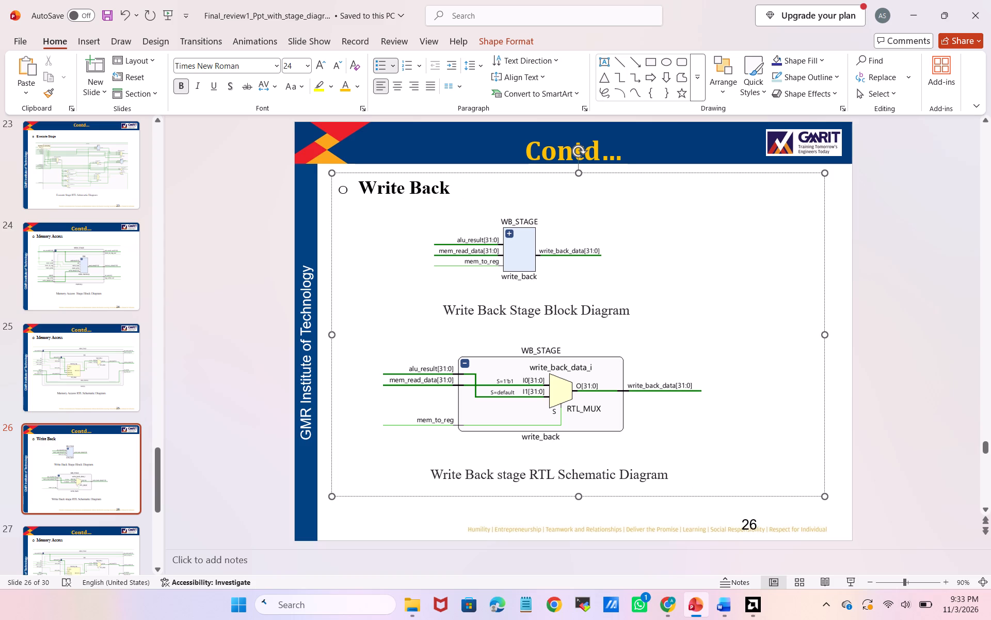
# Look through the slides after Write Back and examine the heading and content of the Conclusion slide.
pyautogui.click(67, 462)
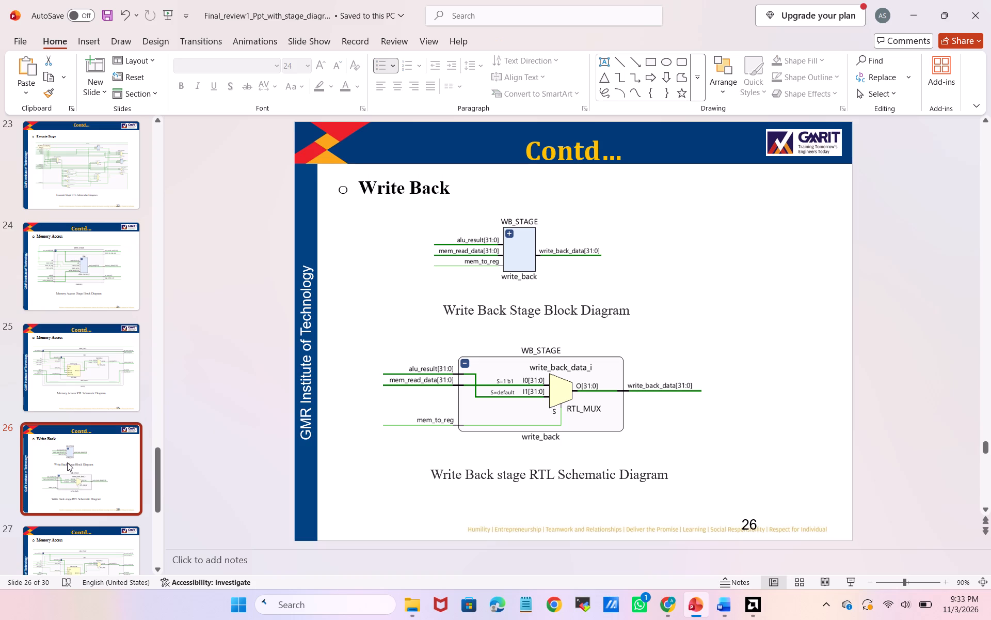
pyautogui.click(74, 534)
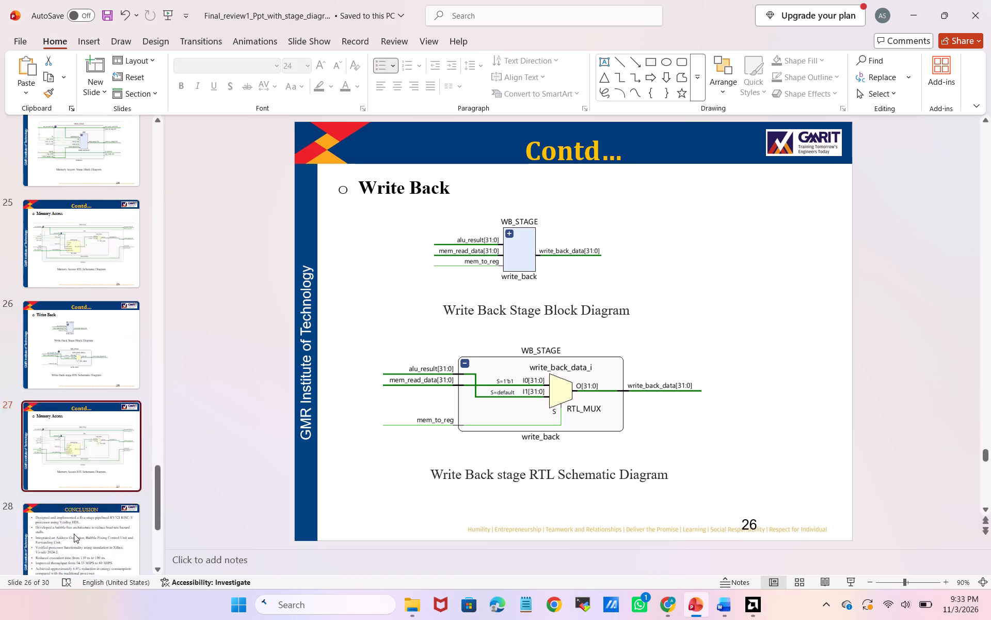
pyautogui.scroll(-1, 74, 534)
pyautogui.click(77, 431)
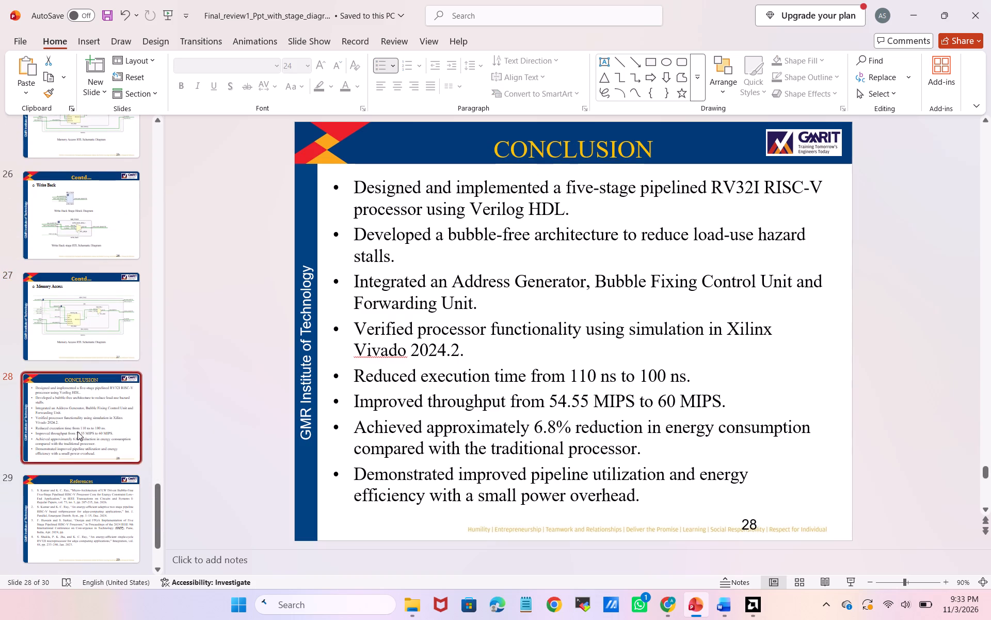
pyautogui.click(585, 153)
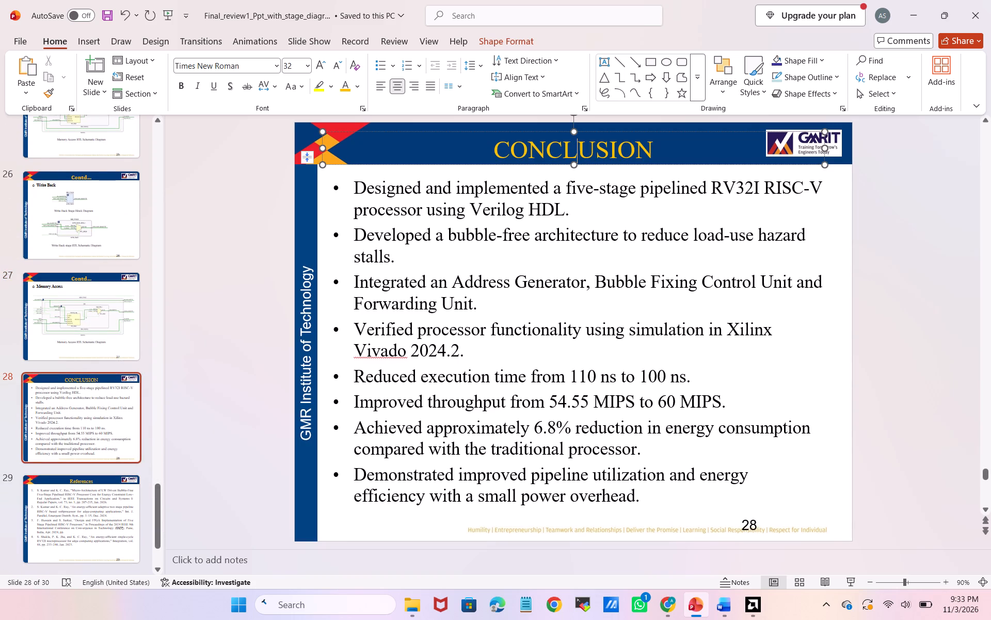
pyautogui.moveTo(674, 151); pyautogui.dragTo(541, 157)
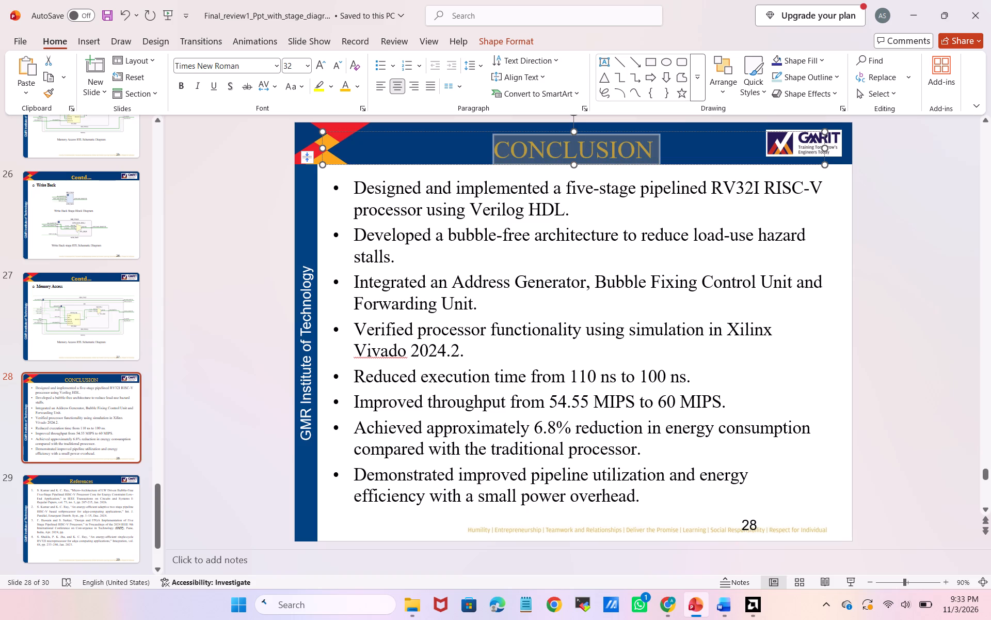
pyautogui.moveTo(541, 157); pyautogui.dragTo(649, 157)
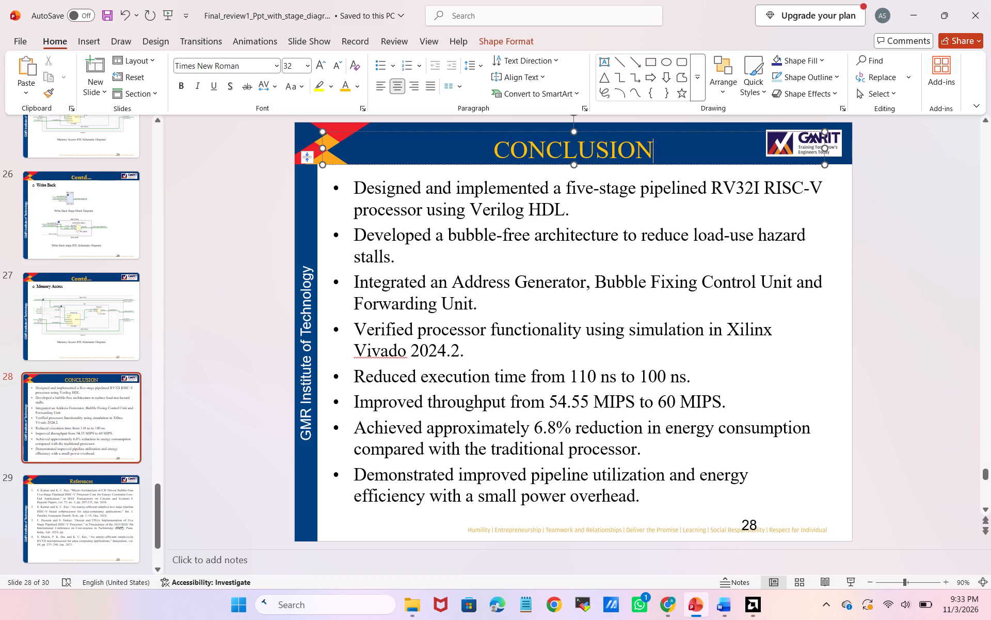
pyautogui.moveTo(649, 157); pyautogui.dragTo(656, 154)
# Delete the "Memory Access" heading text on slide 27, keeping its empty bullet.
pyautogui.click(116, 339)
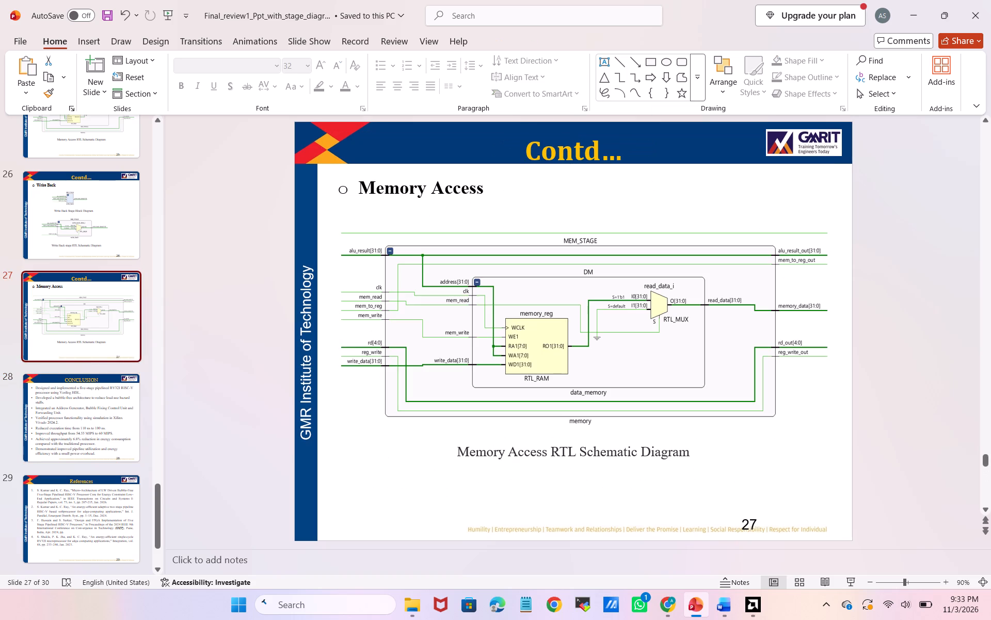
pyautogui.click(434, 213)
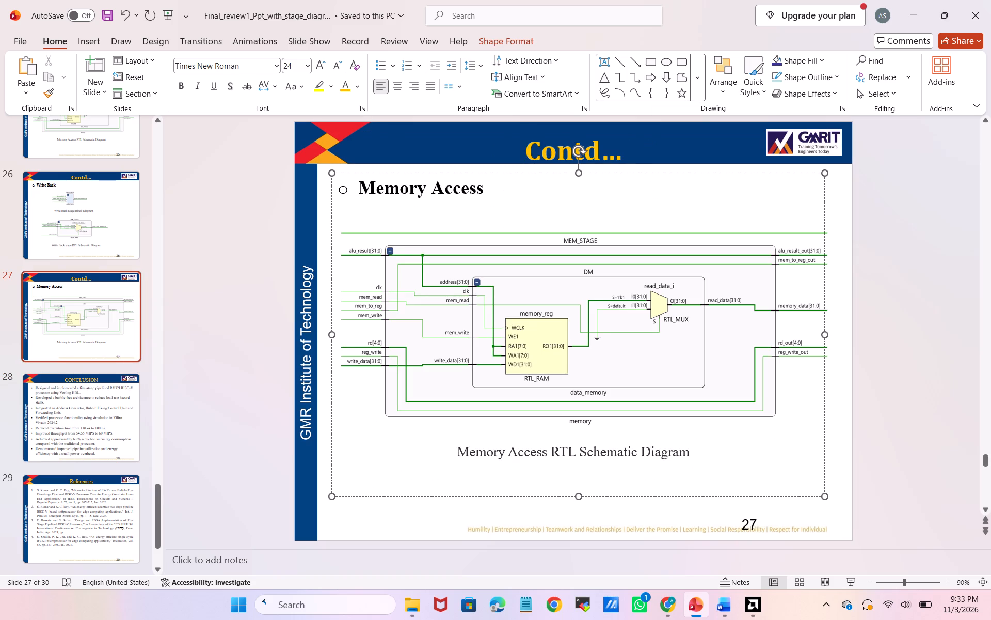
pyautogui.click(491, 191)
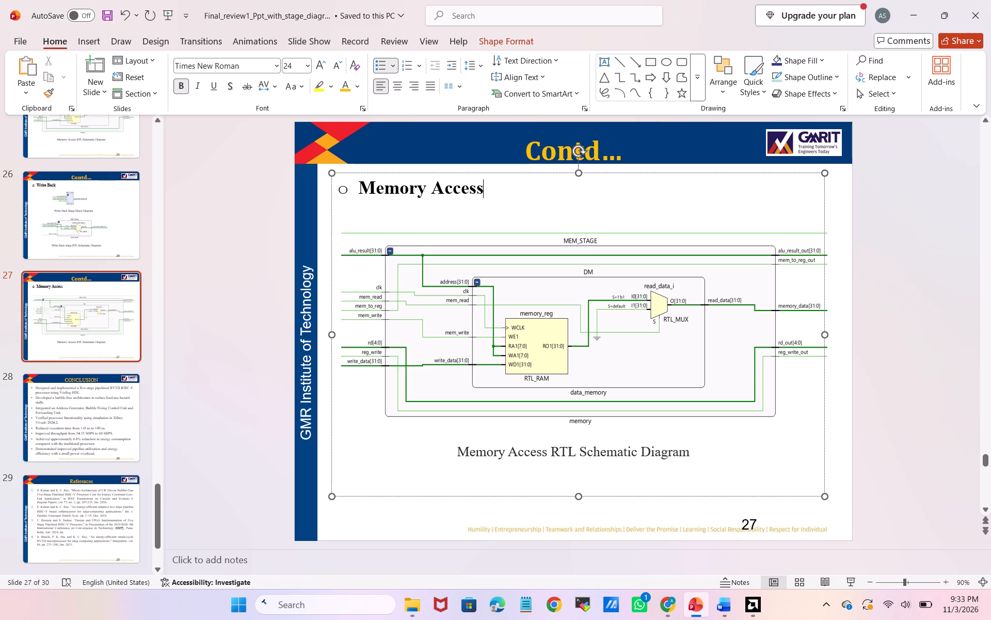
pyautogui.press('BackSpace')
pyautogui.press('BackSpace')
pyautogui.press('BackSpace')
pyautogui.press('BackSpace')
pyautogui.press('BackSpace')
pyautogui.press('BackSpace')
pyautogui.press('BackSpace')
pyautogui.press('BackSpace')
pyautogui.press('BackSpace')
pyautogui.press('BackSpace')
pyautogui.press('BackSpace')
pyautogui.press('BackSpace')
pyautogui.press('BackSpace')
pyautogui.press('BackSpace')
pyautogui.press('BackSpace')
pyautogui.press('BackSpace')
pyautogui.press('BackSpace')
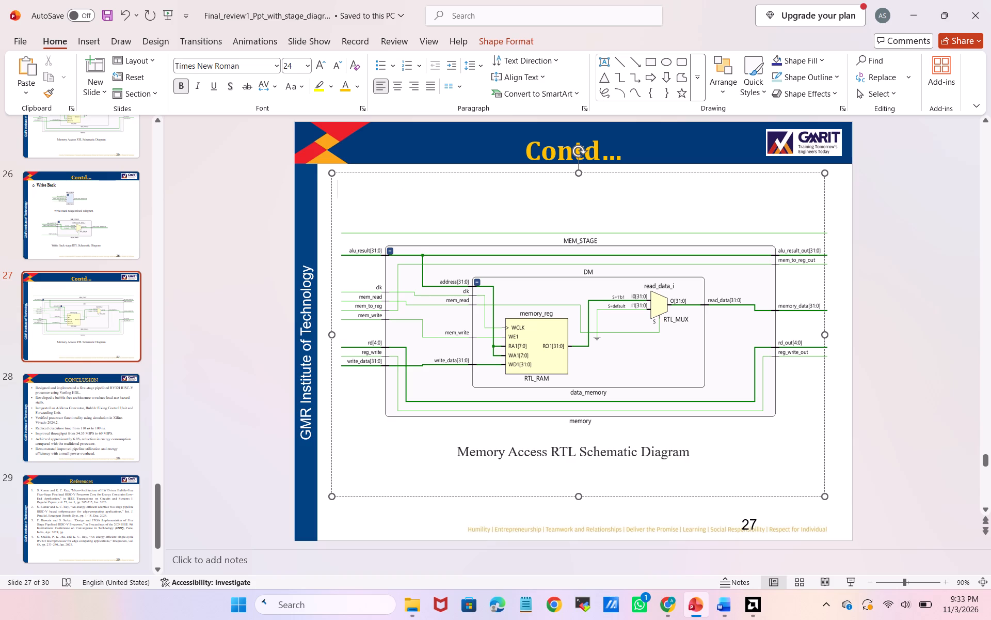
pyautogui.hotkey('ctrl', 'z')
# Switch to Vivado and collapse the WB_STAGE block in the elaborated design schematic.
pyautogui.click(702, 617)
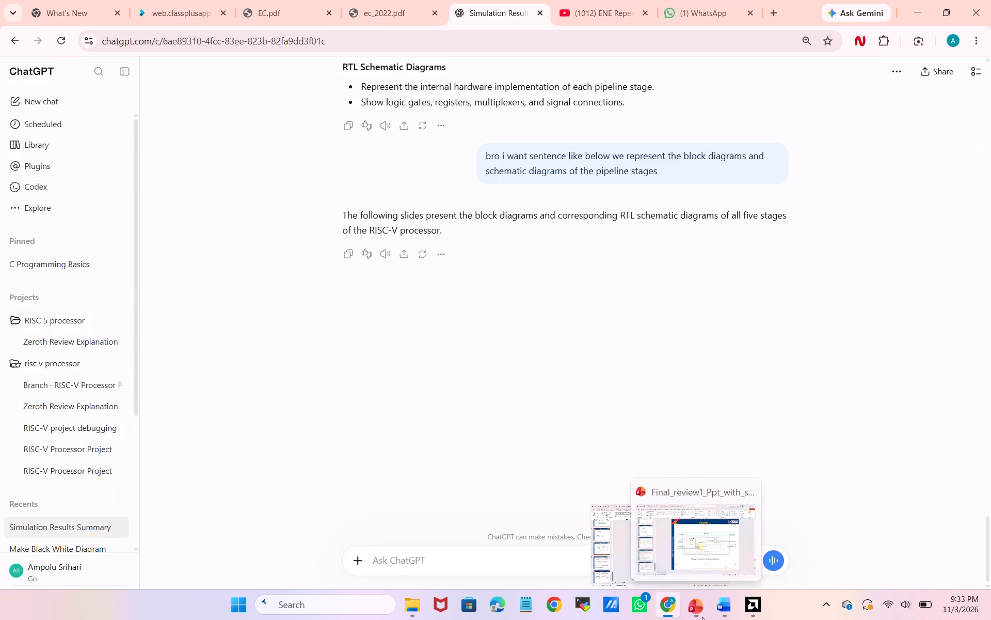
pyautogui.click(702, 617)
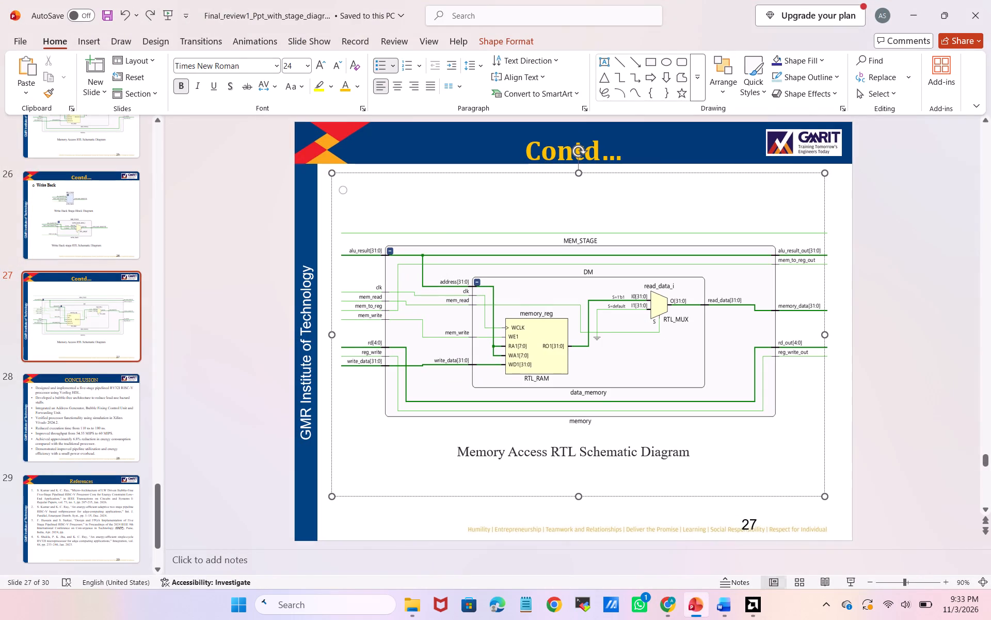
pyautogui.click(756, 596)
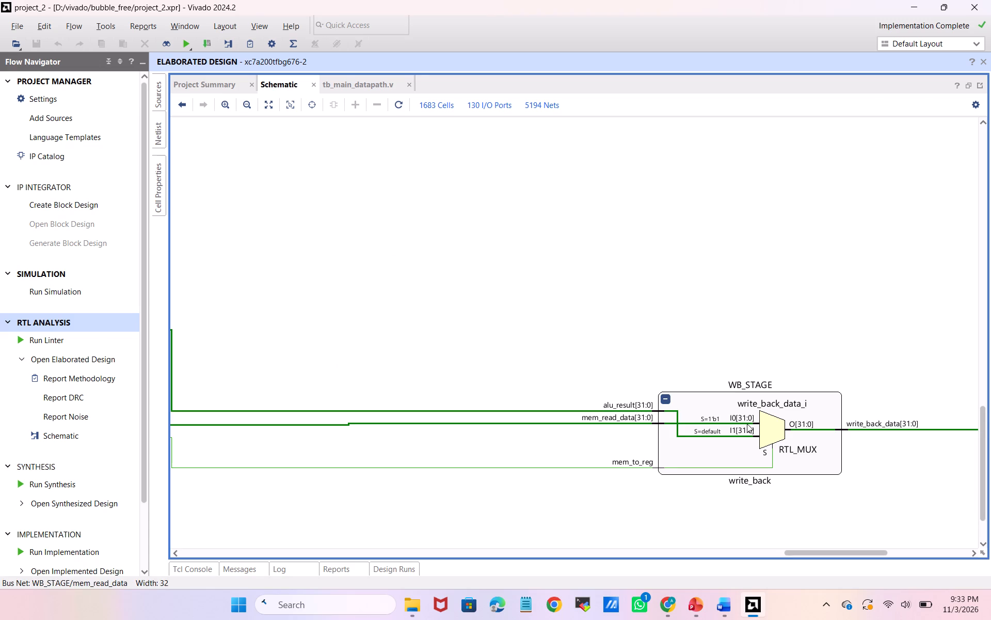
pyautogui.click(667, 396)
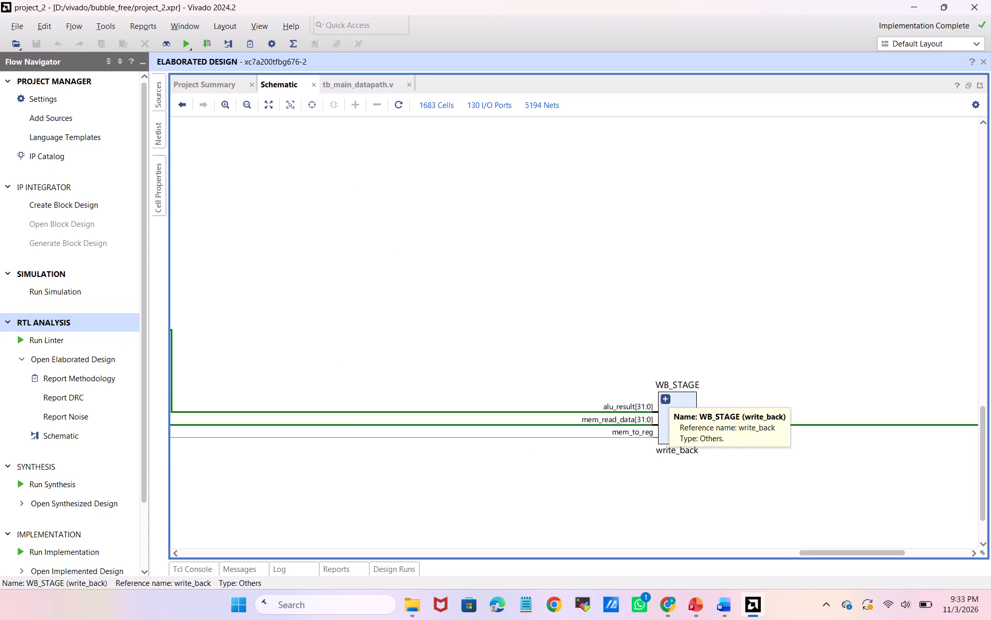
# Look through the elaborated design schematic for the address generator, hazard detection and forwarding unit blocks outside the stages.
pyautogui.scroll(4, 649, 311)
pyautogui.hscroll(-1, 649, 311)
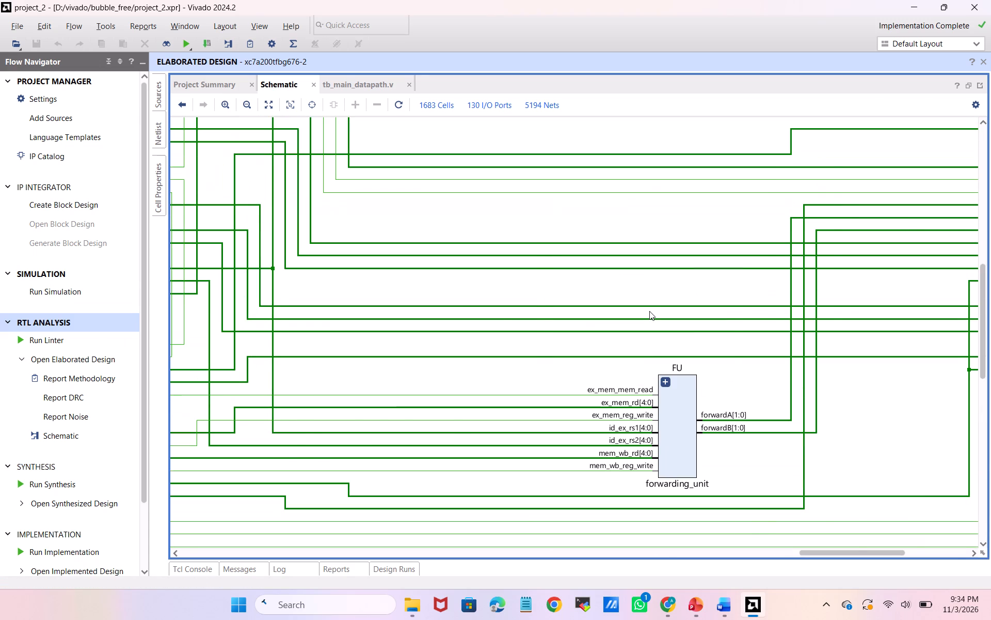
pyautogui.hscroll(-1, 649, 311)
pyautogui.hscroll(1, 649, 311)
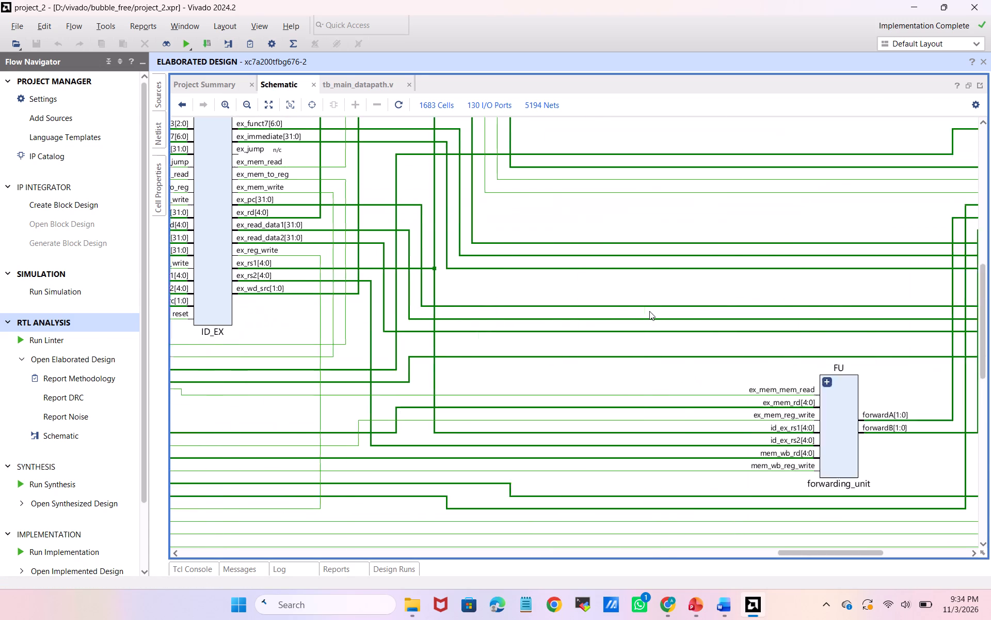
pyautogui.hscroll(4, 649, 311)
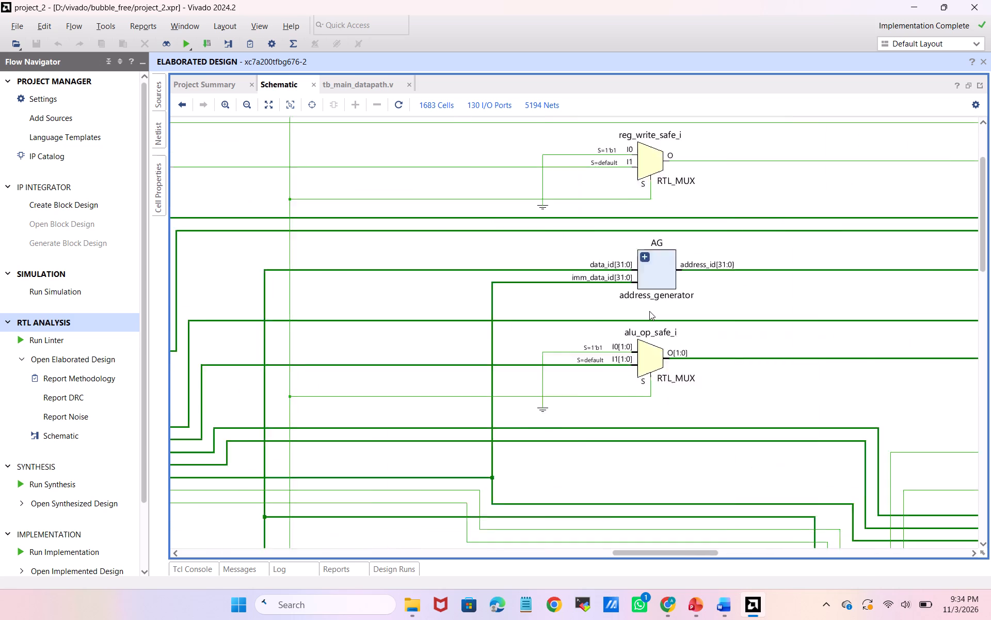
pyautogui.hscroll(2, 649, 311)
pyautogui.scroll(-1, 648, 311)
pyautogui.keyDown('ctrl'); pyautogui.scroll(-4, 648, 311); pyautogui.keyUp('ctrl')
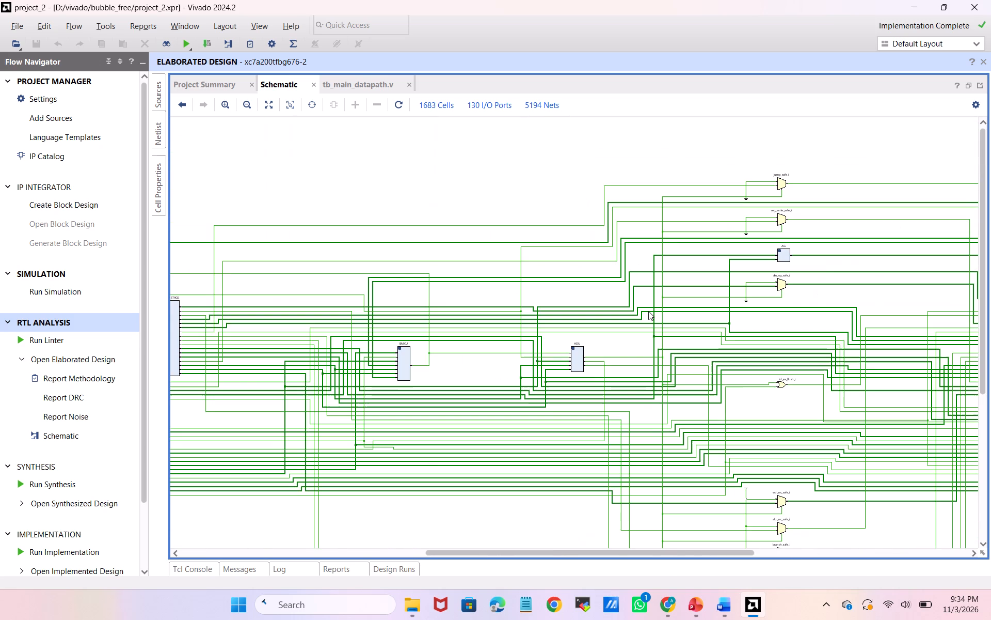
pyautogui.keyDown('ctrl'); pyautogui.scroll(4, 648, 311); pyautogui.keyUp('ctrl')
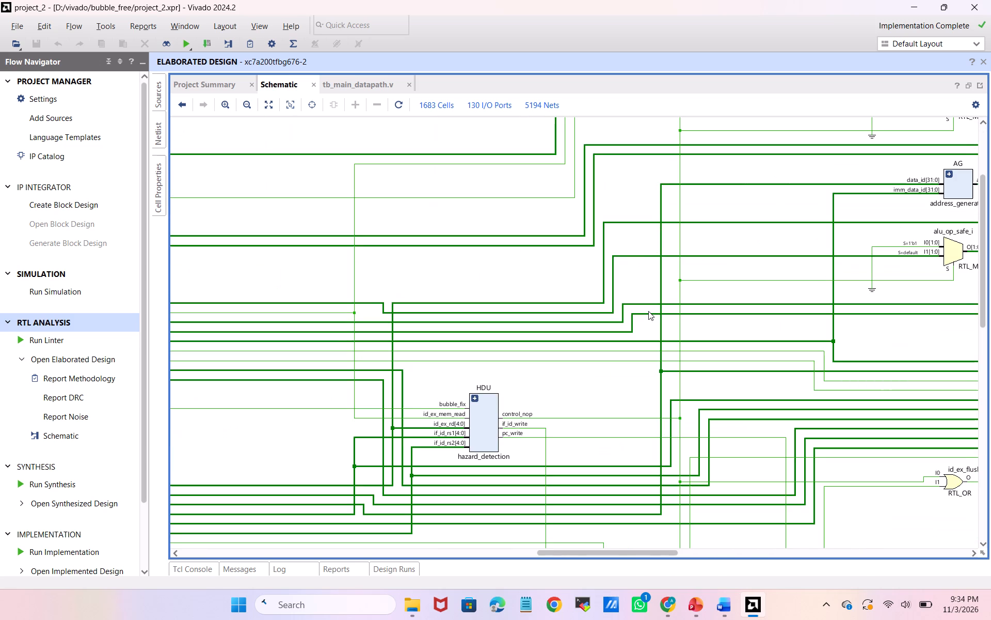
pyautogui.hscroll(-2, 648, 311)
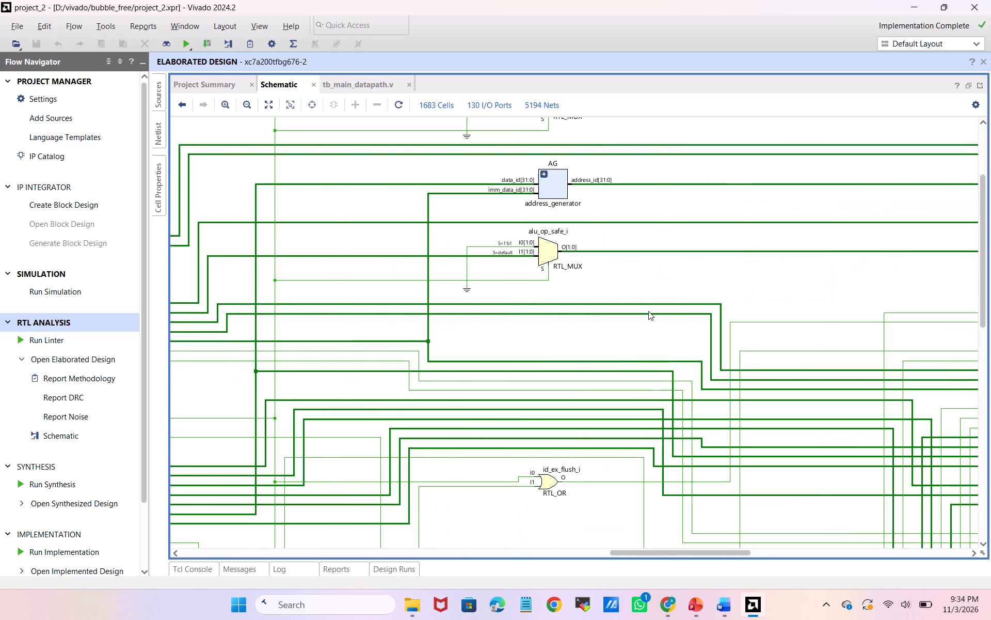
pyautogui.scroll(-5, 648, 311)
pyautogui.keyDown('ctrl'); pyautogui.scroll(-4, 648, 311); pyautogui.keyUp('ctrl')
pyautogui.hscroll(-1, 876, 230)
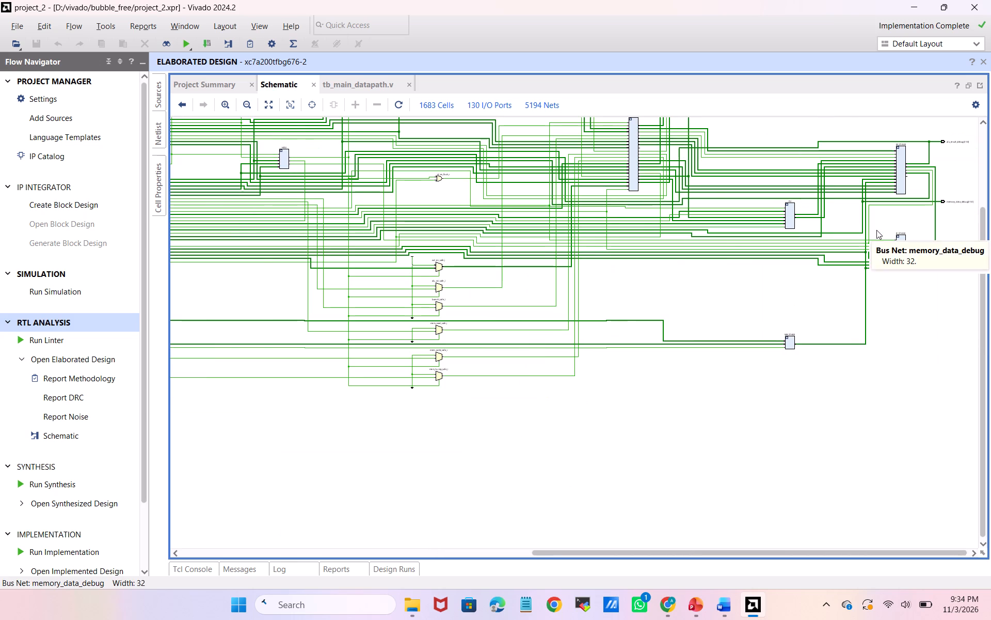
pyautogui.hscroll(-1, 876, 230)
pyautogui.keyDown('ctrl'); pyautogui.scroll(4, 793, 182); pyautogui.keyUp('ctrl')
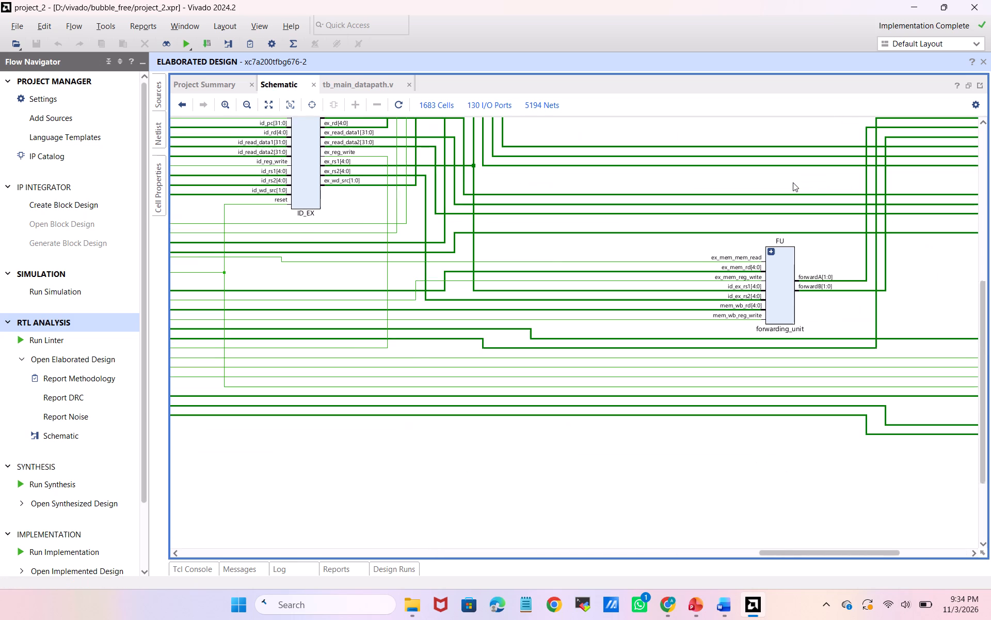
pyautogui.keyDown('ctrl'); pyautogui.scroll(2, 793, 182); pyautogui.keyUp('ctrl')
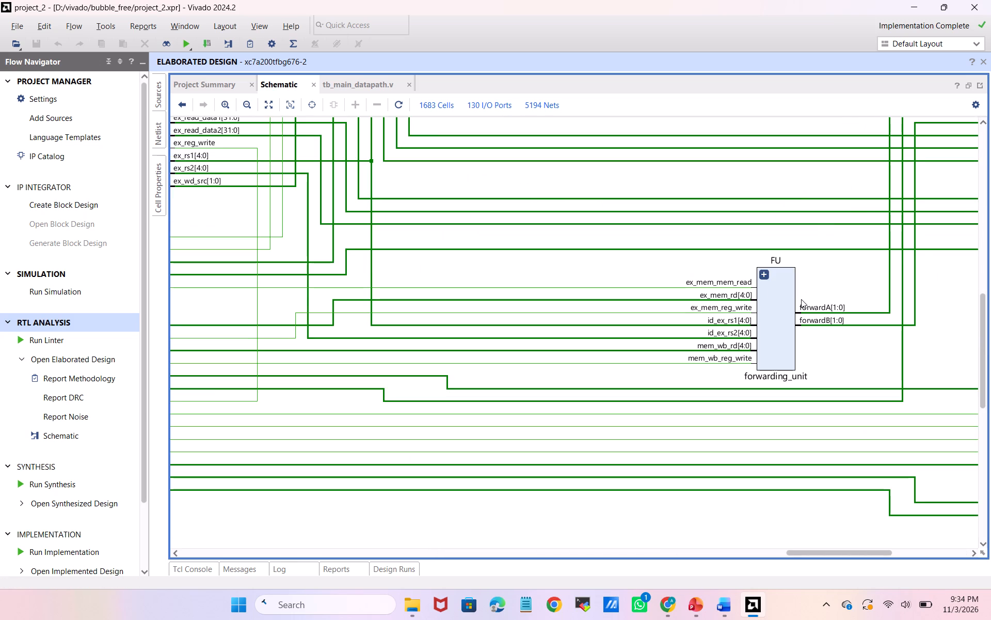
# Expand the FU forwarding_unit block in the schematic, examine its internal logic, and collapse it again.
pyautogui.click(769, 277)
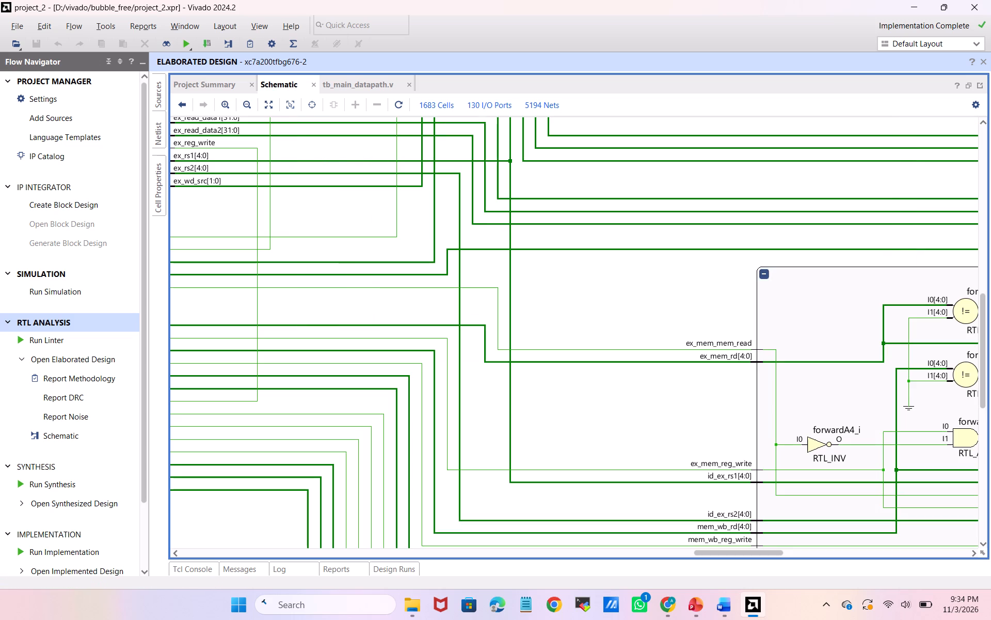
pyautogui.hscroll(-2, 762, 275)
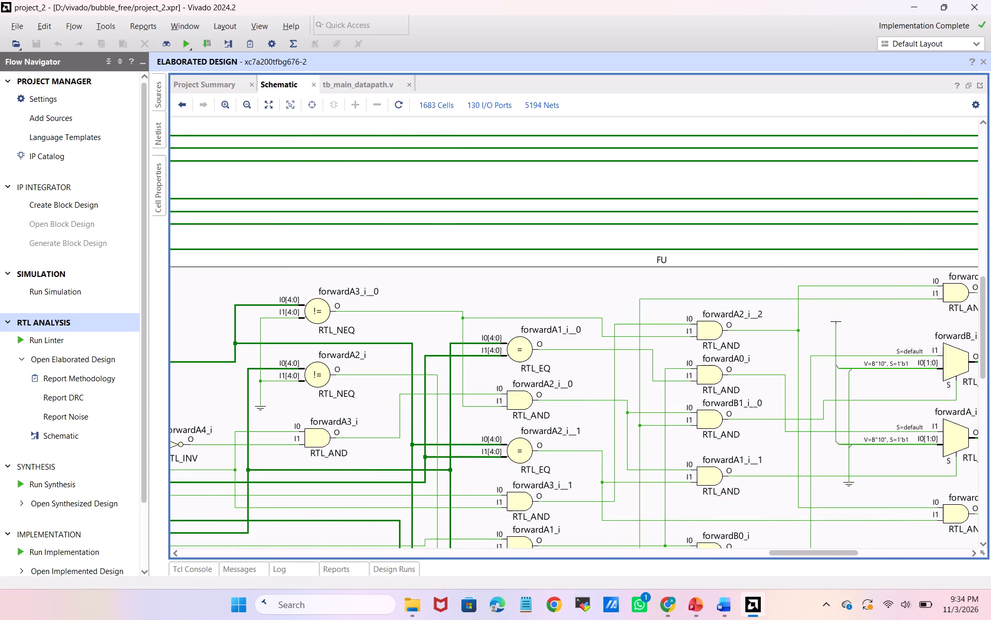
pyautogui.keyDown('ctrl'); pyautogui.scroll(-3, 762, 275); pyautogui.keyUp('ctrl')
pyautogui.hscroll(-1, 762, 275)
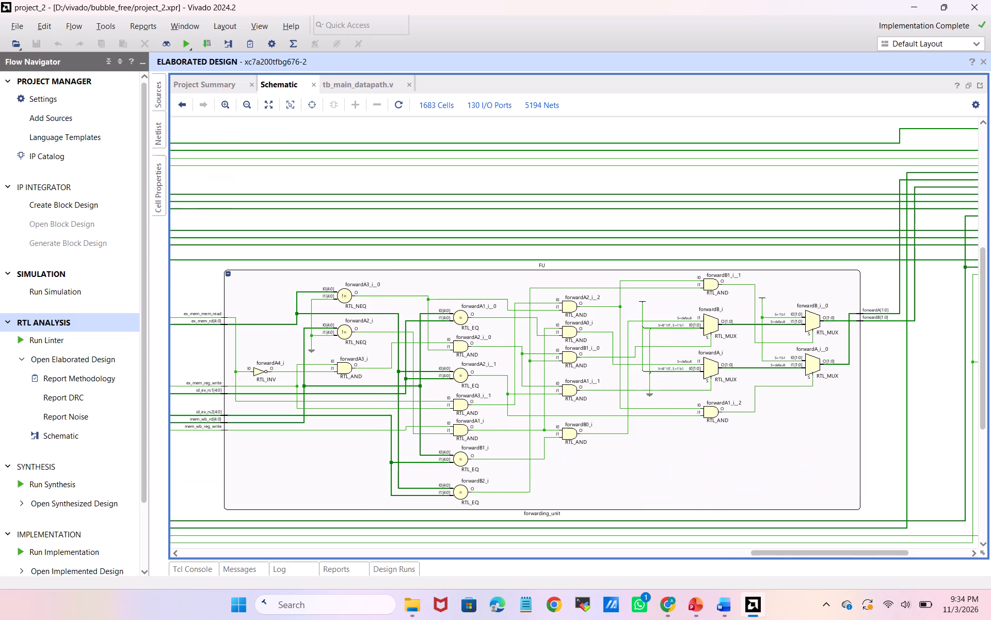
pyautogui.hscroll(-1, 762, 275)
pyautogui.scroll(-1, 762, 275)
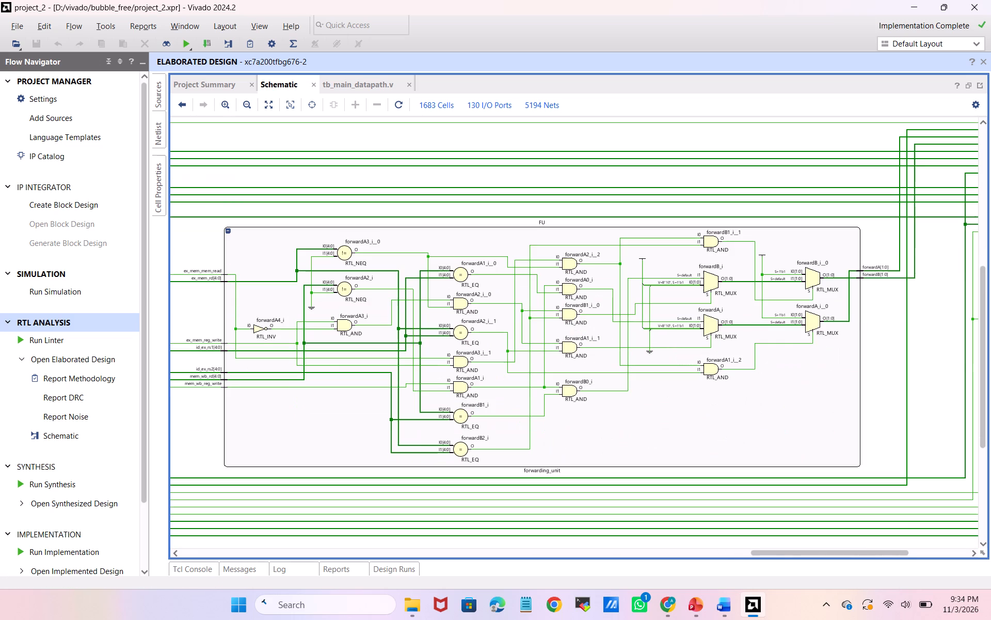
pyautogui.scroll(-1, 762, 275)
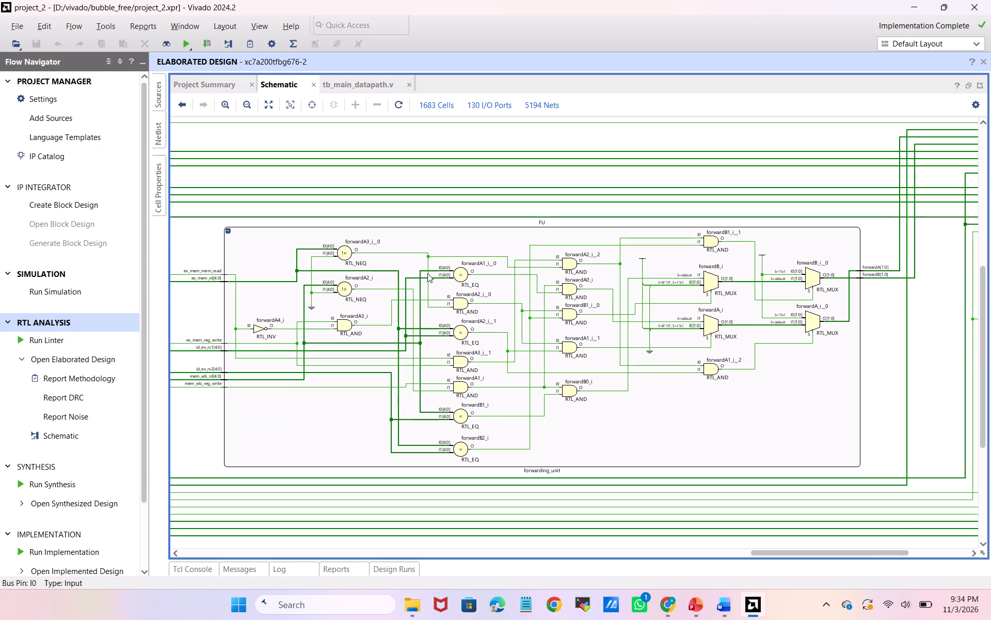
pyautogui.click(228, 234)
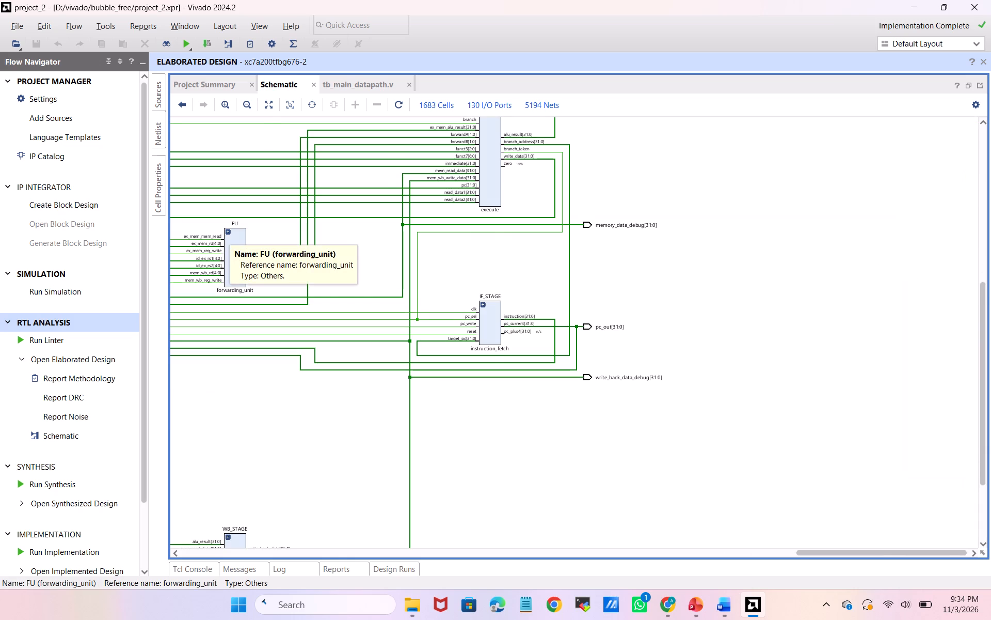
pyautogui.hscroll(2, 228, 234)
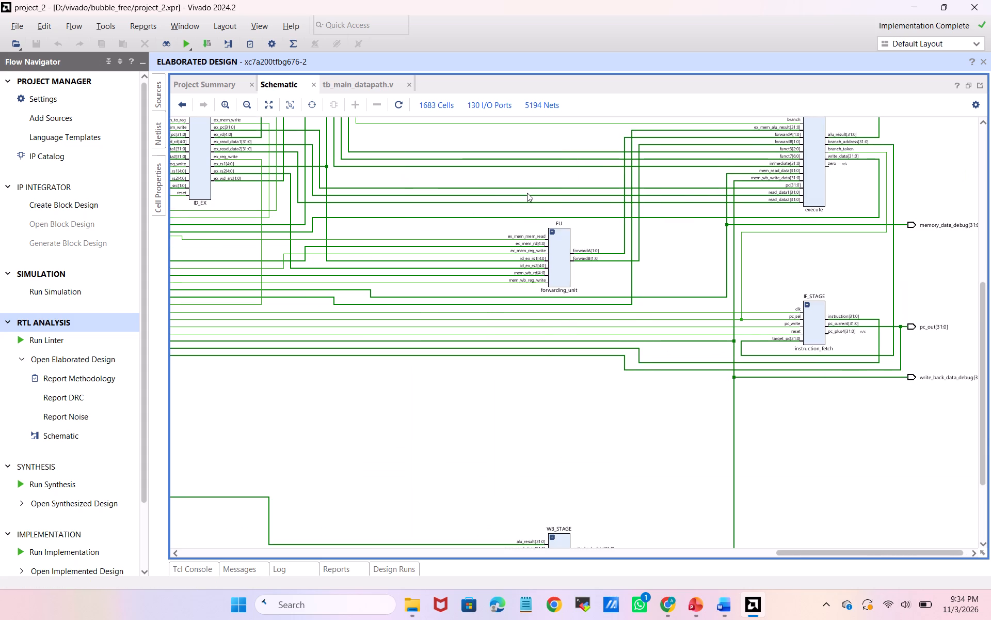
pyautogui.keyDown('ctrl'); pyautogui.scroll(4, 525, 200); pyautogui.keyUp('ctrl')
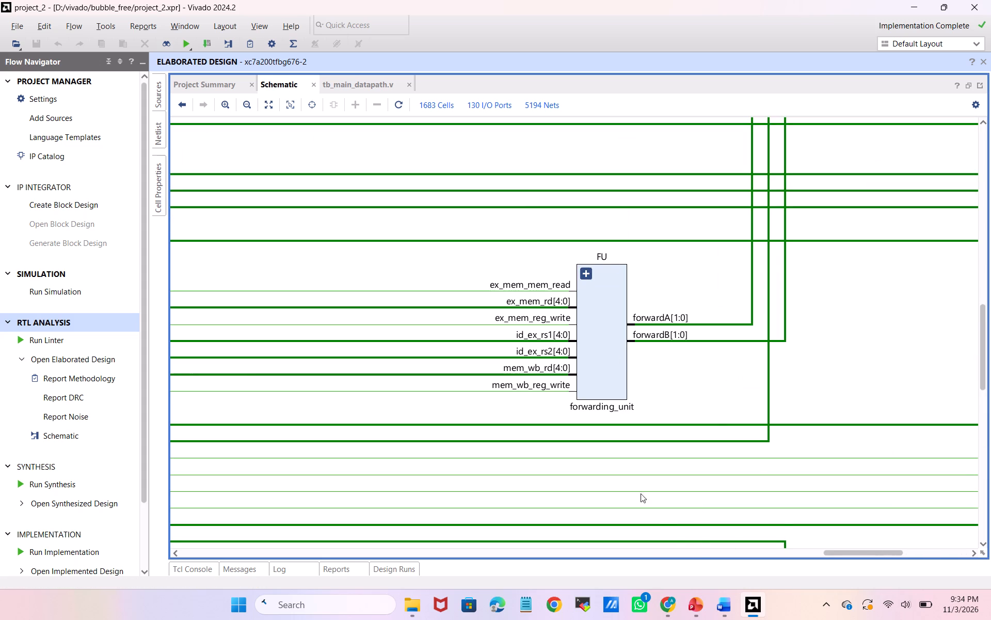
# Switch to PowerPoint and review the slides from the simulation waveforms through the processor stage diagrams to slide 27.
pyautogui.click(697, 601)
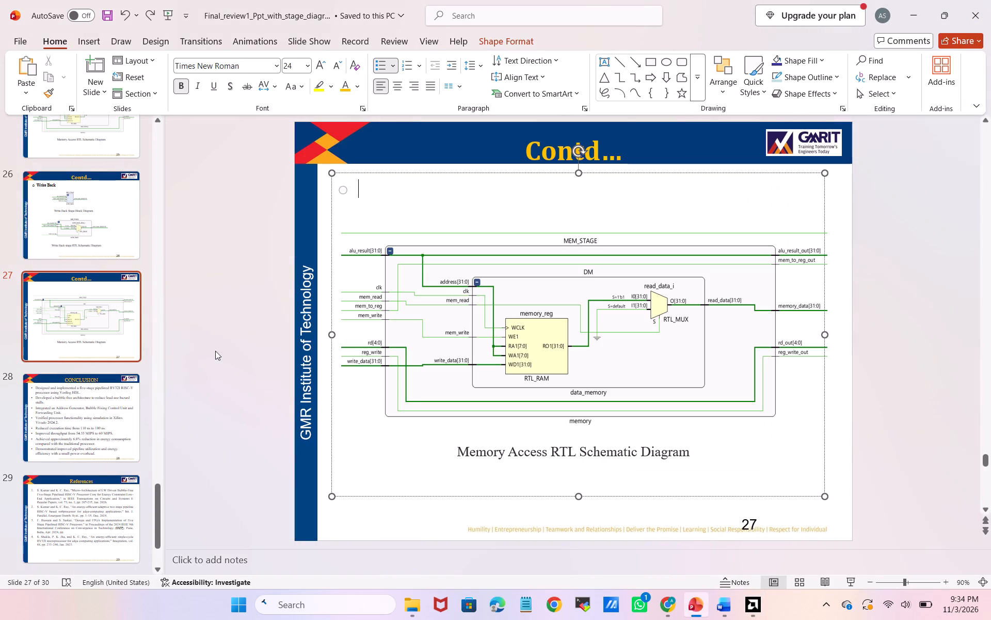
pyautogui.scroll(1, 123, 347)
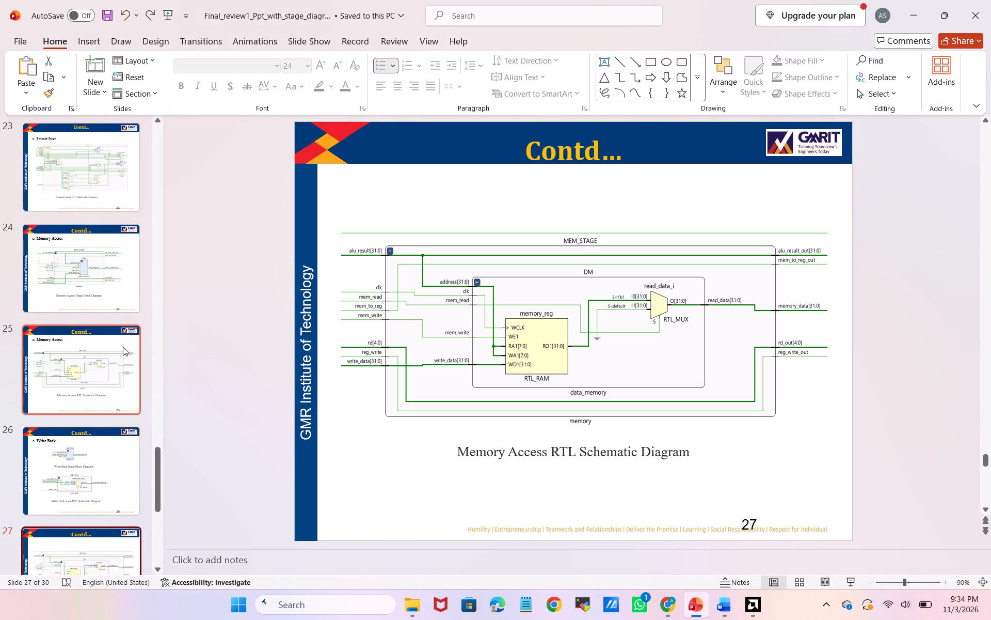
pyautogui.scroll(2, 123, 347)
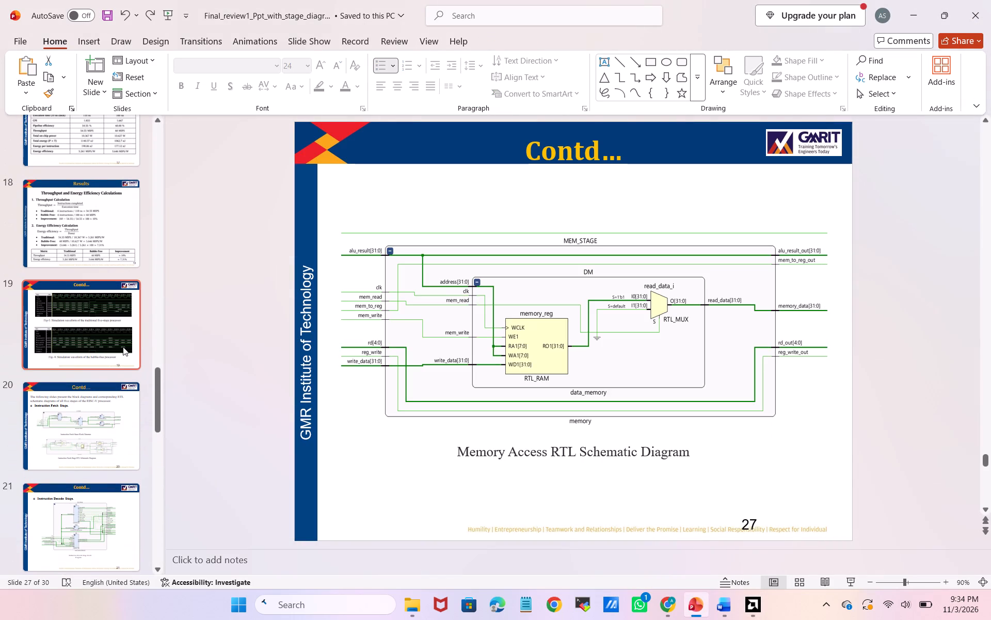
pyautogui.click(123, 347)
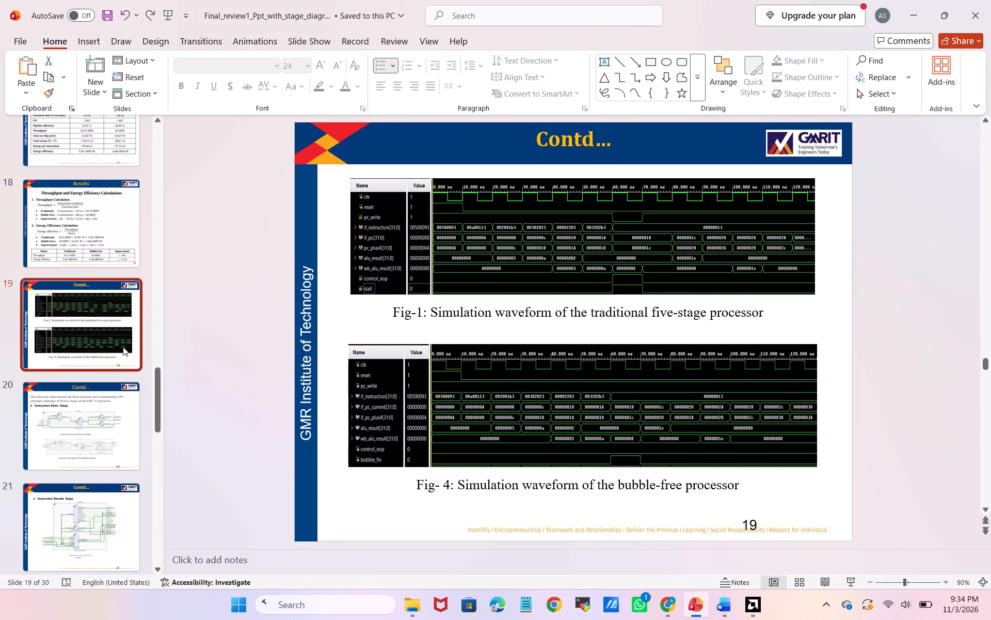
pyautogui.press('Up')
pyautogui.press('Down')
pyautogui.press('Down')
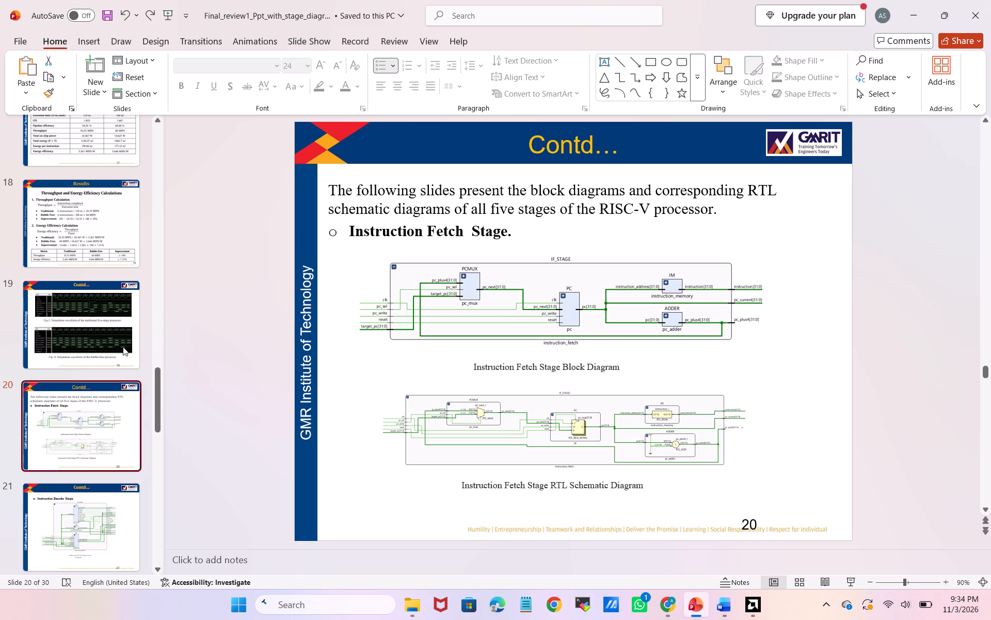
pyautogui.press('Down')
pyautogui.press('Up')
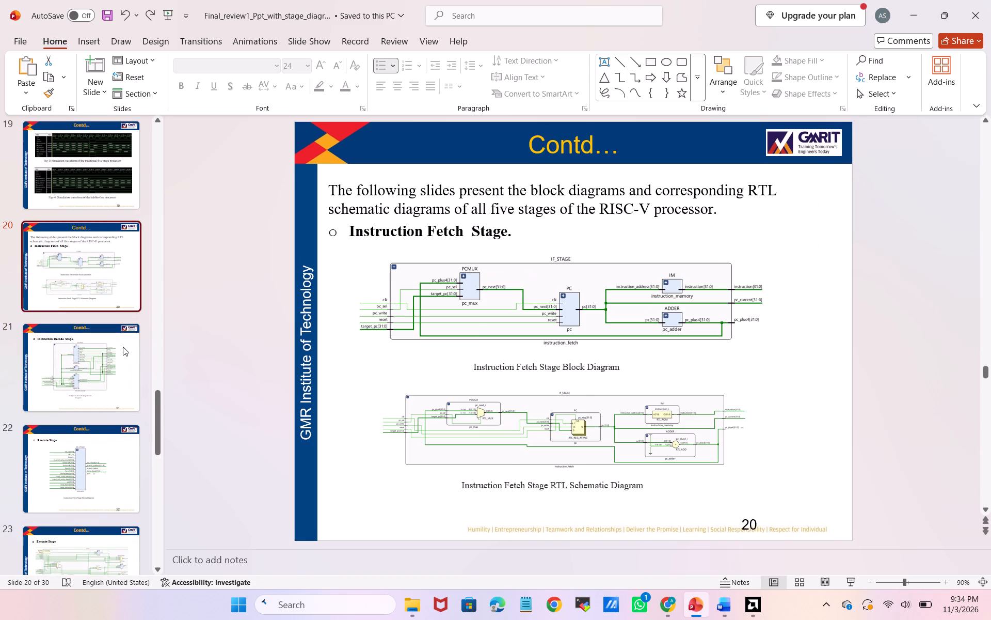
pyautogui.press('Down')
pyautogui.press('Down')
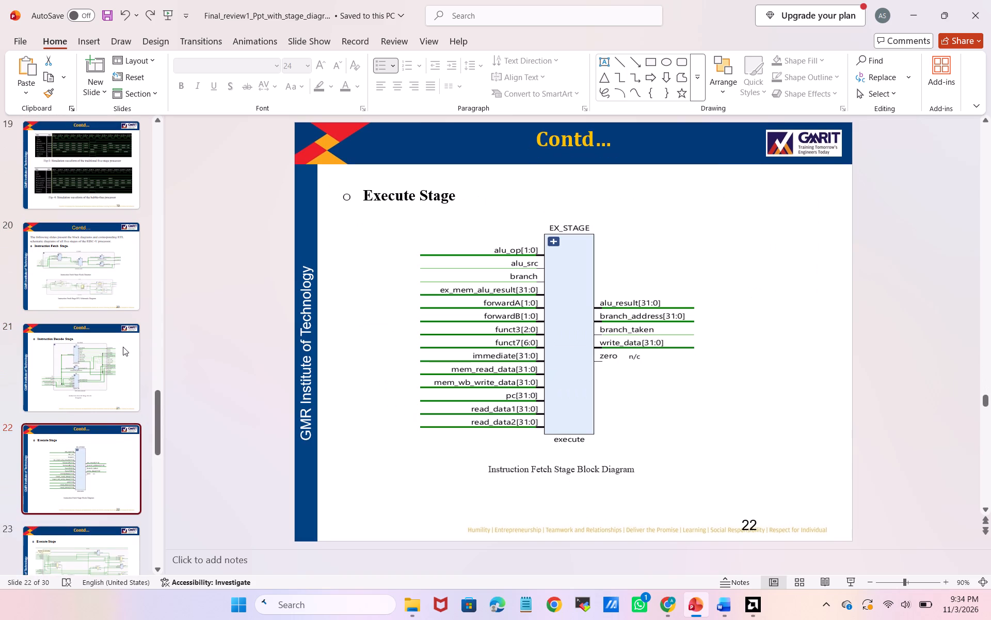
pyautogui.press('Down')
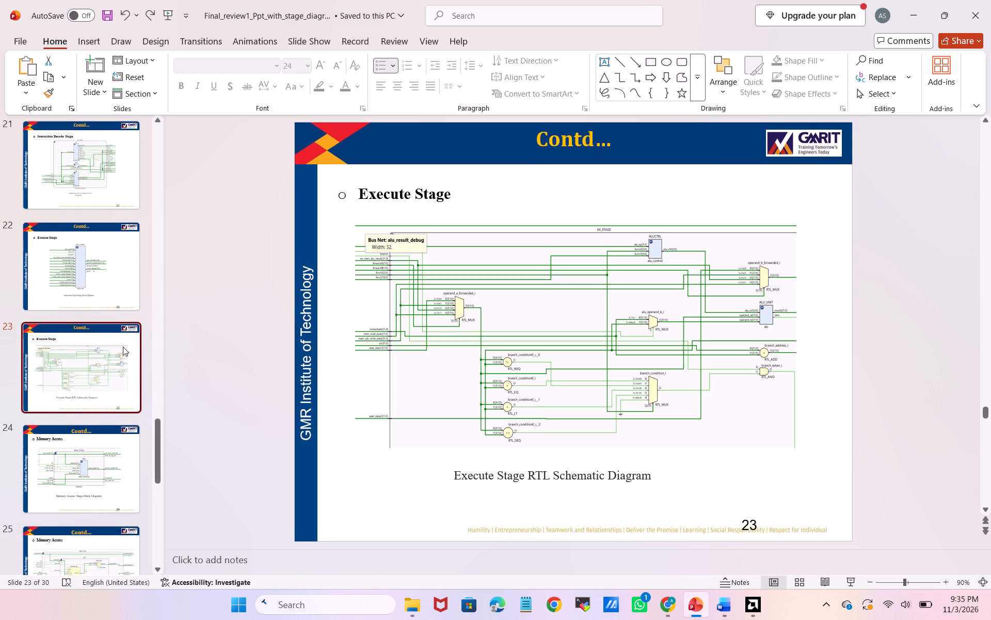
pyautogui.press('Down')
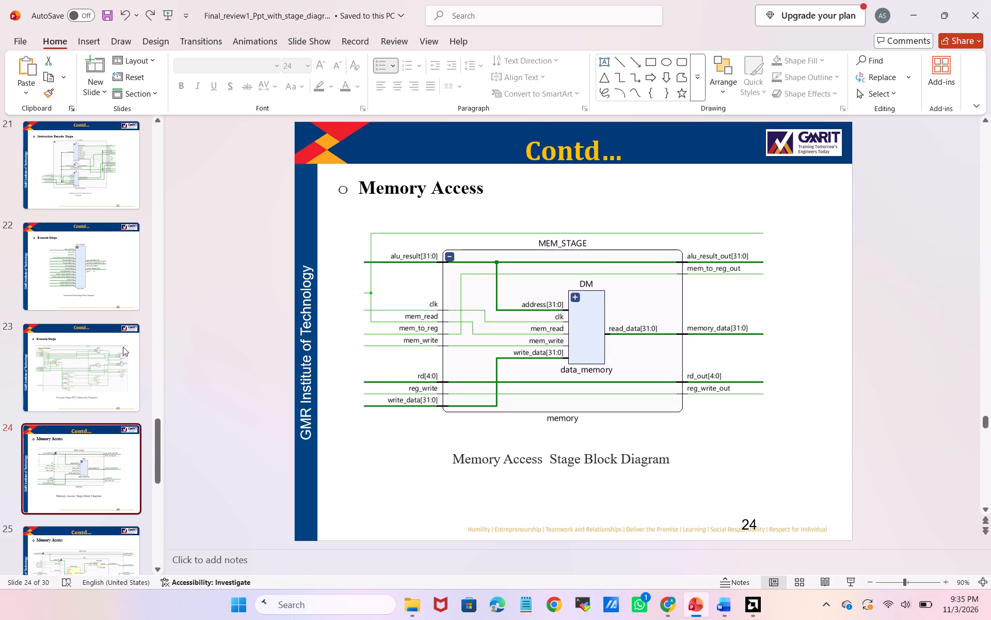
pyautogui.press('Down')
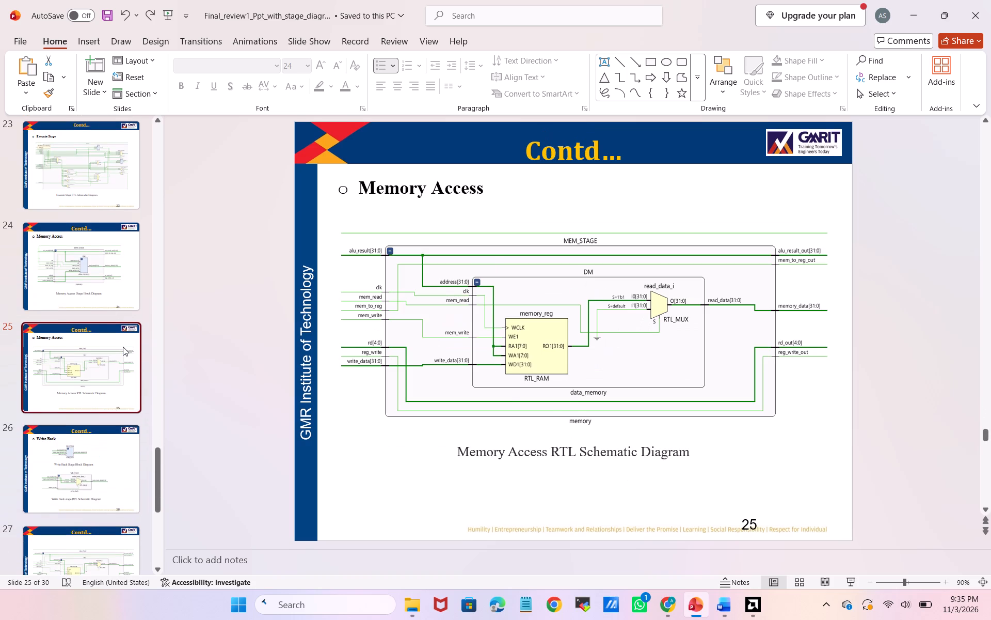
pyautogui.press('Down')
pyautogui.press('Down')
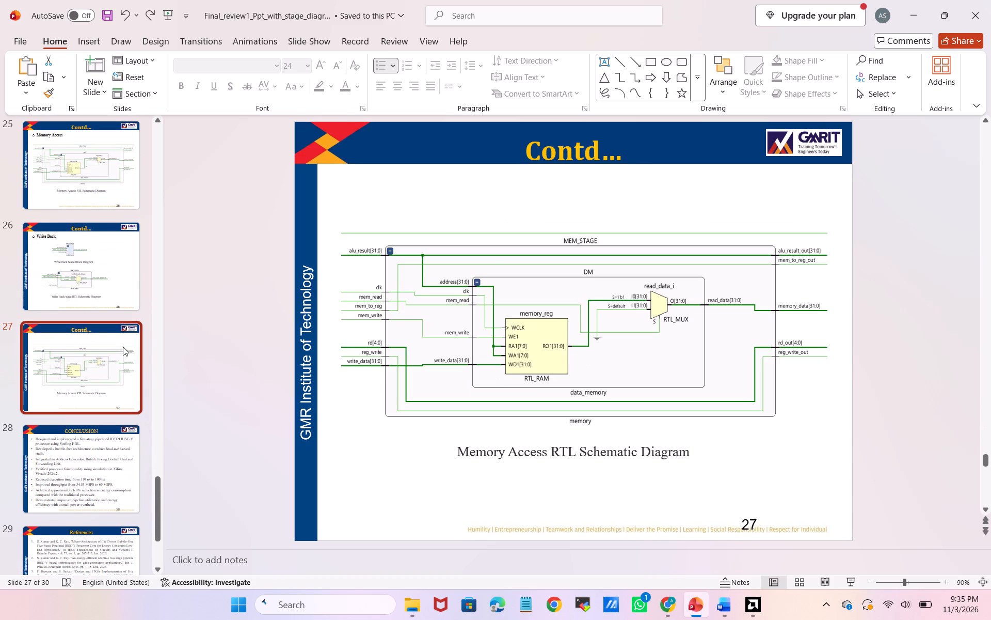
# Delete slide 27, the leftover copy of the Memory Access RTL schematic slide between Write Back and Conclusion.
pyautogui.press('Up')
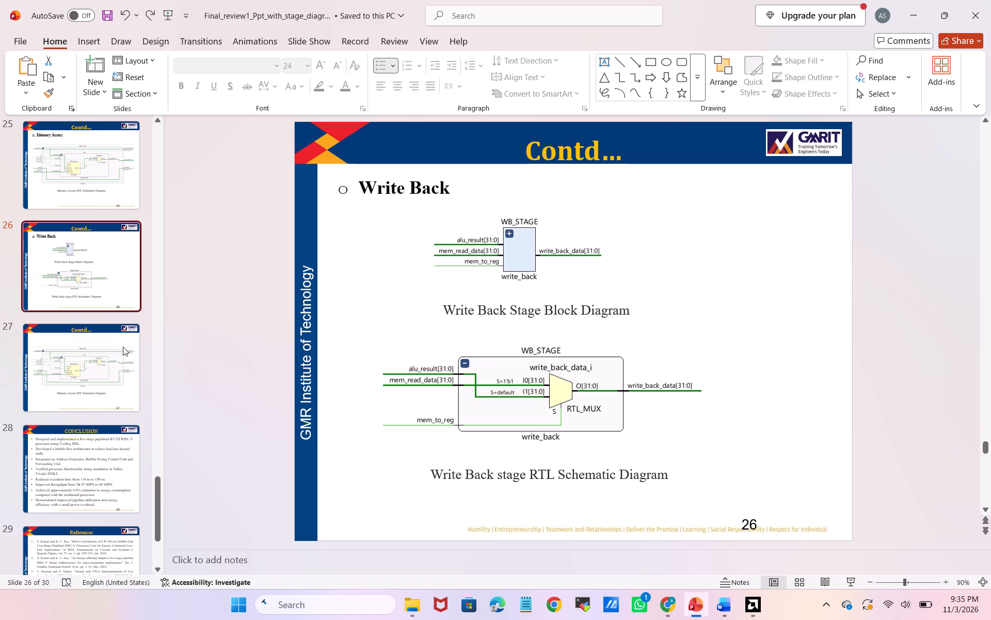
pyautogui.press('Down')
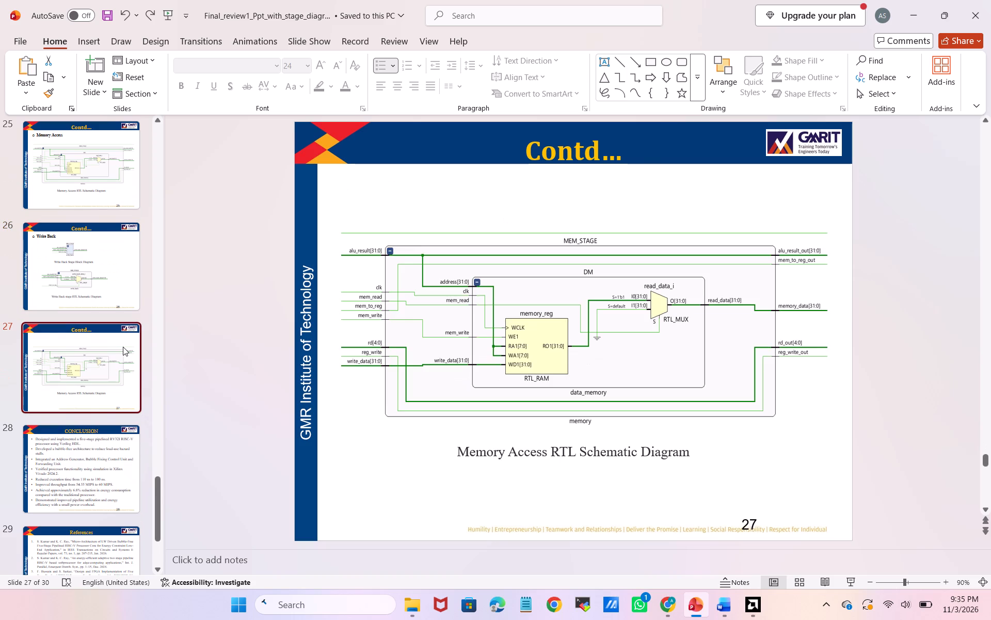
pyautogui.press('Delete')
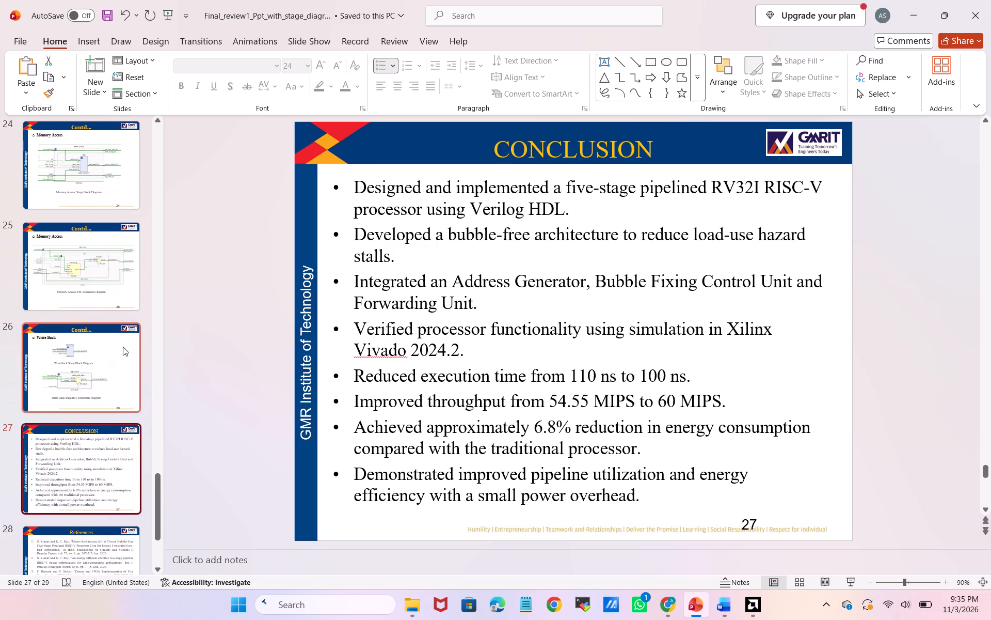
# Review the stage diagram slides from Write Back back to Instruction Fetch and the throughput and energy efficiency results slide.
pyautogui.scroll(2, 123, 347)
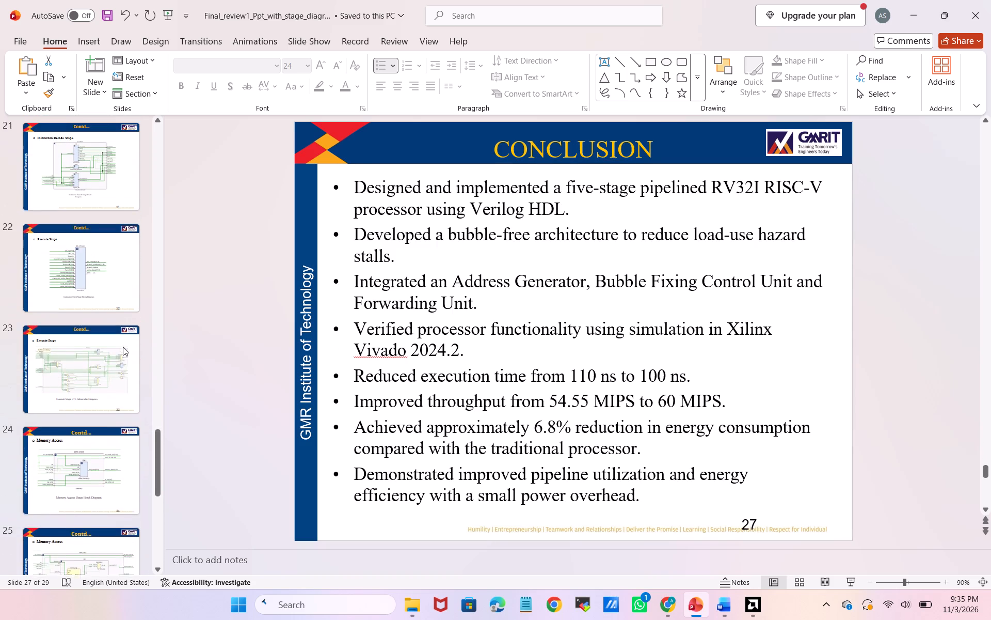
pyautogui.scroll(-1, 123, 347)
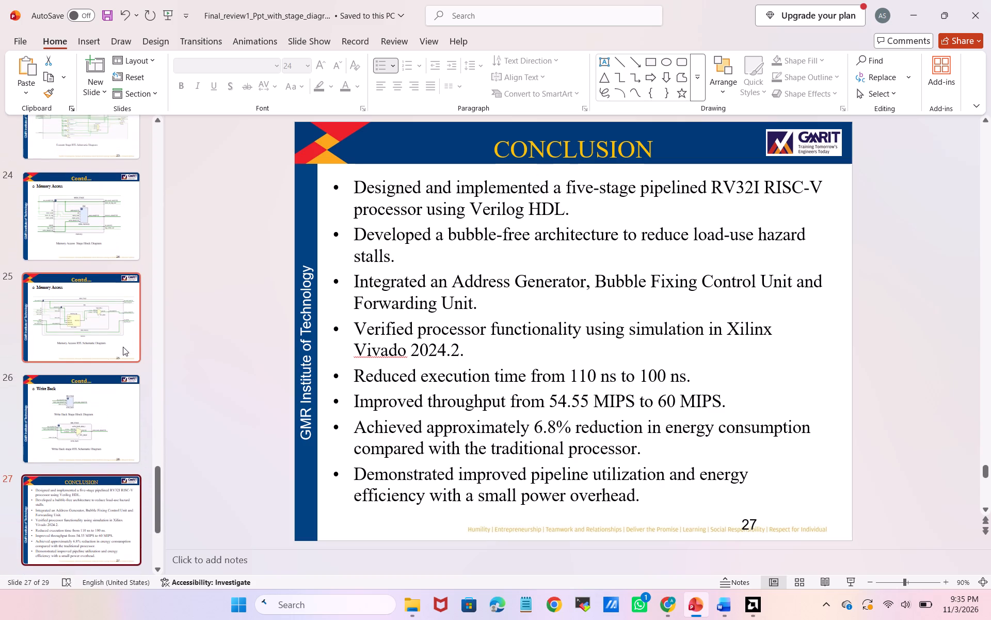
pyautogui.scroll(1, 123, 347)
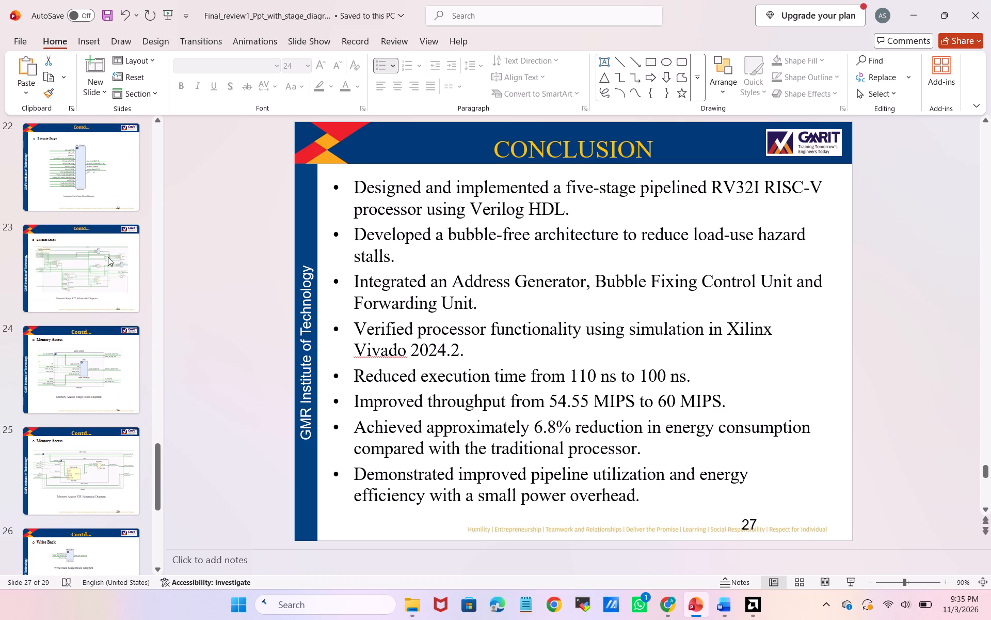
pyautogui.scroll(1, 107, 251)
pyautogui.click(107, 251)
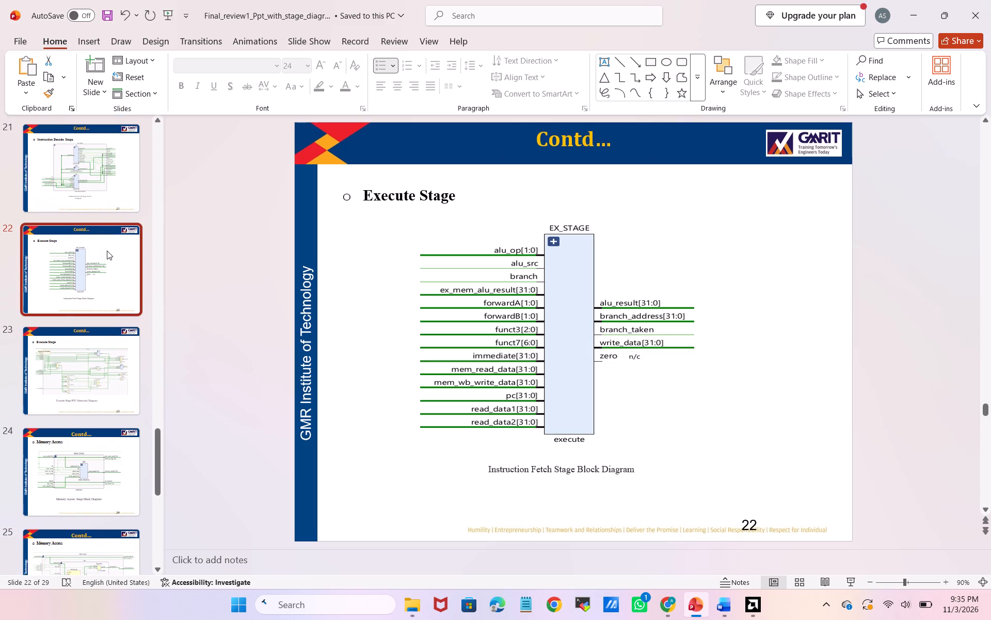
pyautogui.click(88, 366)
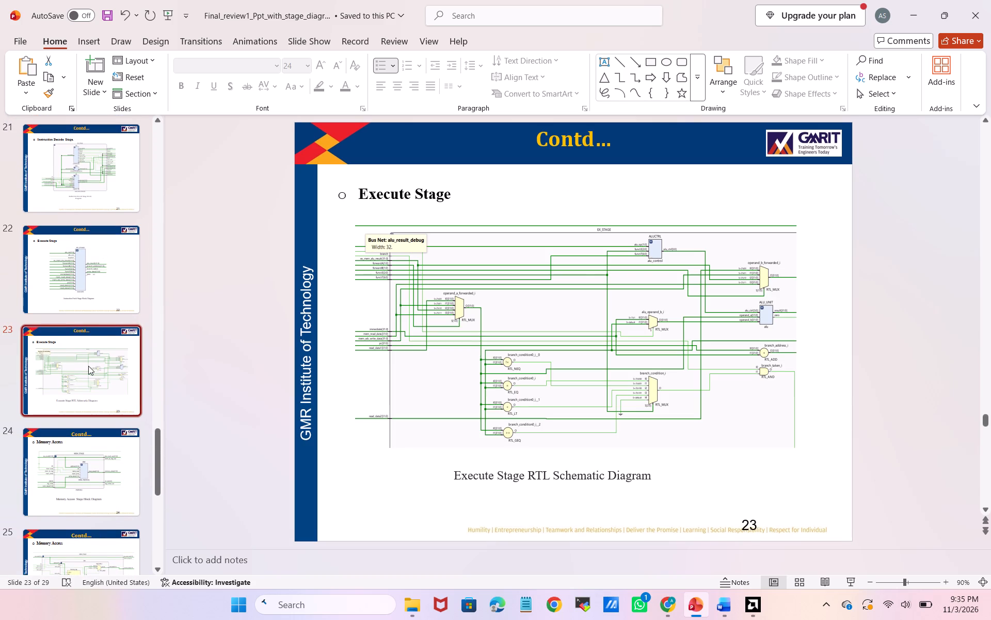
pyautogui.click(72, 203)
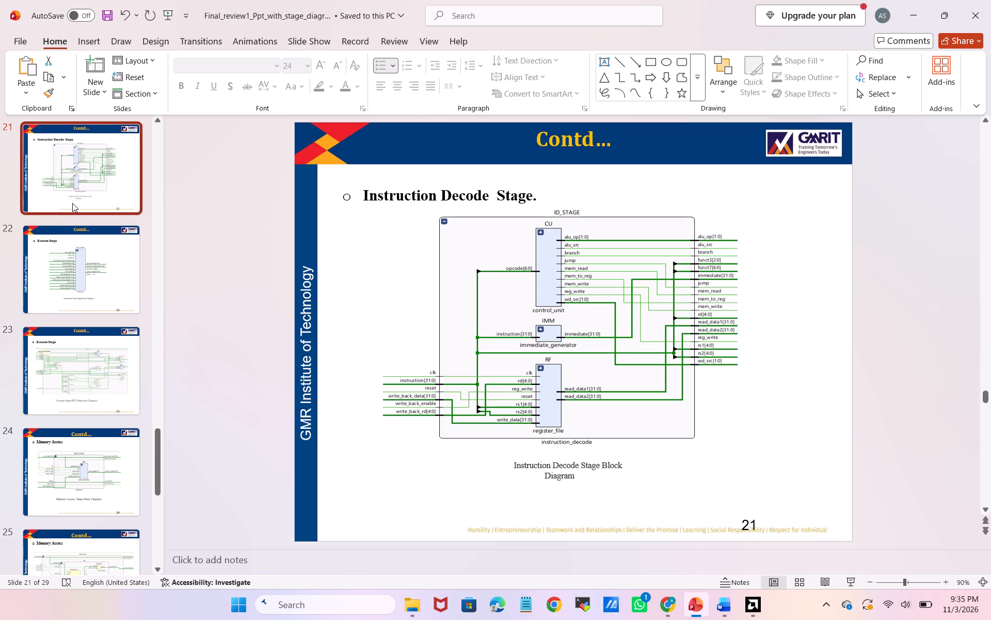
pyautogui.scroll(1, 72, 203)
pyautogui.click(72, 203)
pyautogui.scroll(1, 72, 203)
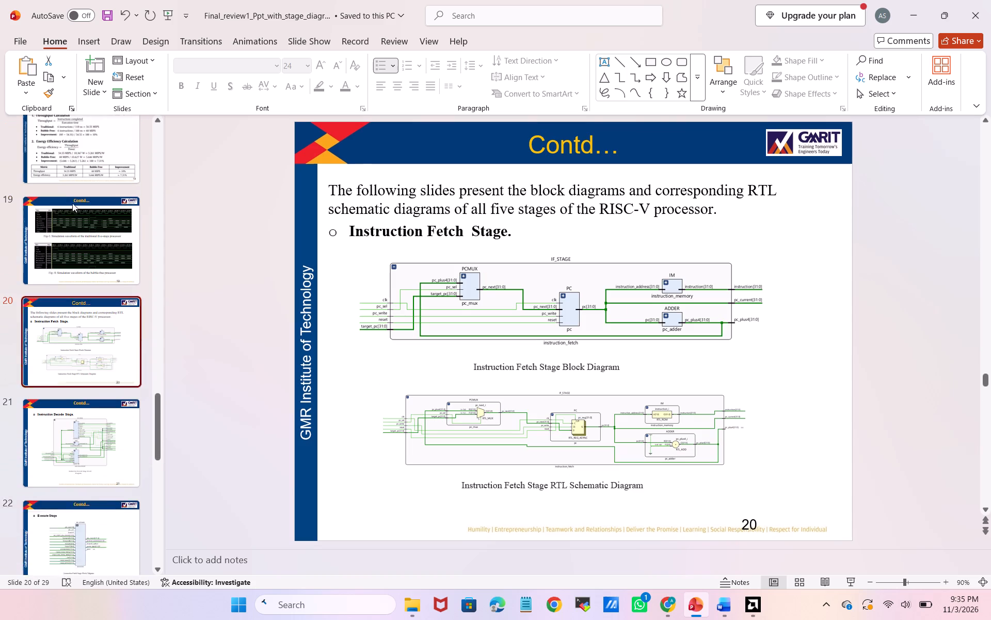
pyautogui.scroll(1, 72, 203)
pyautogui.click(72, 203)
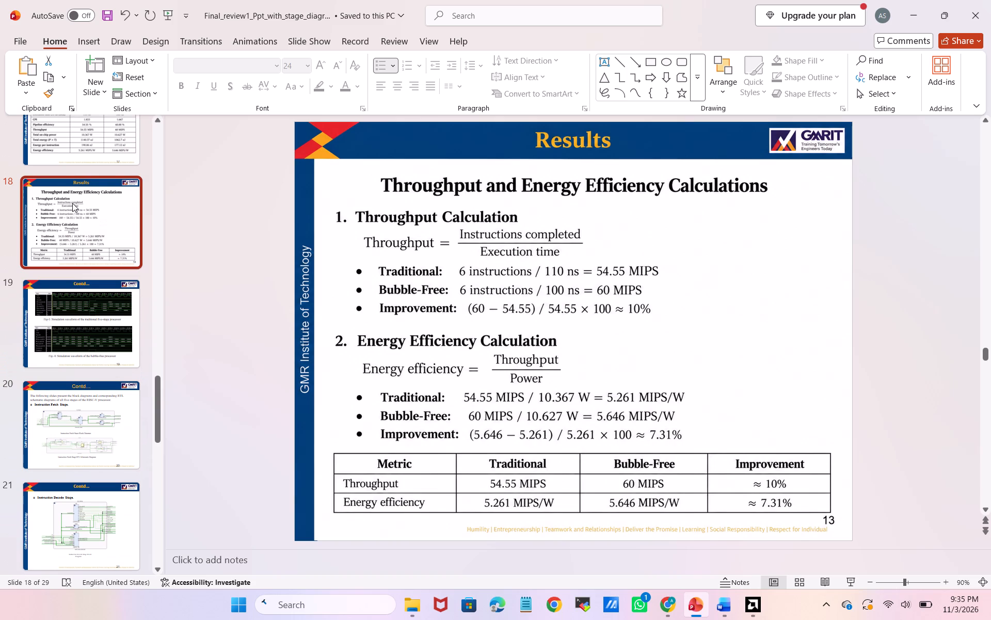
# Change the bullets of all body text on the Conclusion slide to the arrow style.
pyautogui.scroll(-4, 72, 203)
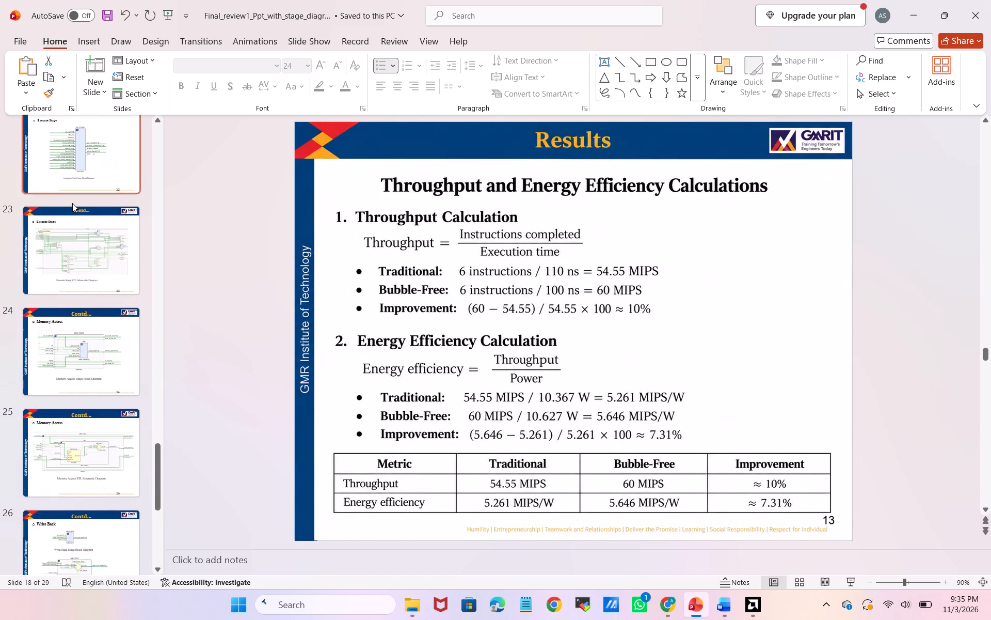
pyautogui.scroll(-2, 72, 203)
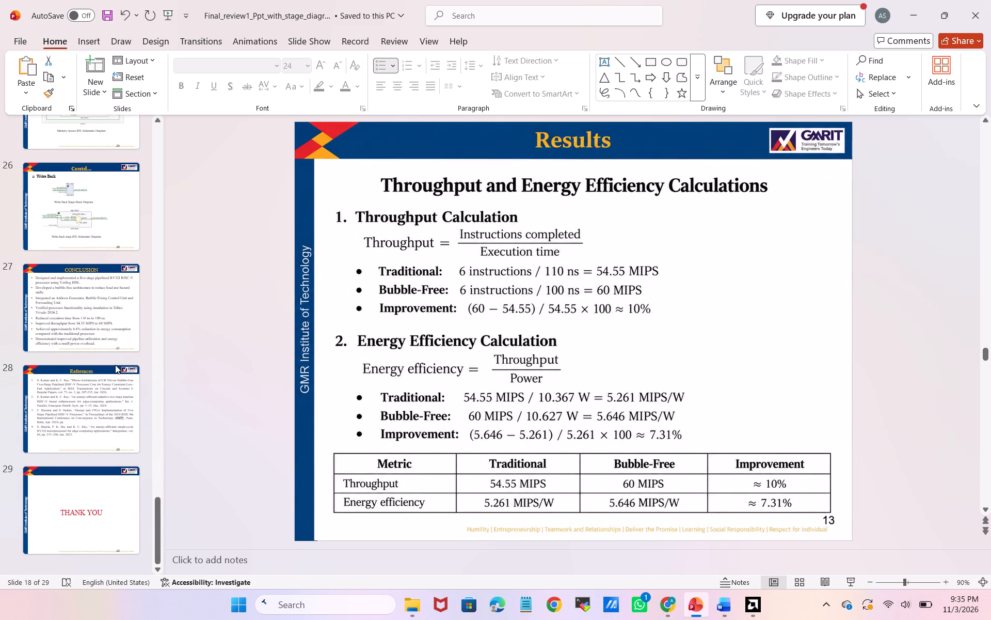
pyautogui.click(99, 336)
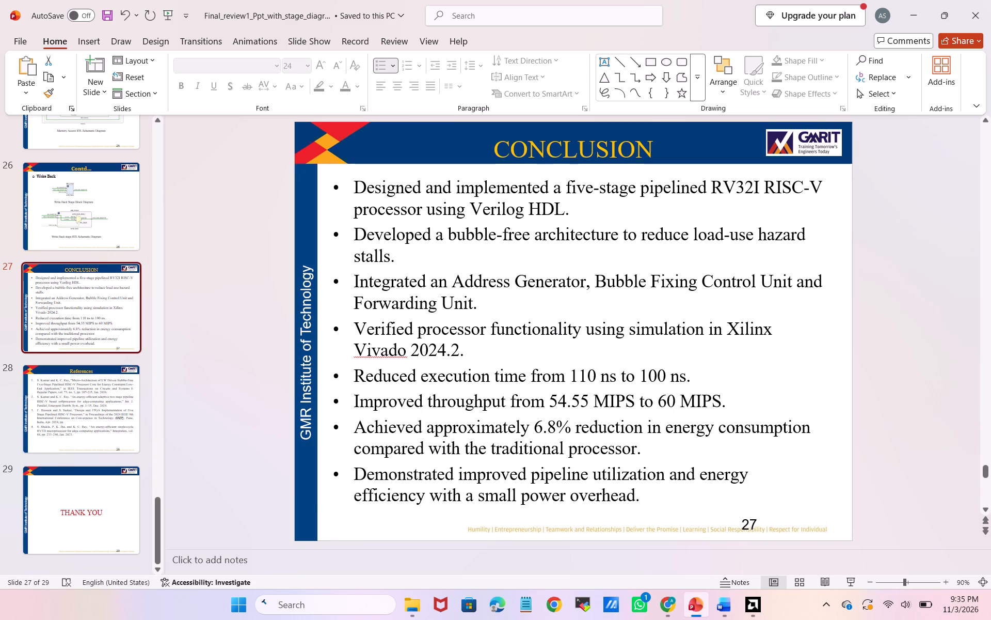
pyautogui.moveTo(645, 492); pyautogui.dragTo(372, 184)
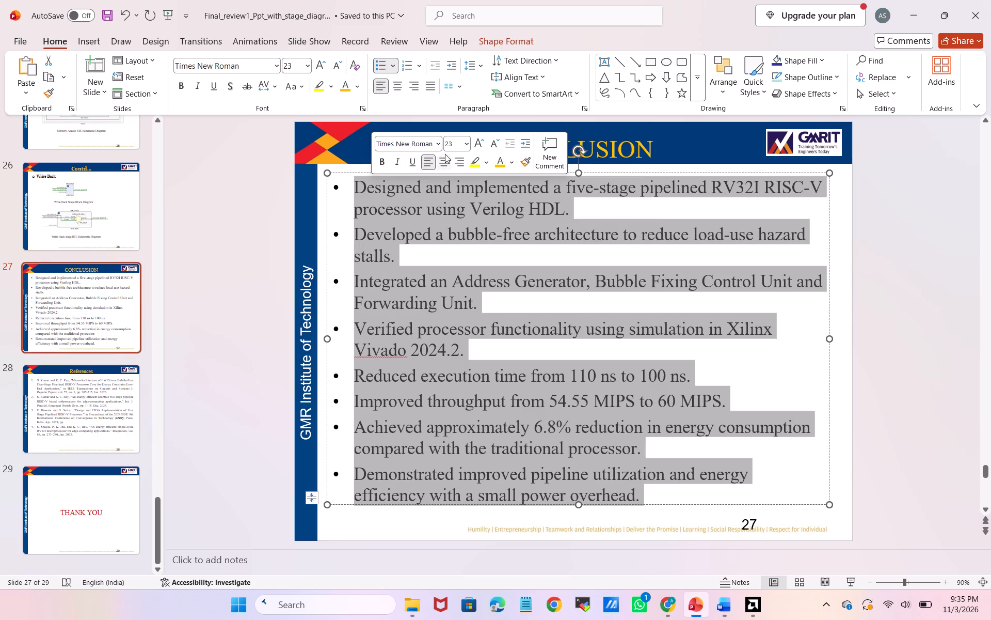
pyautogui.click(391, 61)
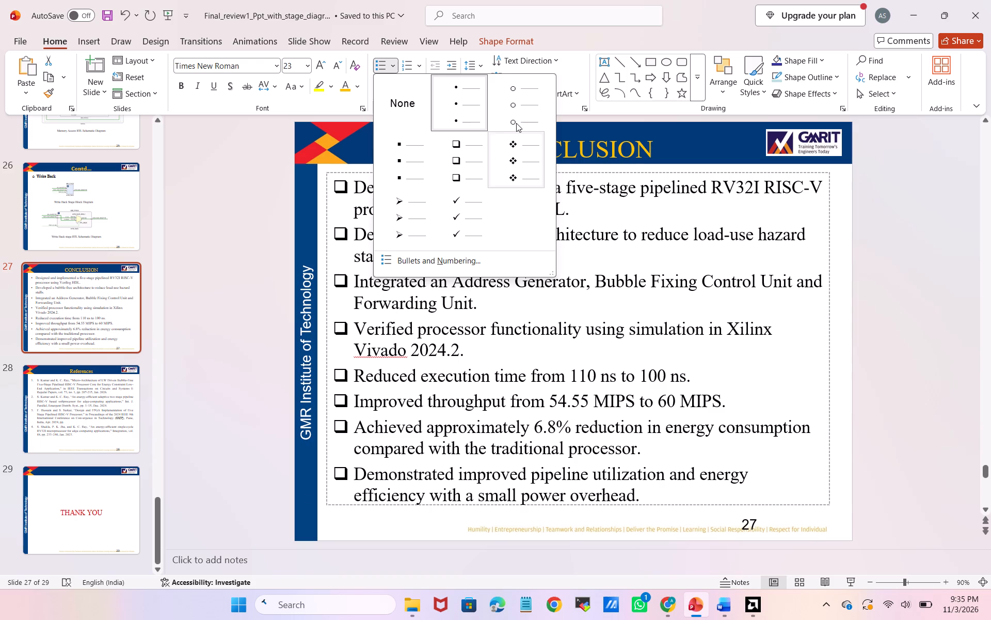
pyautogui.click(415, 211)
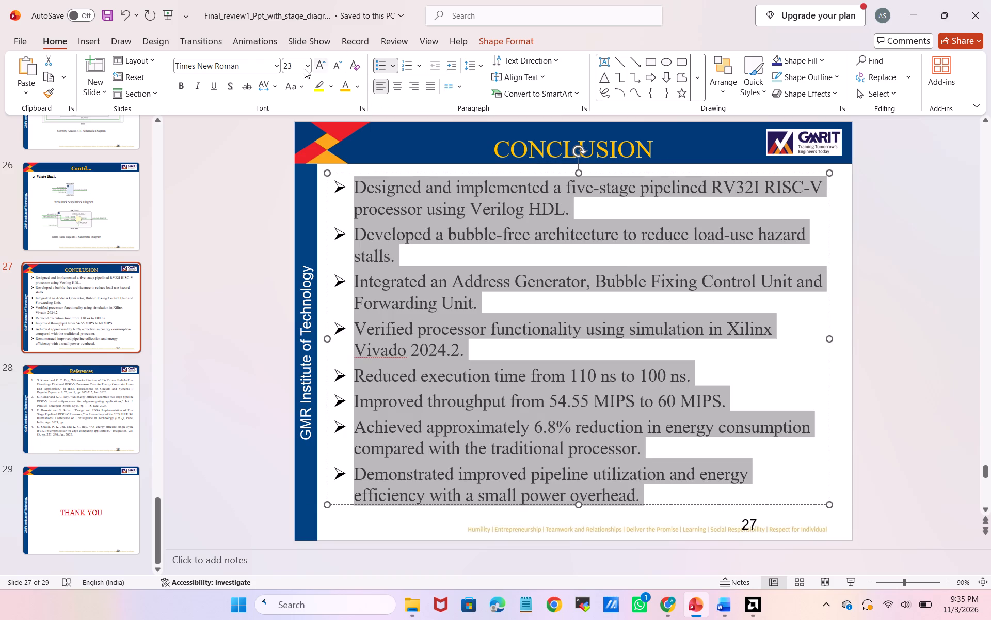
# Set the font size of the Conclusion slide's body text to 20.
pyautogui.click(306, 67)
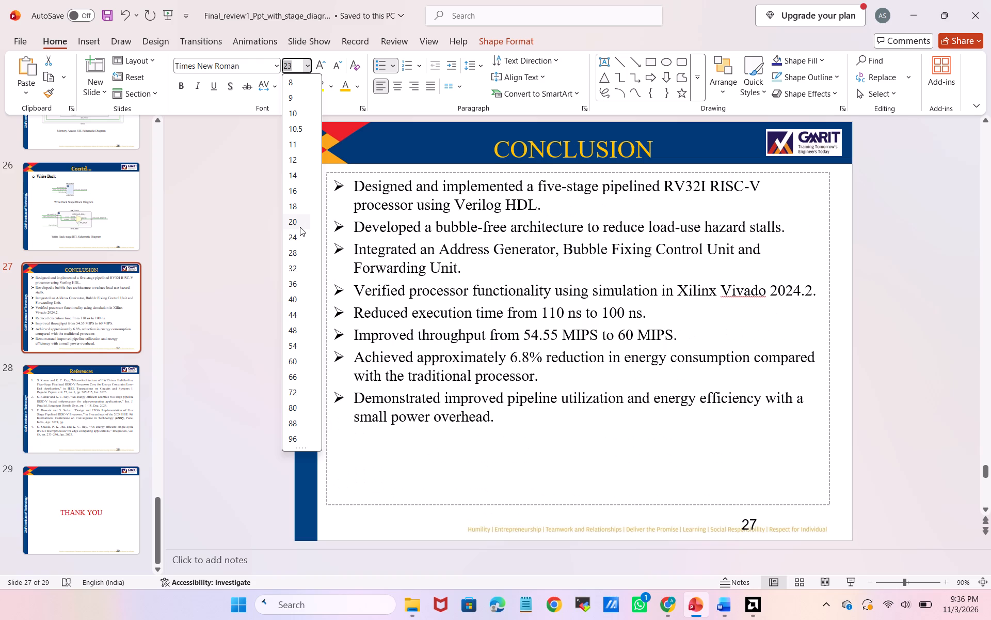
pyautogui.click(300, 227)
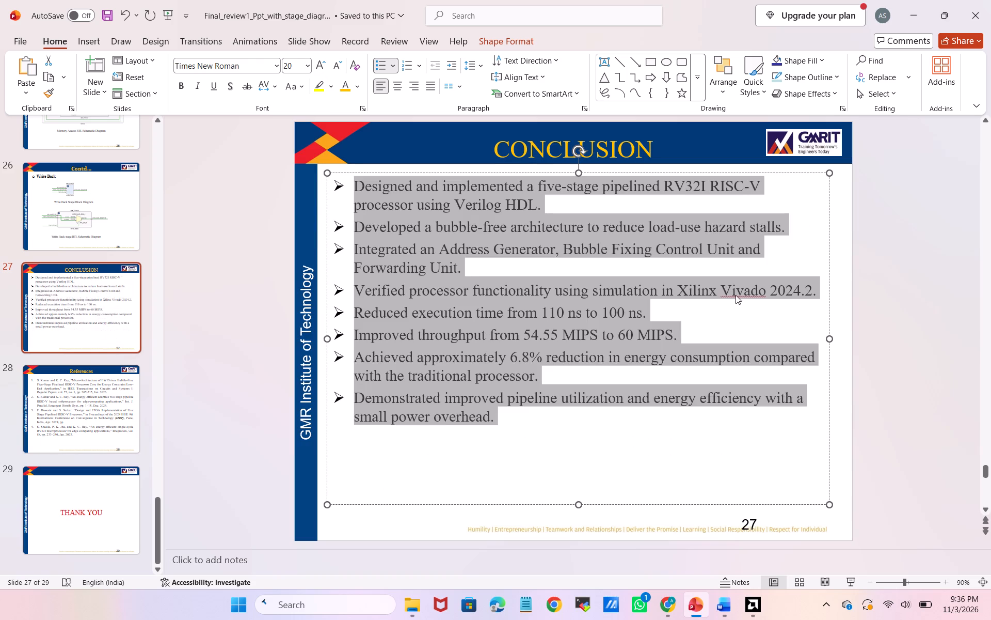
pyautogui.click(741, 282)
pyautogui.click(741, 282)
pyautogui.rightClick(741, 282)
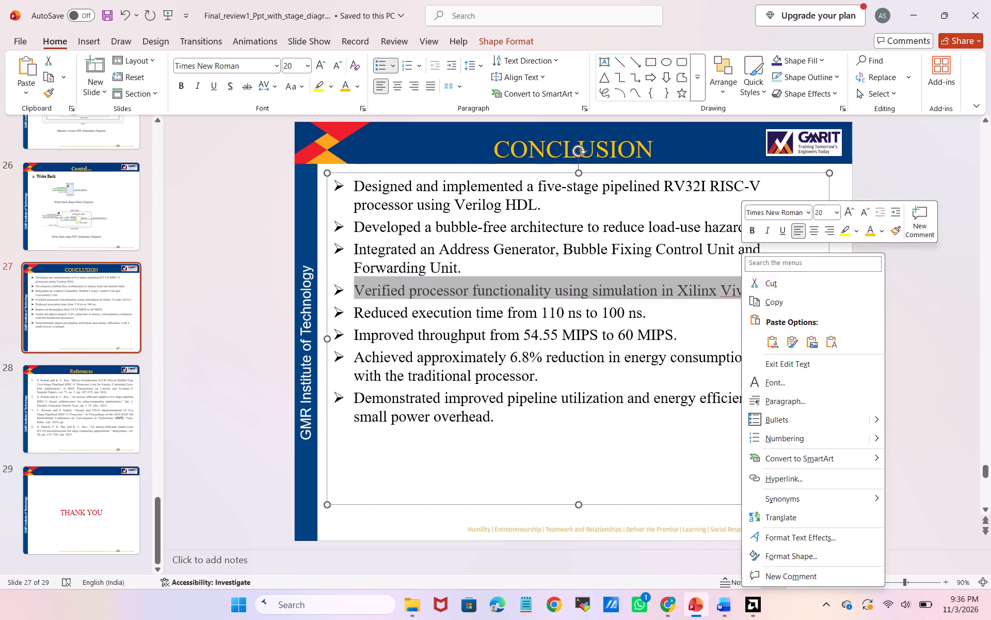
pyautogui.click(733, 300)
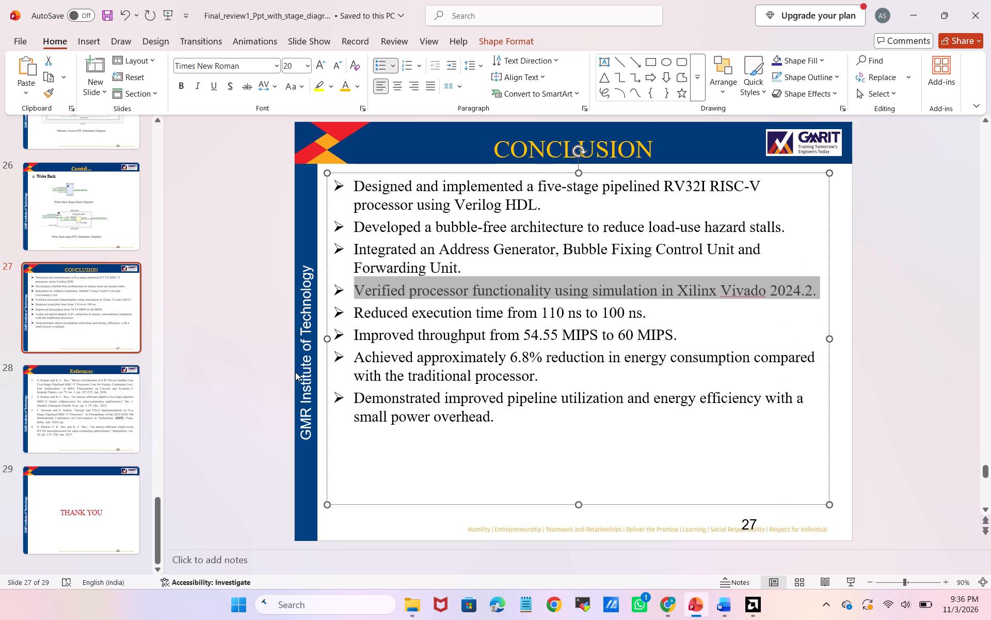
# Add a blank title-and-content slide between the Conclusion and References slides.
pyautogui.click(90, 418)
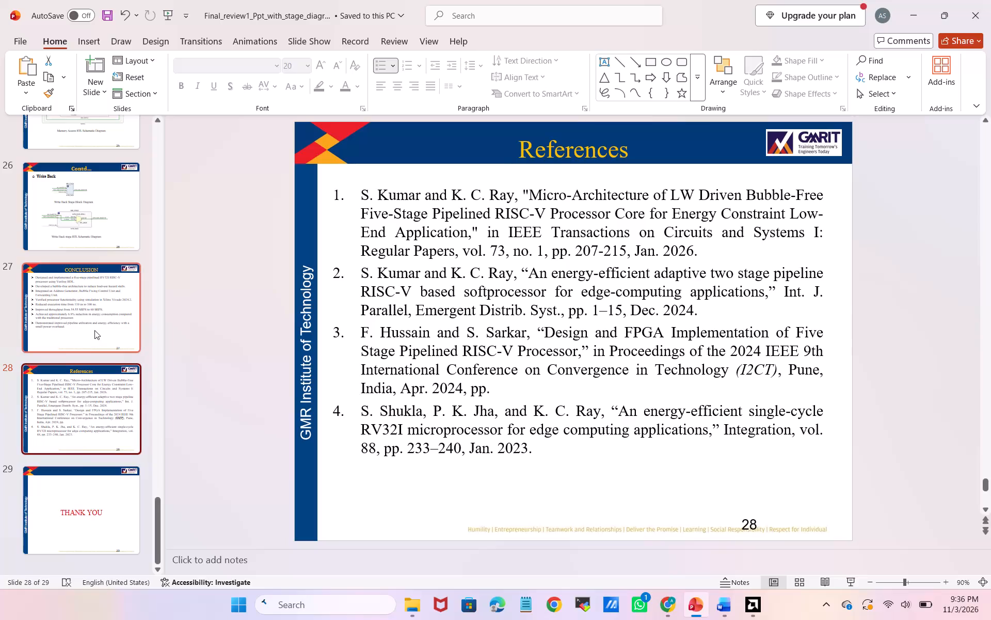
pyautogui.click(94, 330)
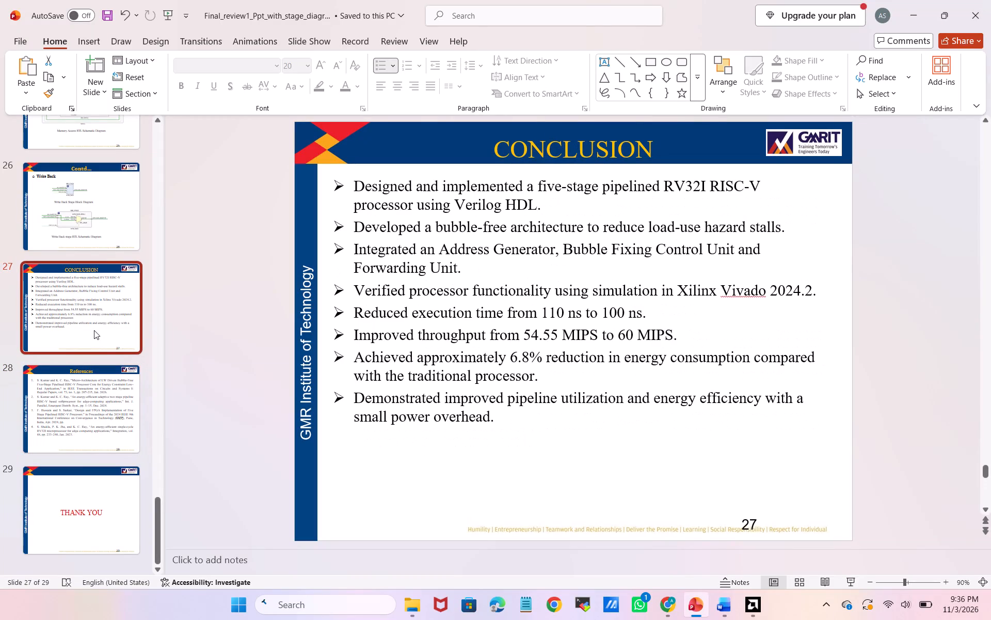
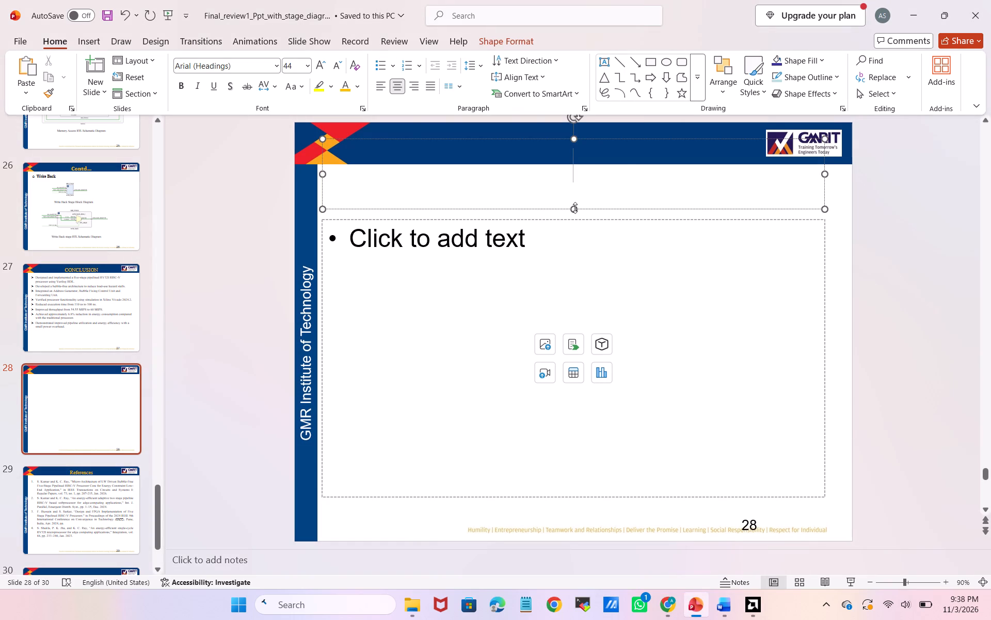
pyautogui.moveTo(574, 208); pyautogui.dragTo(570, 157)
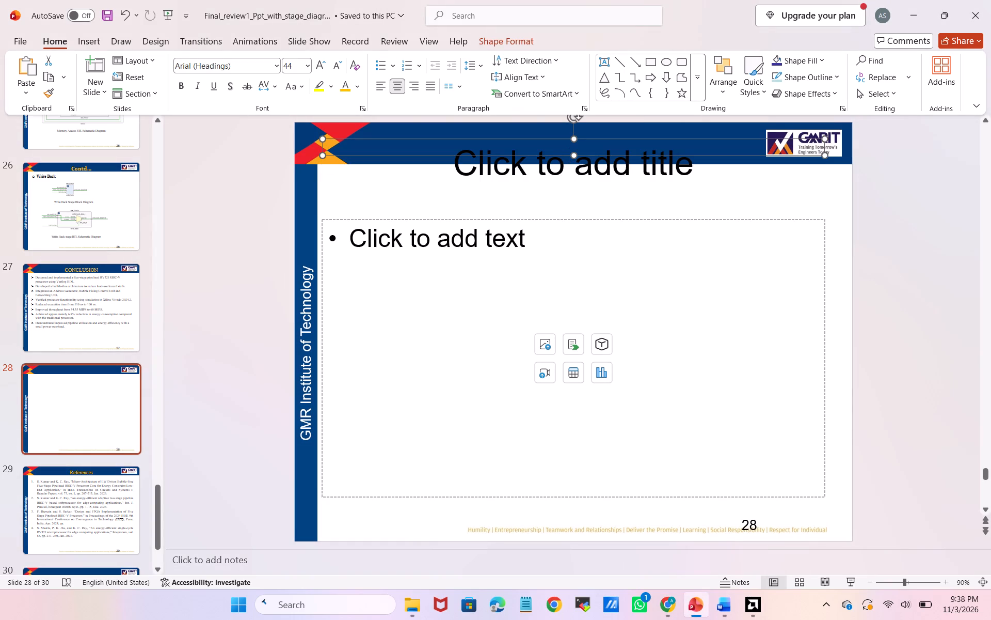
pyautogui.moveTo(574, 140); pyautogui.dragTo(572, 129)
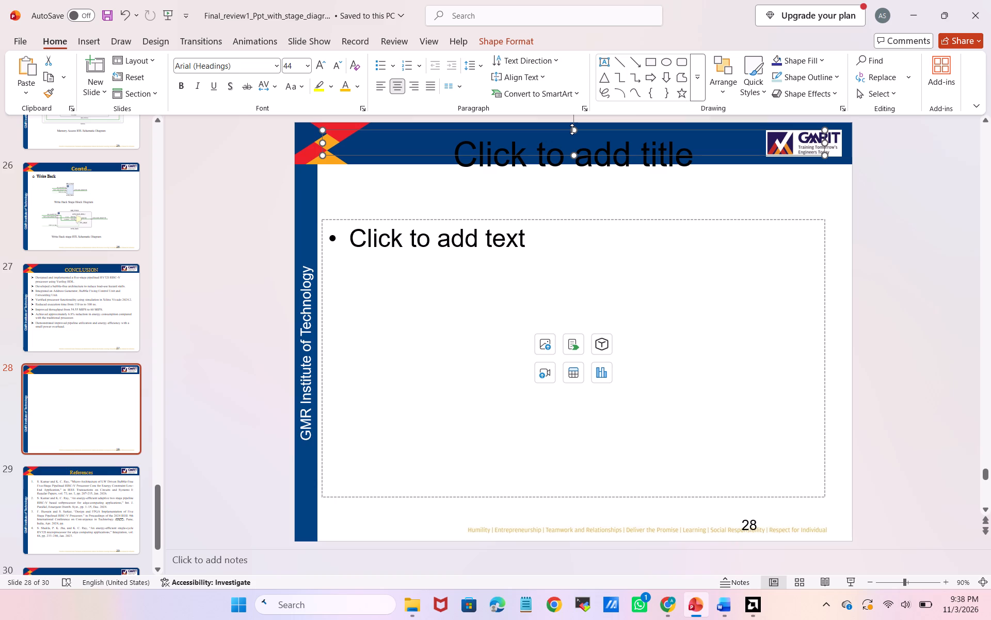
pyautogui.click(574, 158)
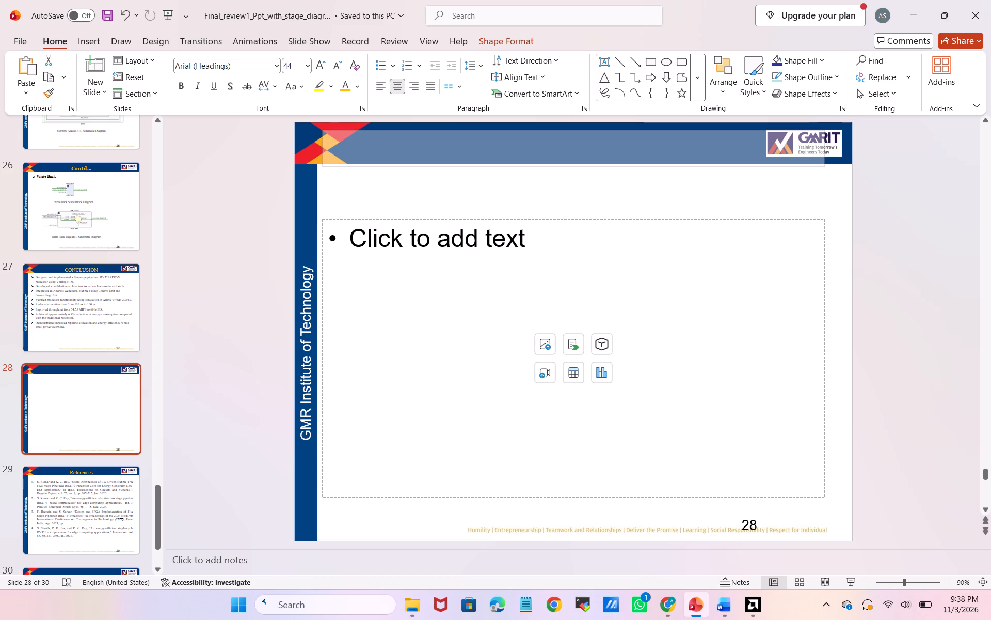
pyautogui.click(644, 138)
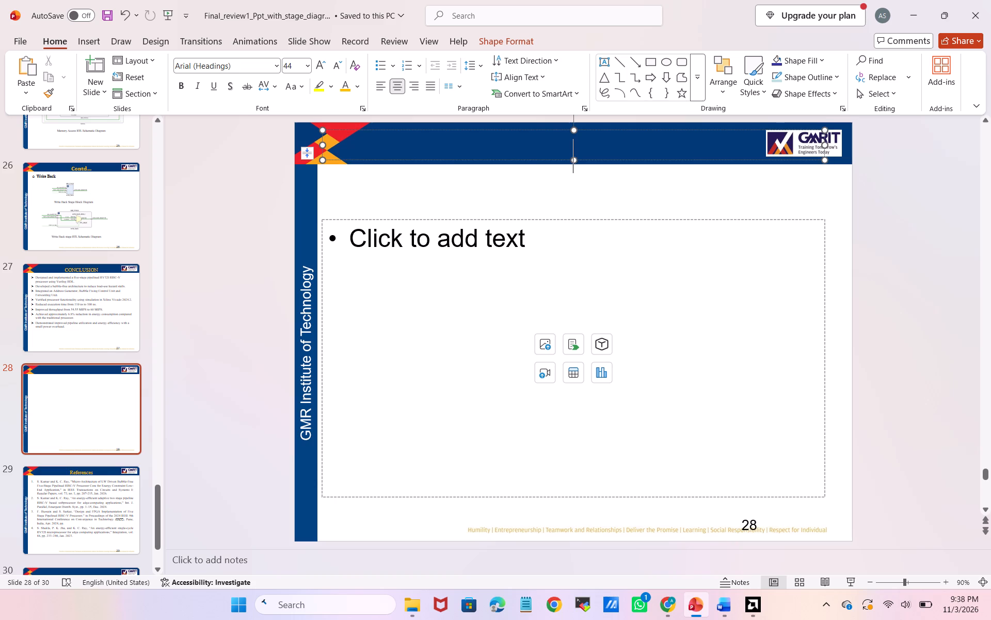
# Replace the blank slide before References with a duplicate of the Conclusion slide.
pyautogui.click(79, 319)
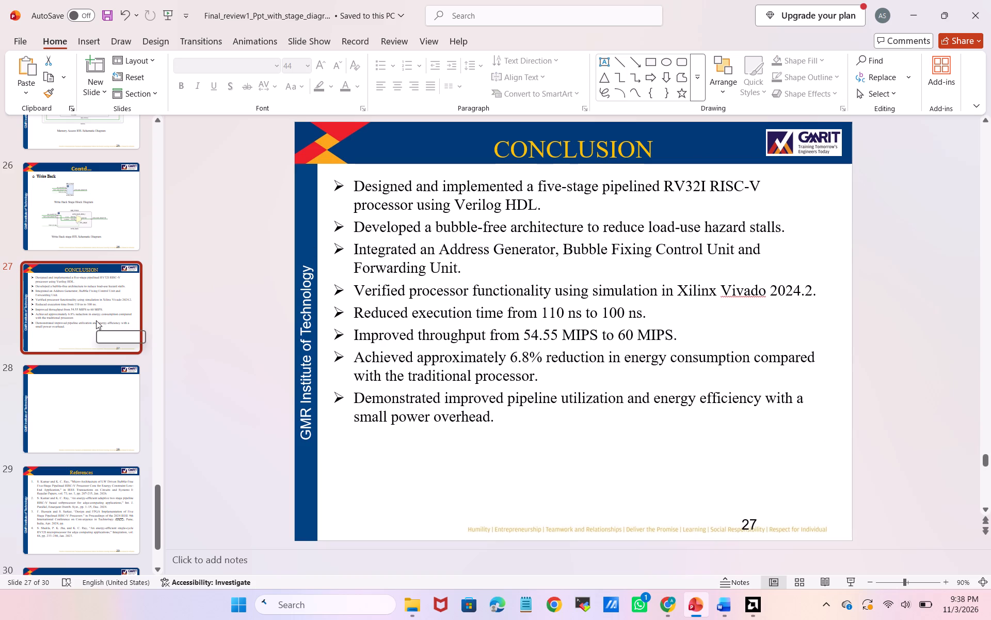
pyautogui.hotkey('ctrl', 'c')
pyautogui.hotkey('ctrl', 'v')
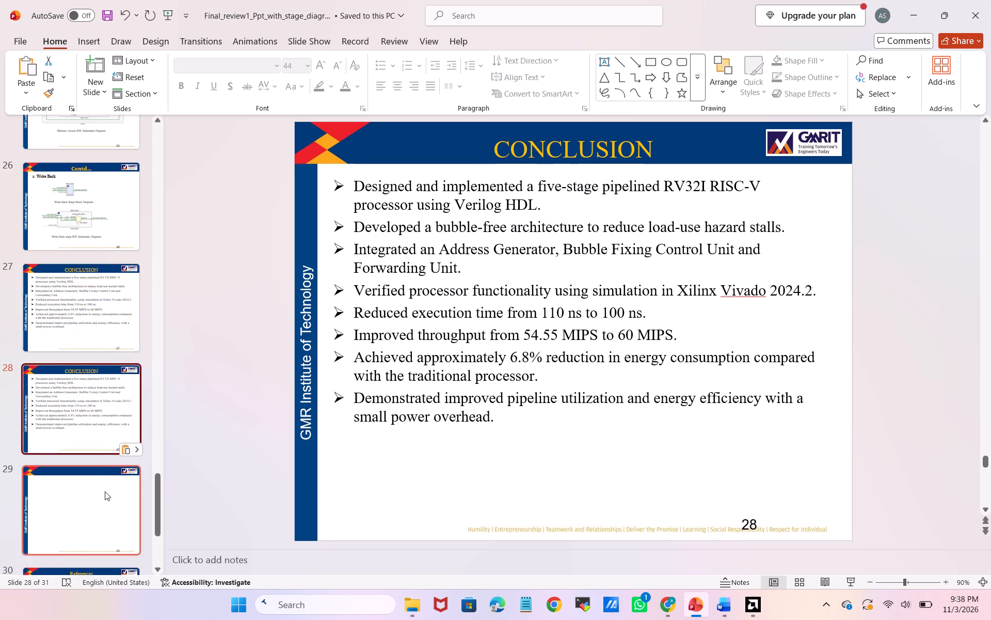
pyautogui.click(105, 491)
pyautogui.press('Delete')
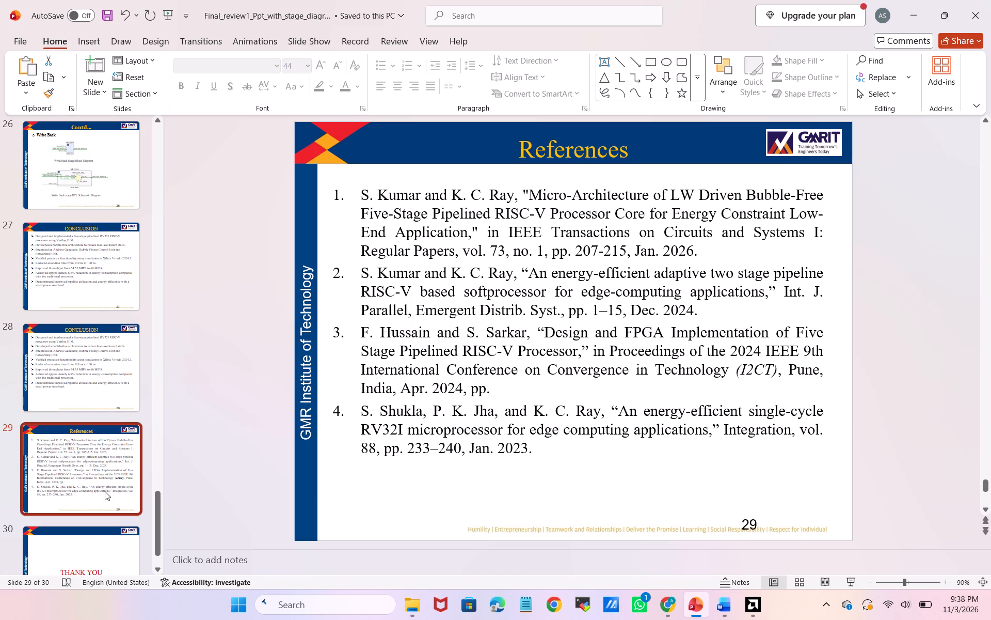
# Change the title of the duplicated Conclusion slide to "FUTURE SCOPE".
pyautogui.click(50, 247)
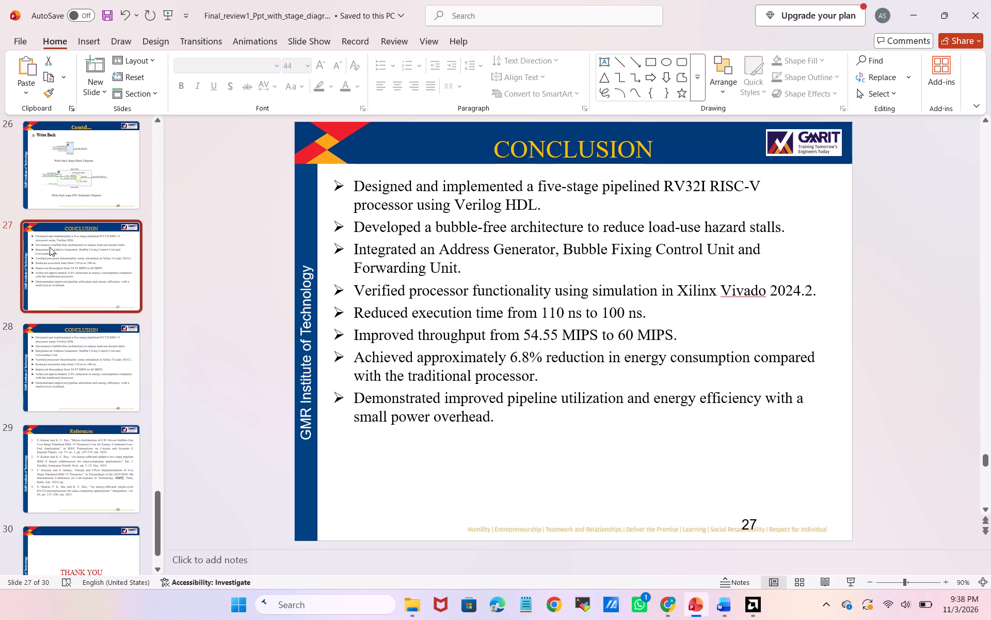
pyautogui.click(110, 358)
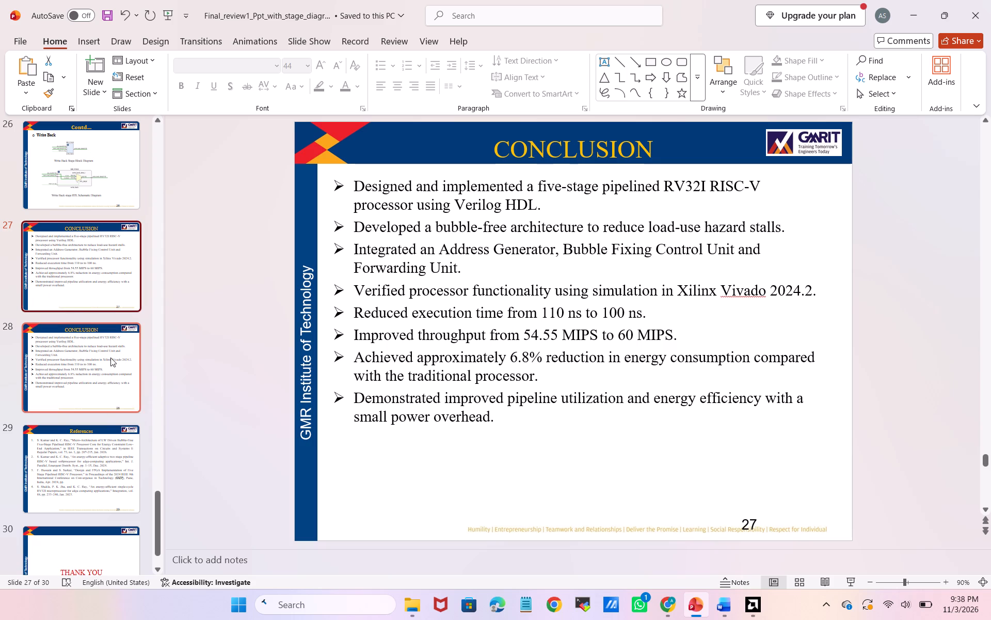
pyautogui.click(654, 152)
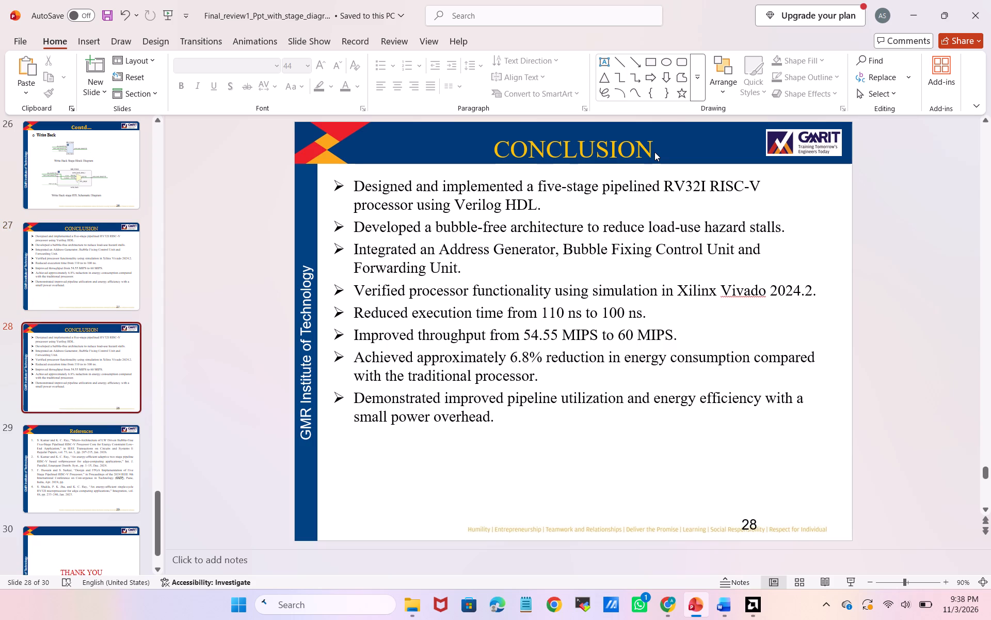
pyautogui.doubleClick(629, 148)
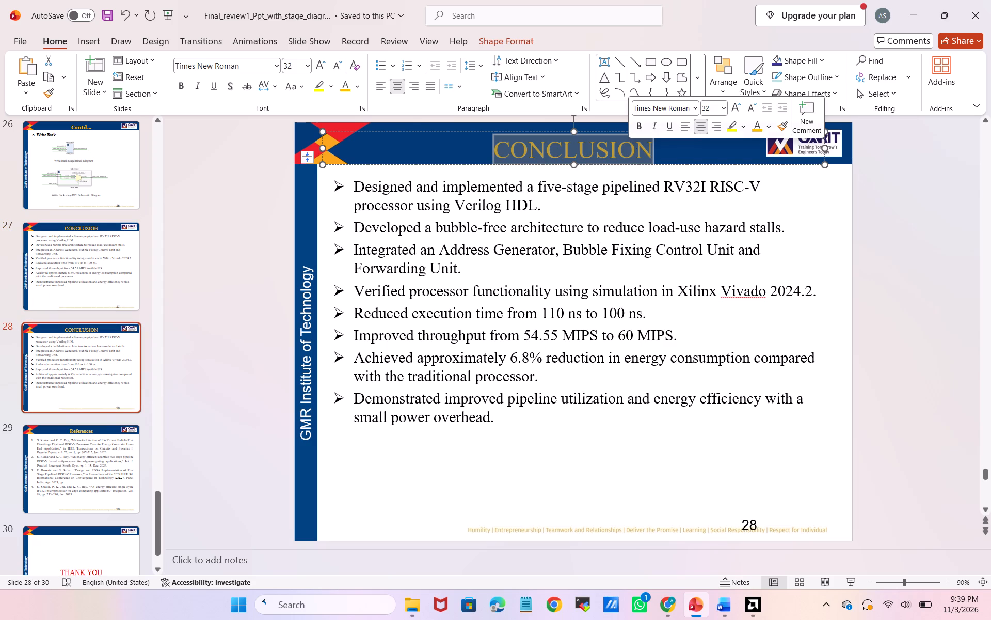
pyautogui.press('BackSpace')
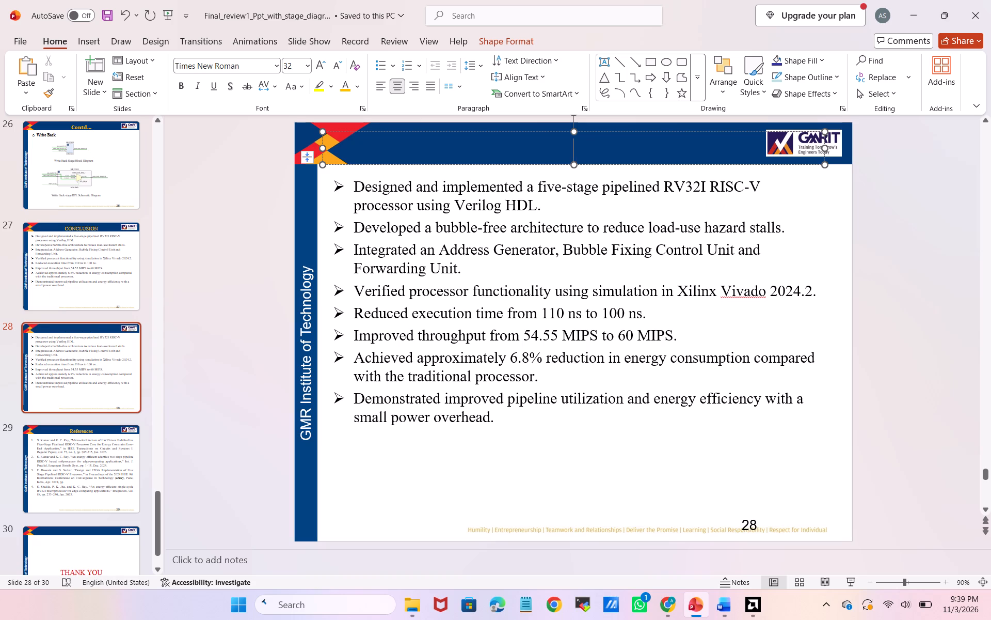
pyautogui.write('future')
pyautogui.press('space')
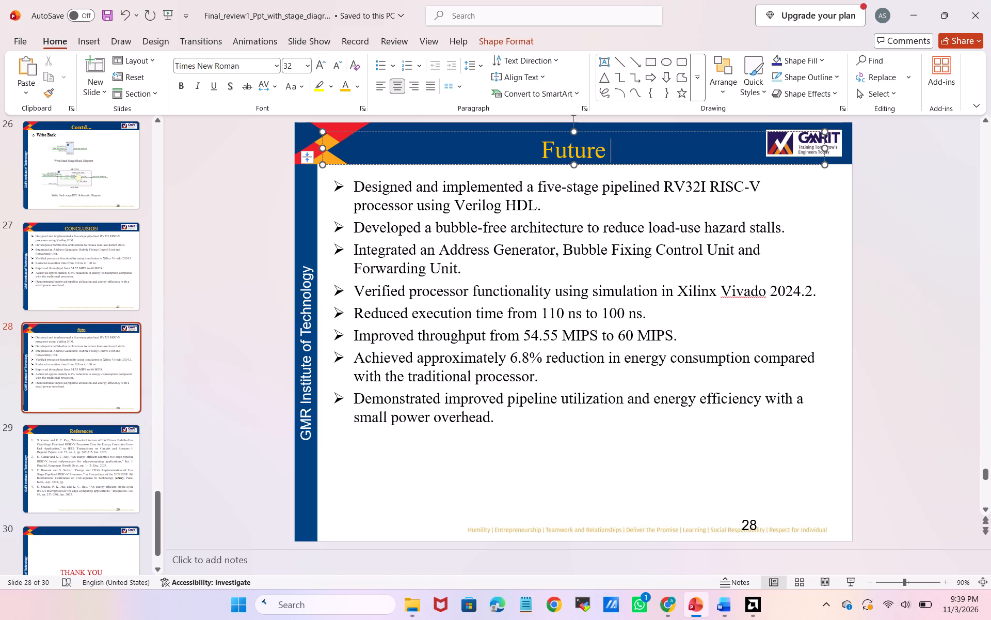
pyautogui.press('BackSpace')
pyautogui.press('BackSpace')
pyautogui.press('BackSpace')
pyautogui.press('BackSpace')
pyautogui.press('BackSpace')
pyautogui.press('BackSpace')
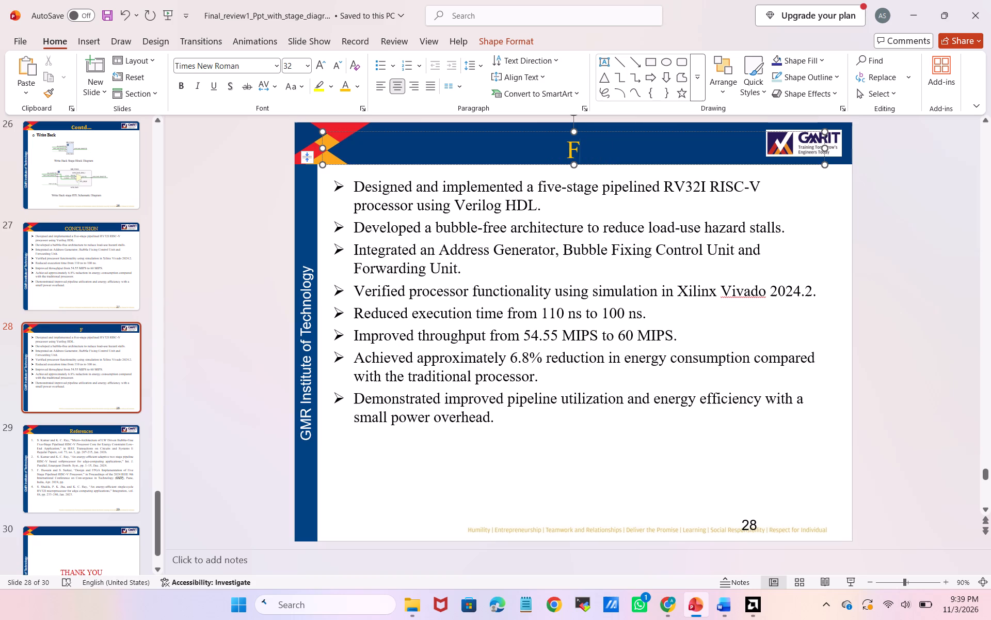
pyautogui.write('UTURE SCOPE')
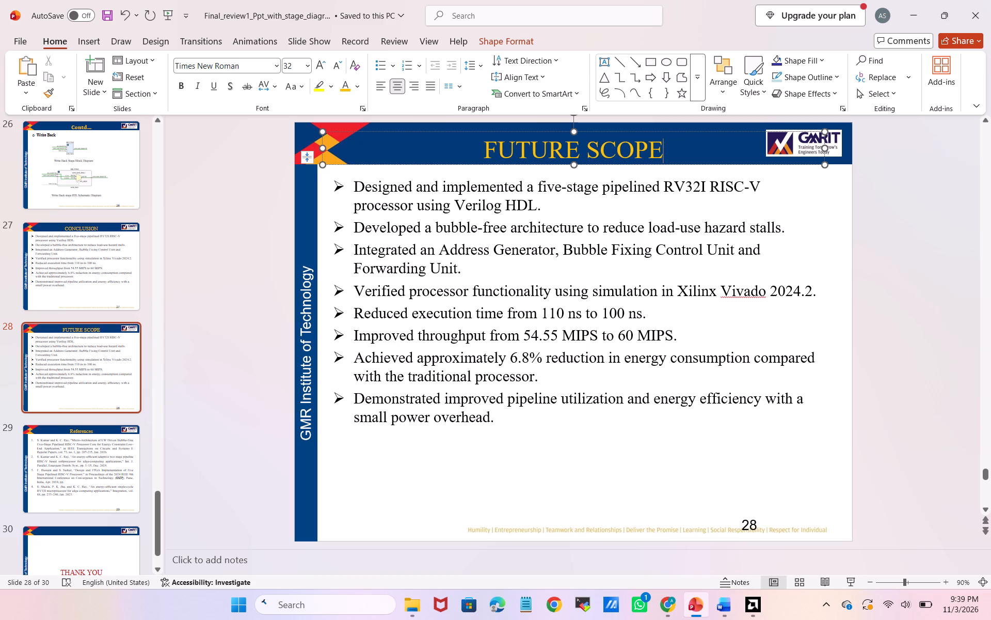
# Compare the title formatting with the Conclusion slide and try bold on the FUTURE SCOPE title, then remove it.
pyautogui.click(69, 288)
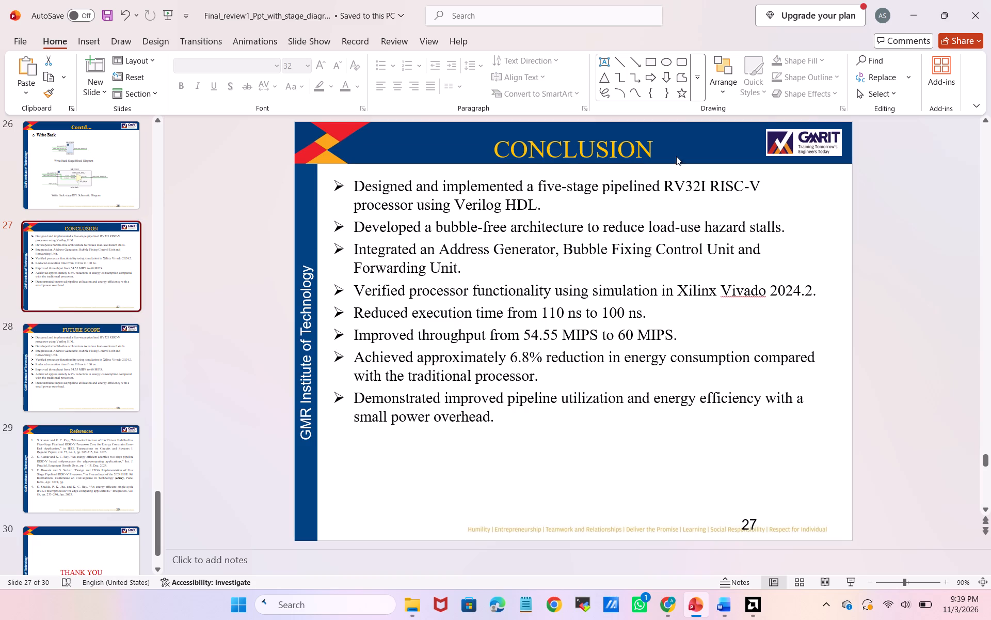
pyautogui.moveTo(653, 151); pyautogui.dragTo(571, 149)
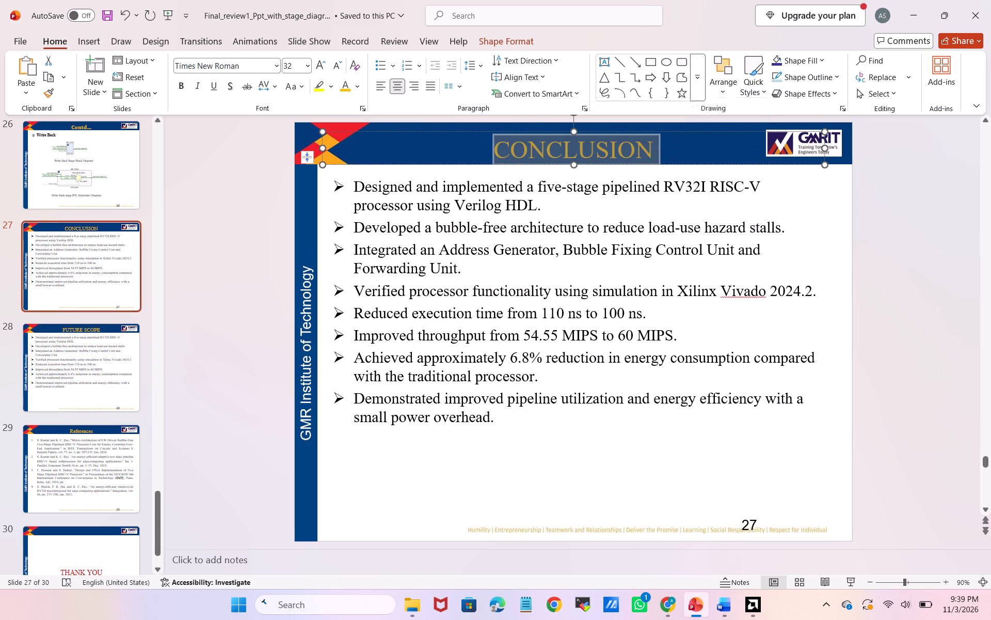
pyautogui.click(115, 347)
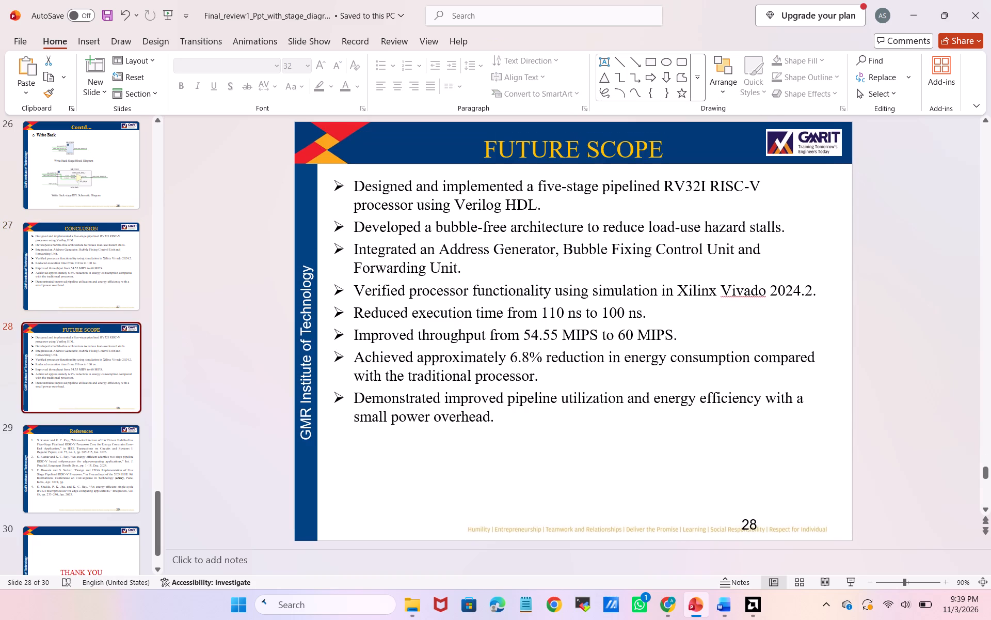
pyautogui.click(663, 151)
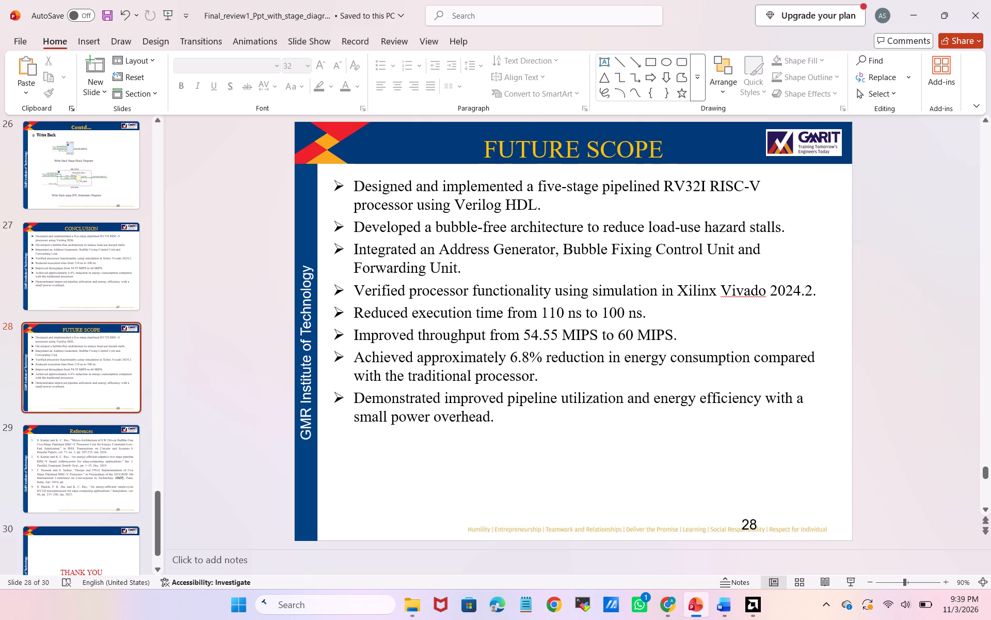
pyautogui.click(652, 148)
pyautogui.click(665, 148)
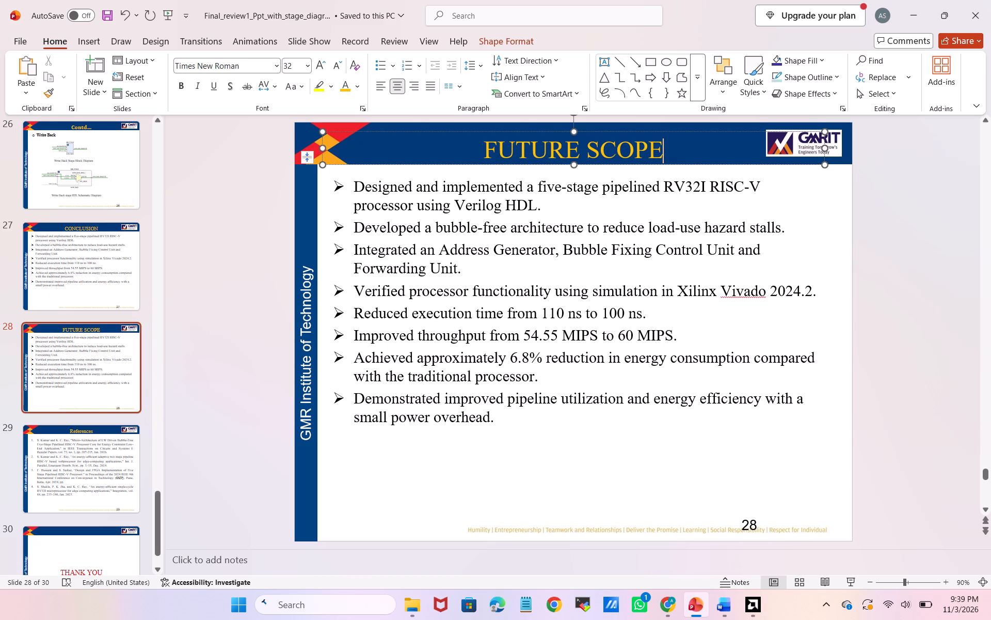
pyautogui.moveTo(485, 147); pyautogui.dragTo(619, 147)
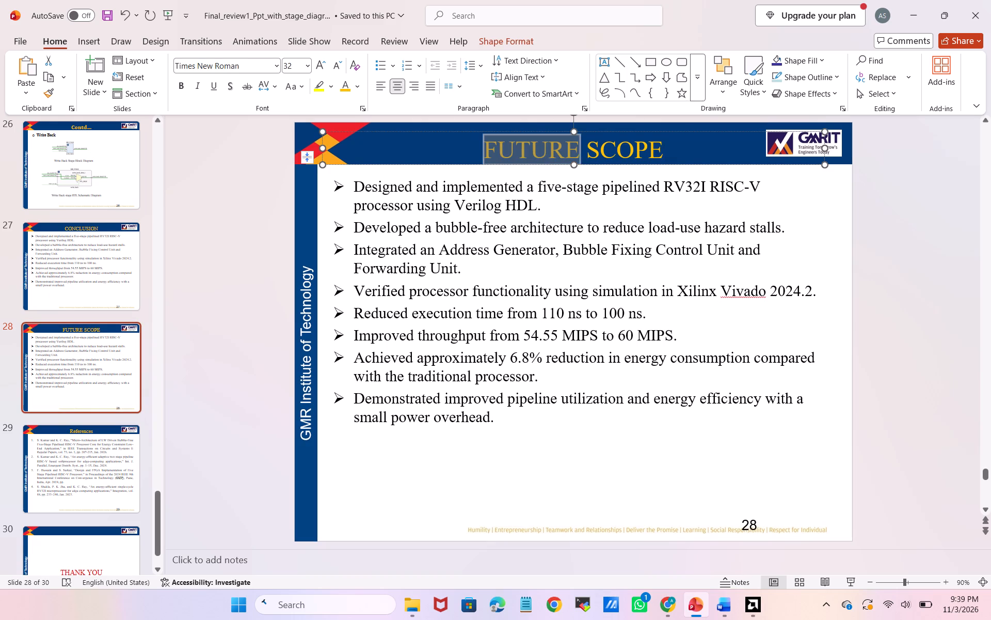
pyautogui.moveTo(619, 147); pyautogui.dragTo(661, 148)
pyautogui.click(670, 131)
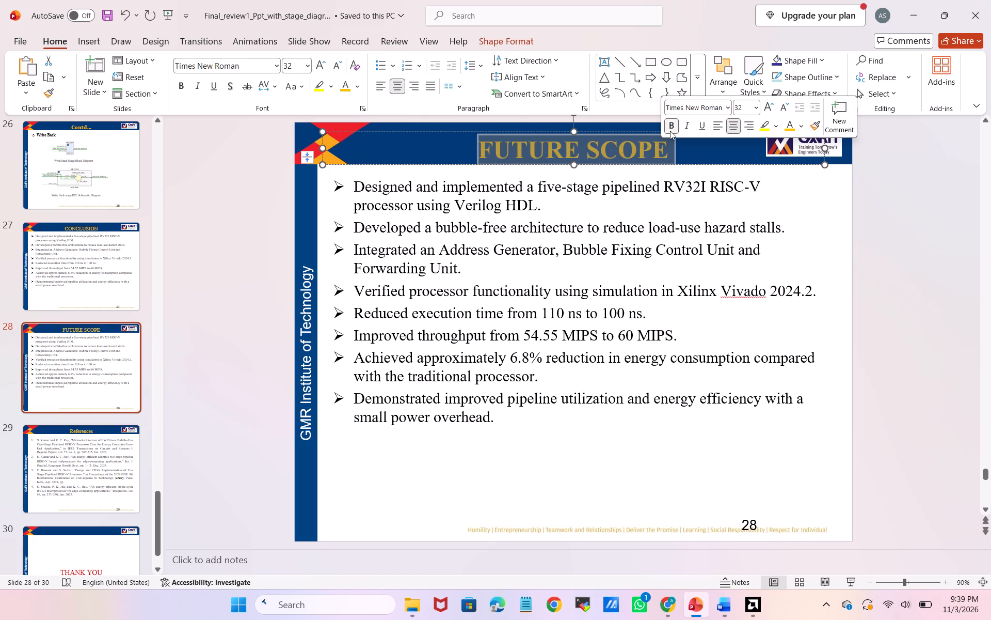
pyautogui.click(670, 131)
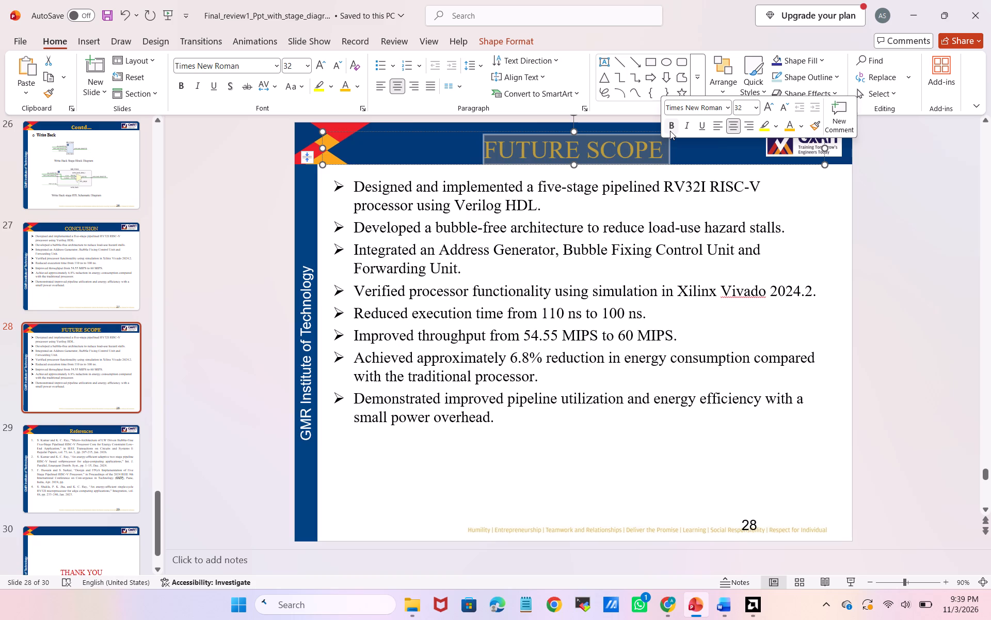
# Delete all the conclusion bullet text from the body of the FUTURE SCOPE slide.
pyautogui.click(709, 252)
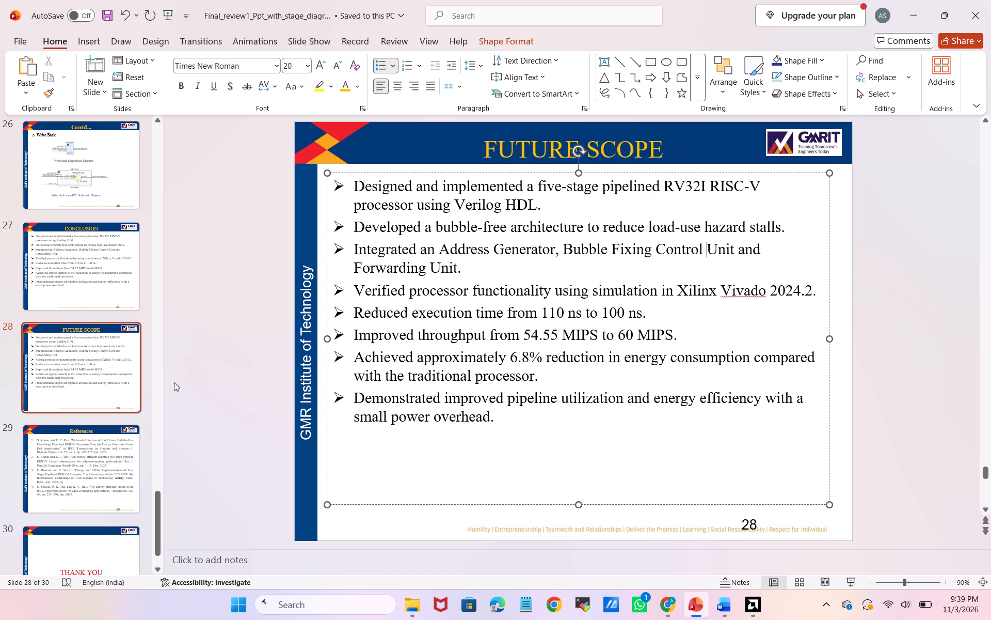
pyautogui.moveTo(495, 422); pyautogui.dragTo(334, 220)
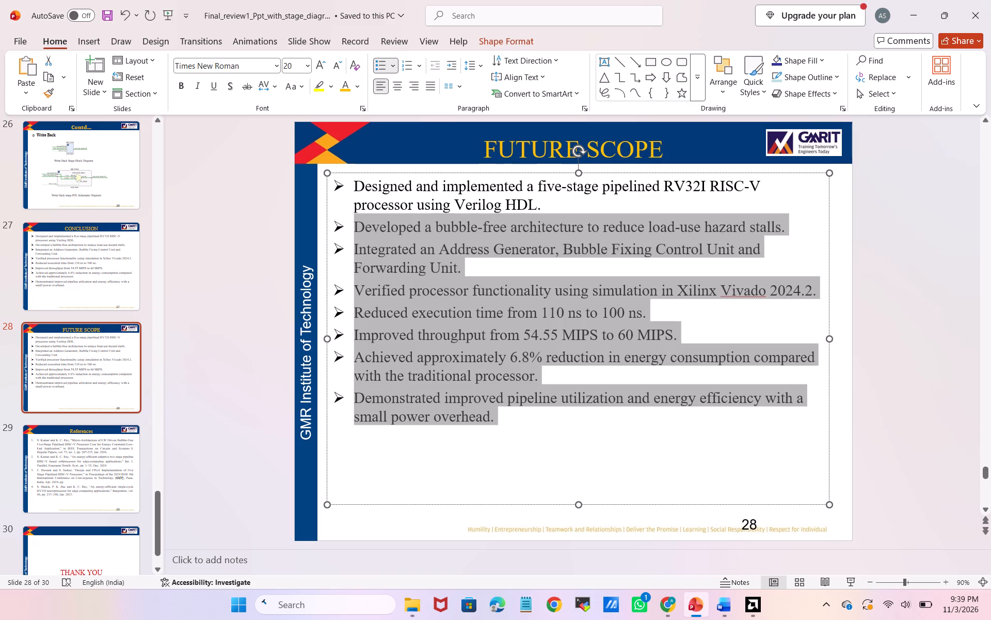
pyautogui.moveTo(334, 220); pyautogui.dragTo(335, 190)
pyautogui.press('BackSpace')
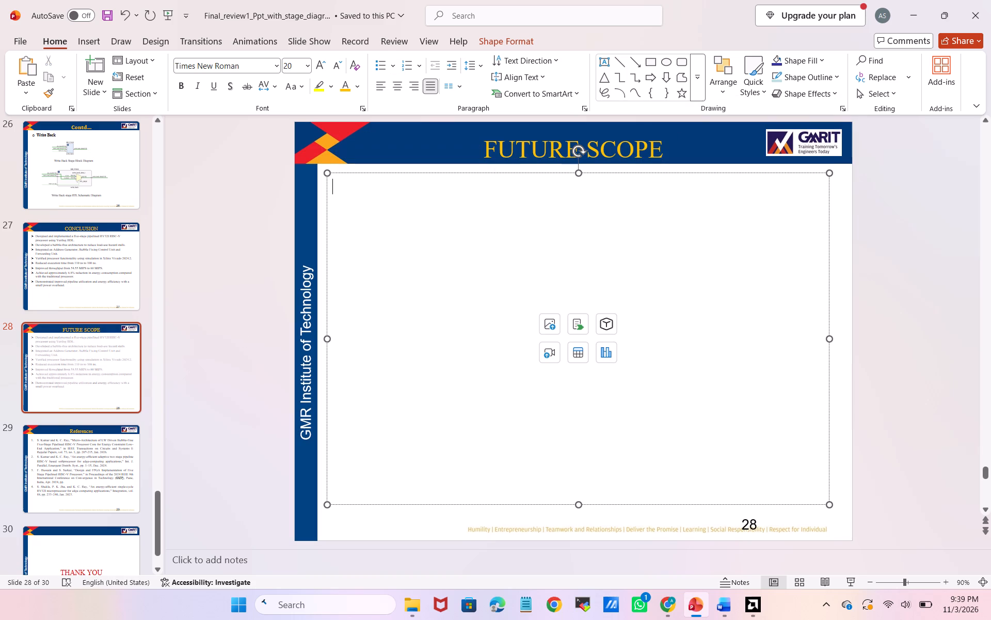
pyautogui.click(669, 602)
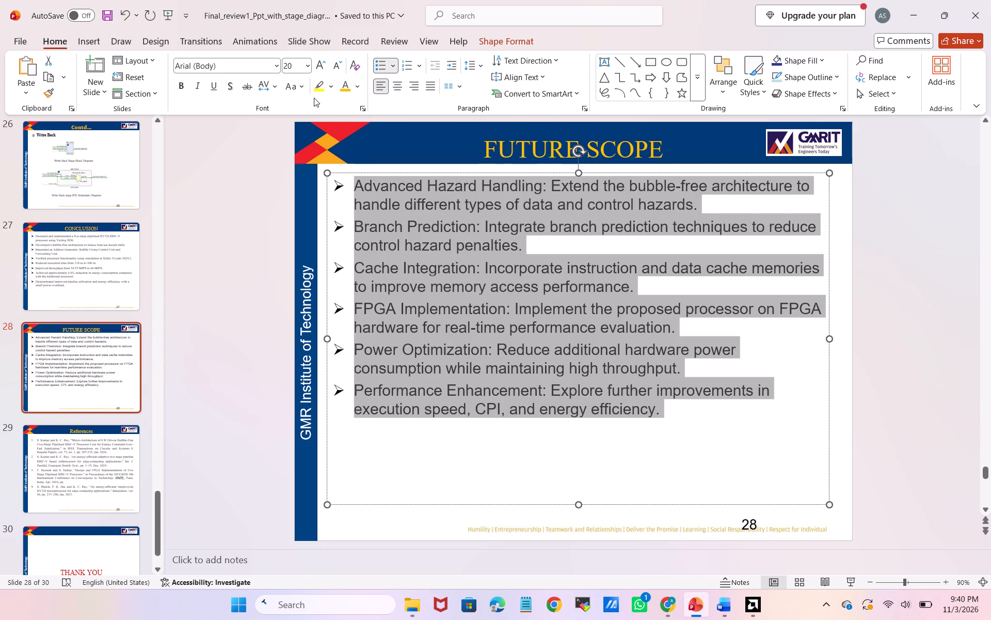
pyautogui.click(277, 66)
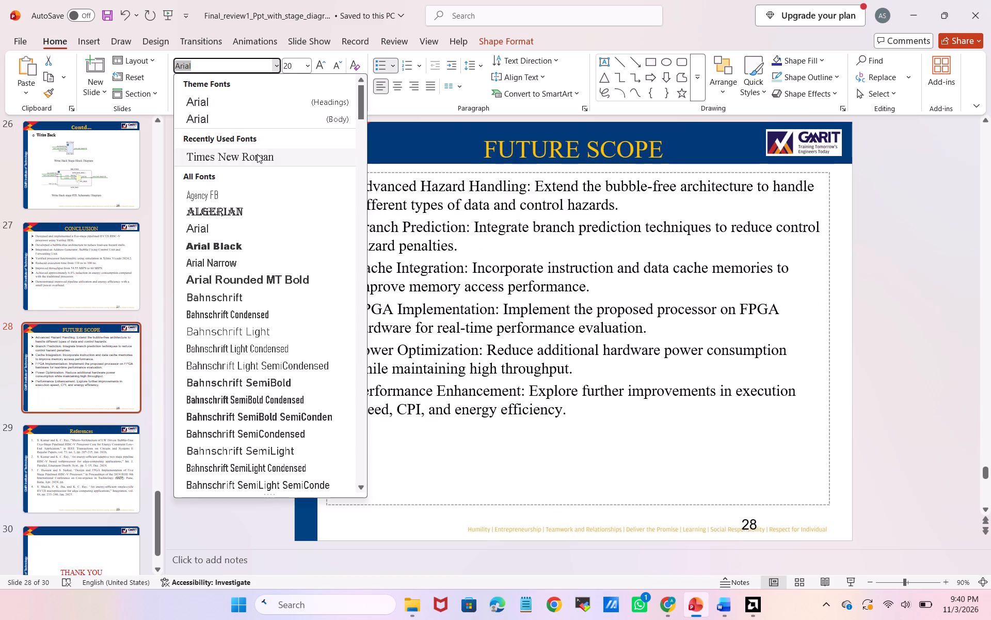
pyautogui.click(257, 154)
pyautogui.click(513, 468)
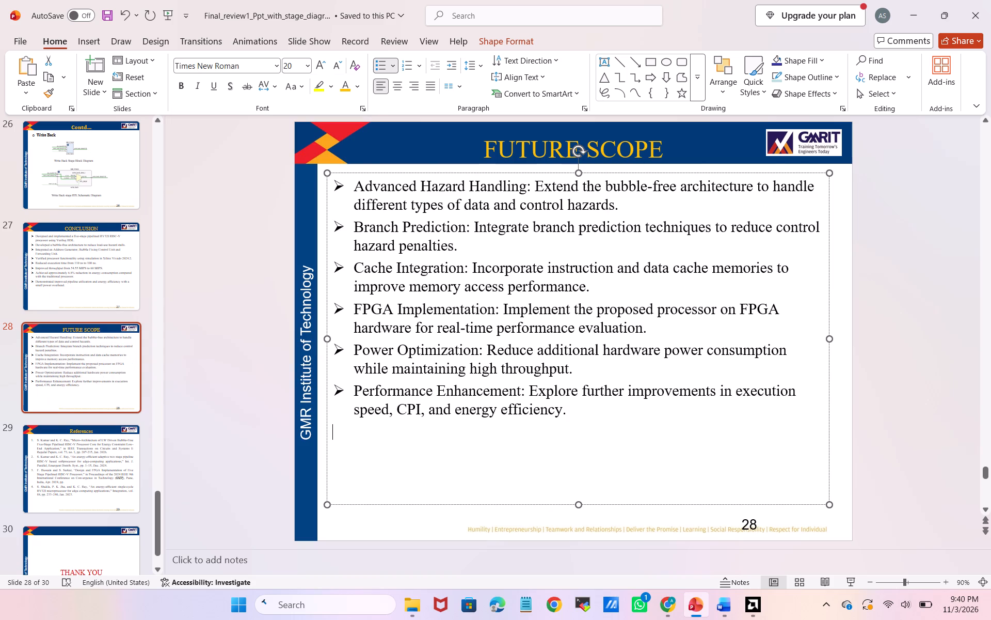
# Bold the lead terms "Advanced Hazard Handling:", "Branch Prediction" and "Cache Integration:" in the first three bullets.
pyautogui.moveTo(530, 189); pyautogui.dragTo(503, 182)
pyautogui.moveTo(503, 182); pyautogui.dragTo(378, 190)
pyautogui.click(388, 173)
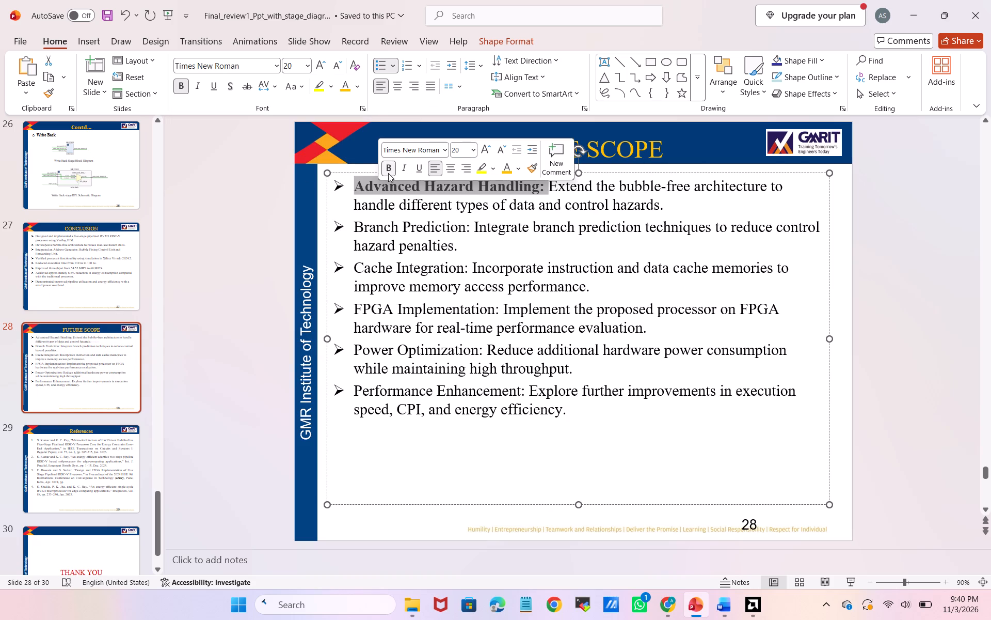
pyautogui.moveTo(466, 227); pyautogui.dragTo(386, 221)
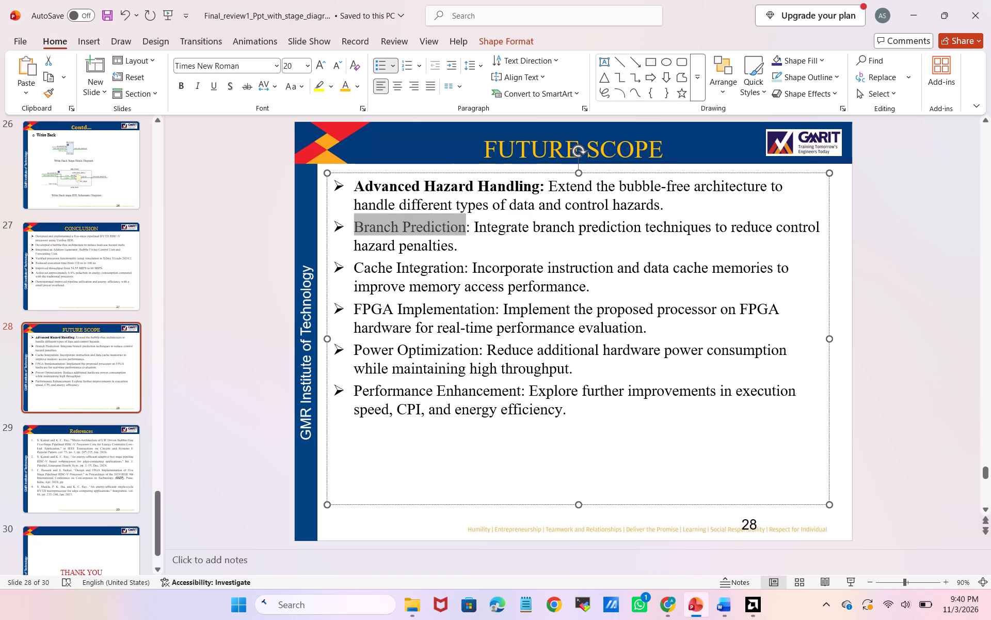
pyautogui.moveTo(386, 221); pyautogui.dragTo(379, 221)
pyautogui.click(389, 206)
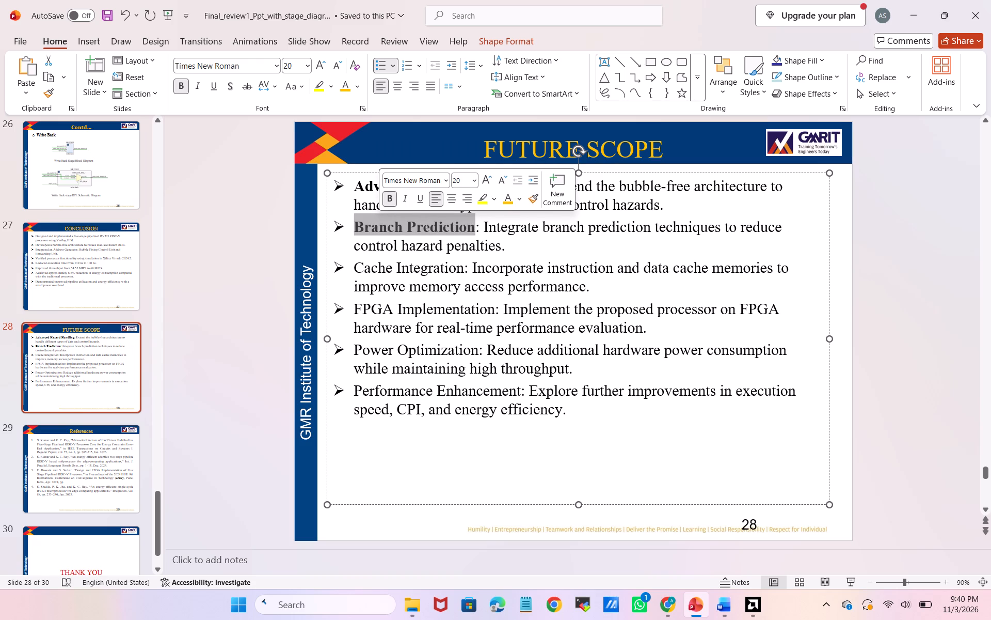
pyautogui.moveTo(468, 267); pyautogui.dragTo(384, 262)
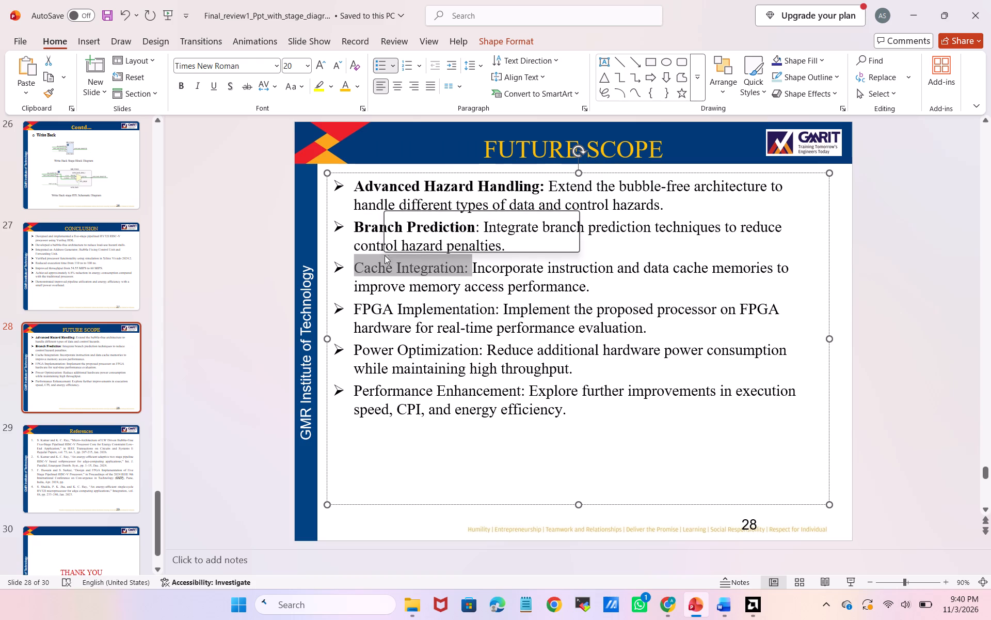
pyautogui.click(390, 245)
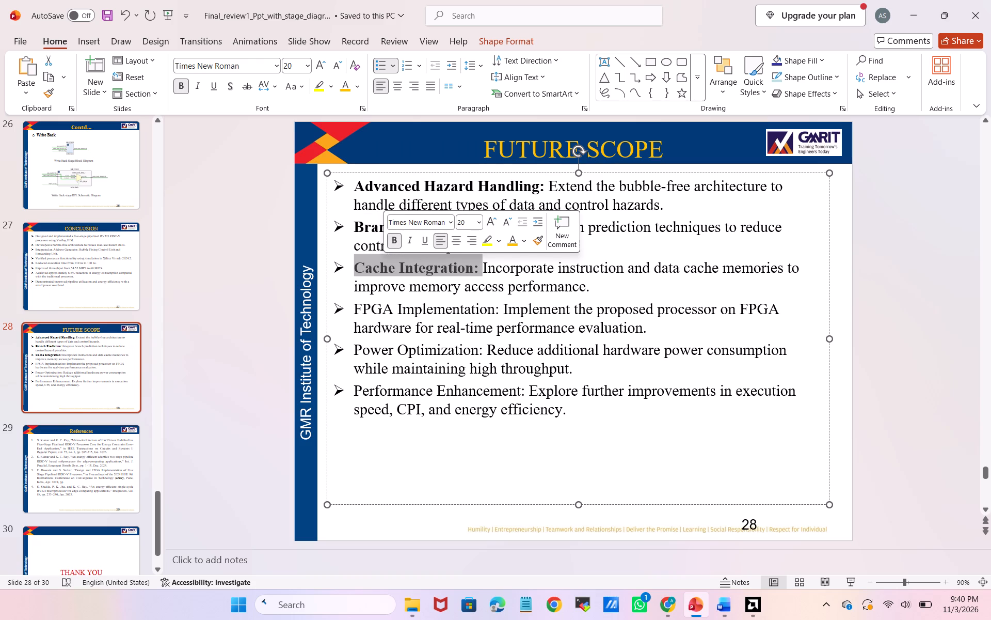
# Bold the lead terms "FPGA Implementation:", "Power Optimization" and "Performance Enhancement" in the last three bullets.
pyautogui.moveTo(500, 312); pyautogui.dragTo(375, 309)
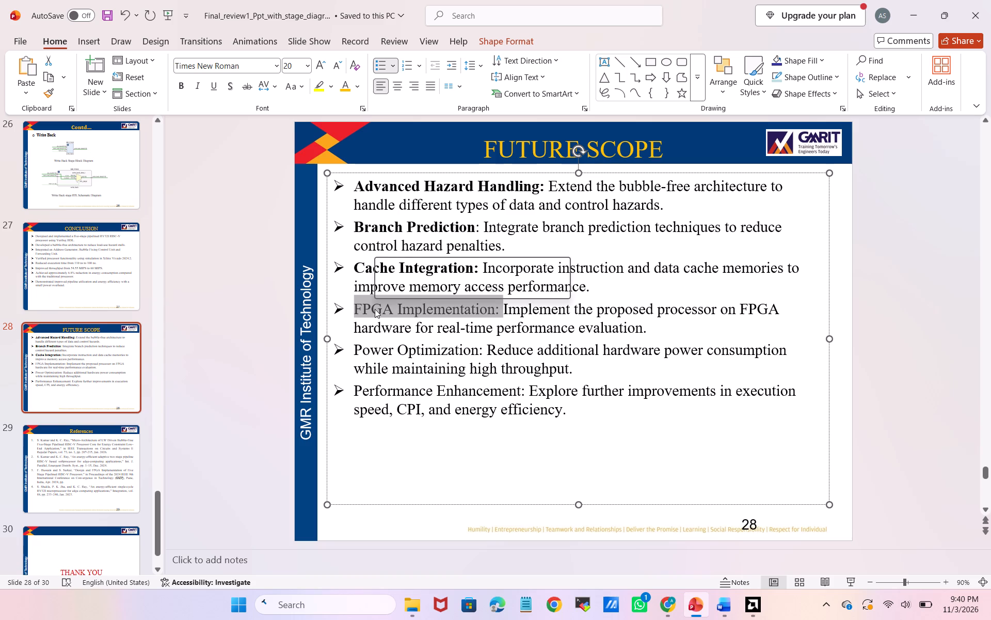
pyautogui.click(382, 288)
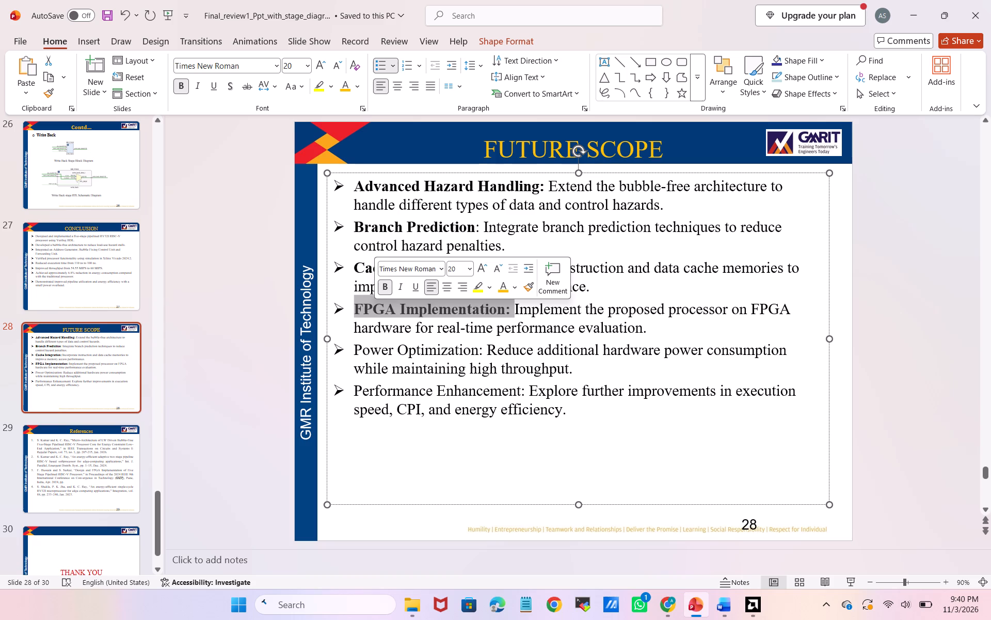
pyautogui.click(480, 352)
pyautogui.moveTo(480, 352); pyautogui.dragTo(372, 354)
pyautogui.click(380, 335)
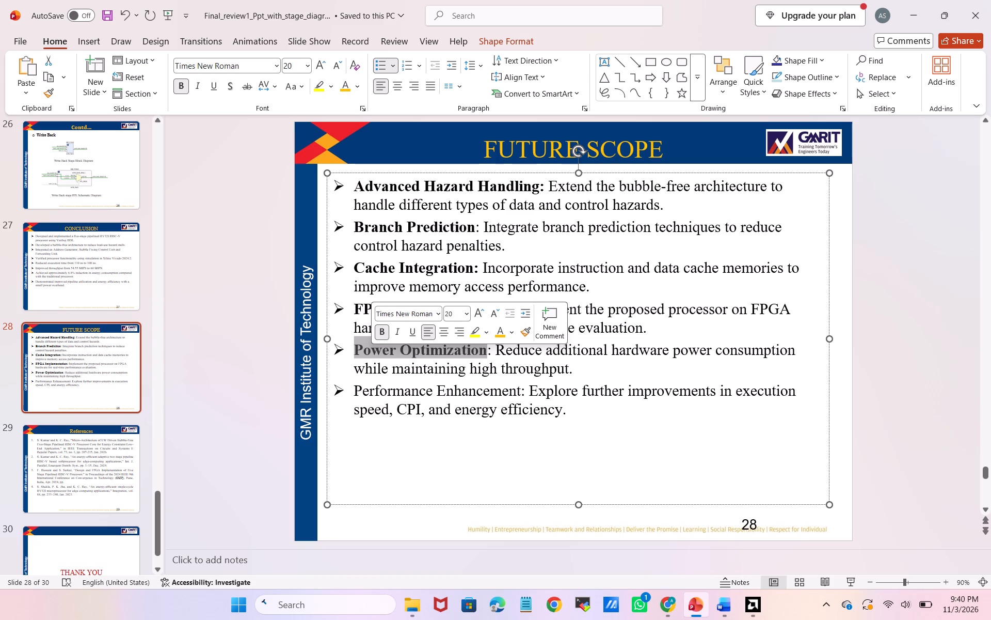
pyautogui.moveTo(522, 394); pyautogui.dragTo(417, 393)
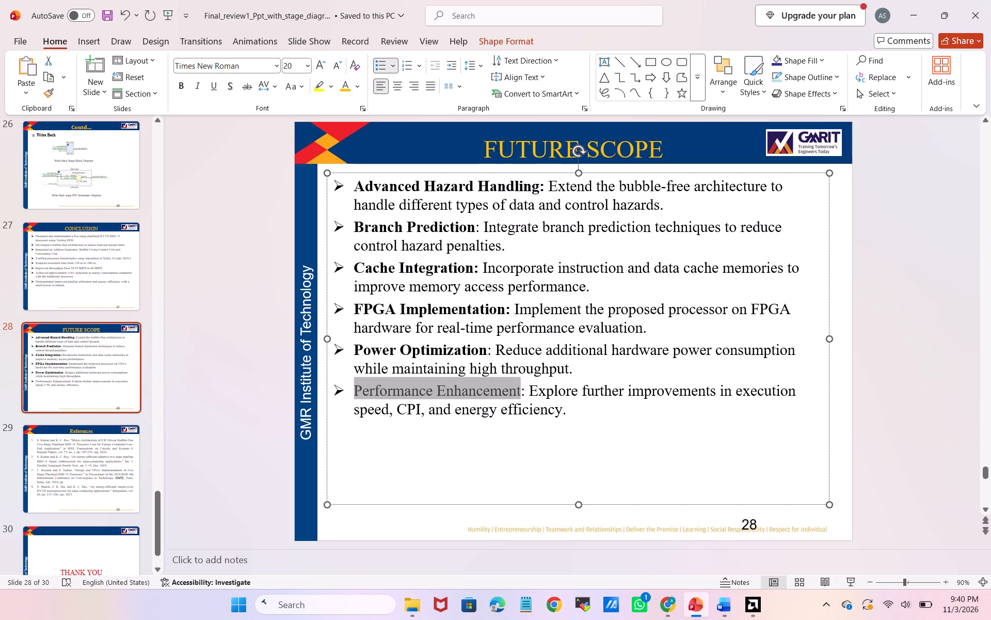
pyautogui.moveTo(417, 393); pyautogui.dragTo(389, 396)
pyautogui.click(394, 369)
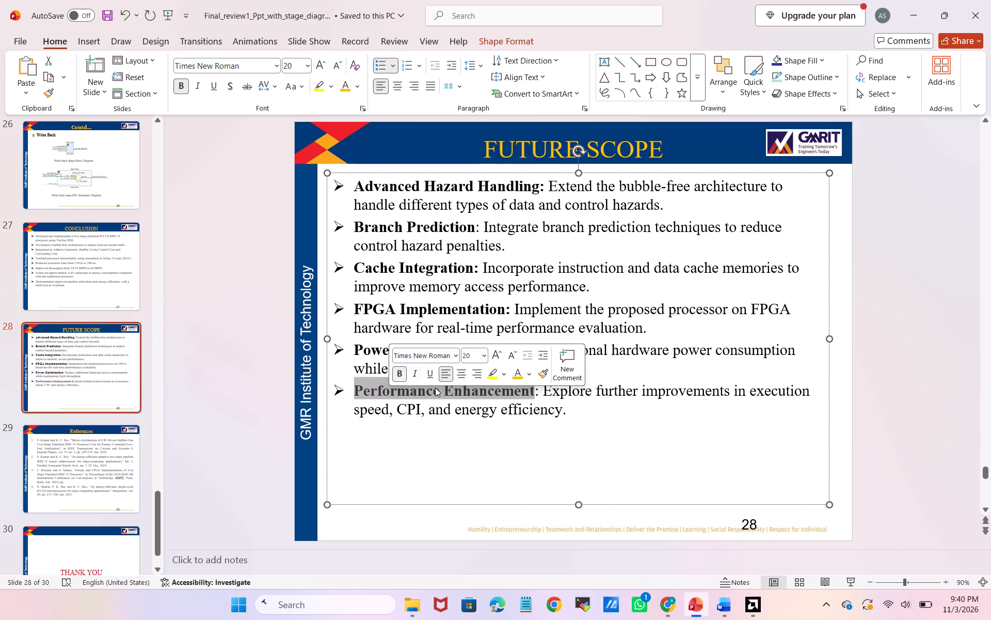
pyautogui.click(508, 428)
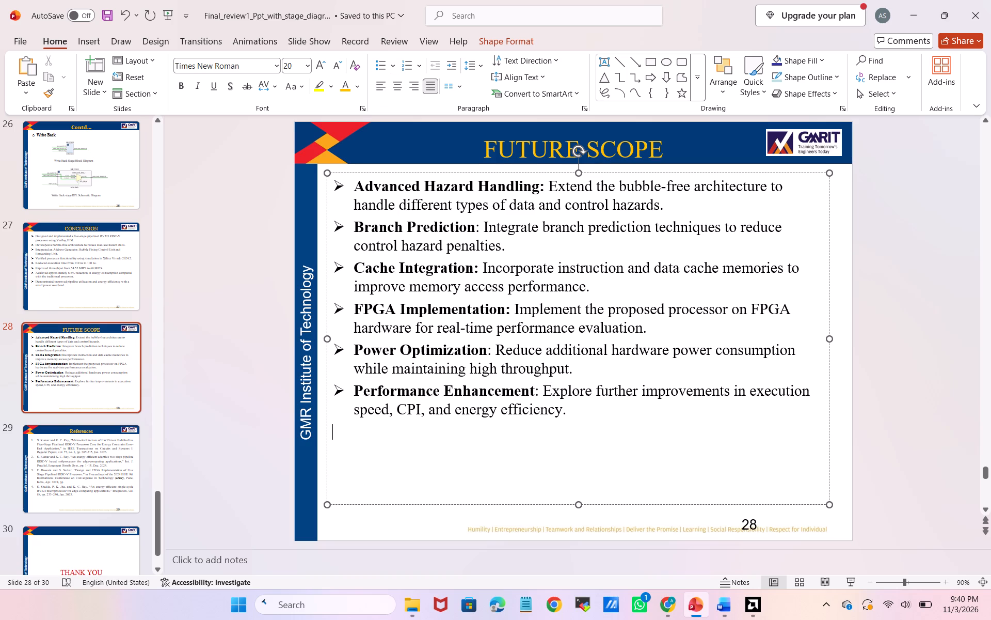
# Shrink the FUTURE SCOPE body text box around its text and lower its top edge slightly below the title band.
pyautogui.click(822, 469)
pyautogui.moveTo(828, 504); pyautogui.dragTo(818, 454)
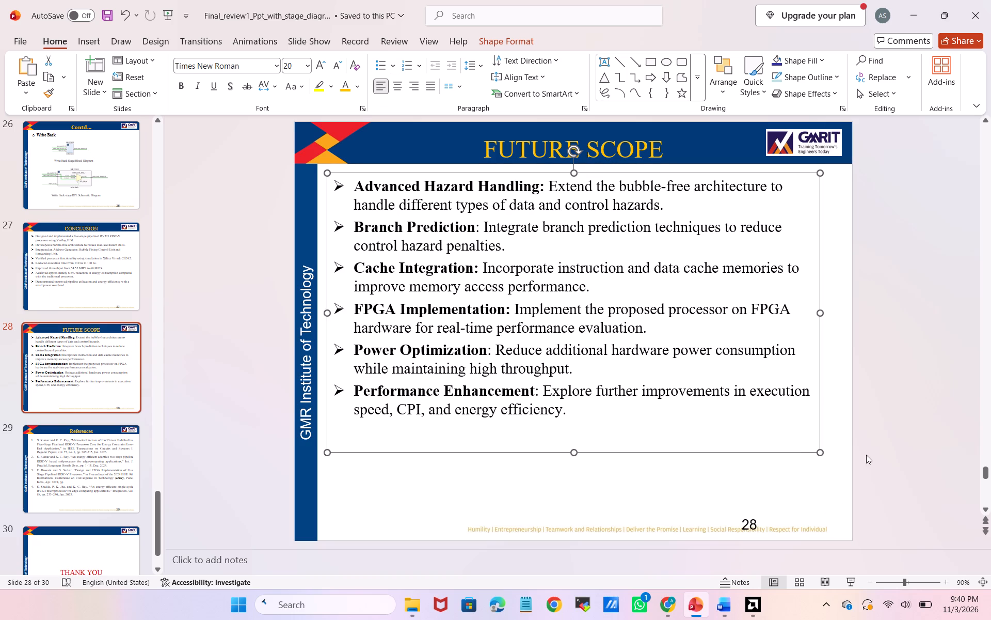
pyautogui.click(880, 447)
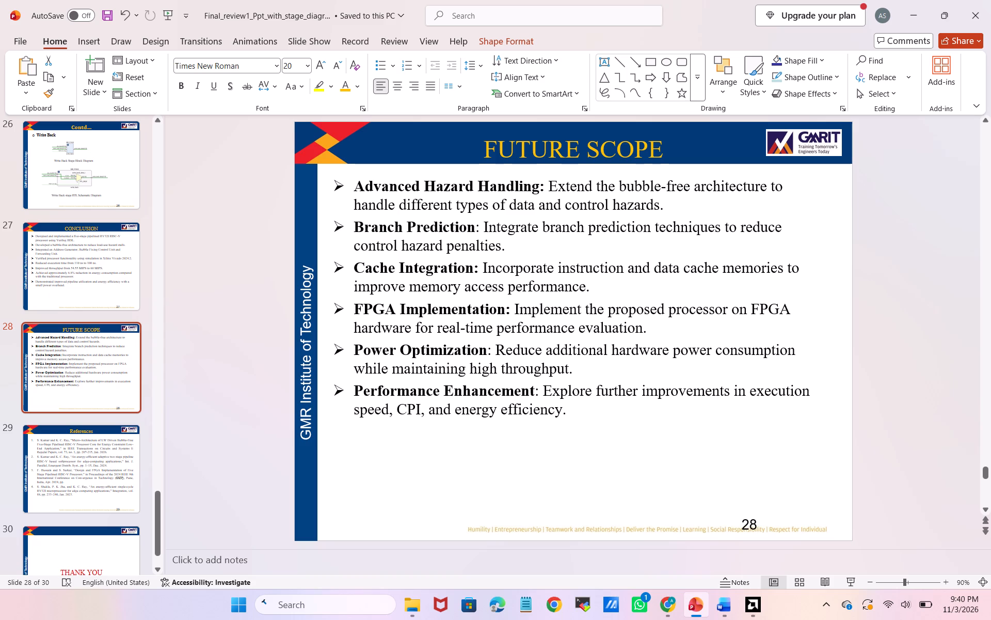
pyautogui.click(466, 175)
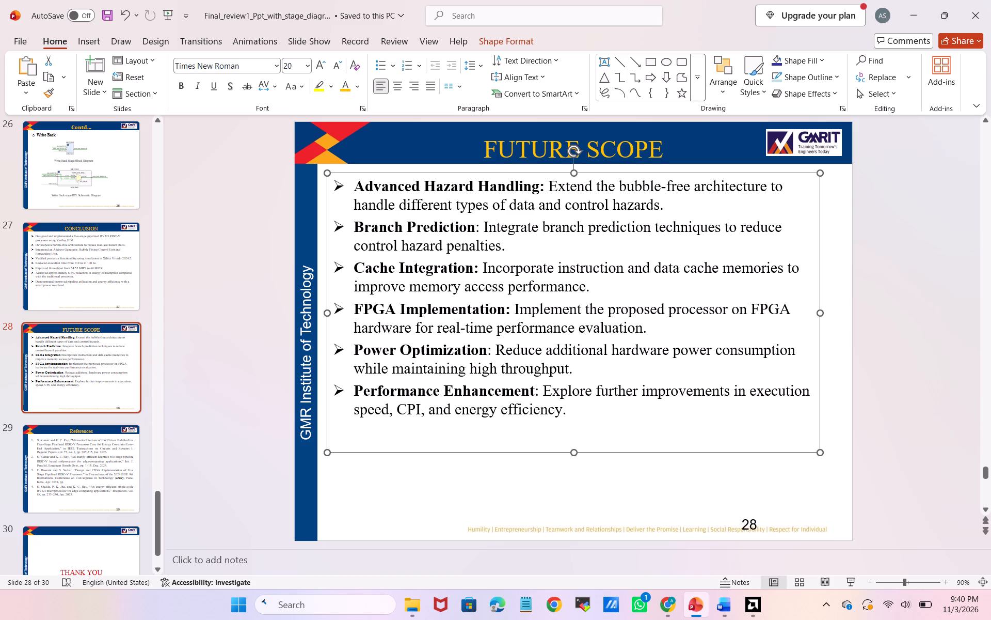
pyautogui.moveTo(327, 173); pyautogui.dragTo(329, 179)
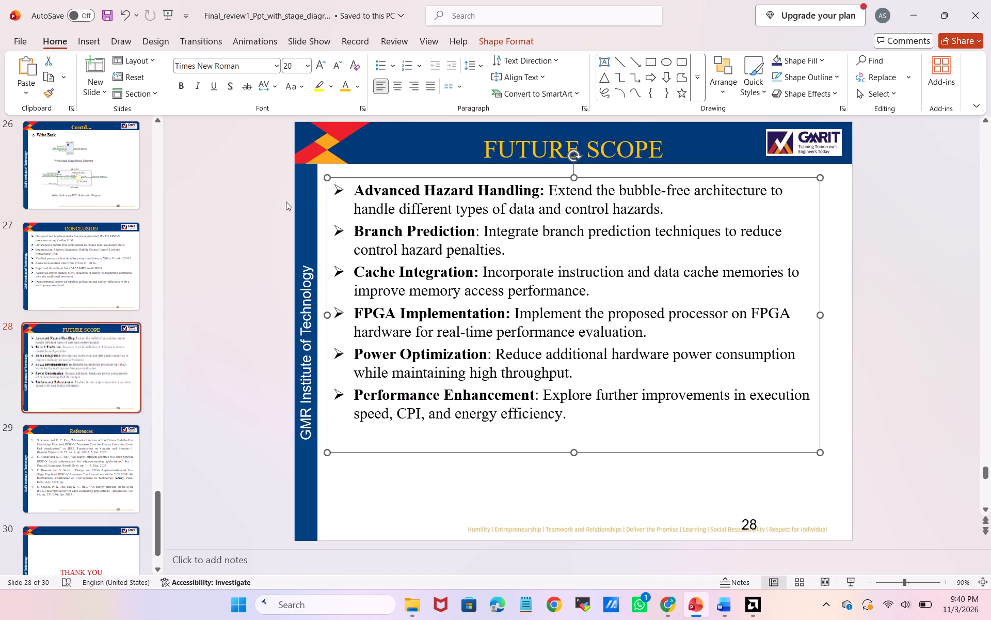
pyautogui.click(274, 209)
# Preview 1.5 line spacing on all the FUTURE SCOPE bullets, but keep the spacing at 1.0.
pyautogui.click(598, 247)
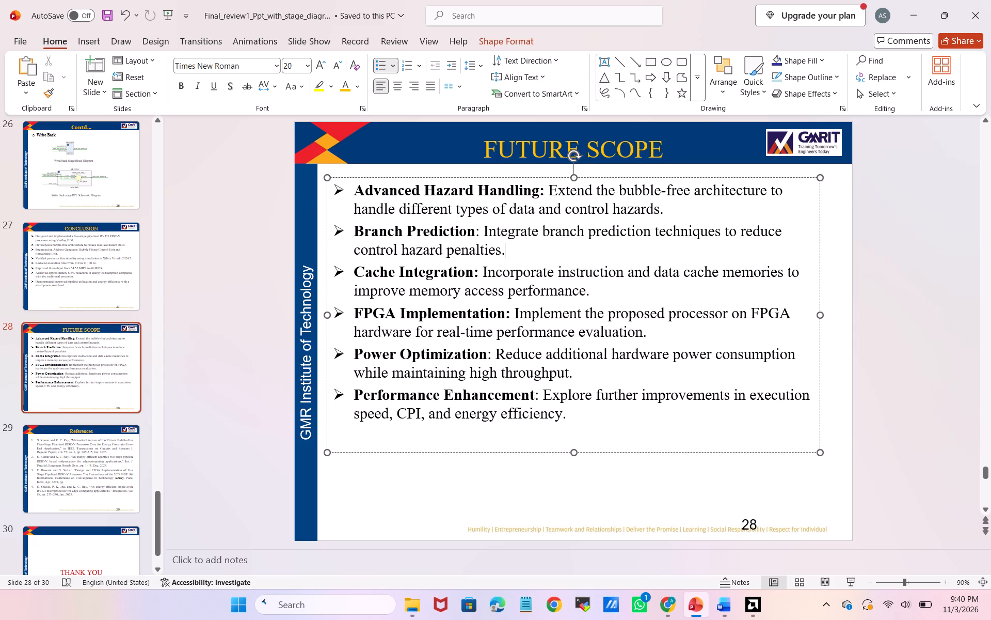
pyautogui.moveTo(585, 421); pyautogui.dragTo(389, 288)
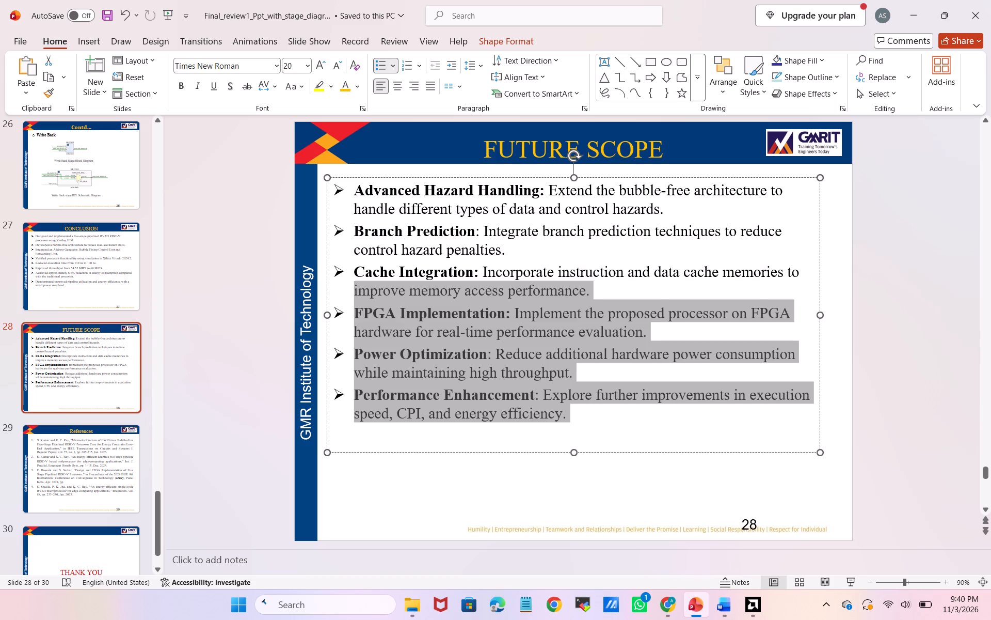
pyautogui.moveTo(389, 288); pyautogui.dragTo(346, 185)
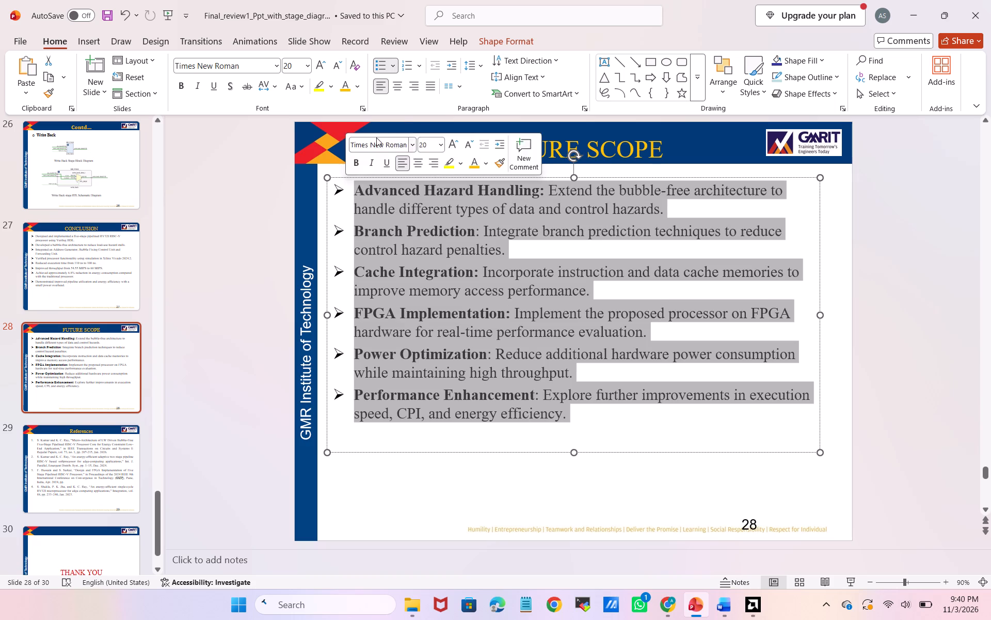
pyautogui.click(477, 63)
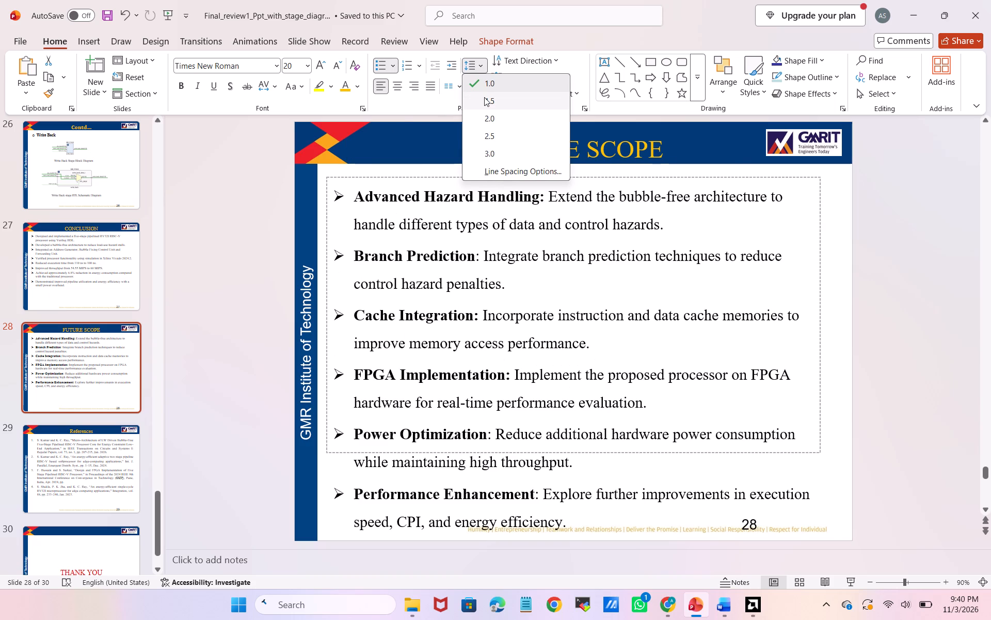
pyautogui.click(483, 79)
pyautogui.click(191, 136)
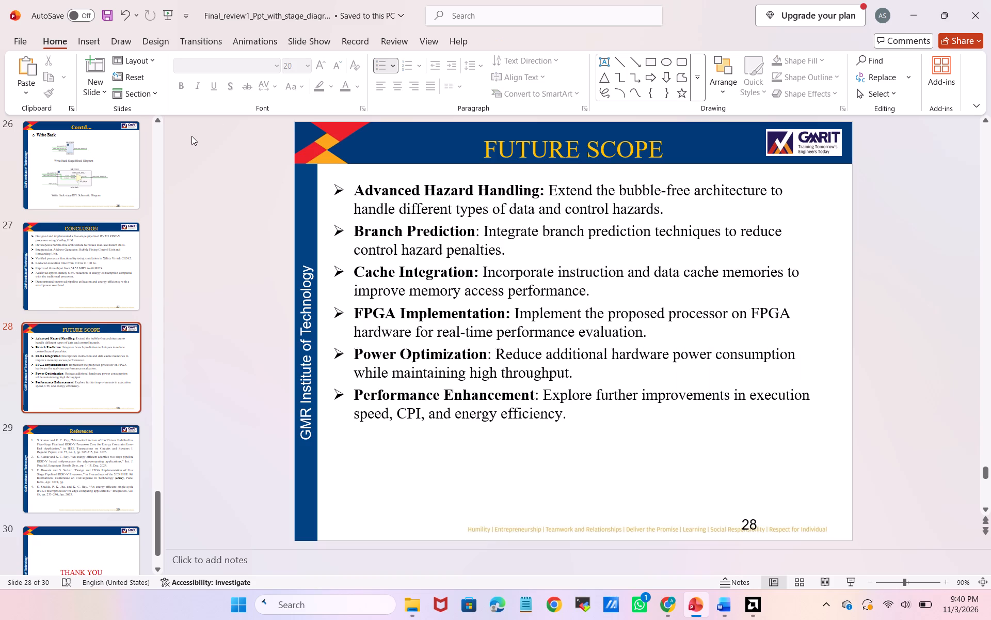
# Review the reference list on the References slide that follows FUTURE SCOPE.
pyautogui.scroll(1, 183, 145)
pyautogui.scroll(-1, 119, 274)
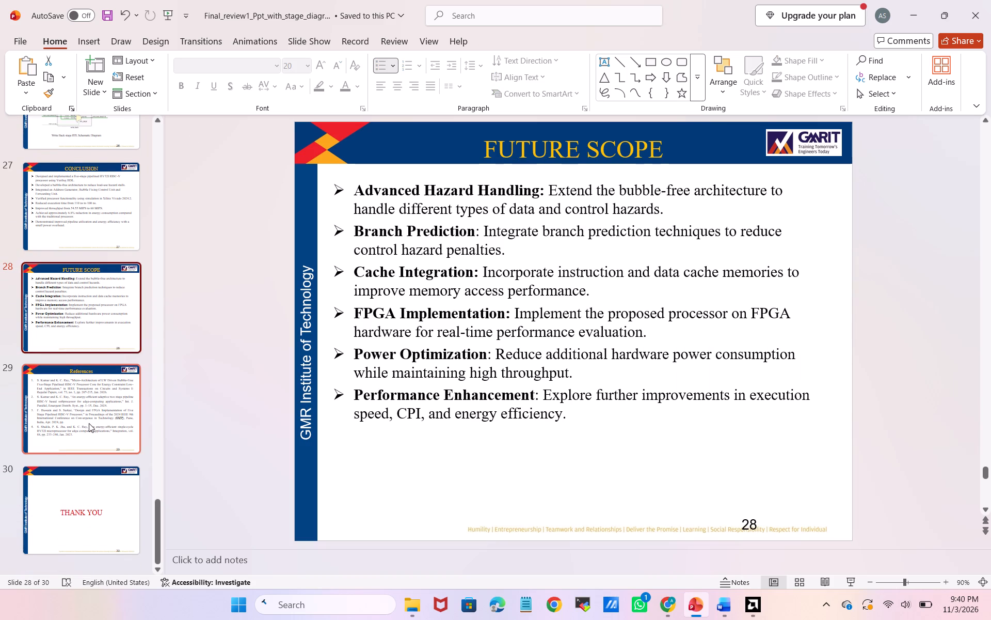
pyautogui.click(89, 423)
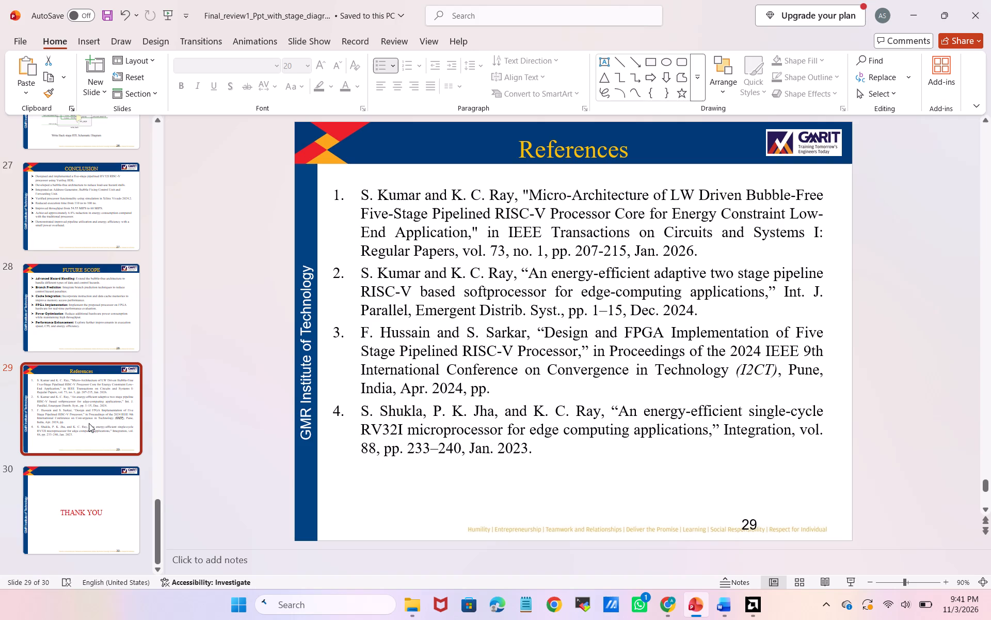
pyautogui.moveTo(540, 441); pyautogui.dragTo(535, 437)
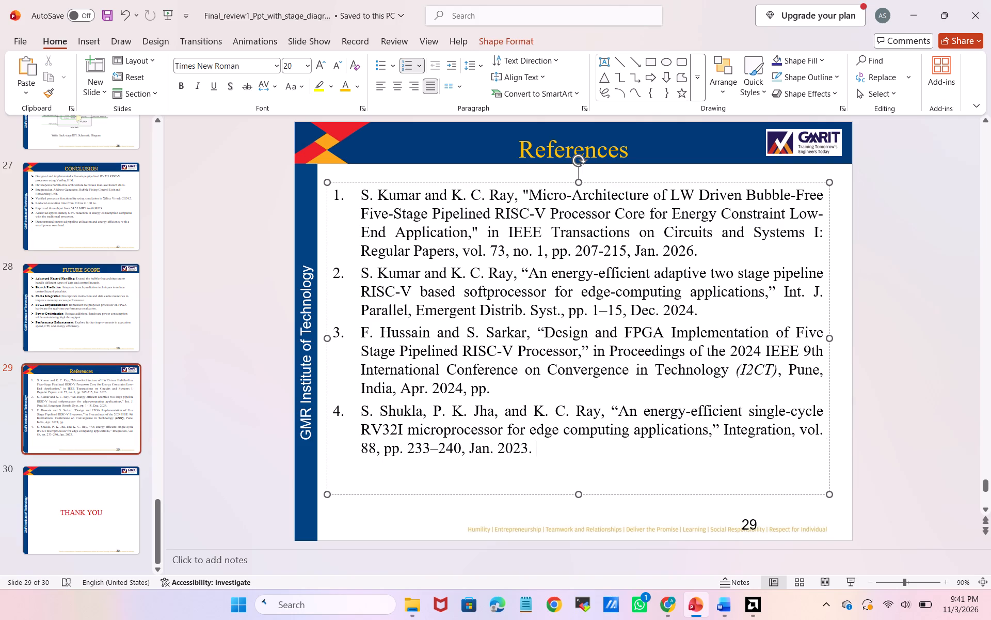
pyautogui.moveTo(535, 437); pyautogui.dragTo(672, 536)
pyautogui.moveTo(672, 536); pyautogui.dragTo(724, 600)
# Open the recent Word document RISC-V_Project_Report_FINAL and go to its REFERENCES list near the end.
pyautogui.click(415, 608)
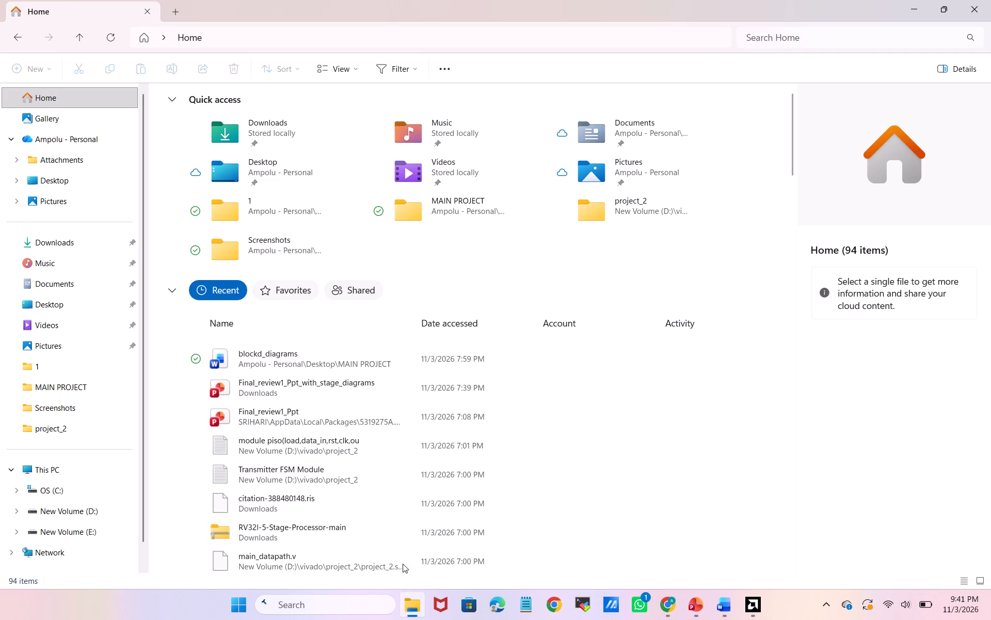
pyautogui.scroll(-2, 329, 411)
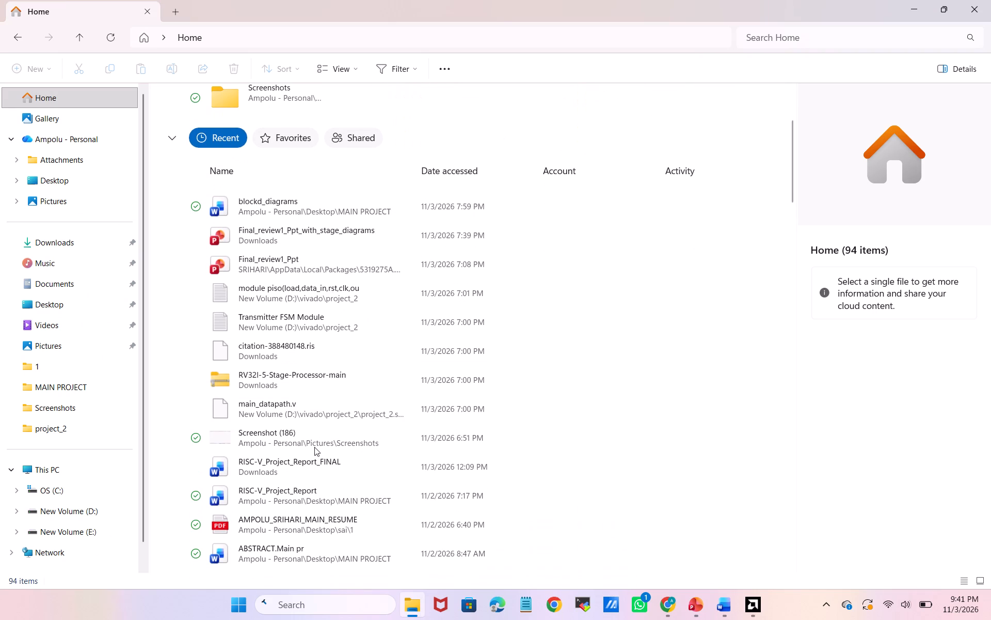
pyautogui.doubleClick(308, 461)
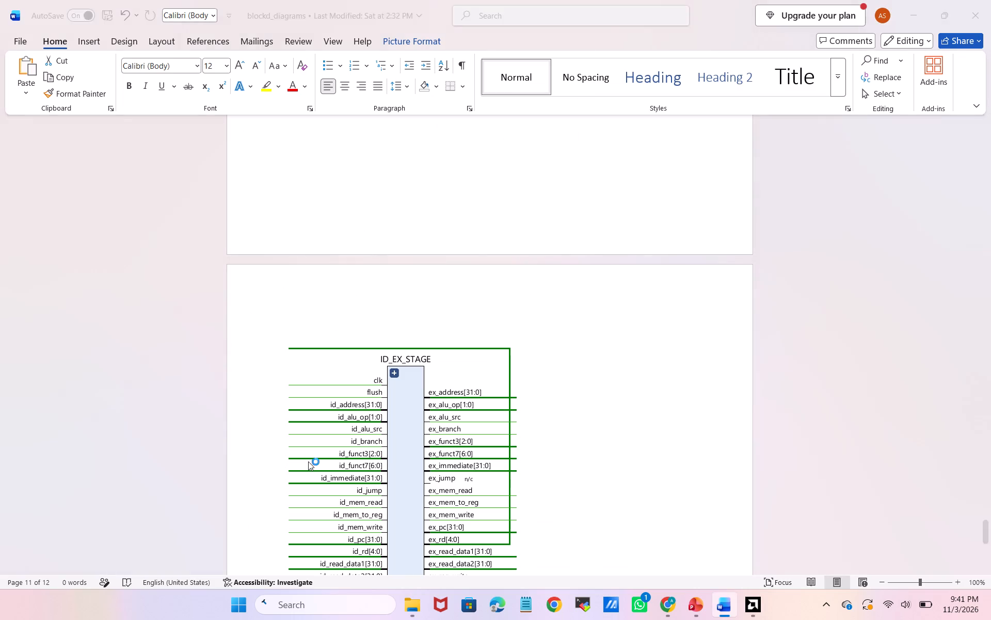
pyautogui.scroll(-9, 594, 400)
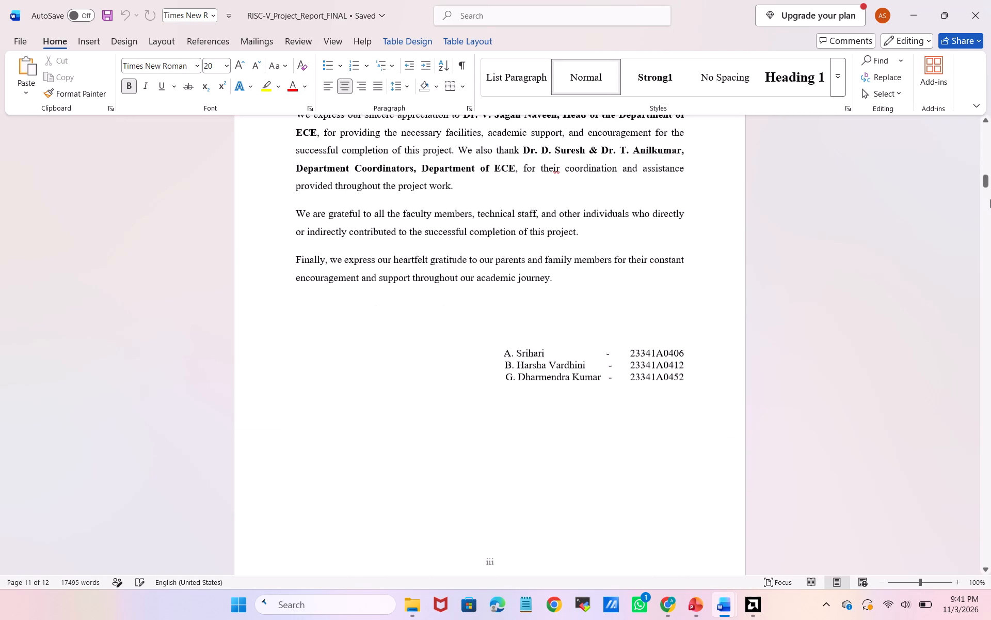
pyautogui.moveTo(985, 156); pyautogui.dragTo(981, 246)
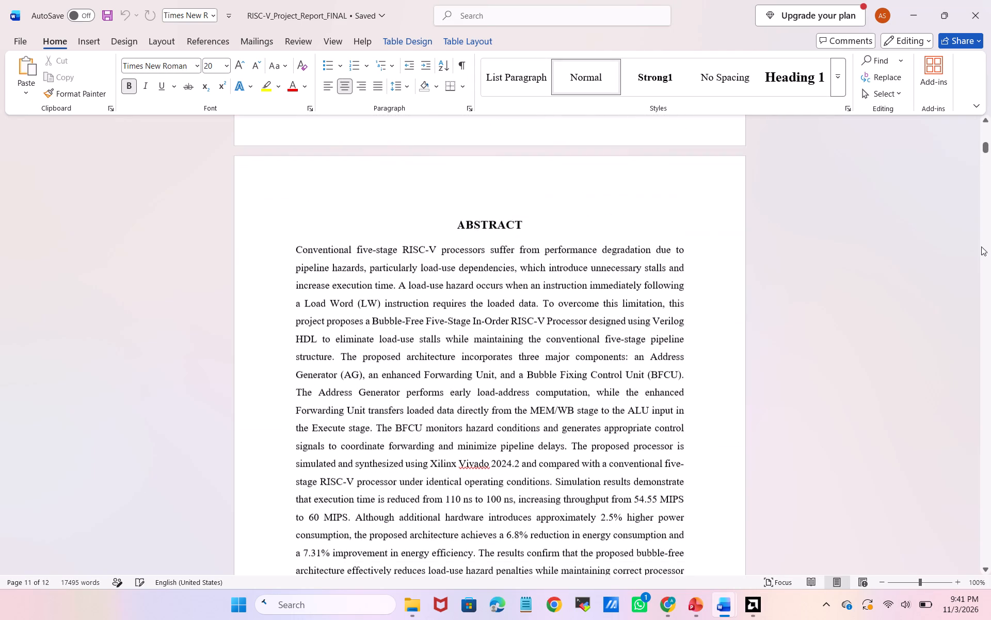
pyautogui.moveTo(981, 246); pyautogui.dragTo(962, 489)
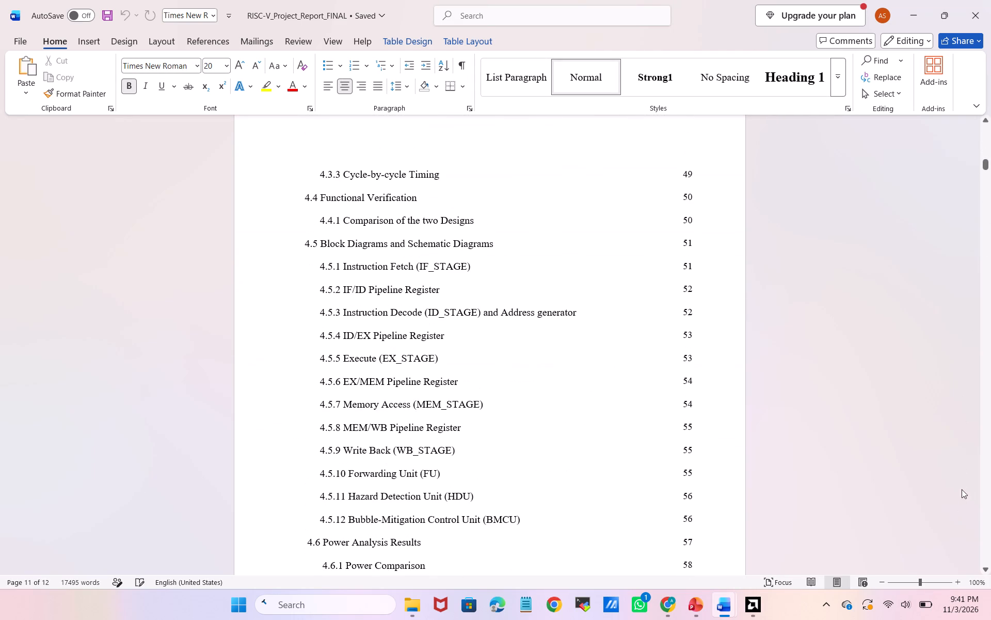
pyautogui.moveTo(962, 489); pyautogui.dragTo(980, 518)
pyautogui.moveTo(985, 165); pyautogui.dragTo(967, 572)
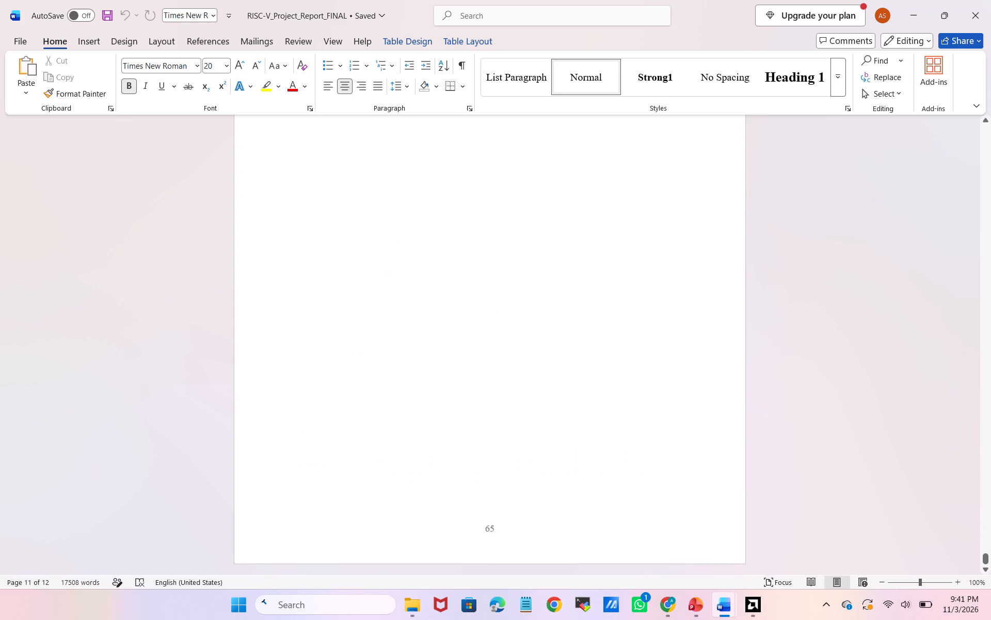
pyautogui.scroll(6, 692, 396)
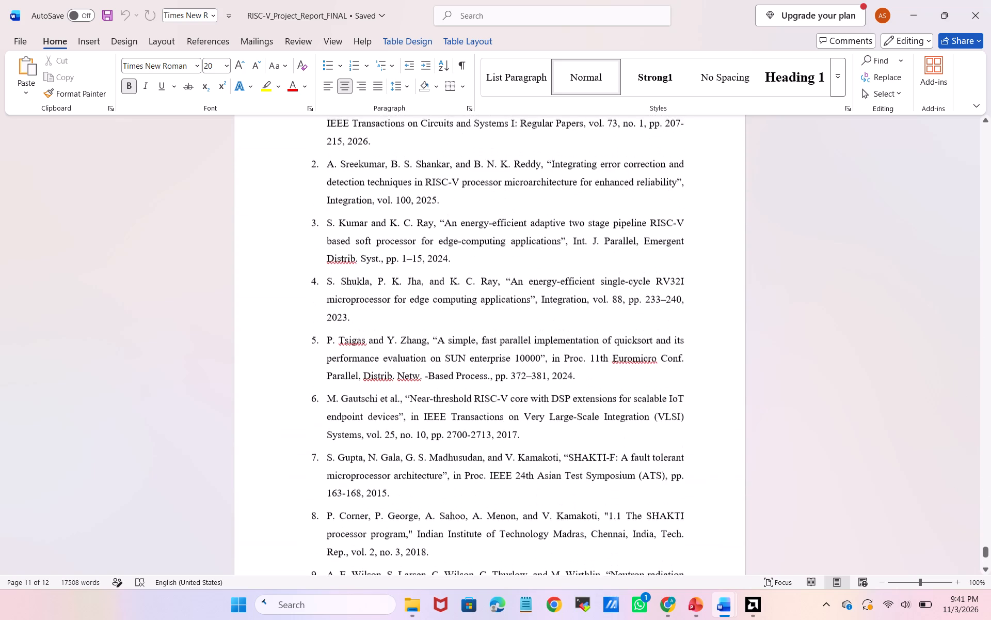
pyautogui.scroll(2, 692, 396)
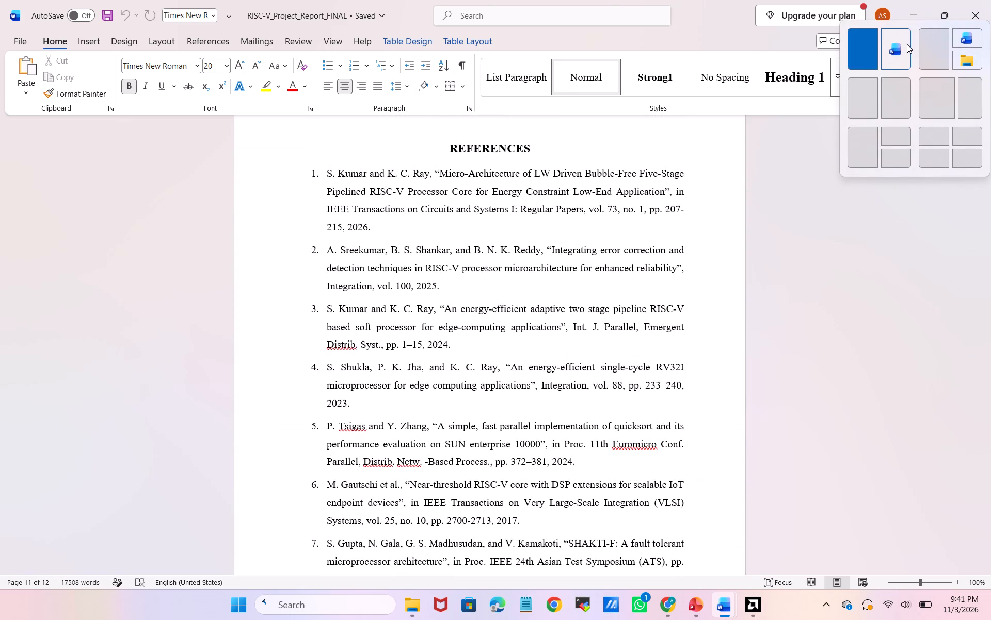
# Switch to the PowerPoint presentation and arrange it side by side with the Word report.
pyautogui.click(695, 600)
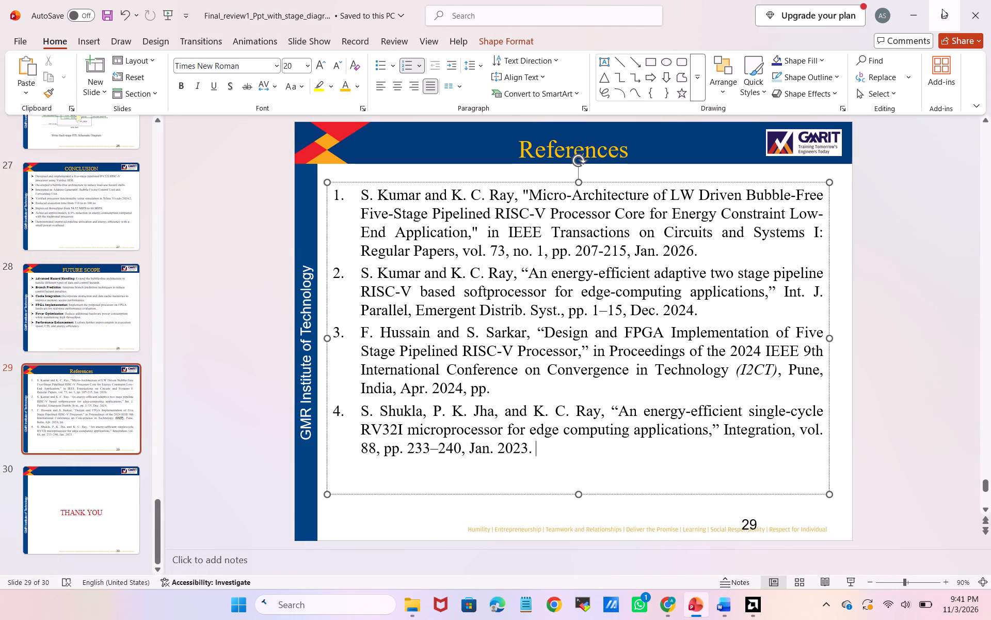
pyautogui.click(883, 48)
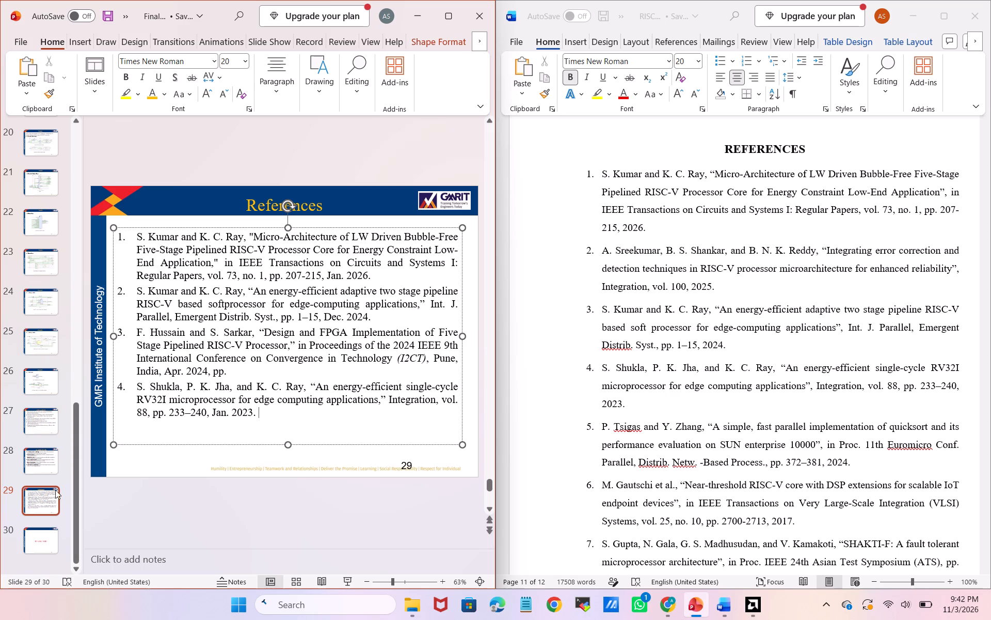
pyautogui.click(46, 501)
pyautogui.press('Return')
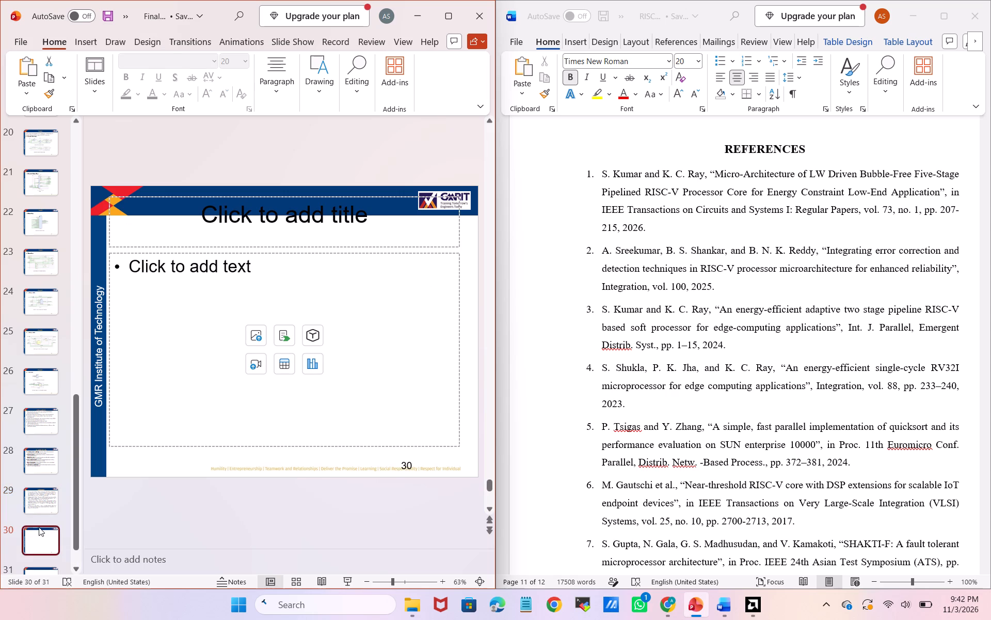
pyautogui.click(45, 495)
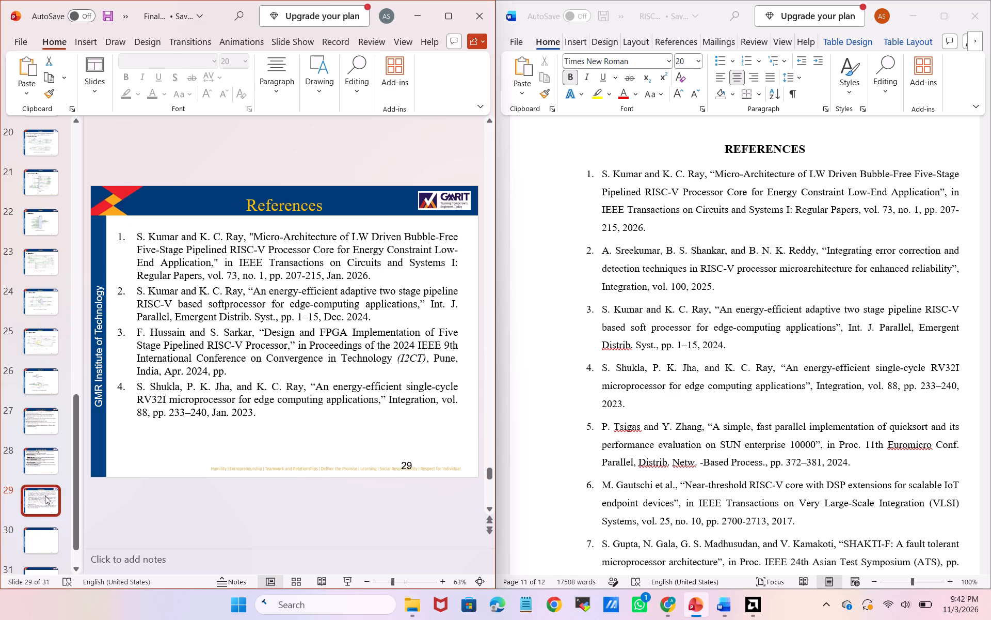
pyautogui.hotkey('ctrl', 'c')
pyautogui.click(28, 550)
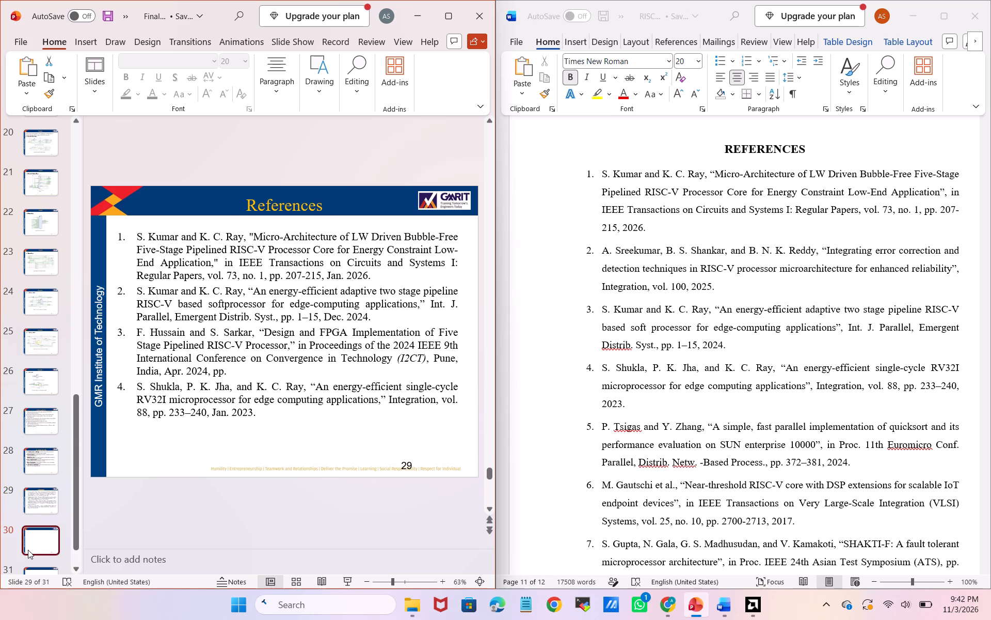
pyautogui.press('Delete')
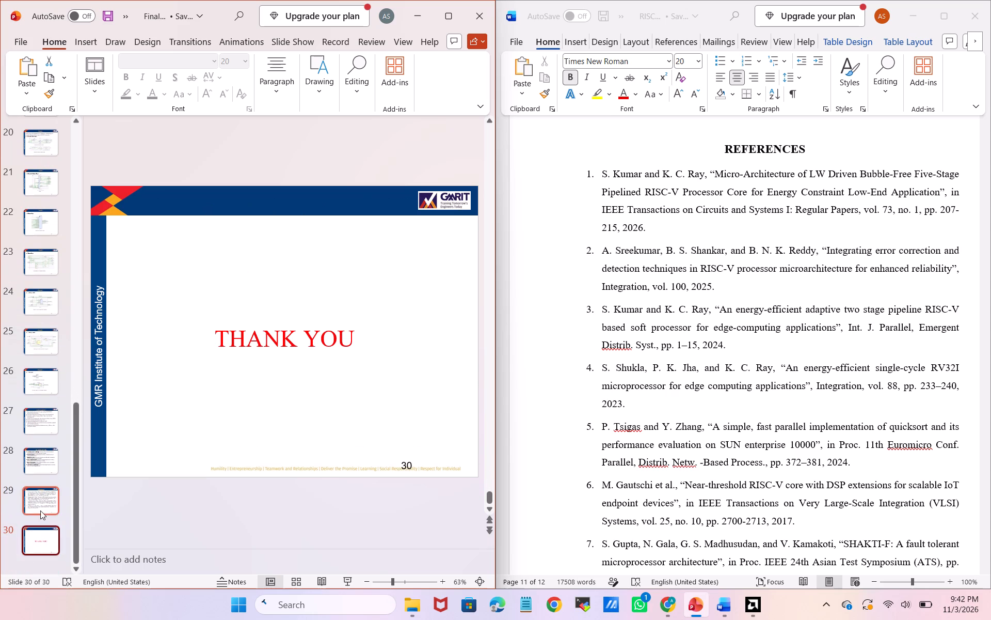
# Replace the title of slide 29, "References", with "Contd...".
pyautogui.click(42, 506)
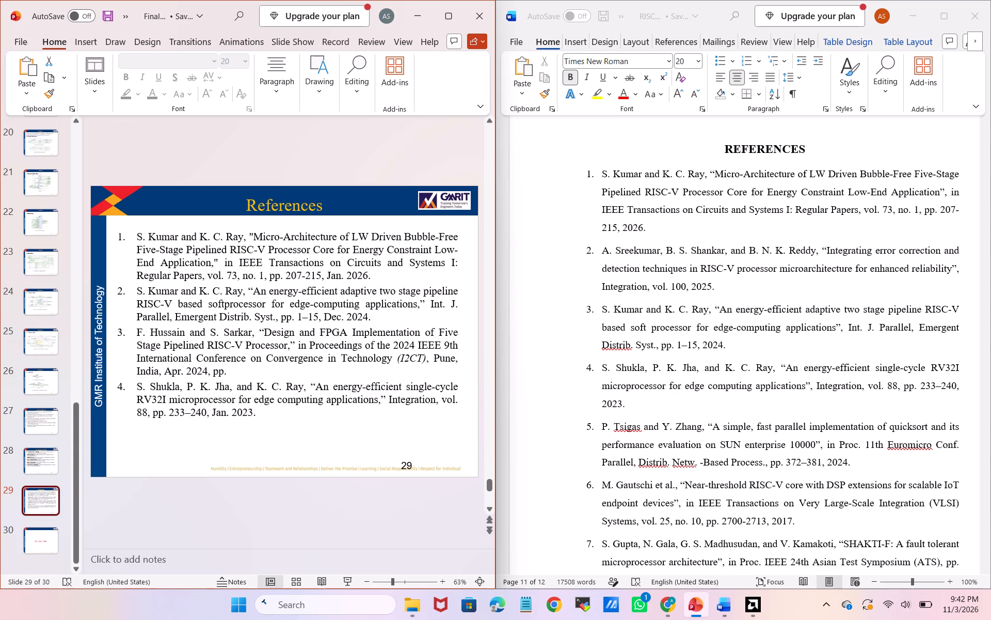
pyautogui.click(269, 413)
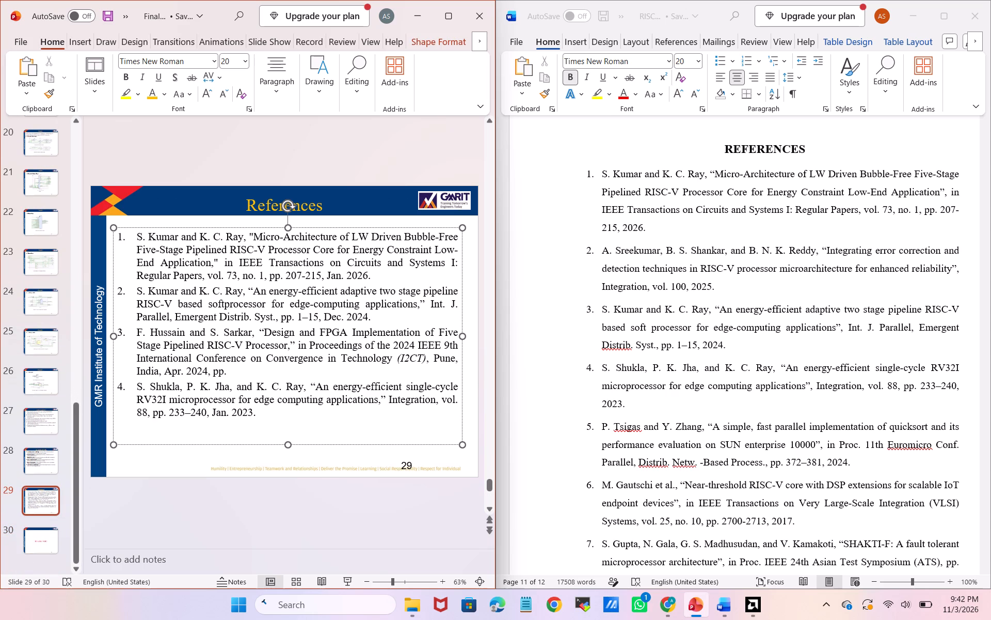
pyautogui.doubleClick(316, 209)
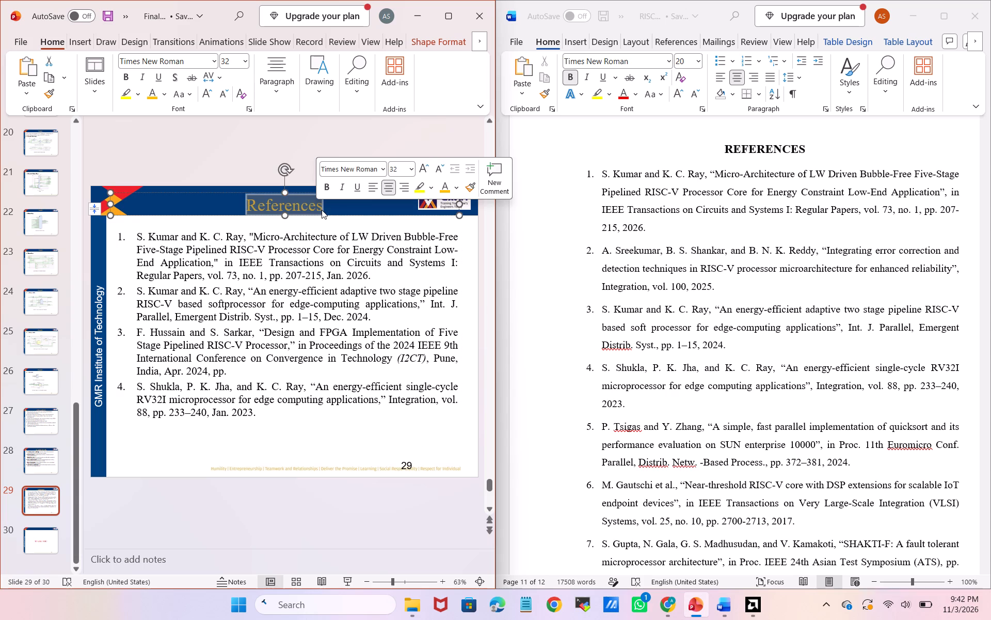
pyautogui.press('BackSpace')
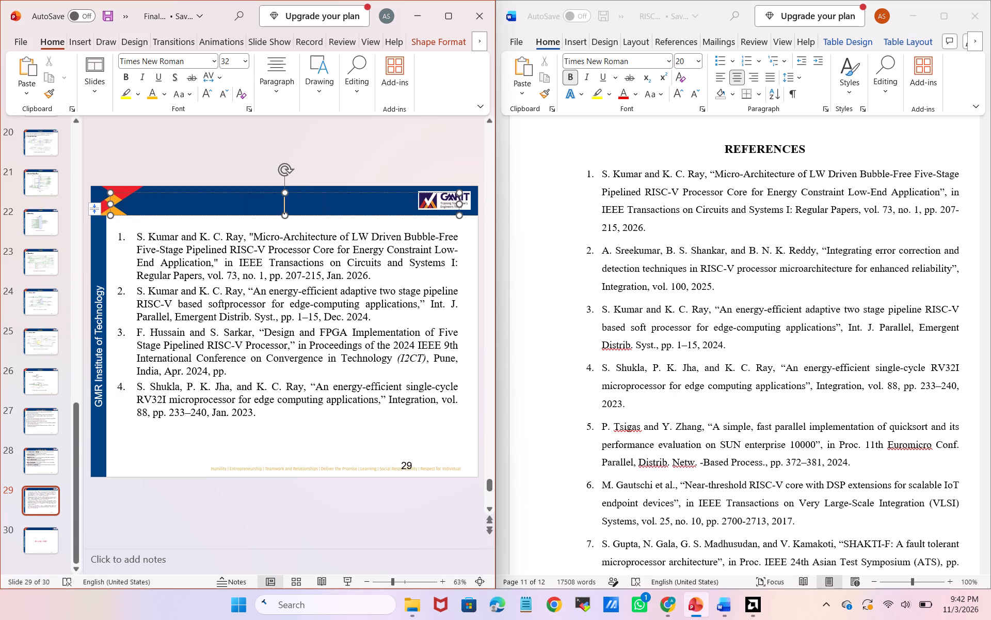
pyautogui.write('Cont')
pyautogui.write('d...')
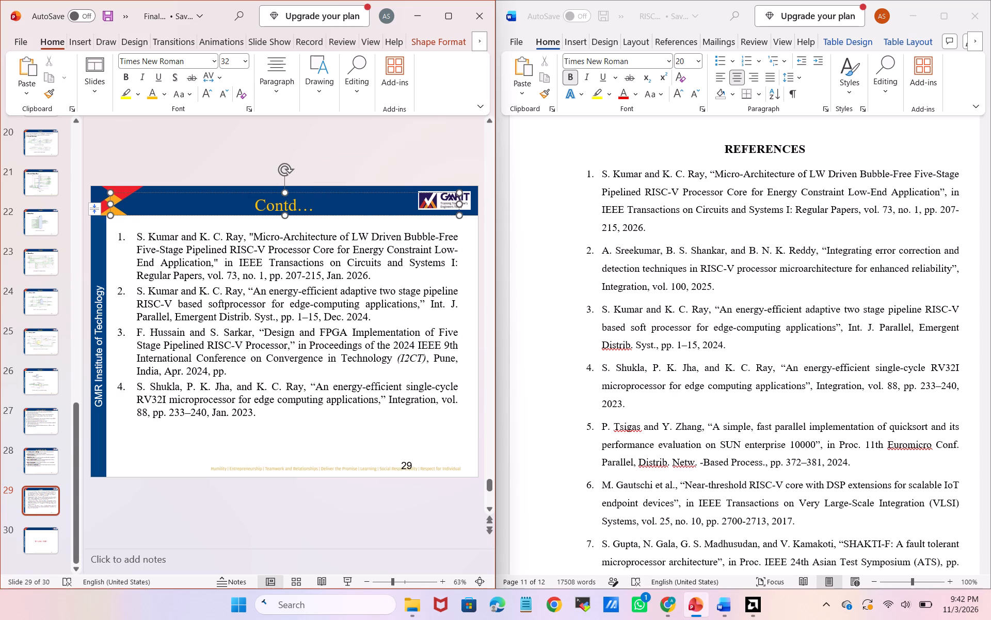
# Delete the four-item reference list from the body of the "Contd…" slide.
pyautogui.scroll(1, 338, 374)
pyautogui.click(331, 415)
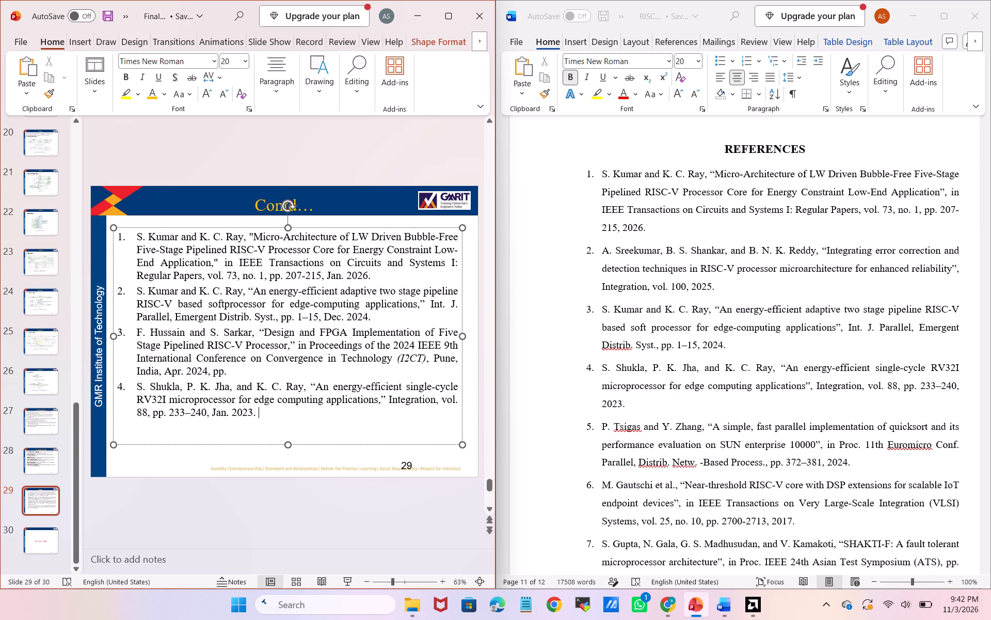
pyautogui.moveTo(264, 404); pyautogui.dragTo(134, 236)
pyautogui.click(134, 236)
pyautogui.moveTo(259, 408); pyautogui.dragTo(125, 235)
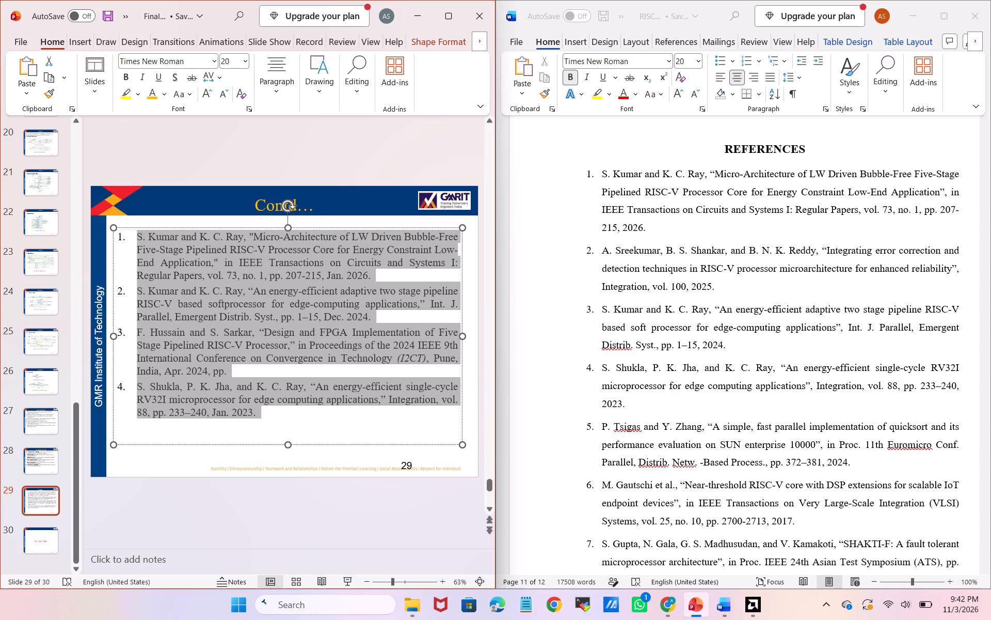
pyautogui.moveTo(125, 235); pyautogui.dragTo(200, 206)
pyautogui.press('BackSpace')
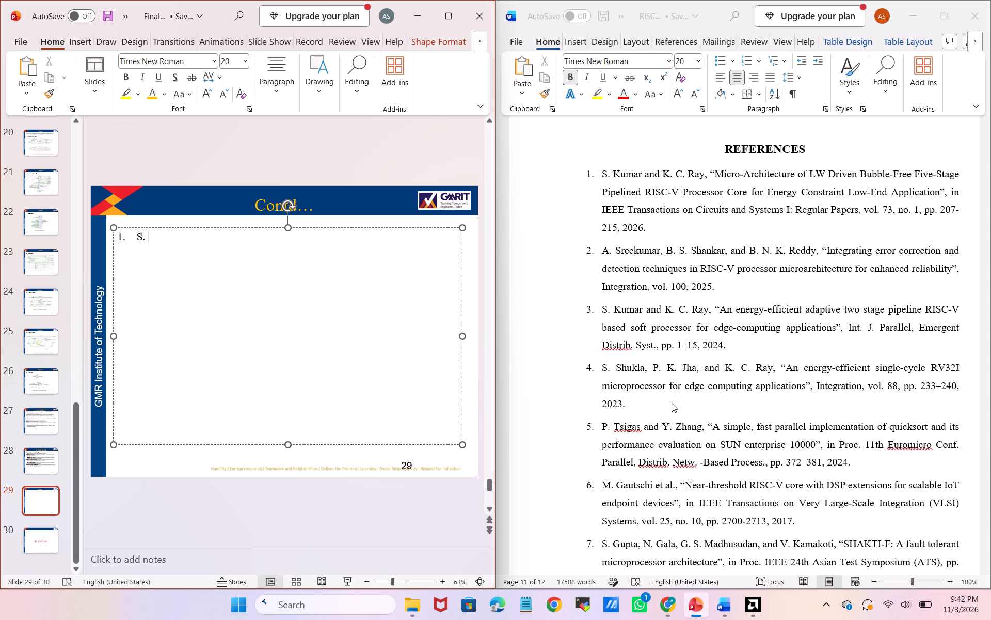
# Copy references 5 to 8 from the Word report and paste them into the "Contd…" slide's body in place of the leftover text.
pyautogui.scroll(-2, 666, 406)
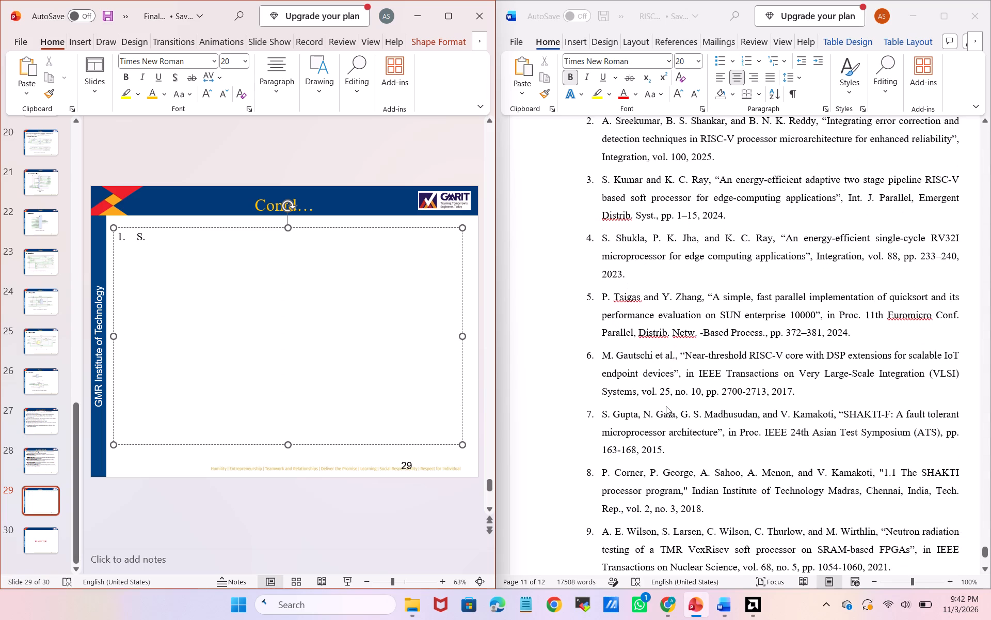
pyautogui.moveTo(599, 292); pyautogui.dragTo(753, 413)
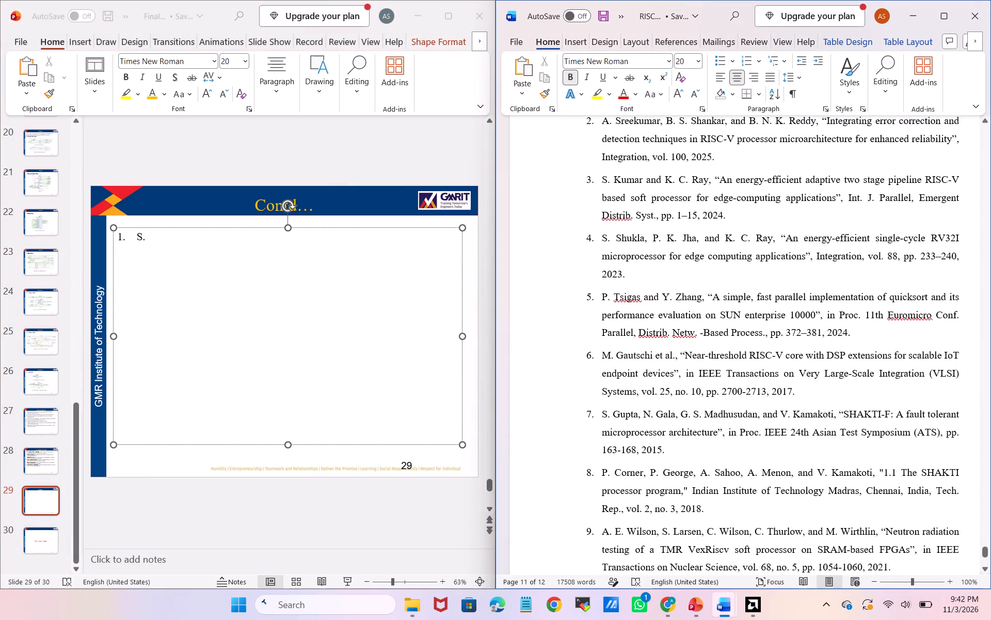
pyautogui.moveTo(753, 413); pyautogui.dragTo(602, 300)
pyautogui.moveTo(602, 300); pyautogui.dragTo(775, 505)
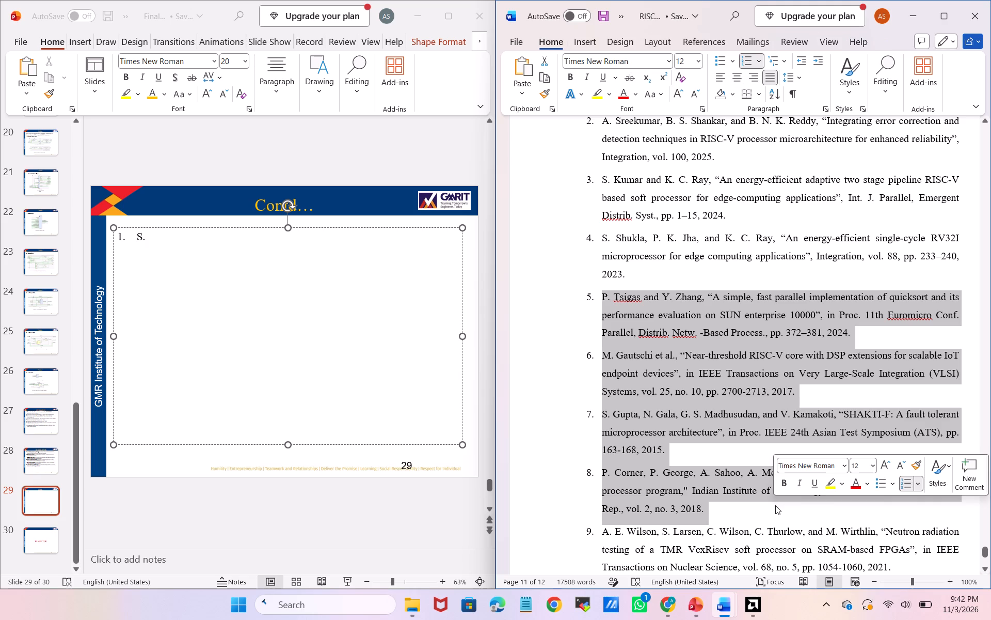
pyautogui.hotkey('ctrl', 'c')
pyautogui.hscroll(-1, 390, 392)
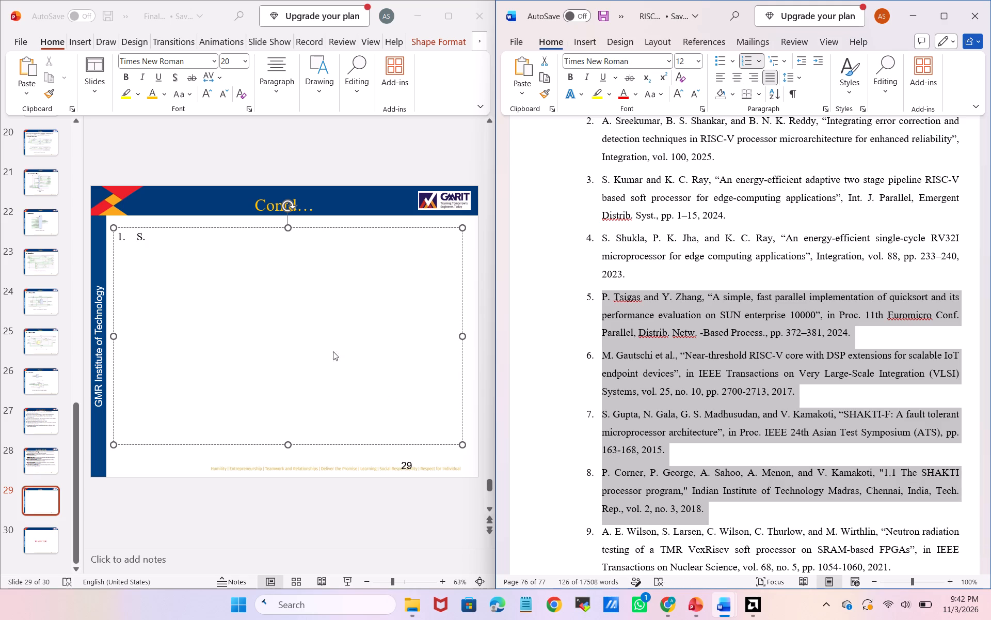
pyautogui.click(230, 307)
pyautogui.press('BackSpace')
pyautogui.press('BackSpace')
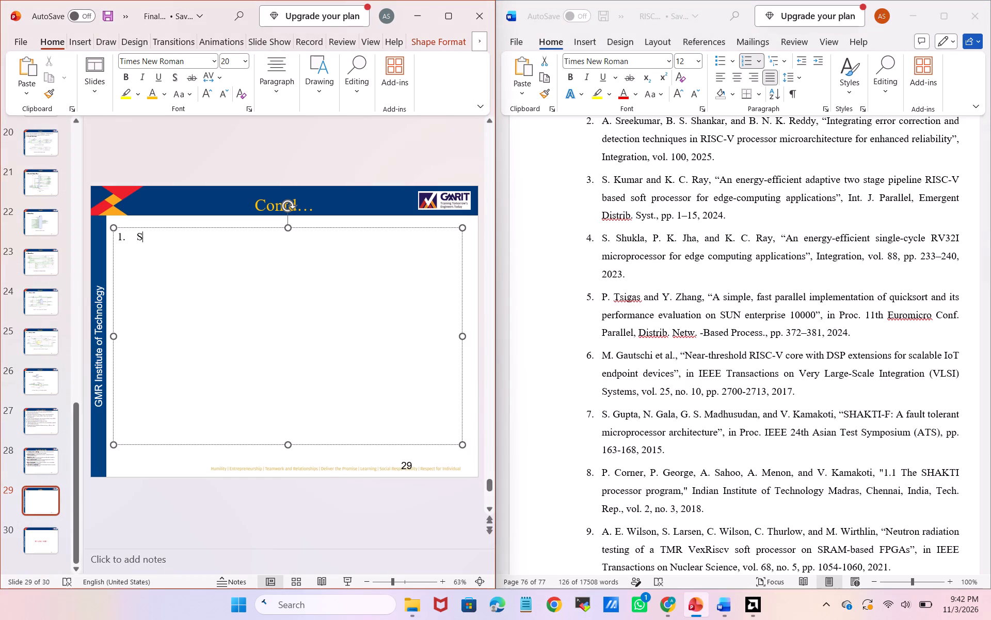
pyautogui.press('BackSpace')
pyautogui.hotkey('ctrl', 'v')
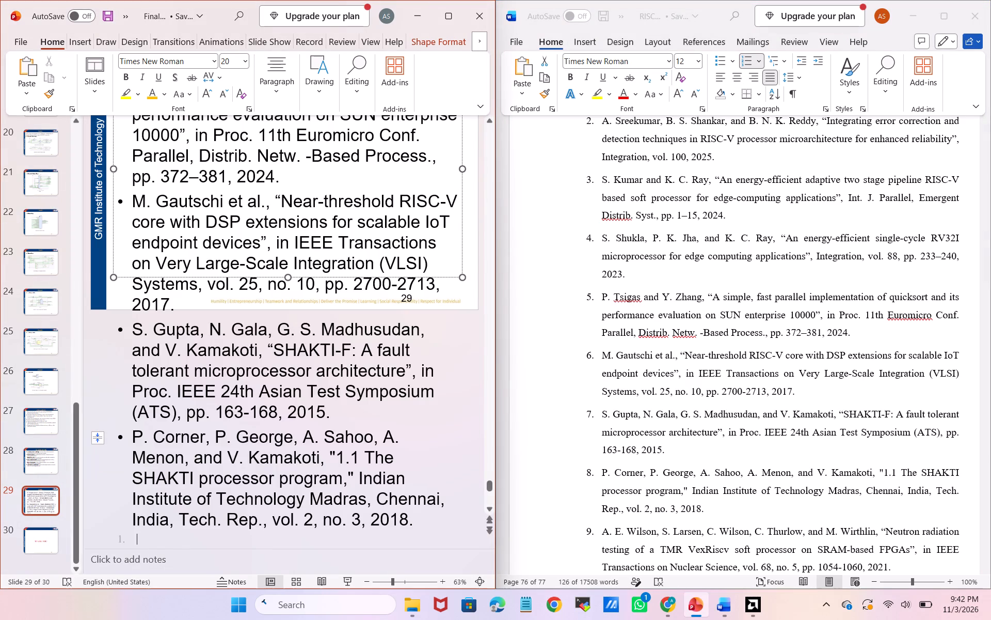
# Set the font size of all the pasted references on the "Contd…" slide to 20.
pyautogui.hotkey('ctrl', 'a')
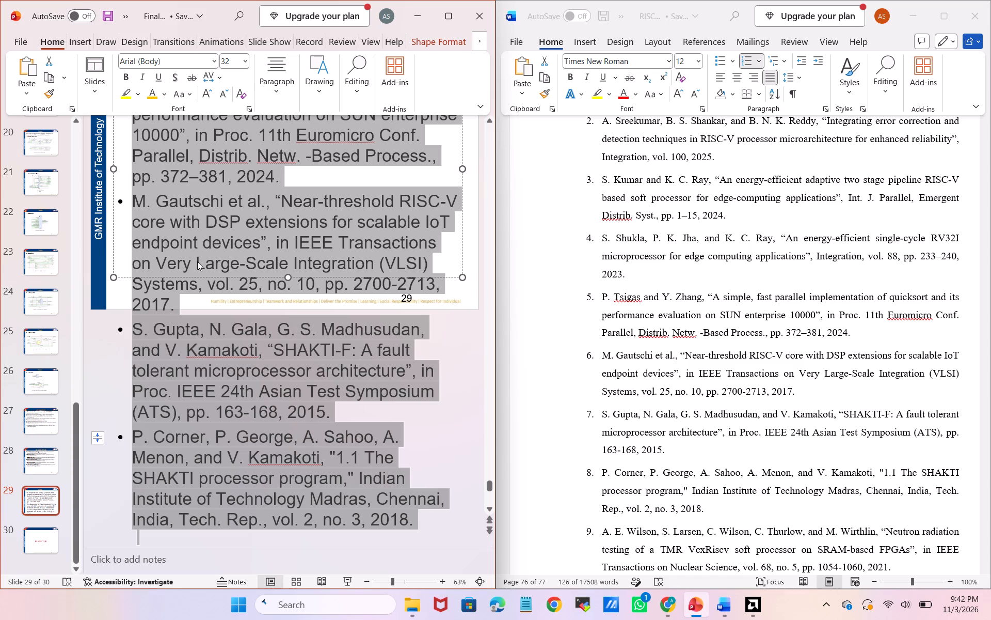
pyautogui.click(245, 61)
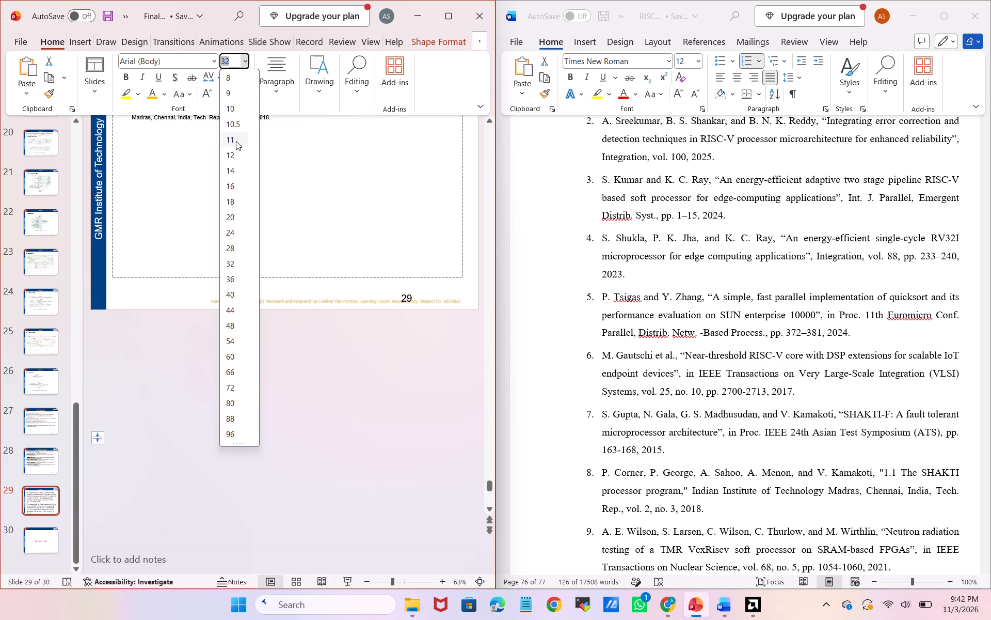
pyautogui.click(235, 211)
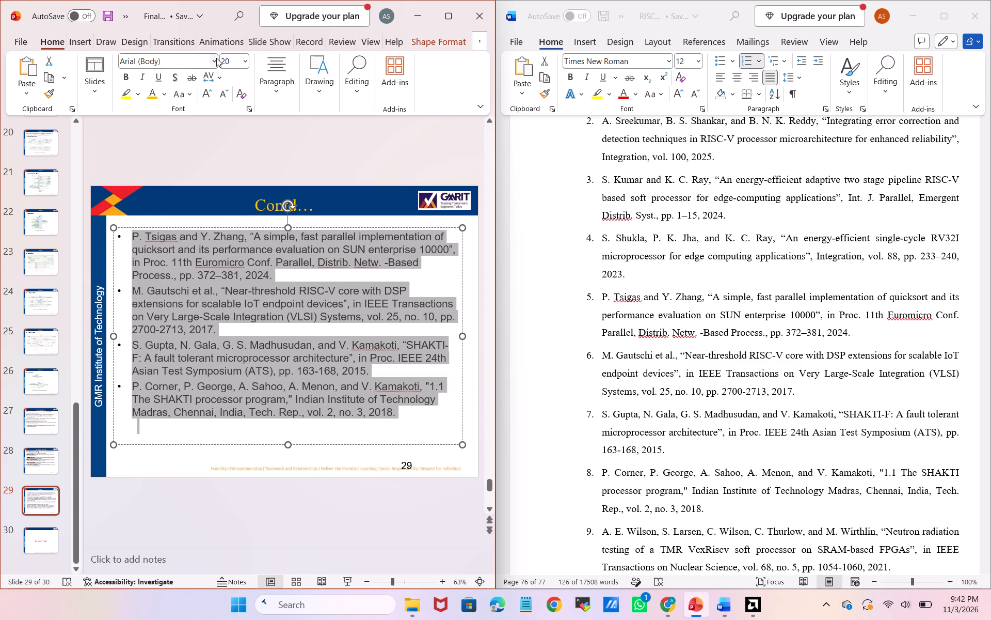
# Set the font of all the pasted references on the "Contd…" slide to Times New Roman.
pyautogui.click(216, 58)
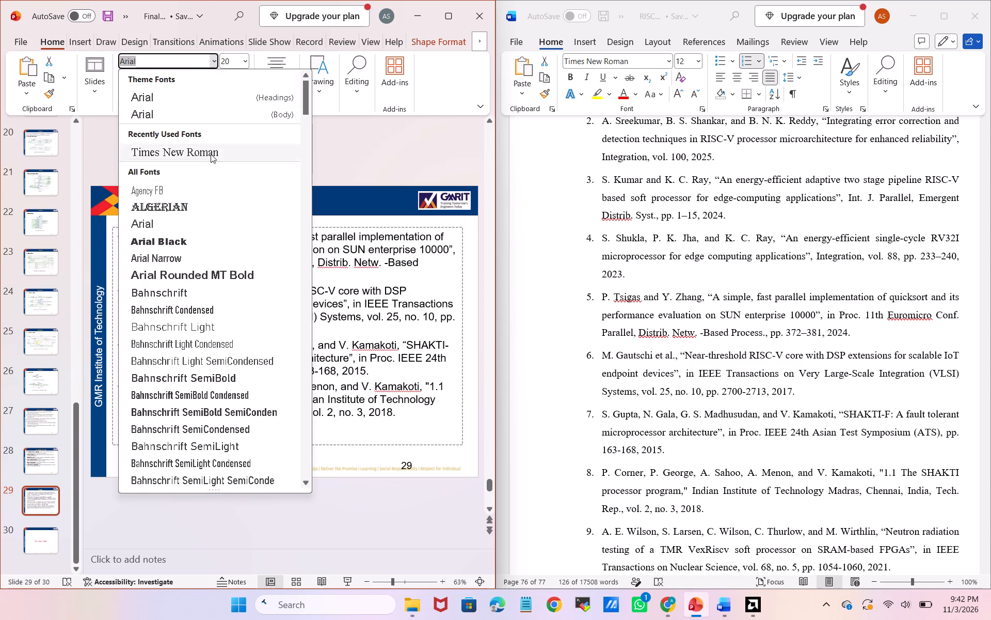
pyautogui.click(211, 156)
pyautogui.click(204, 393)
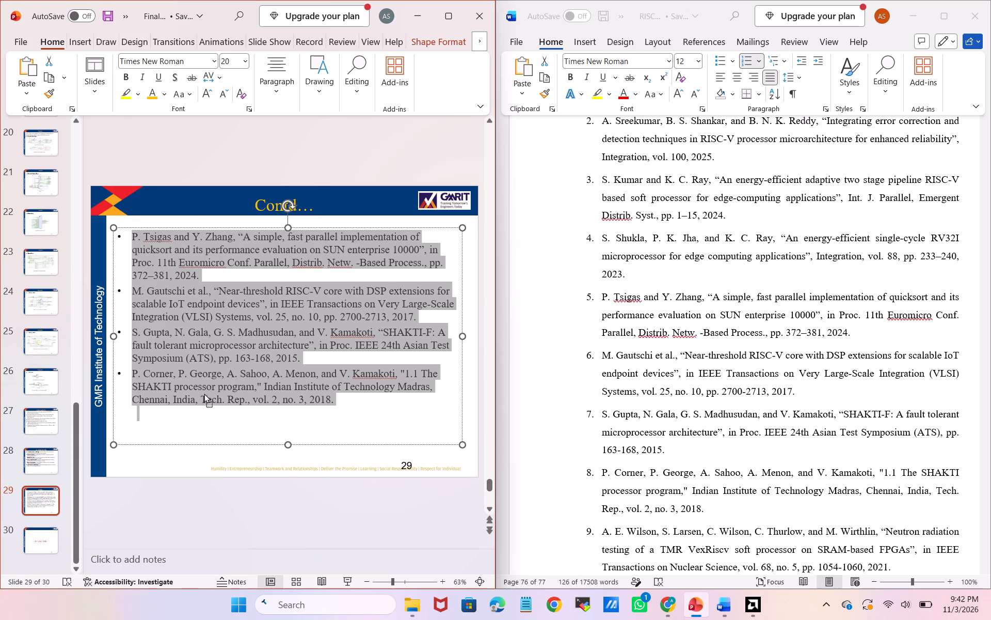
# Look through slides 27 to 30 to check the Conclusion, Future Scope, "Contd…" and closing slides.
pyautogui.click(47, 453)
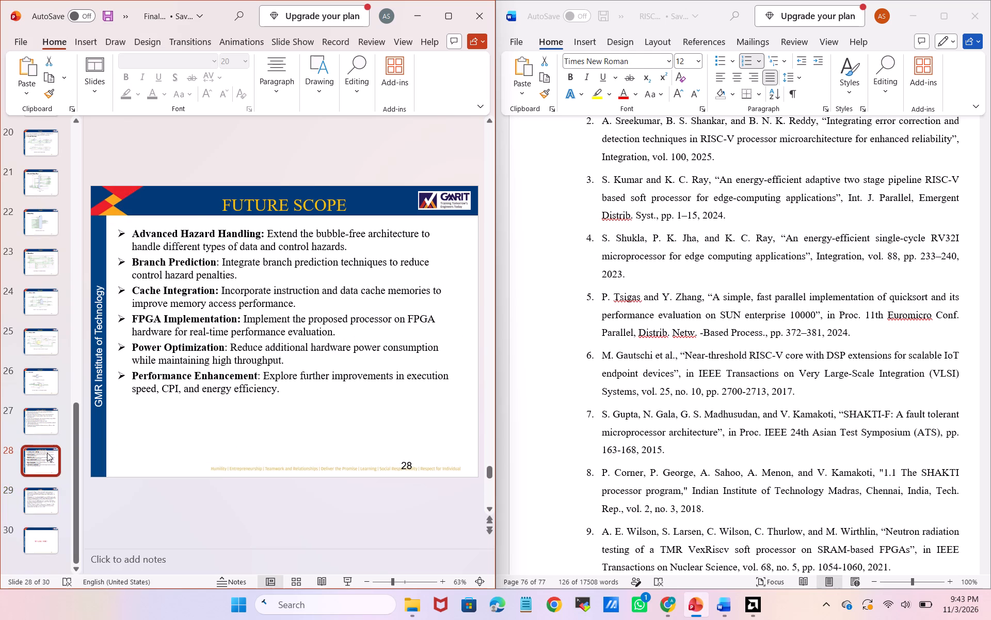
pyautogui.click(41, 473)
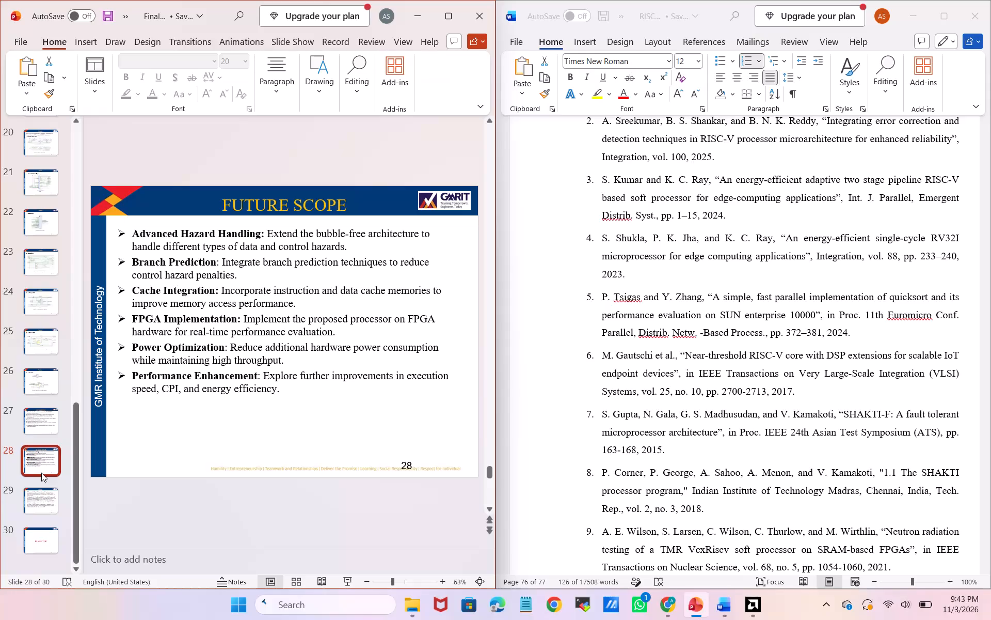
pyautogui.click(30, 414)
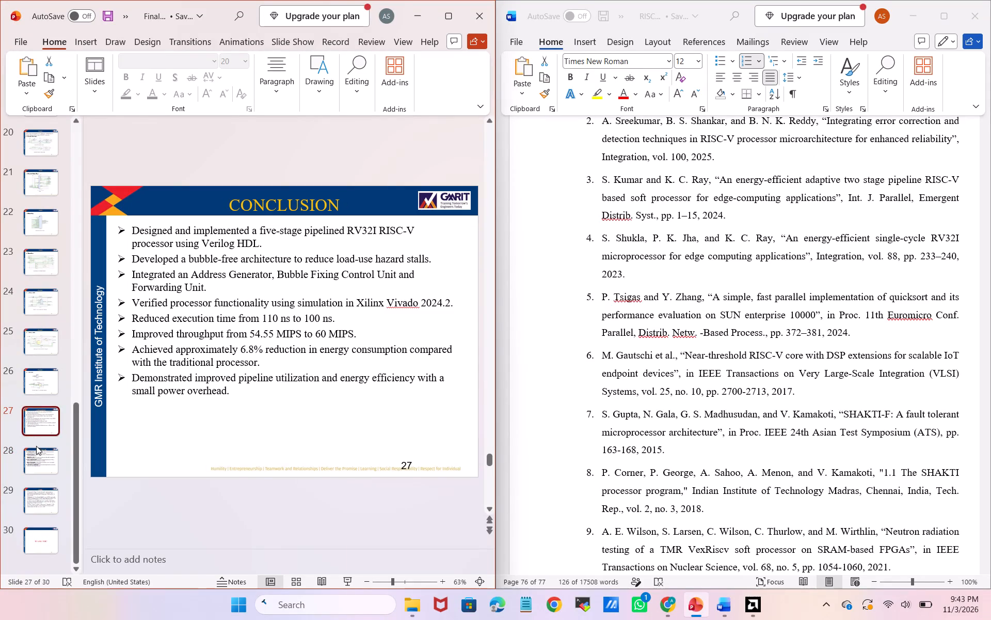
pyautogui.click(36, 446)
pyautogui.press('Down')
pyautogui.press('Down')
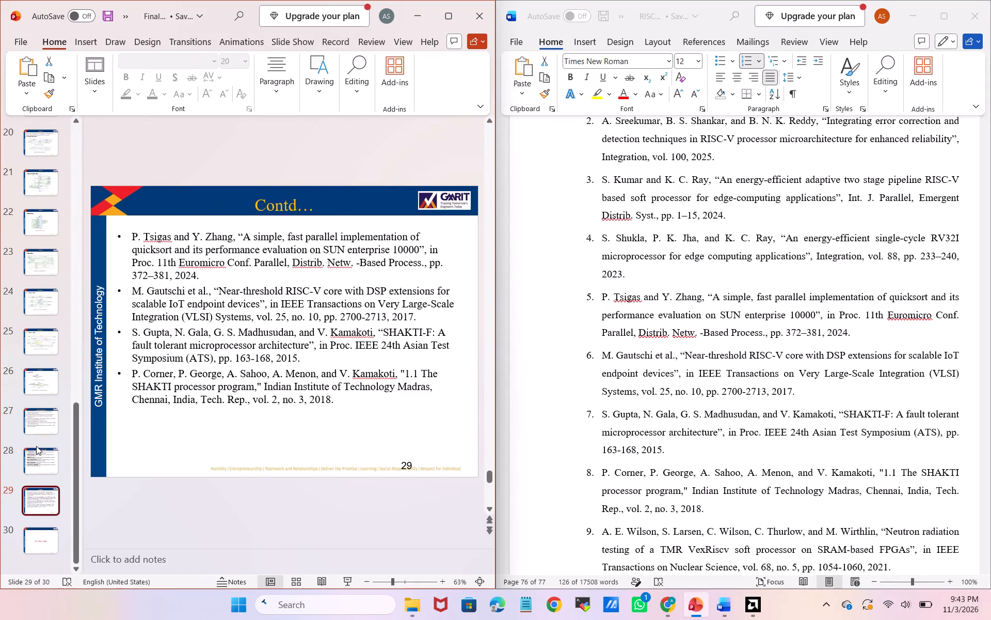
pyautogui.press('Down')
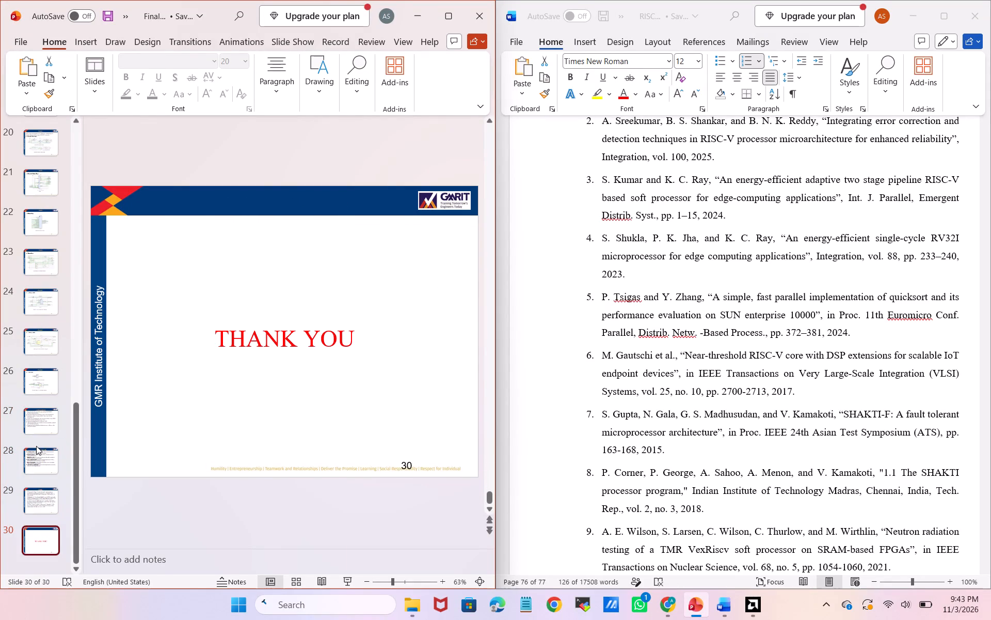
# Undo the recent body edits on slide 29, back through the deletion of its four-item numbered reference list.
pyautogui.hotkey('ctrl', 'z')
pyautogui.hotkey('ctrl', 'z')
pyautogui.hotkey('ctrl', 'z')
pyautogui.hotkey('ctrl', 'z')
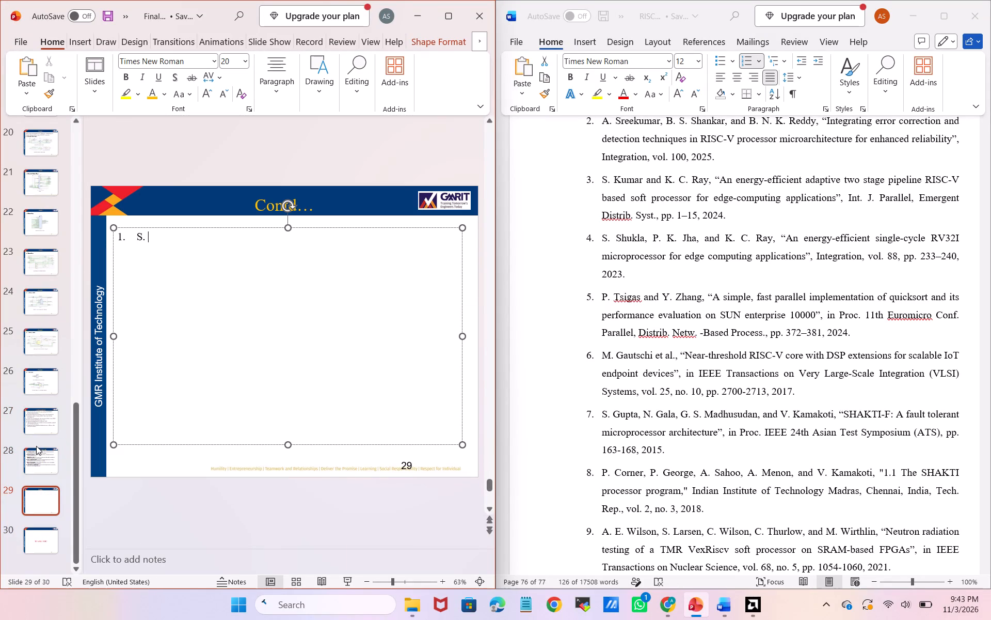
pyautogui.hotkey('ctrl', 'z')
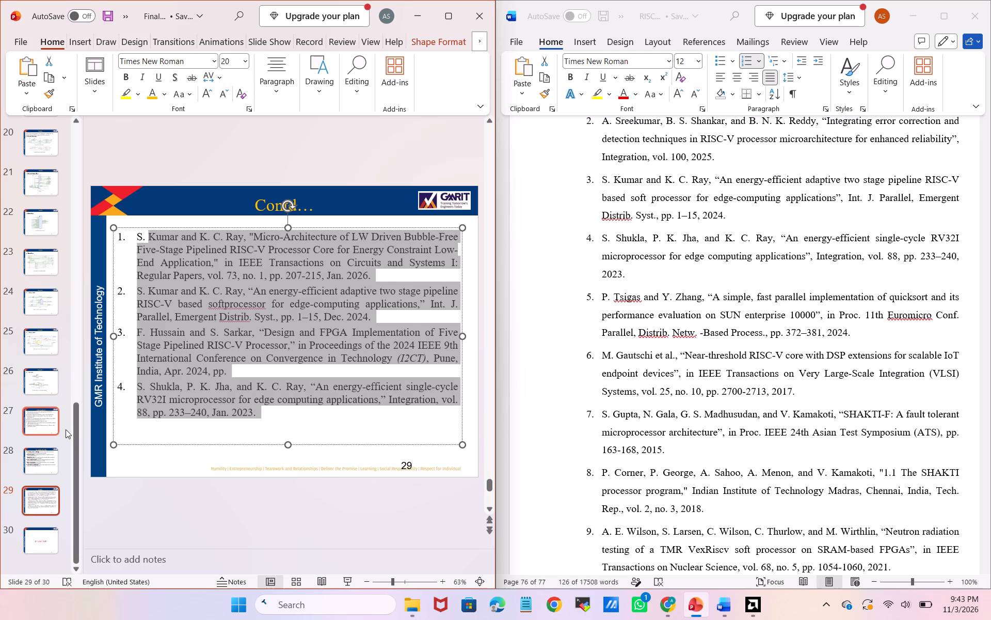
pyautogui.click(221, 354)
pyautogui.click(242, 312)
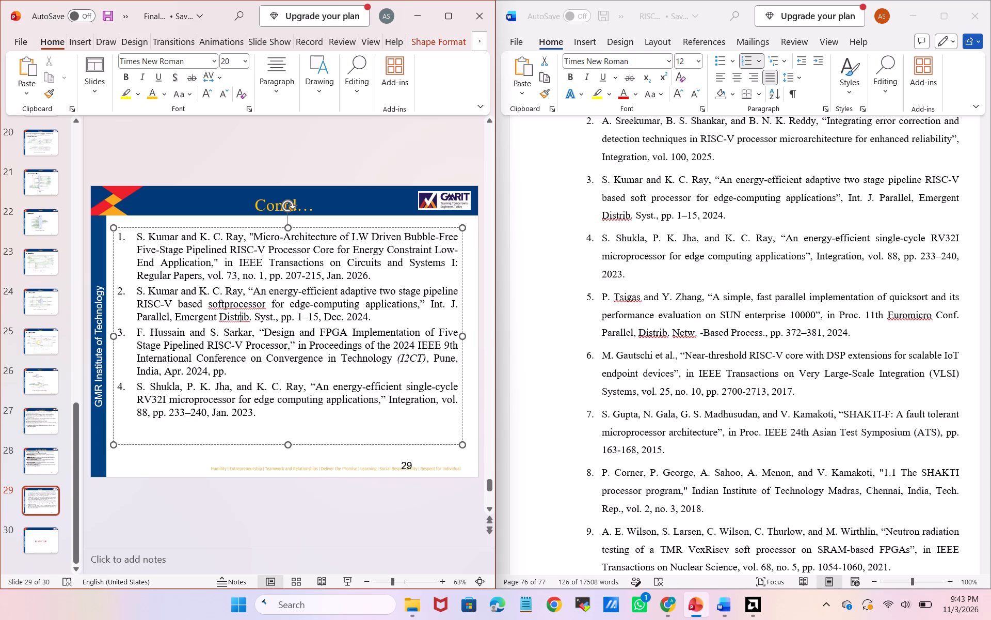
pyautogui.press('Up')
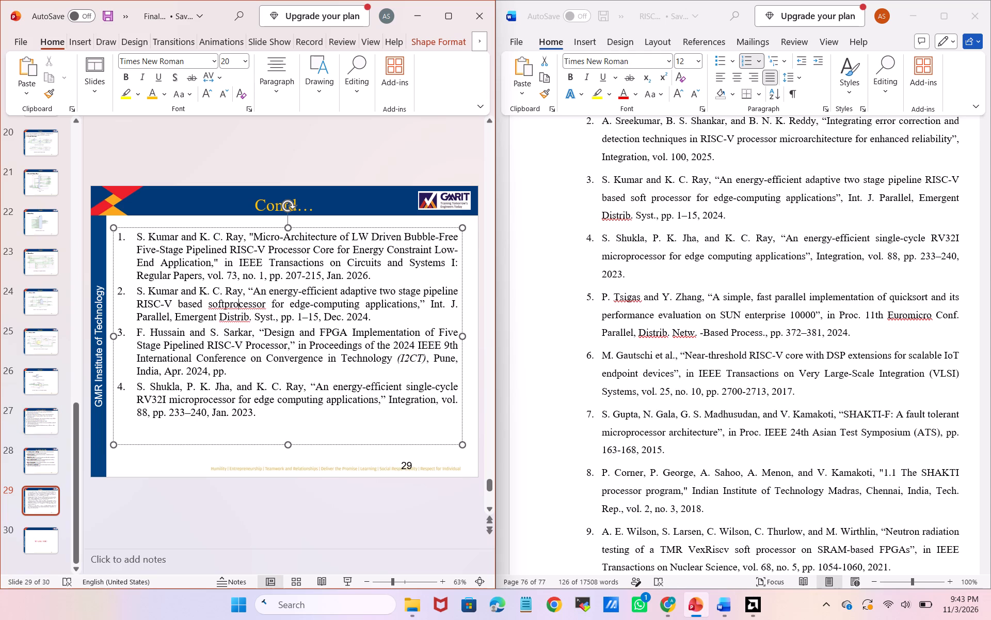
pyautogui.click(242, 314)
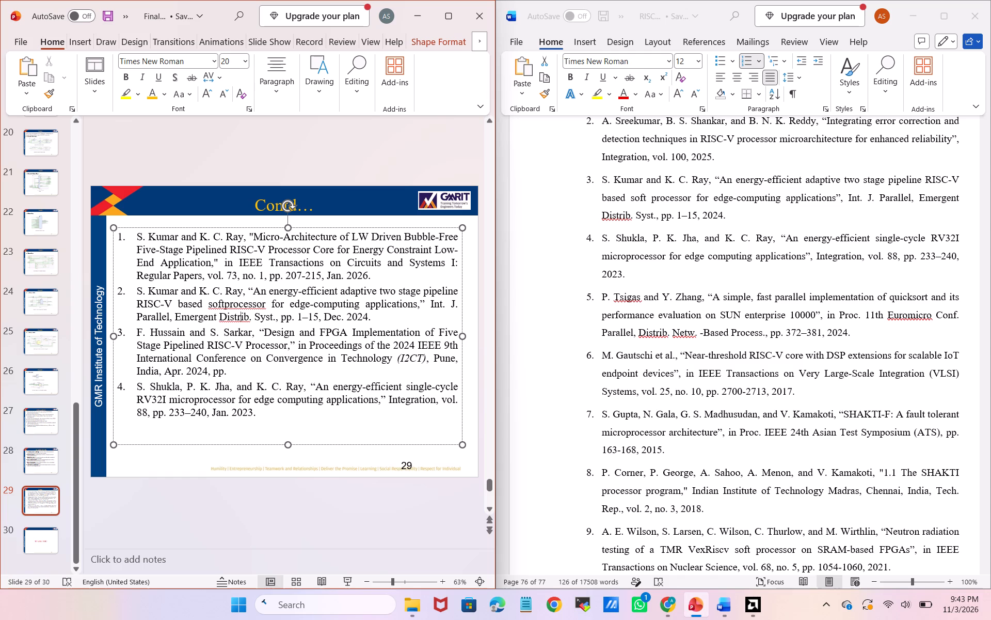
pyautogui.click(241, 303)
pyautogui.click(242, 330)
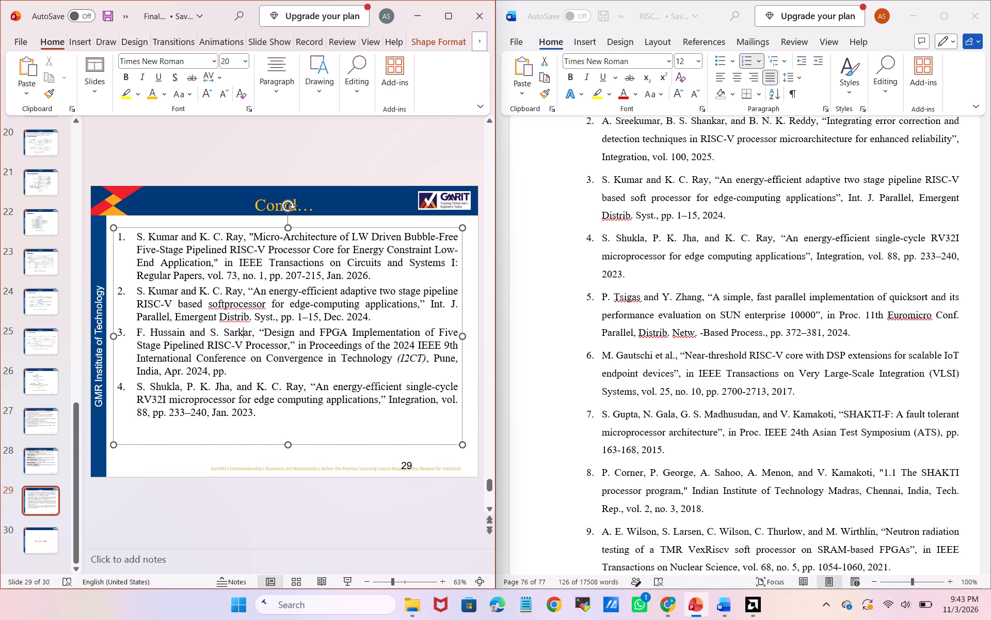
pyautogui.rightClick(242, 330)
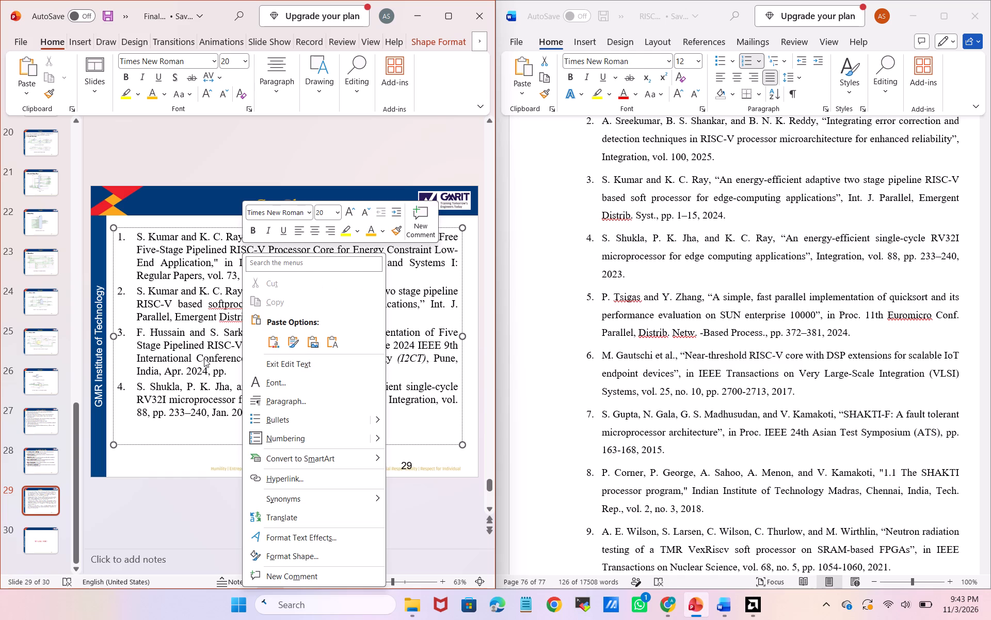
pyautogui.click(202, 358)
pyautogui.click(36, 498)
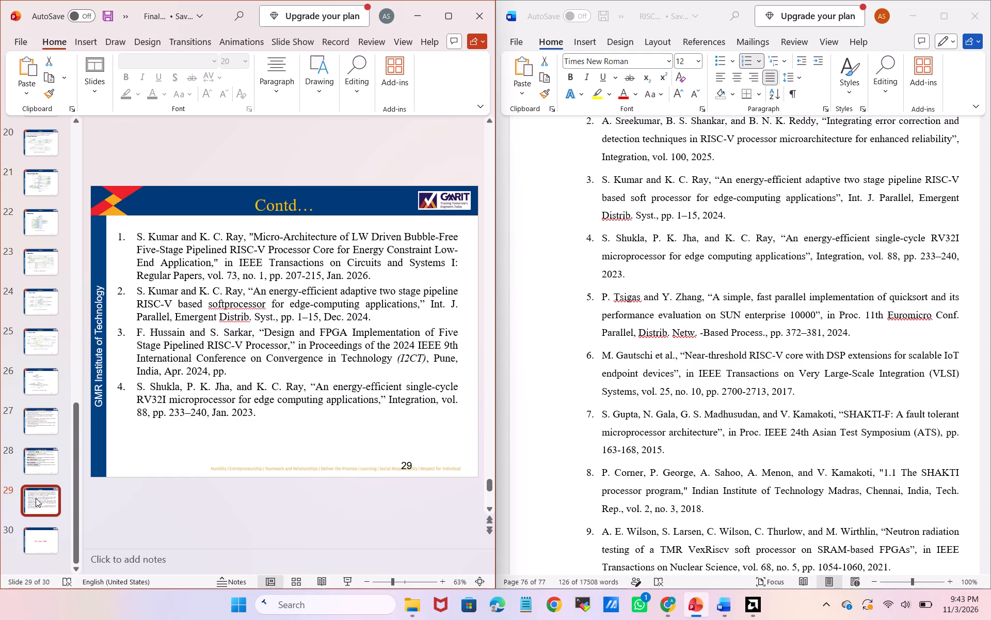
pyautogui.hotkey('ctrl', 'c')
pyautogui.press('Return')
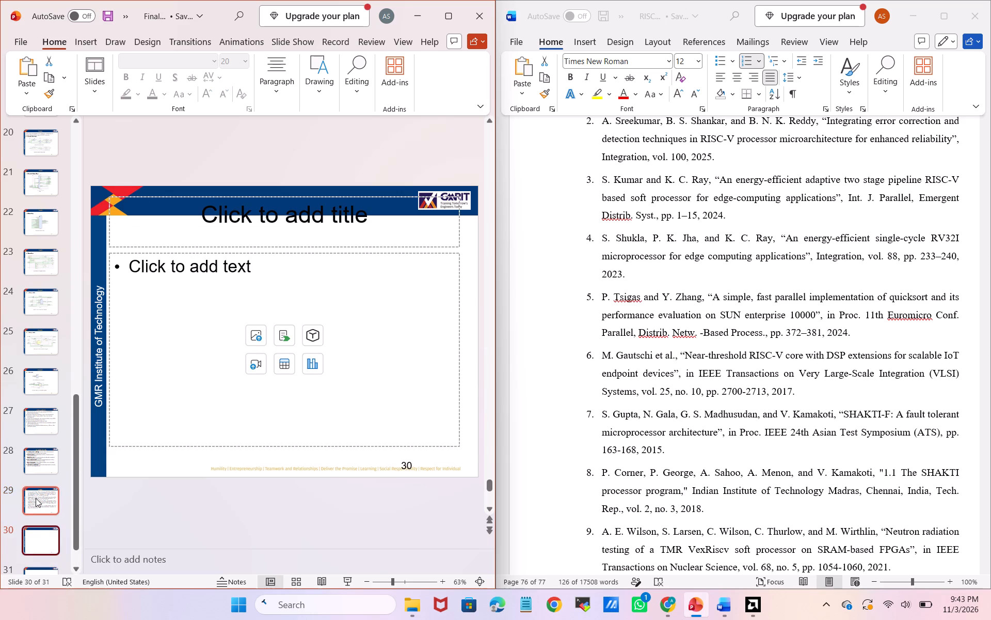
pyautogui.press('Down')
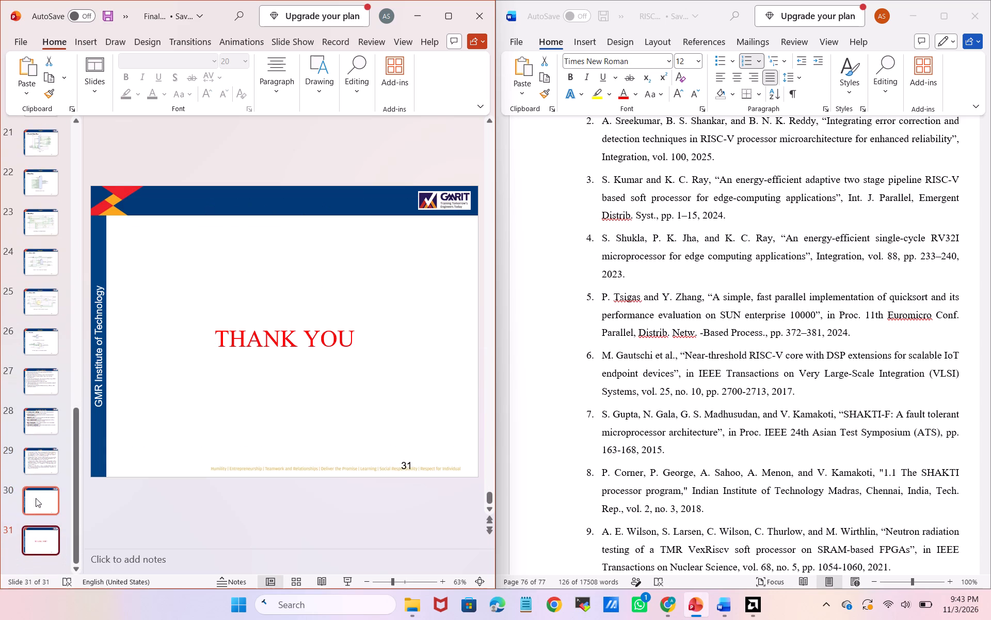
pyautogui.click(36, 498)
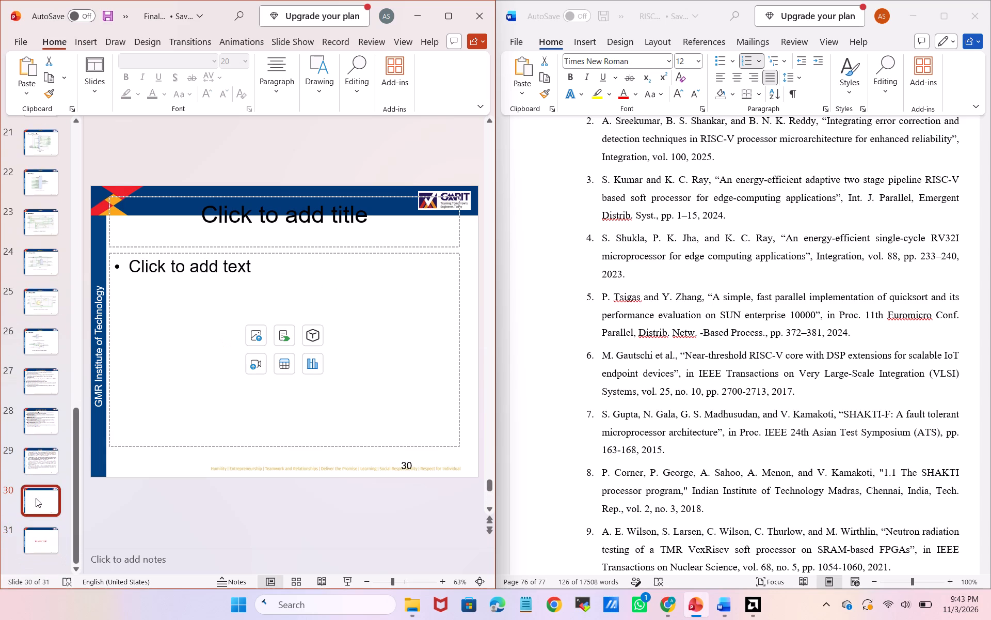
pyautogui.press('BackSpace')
# Duplicate the "Contd…" slide 29 by copying it and pasting the copy directly after it as slide 30.
pyautogui.click(41, 493)
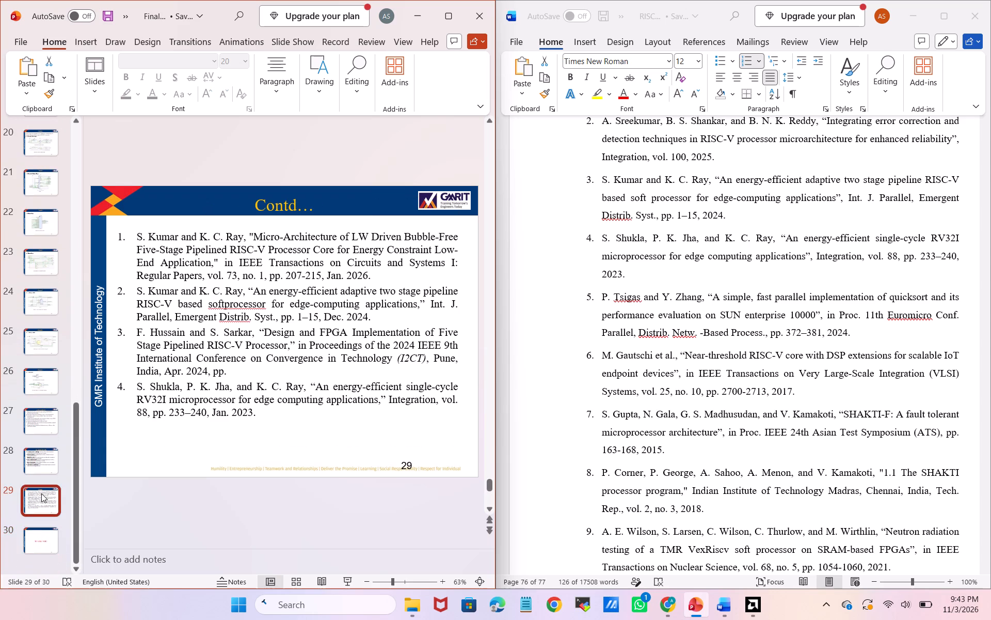
pyautogui.hotkey('ctrl', 'c')
pyautogui.hotkey('ctrl', 'v')
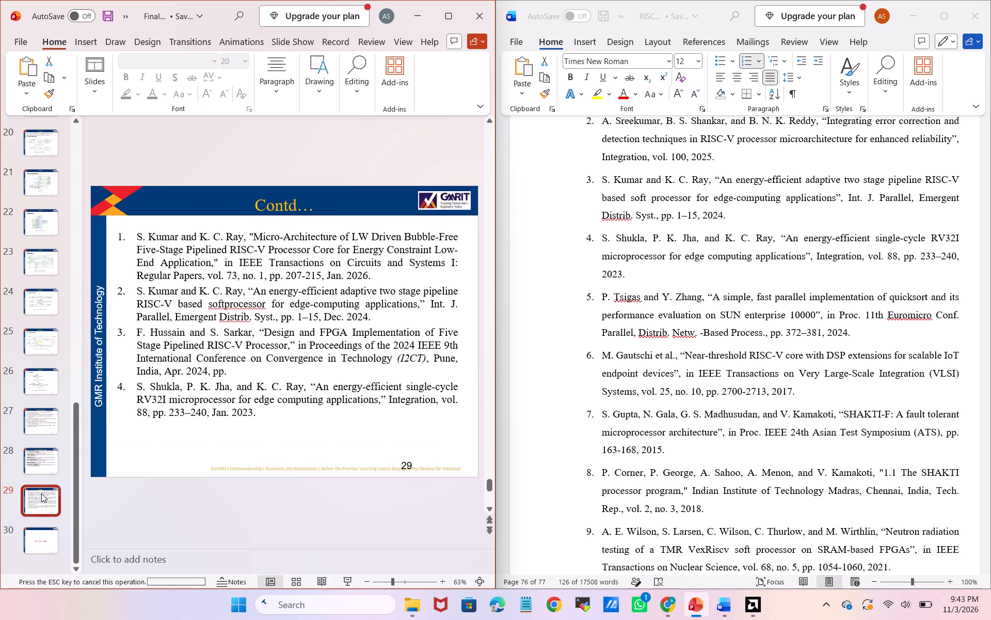
pyautogui.click(35, 535)
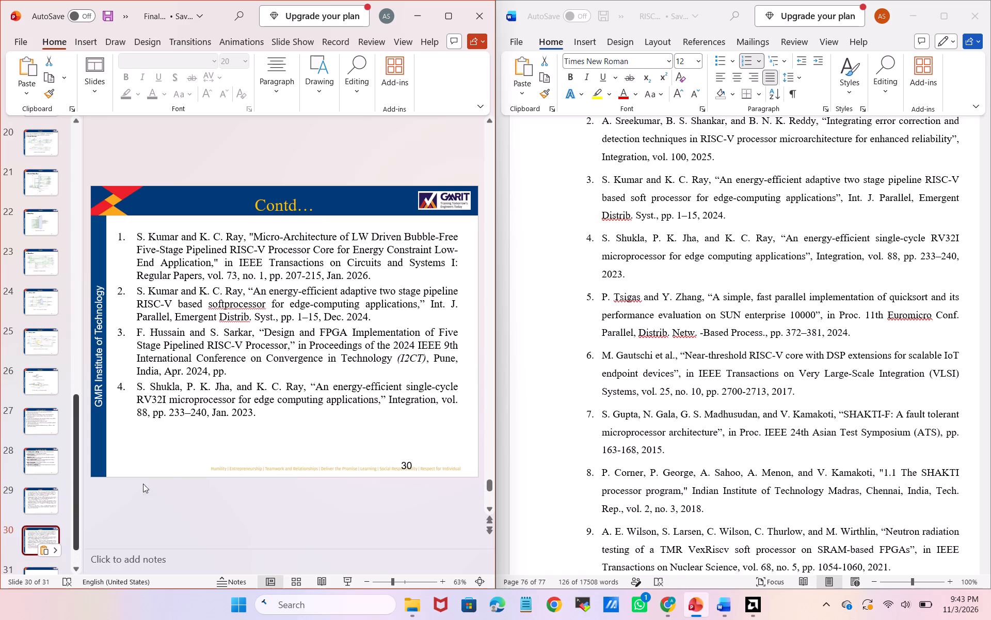
# Replace the four-item reference list on slide 30 with references 5 to 8 copied from the Word report.
pyautogui.click(266, 401)
pyautogui.moveTo(263, 412); pyautogui.dragTo(187, 313)
pyautogui.click(187, 313)
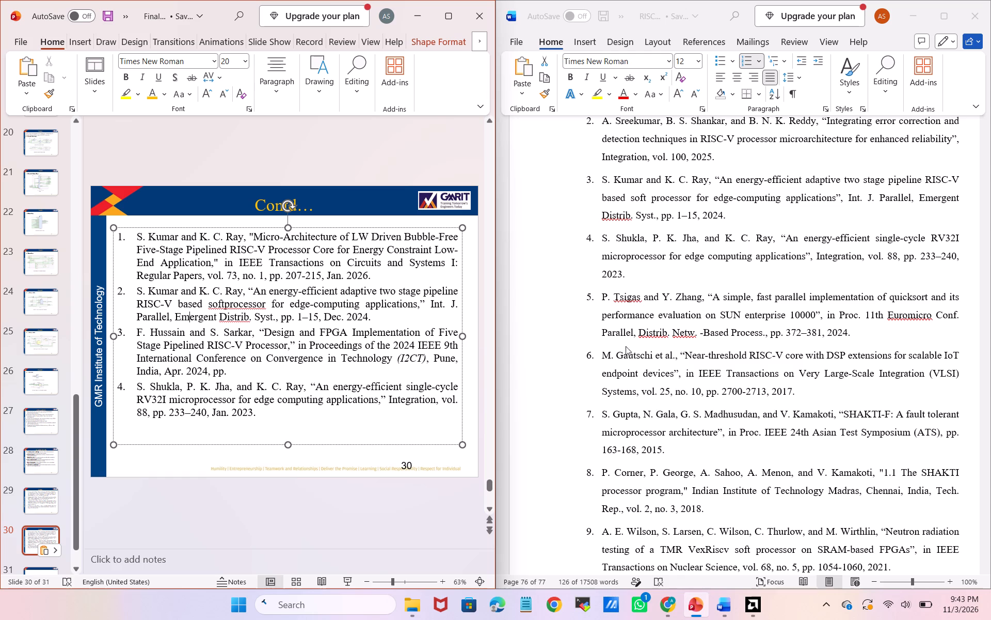
pyautogui.click(702, 507)
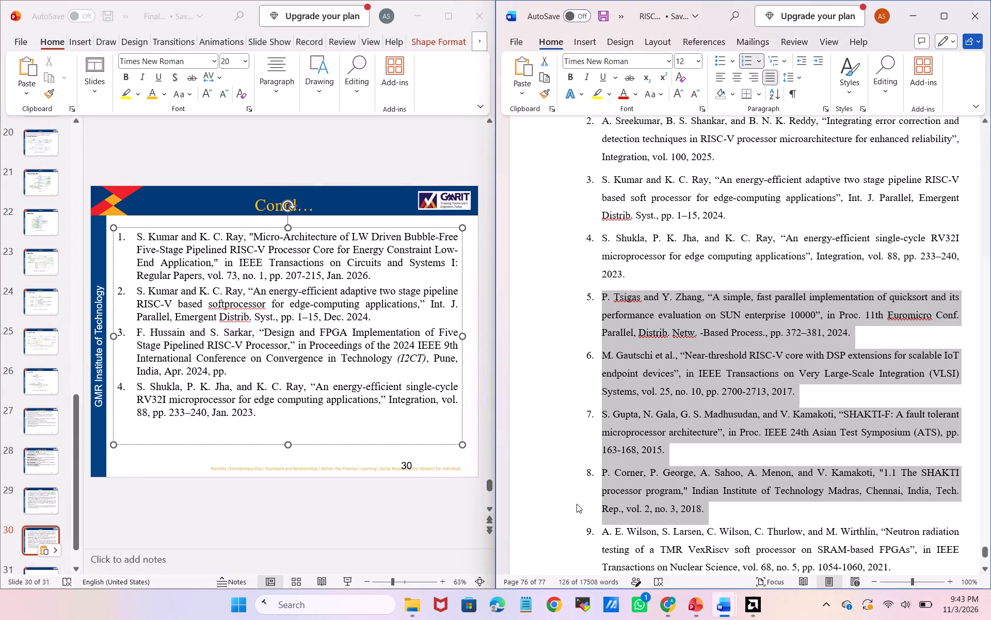
pyautogui.click(253, 411)
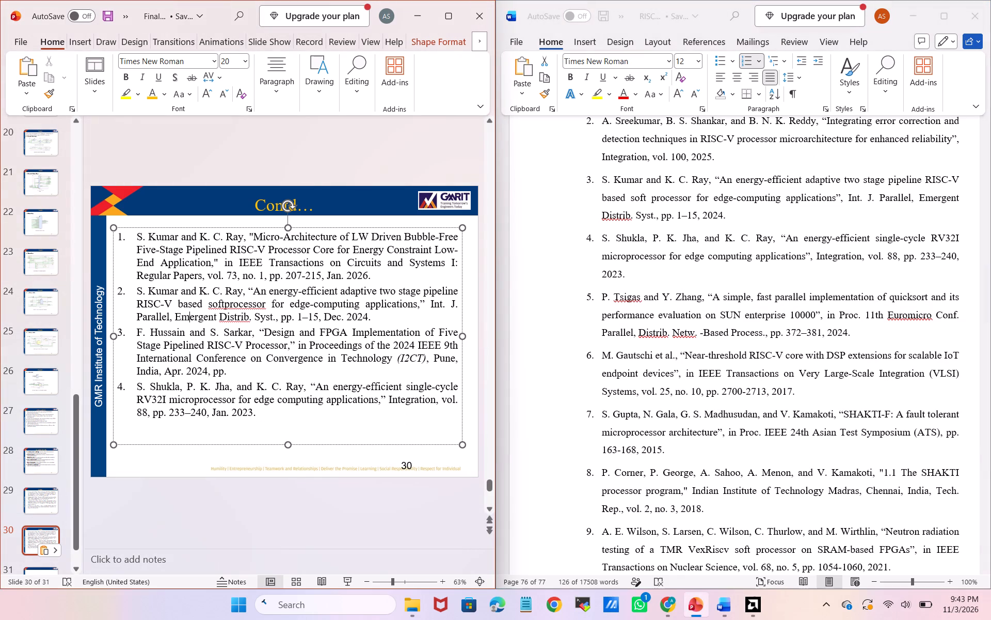
pyautogui.moveTo(259, 410); pyautogui.dragTo(123, 199)
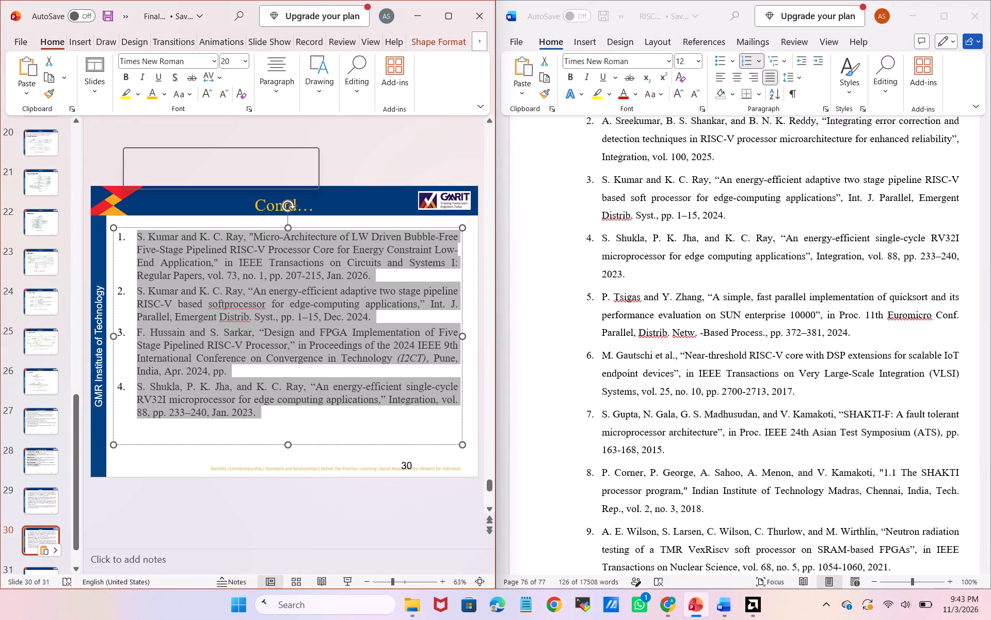
pyautogui.click(598, 296)
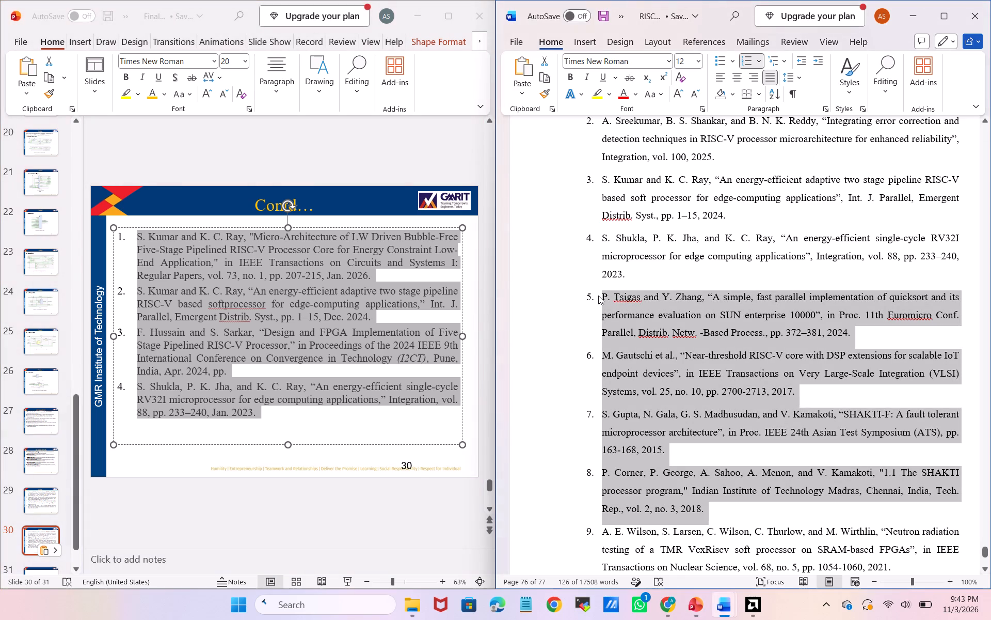
pyautogui.hotkey('ctrl', 'c')
pyautogui.click(298, 333)
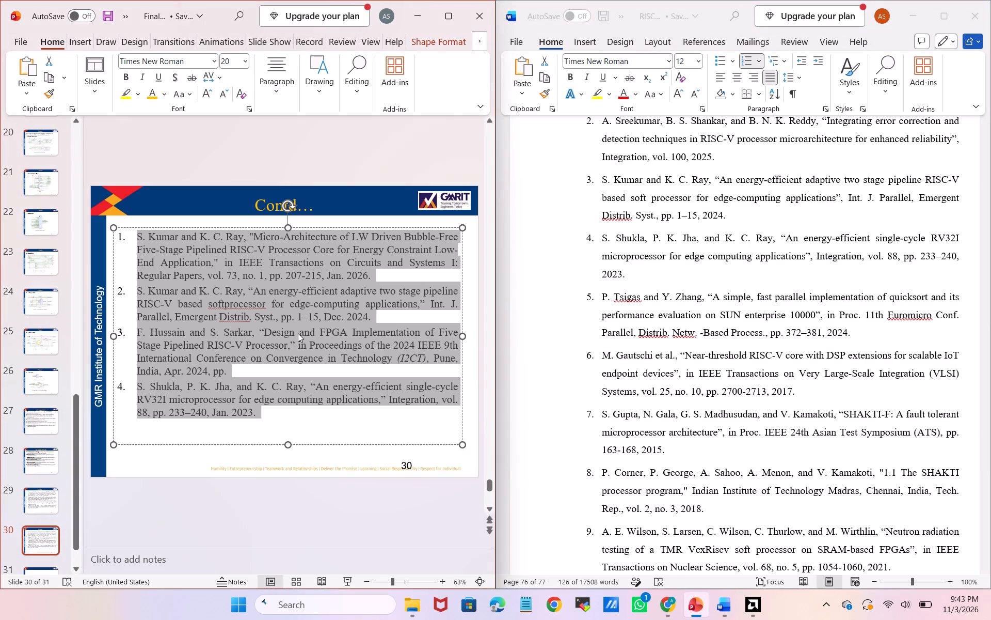
pyautogui.hotkey('ctrl', 'v')
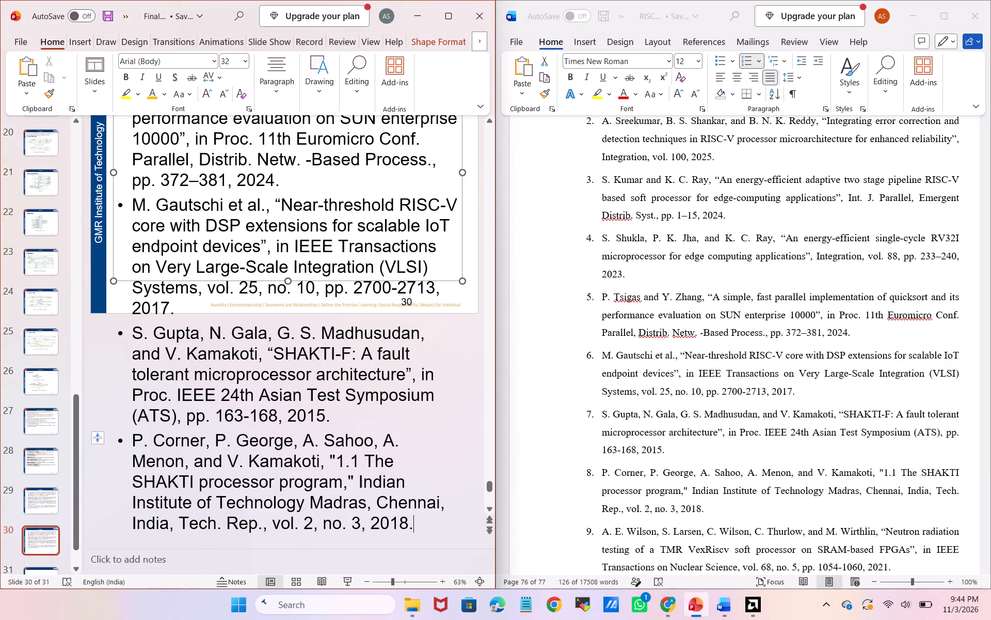
# Format all the pasted references on slide 30 in Times New Roman at size 20.
pyautogui.hotkey('ctrl', 'a')
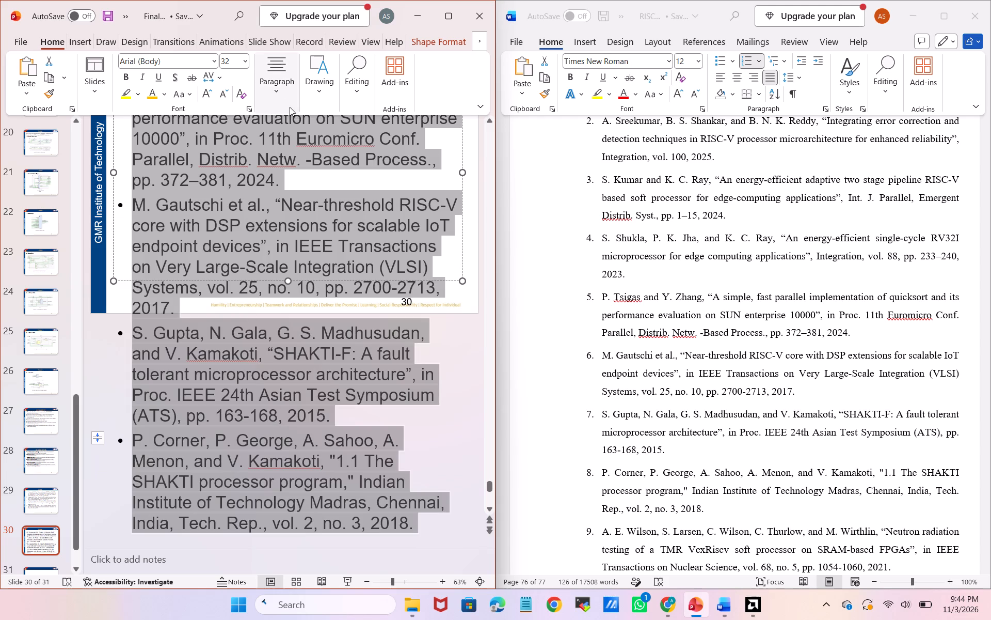
pyautogui.click(214, 64)
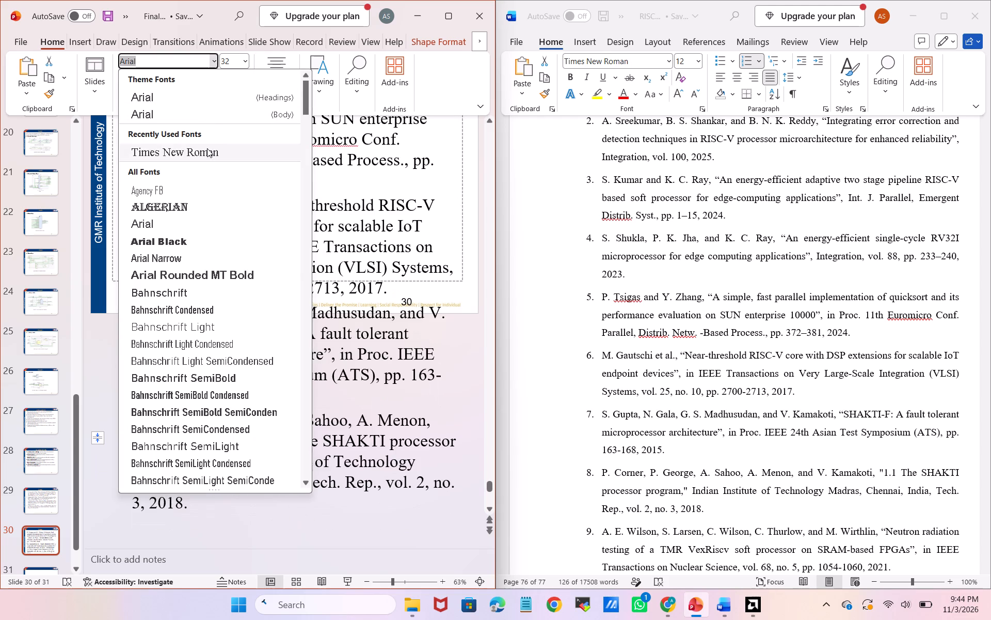
pyautogui.click(207, 148)
pyautogui.click(243, 59)
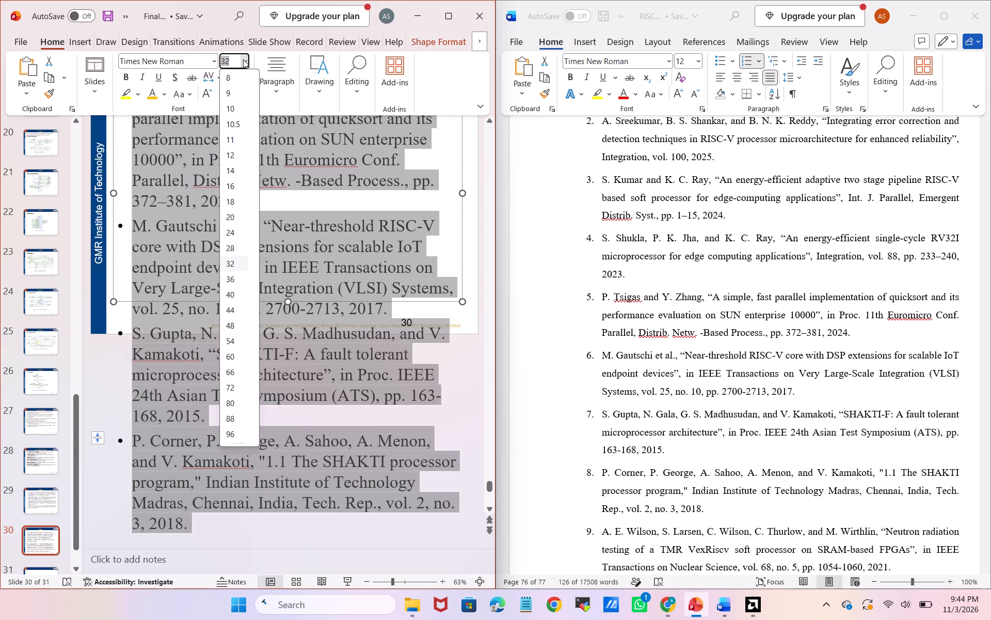
pyautogui.click(237, 217)
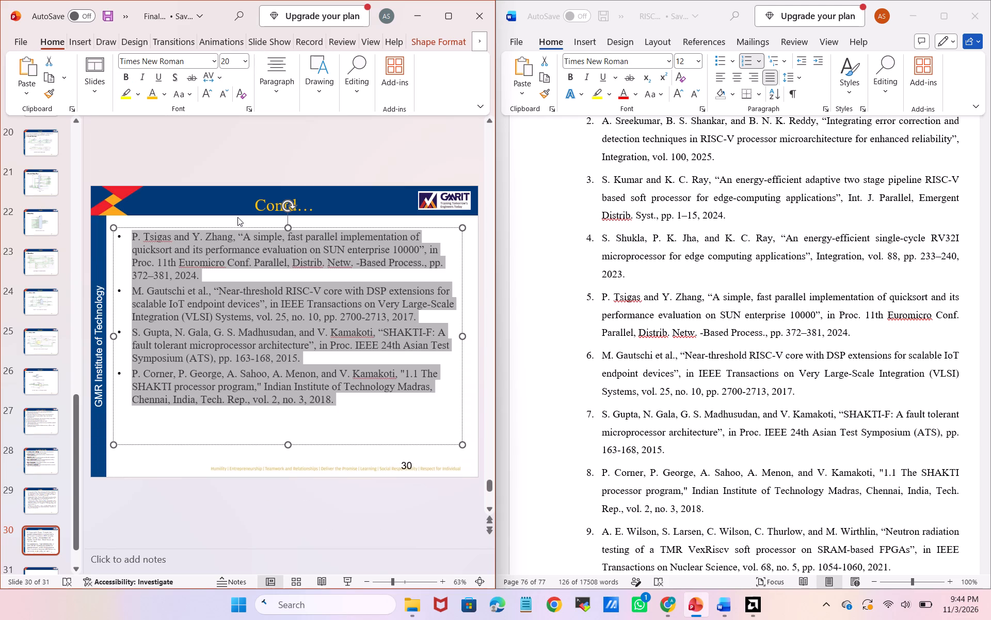
pyautogui.click(344, 421)
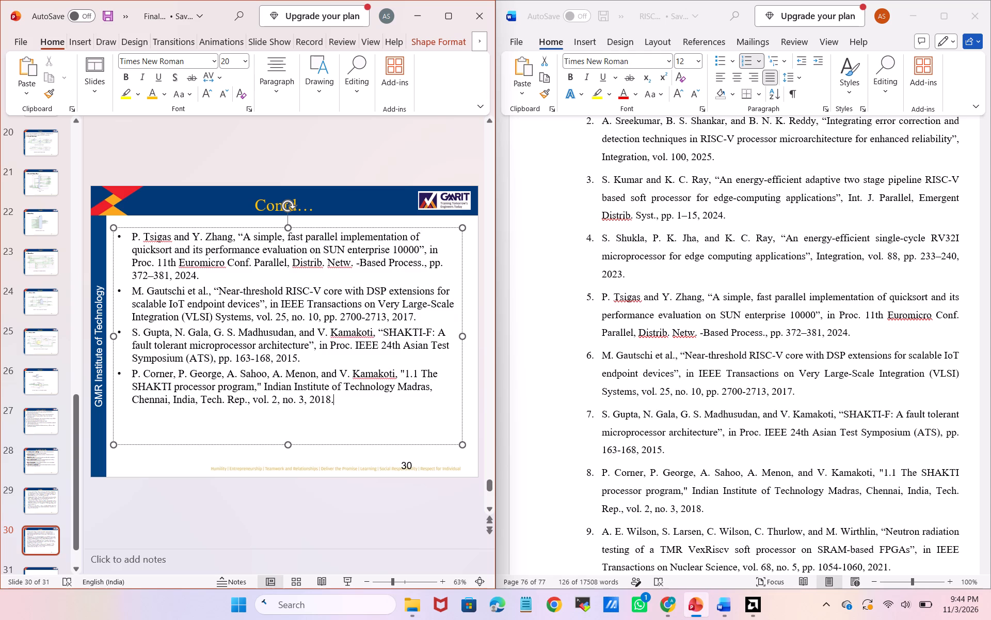
# Replace the bullet of the first reference on slide 30 with the number 5., continuing the numbering from slide 29.
pyautogui.click(131, 236)
pyautogui.moveTo(131, 236); pyautogui.dragTo(289, 346)
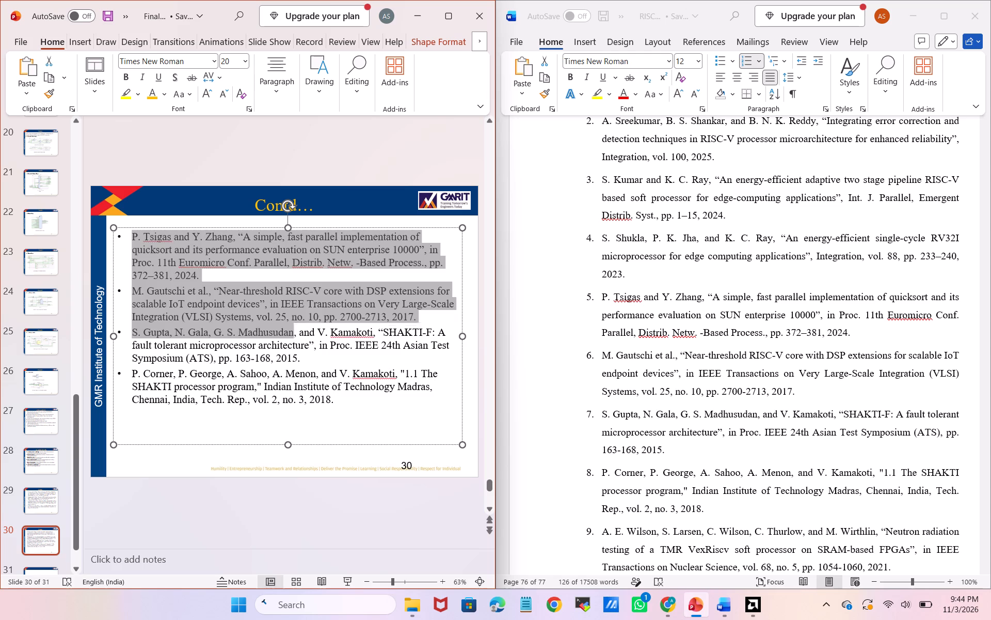
pyautogui.moveTo(289, 346); pyautogui.dragTo(416, 421)
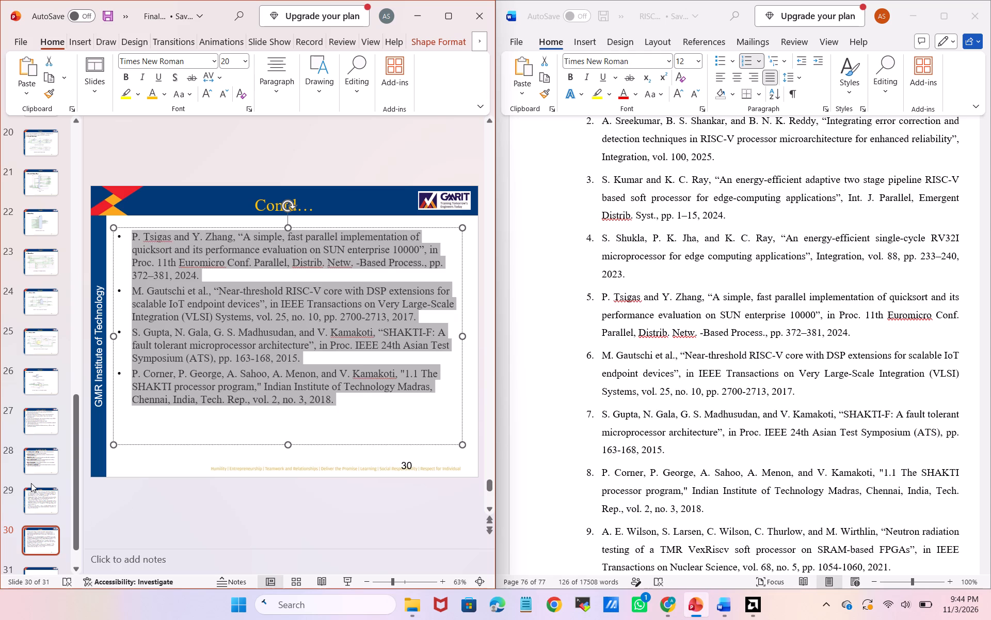
pyautogui.click(34, 493)
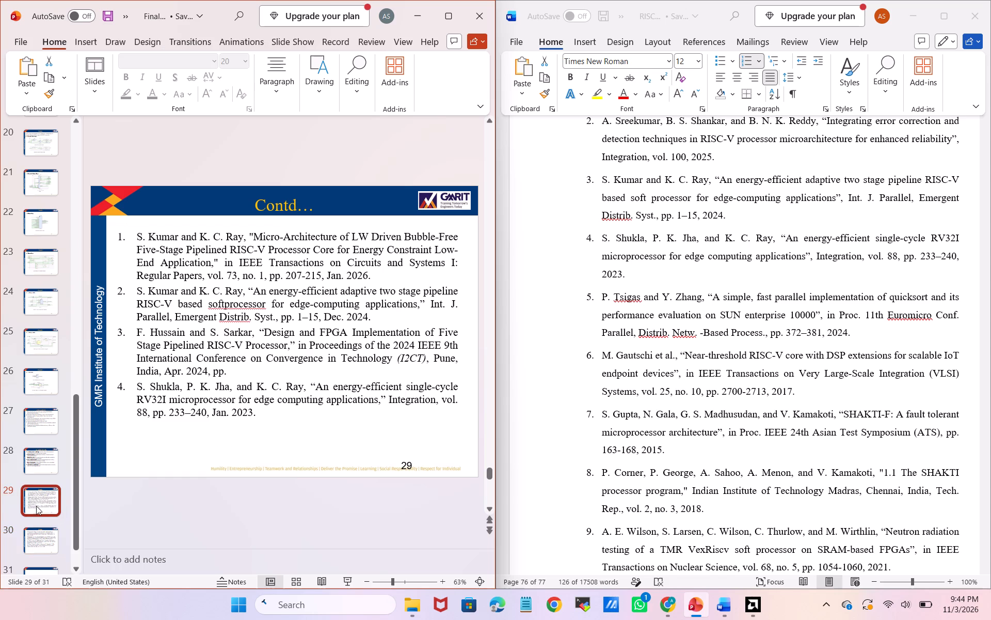
pyautogui.click(33, 540)
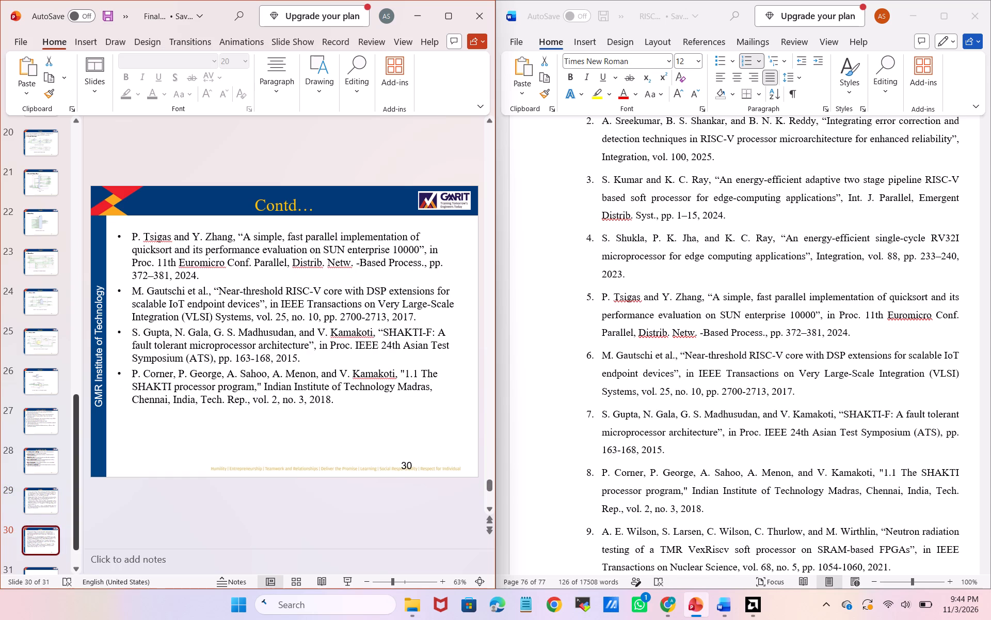
pyautogui.click(130, 242)
pyautogui.press('BackSpace')
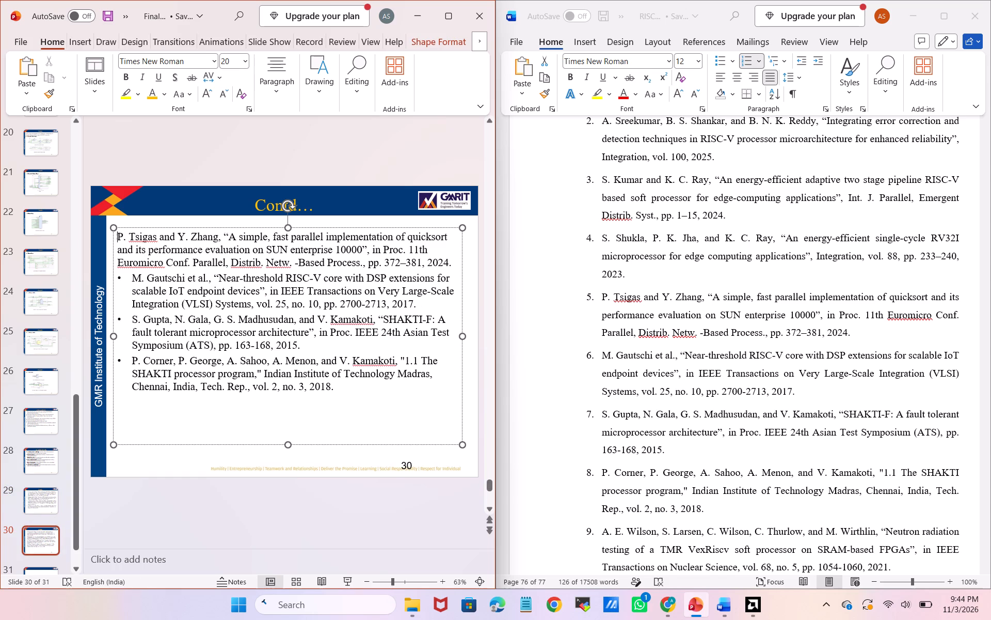
pyautogui.press('BackSpace')
pyautogui.write('5.')
pyautogui.press('space')
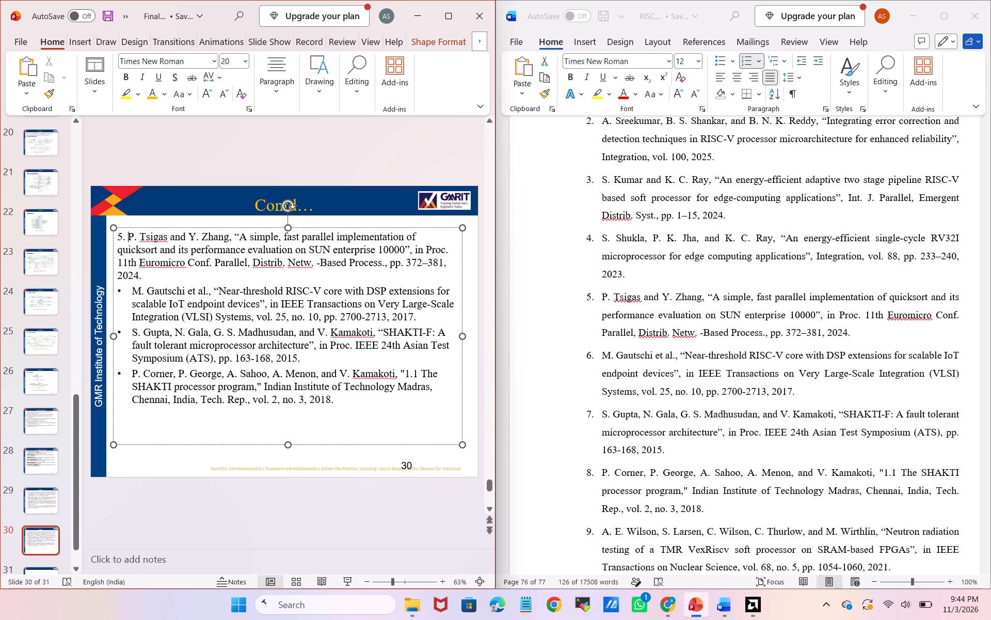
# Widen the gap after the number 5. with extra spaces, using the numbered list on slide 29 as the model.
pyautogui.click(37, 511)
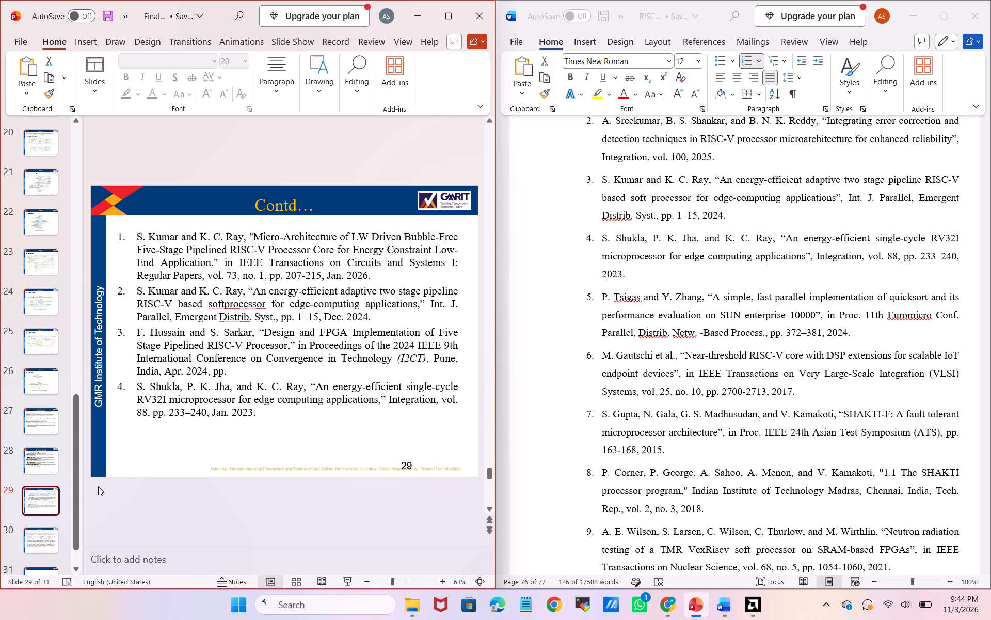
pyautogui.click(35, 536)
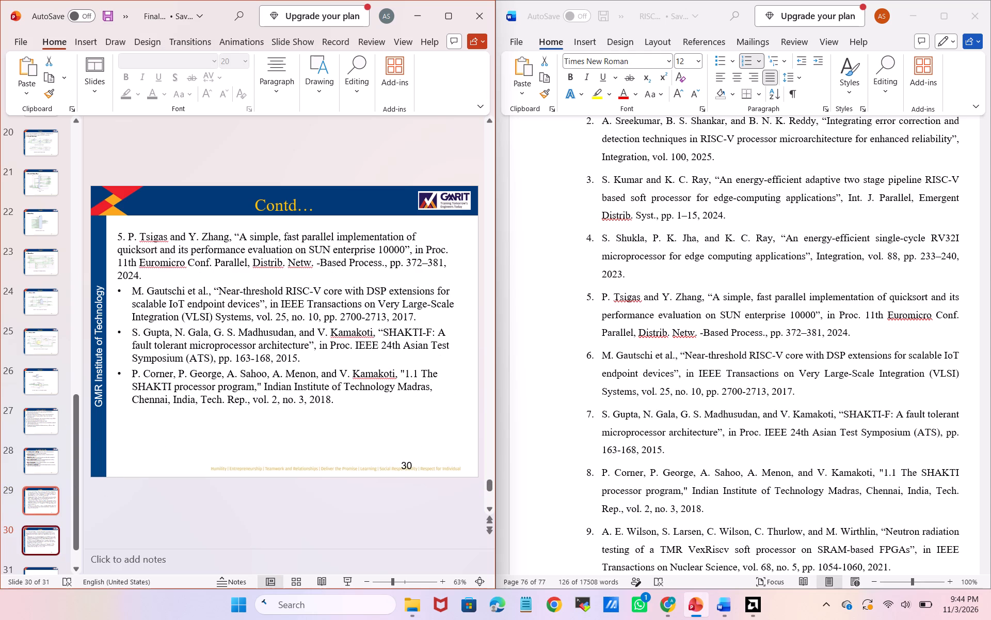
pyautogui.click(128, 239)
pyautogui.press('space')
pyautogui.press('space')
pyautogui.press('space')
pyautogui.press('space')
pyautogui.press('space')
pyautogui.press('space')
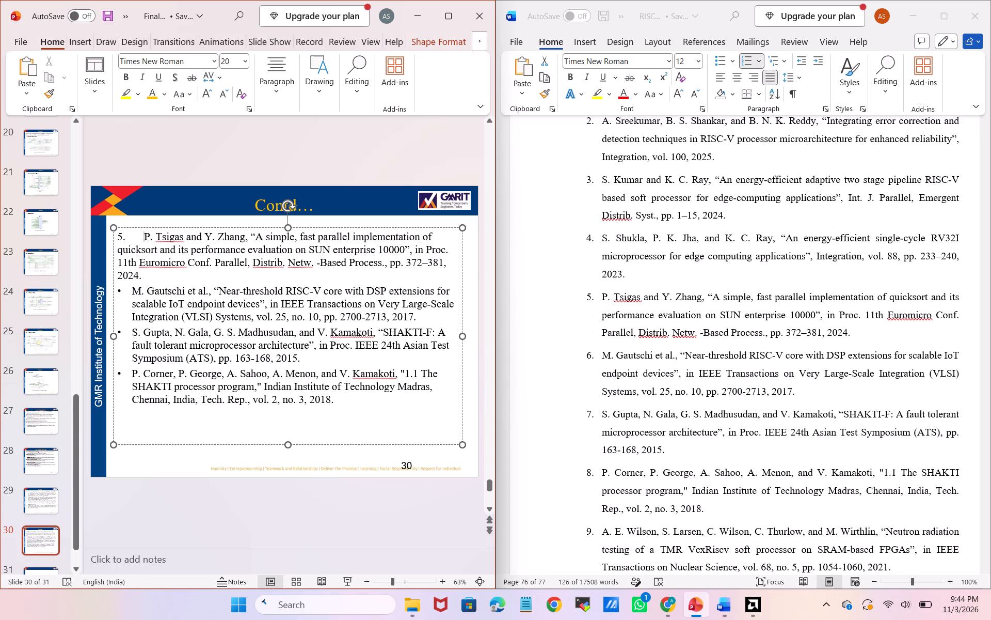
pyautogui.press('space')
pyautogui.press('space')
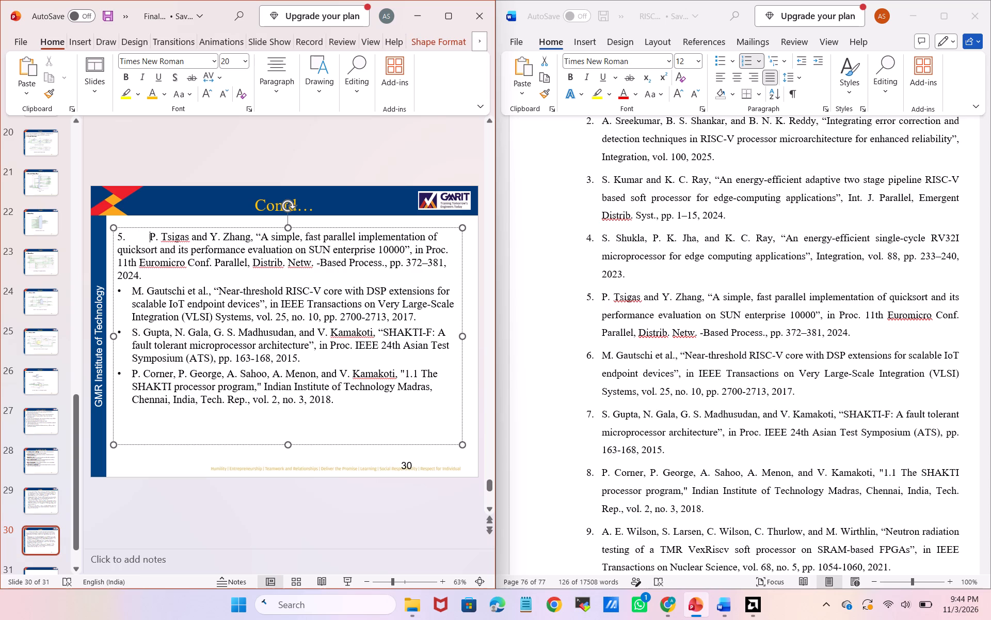
# Maximize the presentation window and justify all four references on slide 30.
pyautogui.moveTo(148, 235); pyautogui.dragTo(366, 411)
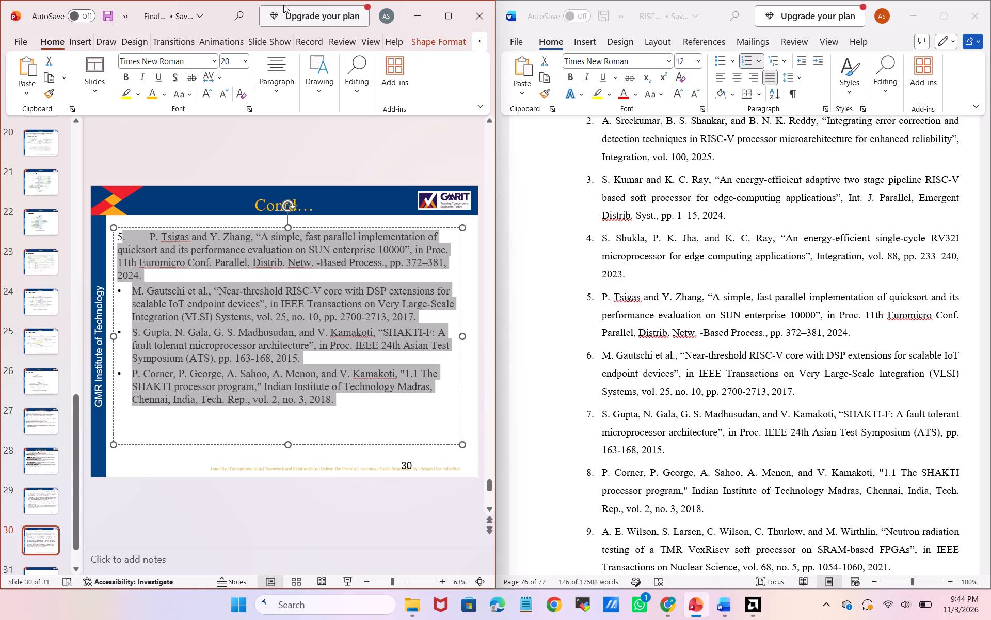
pyautogui.click(444, 22)
pyautogui.click(429, 85)
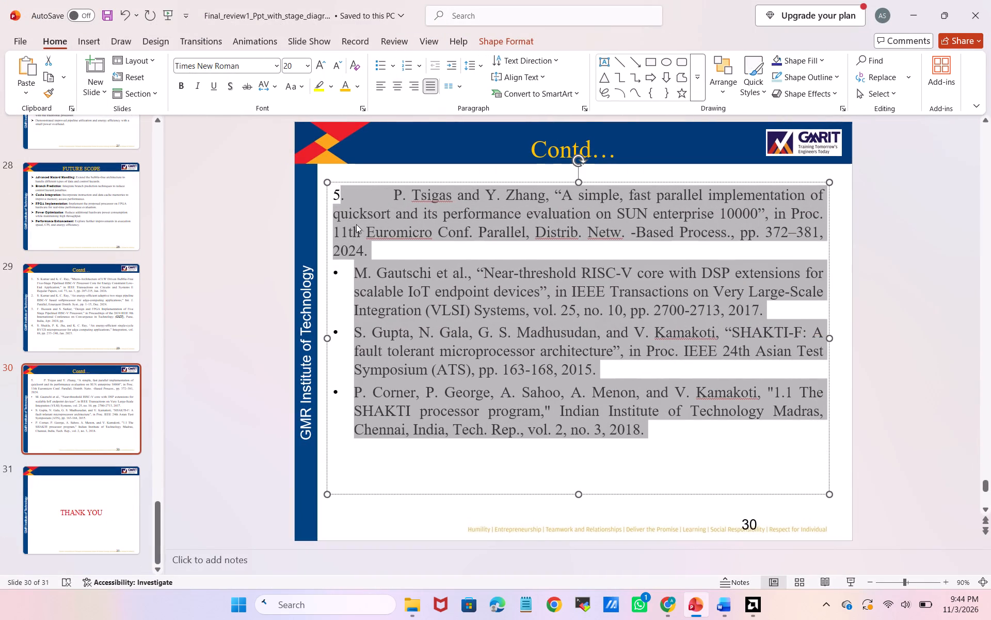
# Convert the bulleted Gautschi reference into numbered item 6, keeping the period after 2024 in the reference above.
pyautogui.click(344, 280)
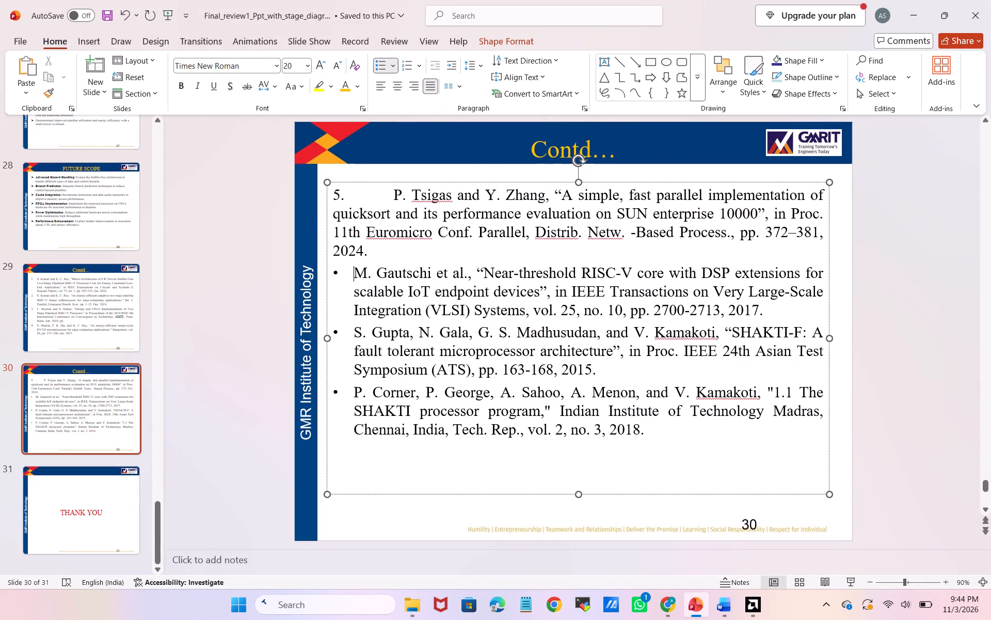
pyautogui.press('BackSpace')
pyautogui.press('BackSpace')
pyautogui.press('BackSpace')
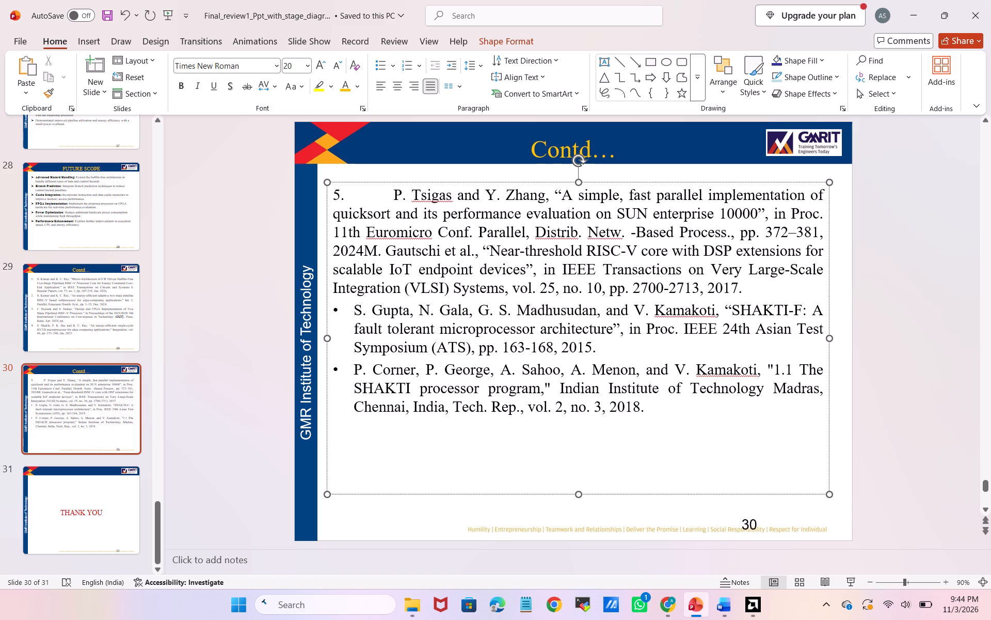
pyautogui.press('.')
pyautogui.press('Return')
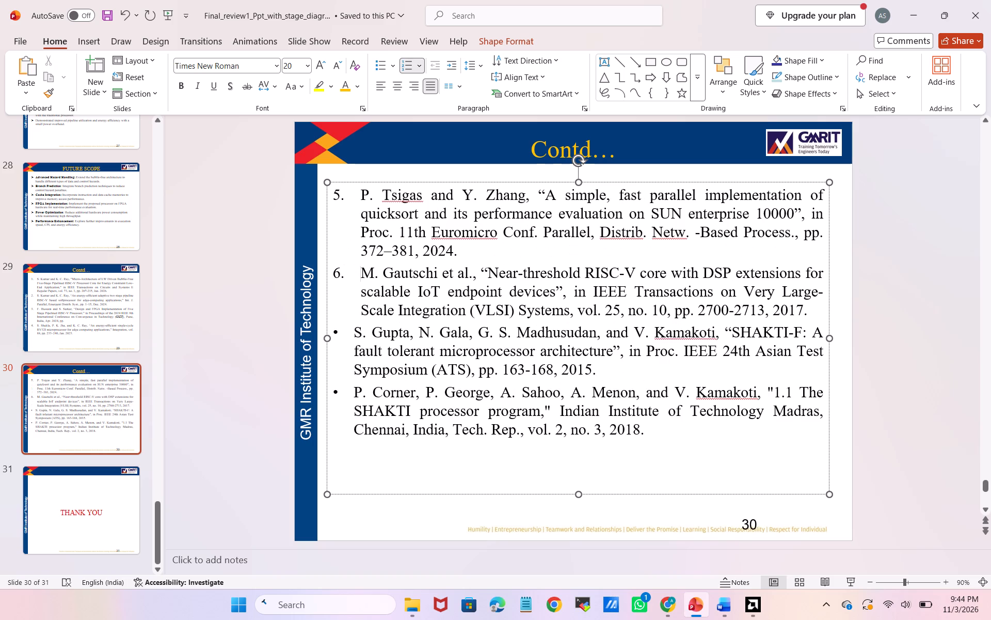
# Convert the bulleted SHAKTI-F reference on slide 30 into item 7 of the numbered list.
pyautogui.press('Down')
pyautogui.click(352, 332)
pyautogui.press('BackSpace')
pyautogui.press('BackSpace')
pyautogui.press('Return')
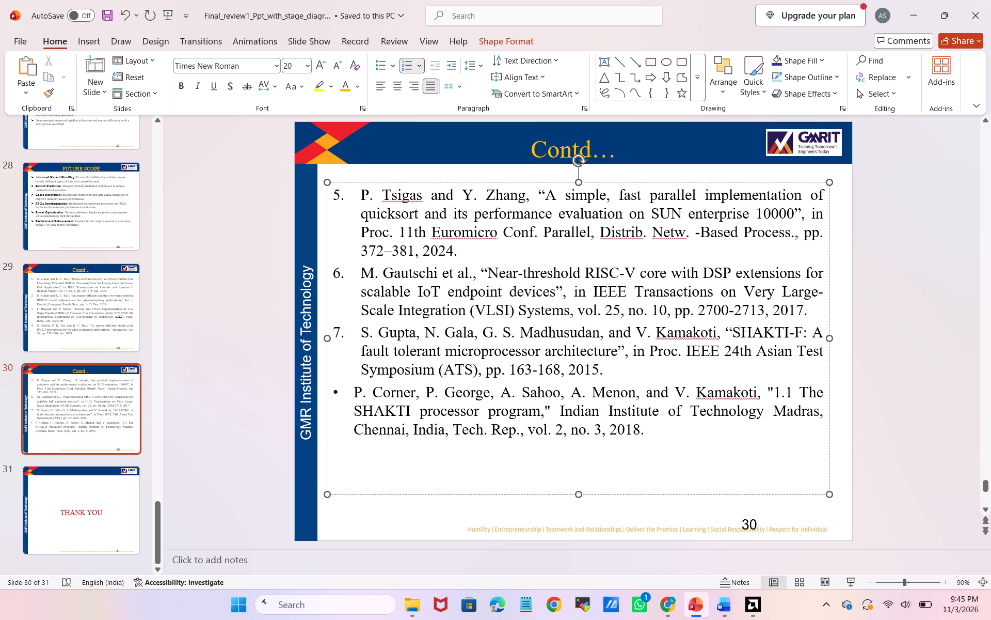
pyautogui.press('BackSpace')
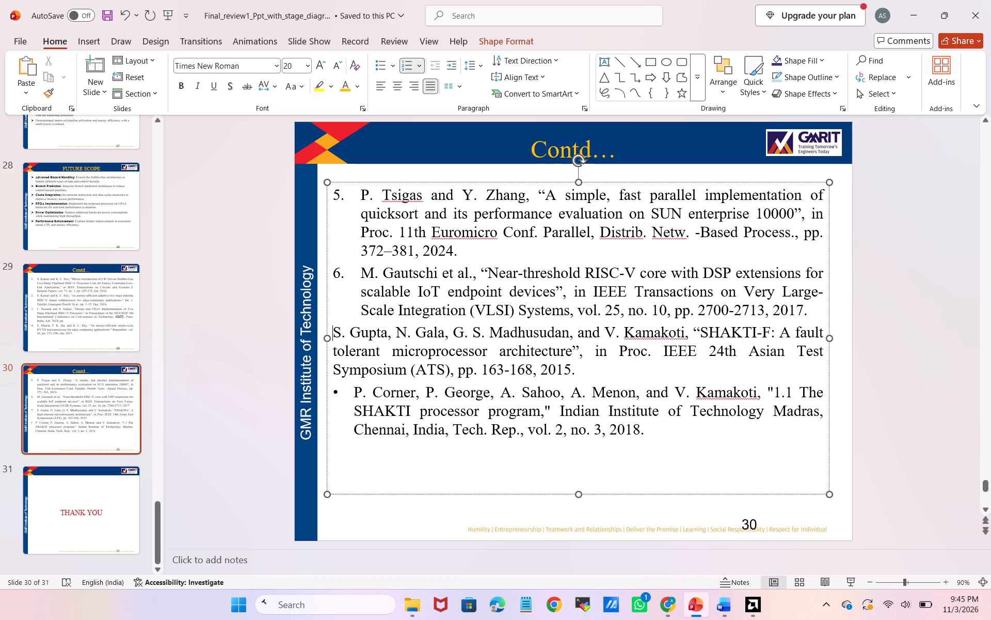
pyautogui.hotkey('ctrl', 'z')
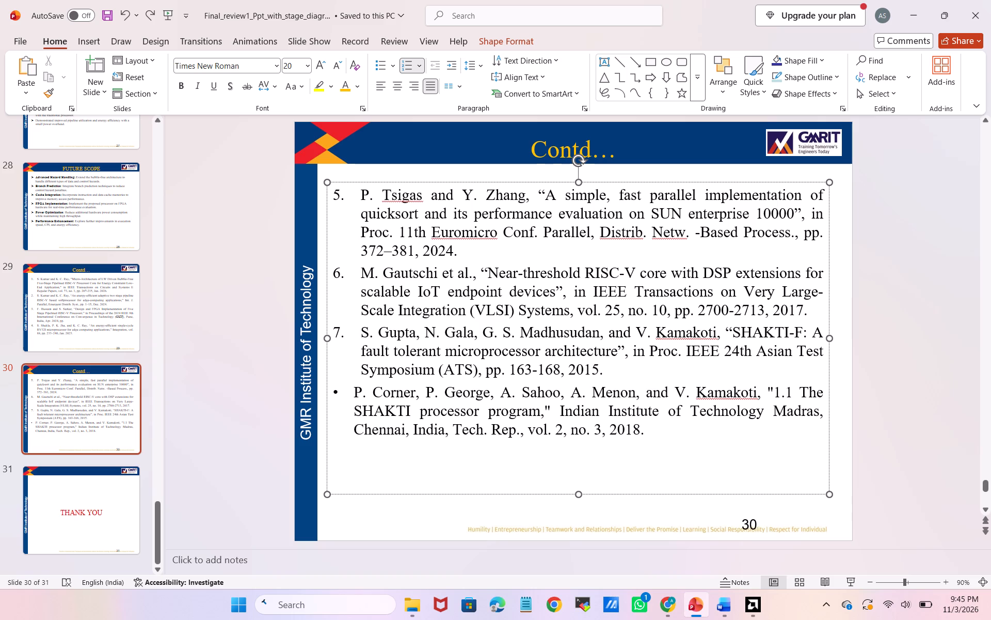
# Convert the last bulleted reference, on the SHAKTI processor program, into item 8 of the numbered list.
pyautogui.click(381, 387)
pyautogui.press('Left')
pyautogui.press('Left')
pyautogui.press('Left')
pyautogui.press('Left')
pyautogui.press('BackSpace')
pyautogui.press('BackSpace')
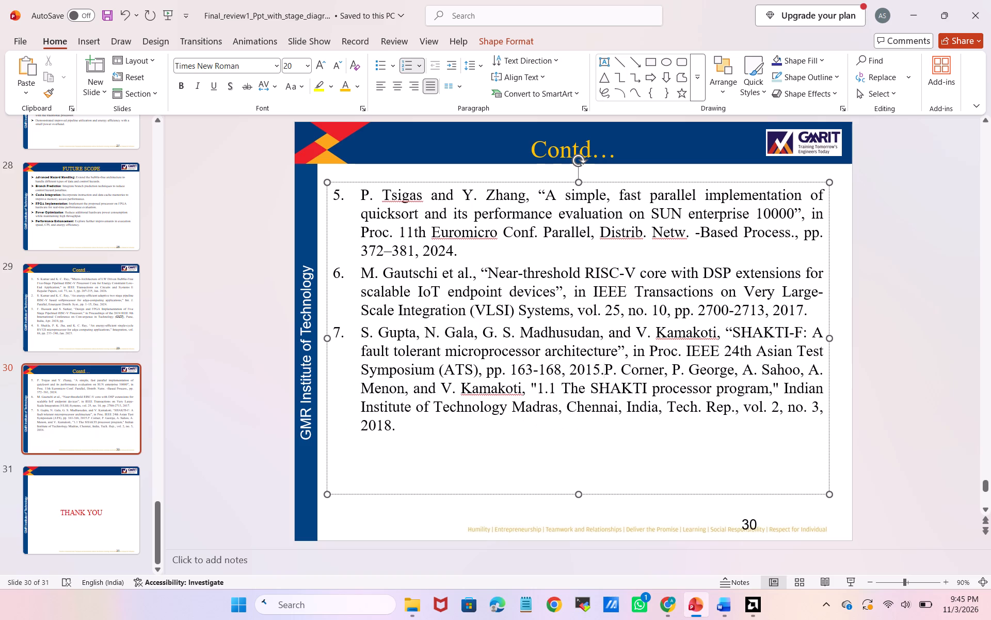
pyautogui.press('Return')
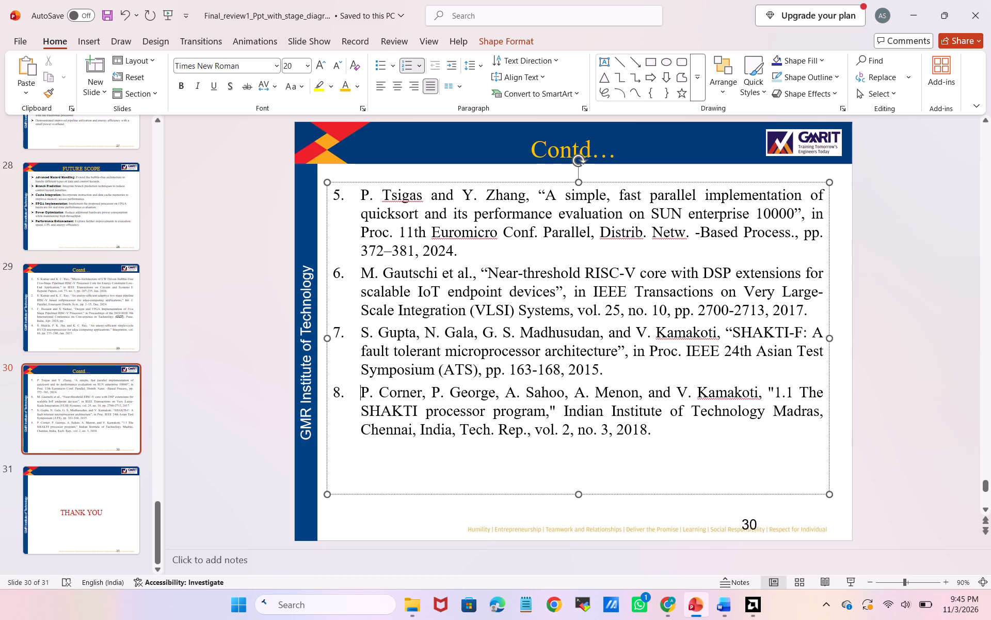
# Ignore all spelling flags for "Euromicro" and "Tsigas" in reference 5.
pyautogui.click(465, 234)
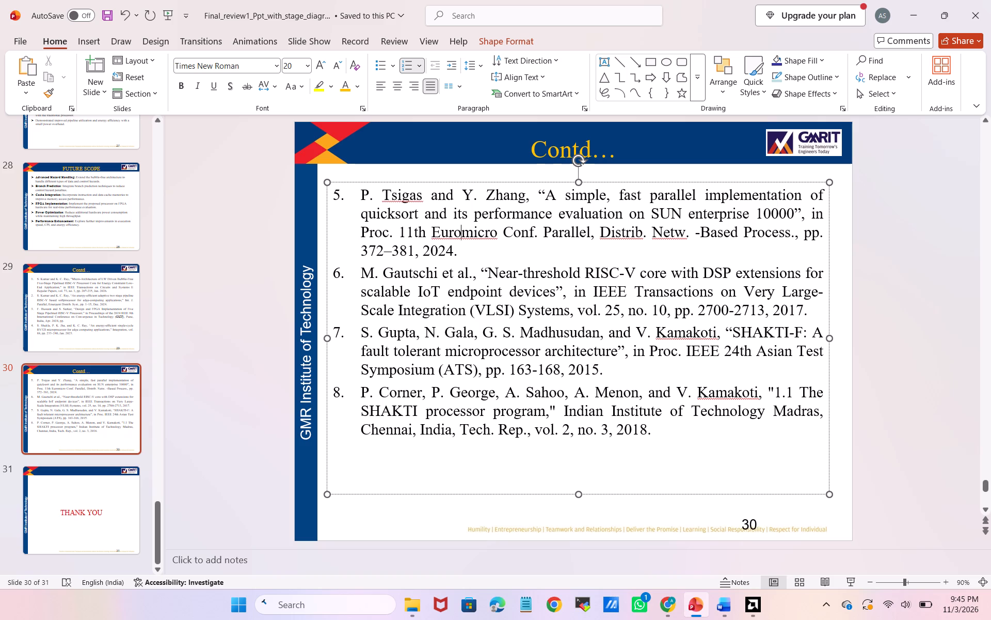
pyautogui.rightClick(465, 234)
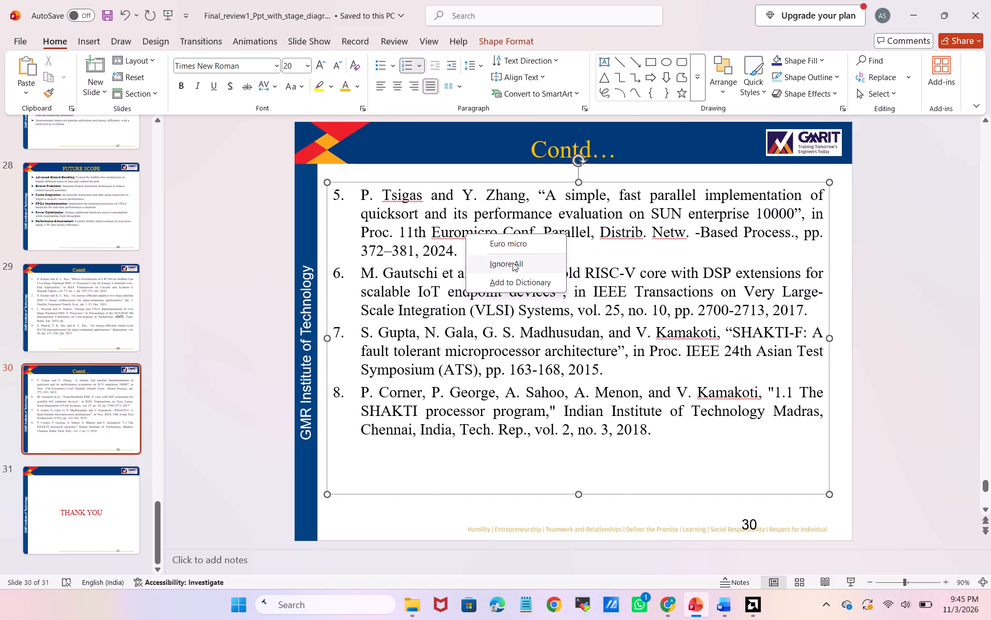
pyautogui.click(513, 262)
pyautogui.click(403, 194)
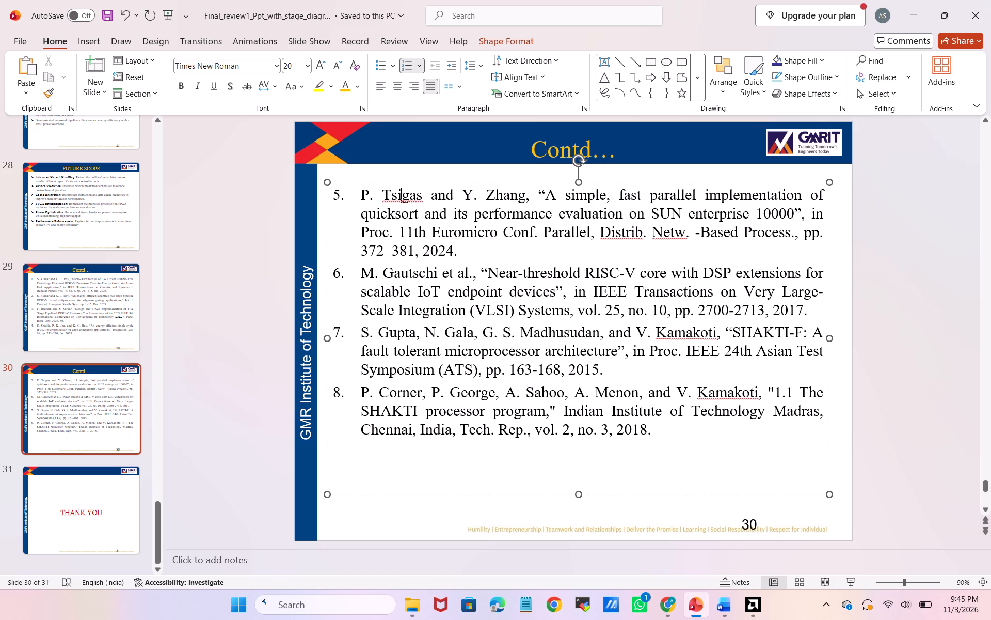
pyautogui.rightClick(403, 194)
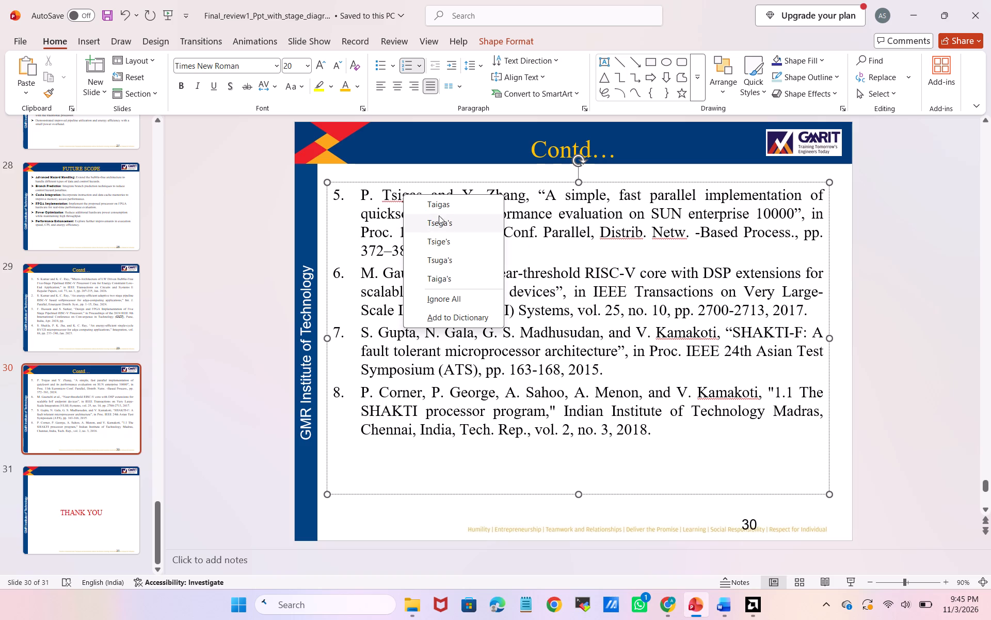
pyautogui.click(452, 303)
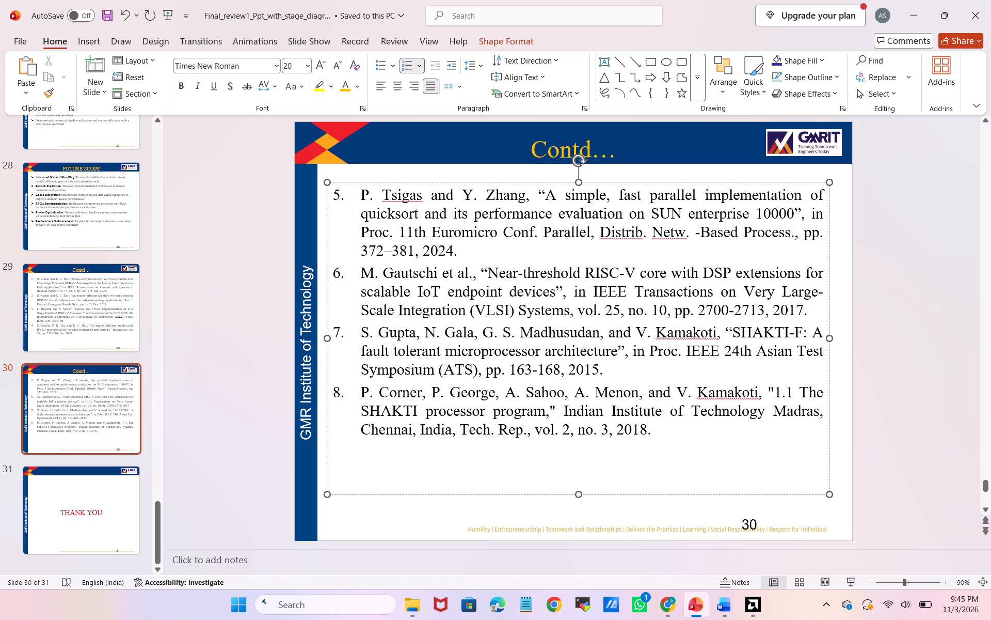
# Remove the space between "P." and "Tsigas" at the start of reference 5.
pyautogui.click(380, 196)
pyautogui.press('BackSpace')
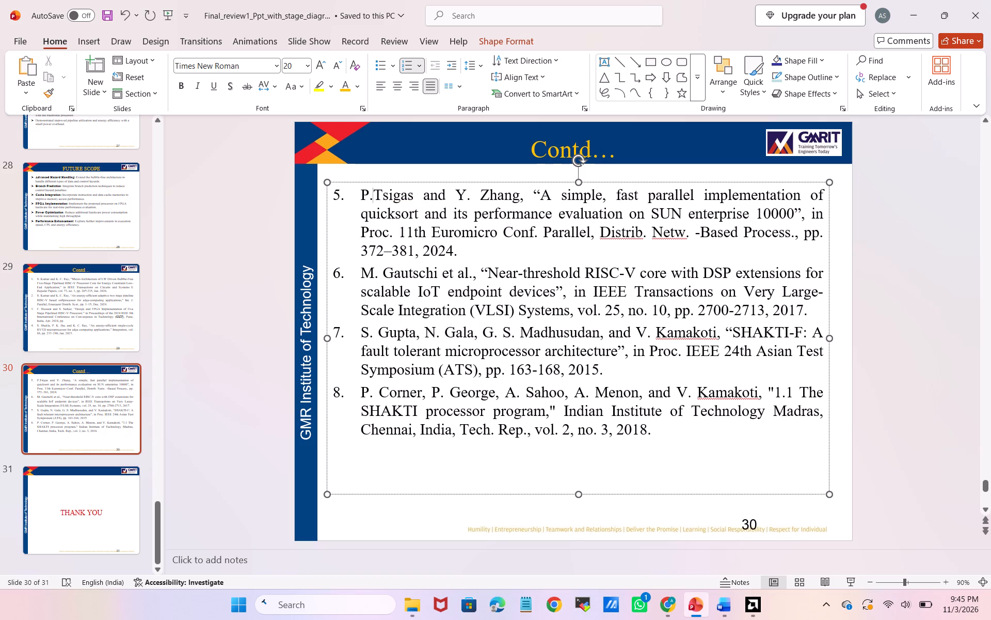
# Try to dismiss the spelling flag on "Distrib." in reference 5.
pyautogui.rightClick(616, 234)
pyautogui.click(657, 333)
# Save the presentation.
pyautogui.hotkey('ctrl', 's')
pyautogui.hotkey('ctrl', 's')
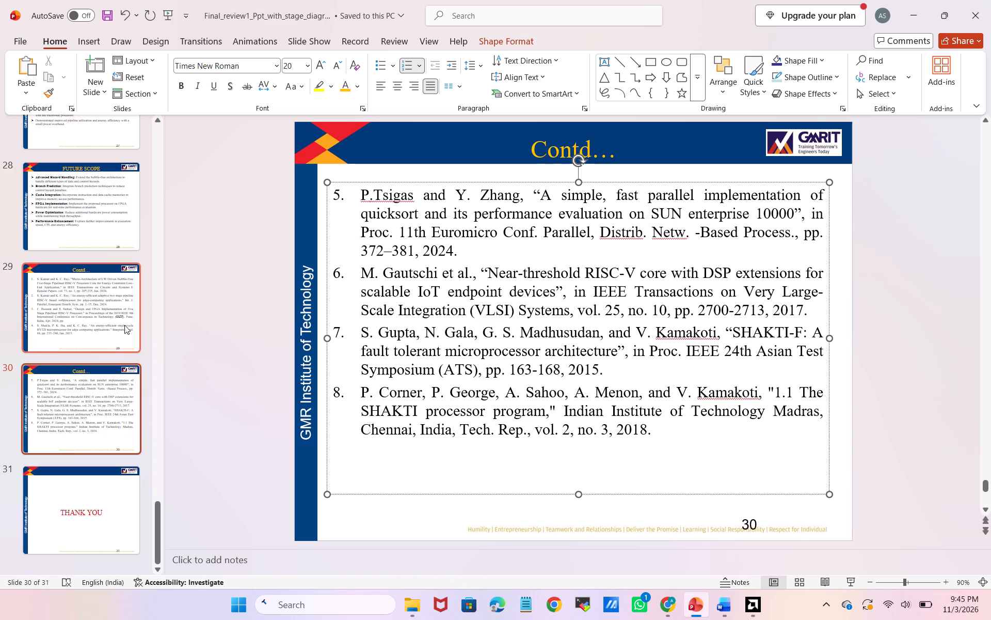
# Review the presentation slide by slide from the project title slide 2 through to the Future Scope slide 28.
pyautogui.scroll(6, 118, 307)
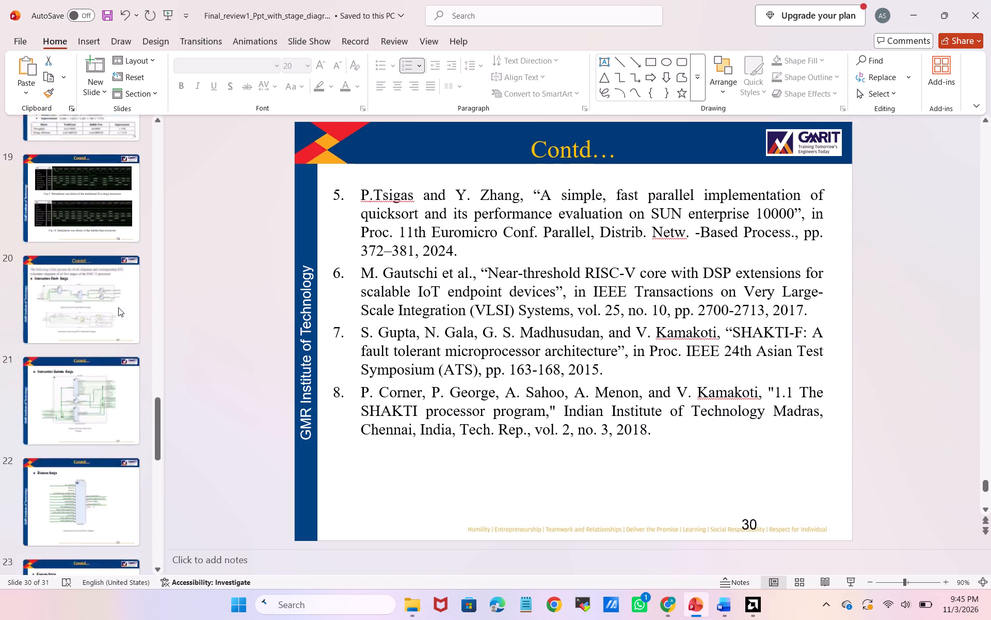
pyautogui.scroll(8, 118, 307)
pyautogui.click(118, 307)
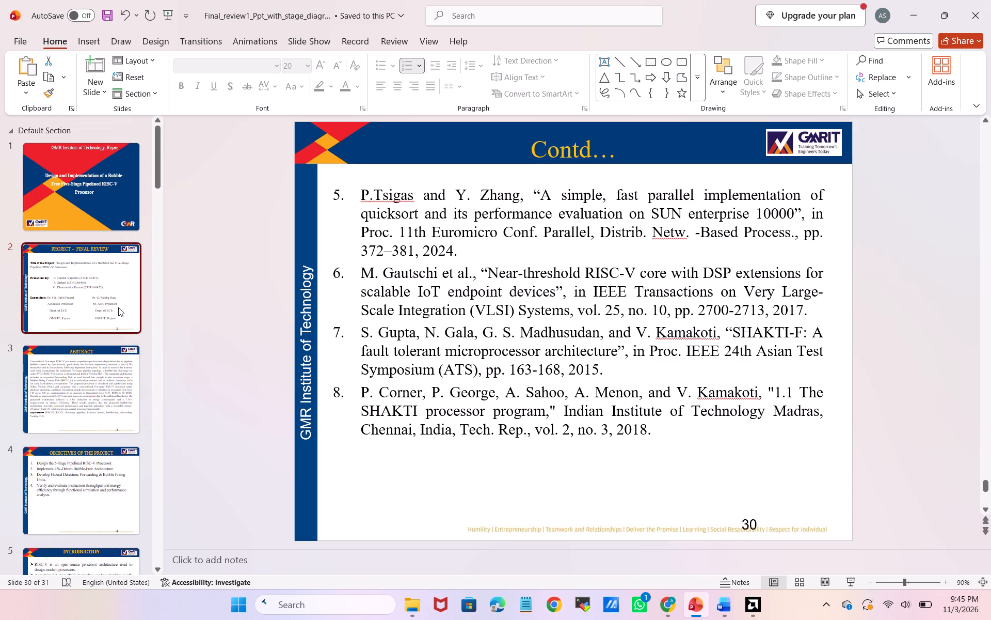
pyautogui.press('Down')
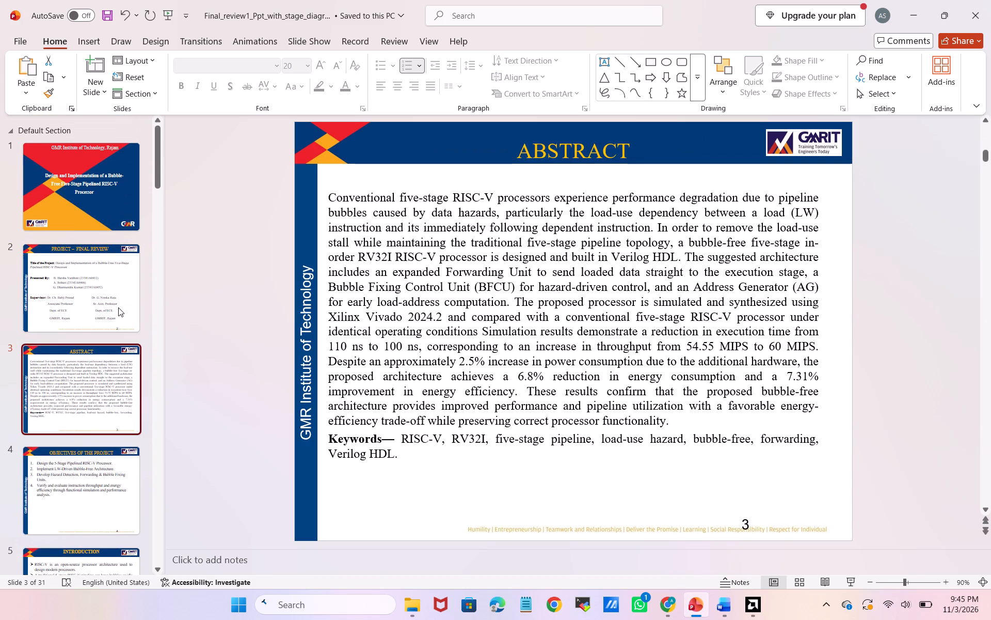
pyautogui.press('Up')
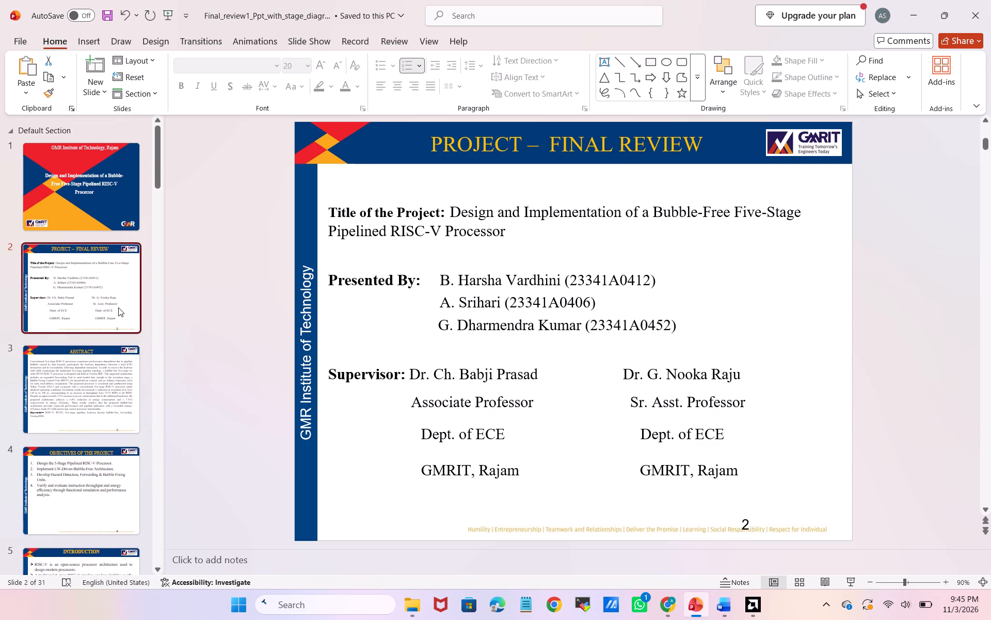
pyautogui.press('Down')
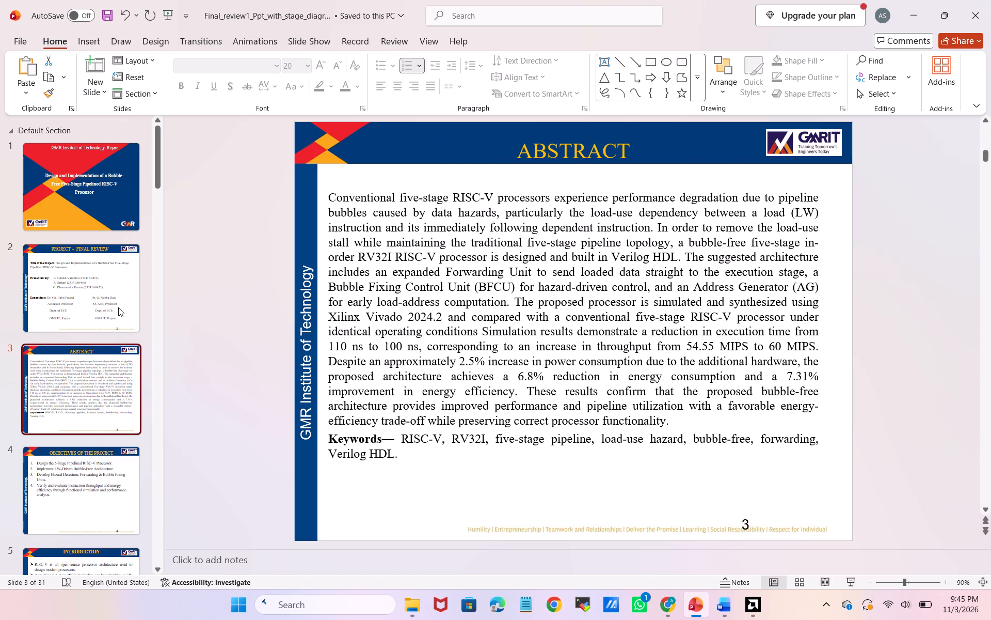
pyautogui.press('Down')
pyautogui.press('Down')
pyautogui.press('Down')
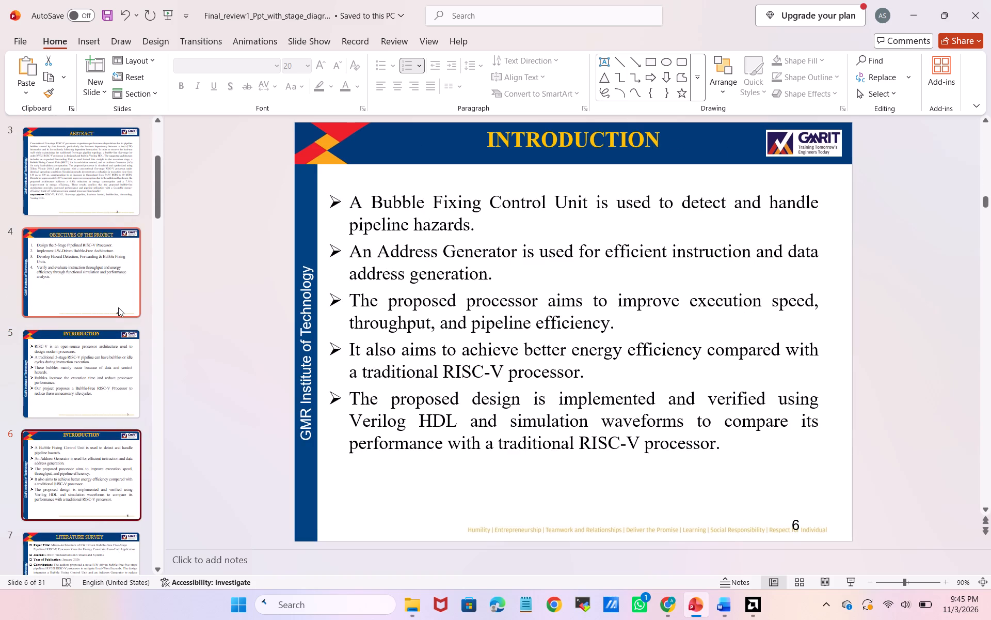
pyautogui.press('Down')
pyautogui.press('Down')
pyautogui.press('Down')
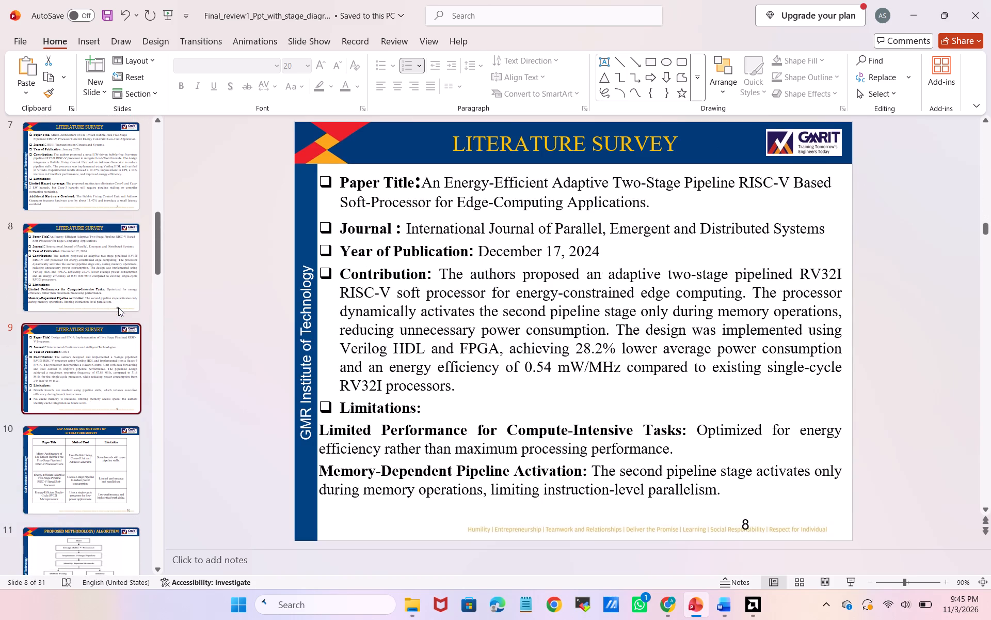
pyautogui.press('Down')
pyautogui.press('Down')
pyautogui.press('Down')
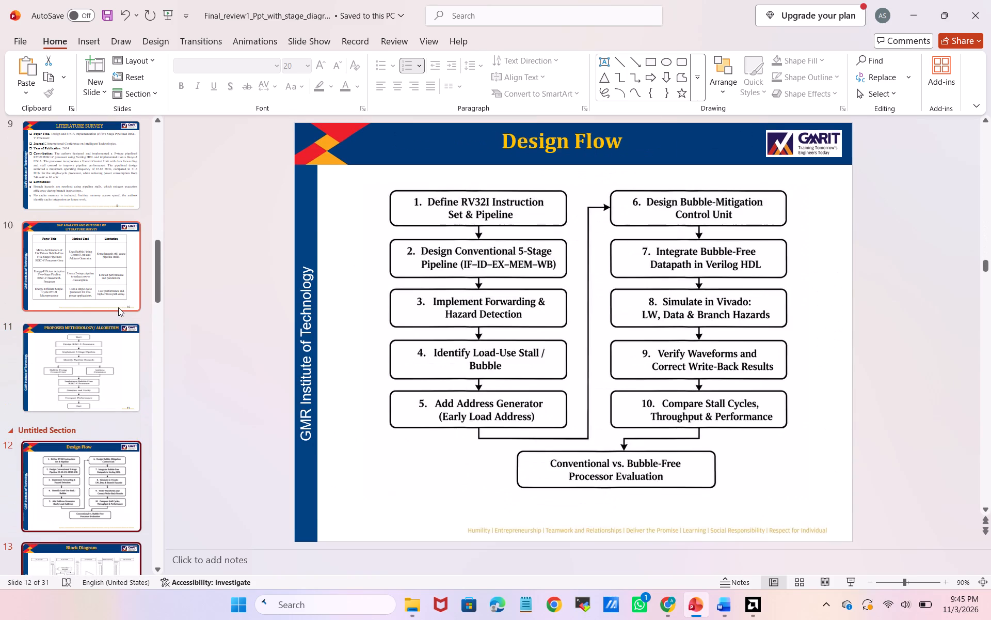
pyautogui.press('Down')
pyautogui.press('Down')
pyautogui.press('Down')
pyautogui.press('Down')
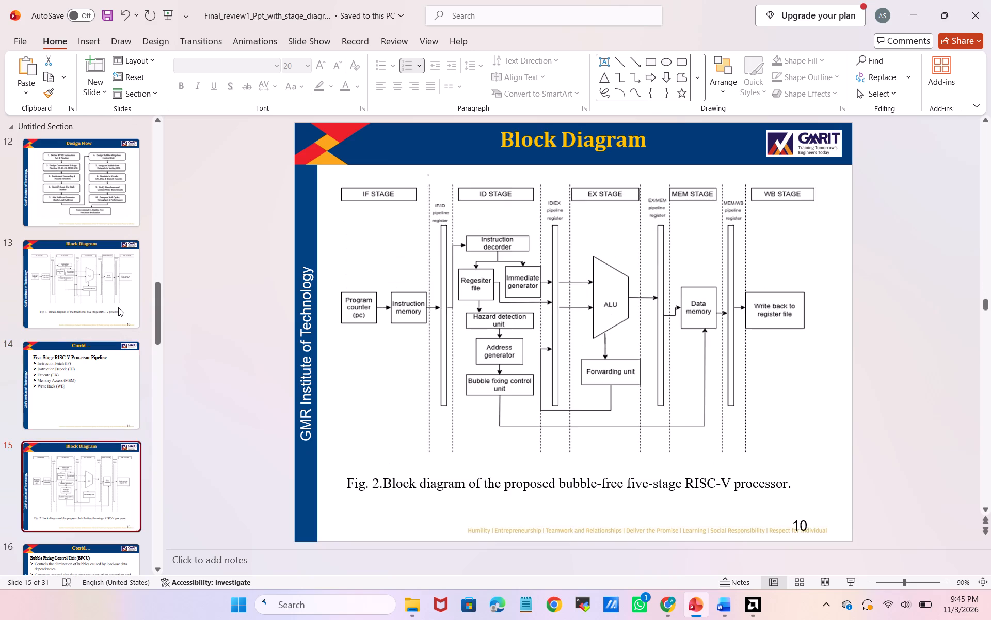
pyautogui.press('Down')
pyautogui.press('Down')
pyautogui.press('Down')
pyautogui.press('Down')
pyautogui.press('Down')
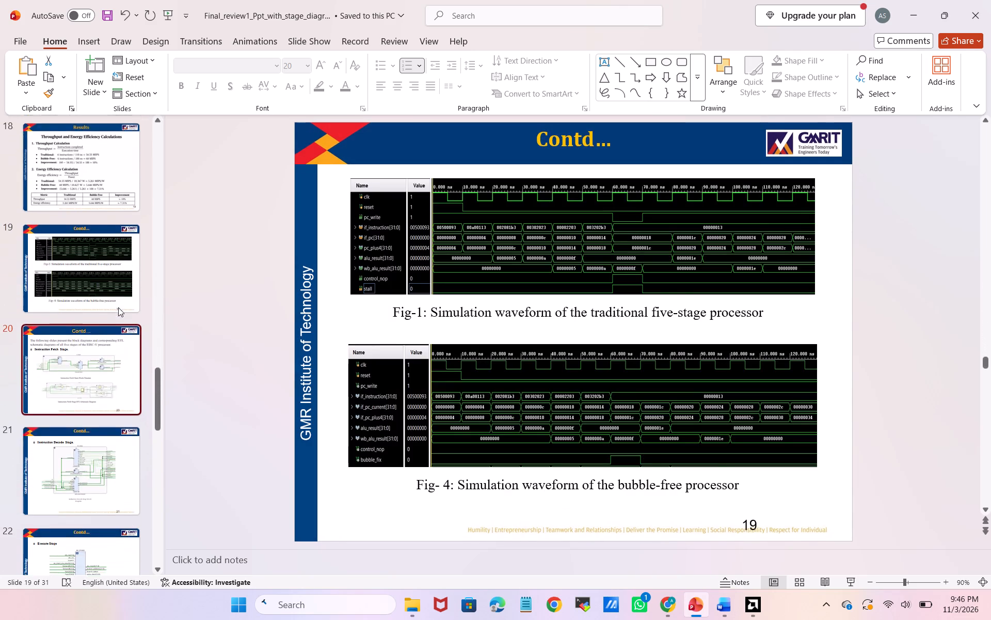
pyautogui.press('Down')
pyautogui.press('Down')
pyautogui.press('Down')
pyautogui.press('Down')
pyautogui.press('Down')
pyautogui.press('Down')
pyautogui.press('Down')
pyautogui.press('Down')
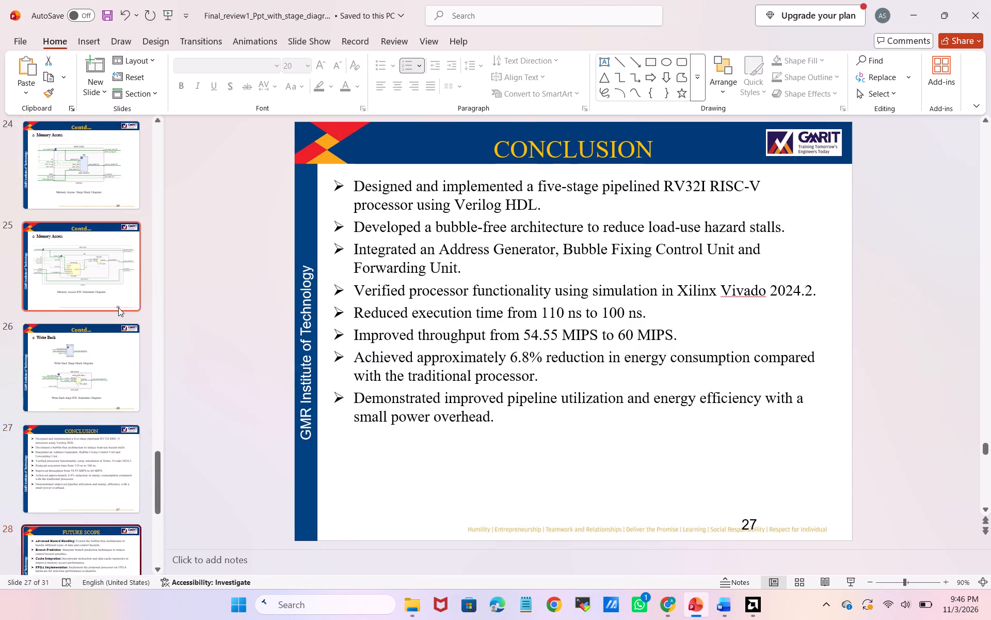
# Remove the bold formatting from the "Contd…" heading on slide 24, the Memory Access block diagram.
pyautogui.press('Up')
pyautogui.press('Up')
pyautogui.press('Up')
pyautogui.press('Up')
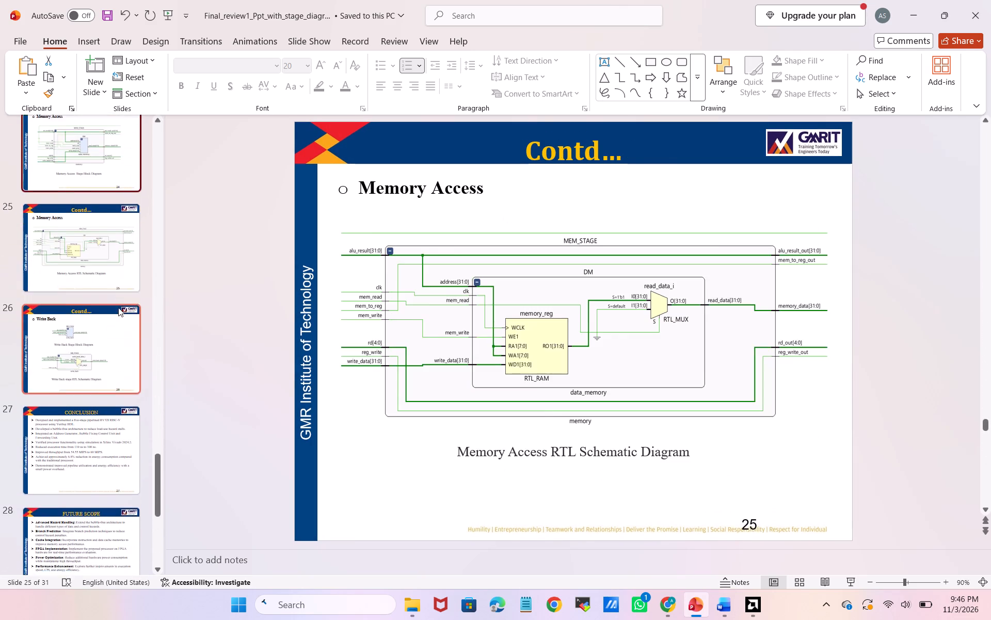
pyautogui.press('Up')
pyautogui.press('Up')
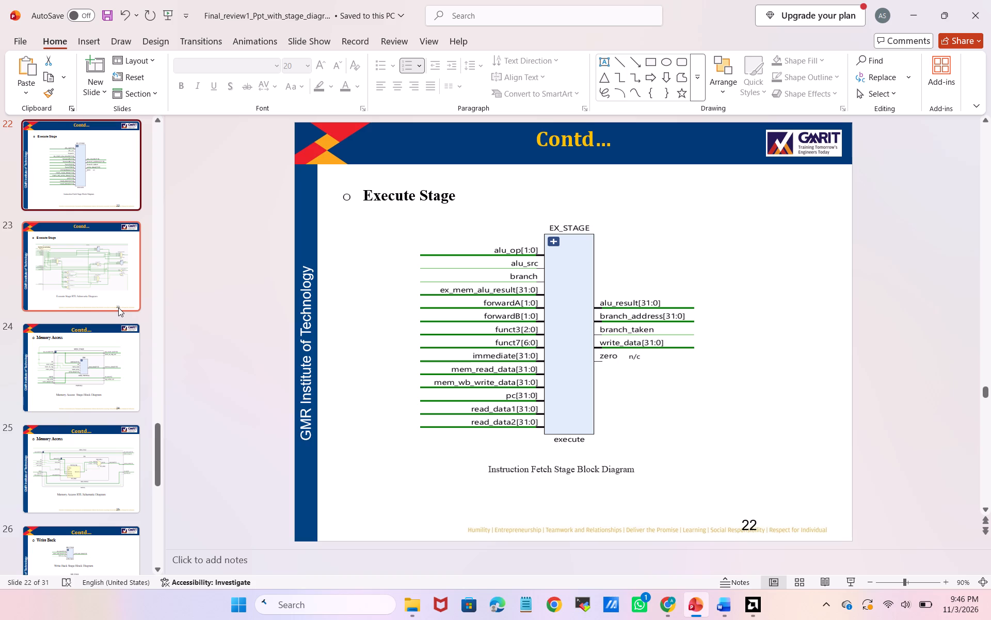
pyautogui.click(63, 355)
pyautogui.click(626, 151)
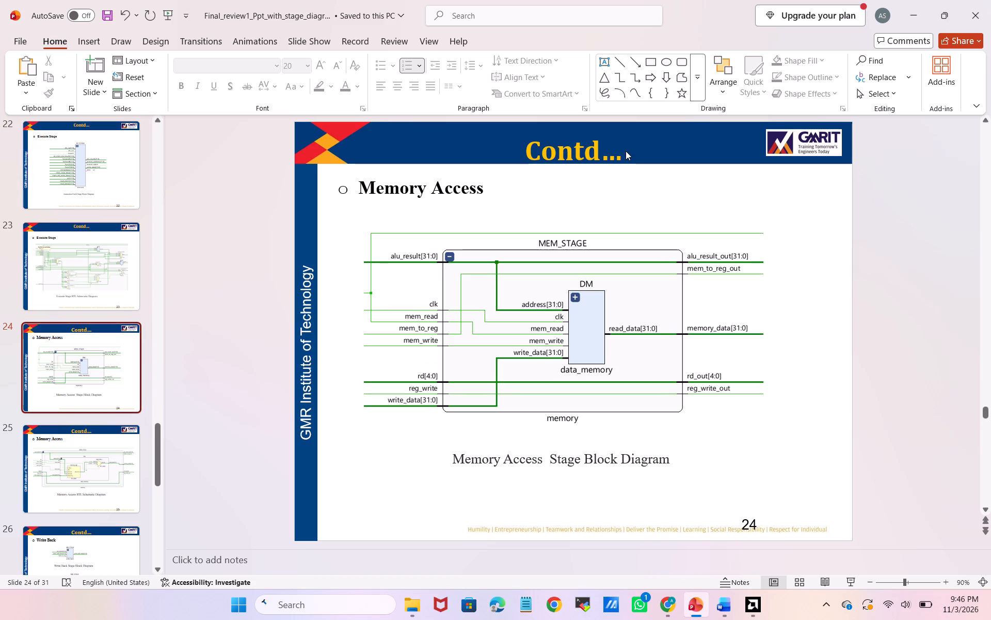
pyautogui.doubleClick(569, 151)
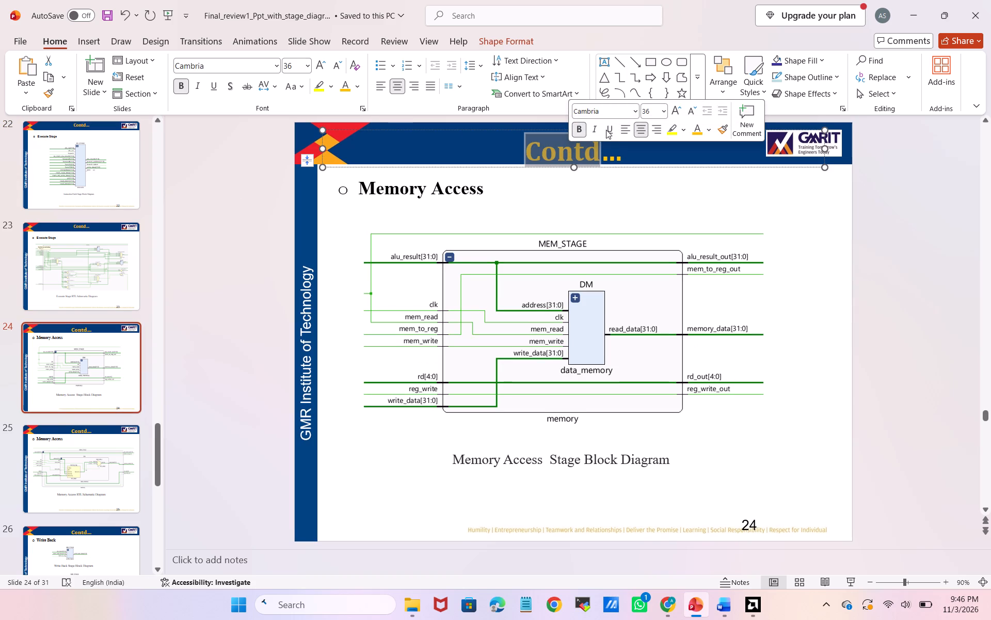
pyautogui.click(581, 129)
pyautogui.click(391, 218)
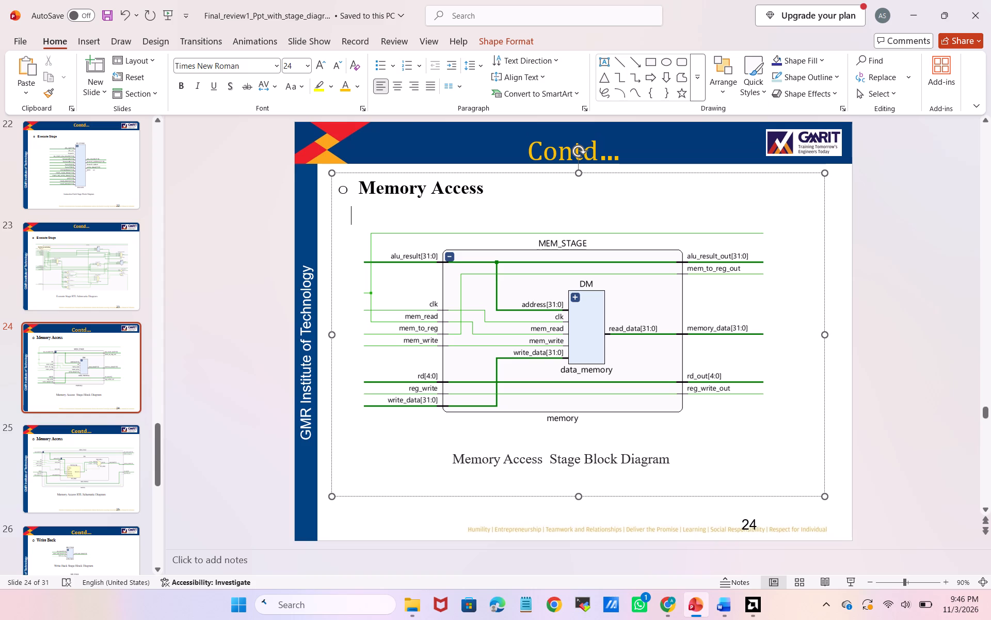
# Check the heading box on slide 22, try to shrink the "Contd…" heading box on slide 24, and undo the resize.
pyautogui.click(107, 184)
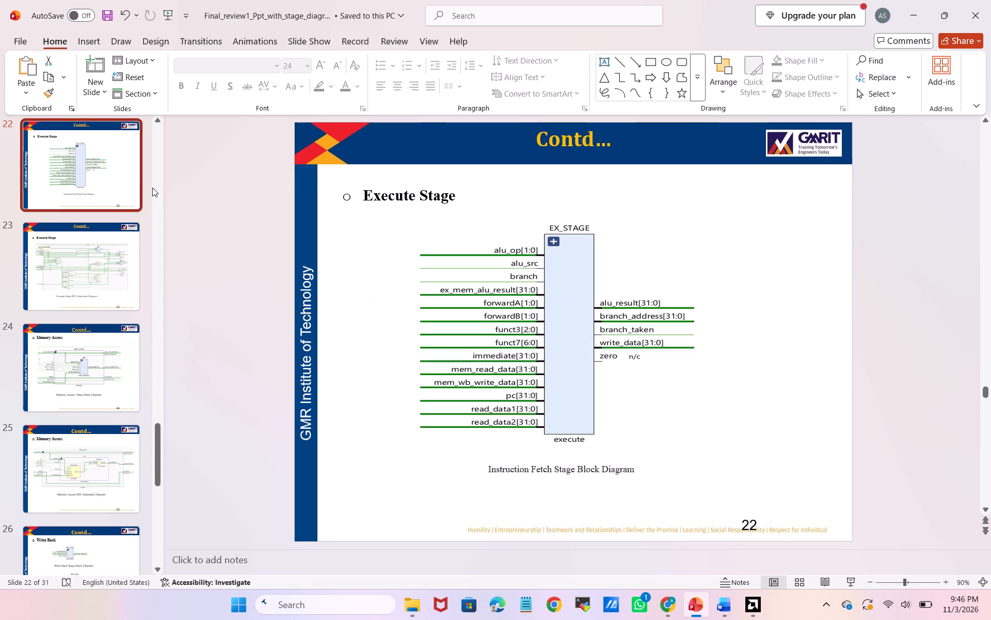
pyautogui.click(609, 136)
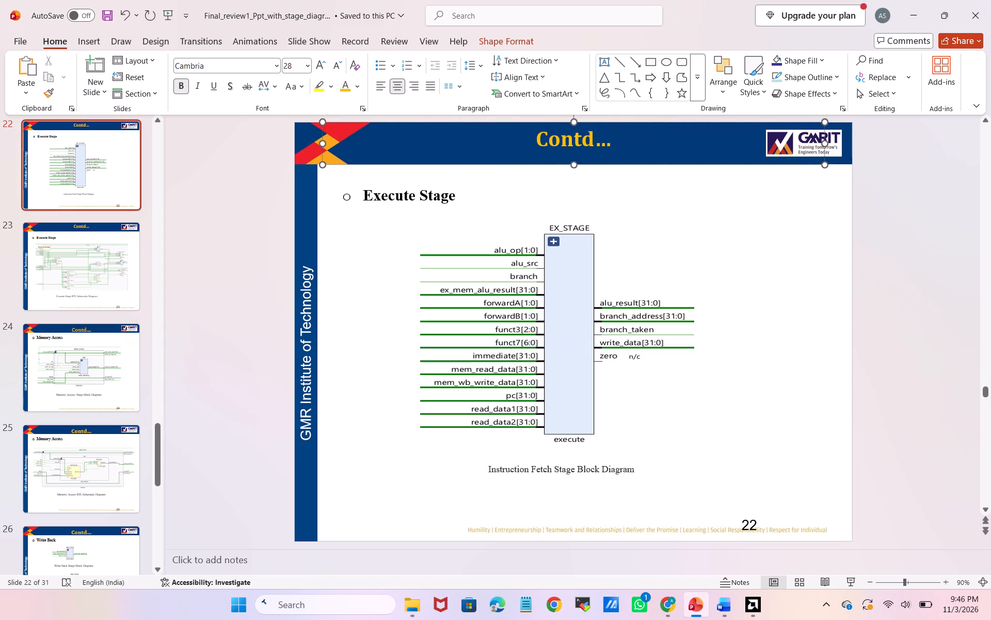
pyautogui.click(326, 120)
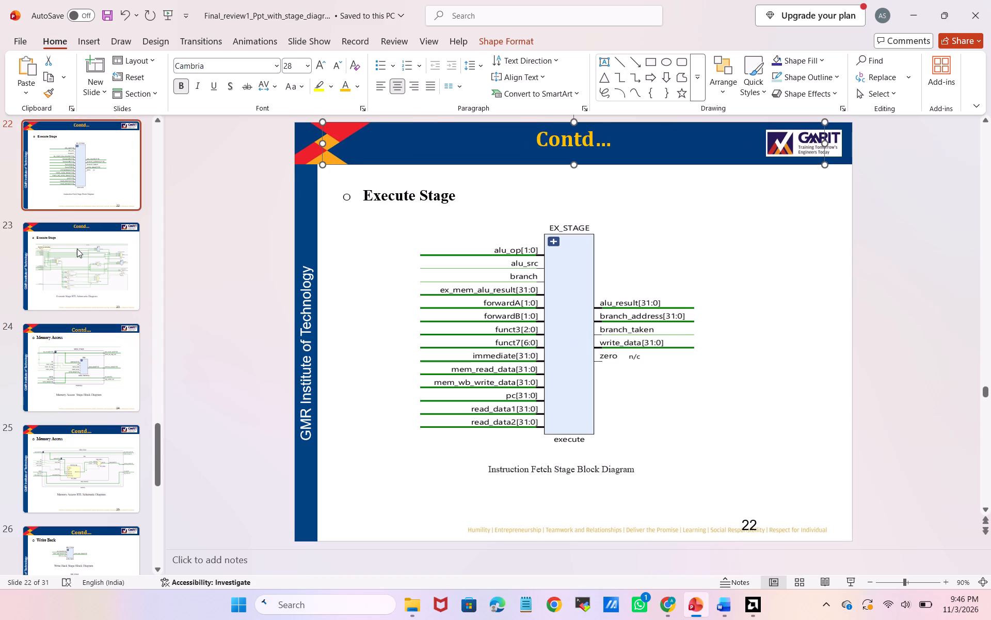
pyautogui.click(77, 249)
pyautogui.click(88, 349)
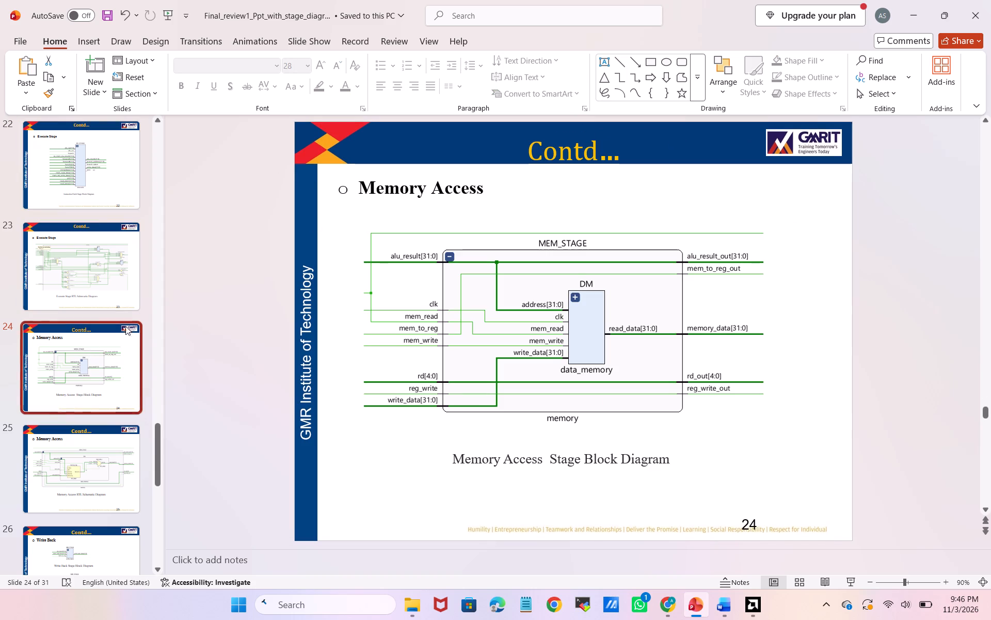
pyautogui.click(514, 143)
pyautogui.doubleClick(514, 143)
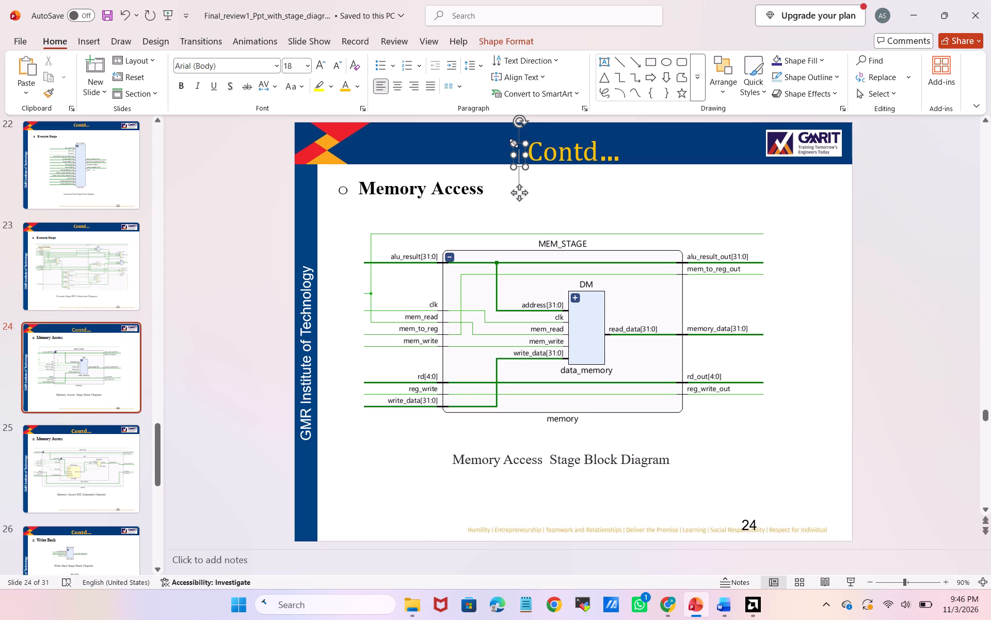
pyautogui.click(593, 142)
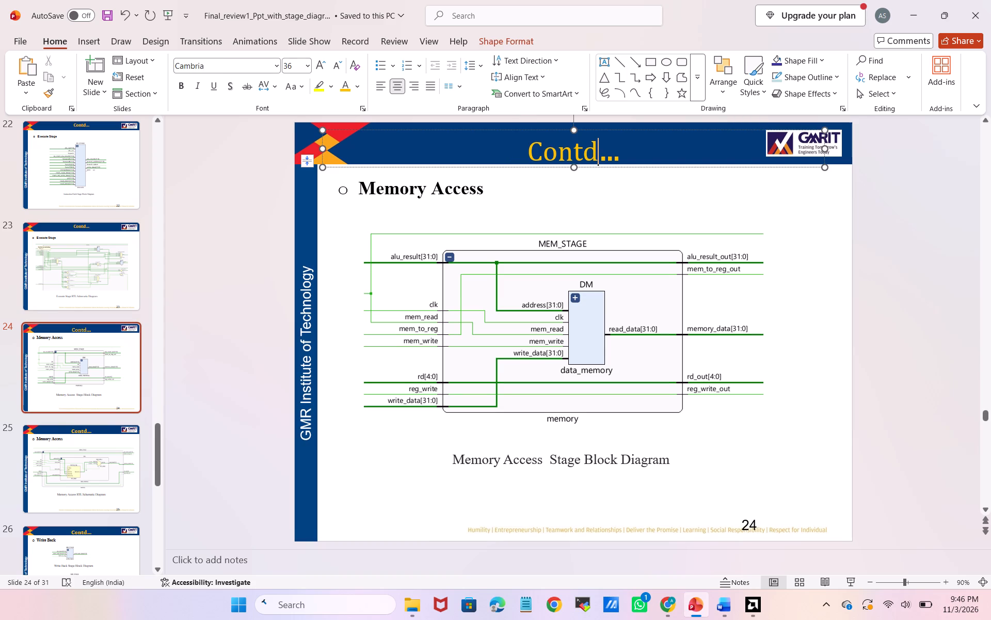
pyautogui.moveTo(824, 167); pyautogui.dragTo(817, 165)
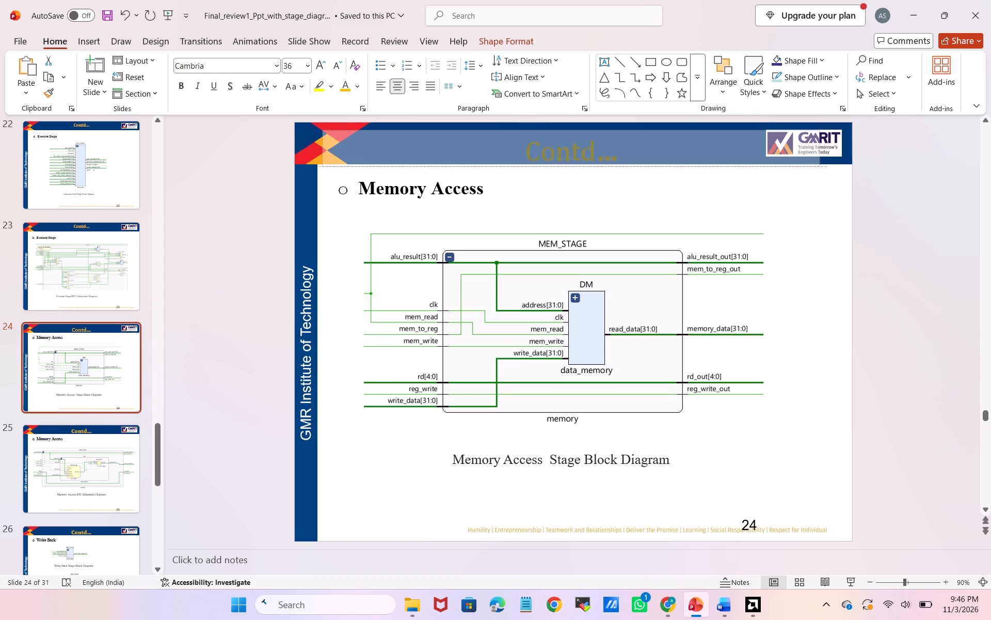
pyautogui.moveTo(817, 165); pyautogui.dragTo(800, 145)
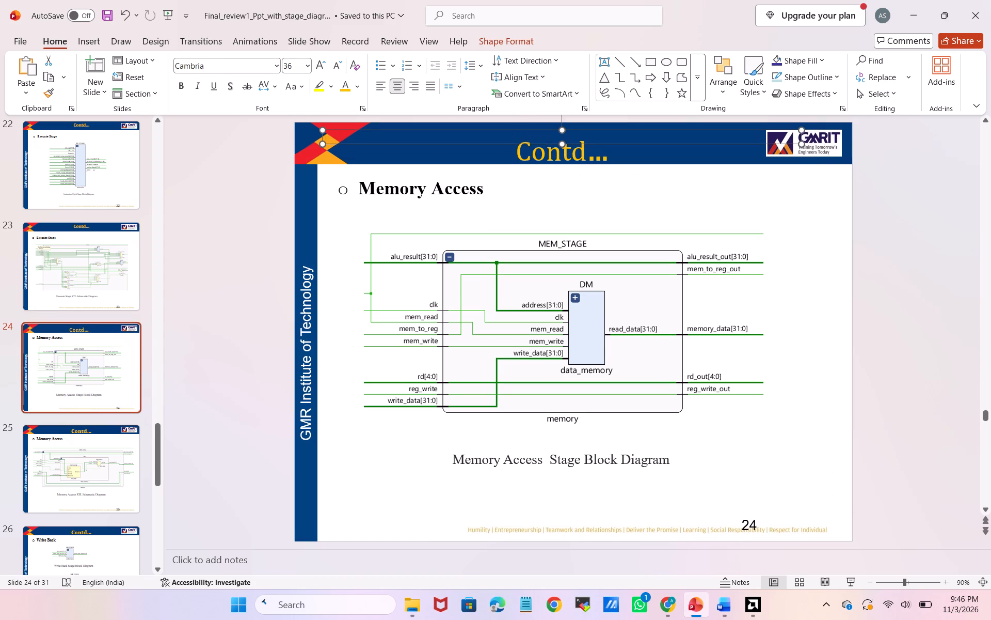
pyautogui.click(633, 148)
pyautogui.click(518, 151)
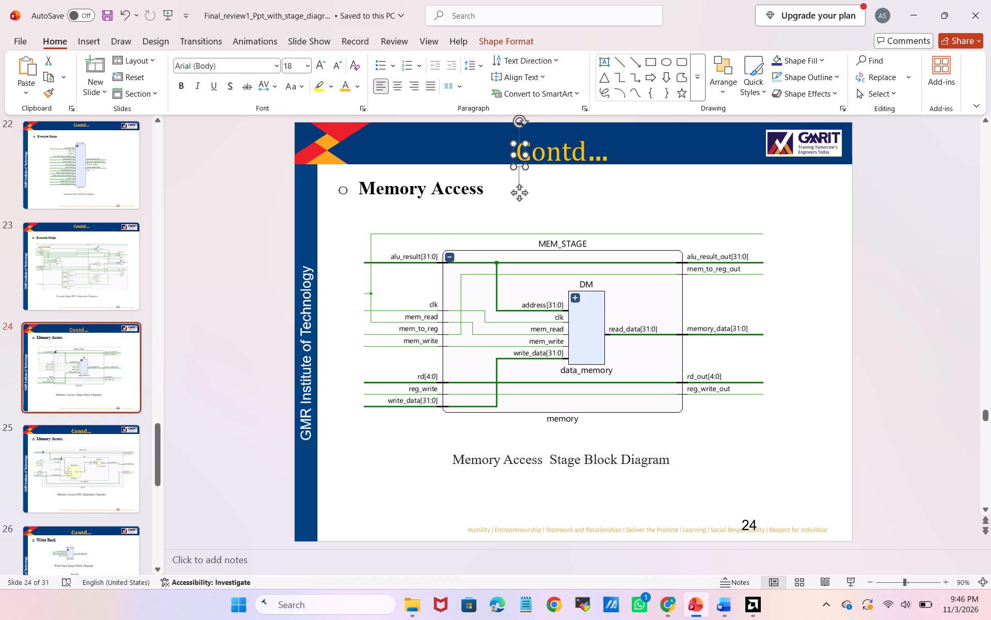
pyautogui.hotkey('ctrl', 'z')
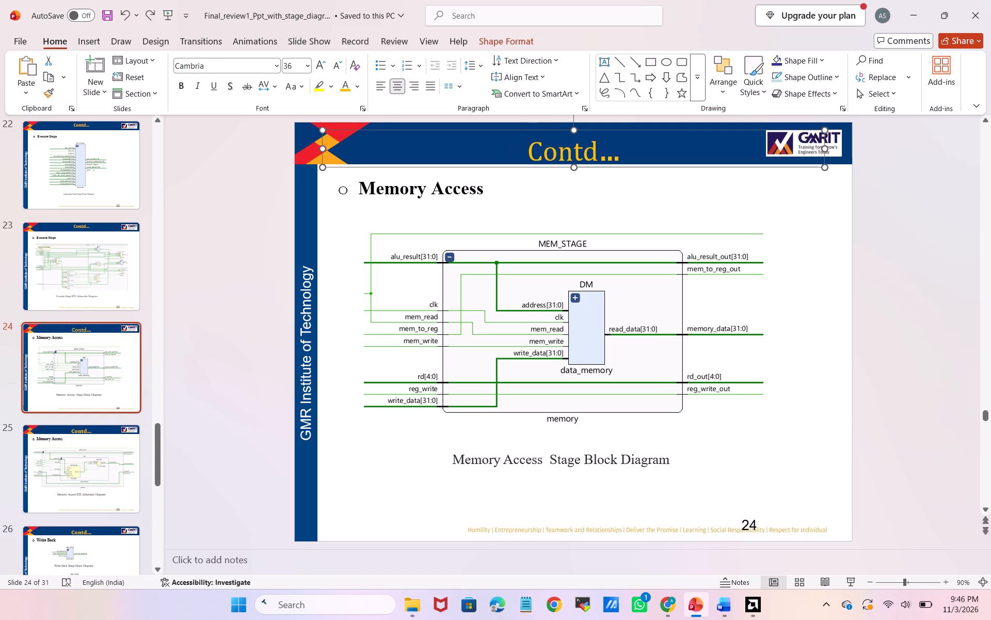
# Remove the bold formatting from the "Contd…" heading on slide 25, the Memory Access RTL schematic.
pyautogui.click(74, 359)
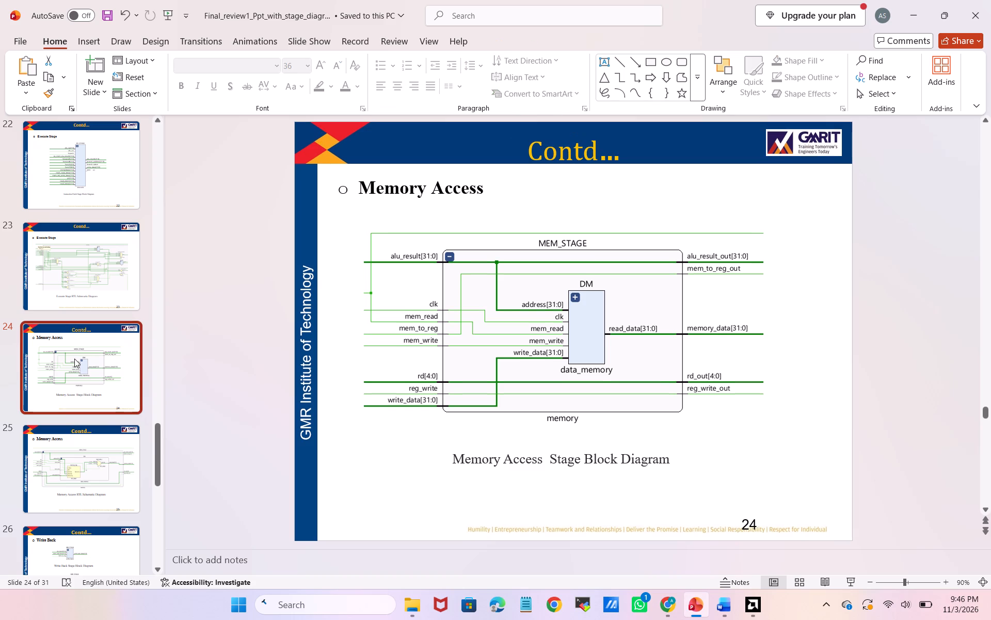
pyautogui.press('Down')
pyautogui.press('Down')
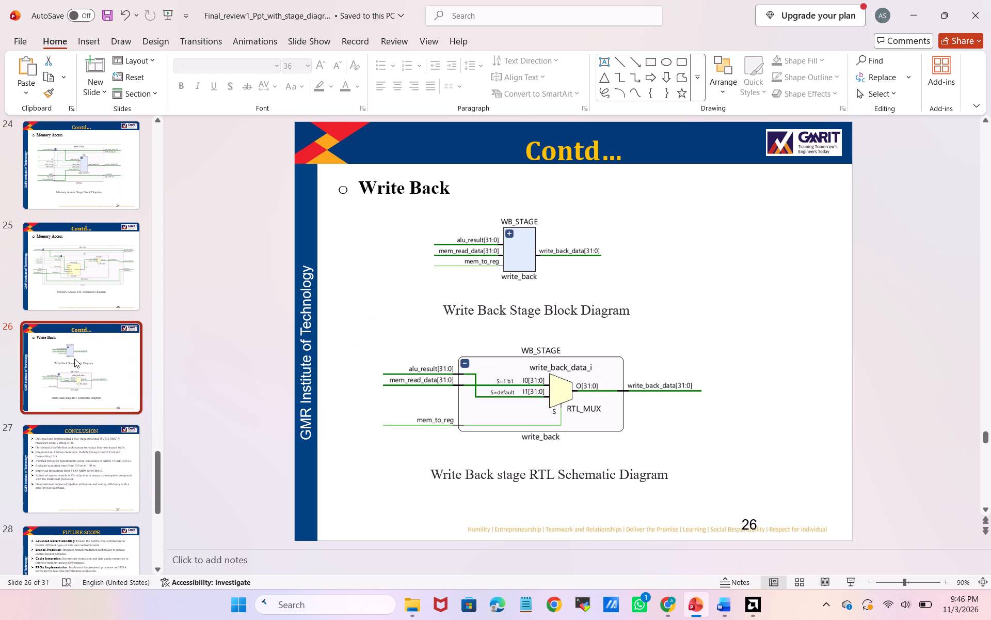
pyautogui.click(94, 272)
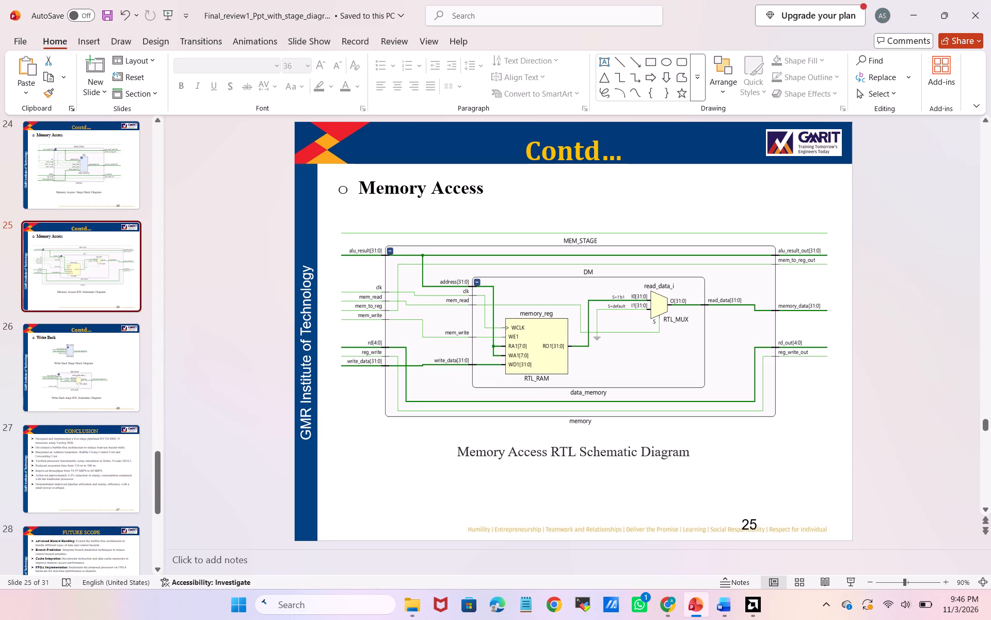
pyautogui.click(596, 135)
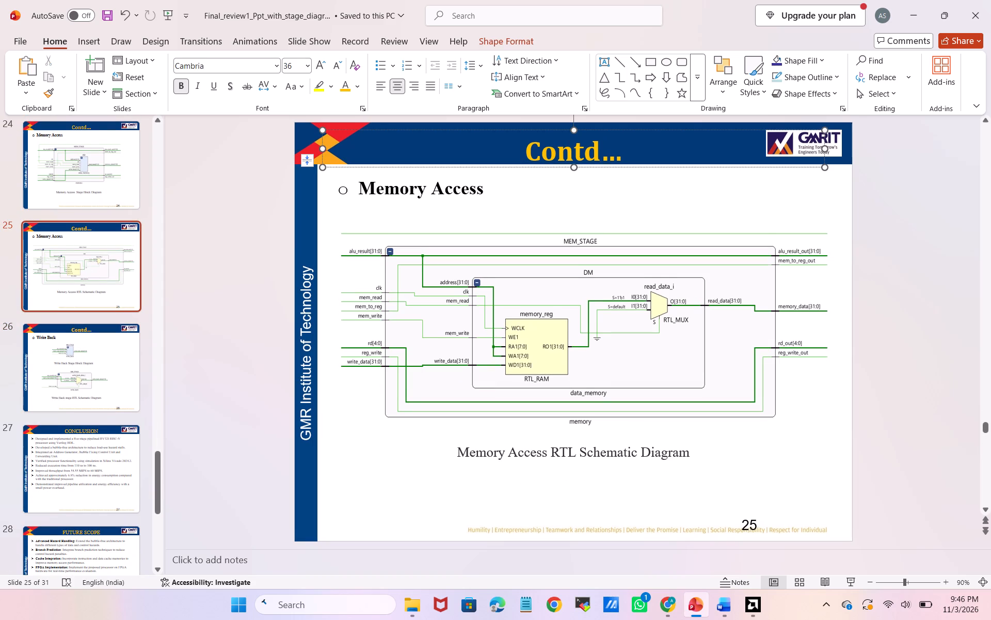
pyautogui.moveTo(623, 156); pyautogui.dragTo(511, 150)
pyautogui.click(521, 125)
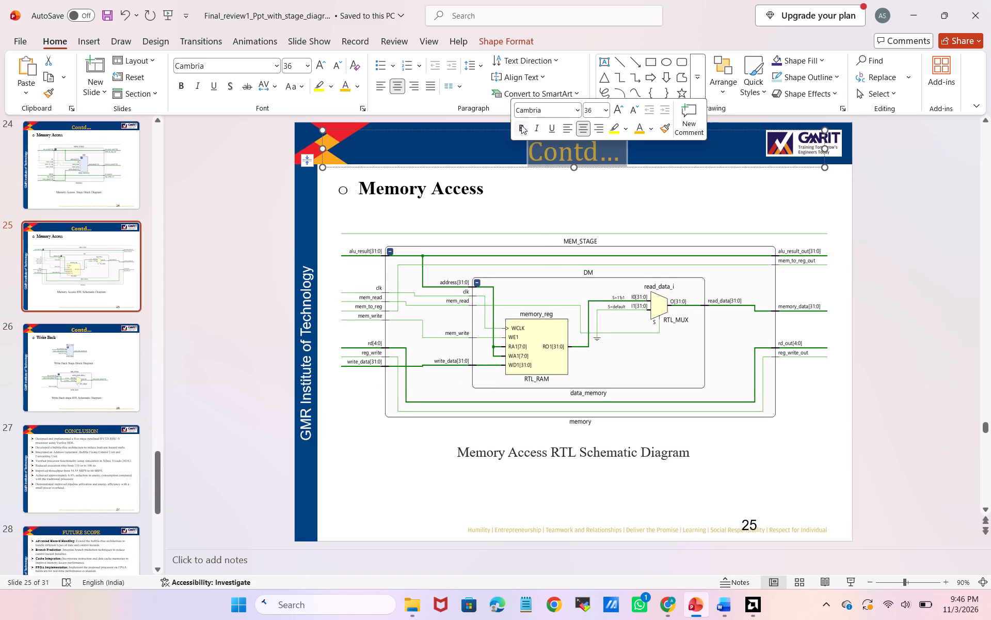
# Remove the bold formatting from the "Contd…" heading on slide 26, the Write Back slide.
pyautogui.click(94, 368)
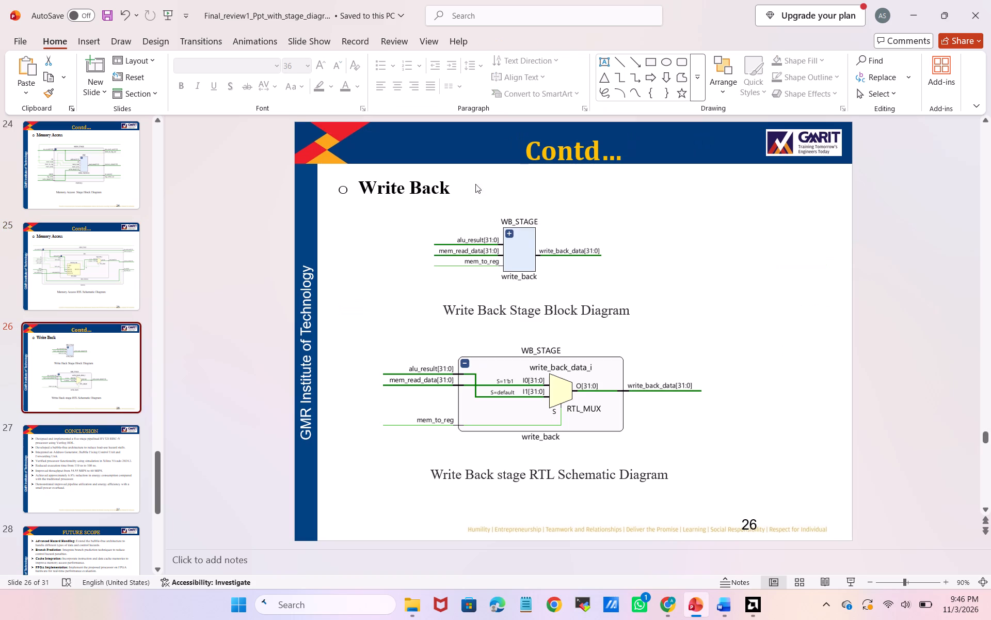
pyautogui.click(562, 144)
pyautogui.moveTo(519, 154); pyautogui.dragTo(638, 165)
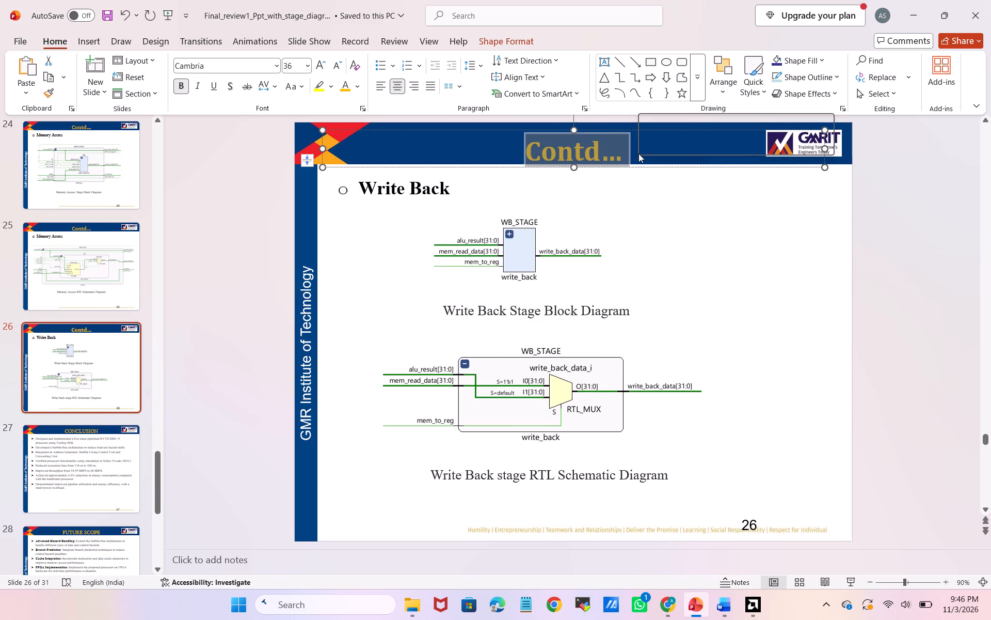
pyautogui.click(646, 139)
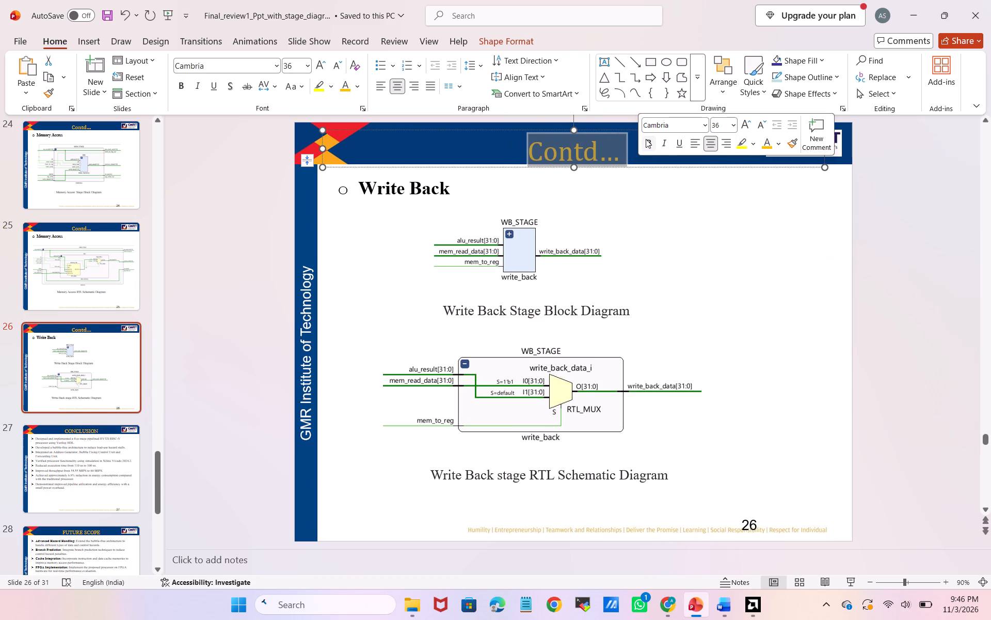
pyautogui.click(623, 229)
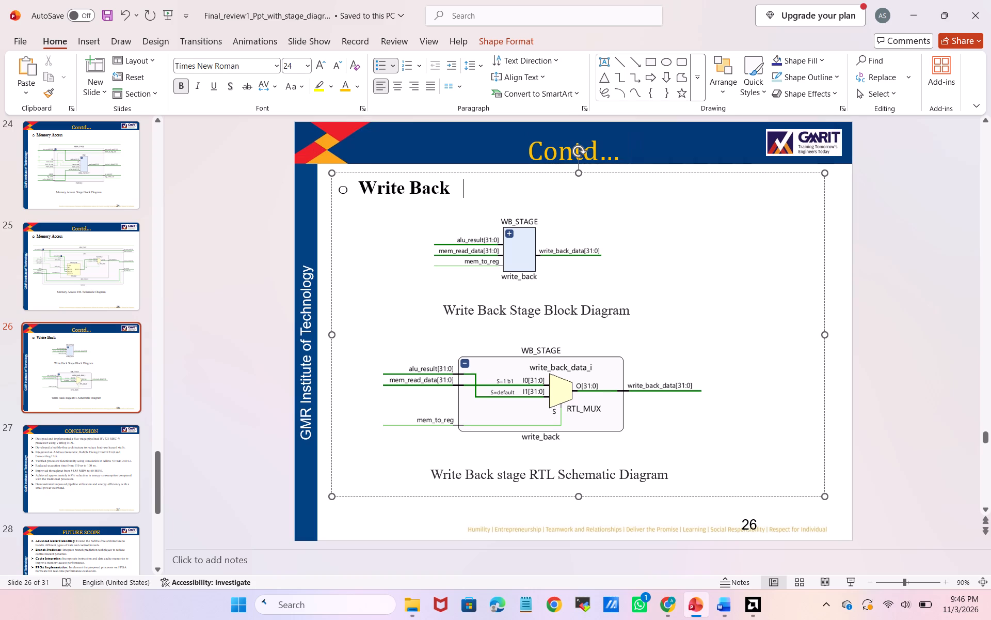
# Check the Conclusion slide and the second references slide, slide 30, and save the presentation.
pyautogui.click(107, 431)
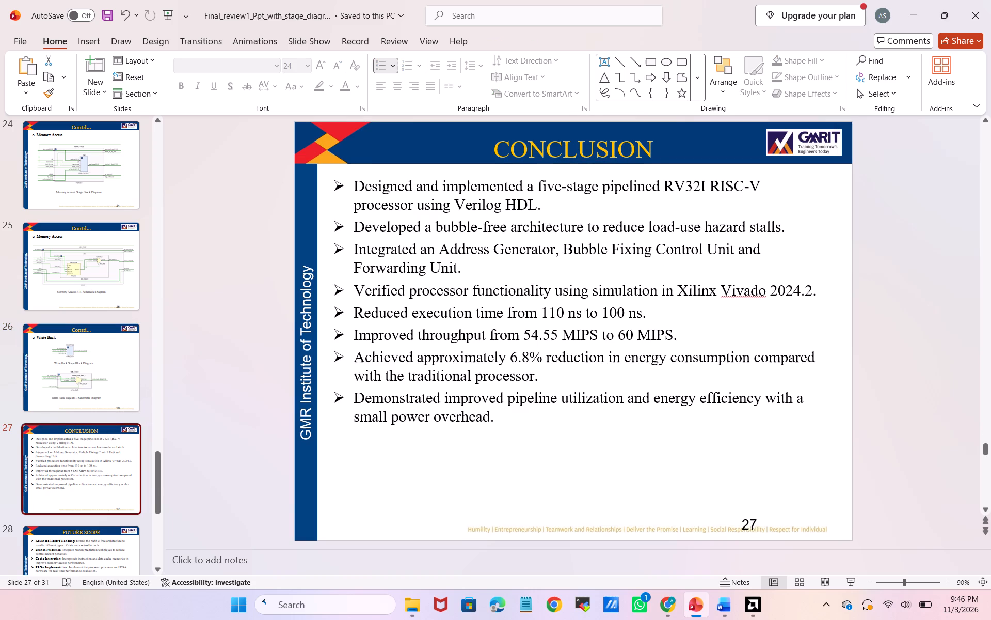
pyautogui.scroll(-1, 44, 417)
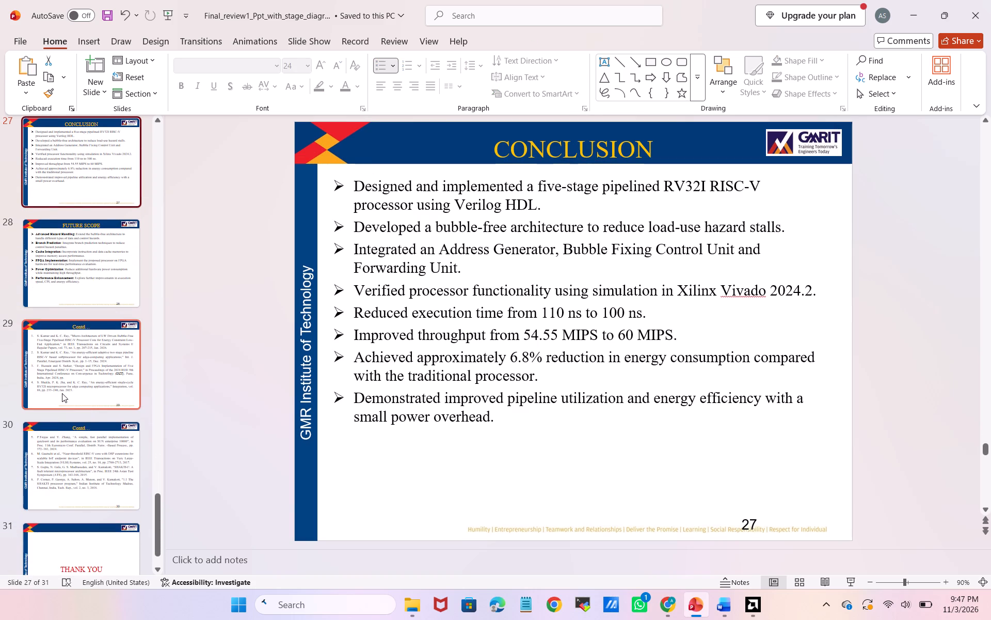
pyautogui.scroll(-3, 62, 393)
pyautogui.click(62, 393)
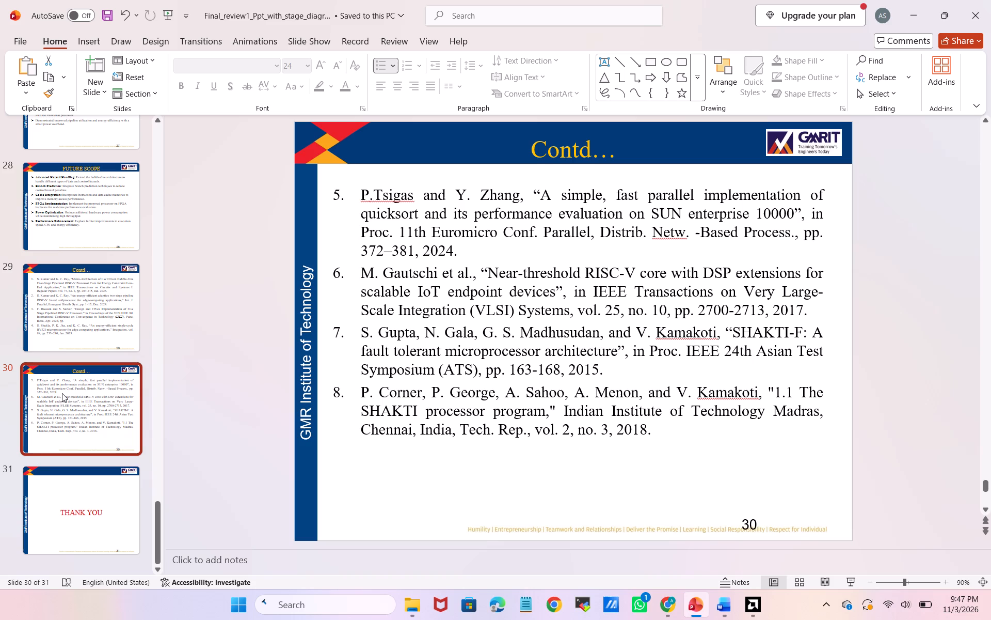
pyautogui.hotkey('ctrl', 's')
# Close the presentation and the two open Word documents, the RISC-V project report and blockd_diagrams.
pyautogui.click(990, 0)
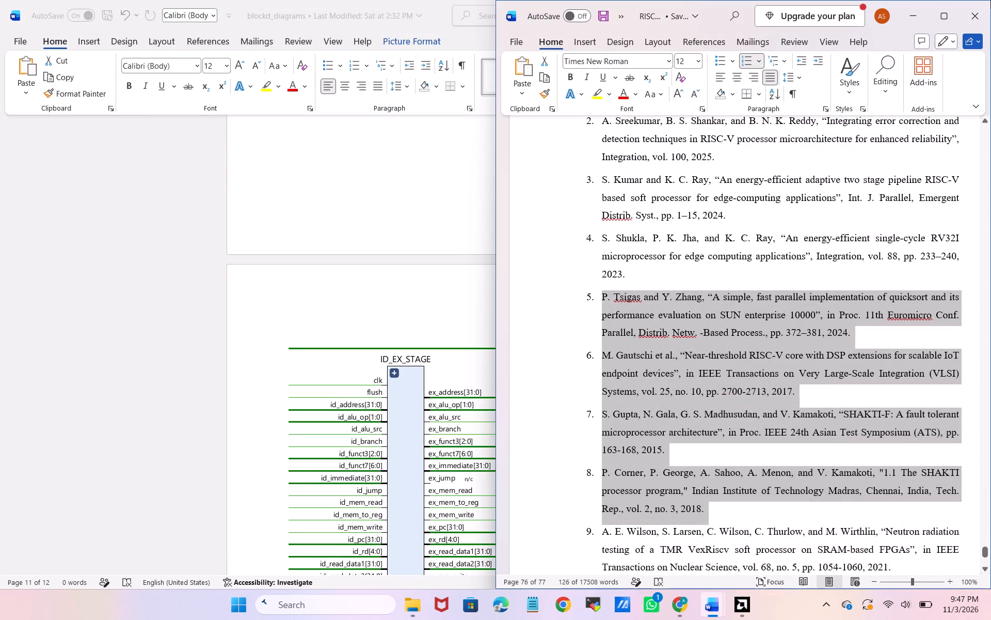
pyautogui.click(981, 21)
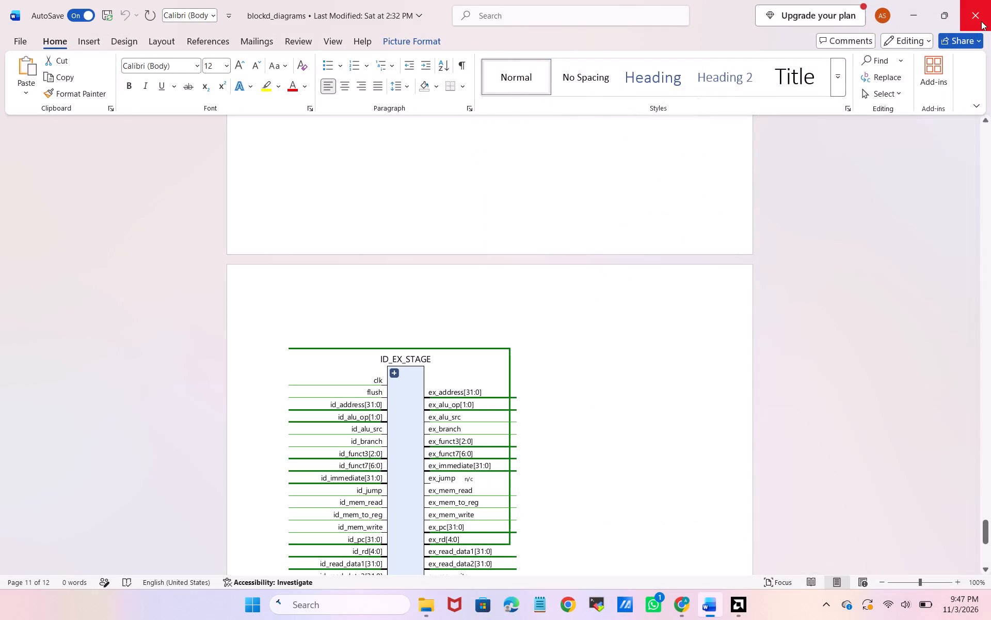
pyautogui.click(990, 0)
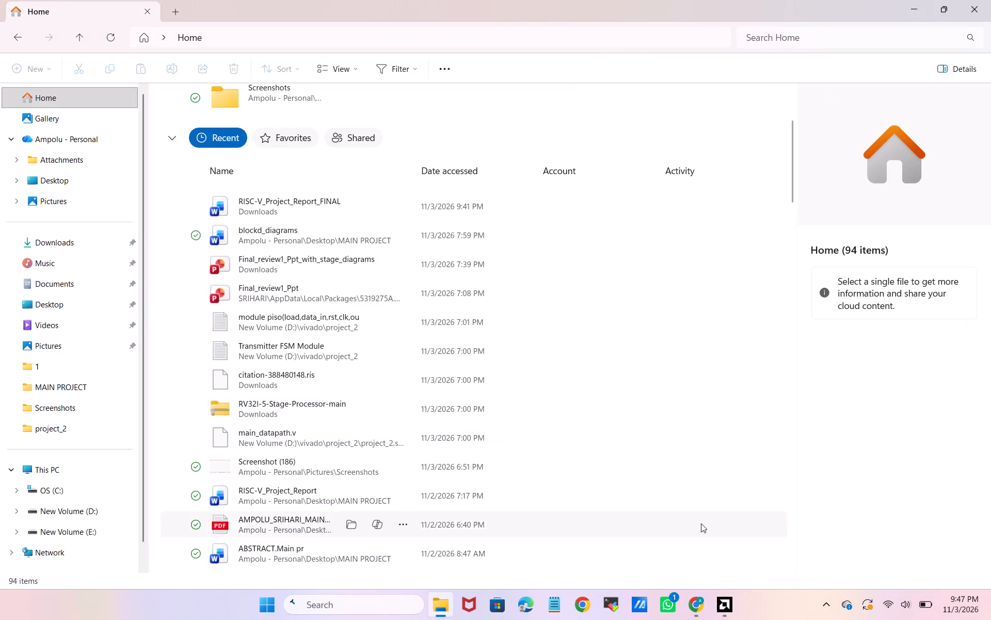
# Close the File Explorer and Chrome windows.
pyautogui.scroll(8, 628, 459)
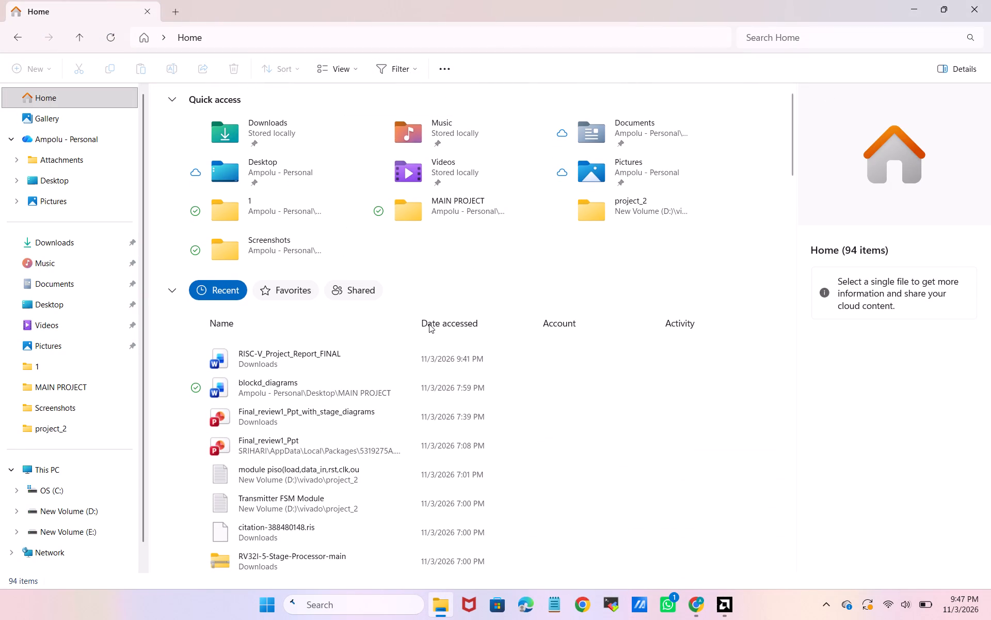
pyautogui.tripleClick(987, 8)
pyautogui.tripleClick(987, 8)
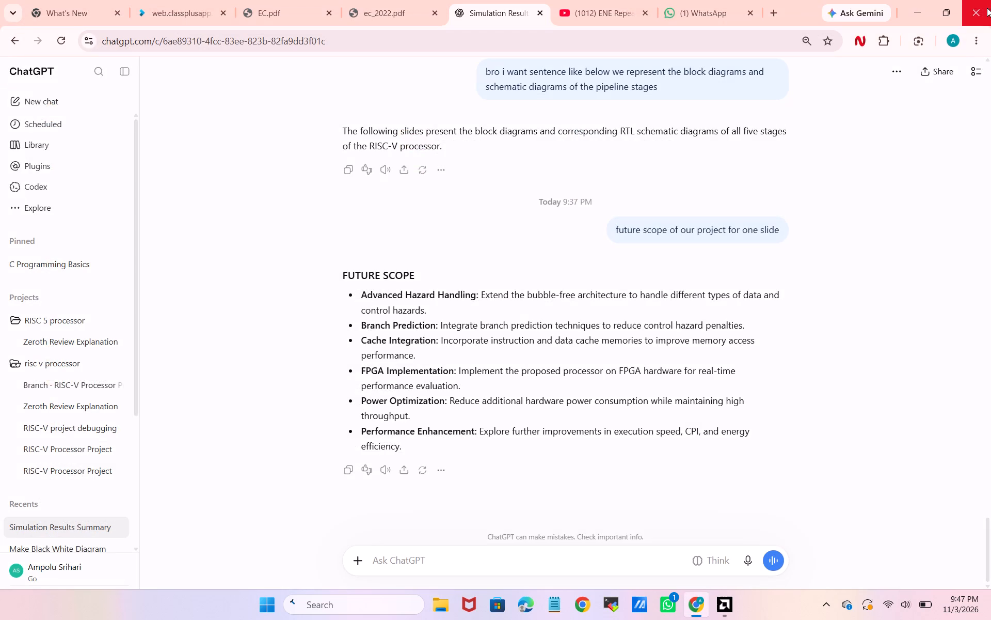
# Exit Vivado, closing the project_2 elaborated design.
pyautogui.doubleClick(987, 8)
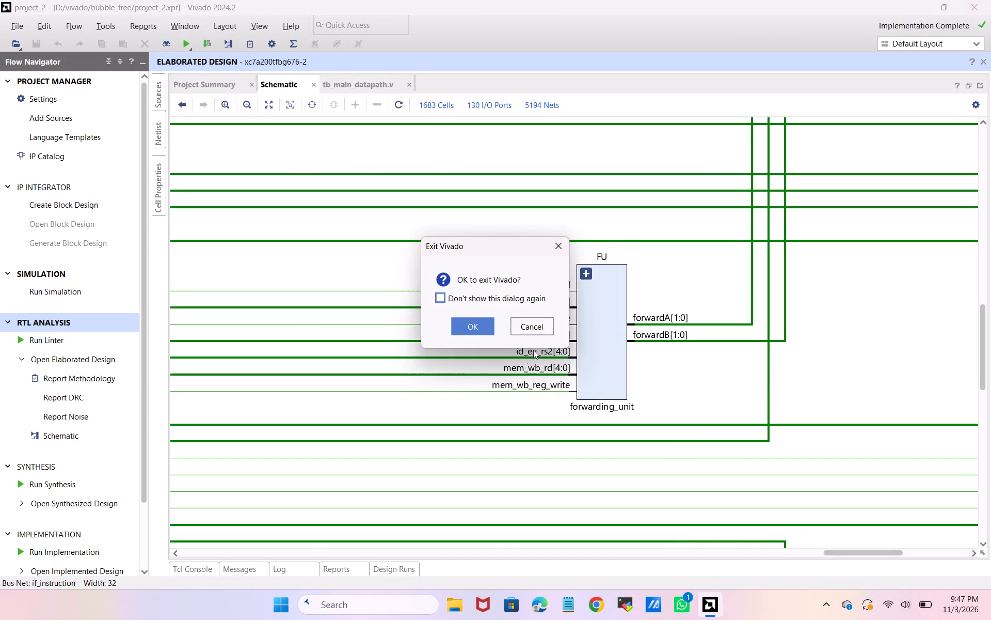
pyautogui.click(495, 324)
pyautogui.moveTo(495, 324); pyautogui.dragTo(480, 323)
pyautogui.tripleClick(480, 323)
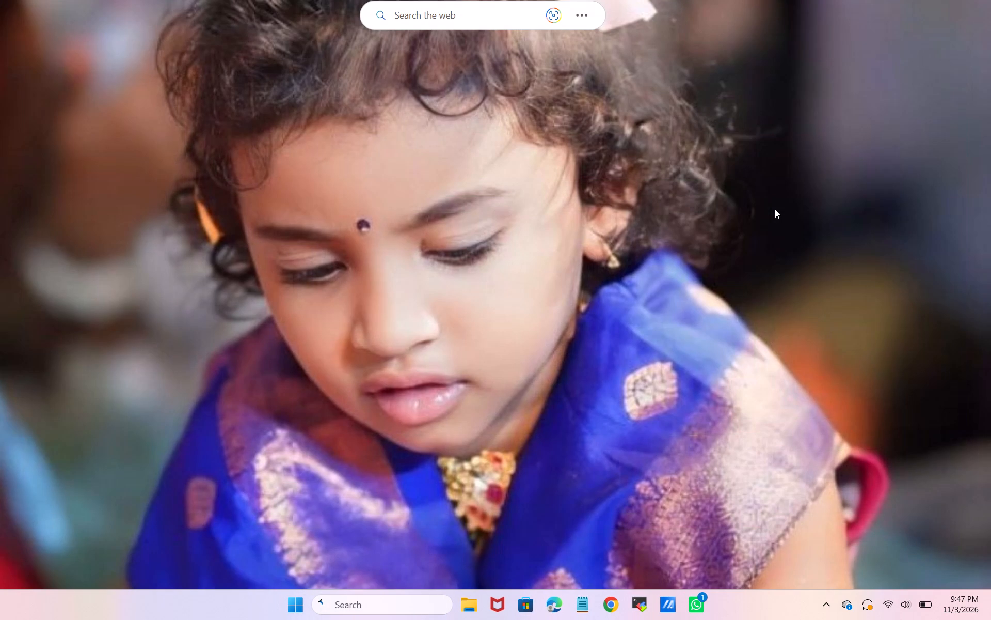
# Reopen Final_review1_Ppt_with_stage_diagrams from the recent files and look through its slide thumbnails to the closing Thank You slide.
pyautogui.click(477, 615)
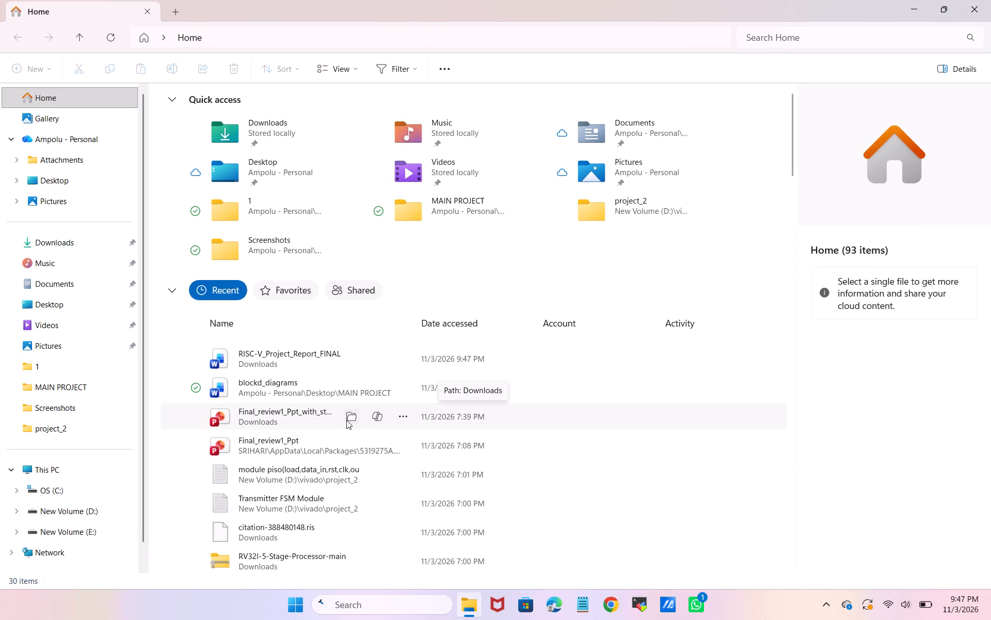
pyautogui.doubleClick(312, 421)
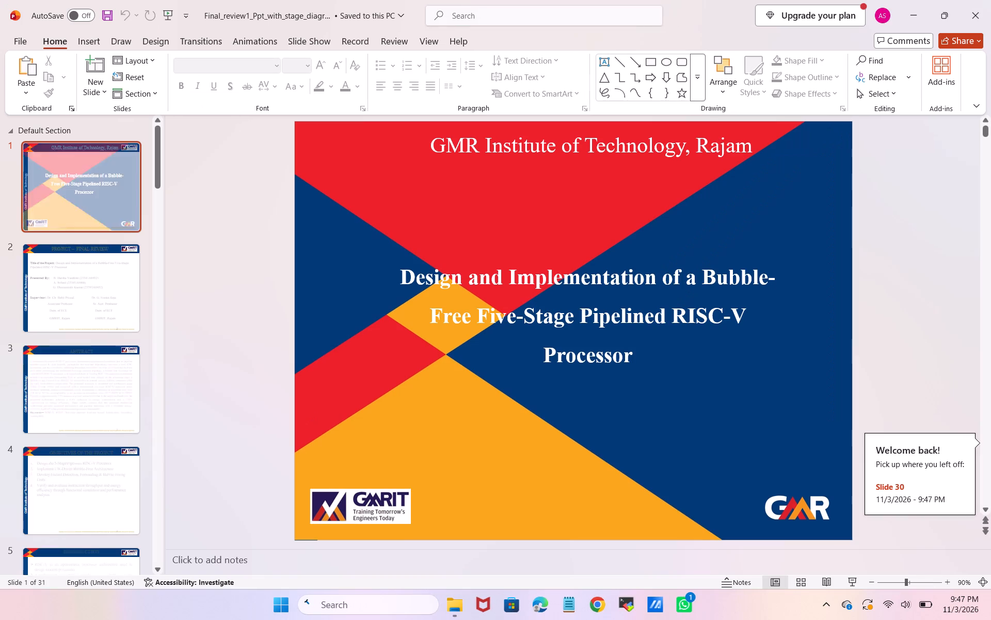
pyautogui.scroll(-2, 123, 417)
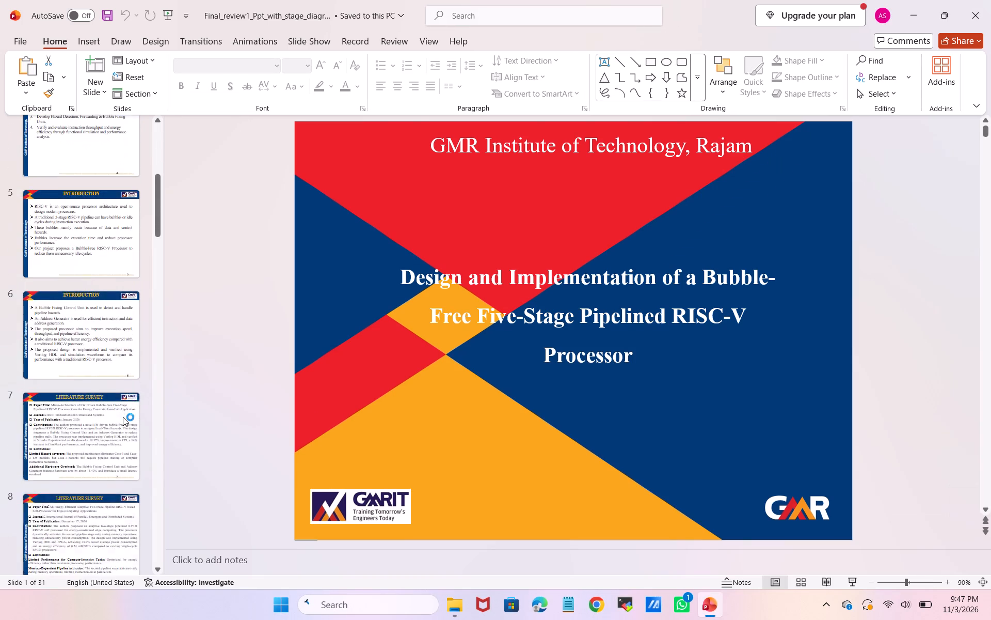
pyautogui.scroll(-5, 123, 417)
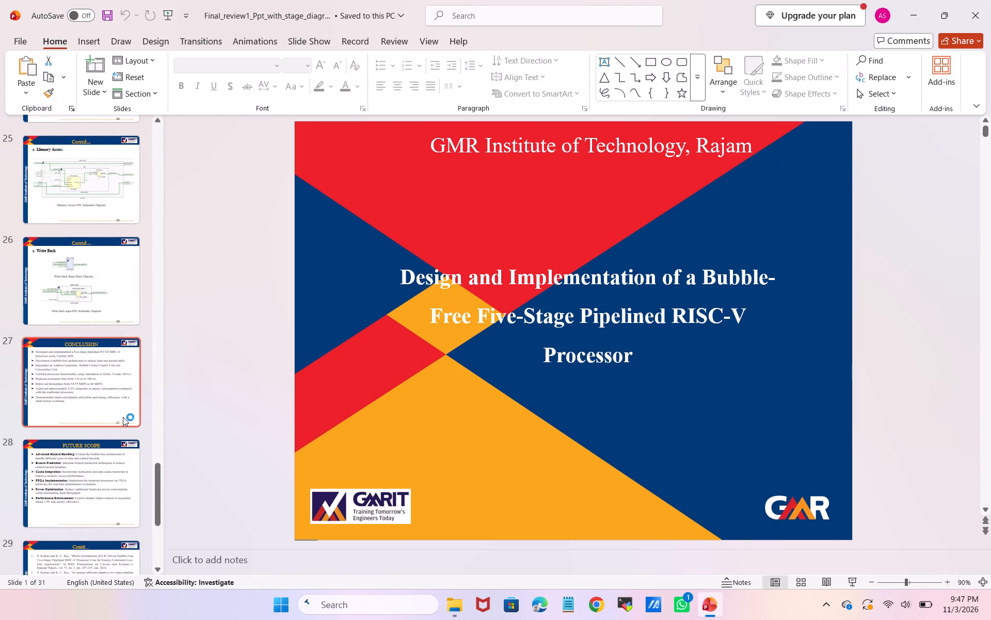
pyautogui.scroll(-3, 123, 417)
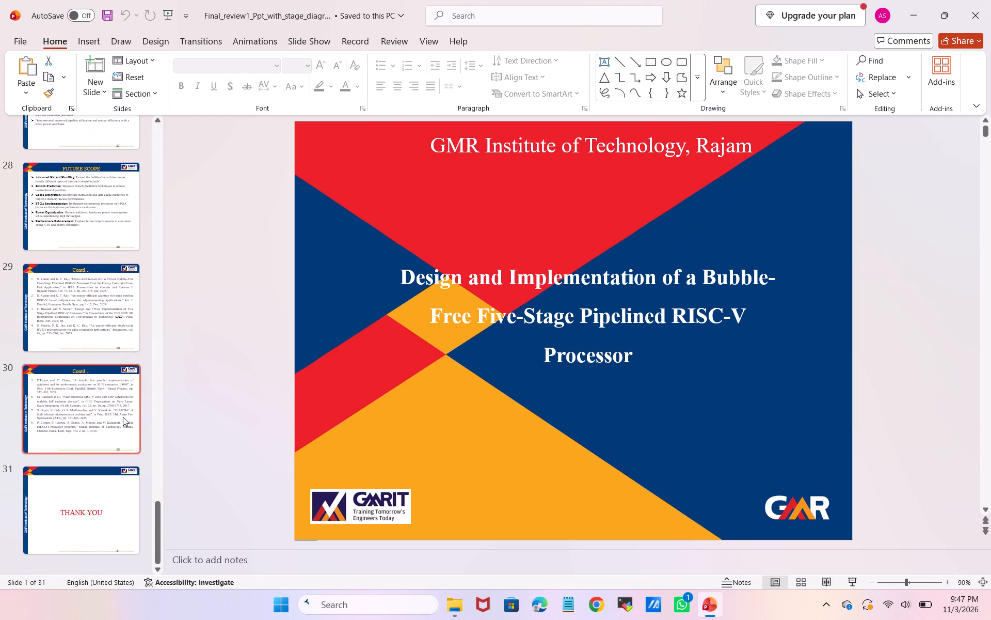
# Save the Final_review1_Ppt_with_stage_diagrams presentation and close it.
pyautogui.hotkey('ctrl', 's')
pyautogui.click(990, 0)
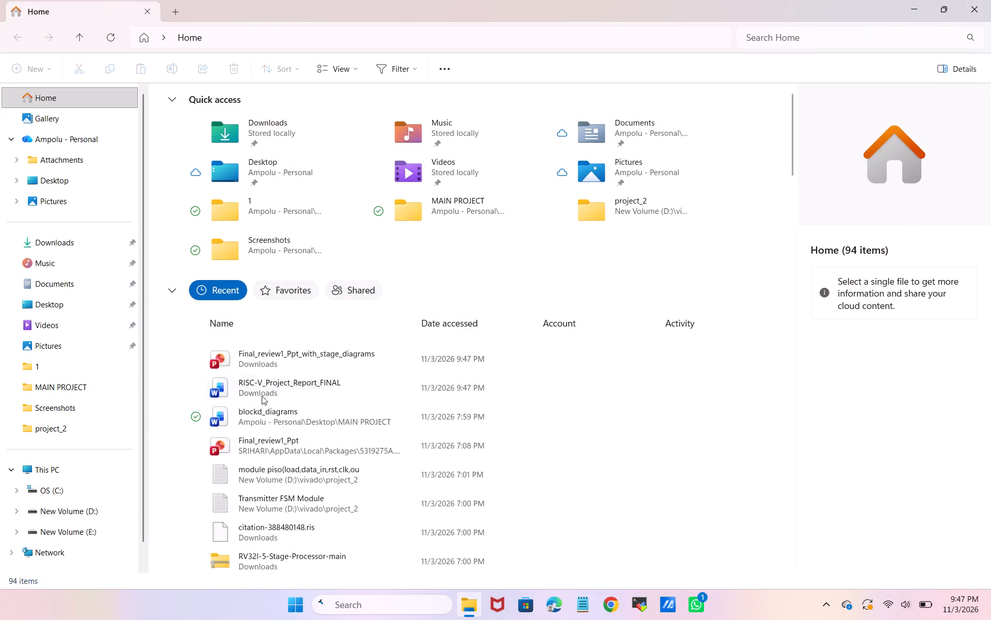
# Select Final_review1_Ppt_with_stage_diagrams among the recent files in File Explorer and bring up its available file actions.
pyautogui.click(281, 357)
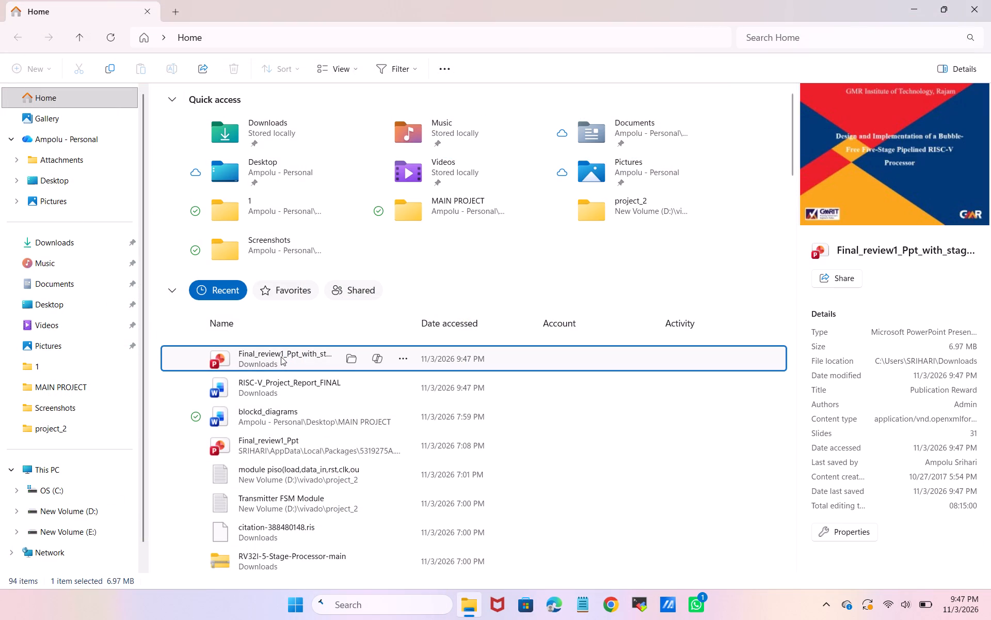
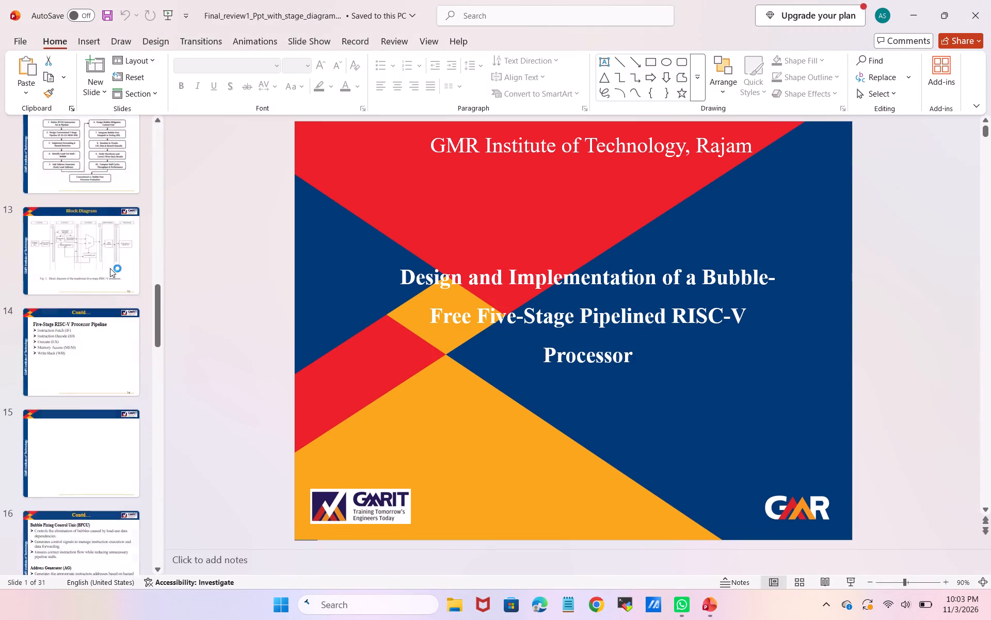
pyautogui.scroll(-5, 110, 268)
pyautogui.scroll(3, 110, 268)
pyautogui.scroll(-1, 110, 268)
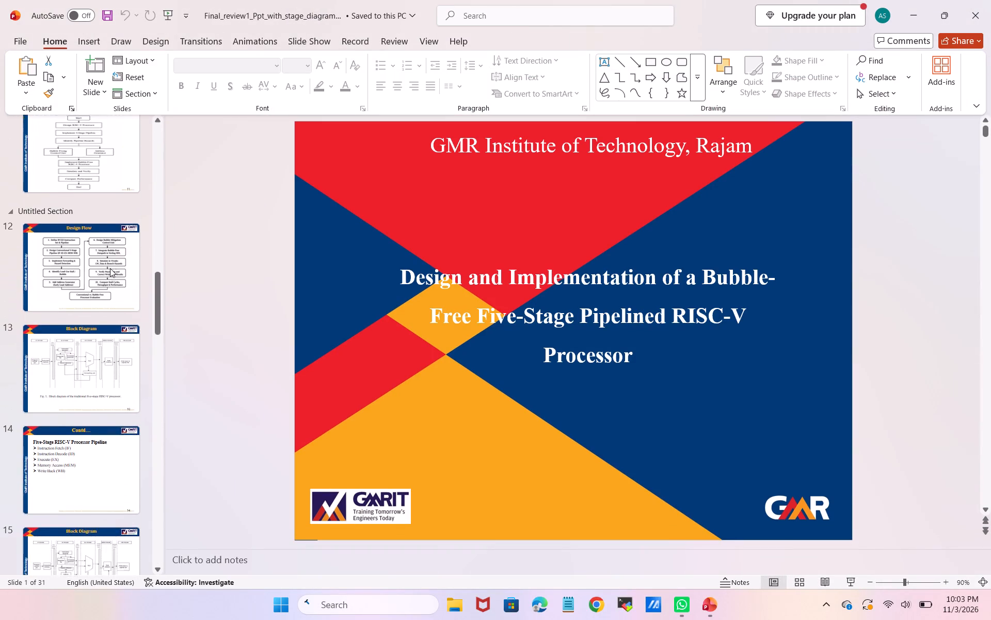
pyautogui.scroll(-3, 110, 268)
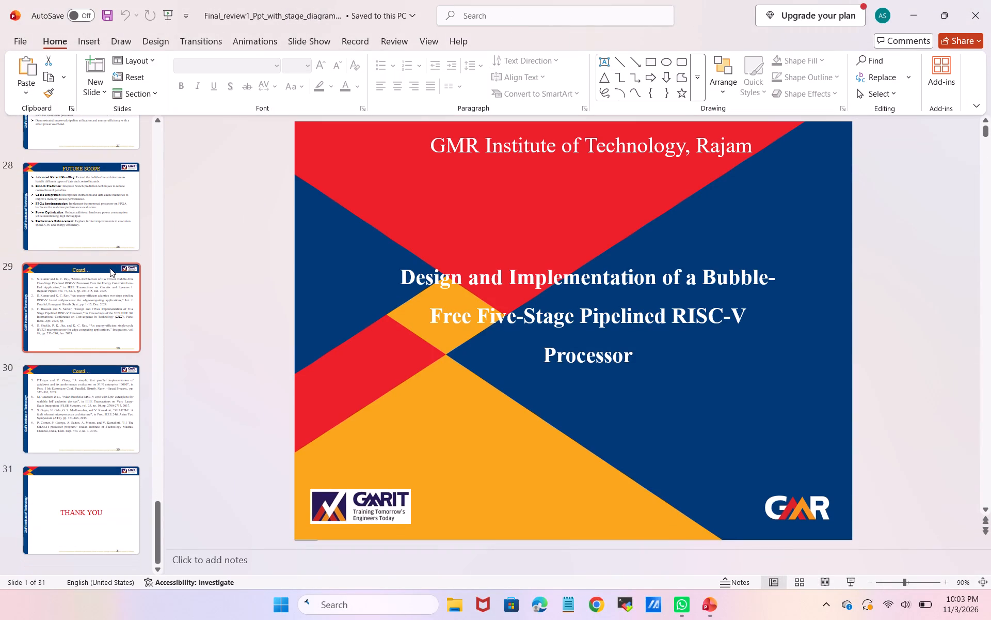
pyautogui.scroll(-1, 110, 268)
pyautogui.doubleClick(114, 407)
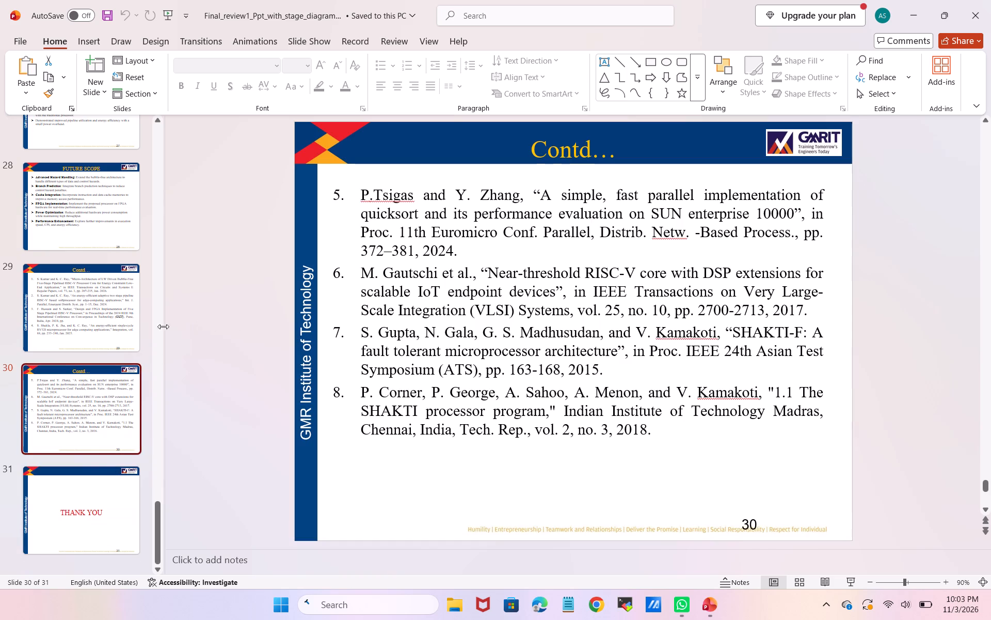
pyautogui.doubleClick(91, 301)
pyautogui.doubleClick(91, 301)
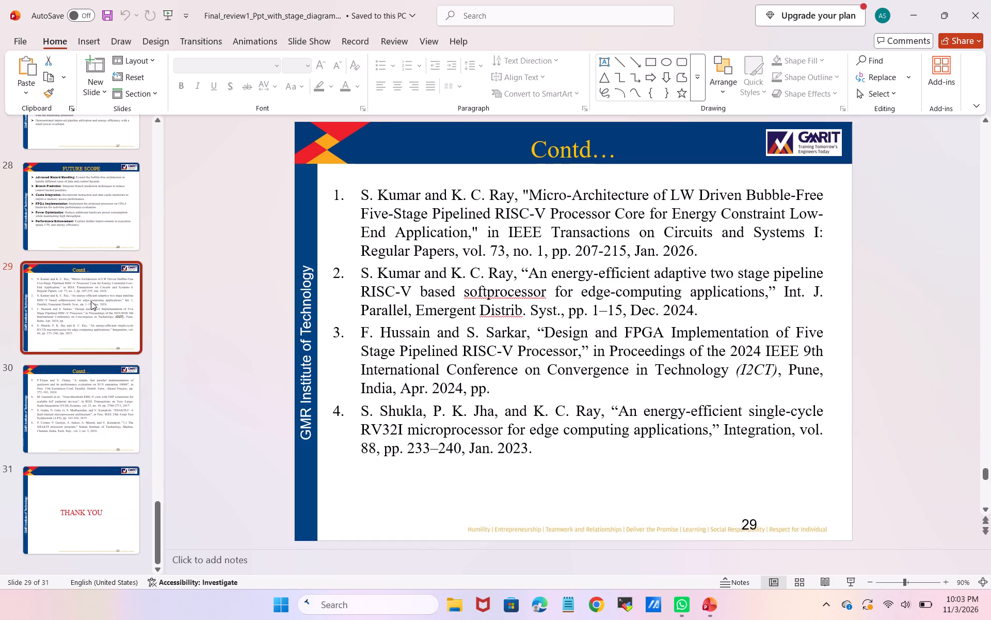
pyautogui.click(86, 197)
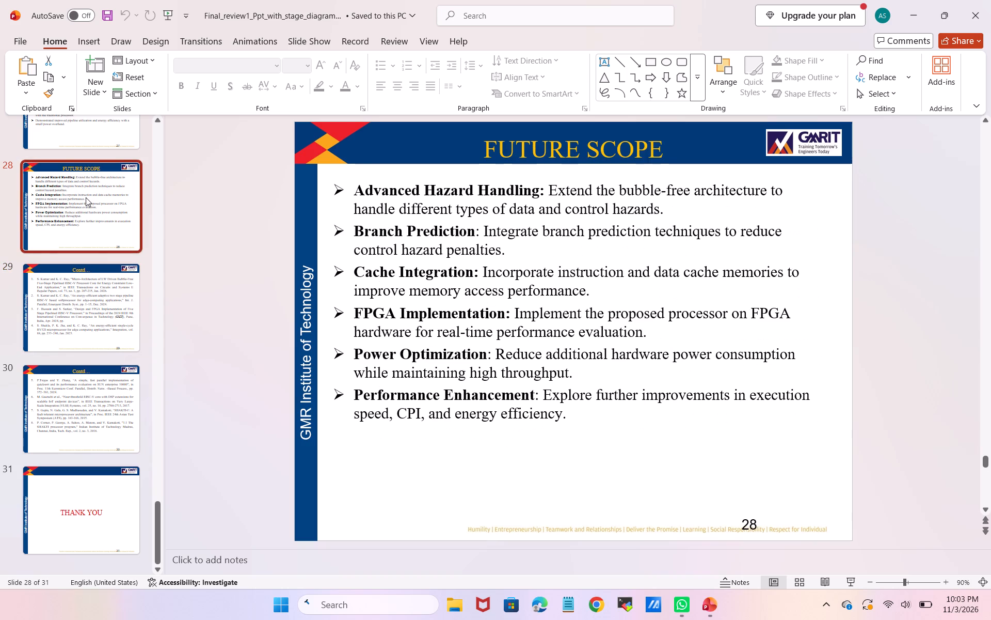
pyautogui.click(85, 273)
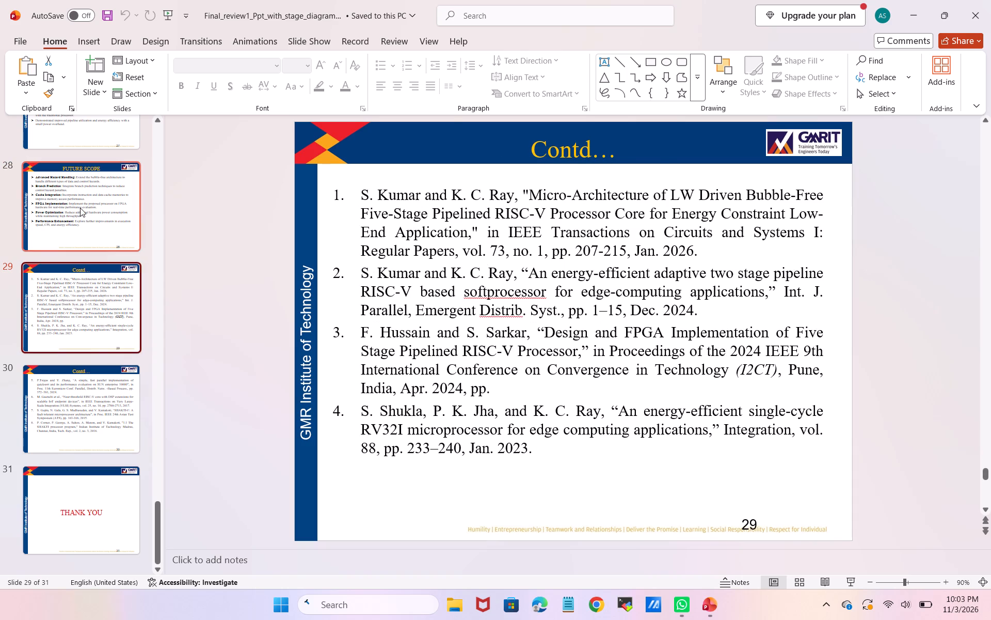
pyautogui.click(80, 208)
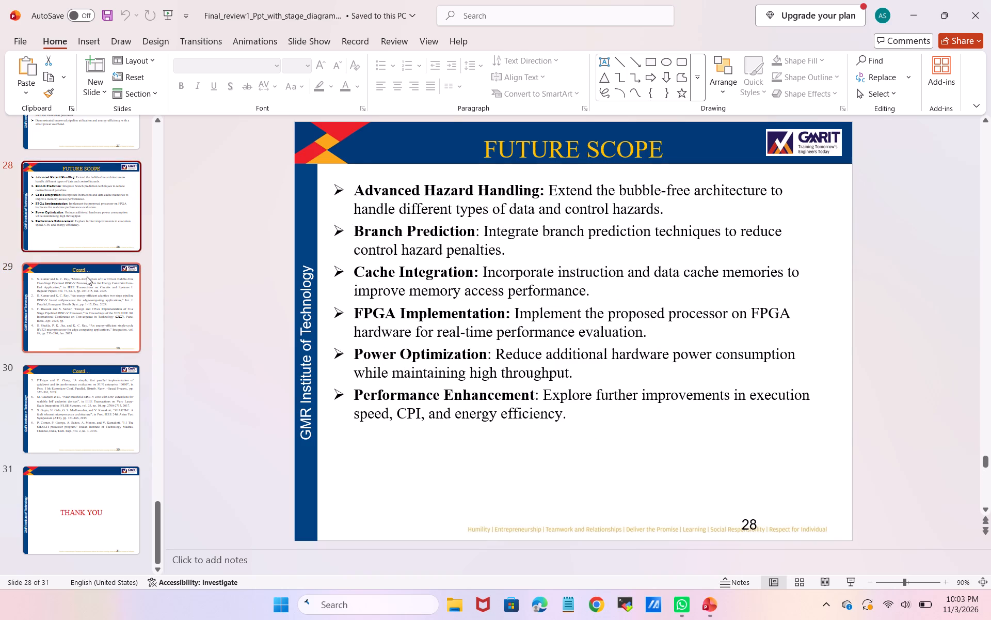
pyautogui.click(87, 276)
pyautogui.click(91, 160)
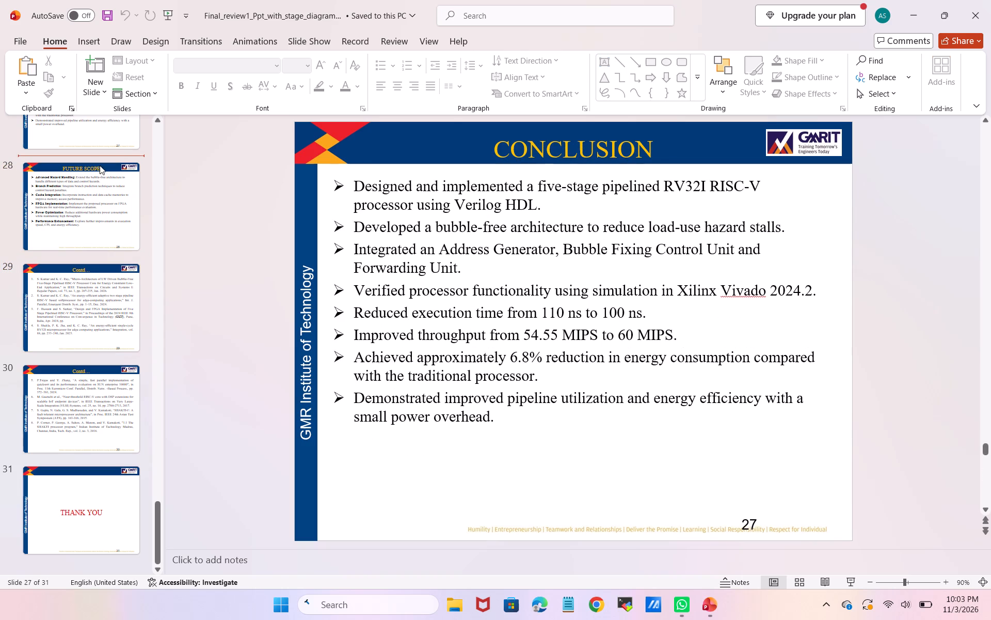
# Replace the heading of slide 29, the first reference list slide, with REFERENCES and save the presentation.
pyautogui.click(117, 266)
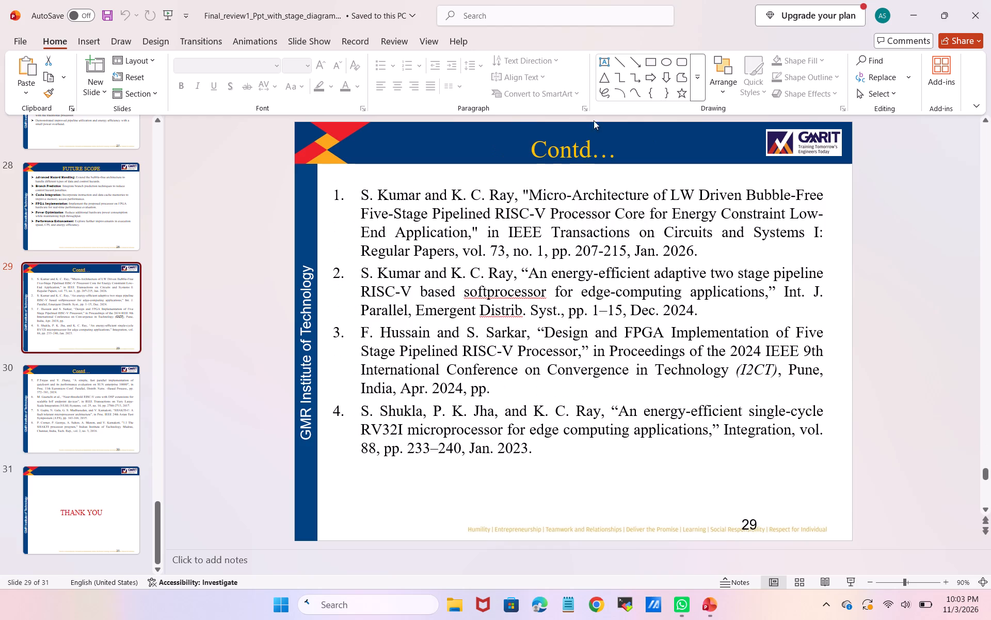
pyautogui.doubleClick(604, 147)
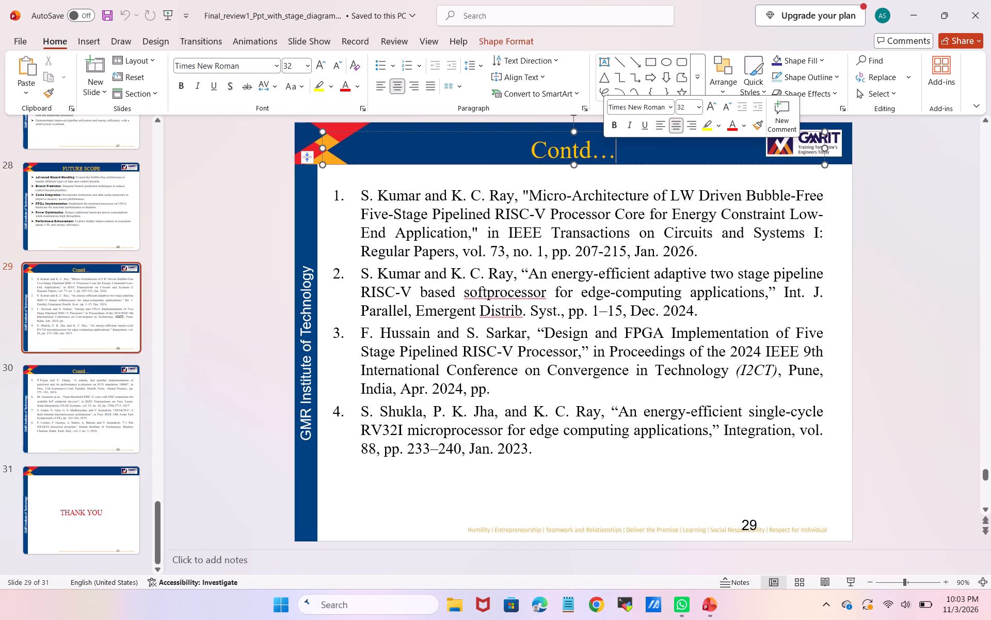
pyautogui.press('BackSpace')
pyautogui.press('BackSpace')
pyautogui.press('BackSpace')
pyautogui.press('BackSpace')
pyautogui.press('BackSpace')
pyautogui.press('BackSpace')
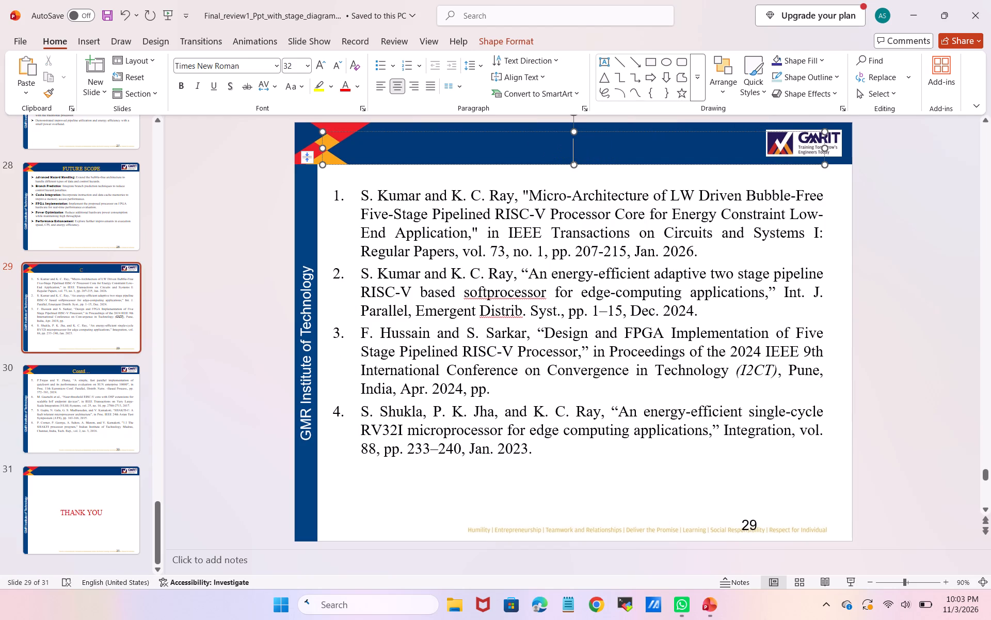
pyautogui.write('RE')
pyautogui.write('FERENCES')
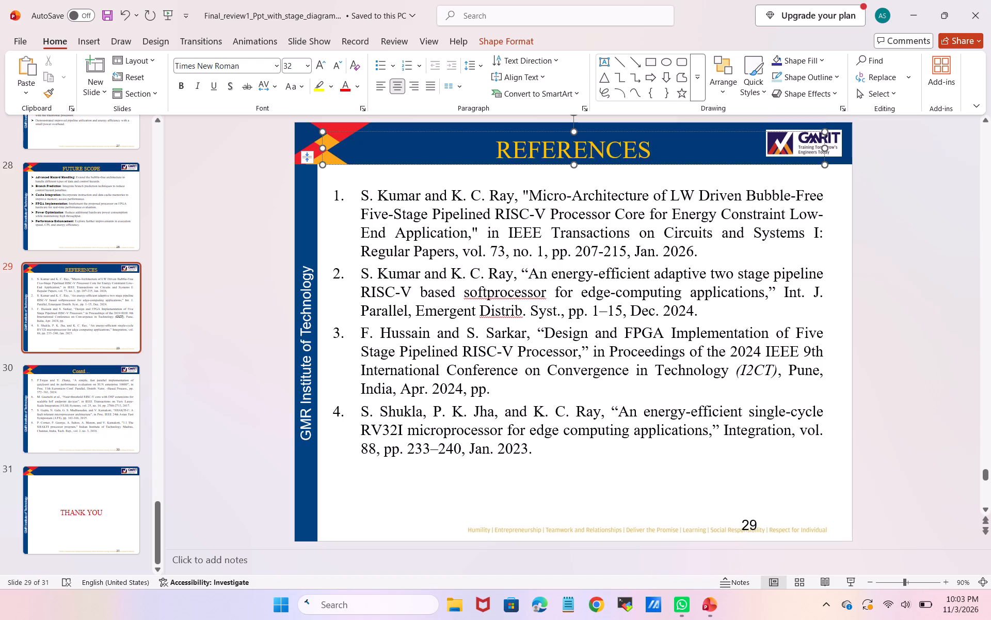
pyautogui.hotkey('ctrl', 's')
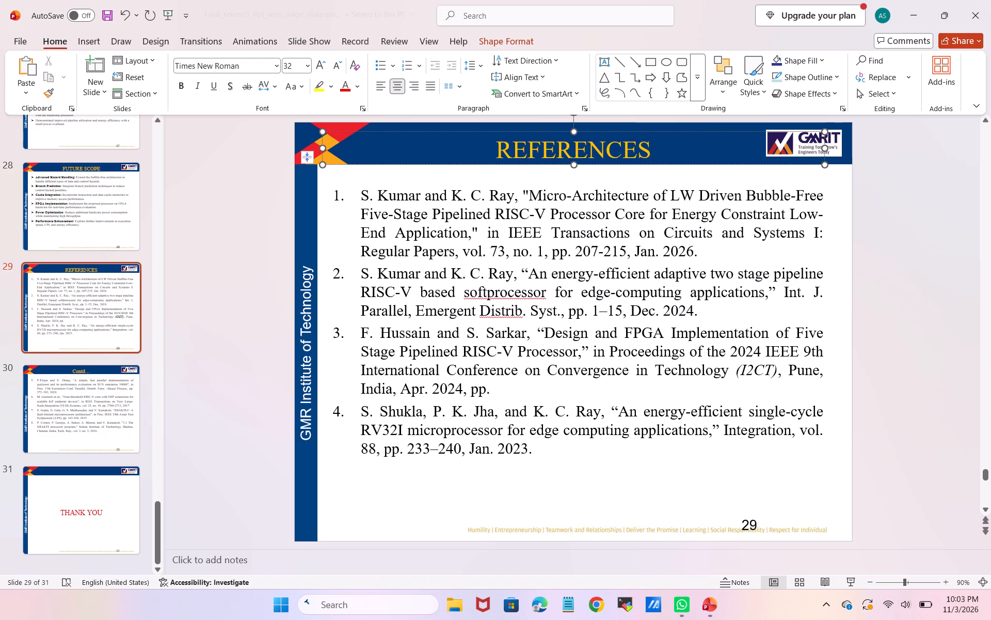
pyautogui.hotkey('ctrl', 's')
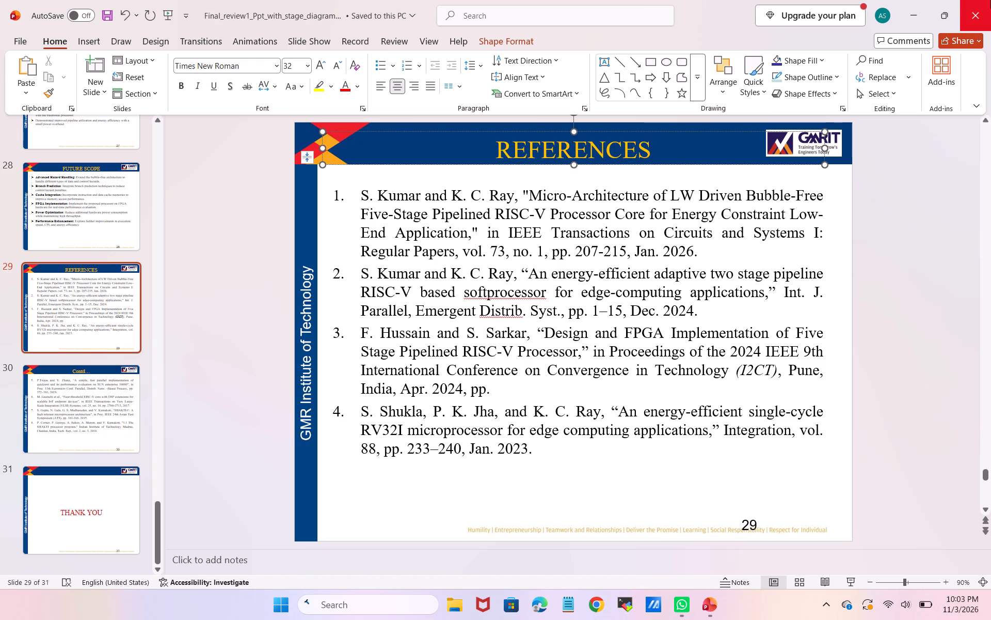